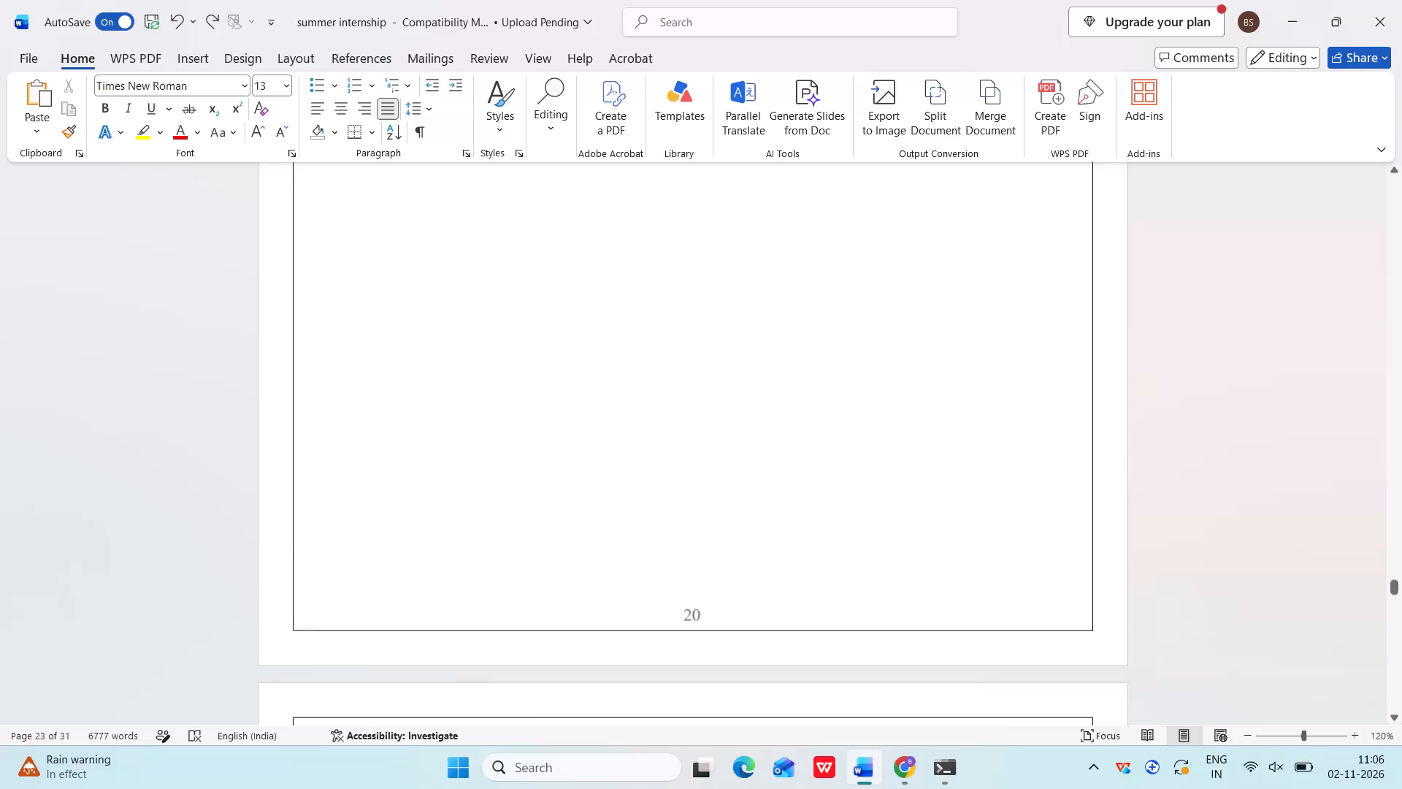
scroll(1289, 568, "down", 2)
scroll(1289, 568, "up", 1)
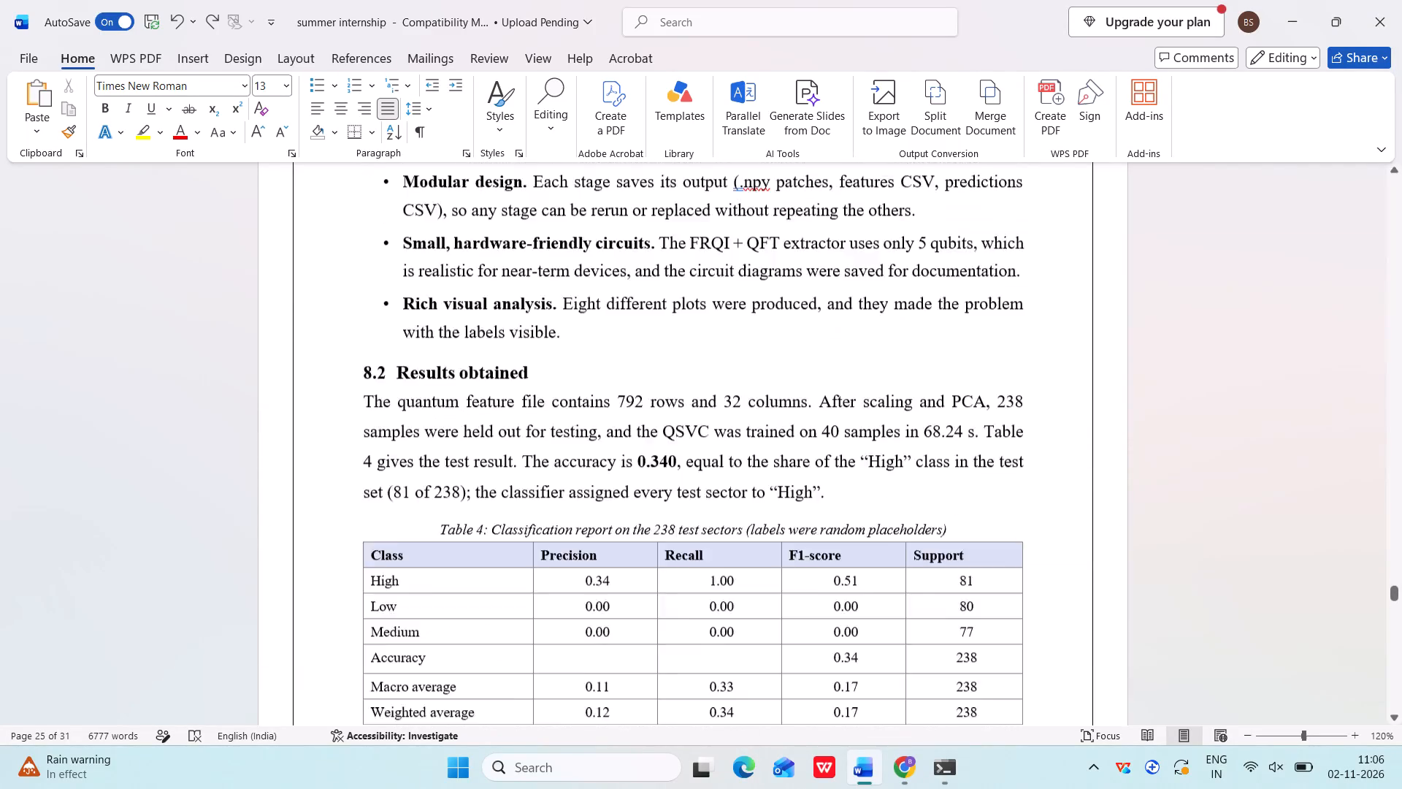
scroll(1289, 568, "up", 1)
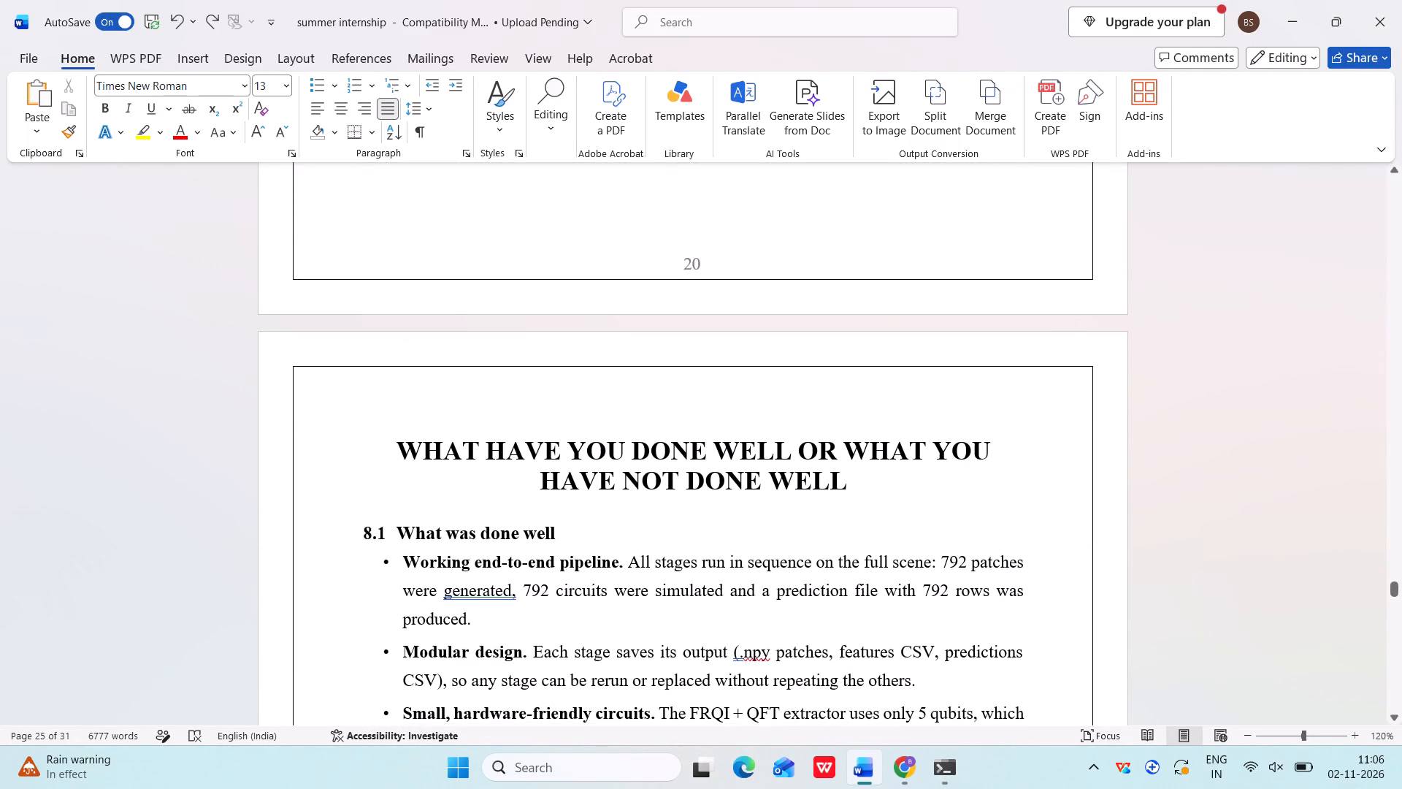
scroll(1289, 568, "up", 1)
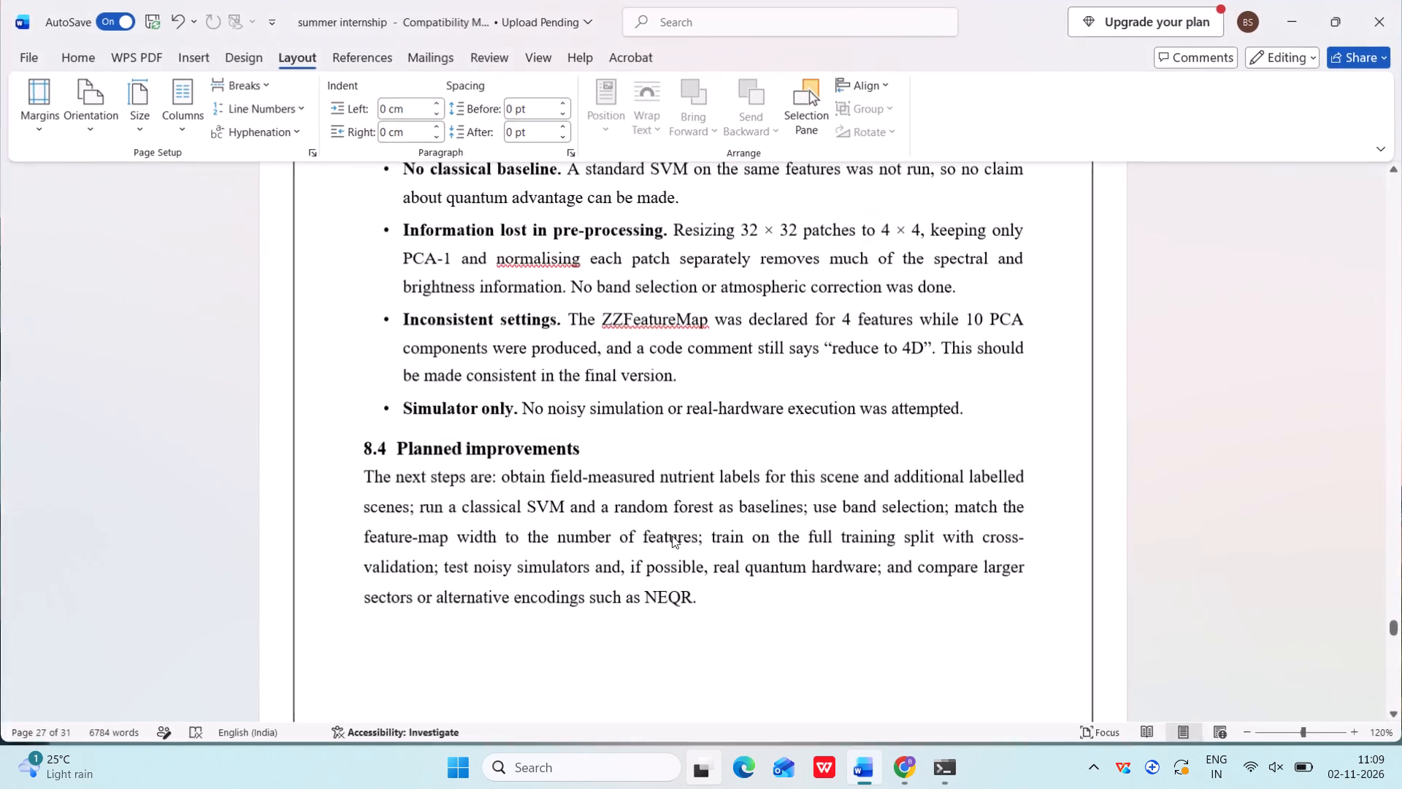
scroll(659, 619, "down", 6)
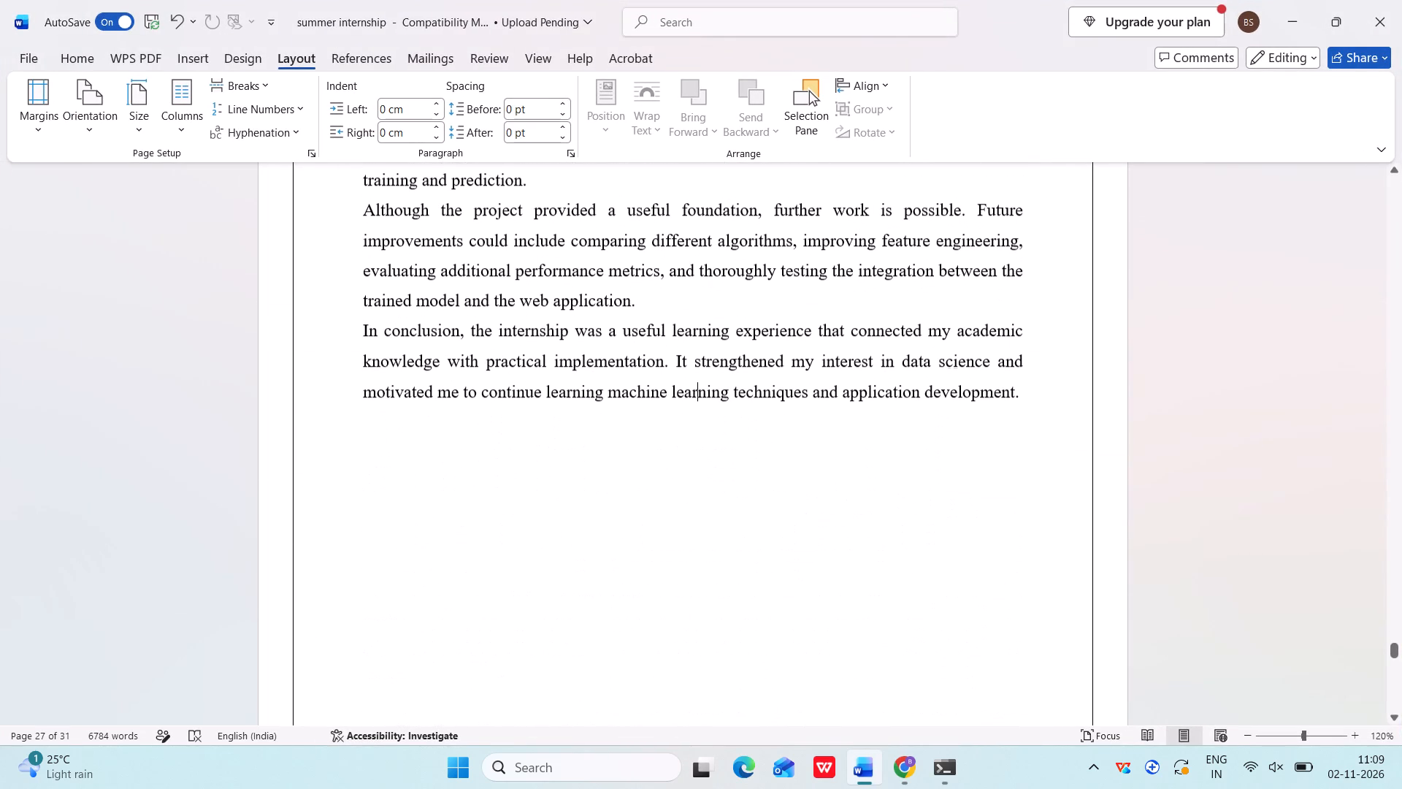
left_click(659, 619)
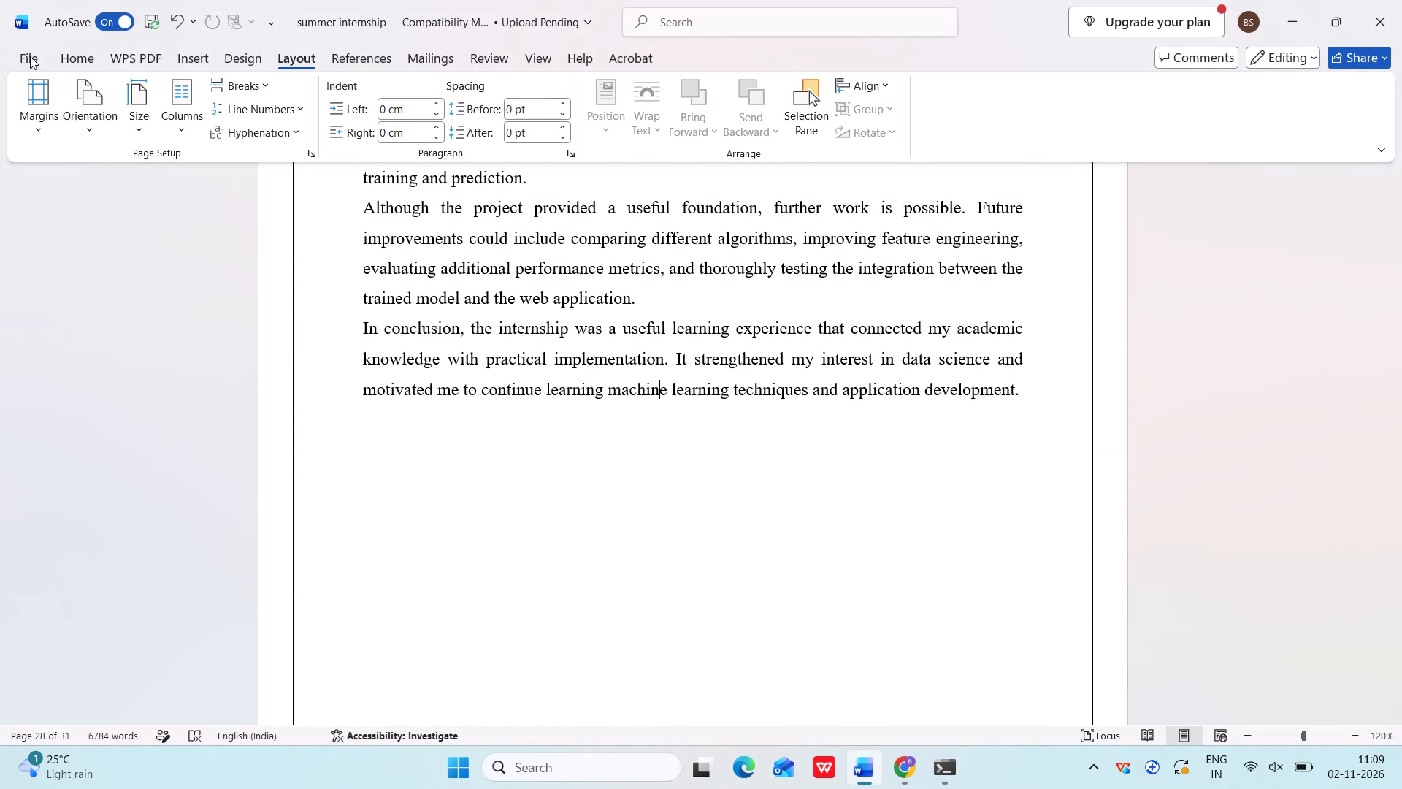
left_click(177, 61)
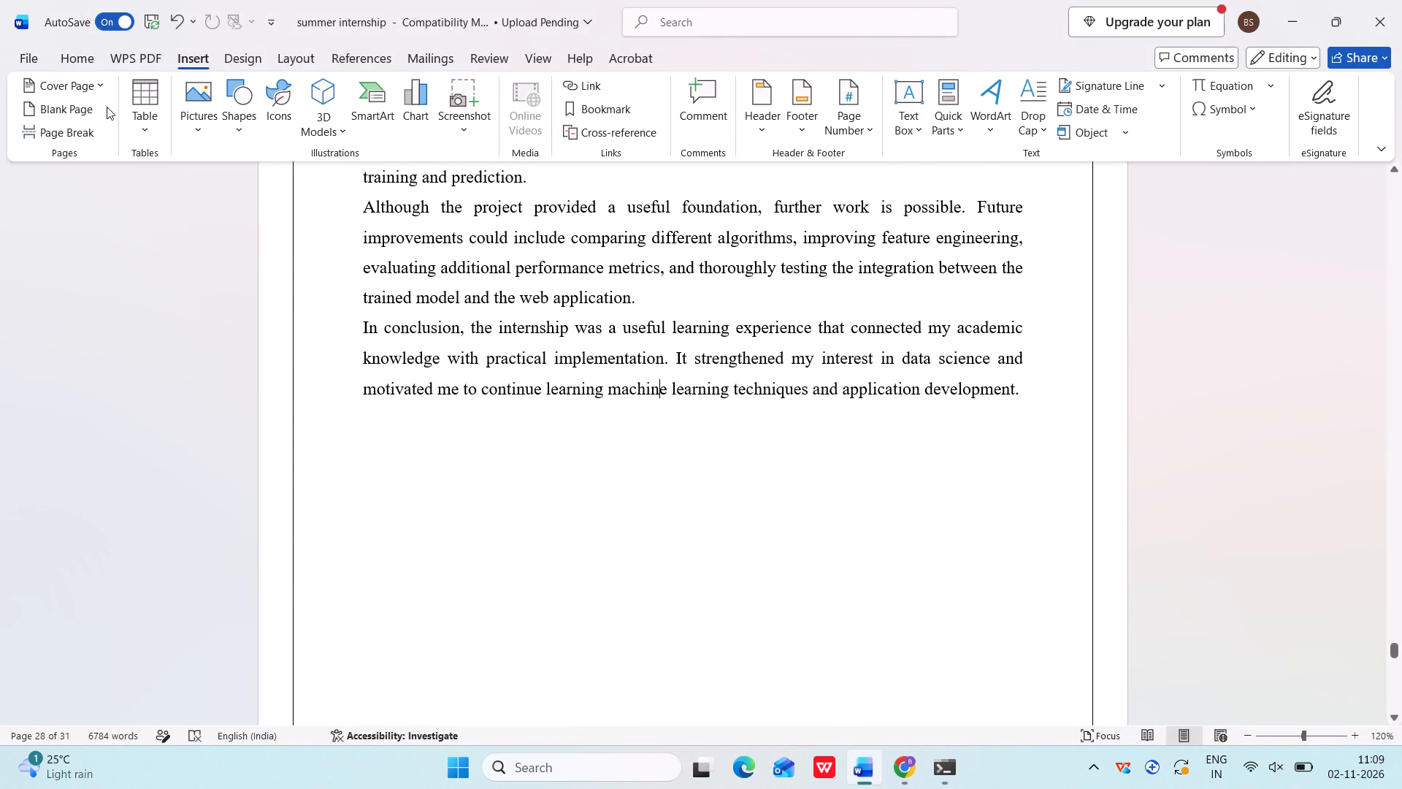
left_click(50, 103)
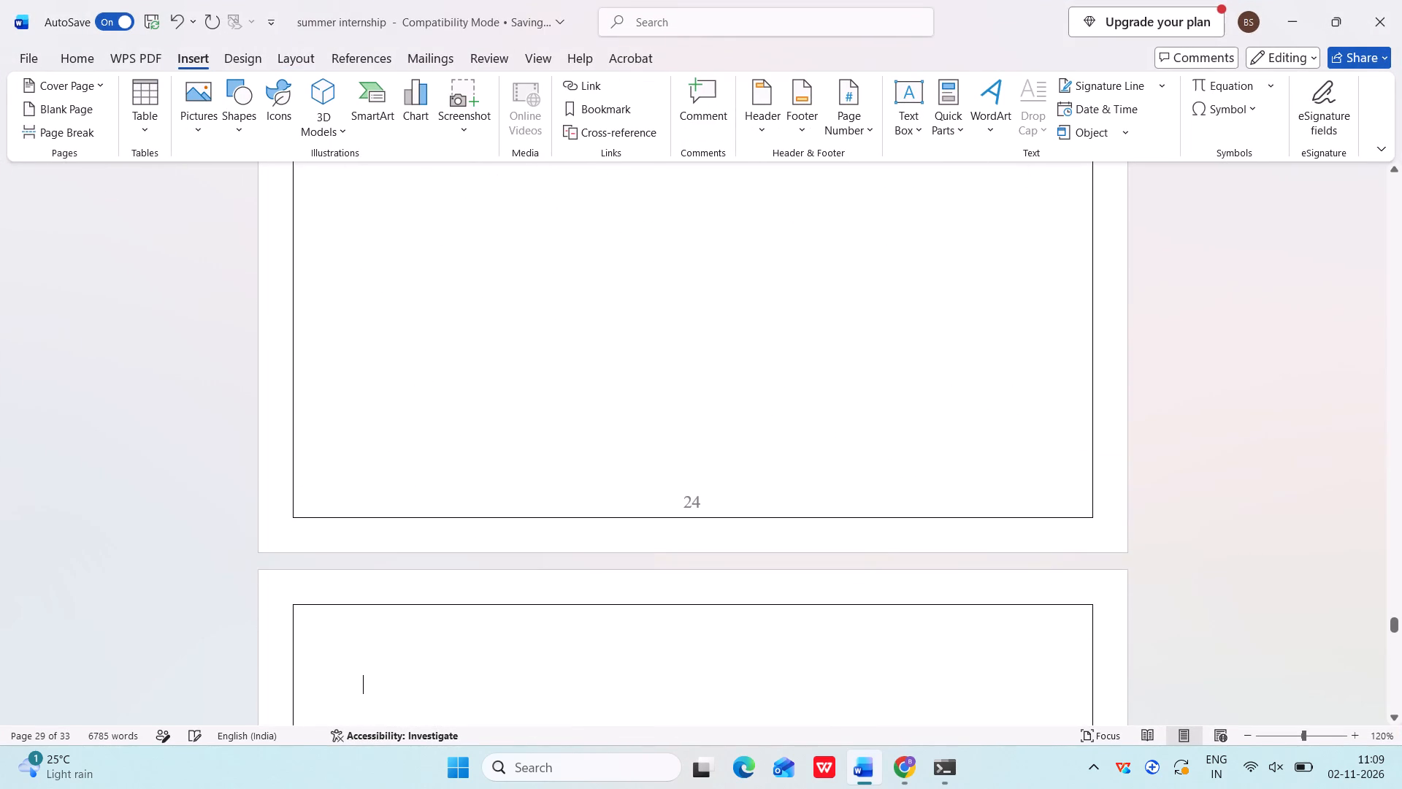
Paste the copied Appendix text onto the new blank page after the Conclusion.
scroll(296, 394, "down", 2)
key("ctrl+v")
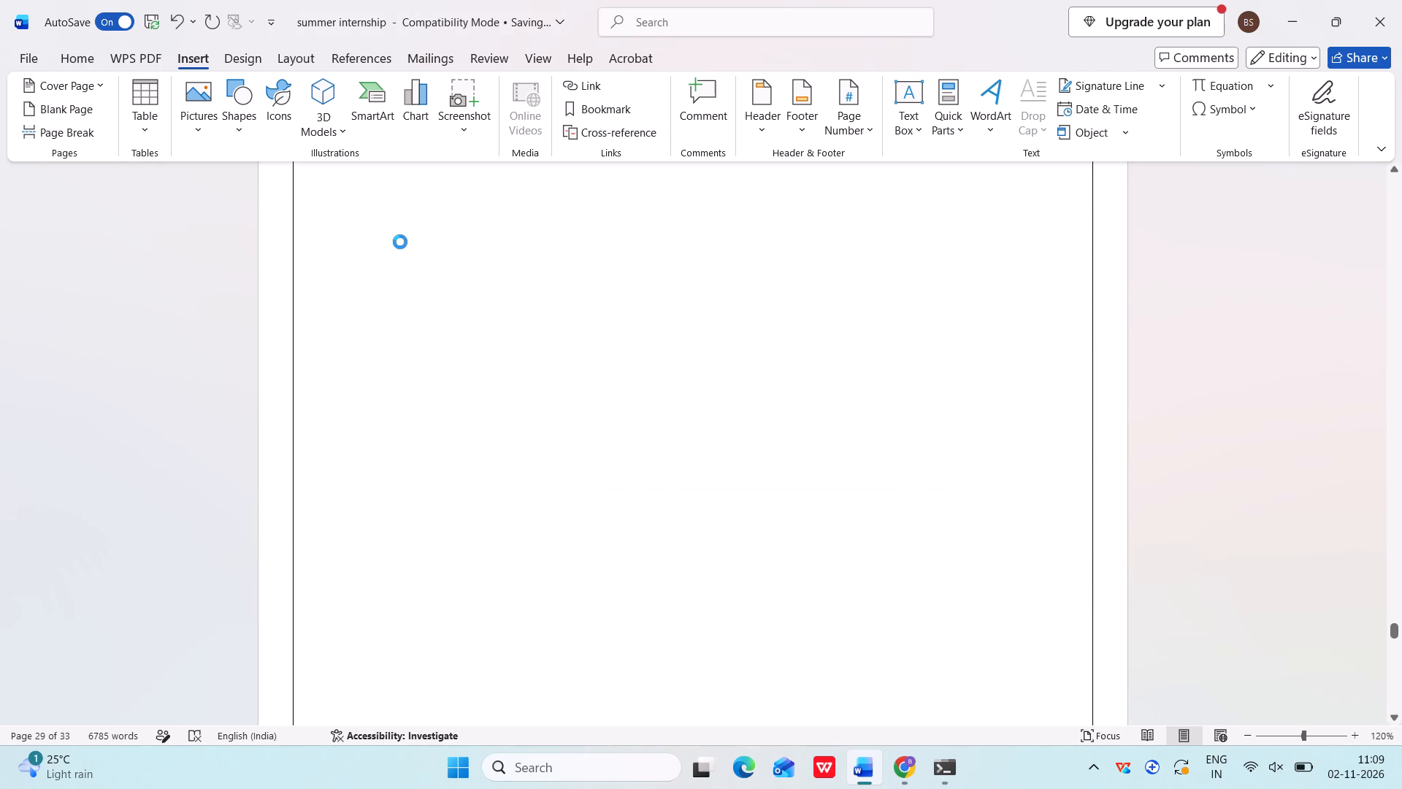
scroll(400, 242, "up", 5)
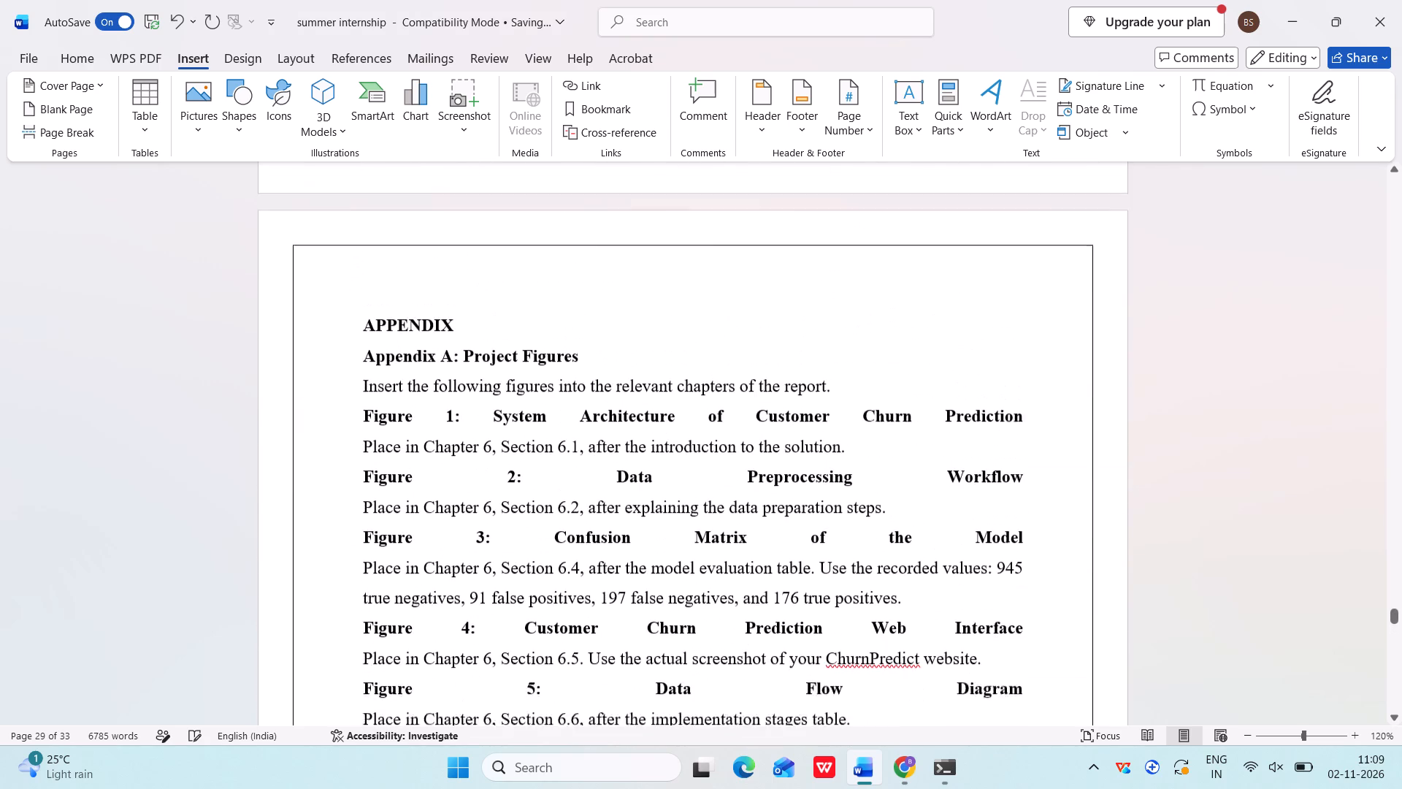
Check the pasted Appendix A, B and C in the report, including its heading, figure notes, project files table and repository link.
scroll(400, 242, "up", 3)
scroll(400, 242, "down", 1)
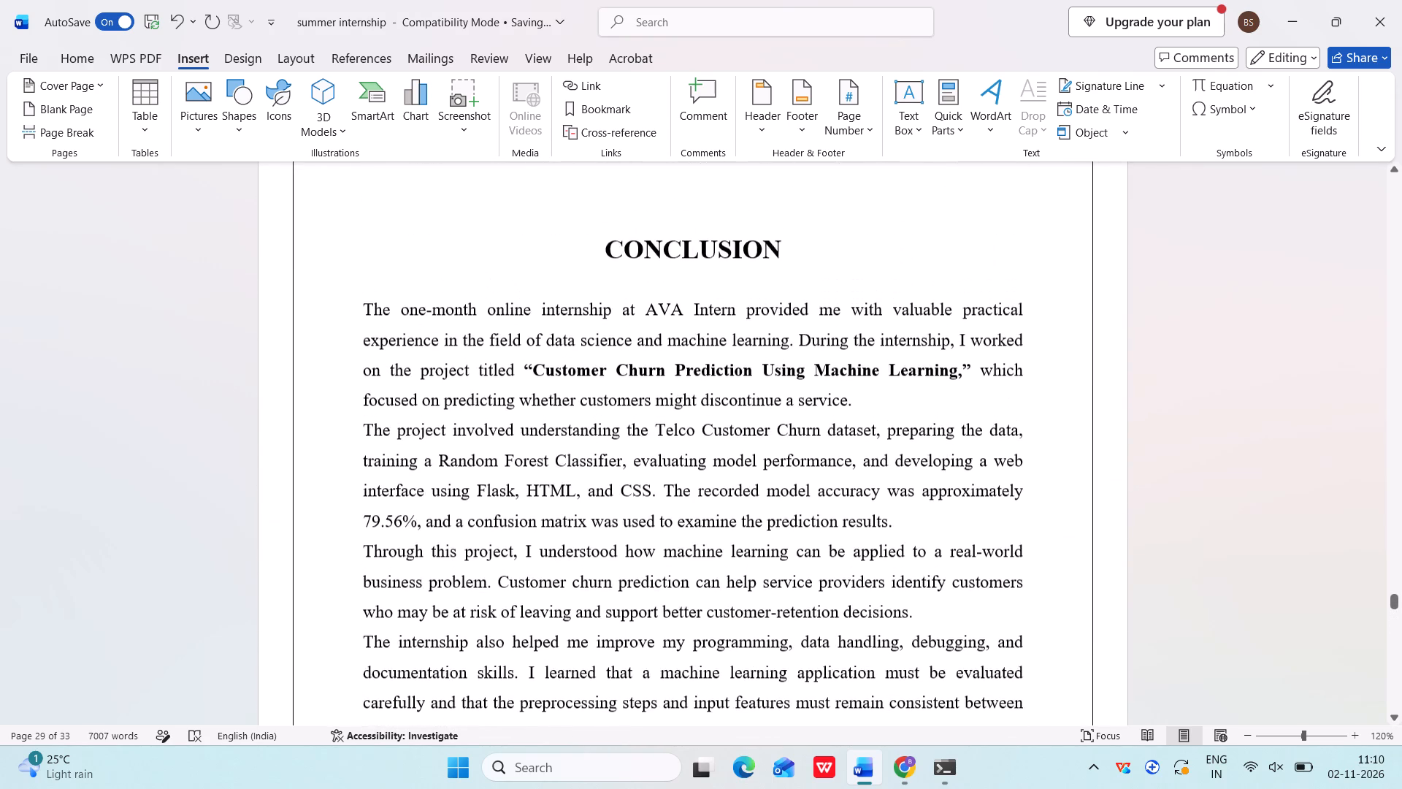
scroll(400, 242, "down", 1)
left_click_drag(363, 281, 380, 284)
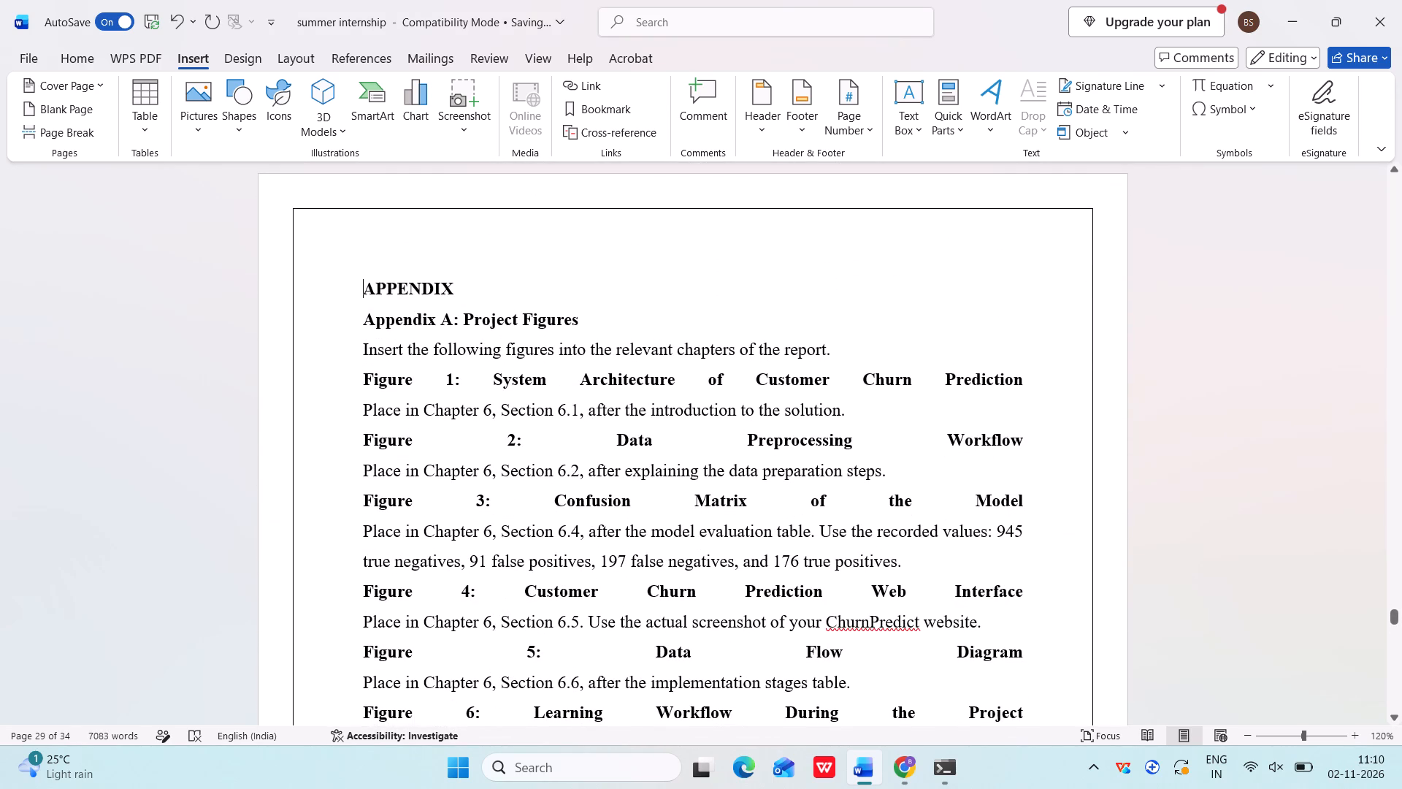
left_click_drag(380, 284, 455, 288)
left_click(517, 300)
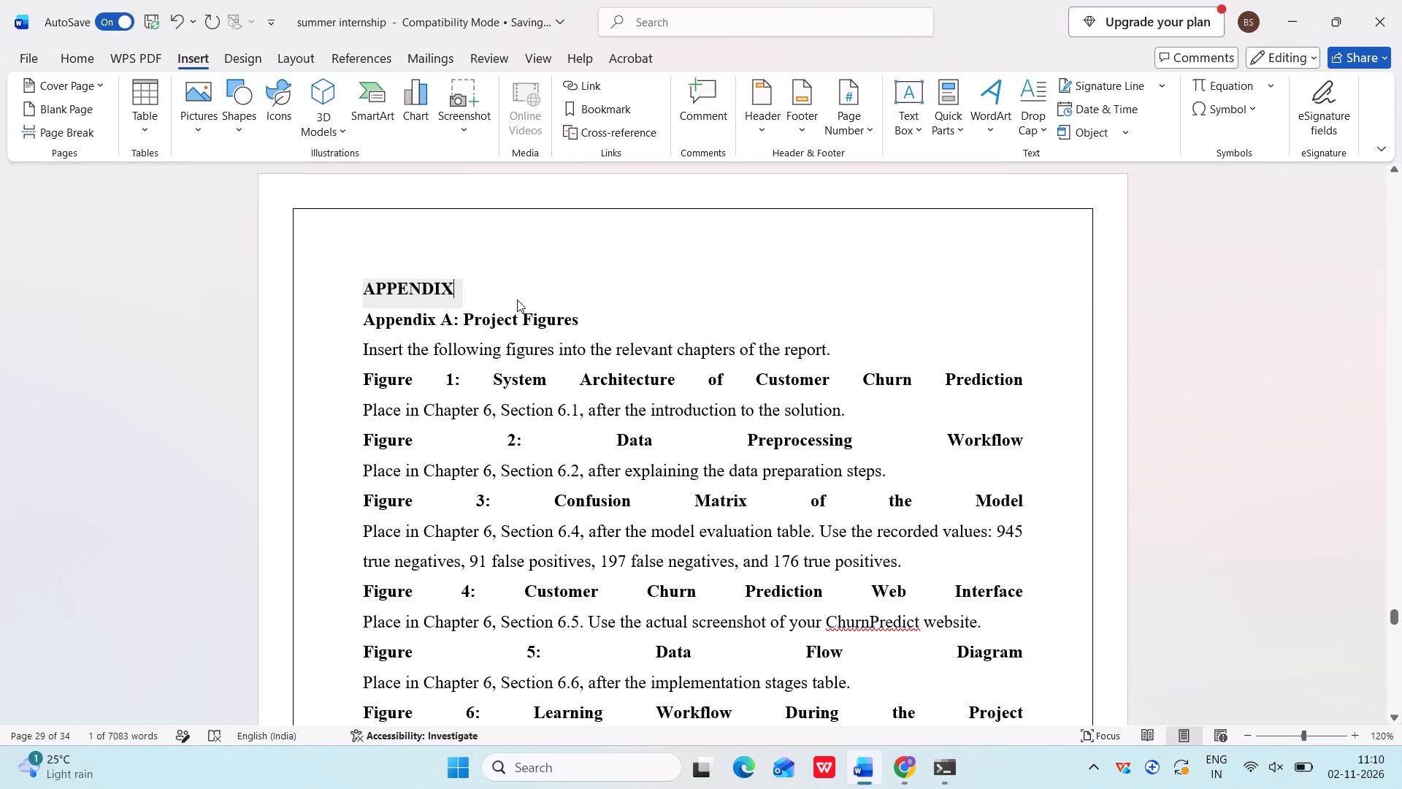
scroll(510, 369, "down", 2)
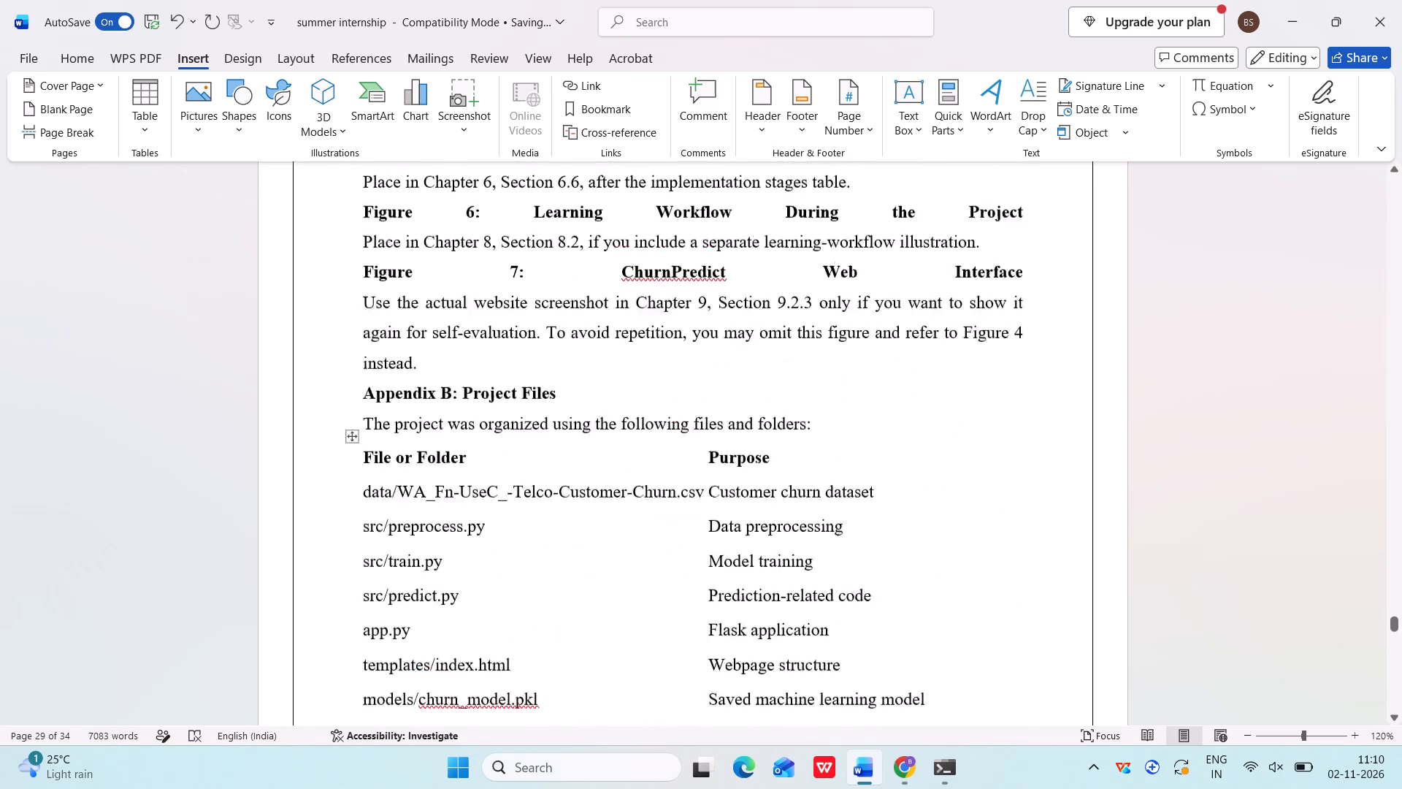
scroll(510, 369, "down", 2)
scroll(510, 369, "up", 1)
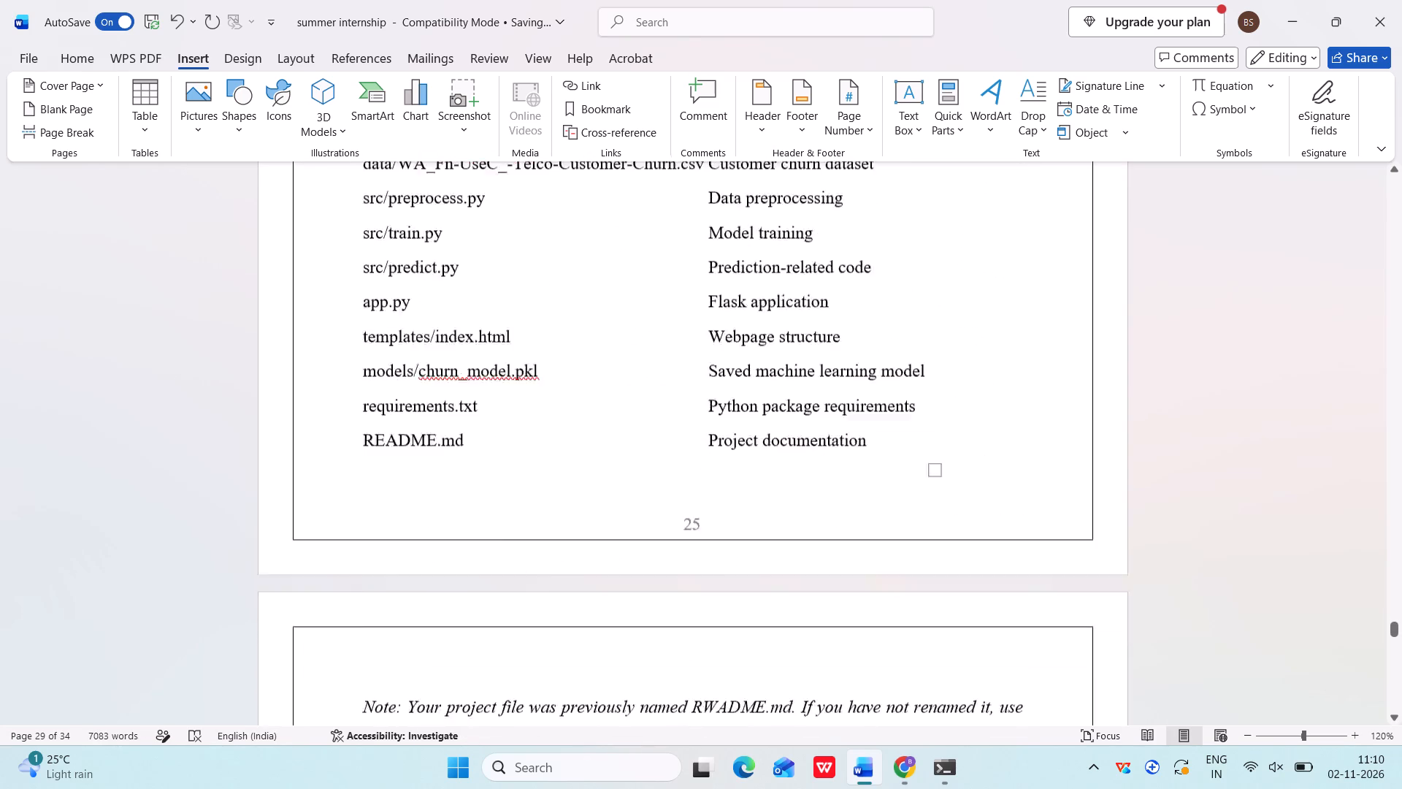
scroll(510, 369, "up", 2)
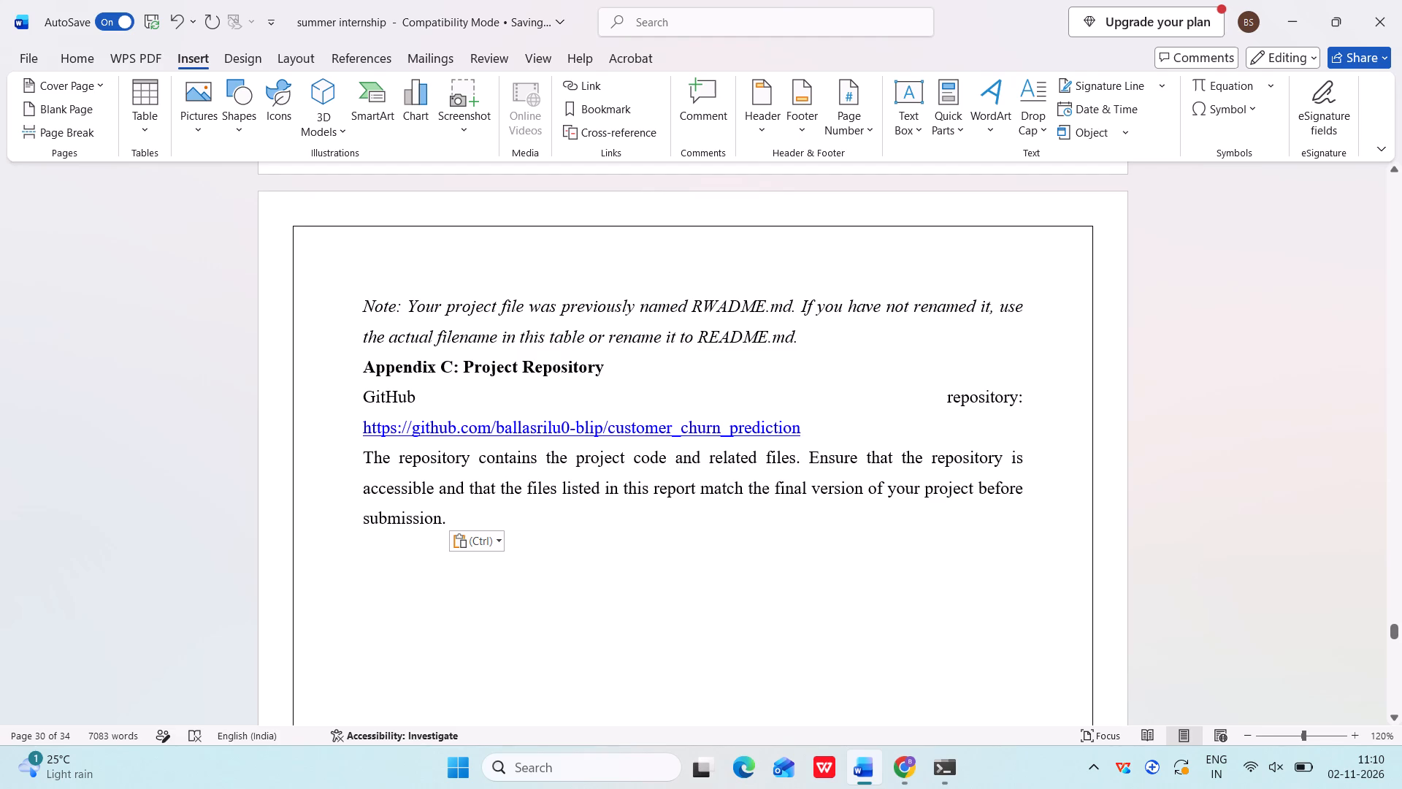
scroll(510, 369, "up", 1)
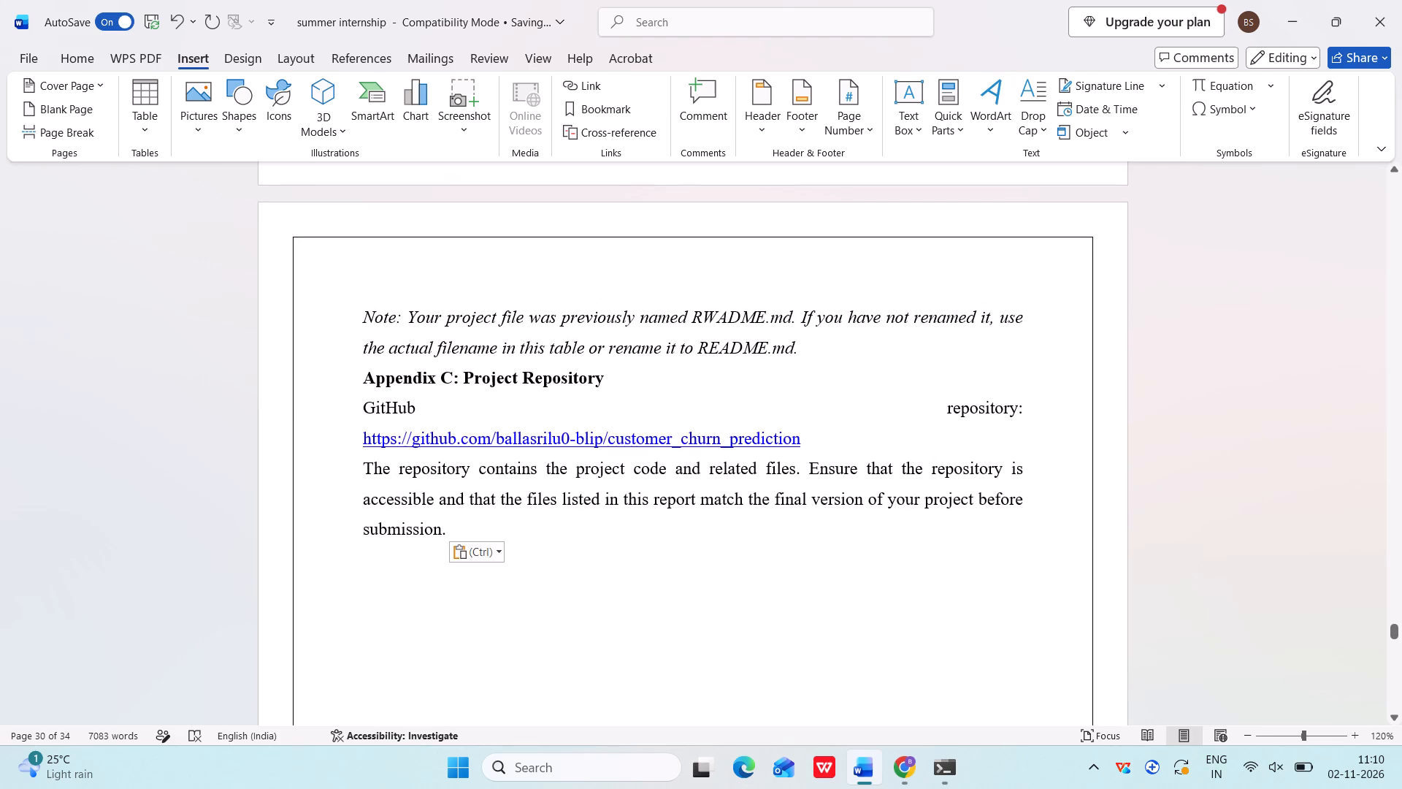
scroll(510, 369, "up", 2)
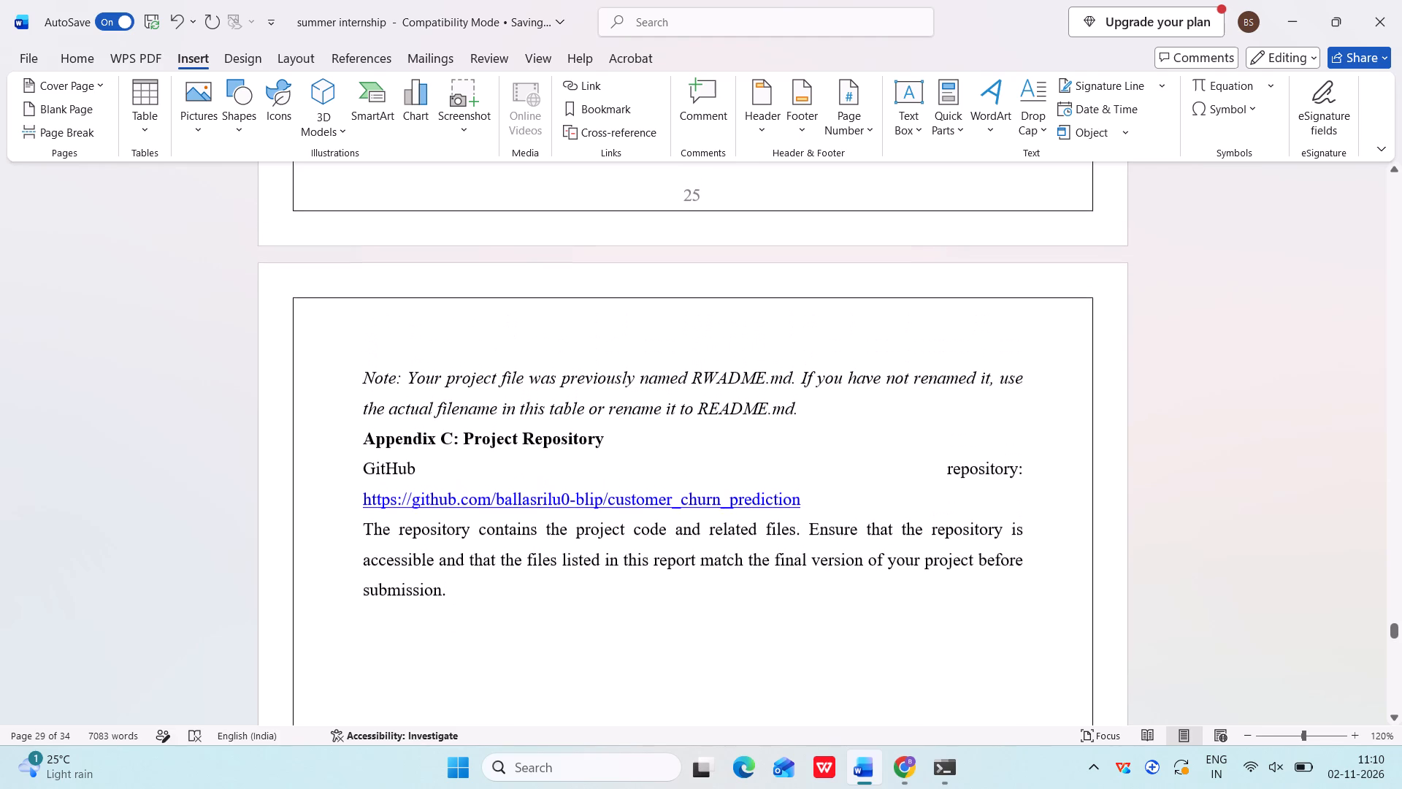
scroll(510, 369, "up", 2)
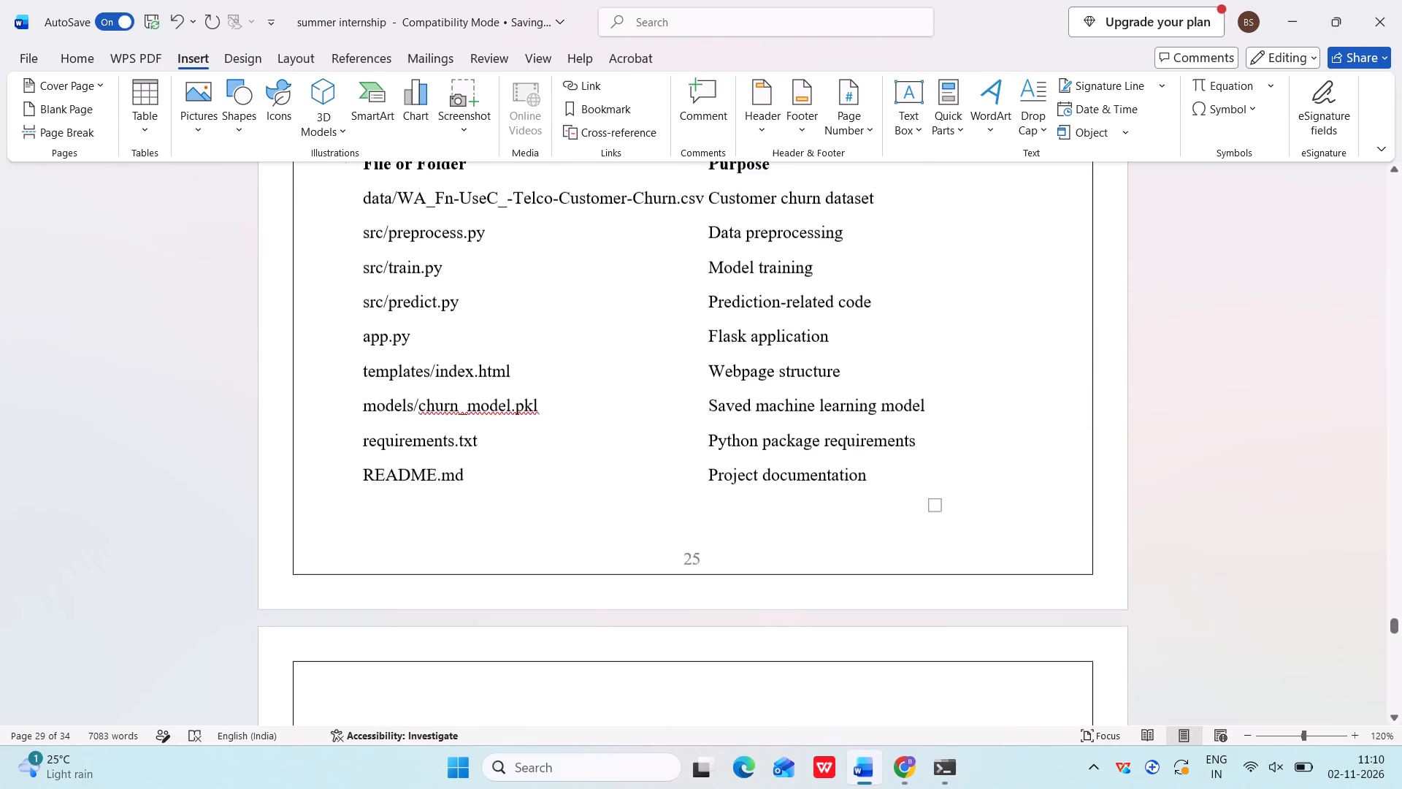
scroll(510, 369, "up", 2)
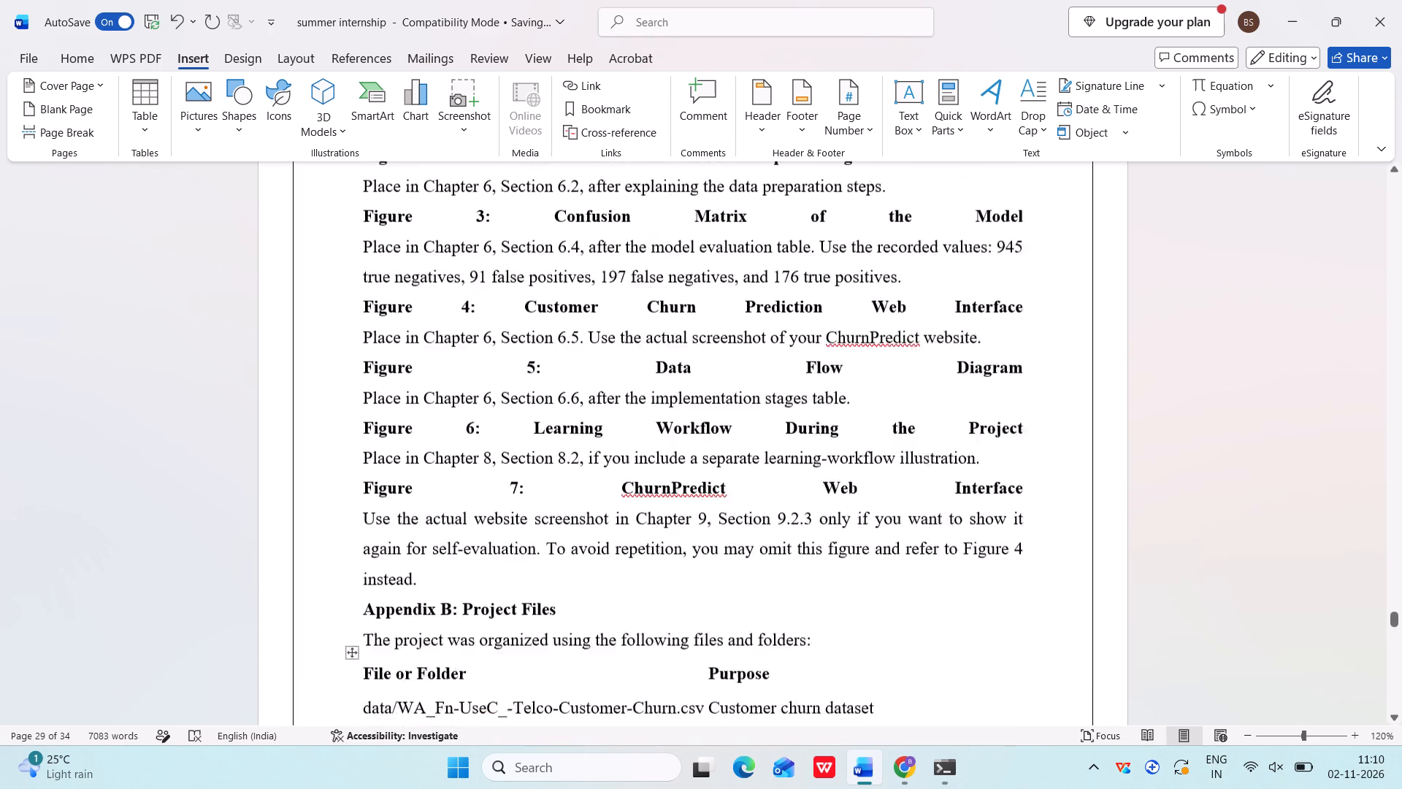
Undo the Appendix paste and the blank page inserted after the Conclusion.
scroll(510, 369, "up", 4)
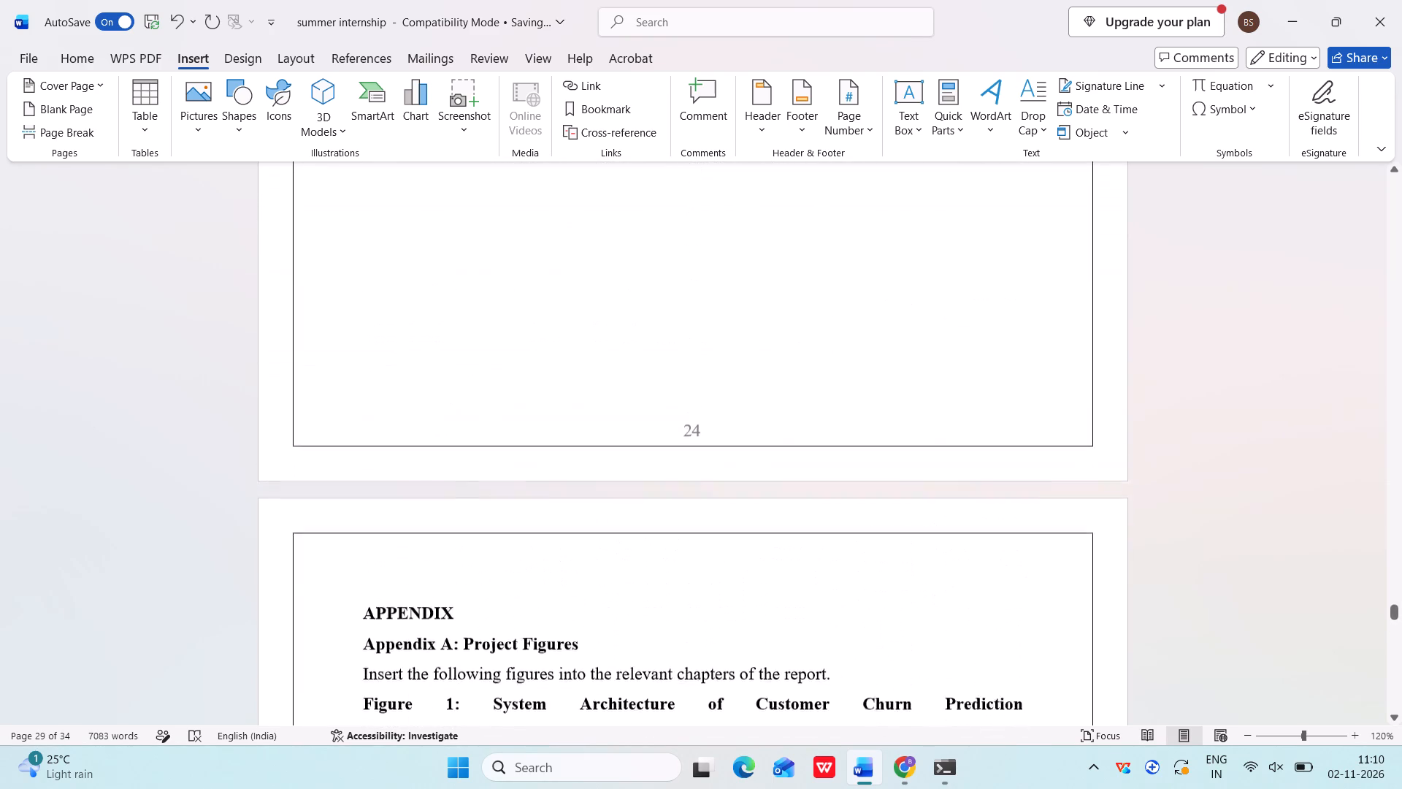
scroll(510, 369, "up", 1)
key("ctrl+z")
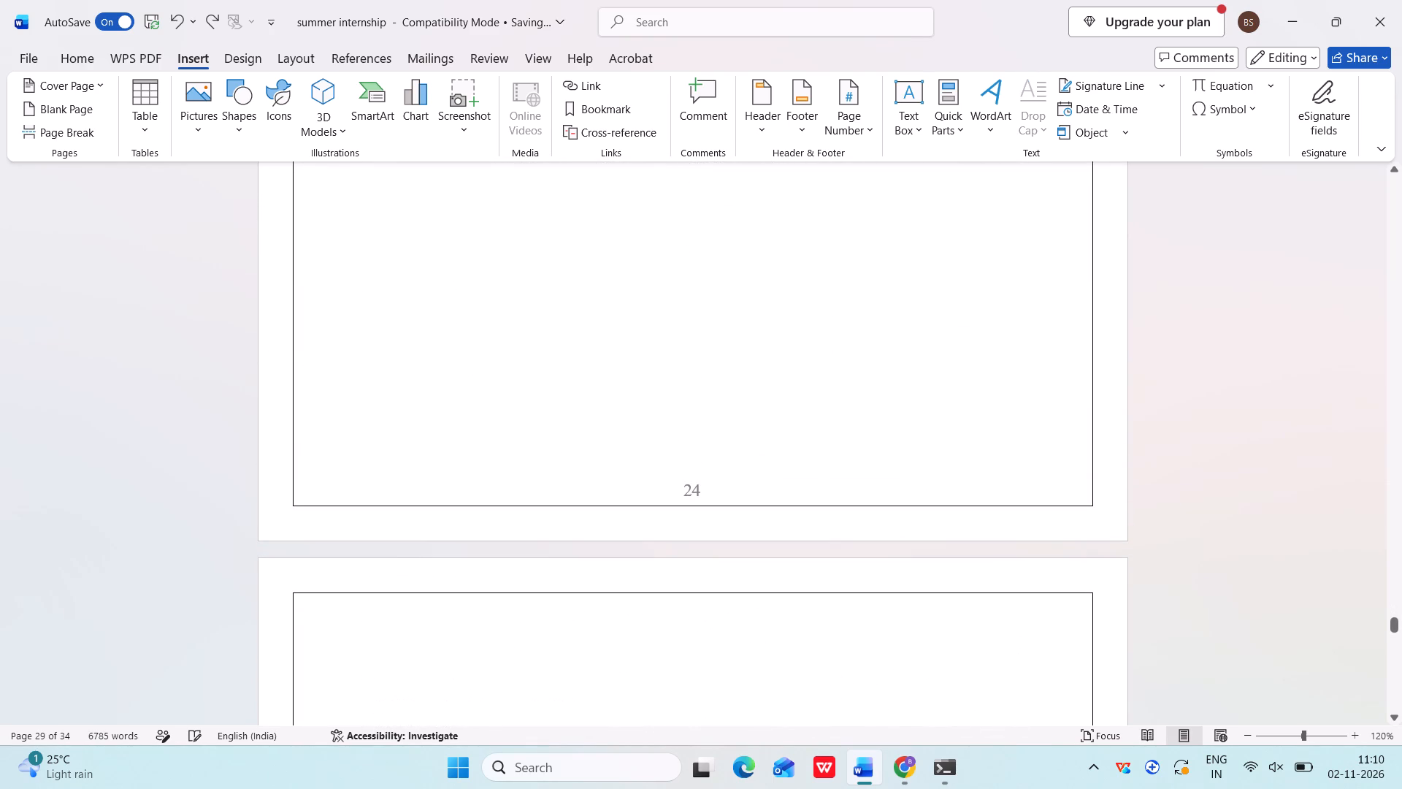
scroll(510, 369, "up", 3)
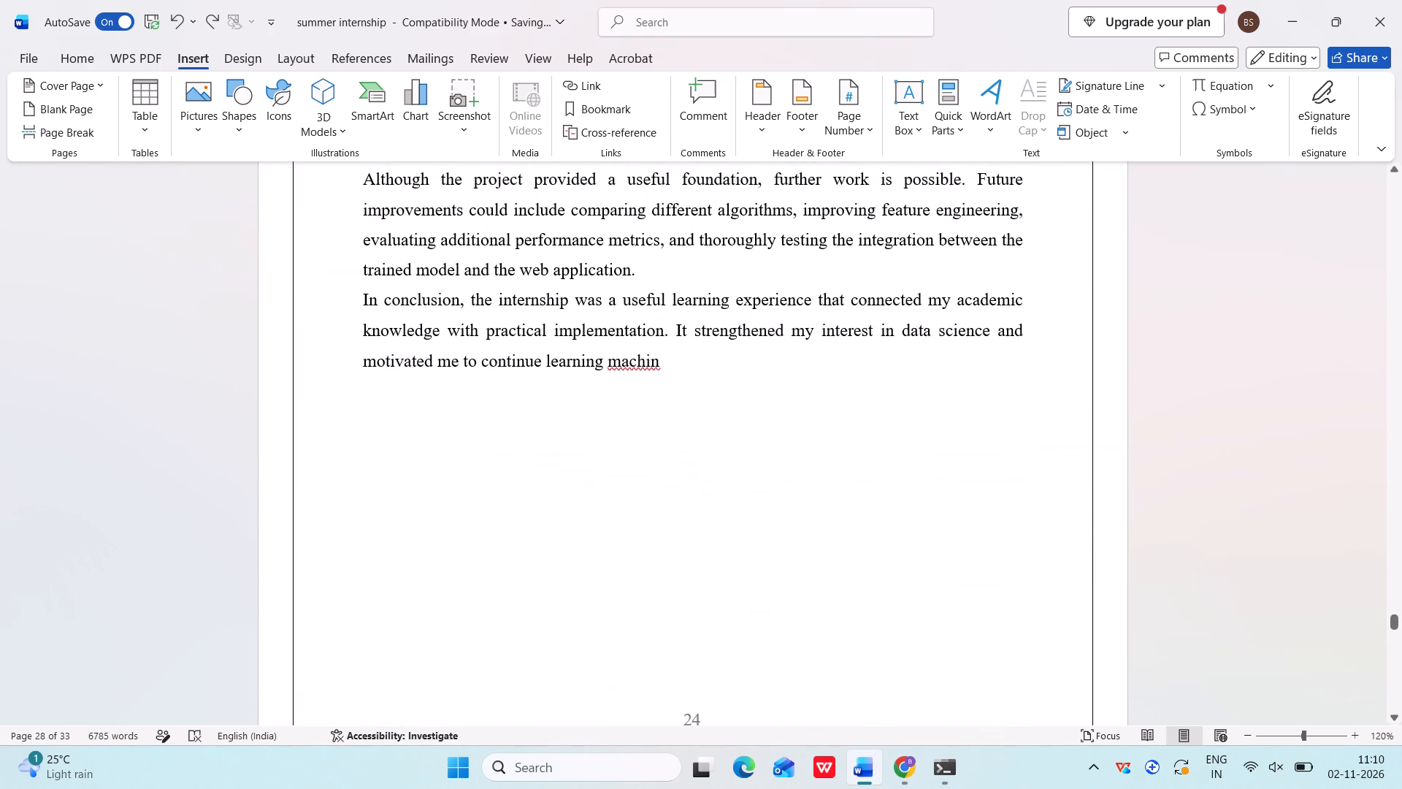
key("ctrl+z")
Look through the report's ASSESSMENT and Conclusion pages and its later chapters for any remaining template text.
scroll(510, 369, "down", 1)
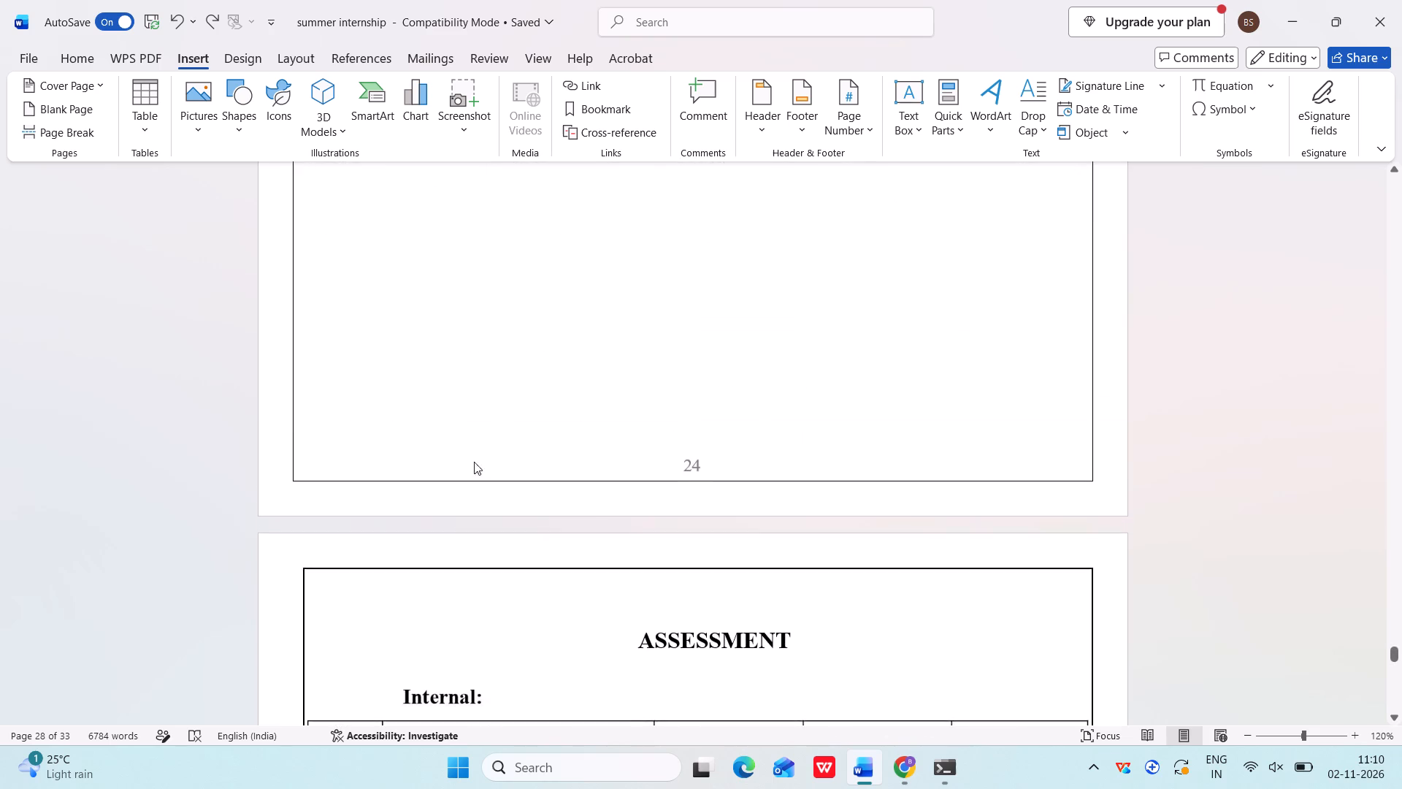
left_click(555, 407)
scroll(555, 407, "down", 4)
scroll(555, 407, "up", 4)
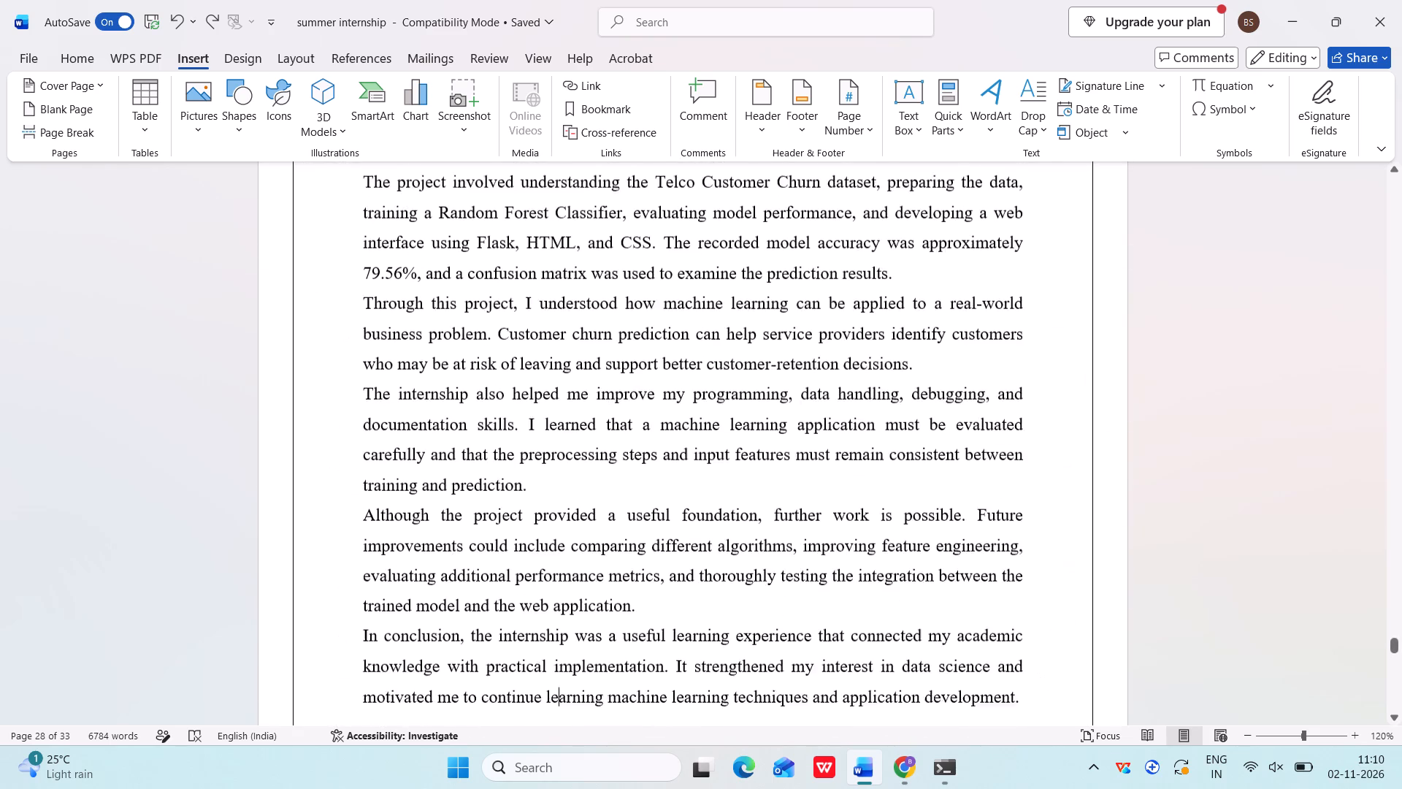
scroll(555, 407, "up", 3)
scroll(555, 407, "down", 9)
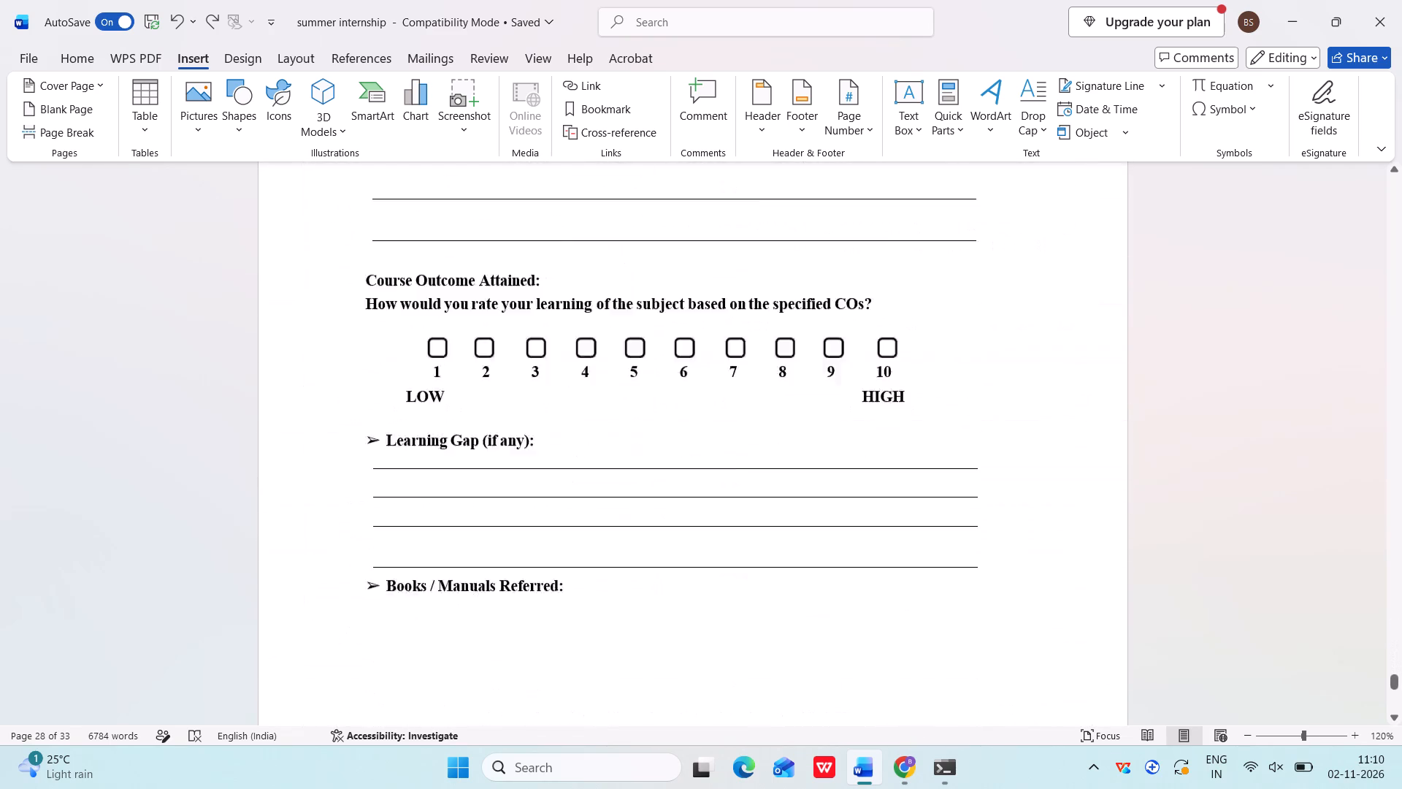
scroll(555, 407, "down", 4)
scroll(555, 407, "up", 7)
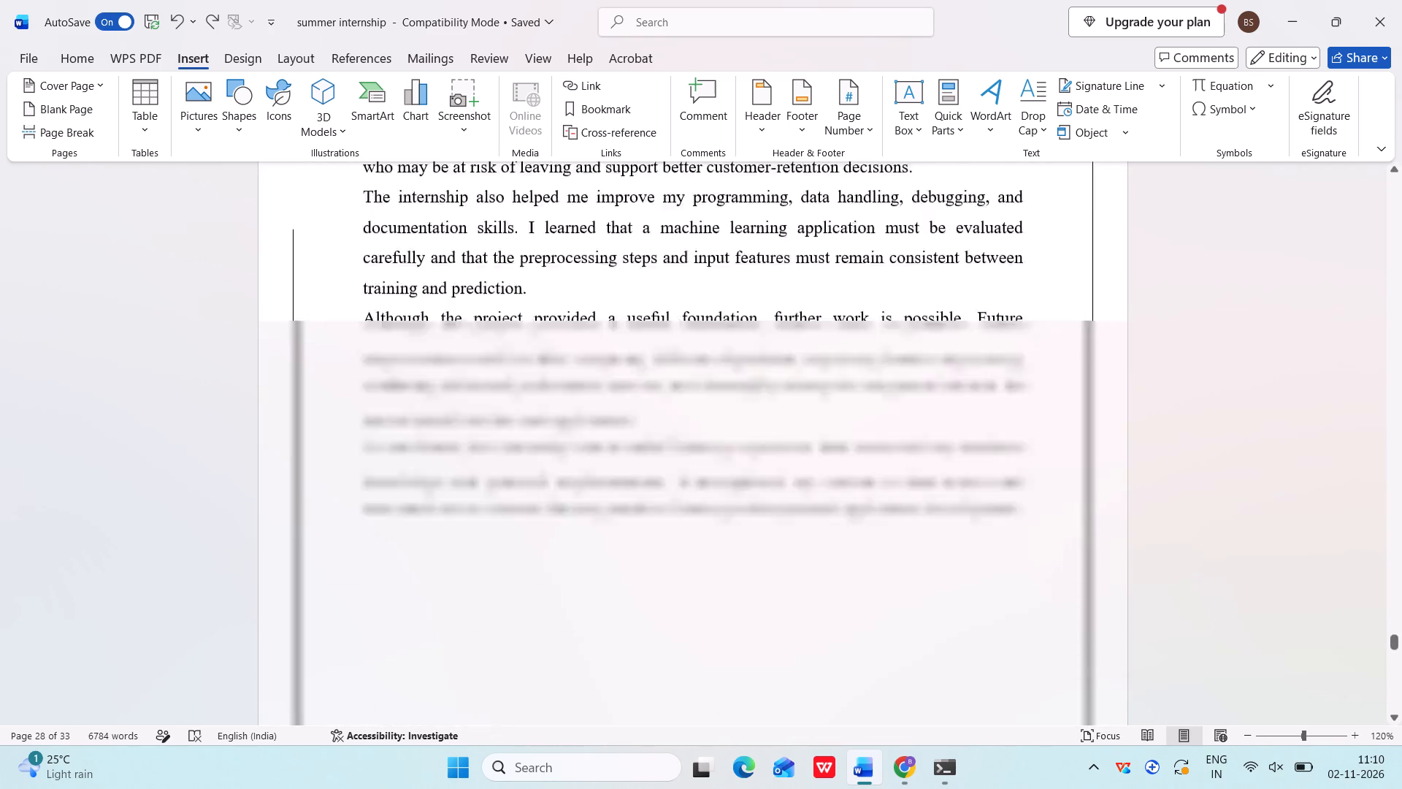
scroll(555, 407, "up", 5)
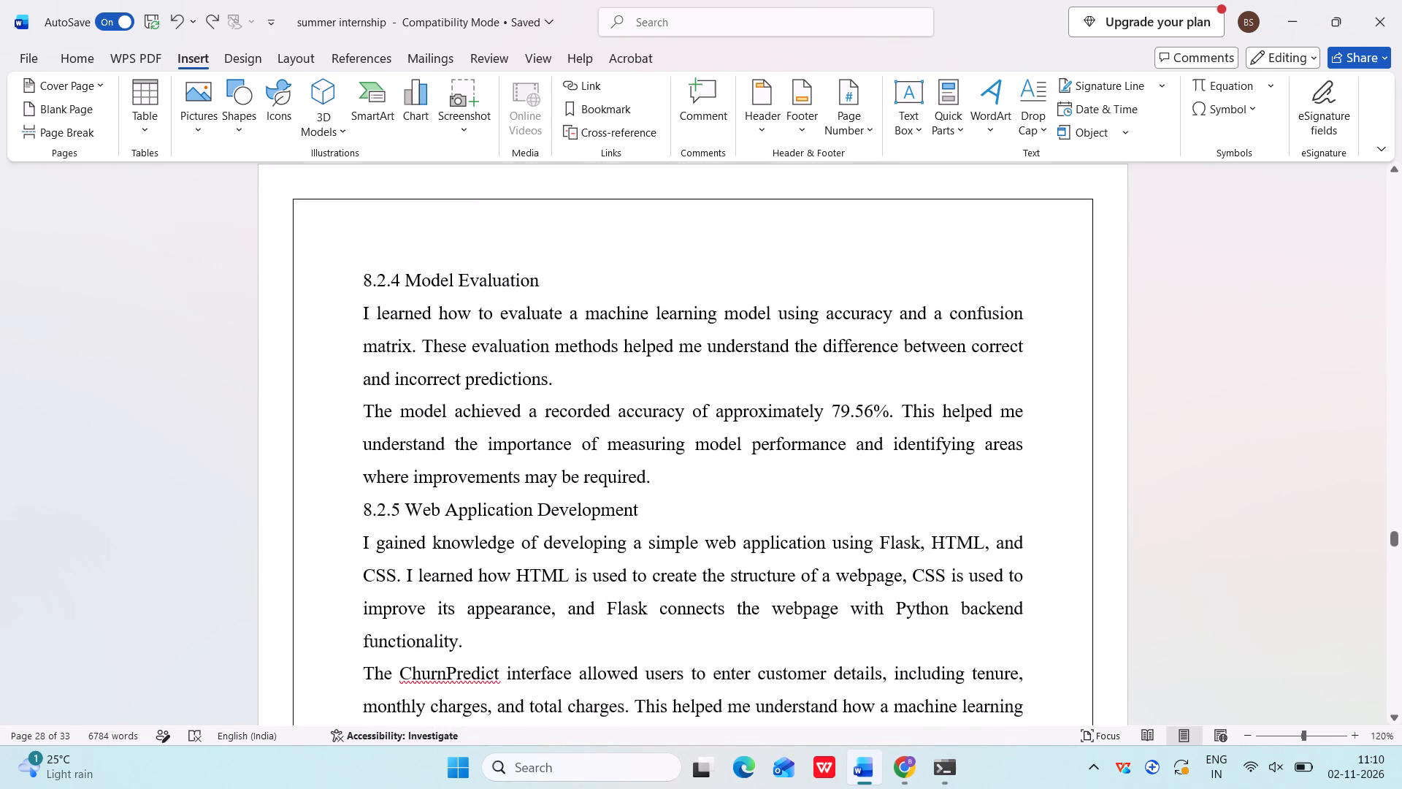
scroll(555, 407, "up", 5)
scroll(555, 407, "down", 1)
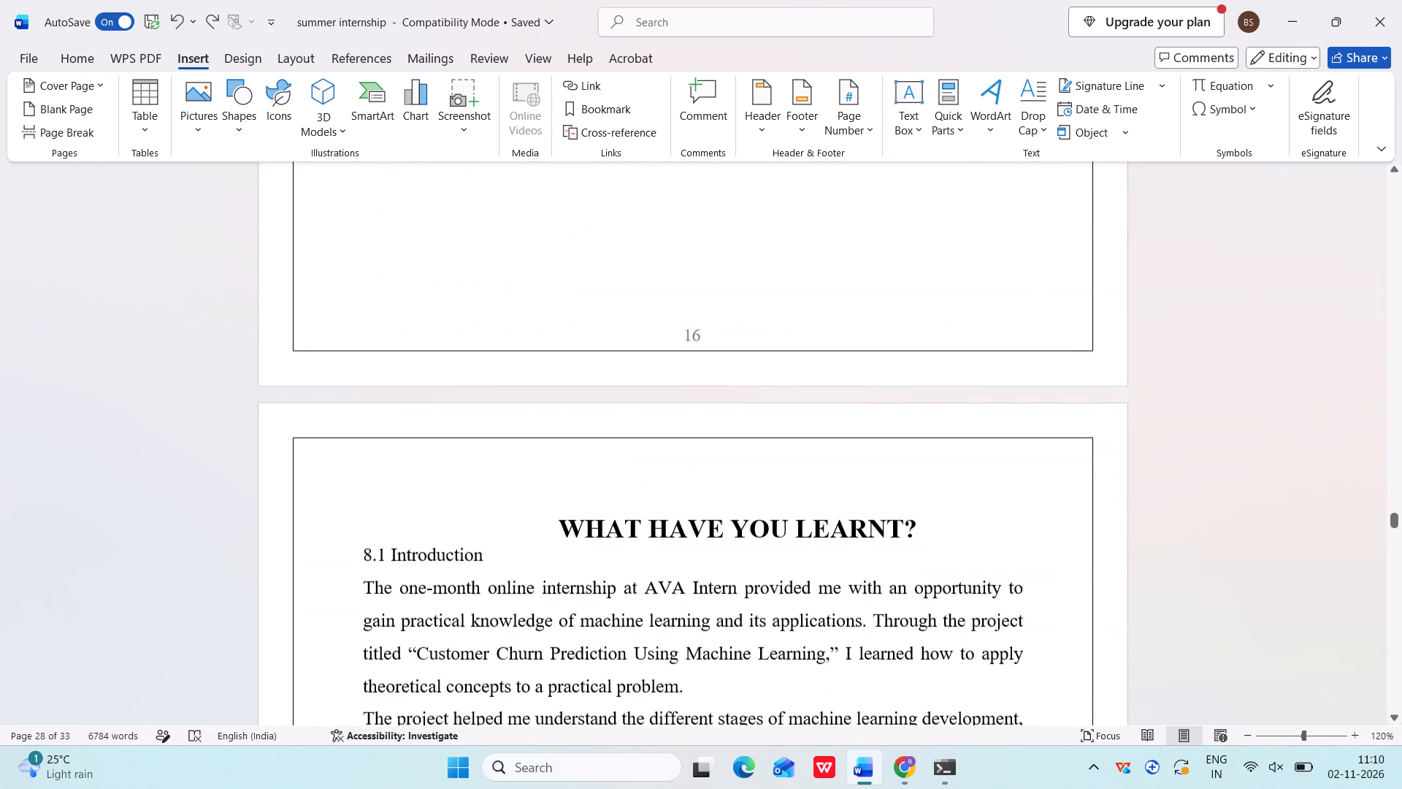
scroll(555, 407, "down", 6)
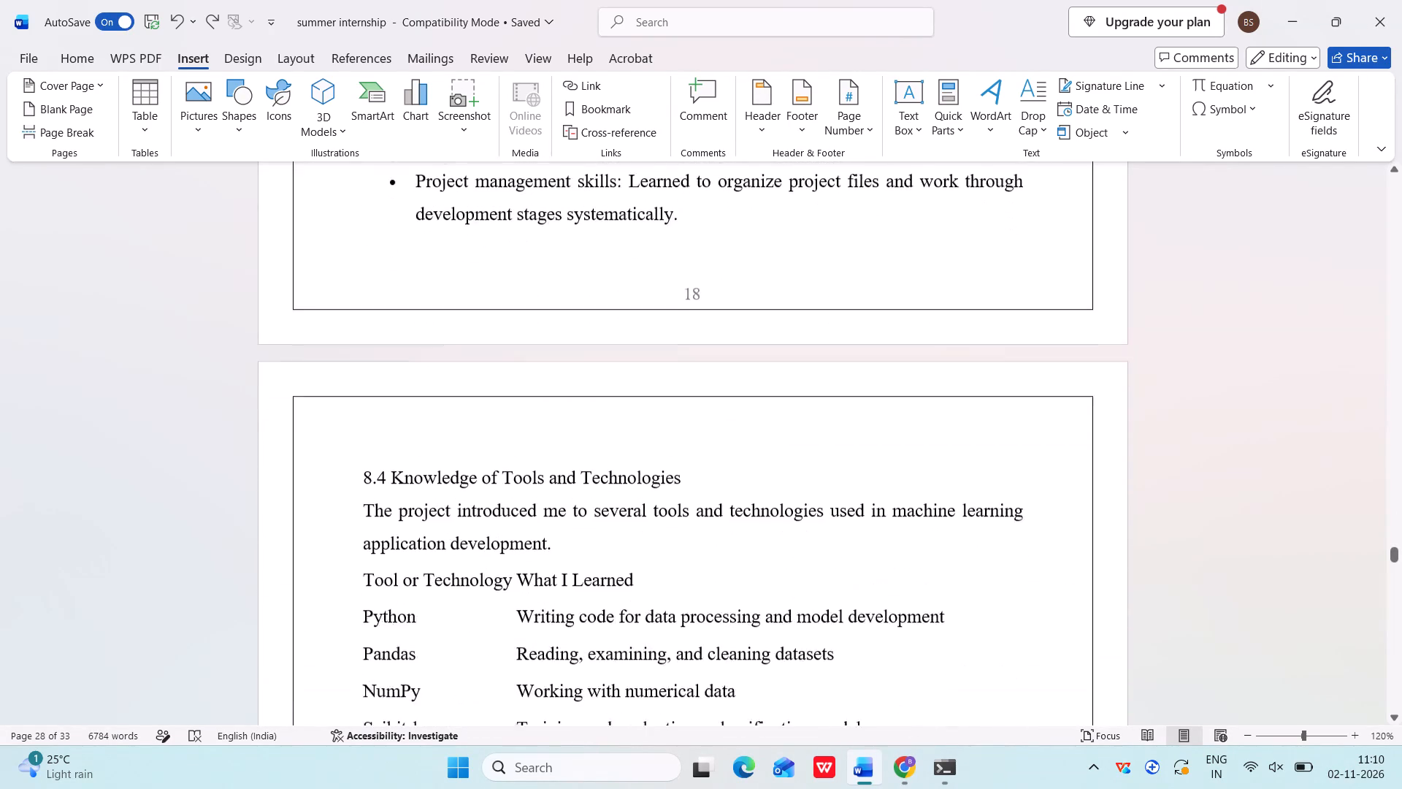
scroll(555, 407, "down", 6)
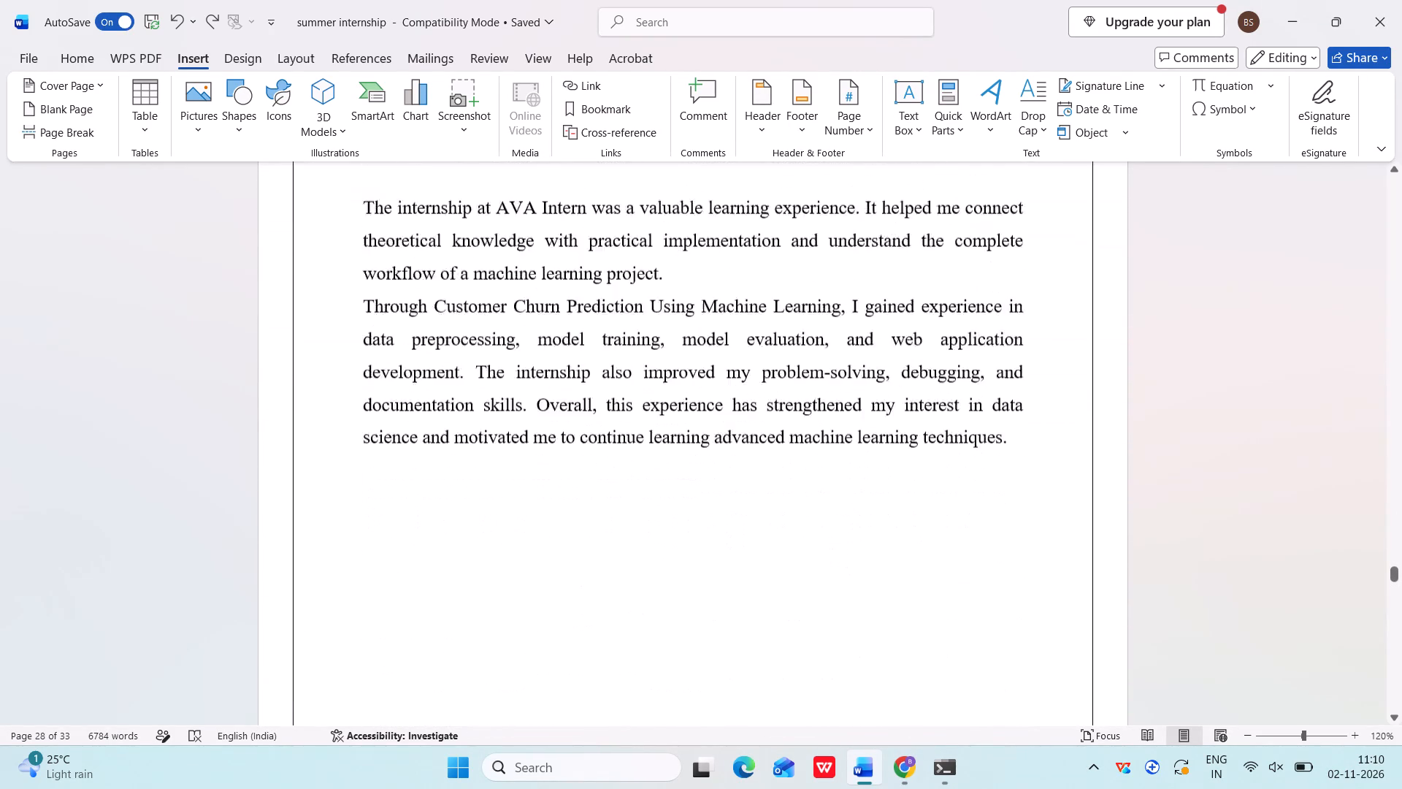
scroll(555, 407, "down", 3)
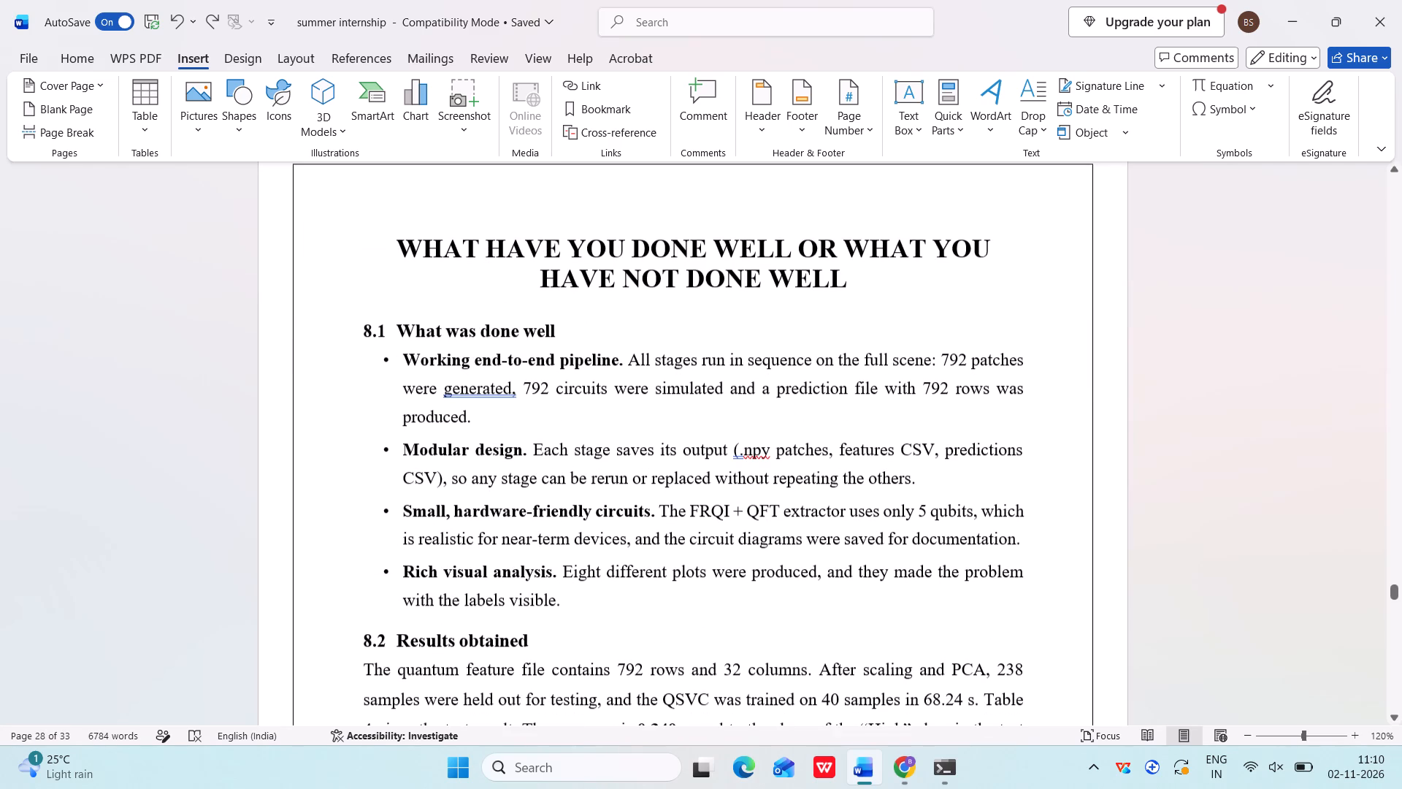
left_click_drag(399, 240, 499, 264)
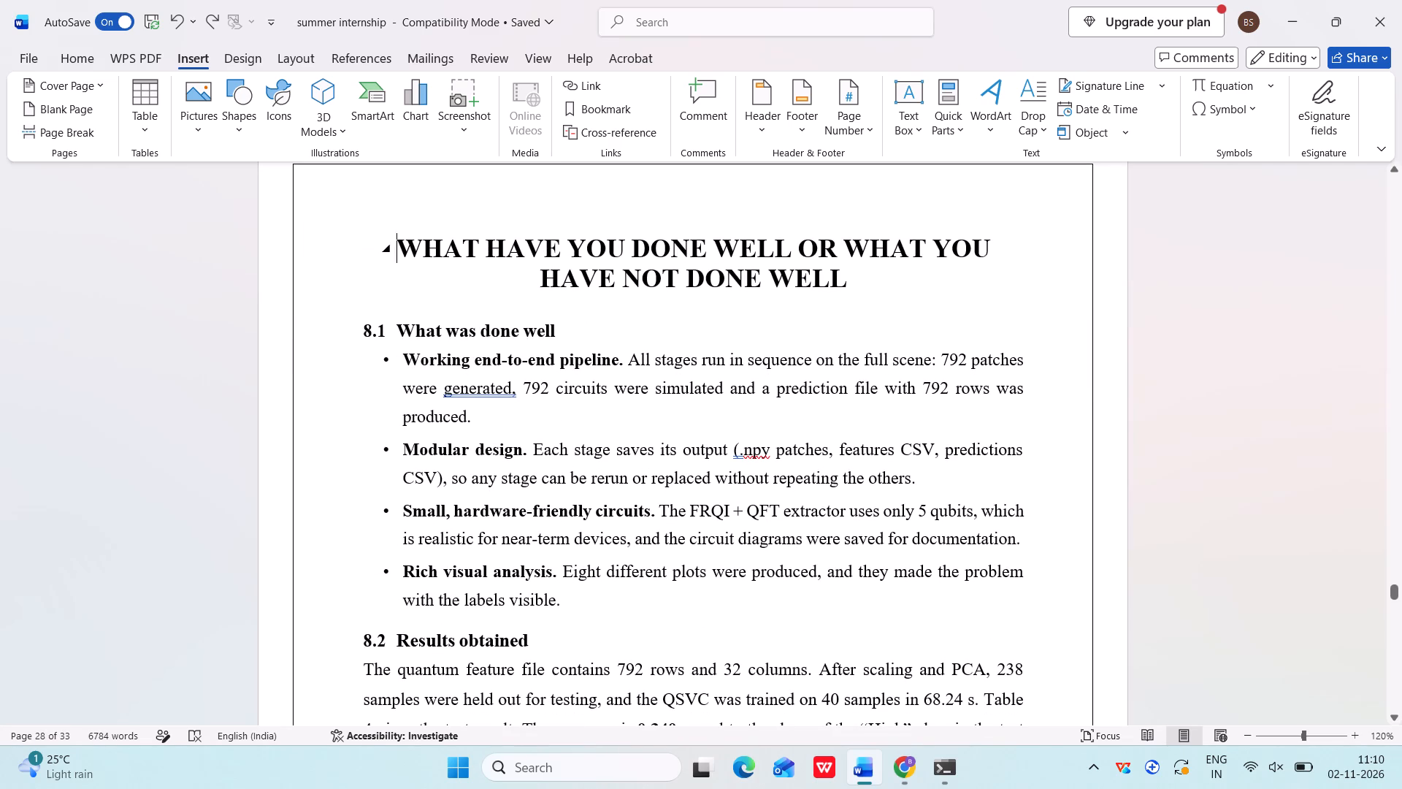
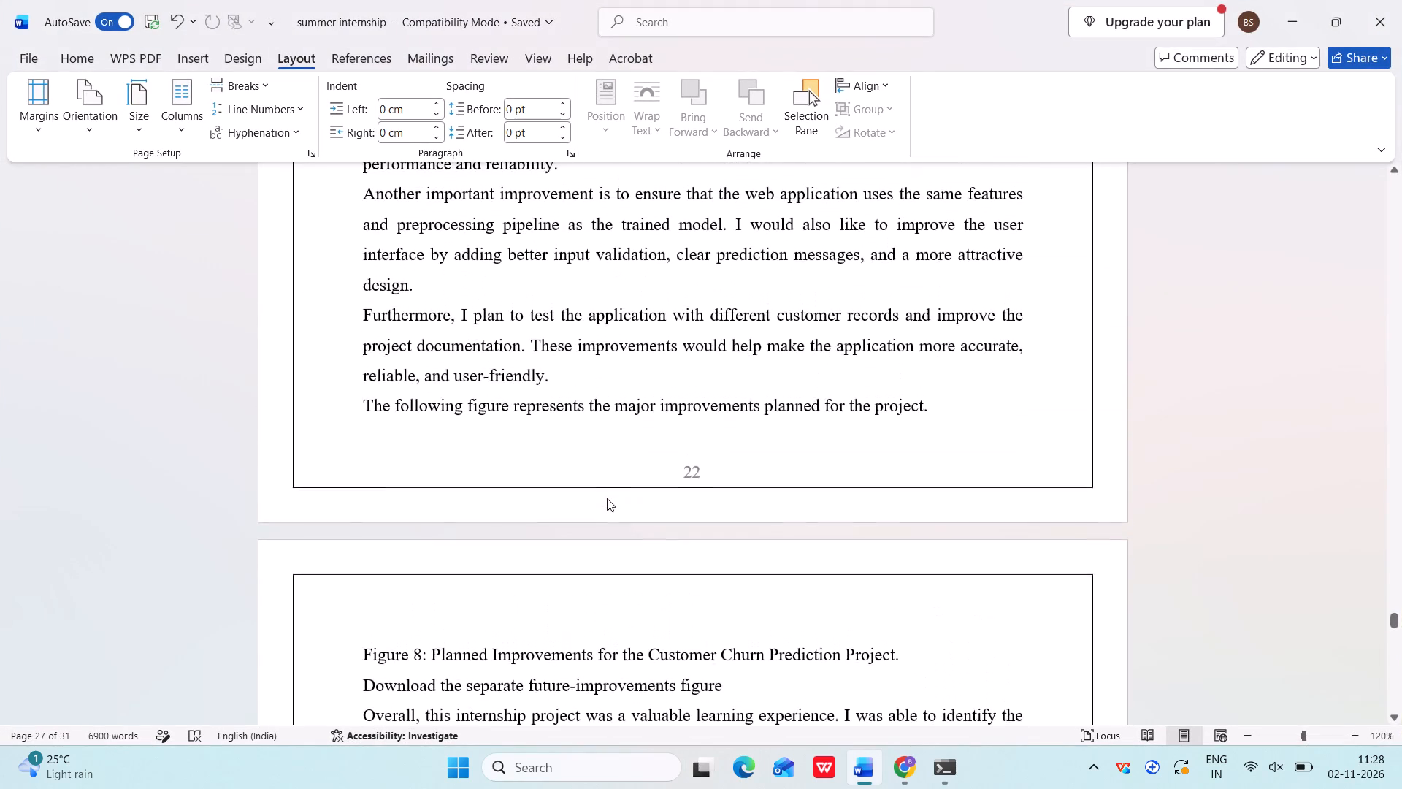
scroll(607, 498, "up", 1)
scroll(607, 498, "down", 2)
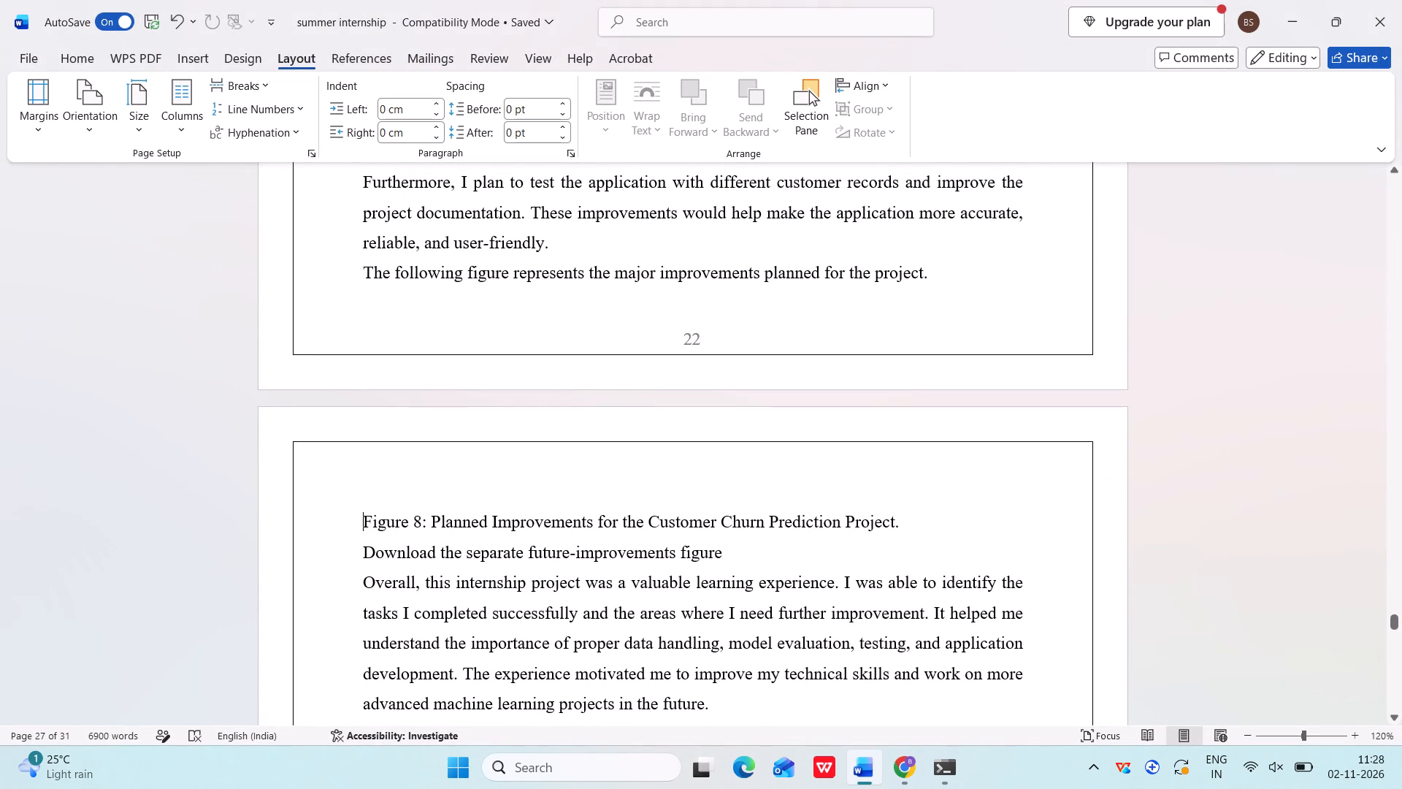
left_click(377, 473)
left_click(362, 515)
key("ctrl+v")
scroll(362, 515, "up", 1)
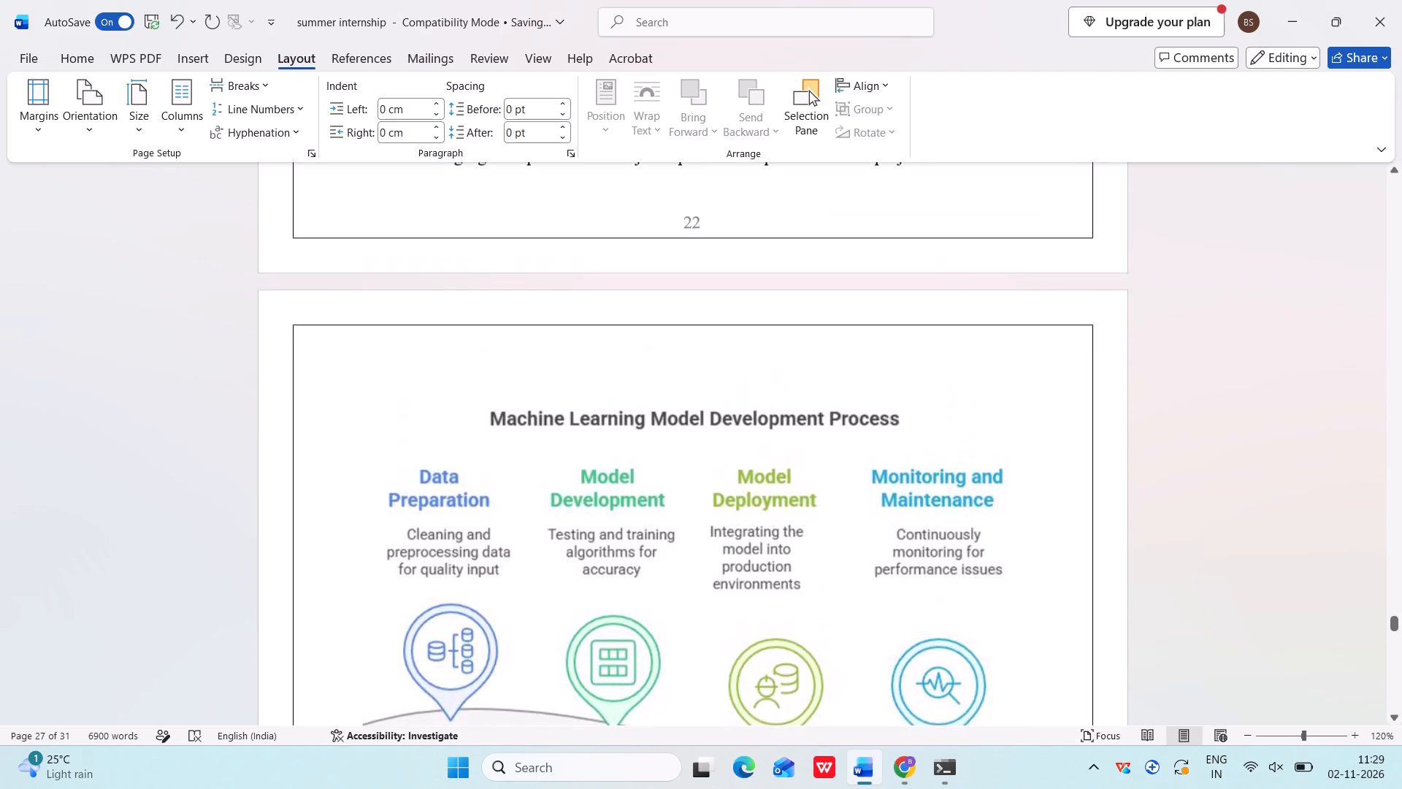
scroll(675, 681, "down", 1)
scroll(766, 462, "down", 1)
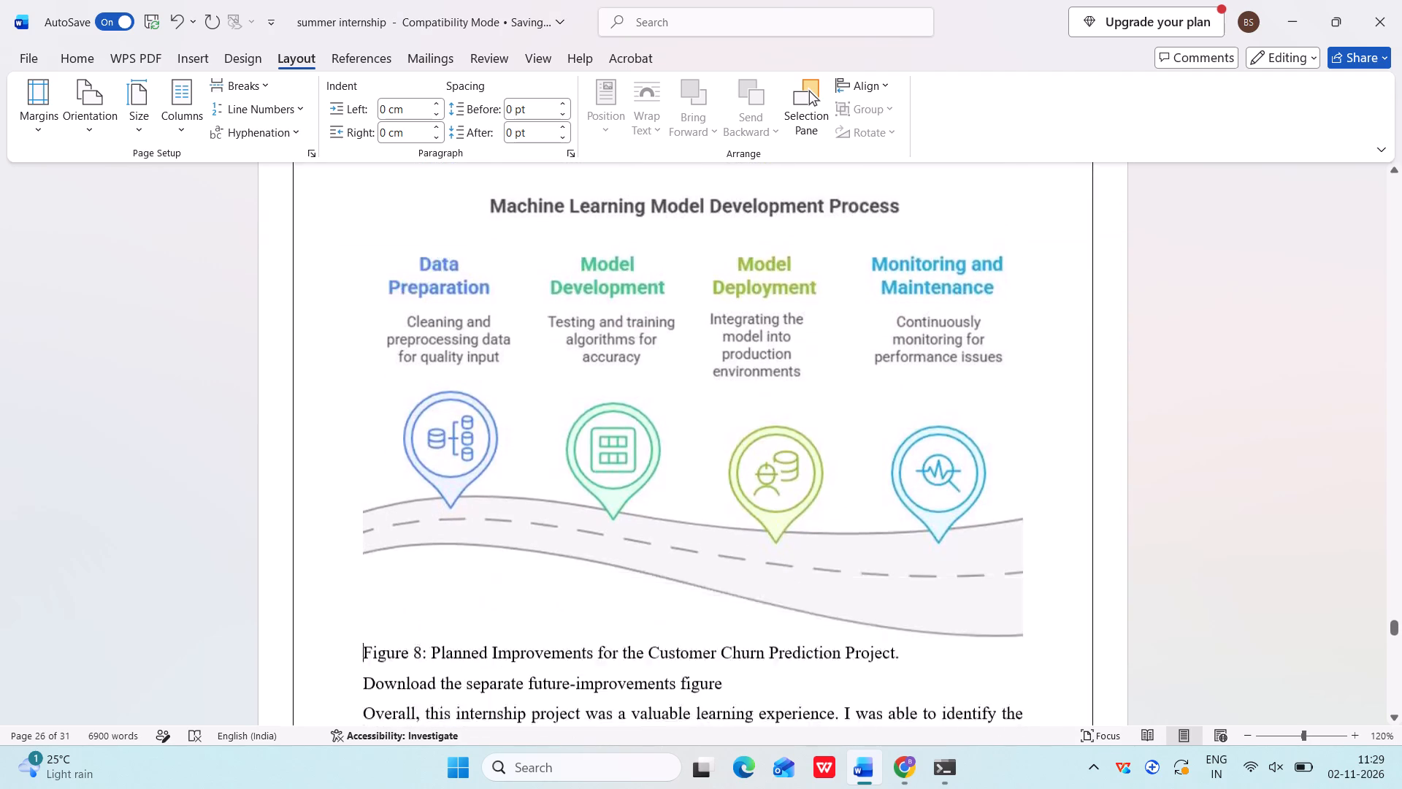
Delete the figure number 8 from the Planned Improvements caption beneath the pasted diagram.
left_click(424, 509)
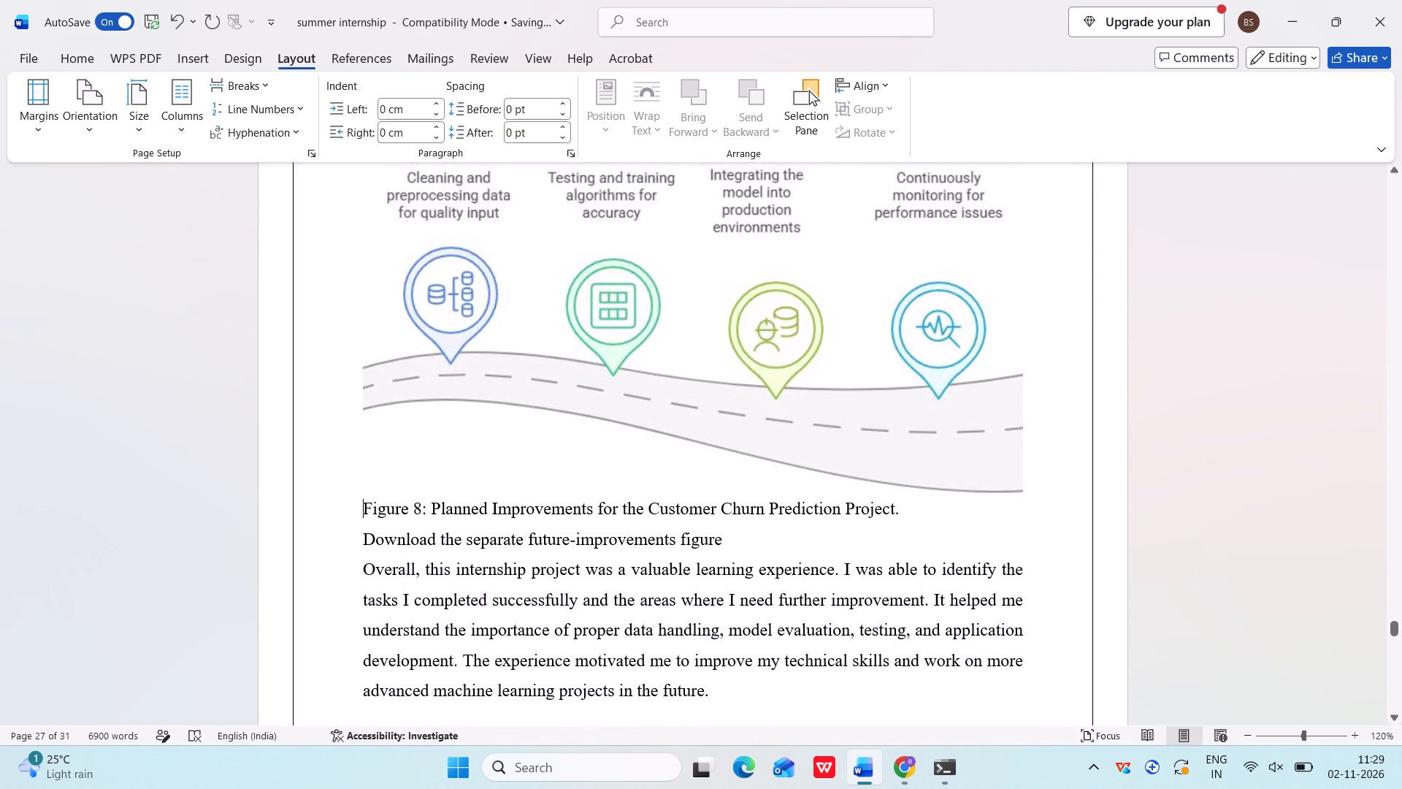
key("BackSpace")
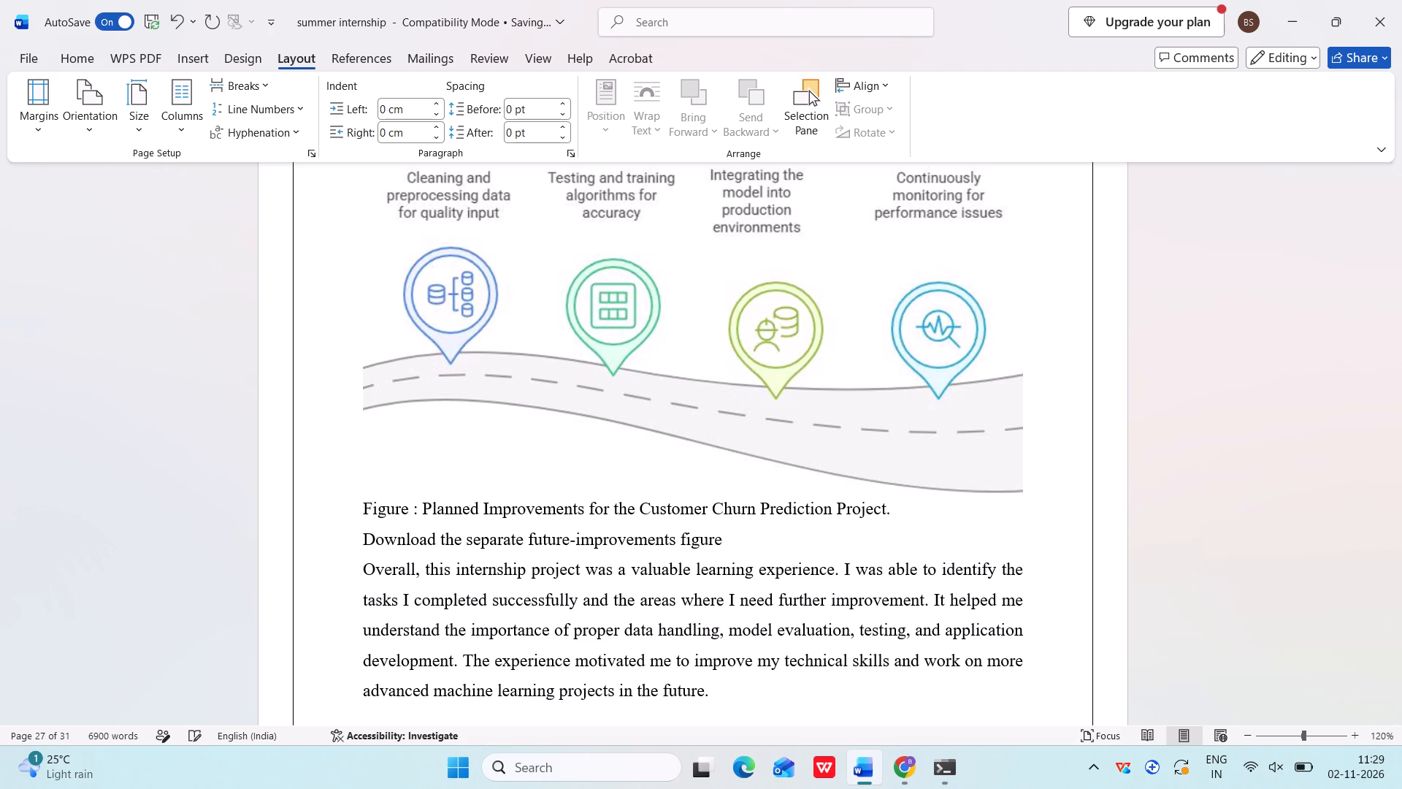
Shrink the pasted Machine Learning Model Development Process diagram proportionally to slightly over half of the text width.
left_click(708, 341)
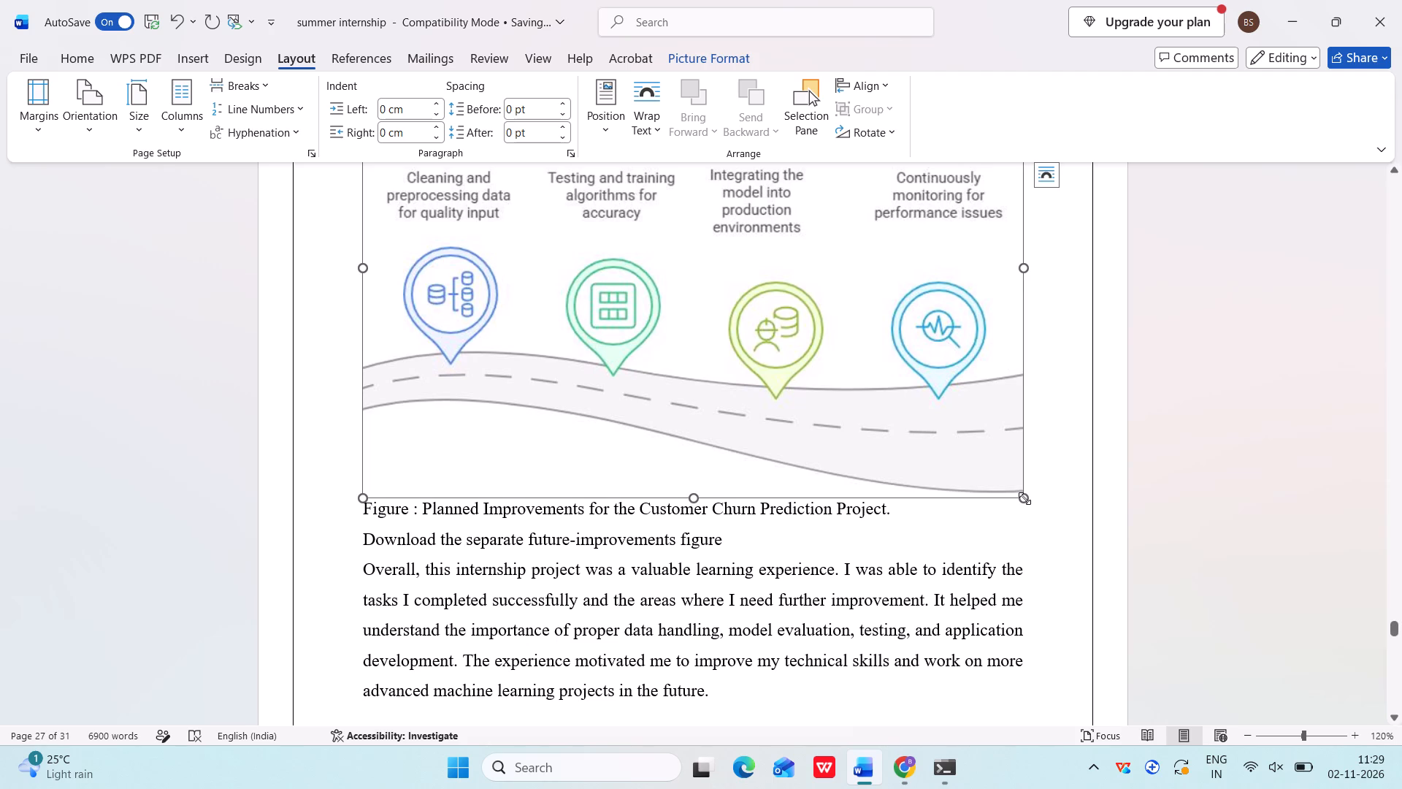
left_click_drag(1024, 498, 895, 335)
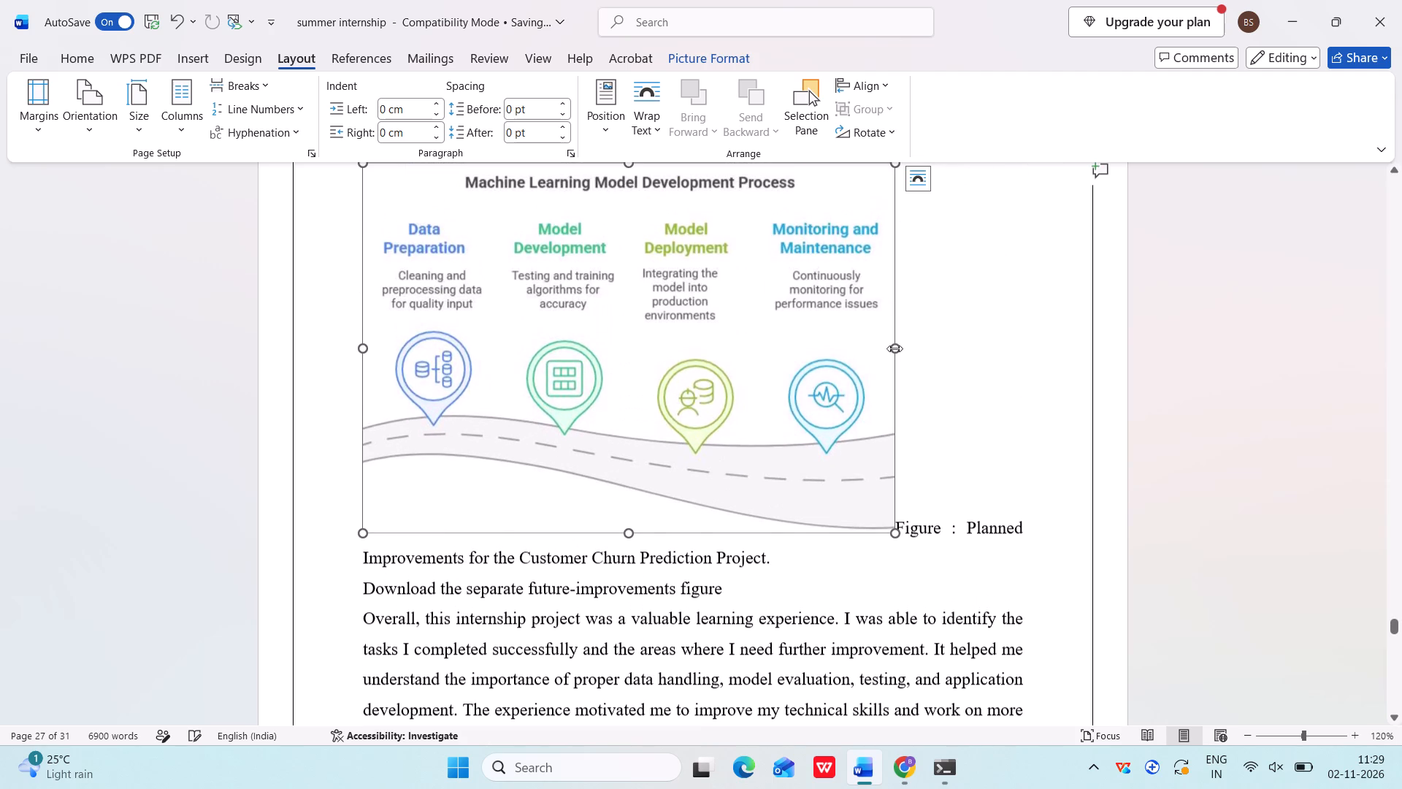
left_click_drag(897, 533, 771, 393)
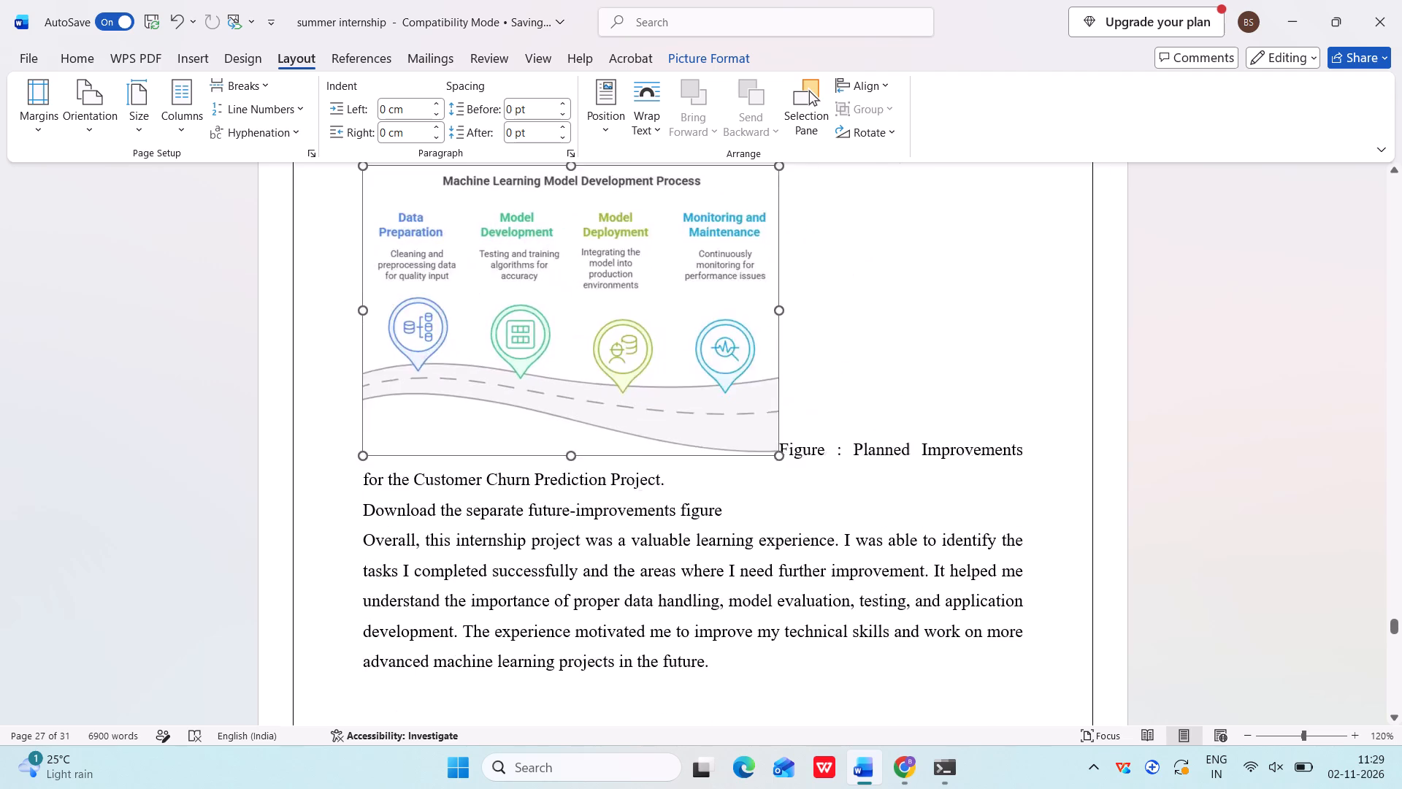
left_click_drag(771, 393, 718, 338)
Move the Planned Improvements figure caption onto its own line below the Machine Learning Model Development Process diagram.
left_click(793, 323)
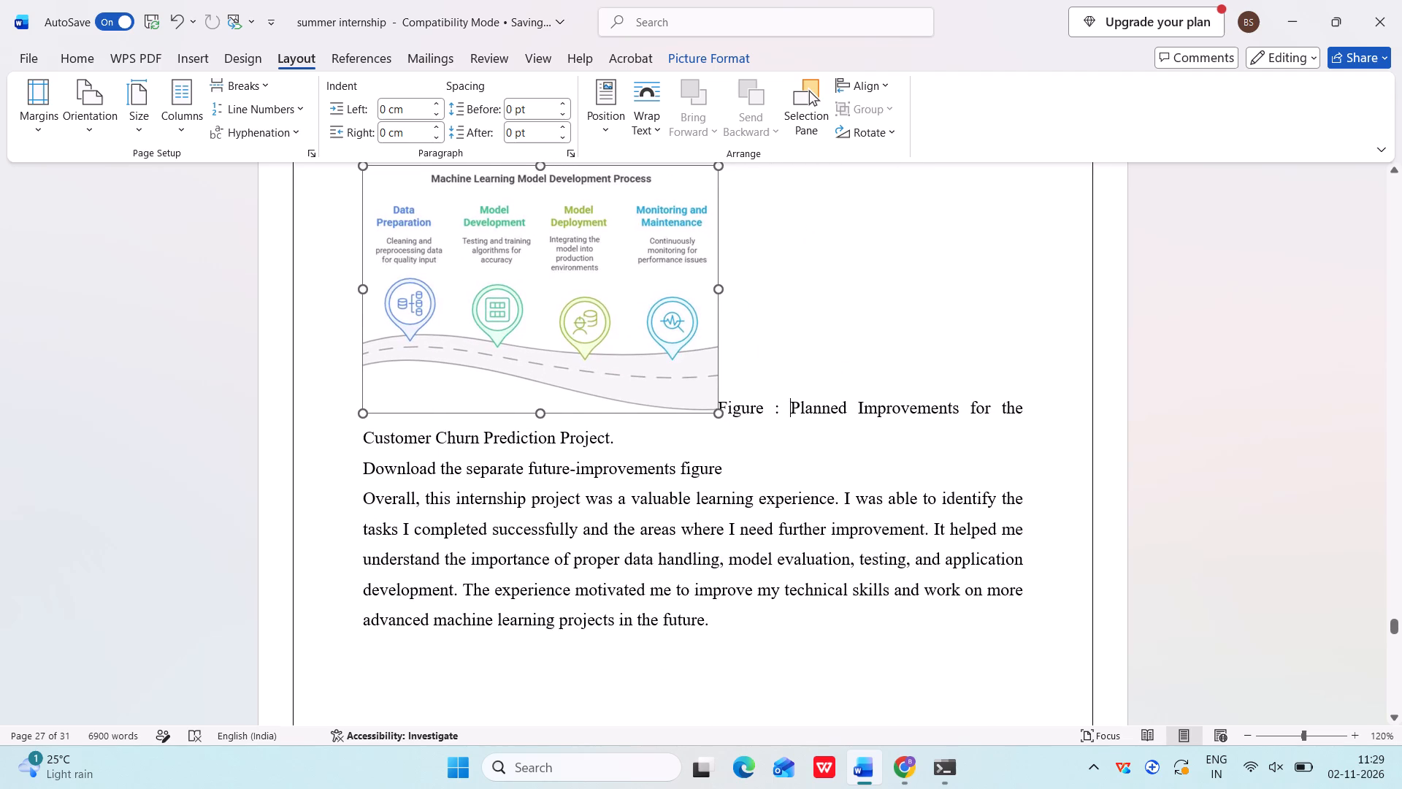
left_click(722, 403)
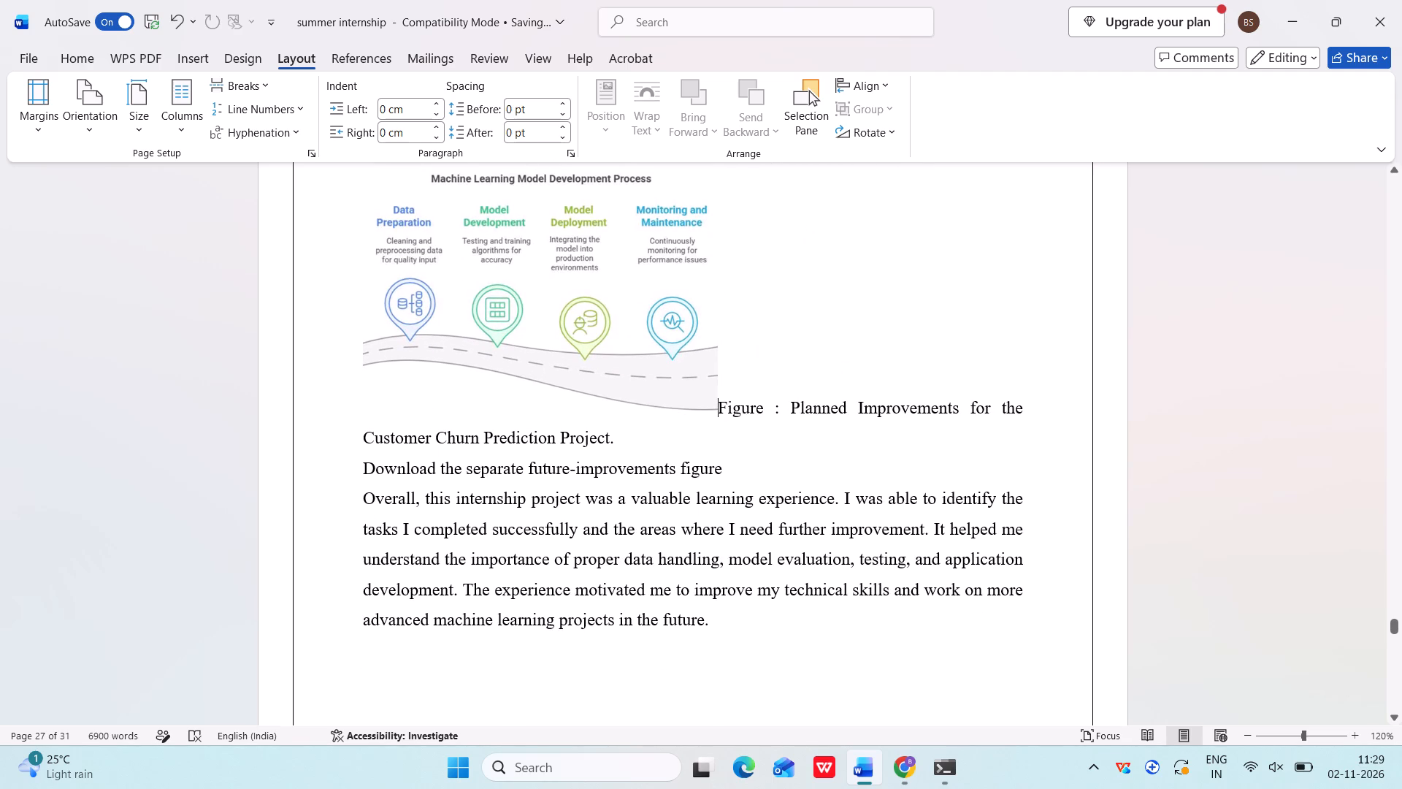
key("Return")
Set the Machine Learning Model Development Process diagram's text wrapping to Tight.
left_click(641, 331)
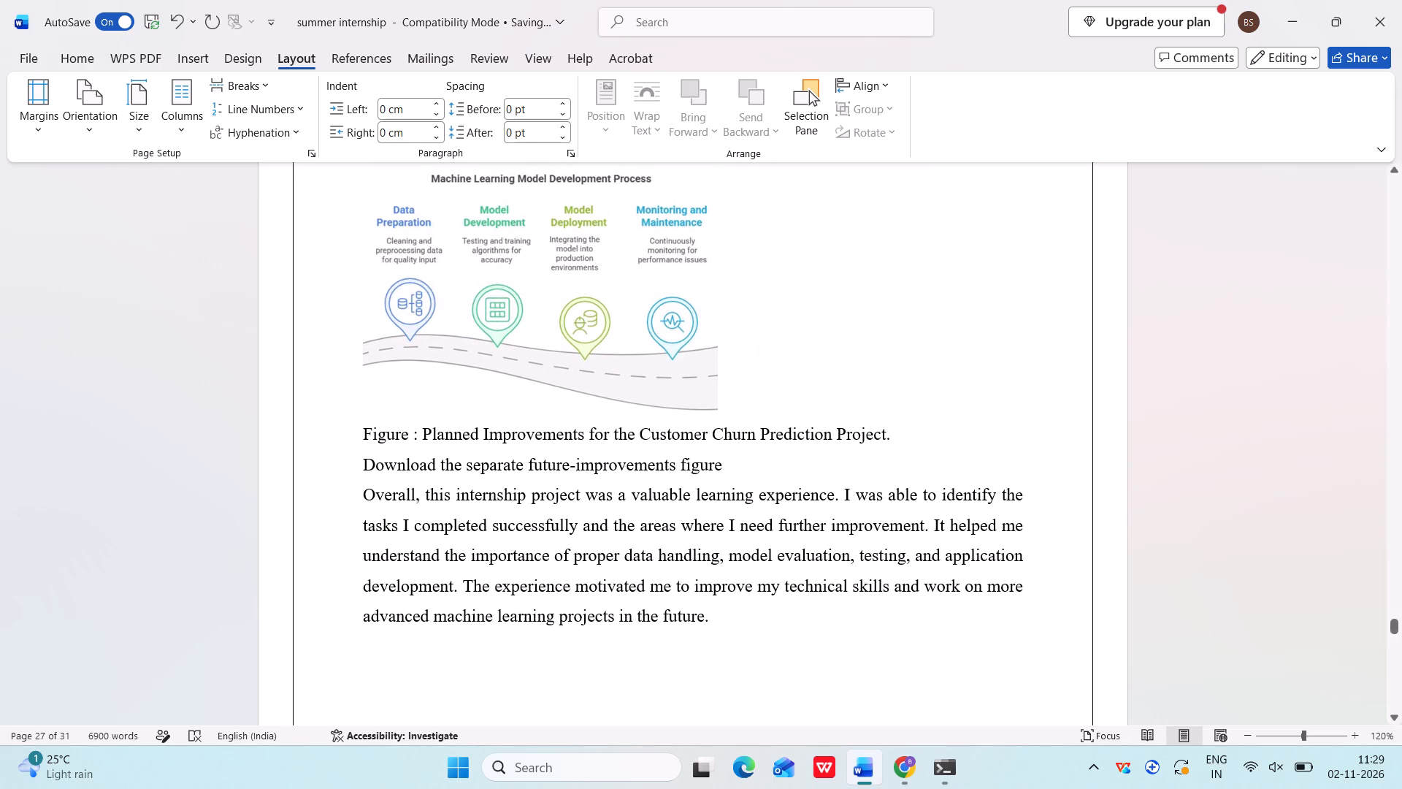
left_click(748, 178)
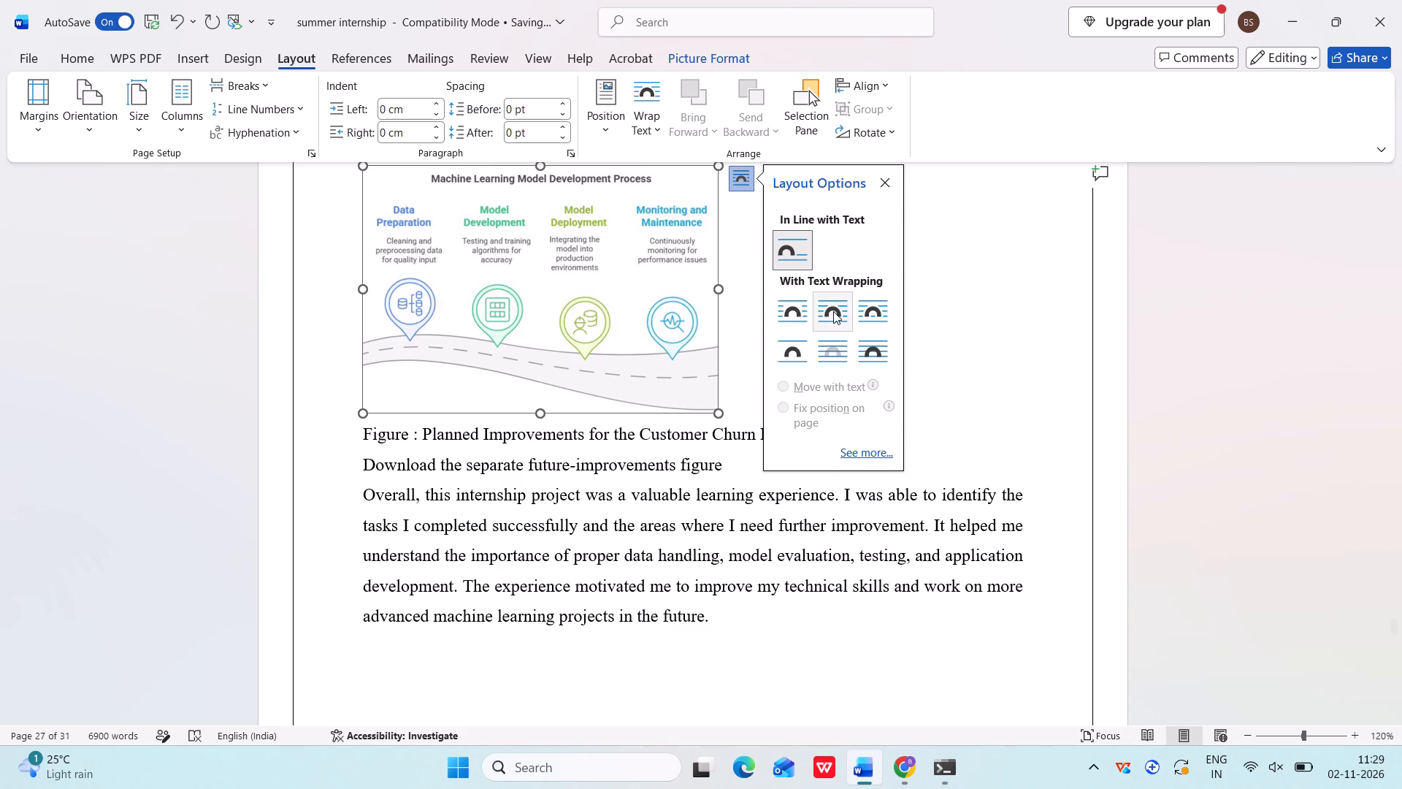
left_click(833, 311)
left_click(587, 295)
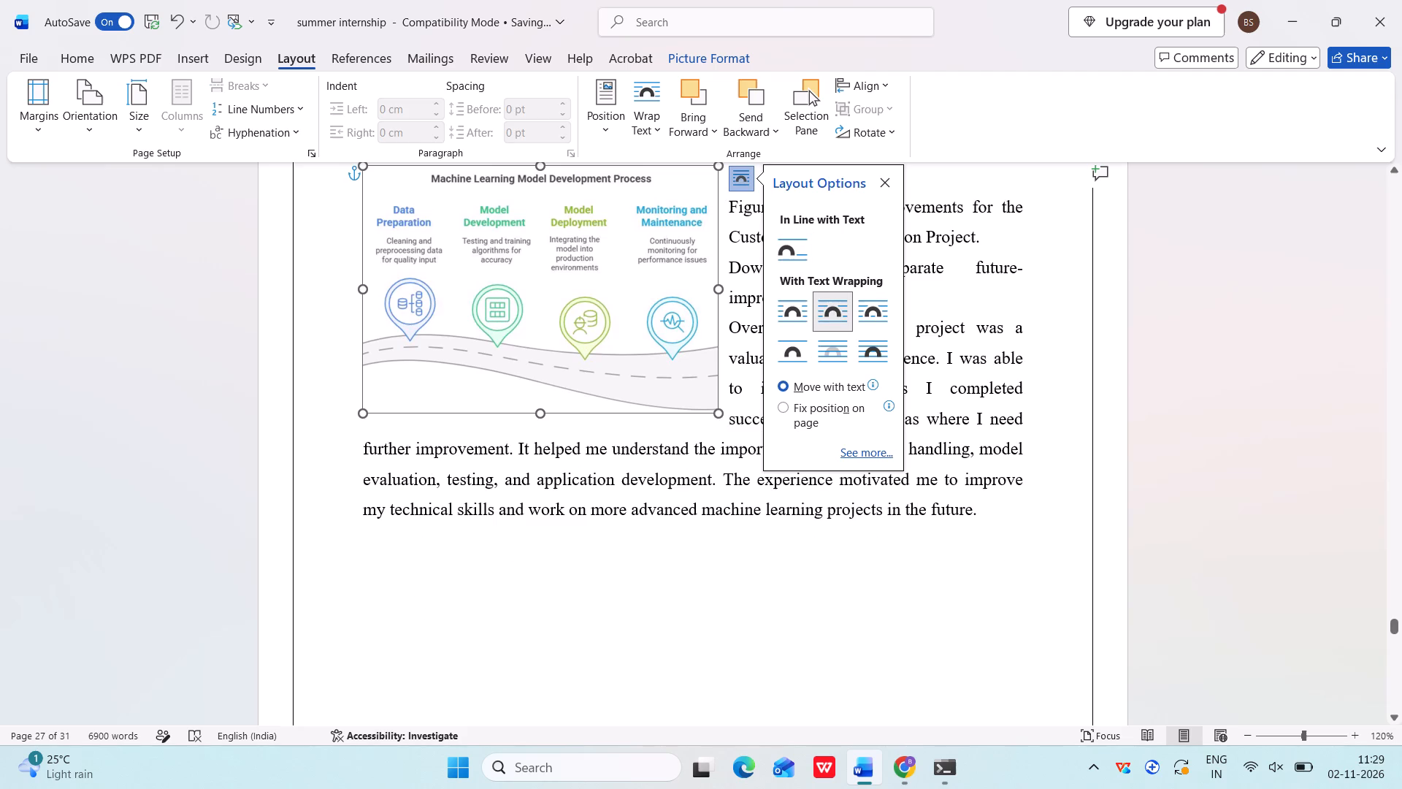
Insert blank lines before the Planned Improvements caption so that it sits below the diagram instead of beside it.
left_click(729, 204)
key("Return")
key("Return")
key("Return")
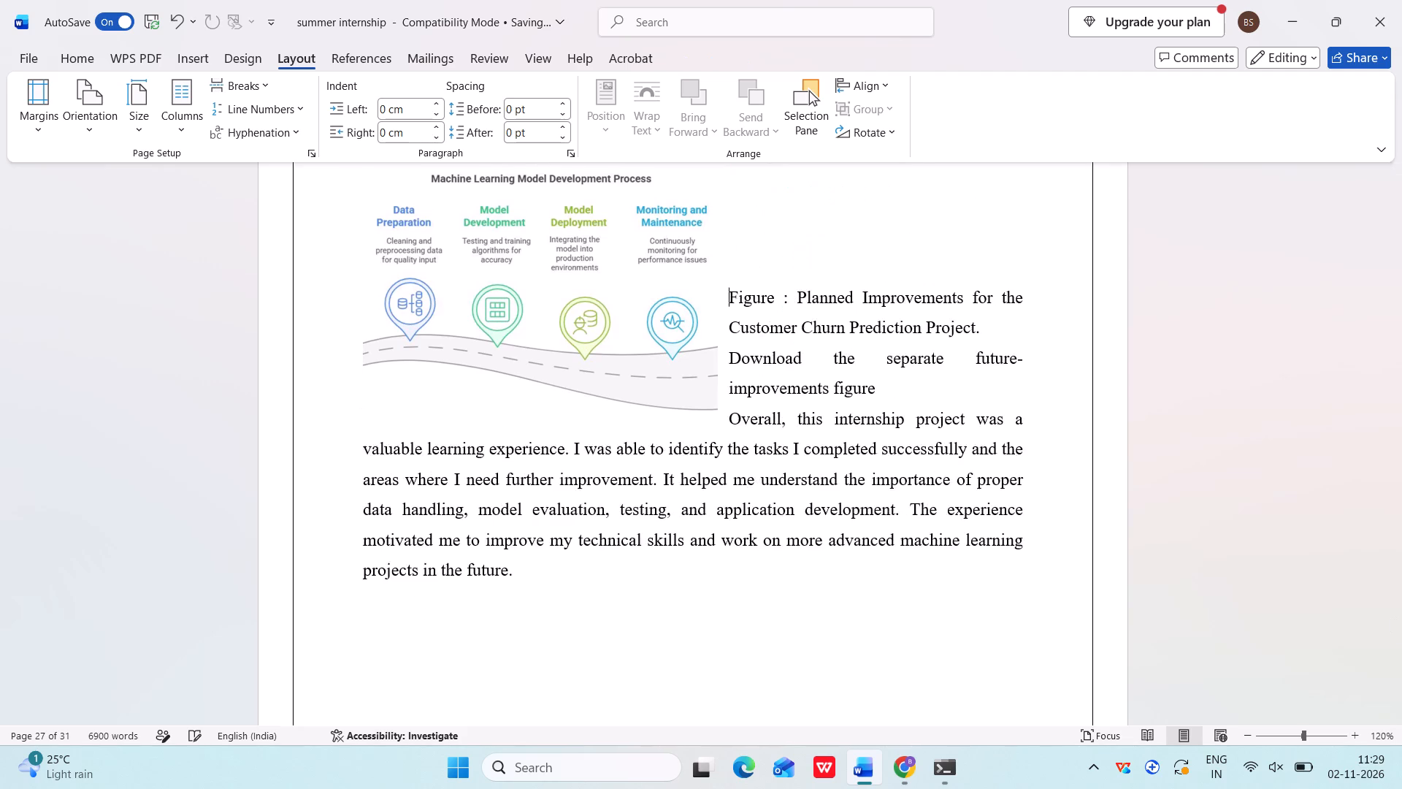
key("Return")
key("Return")
key("Return")
key("Return")
key("Return")
key("Return")
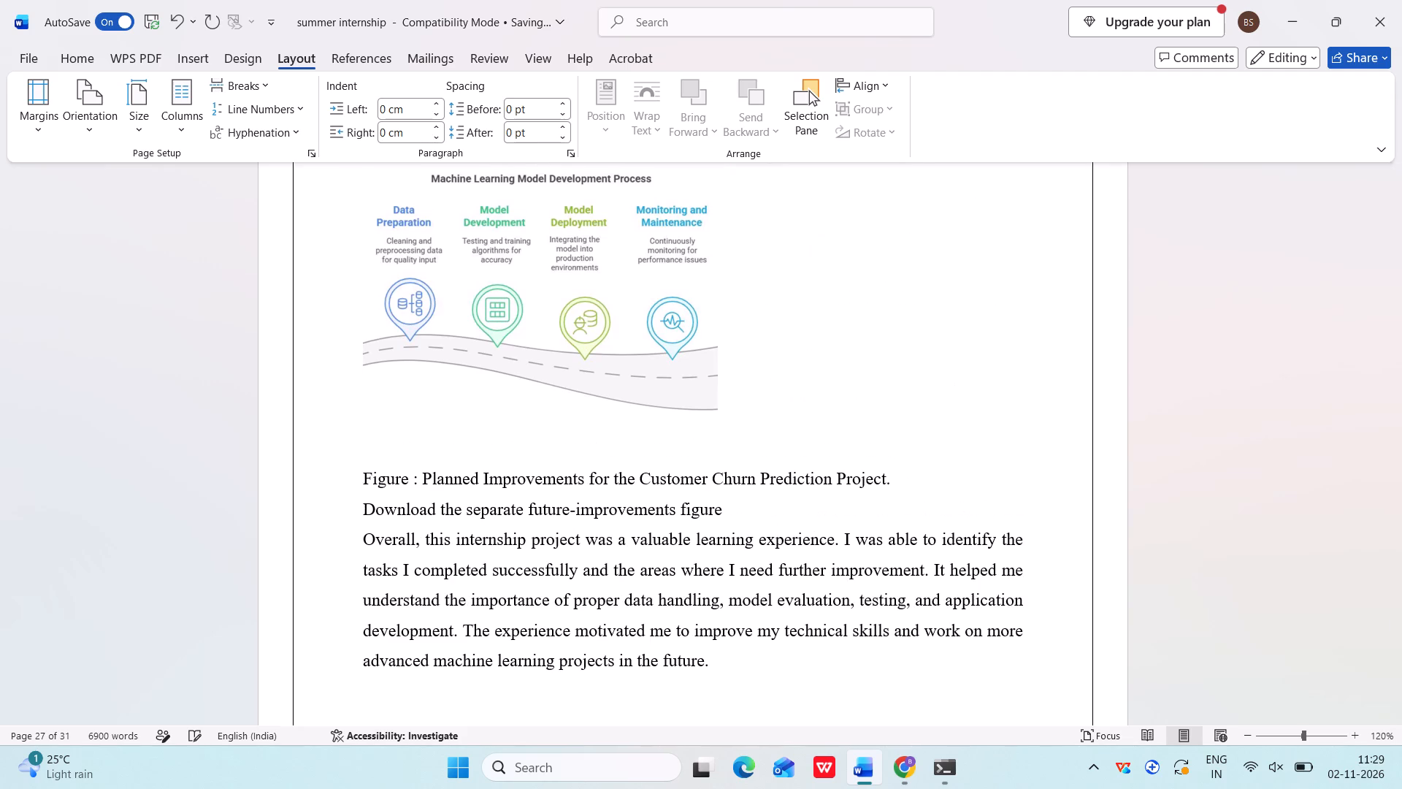
Move the Machine Learning Model Development Process diagram to the horizontal centre of the page, above its caption.
left_click_drag(552, 260, 656, 264)
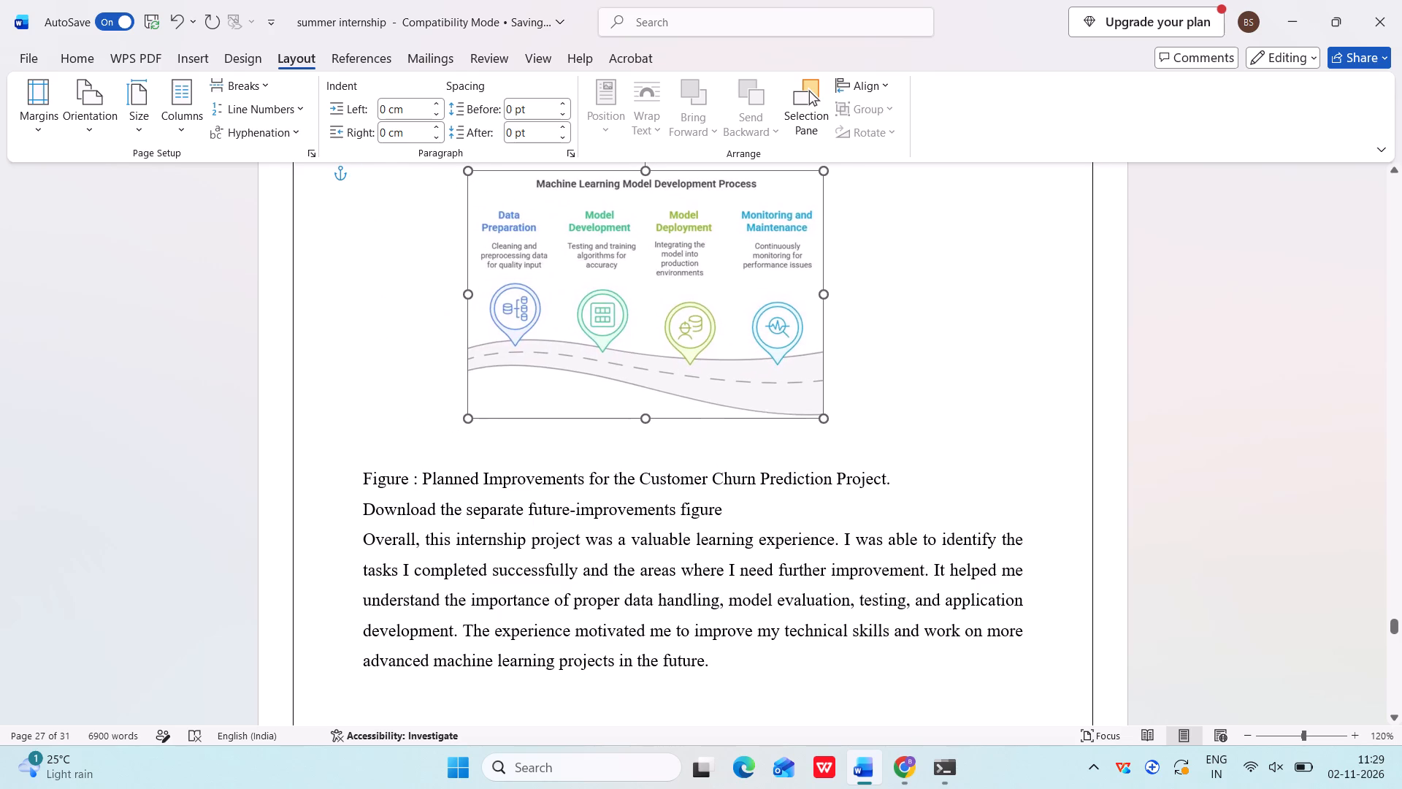
left_click_drag(656, 264, 656, 264)
left_click(850, 309)
left_click_drag(719, 328, 765, 327)
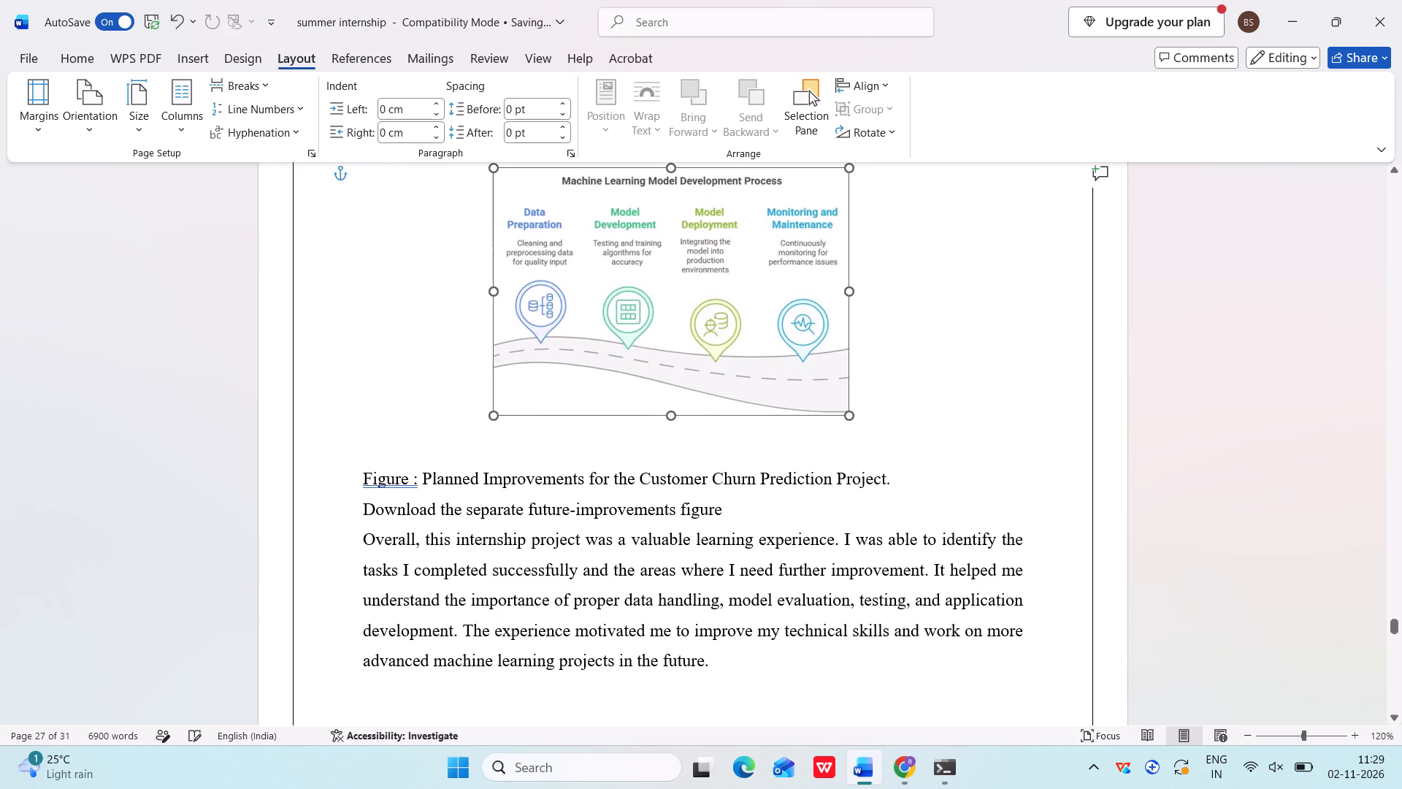
left_click_drag(765, 327, 763, 327)
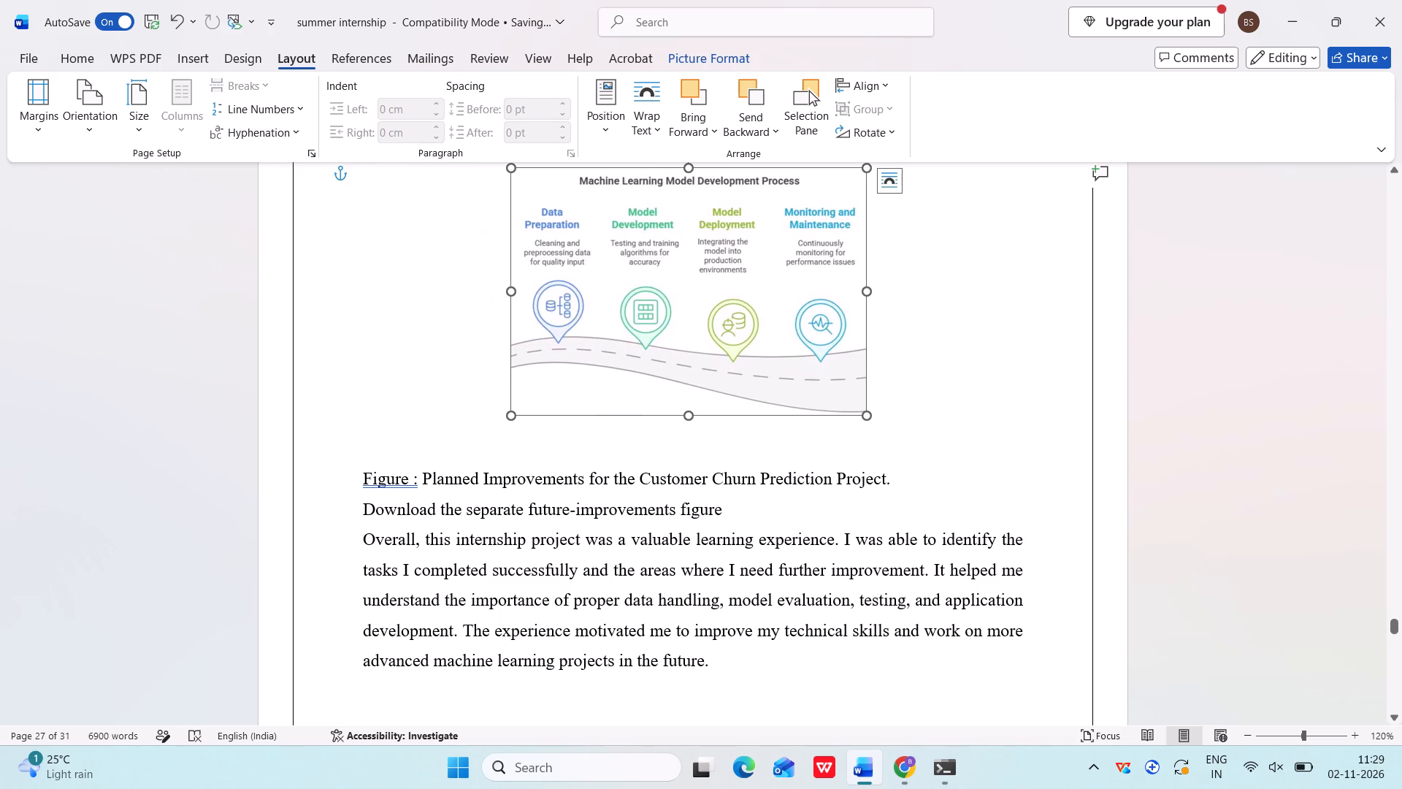
left_click(876, 346)
Review the Conclusion and Assessment pages that follow Chapter 9, and return to the end of the Planned Improvements section.
scroll(747, 367, "down", 5)
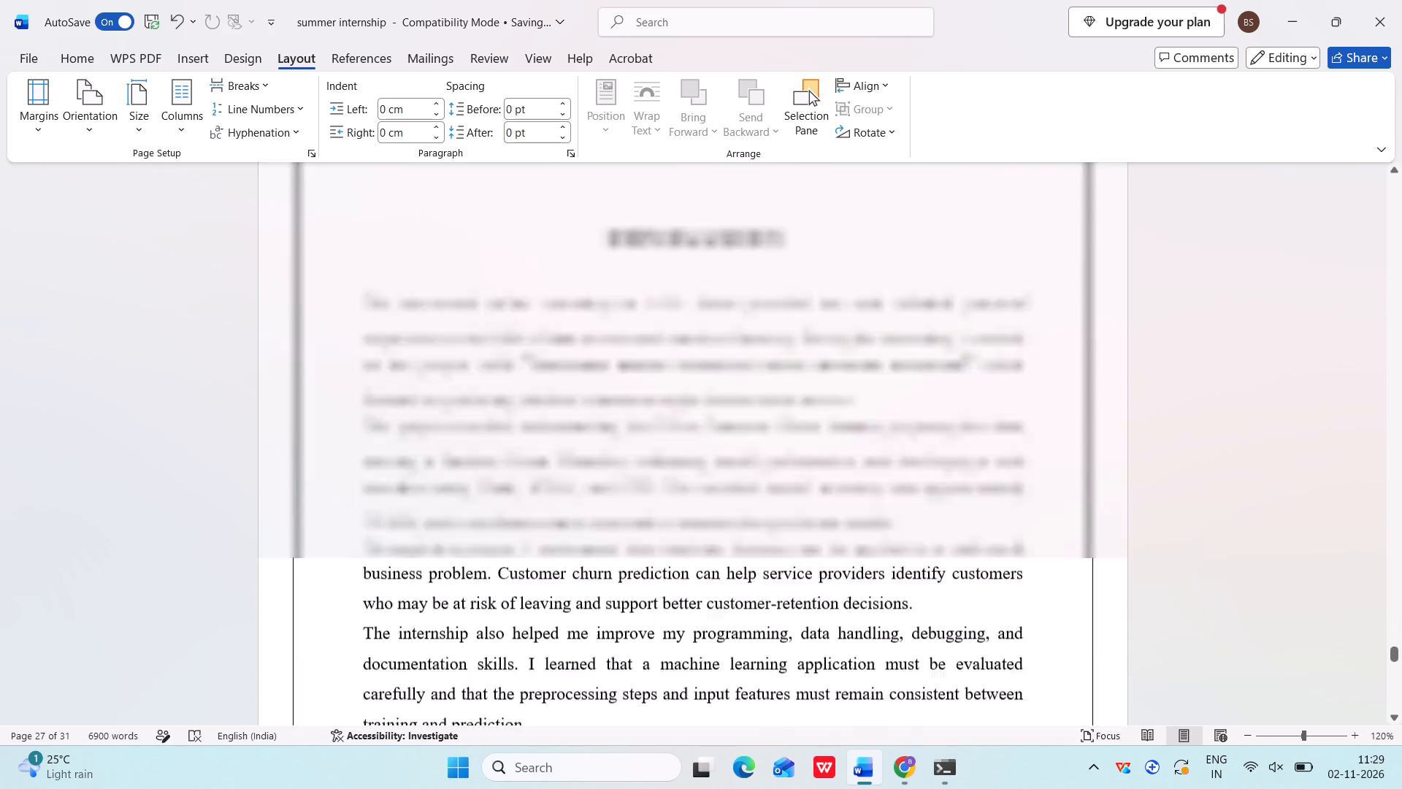
scroll(747, 367, "down", 2)
scroll(747, 367, "up", 3)
scroll(747, 367, "down", 1)
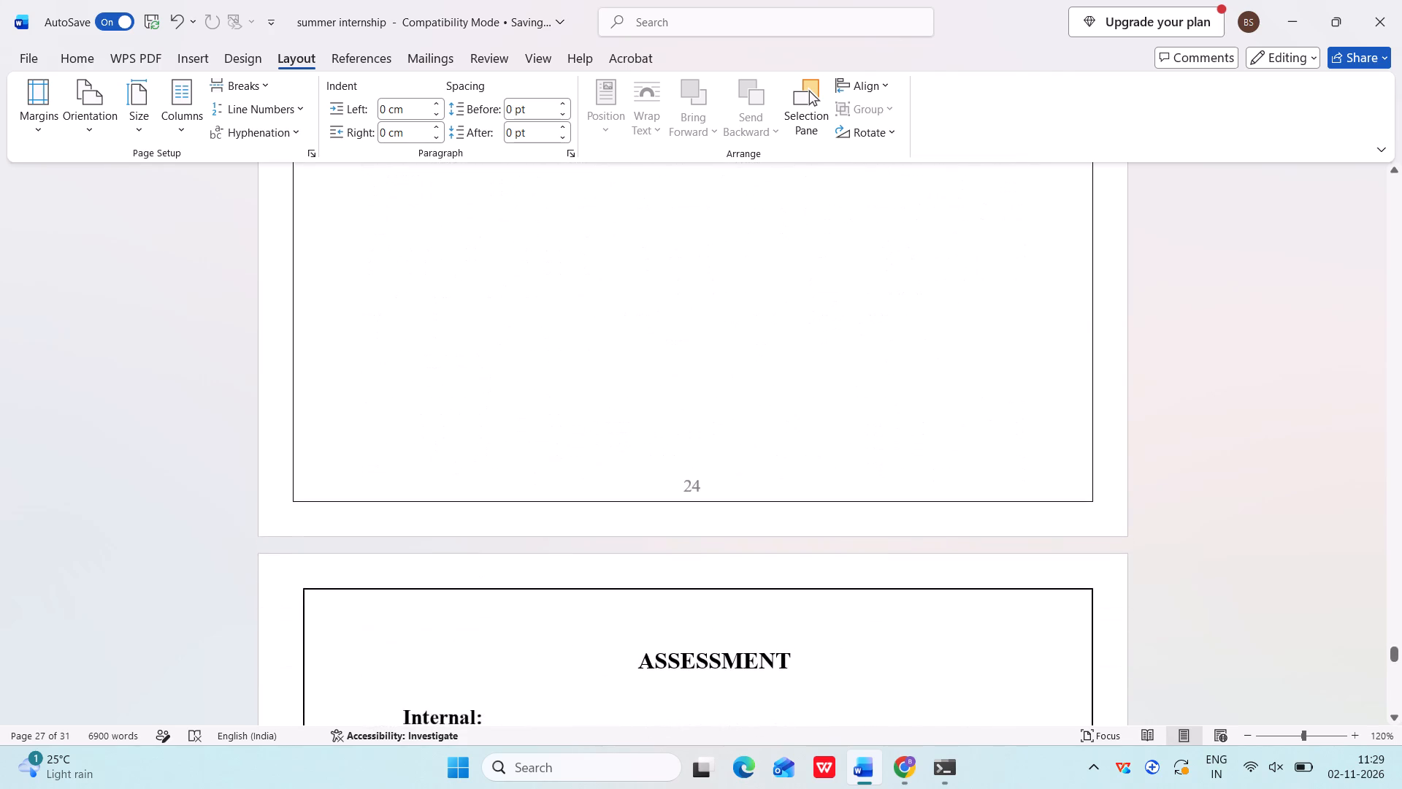
scroll(747, 367, "up", 1)
scroll(747, 367, "down", 1)
scroll(747, 367, "up", 2)
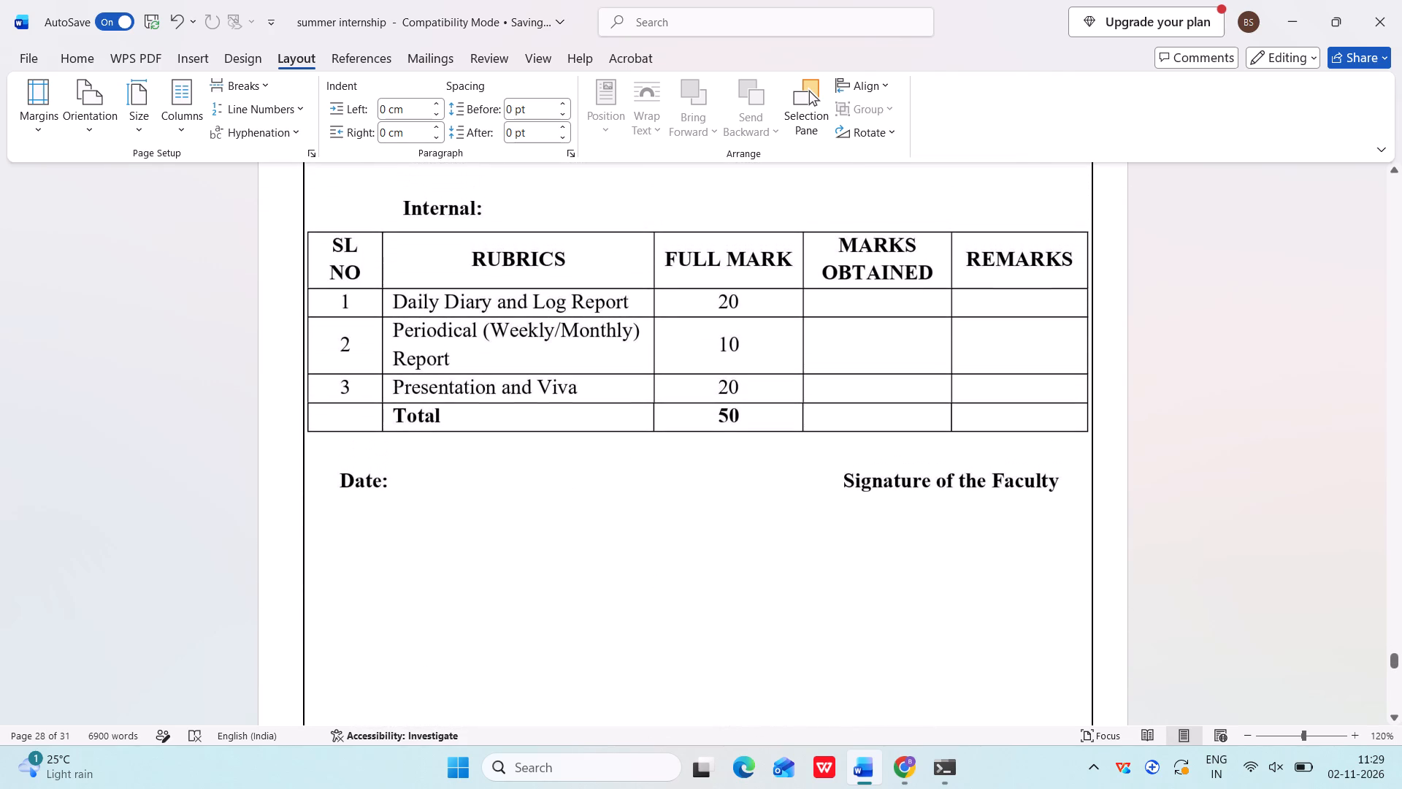
scroll(747, 367, "up", 1)
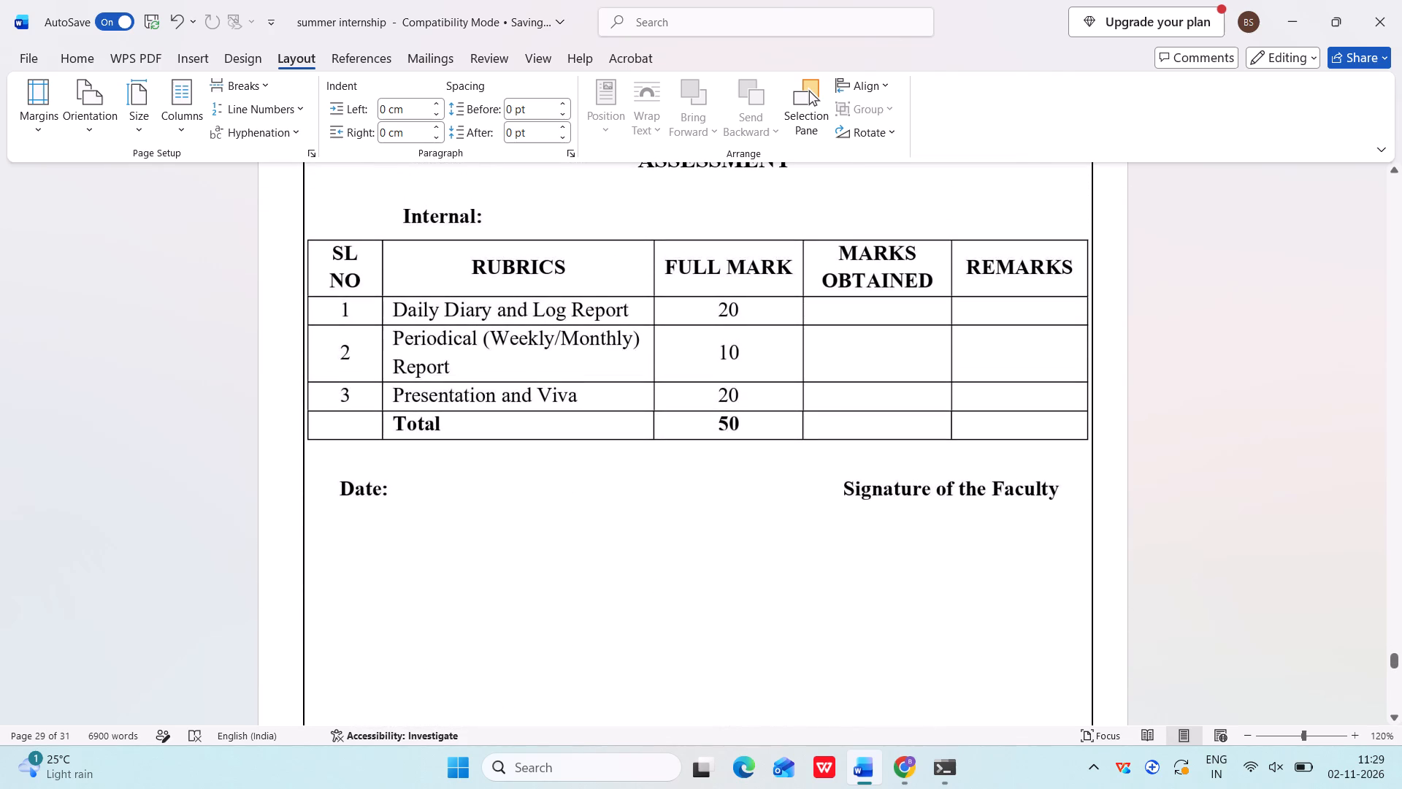
scroll(747, 367, "up", 4)
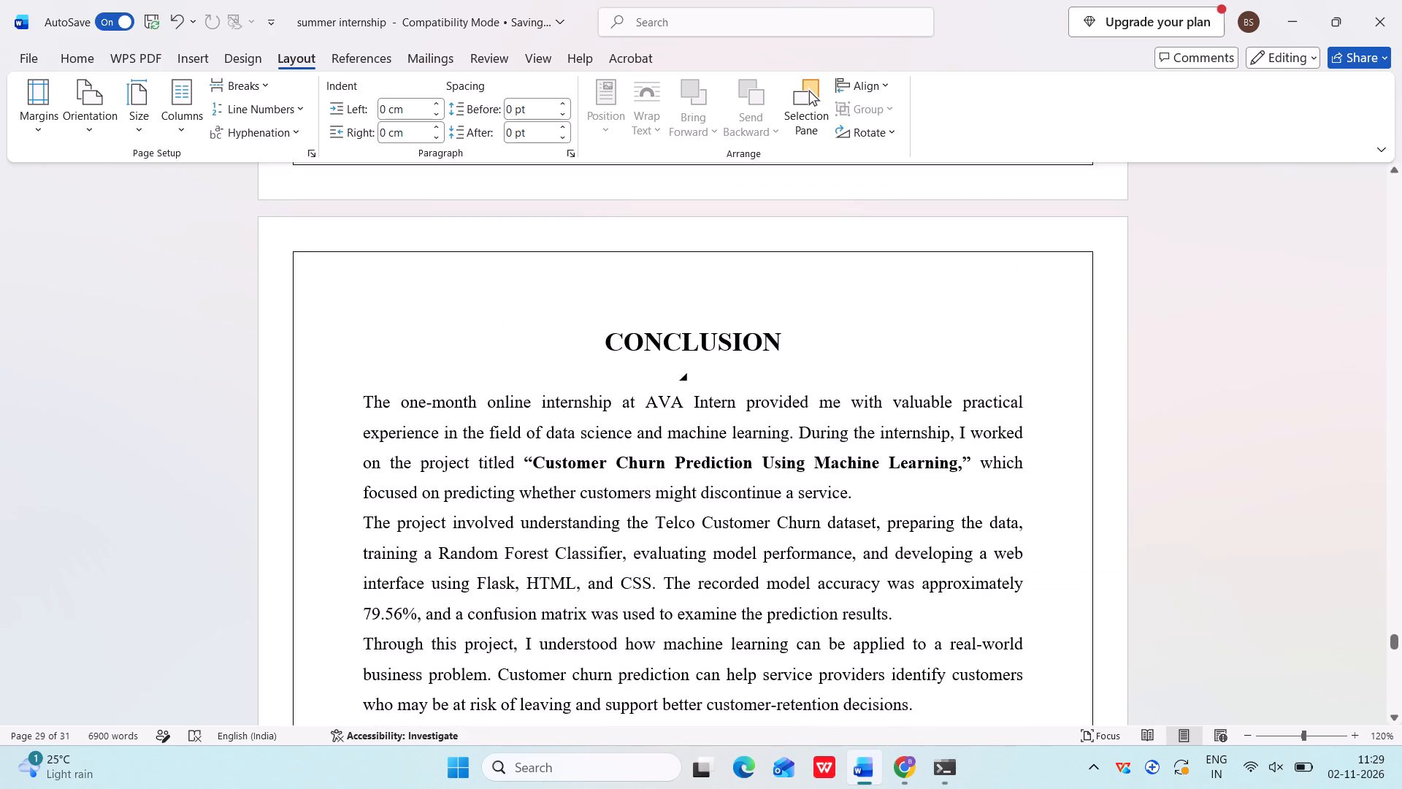
scroll(747, 367, "up", 8)
Push the sentence "The following figure represents the major improvements planned for the project." onto the next page, above the diagram.
scroll(747, 367, "down", 2)
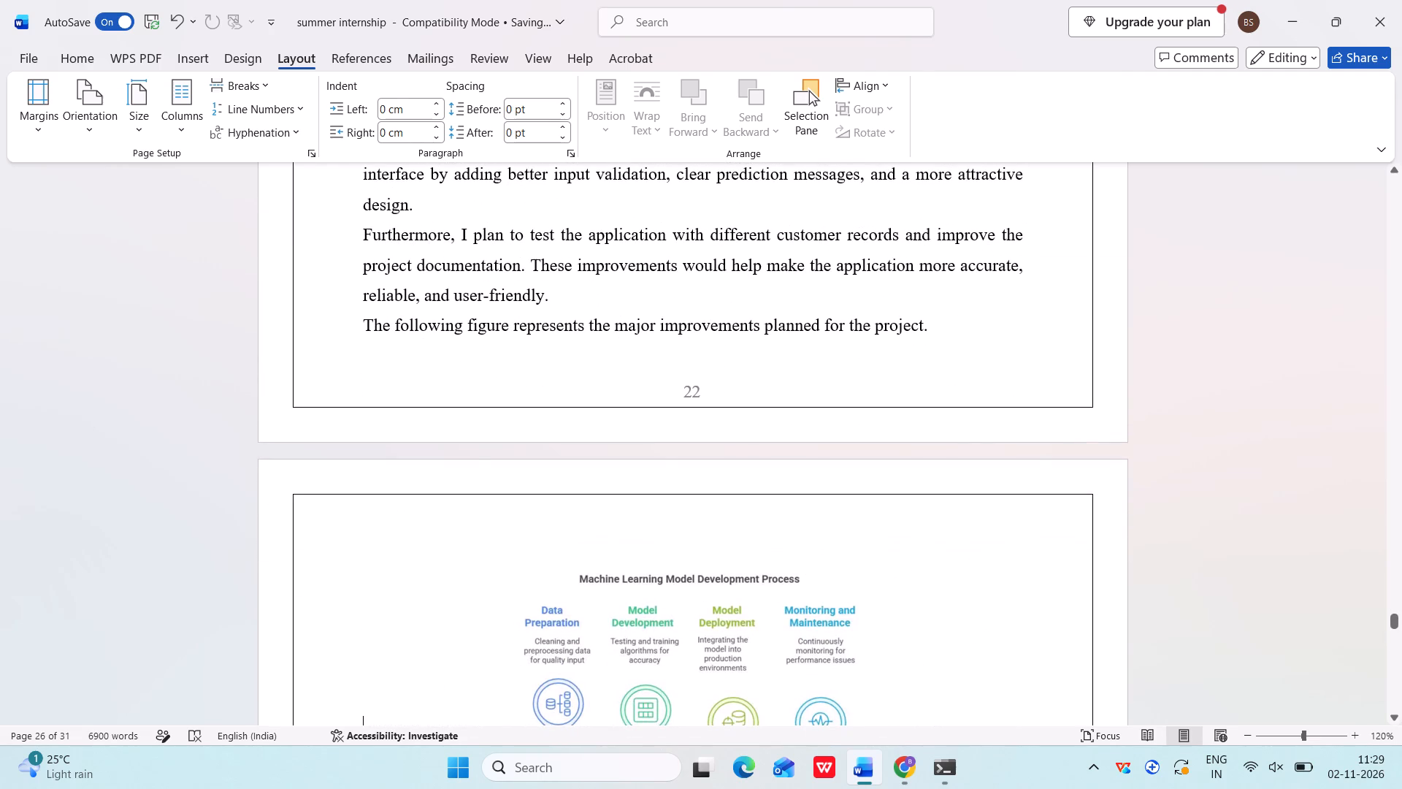
left_click(363, 324)
key("Return")
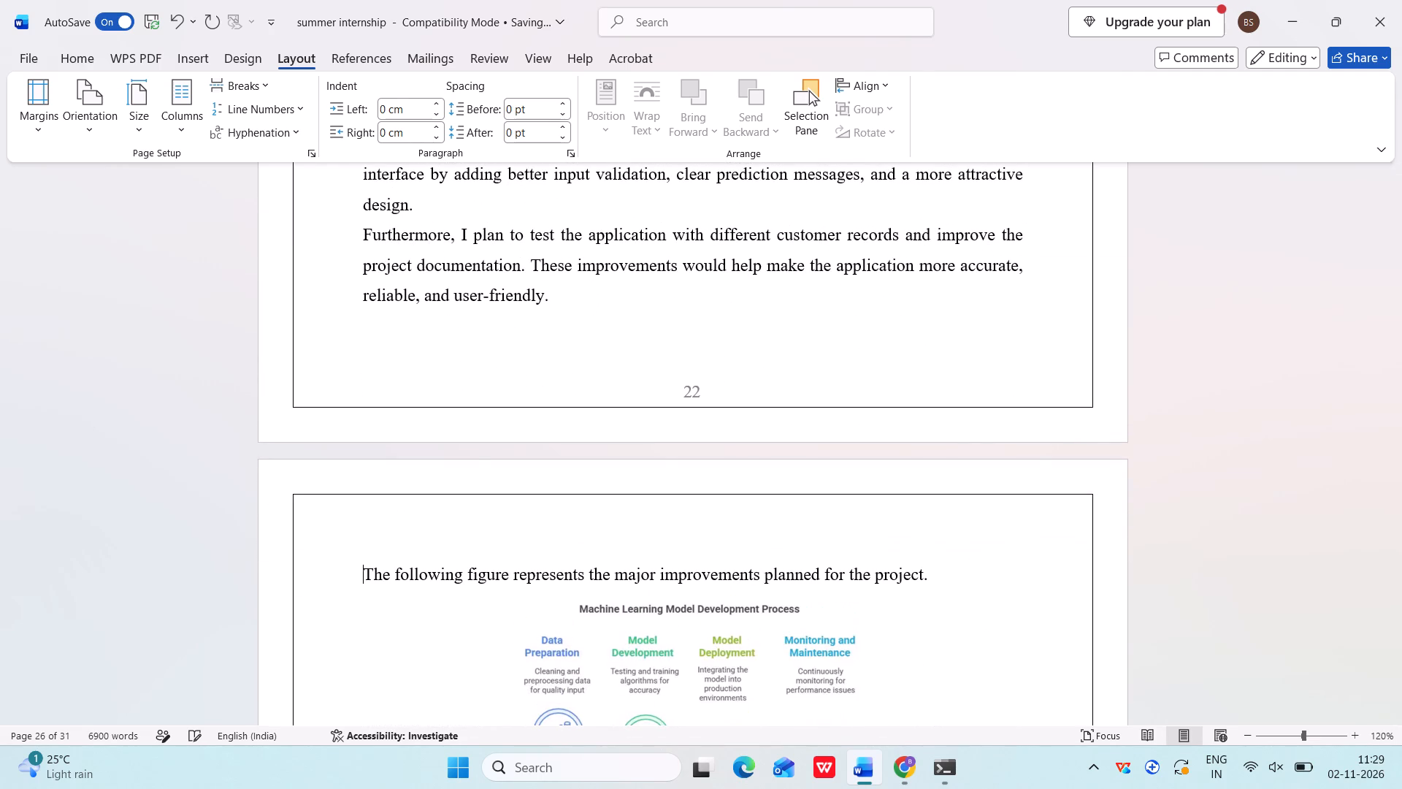
Examine the layout of Chapter 9 from section 9.4 back to 9.1, including the confusion matrix in section 9.2.
scroll(363, 324, "up", 3)
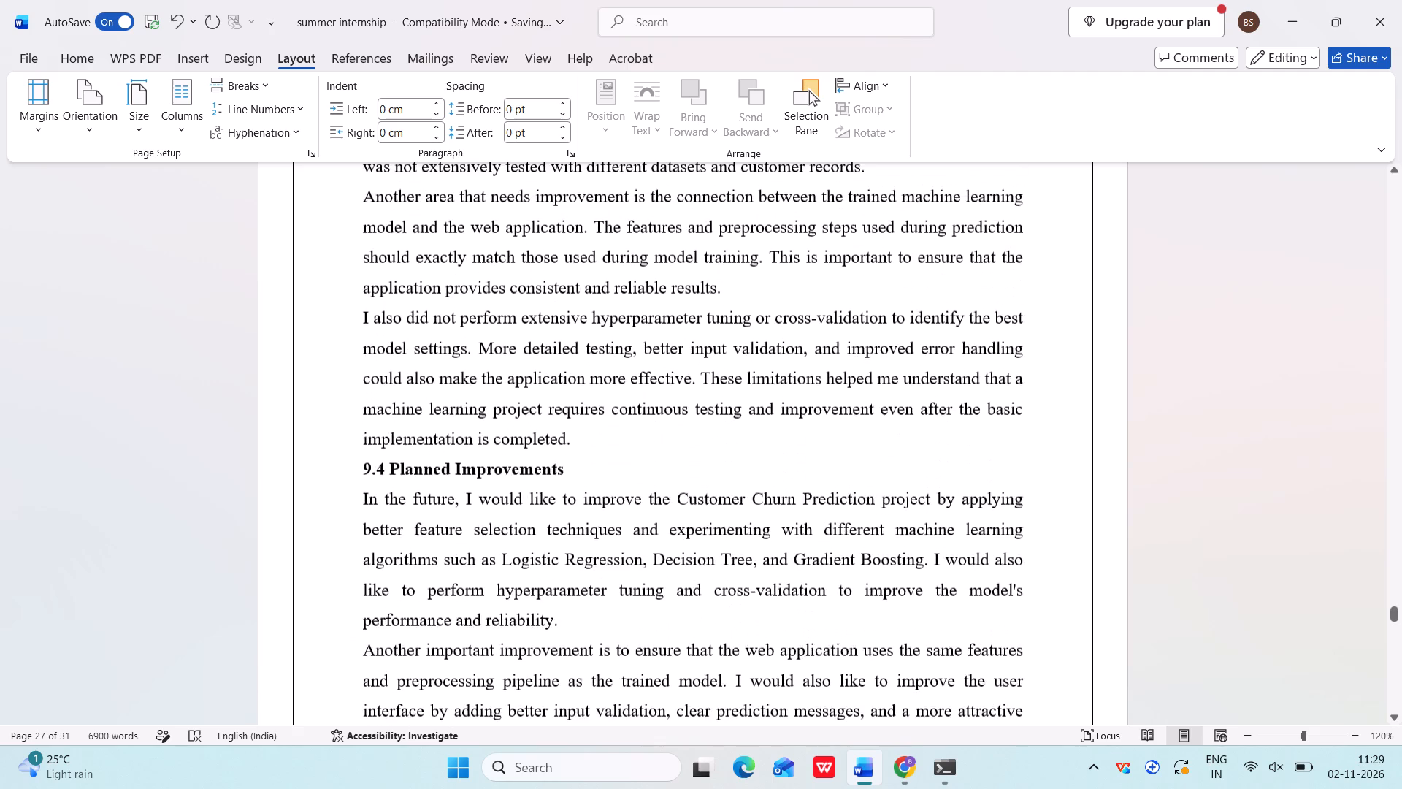
scroll(363, 324, "up", 3)
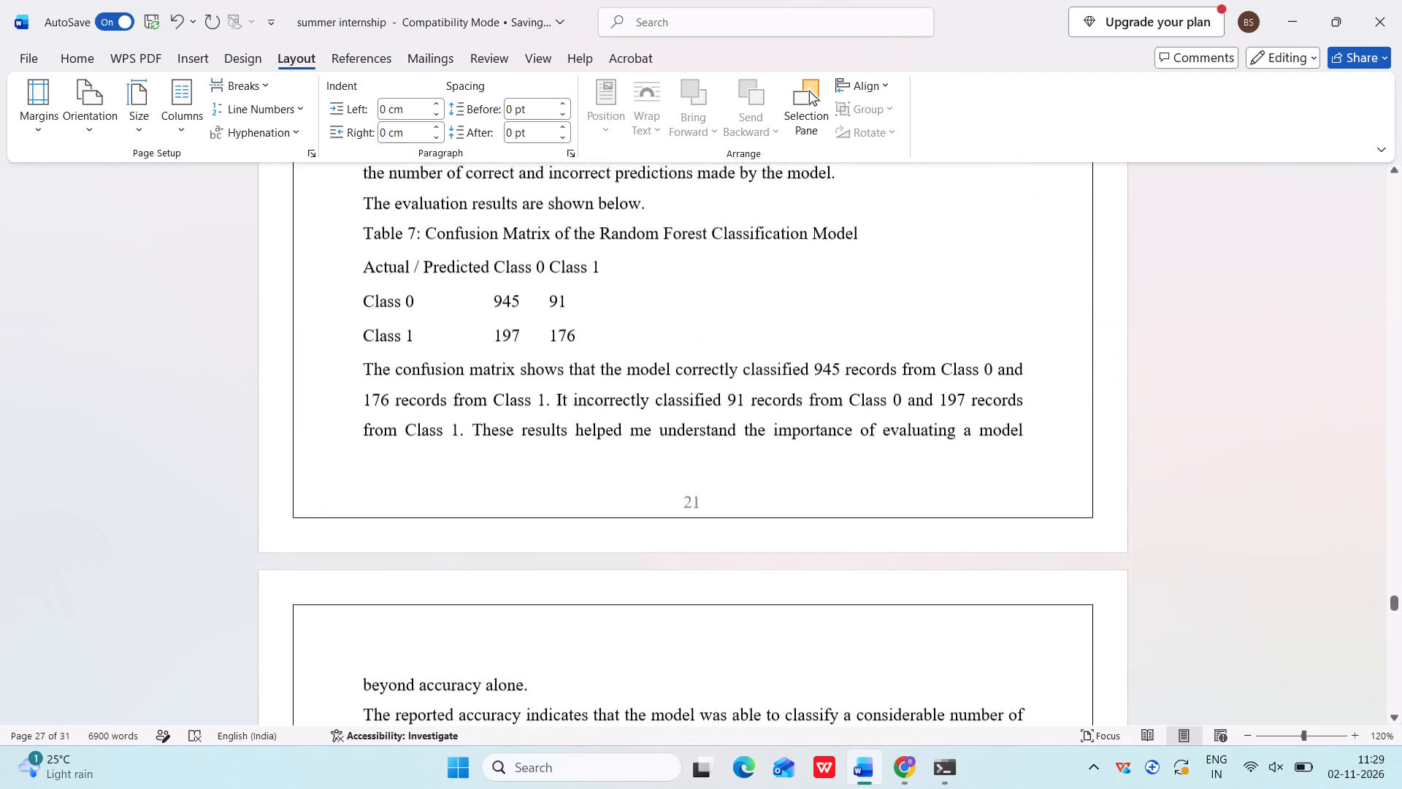
scroll(363, 324, "up", 1)
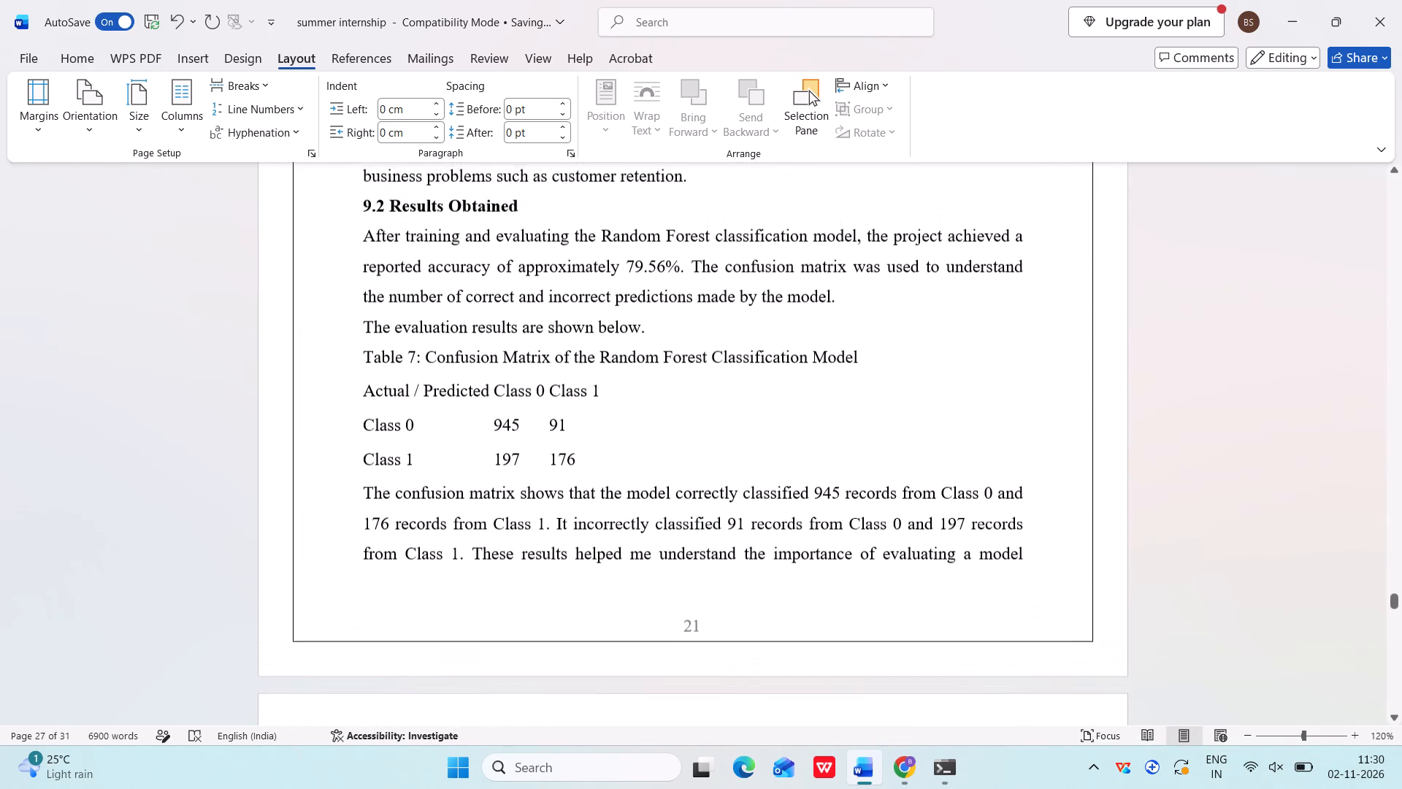
scroll(363, 324, "up", 2)
scroll(540, 360, "up", 1)
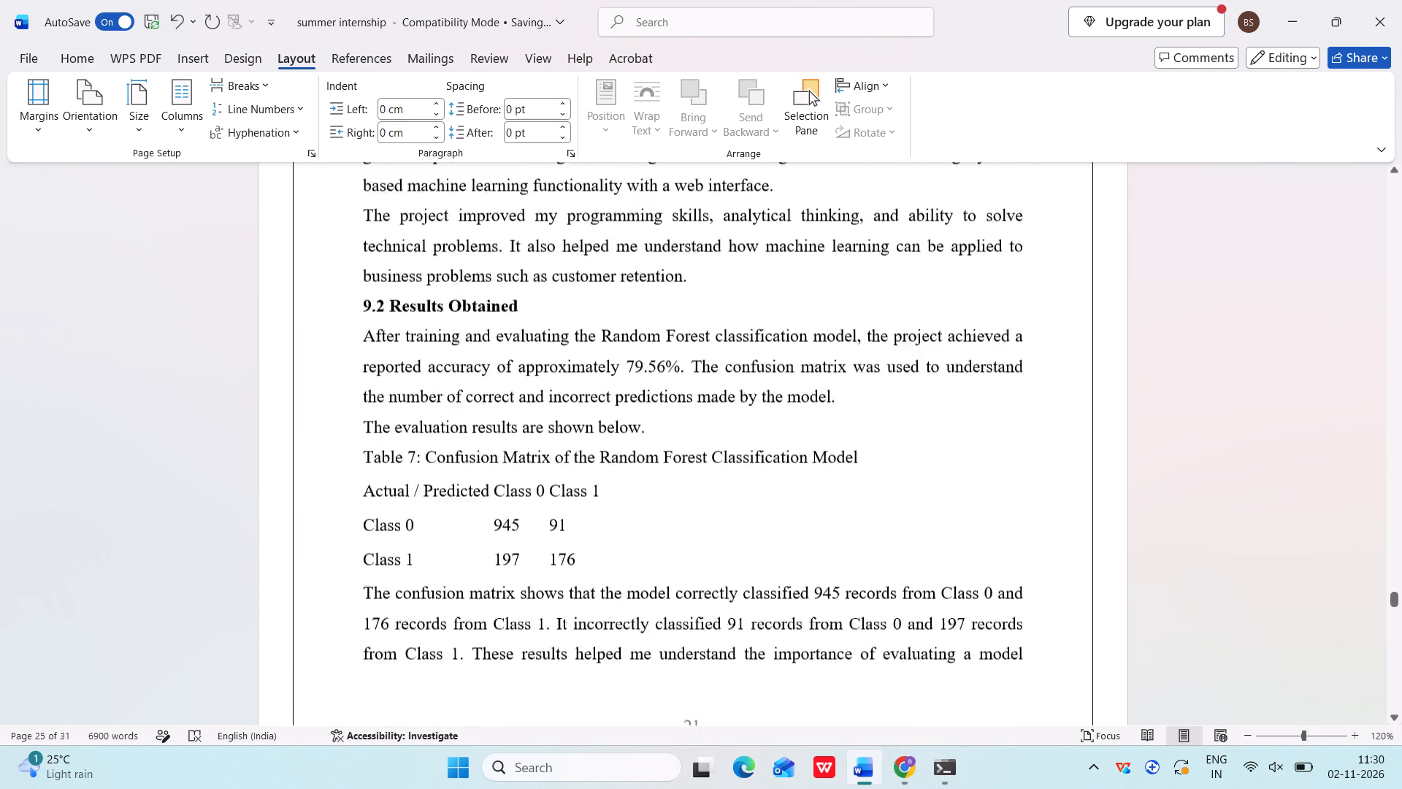
scroll(540, 360, "up", 5)
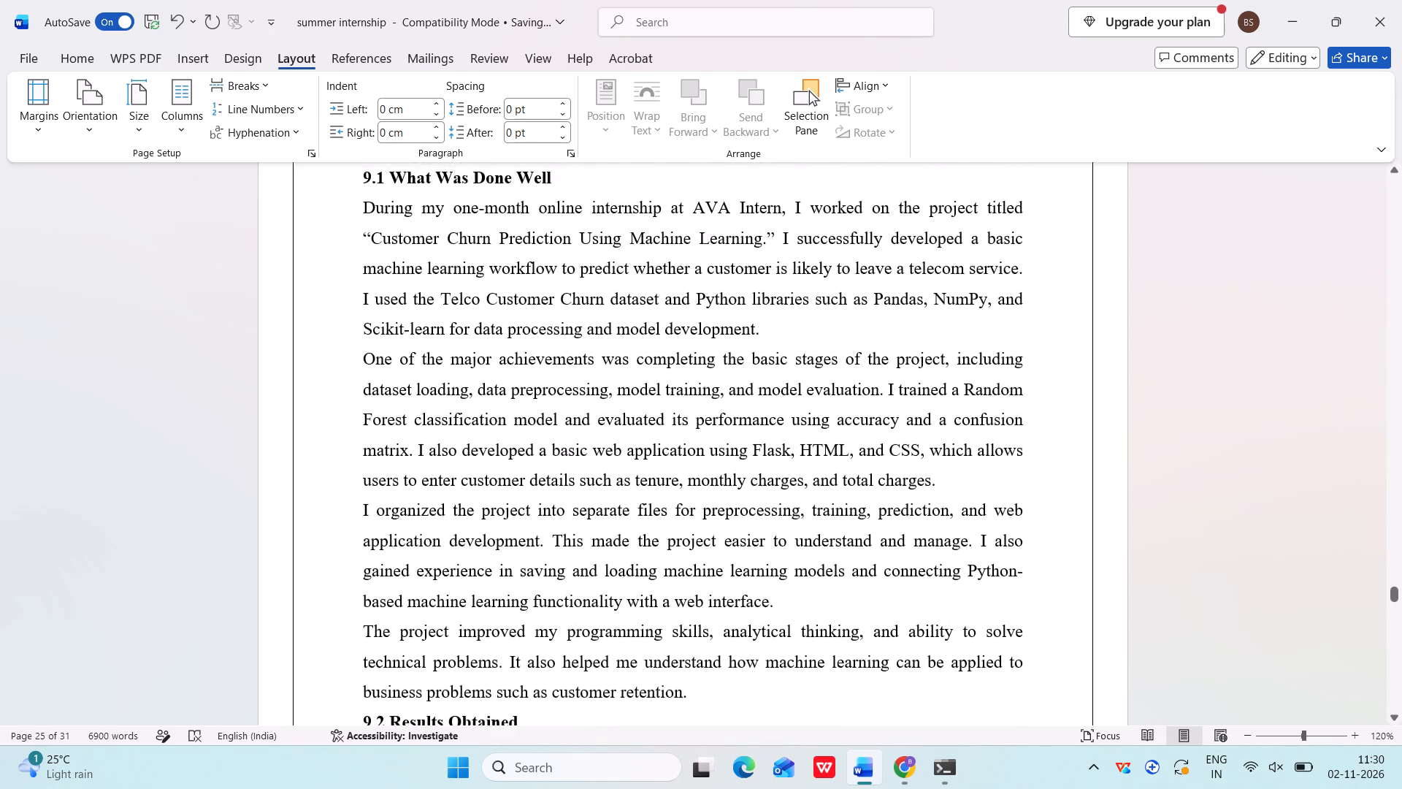
scroll(540, 360, "down", 1)
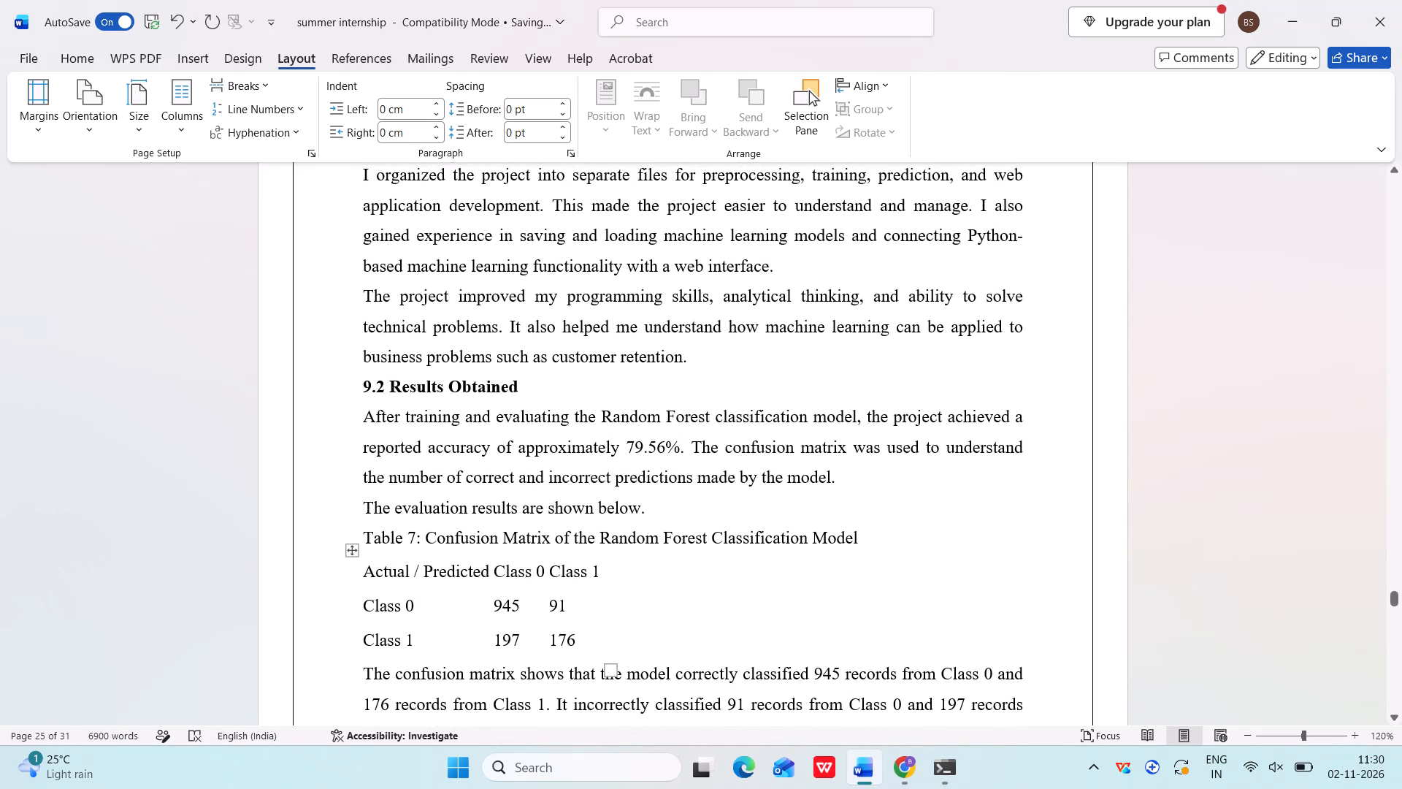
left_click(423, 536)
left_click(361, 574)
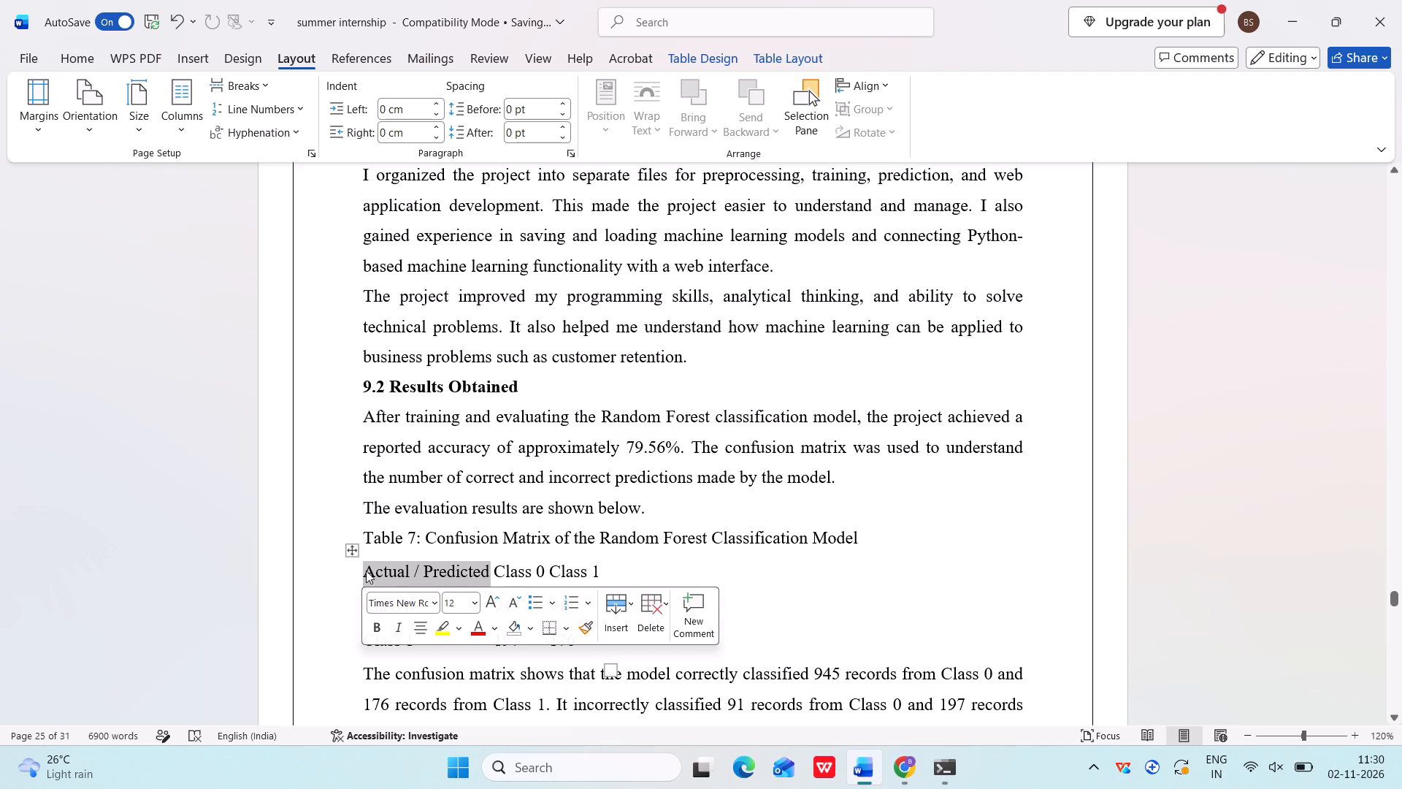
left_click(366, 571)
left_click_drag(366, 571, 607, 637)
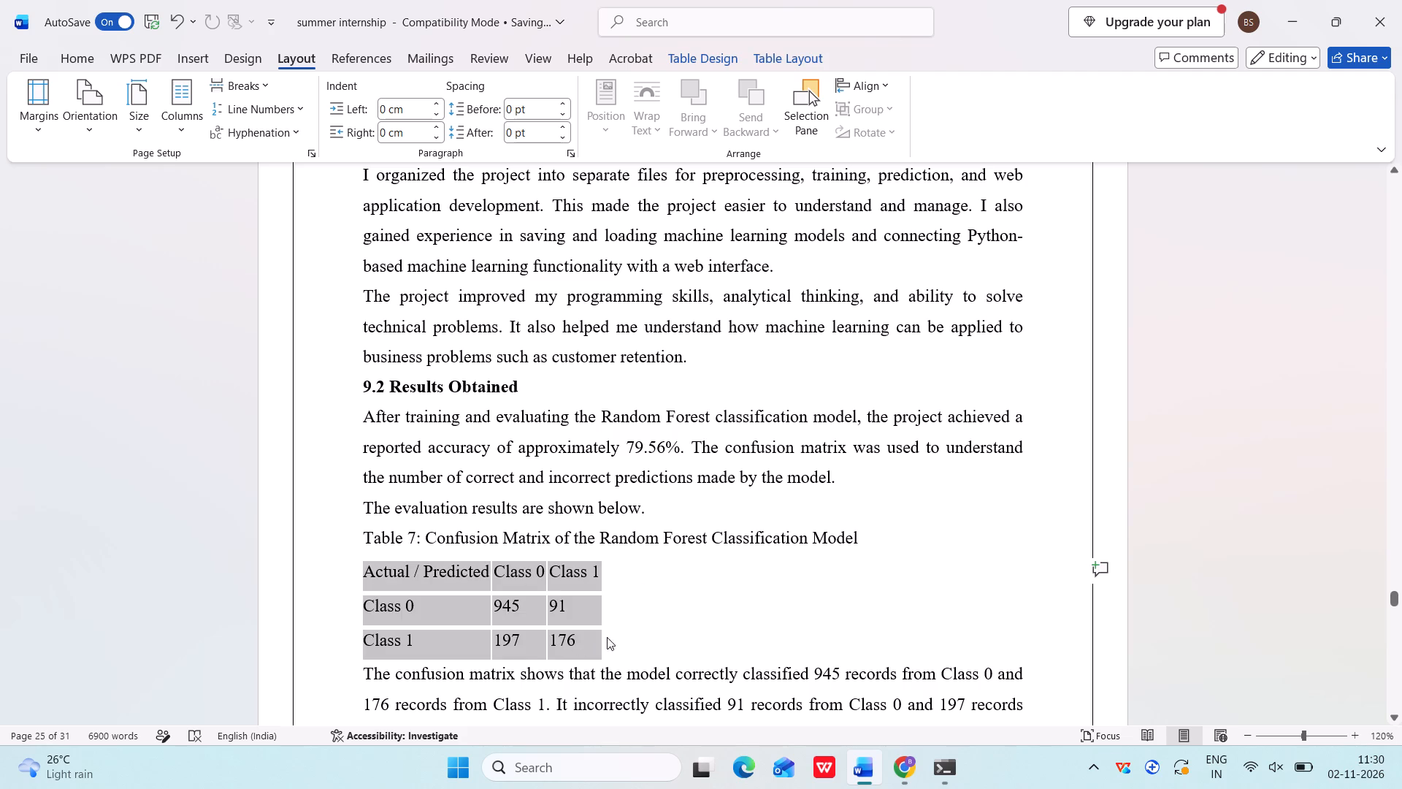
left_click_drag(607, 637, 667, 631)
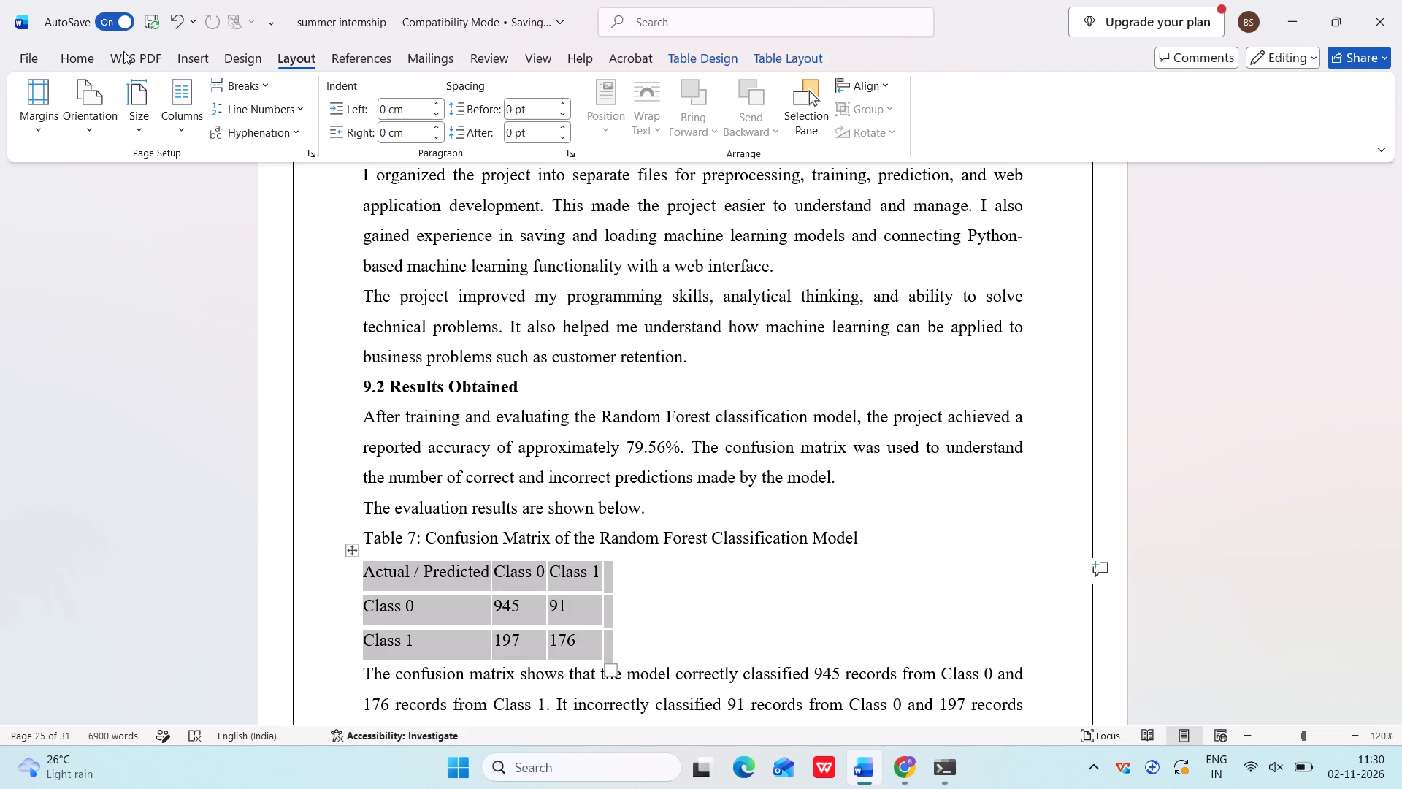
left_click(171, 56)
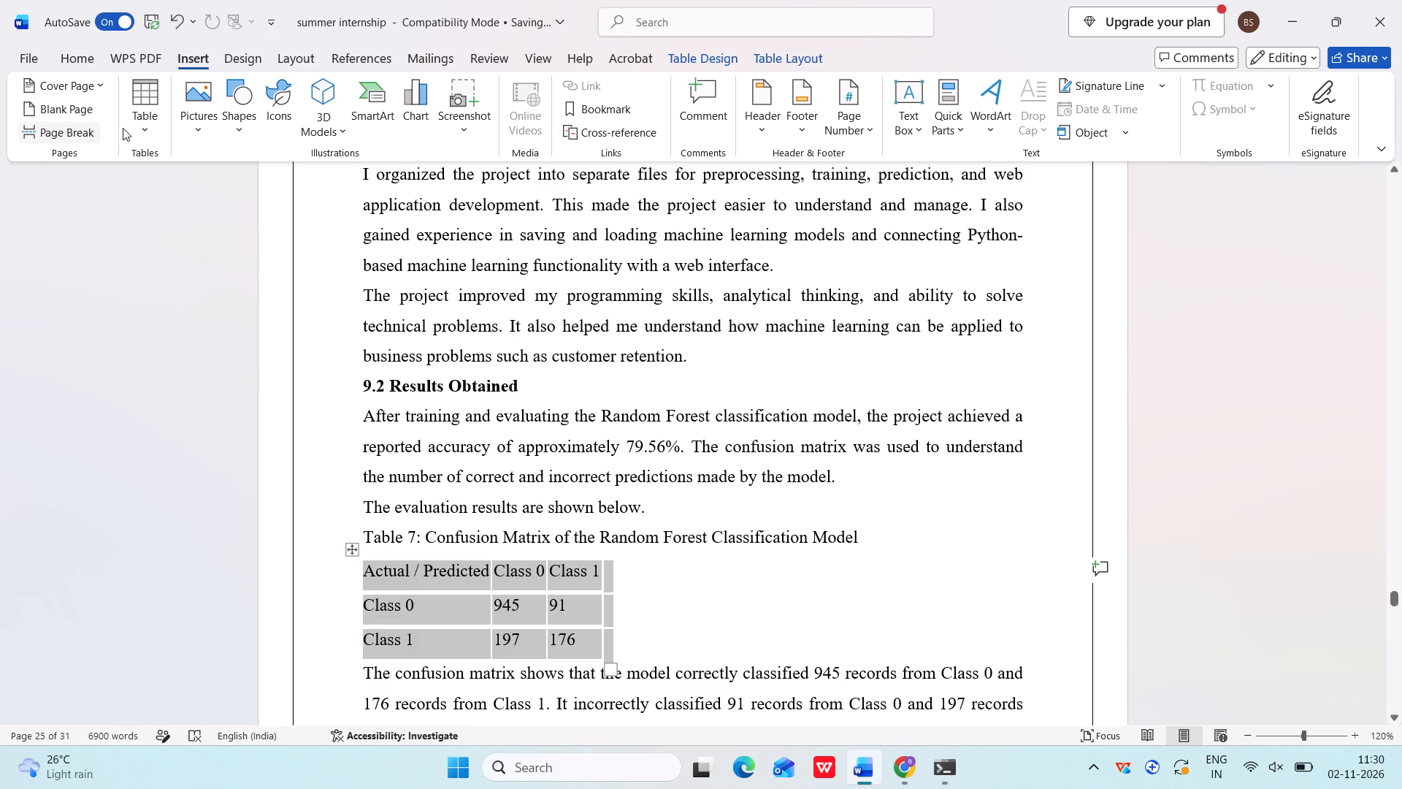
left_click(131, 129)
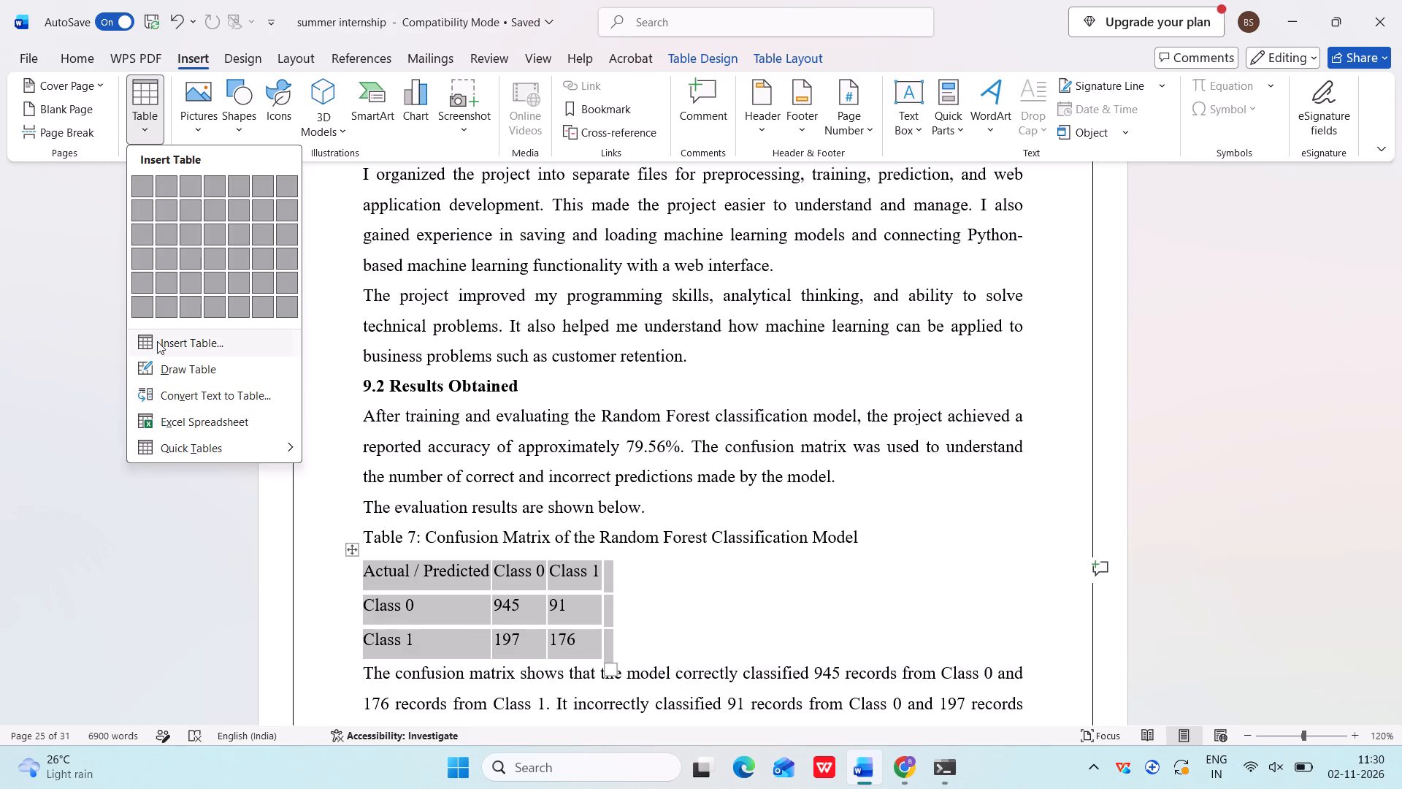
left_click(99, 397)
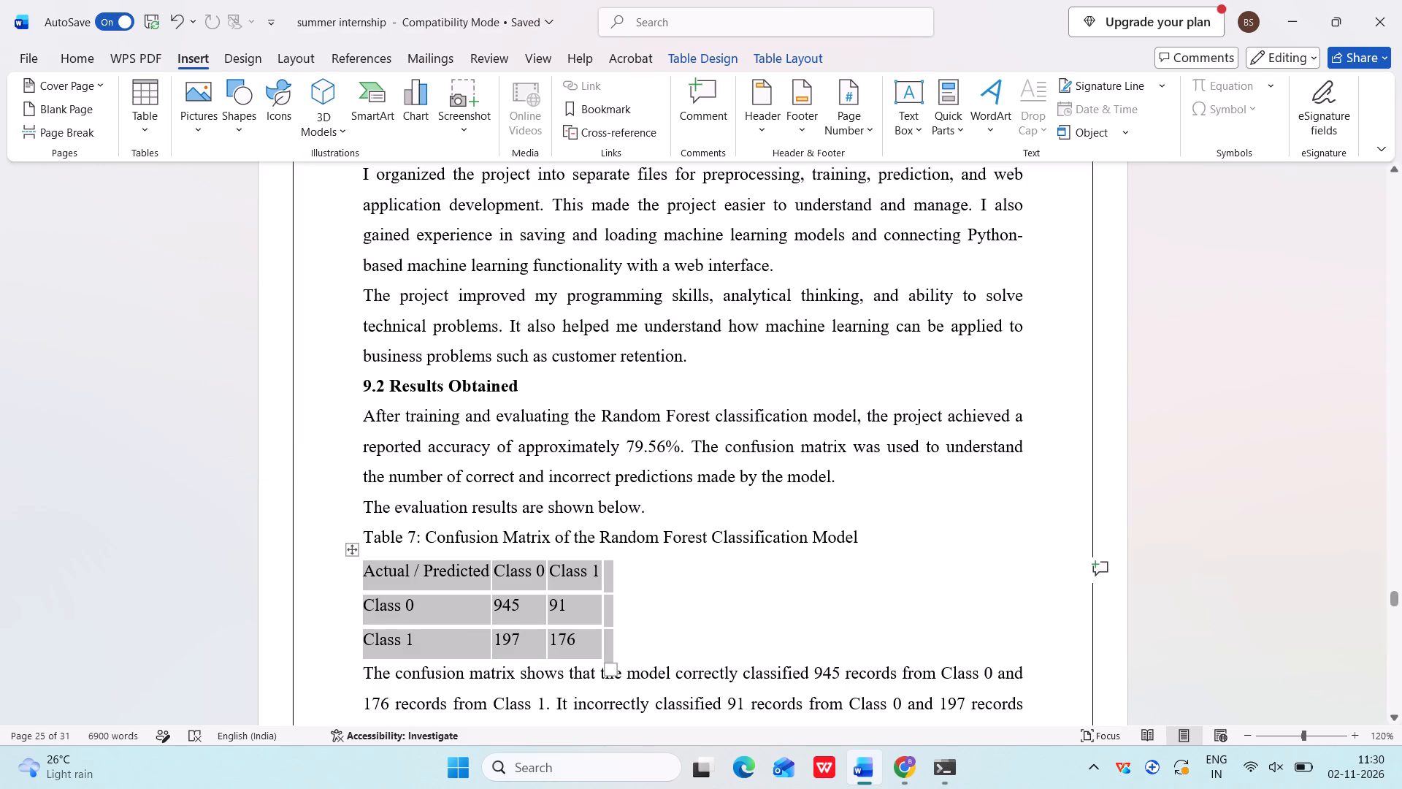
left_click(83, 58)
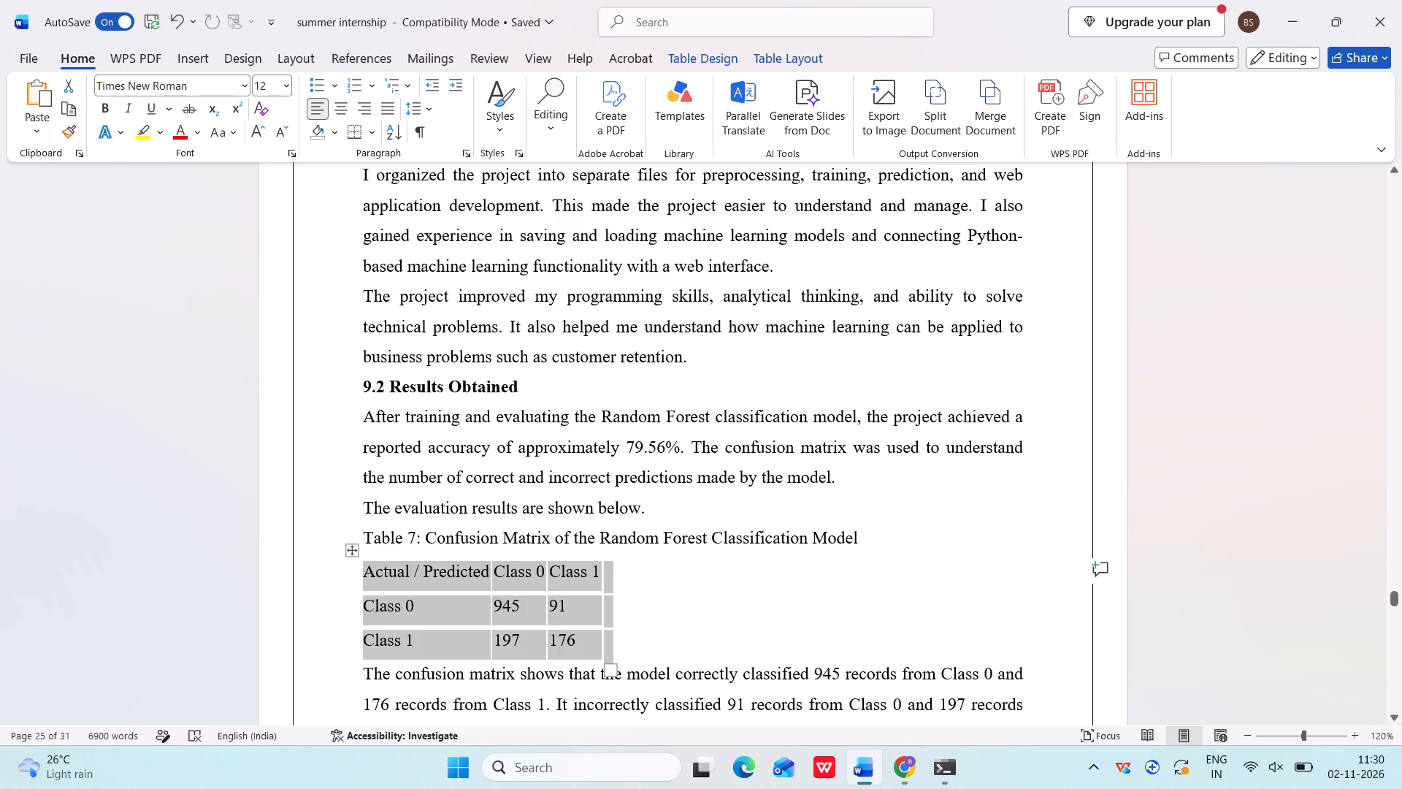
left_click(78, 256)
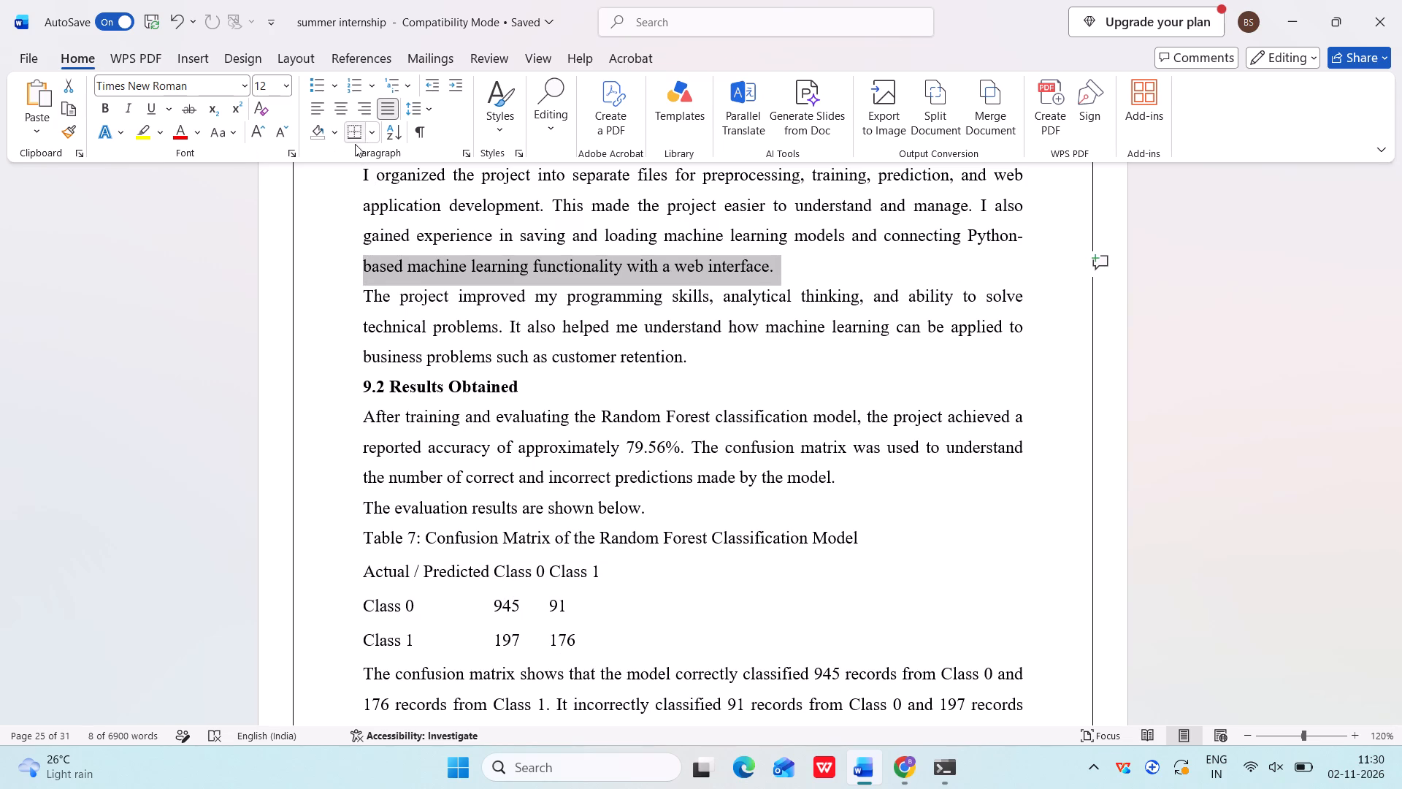
Draw a solid outer border around all four sides of the Table 7 confusion matrix with the Draw Table tool.
left_click(234, 477)
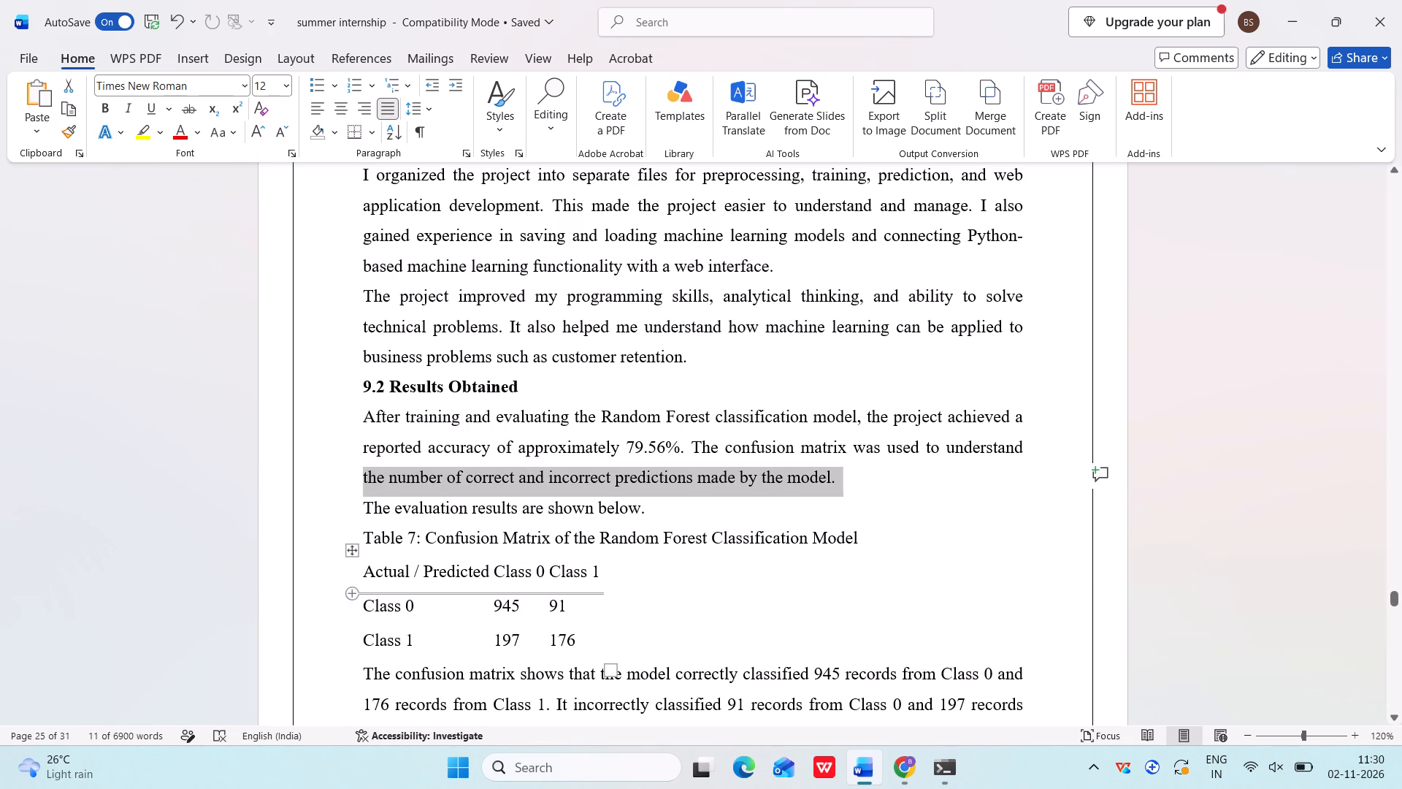
left_click(319, 578)
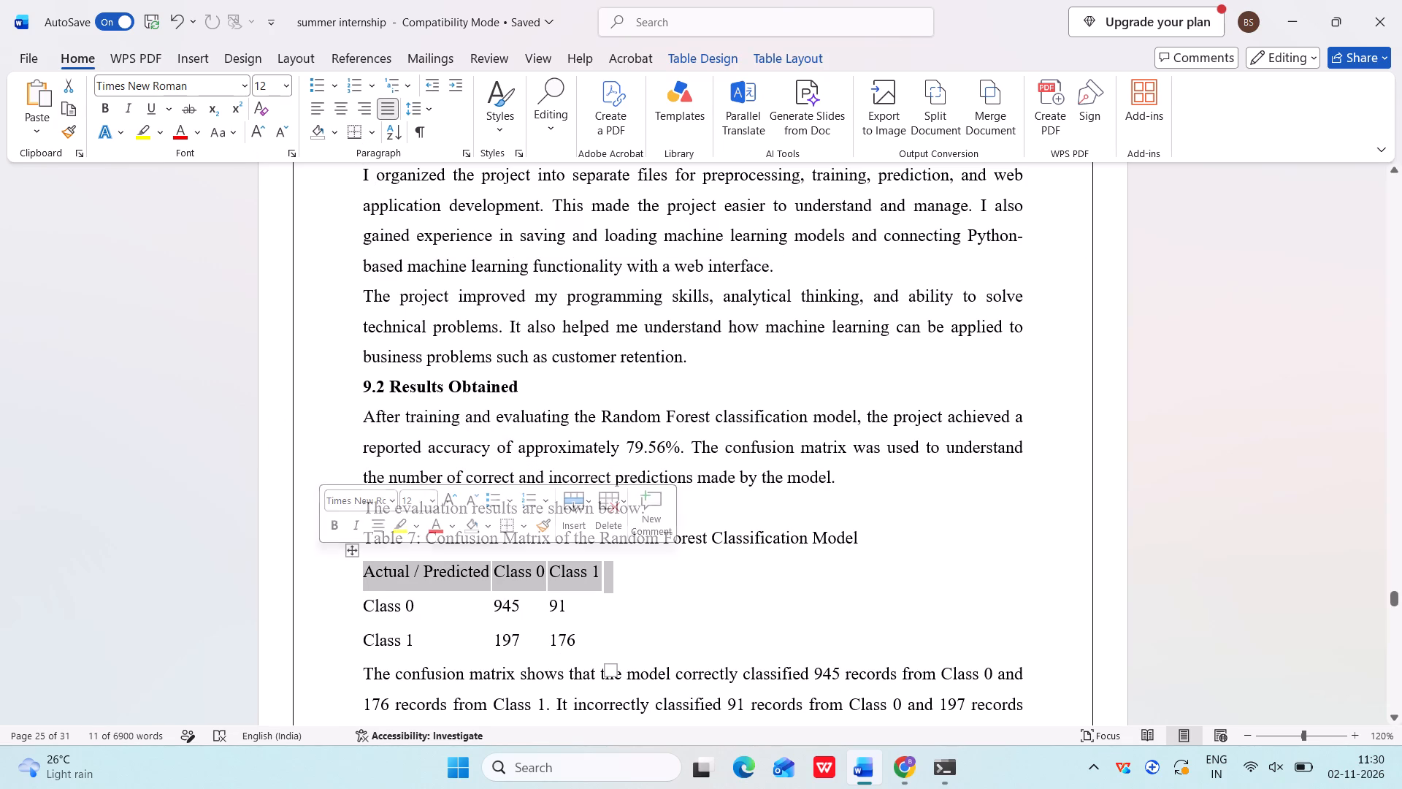
left_click(235, 634)
left_click(300, 619)
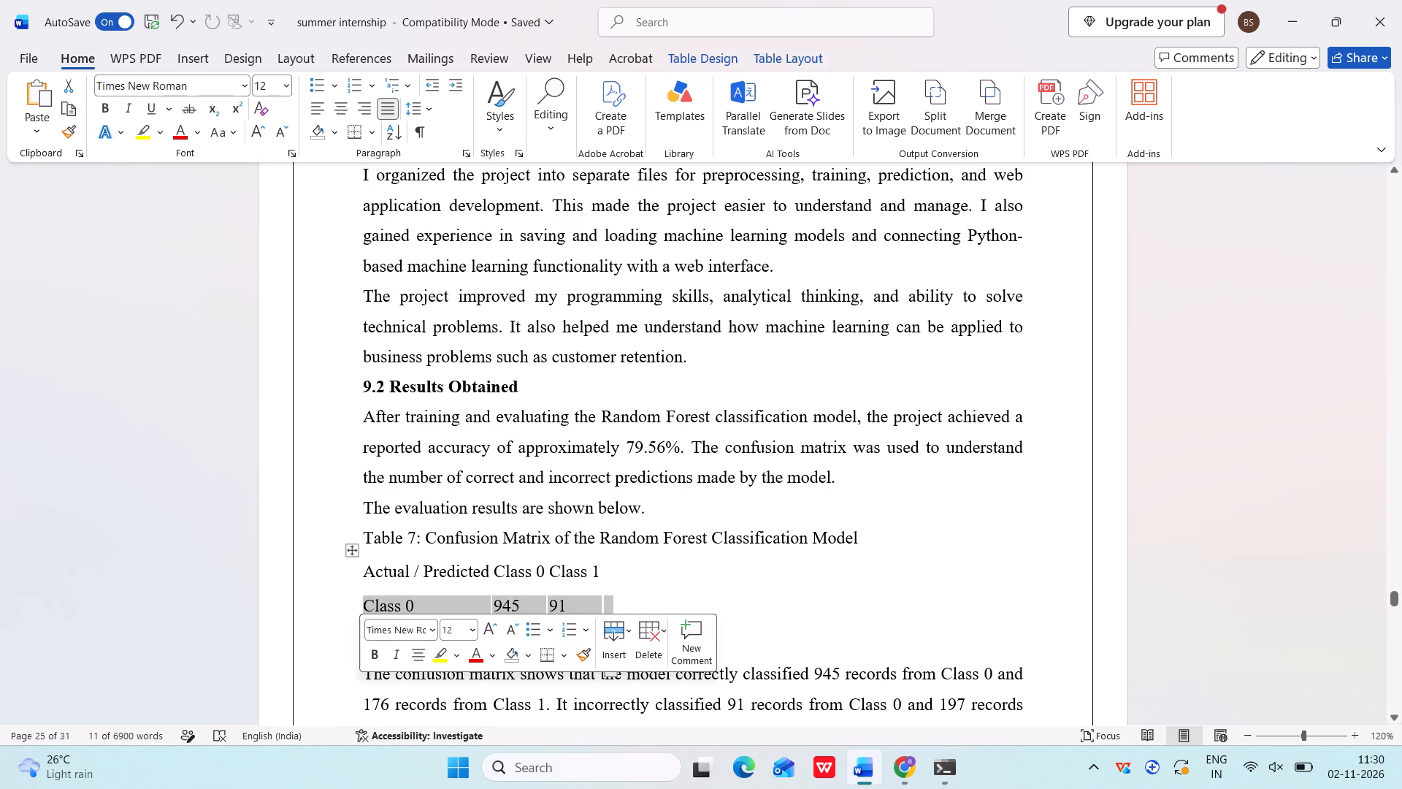
left_click(230, 611)
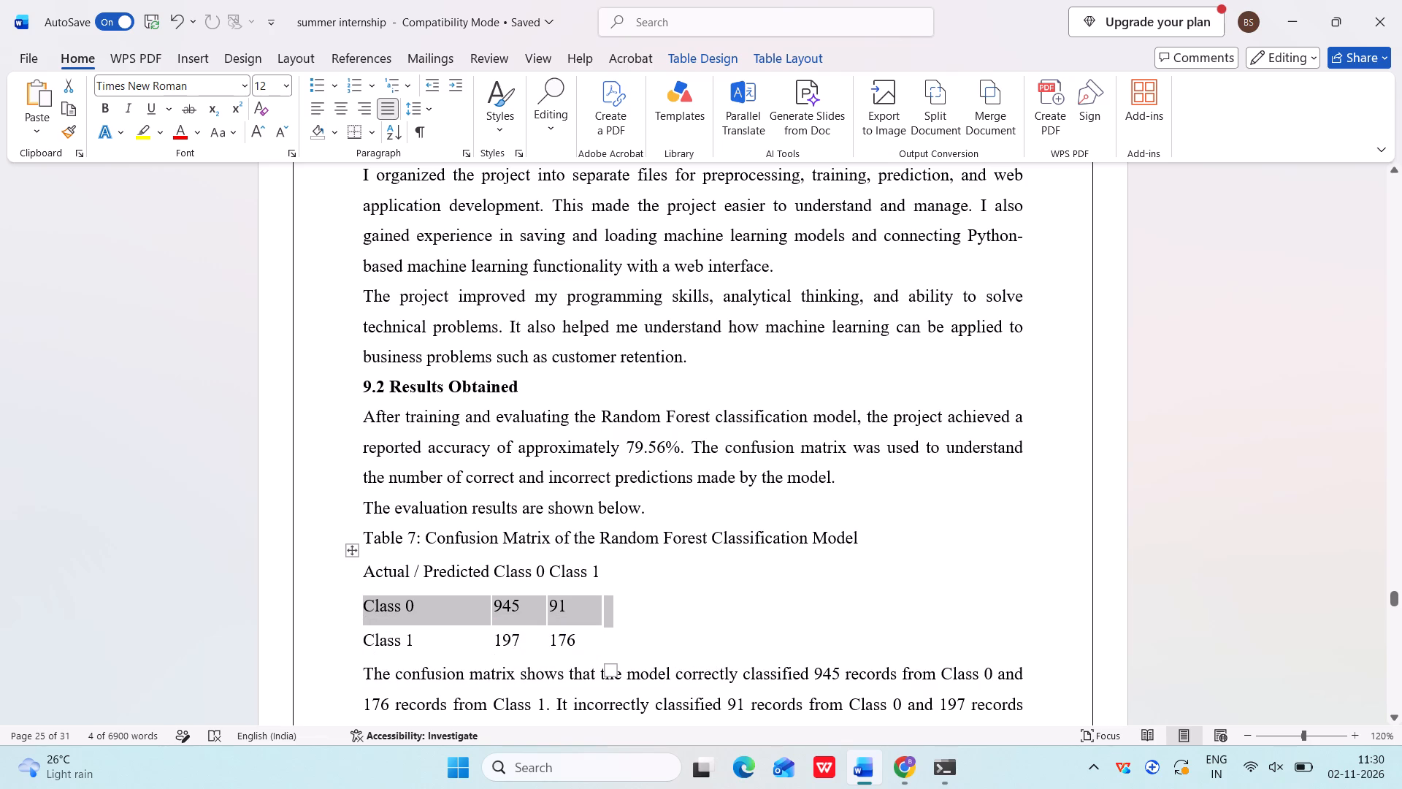
left_click_drag(367, 566, 445, 623)
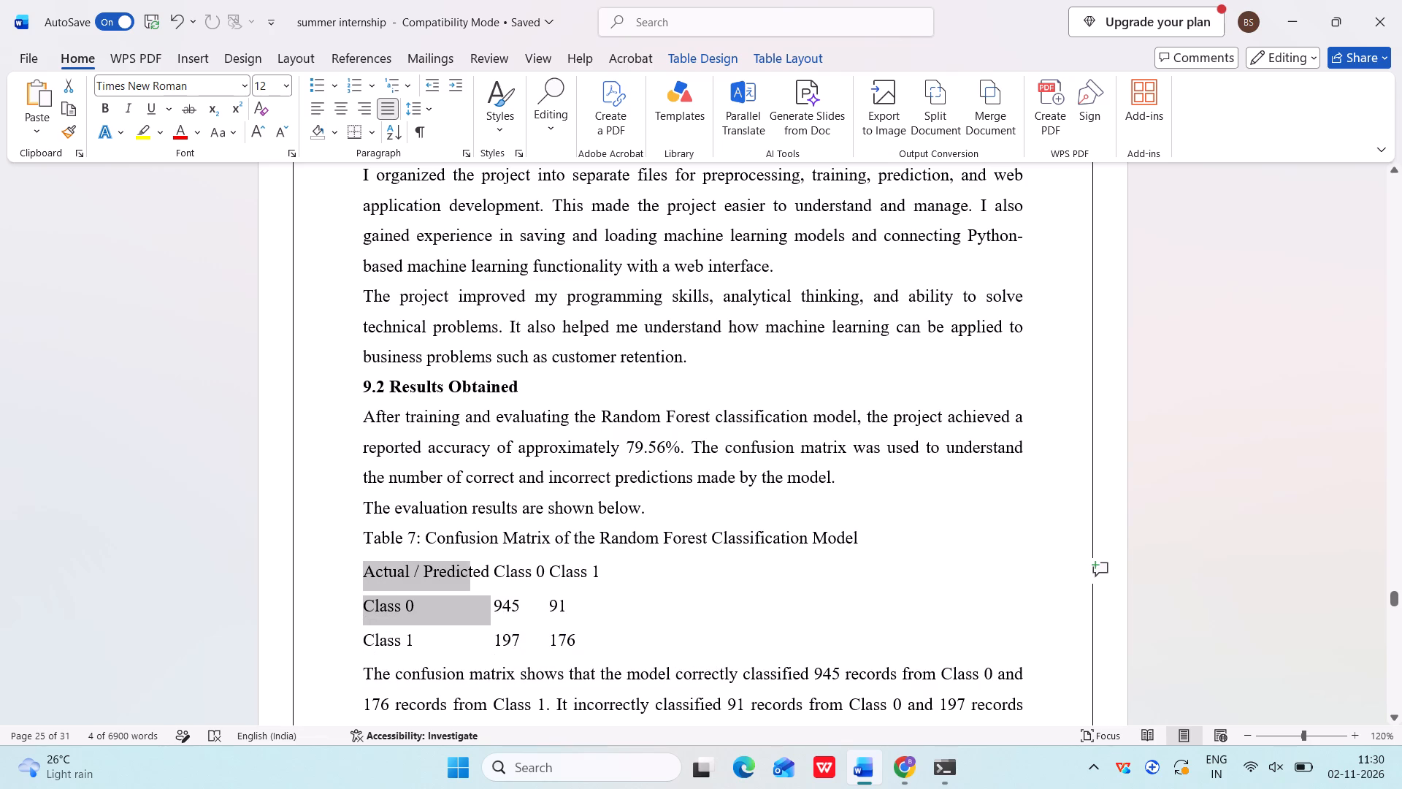
left_click_drag(445, 623, 616, 638)
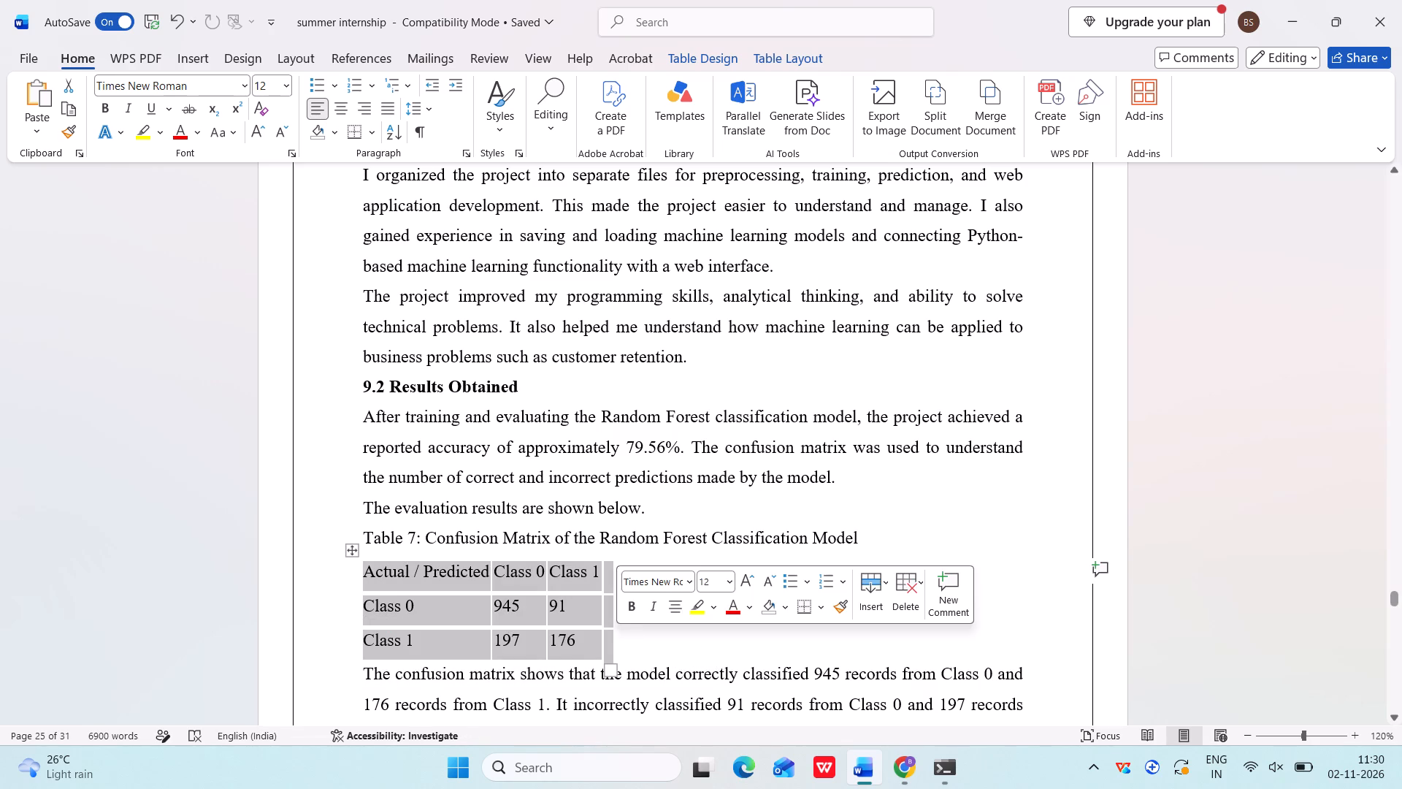
left_click(367, 125)
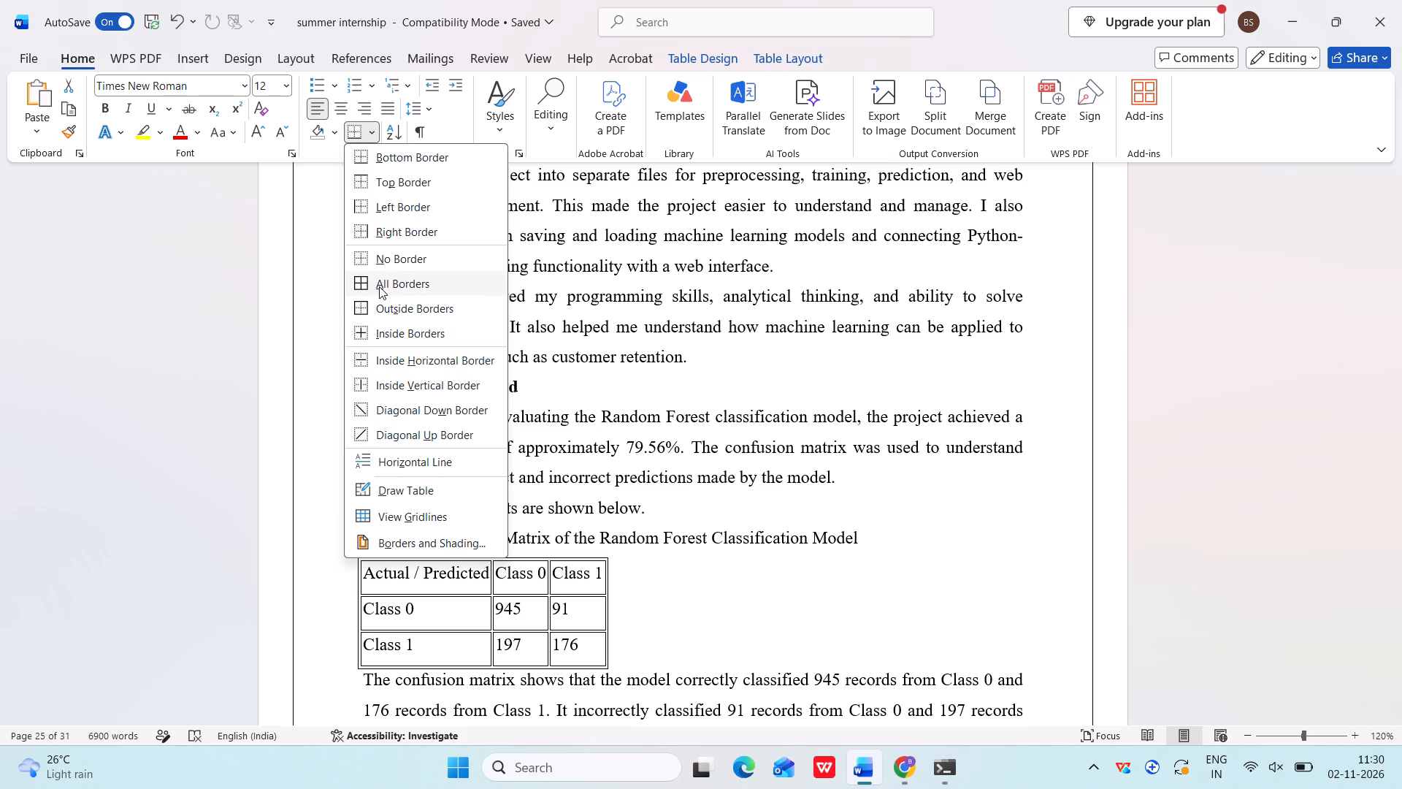
left_click(382, 487)
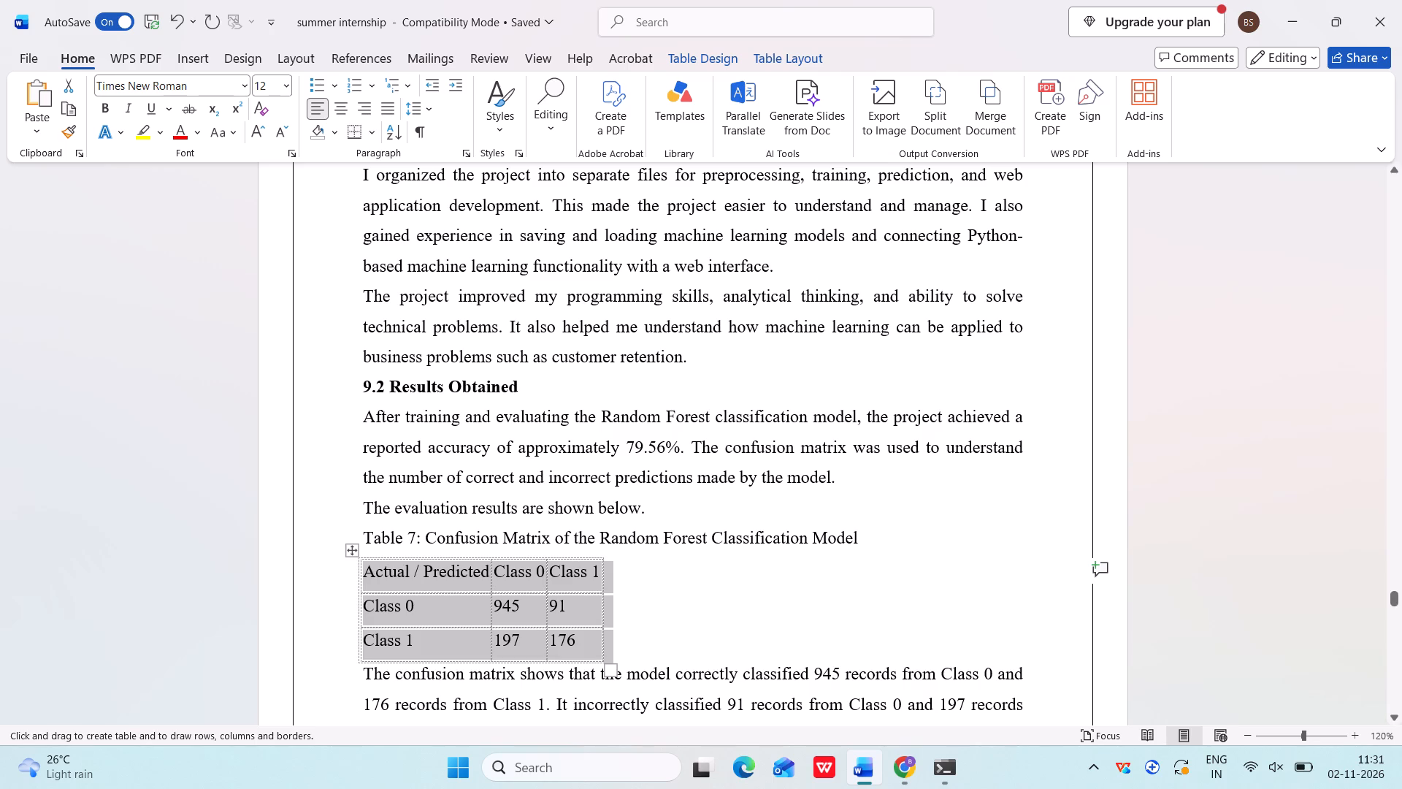
left_click_drag(362, 561, 614, 564)
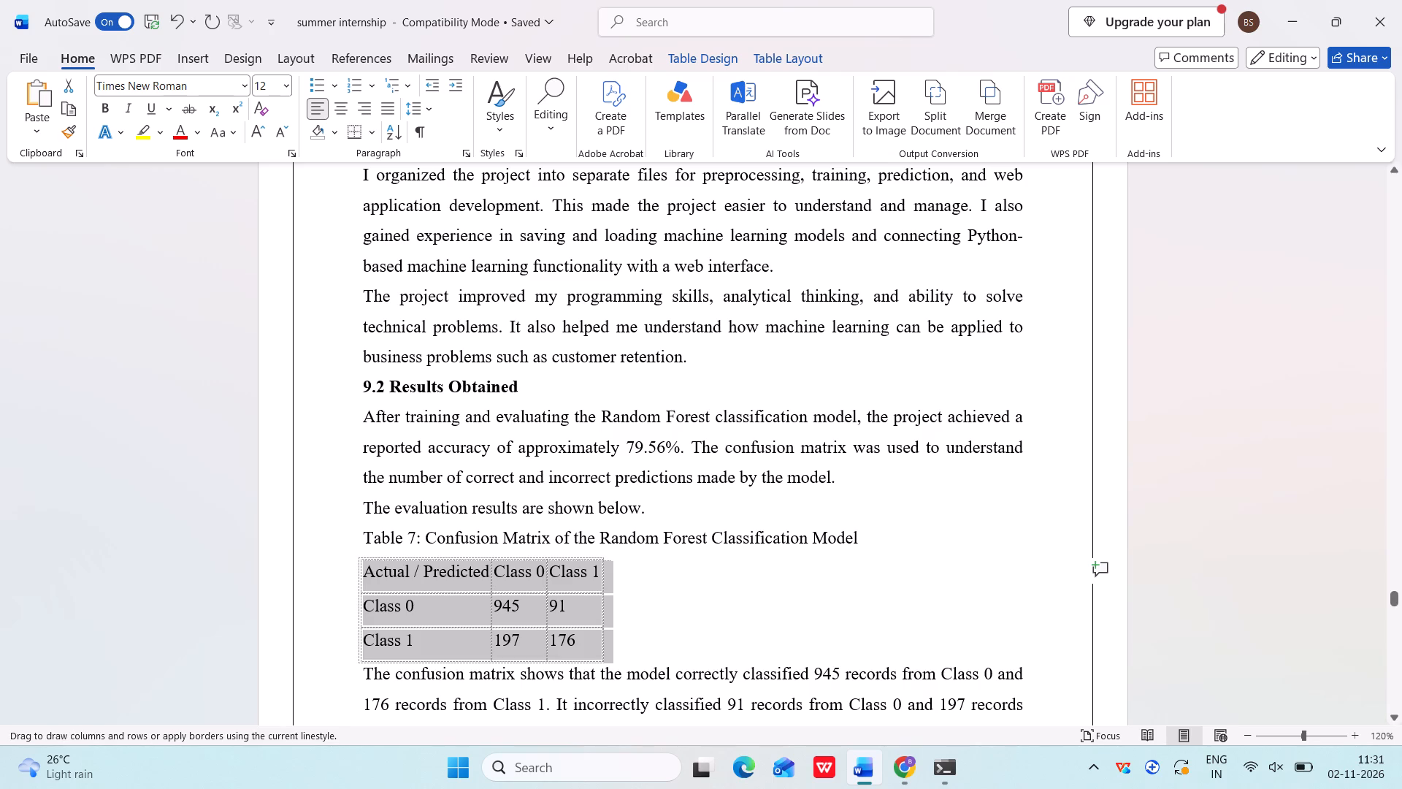
left_click_drag(614, 564, 603, 562)
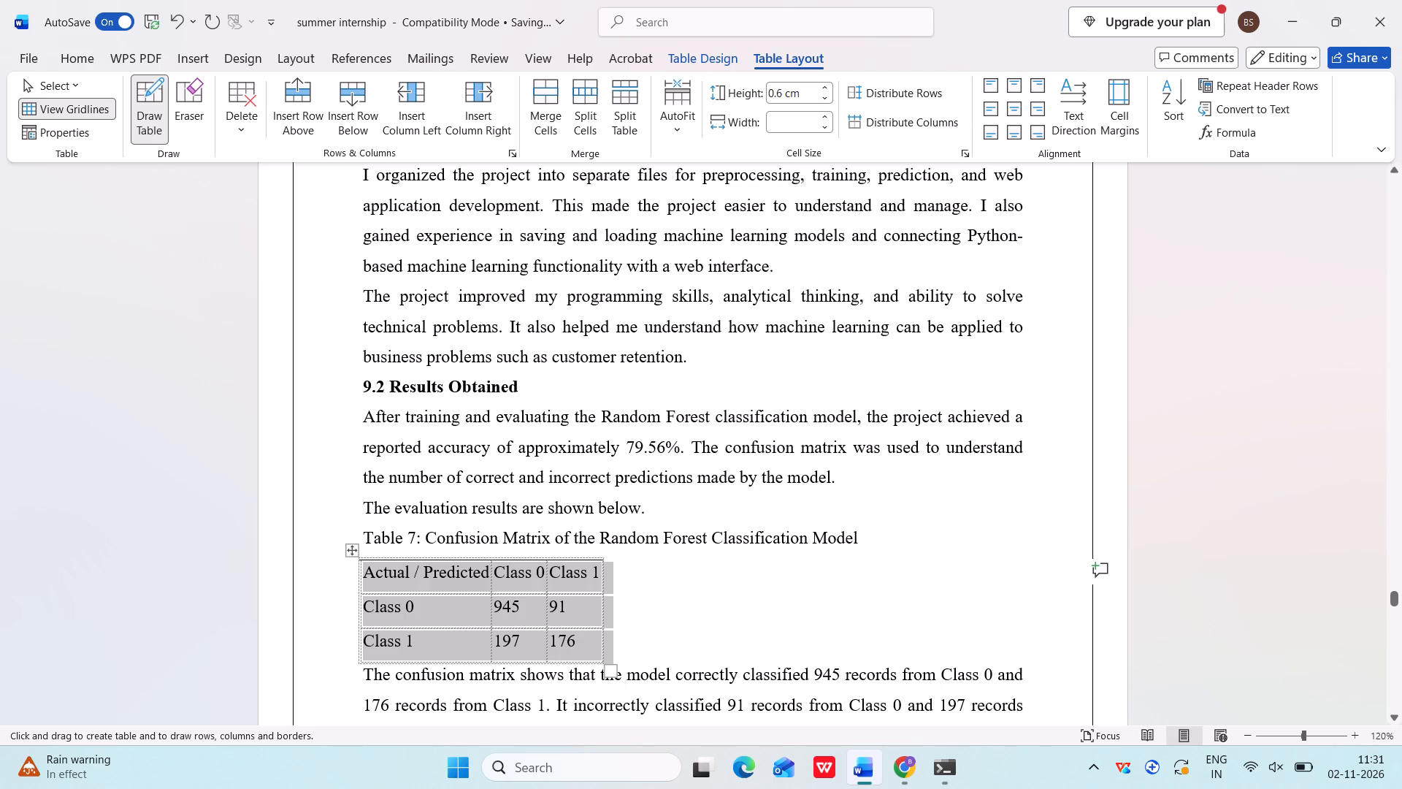
left_click_drag(362, 562, 357, 619)
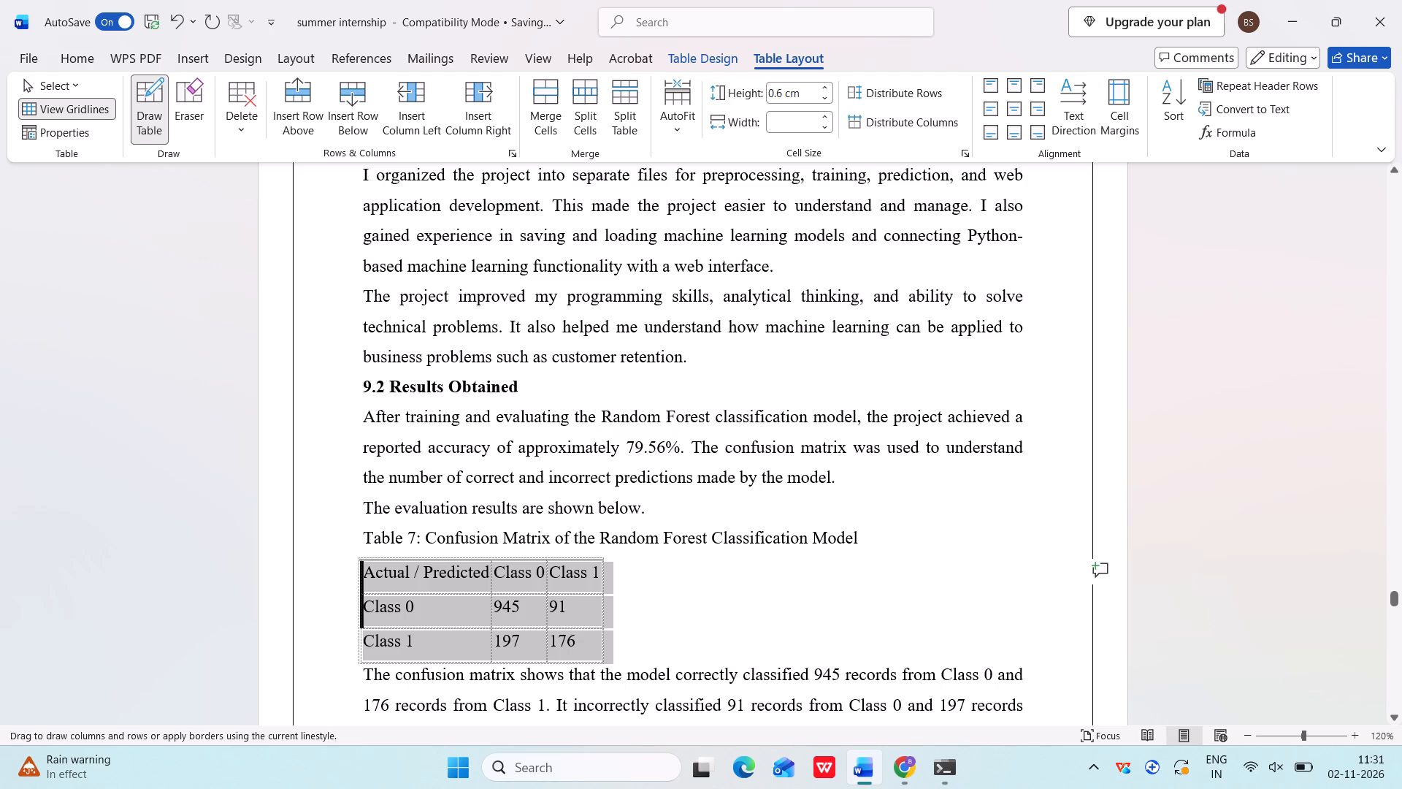
left_click_drag(357, 619, 361, 645)
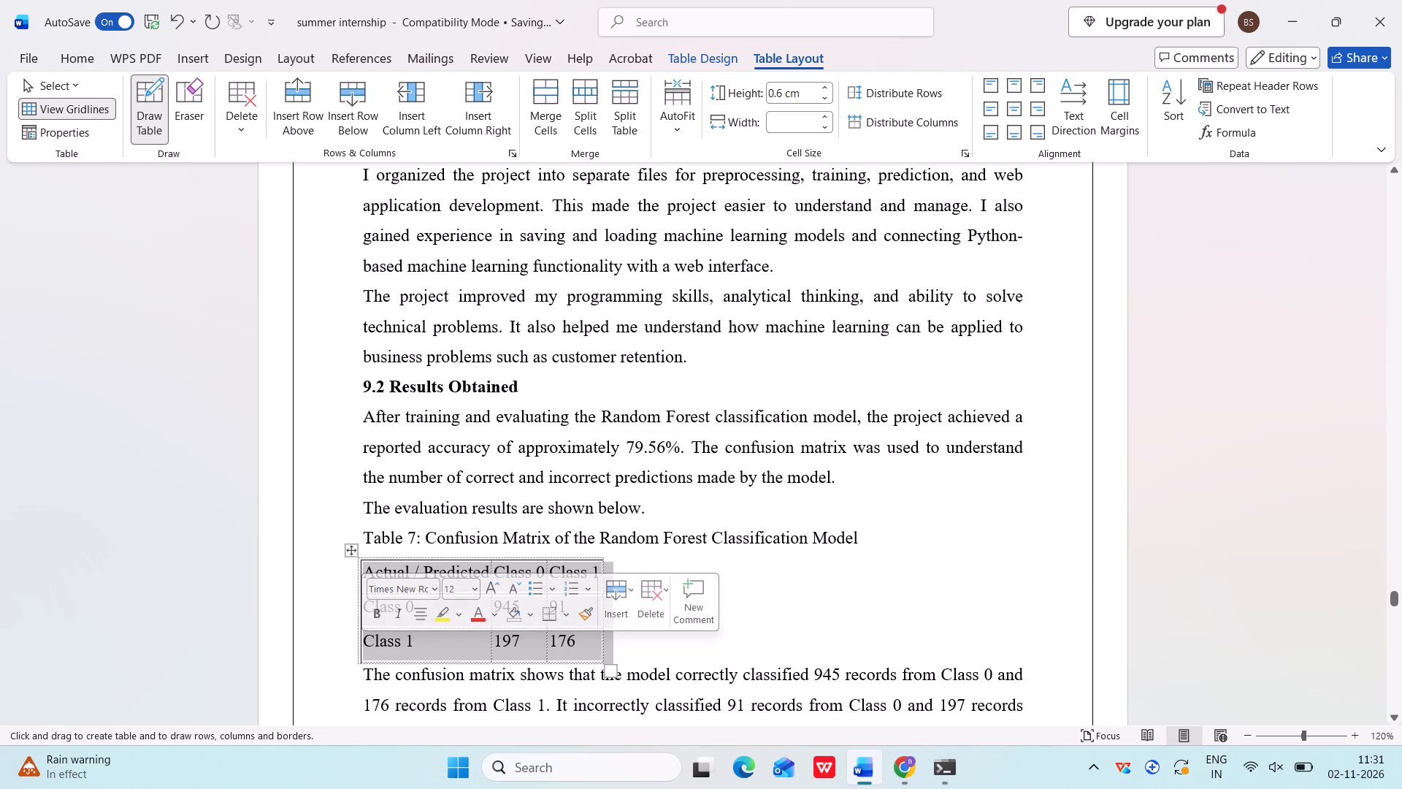
left_click_drag(364, 662, 591, 661)
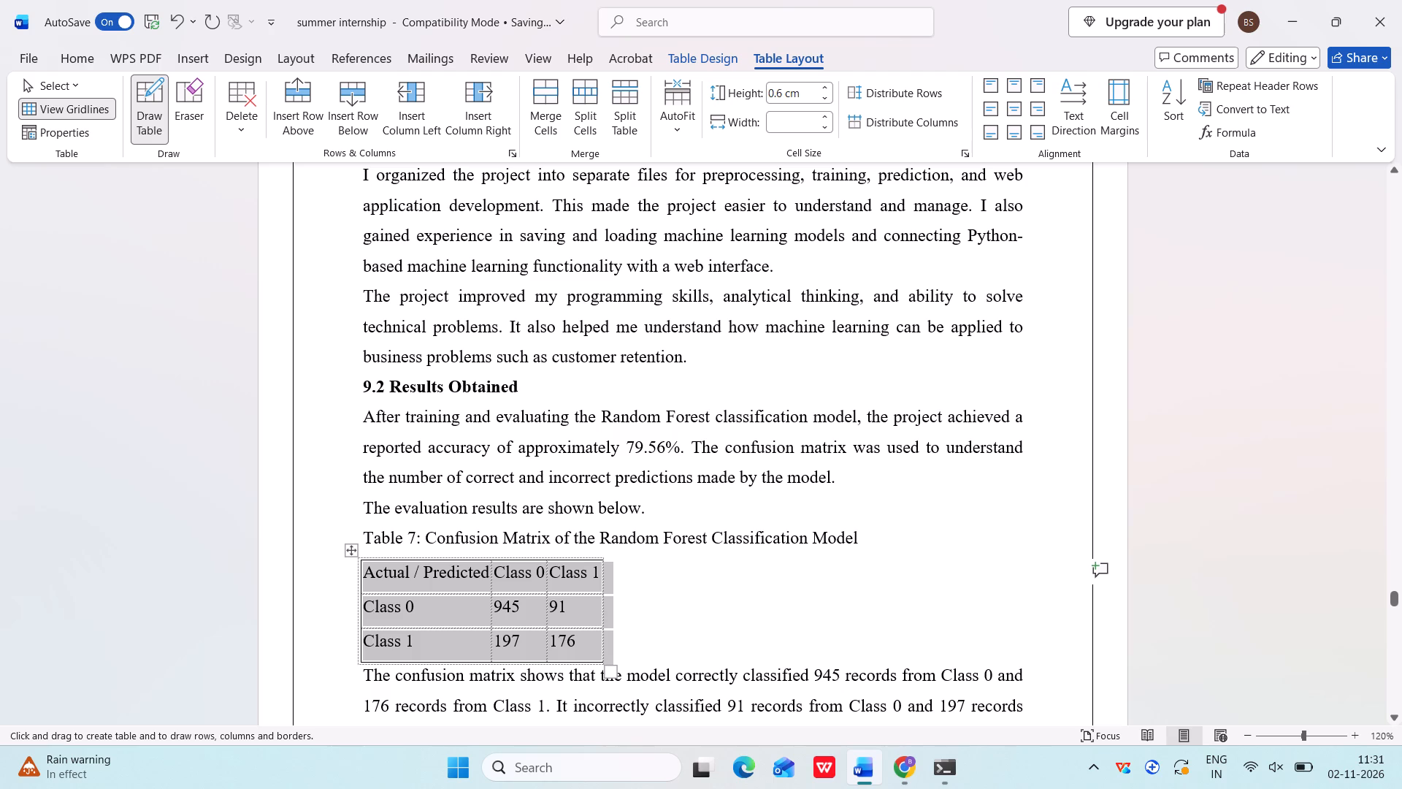
left_click_drag(602, 560, 604, 651)
Draw the two inner vertical borders between the Actual / Predicted, Class 0 and Class 1 columns.
left_click_drag(493, 565, 487, 652)
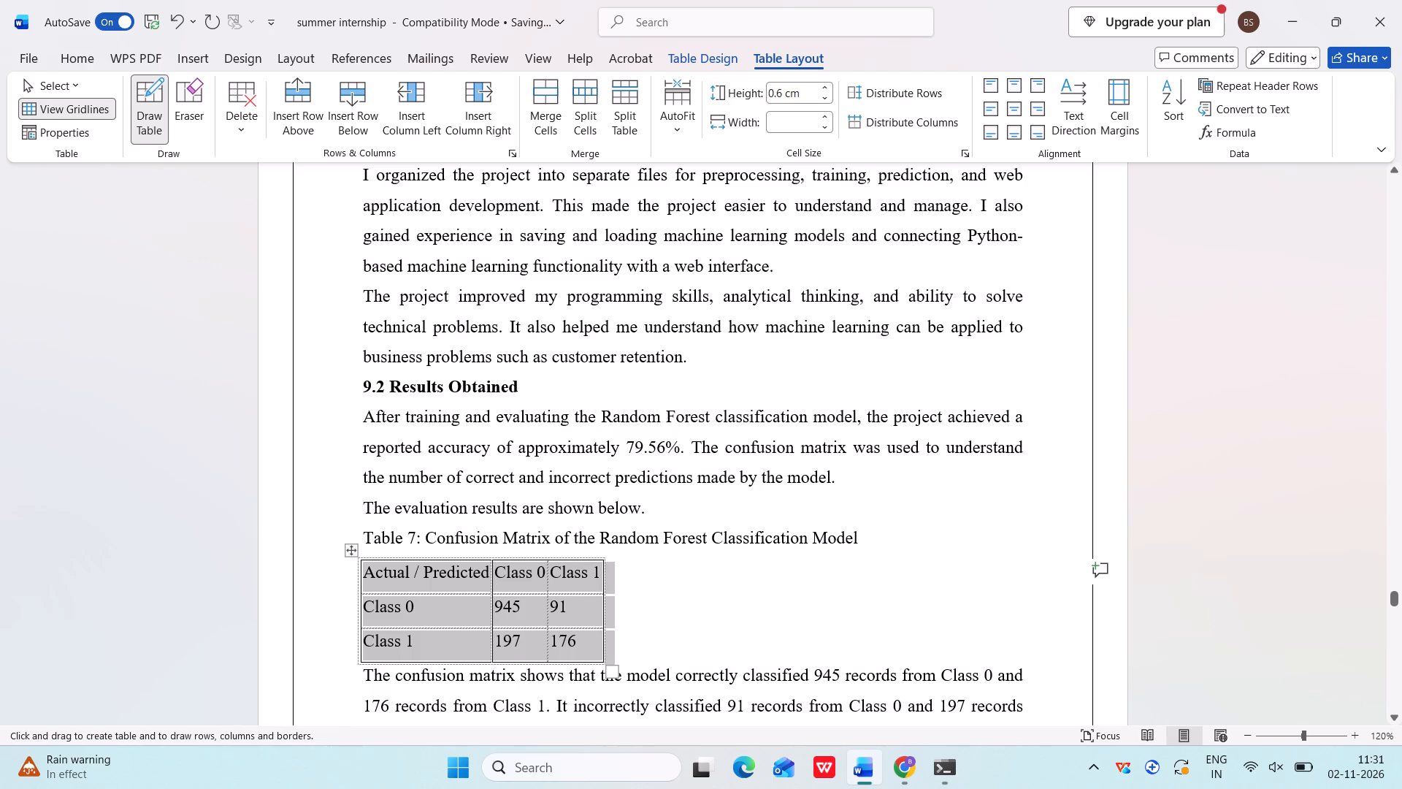
left_click_drag(549, 565, 547, 648)
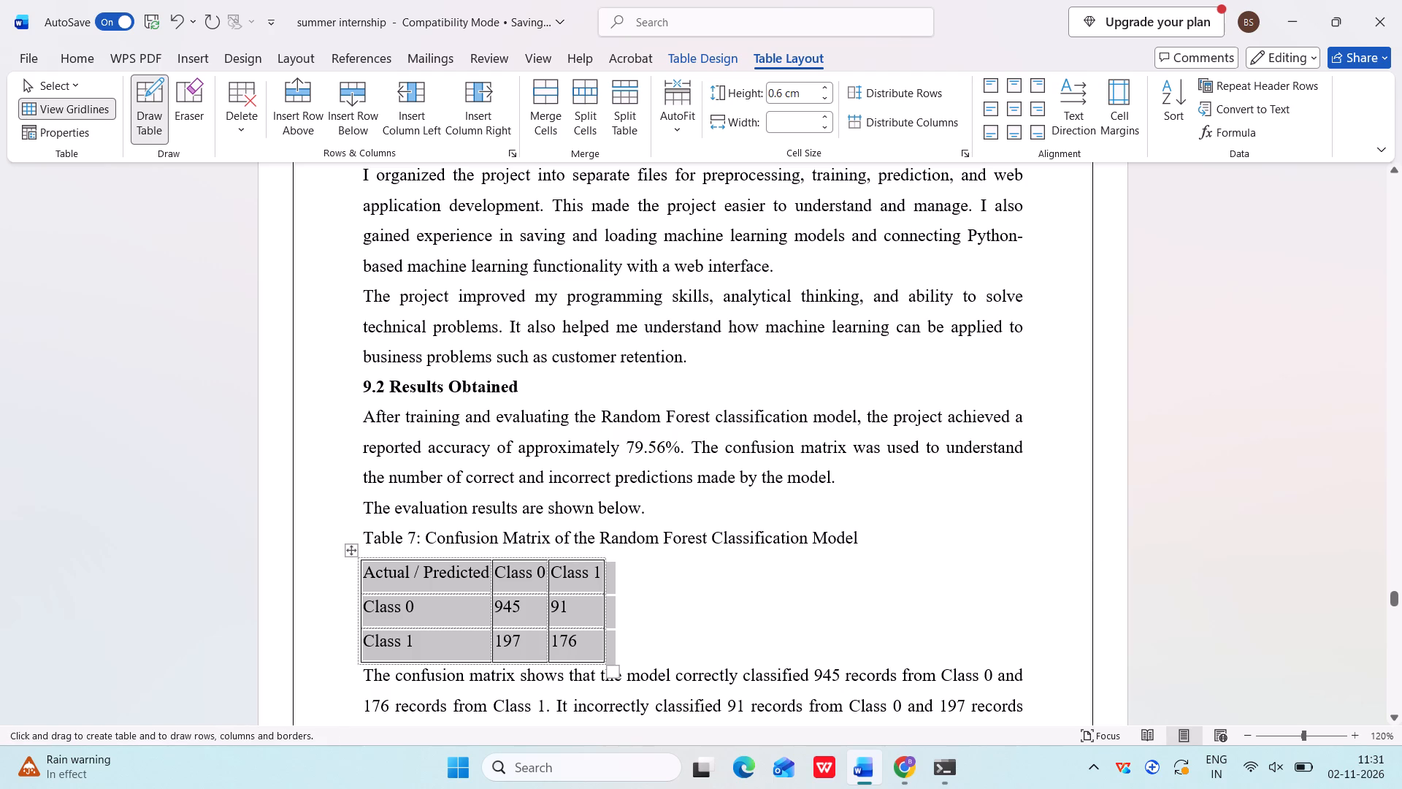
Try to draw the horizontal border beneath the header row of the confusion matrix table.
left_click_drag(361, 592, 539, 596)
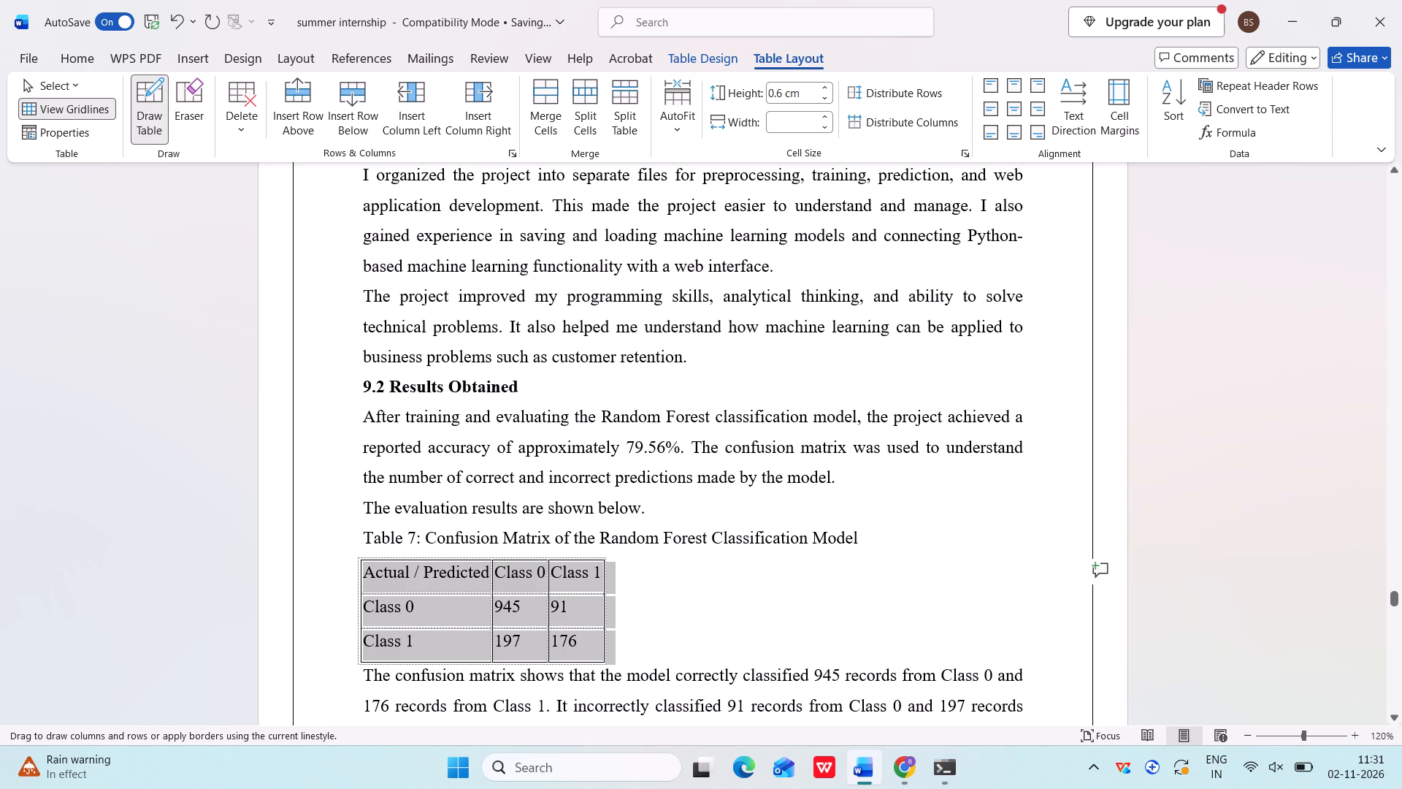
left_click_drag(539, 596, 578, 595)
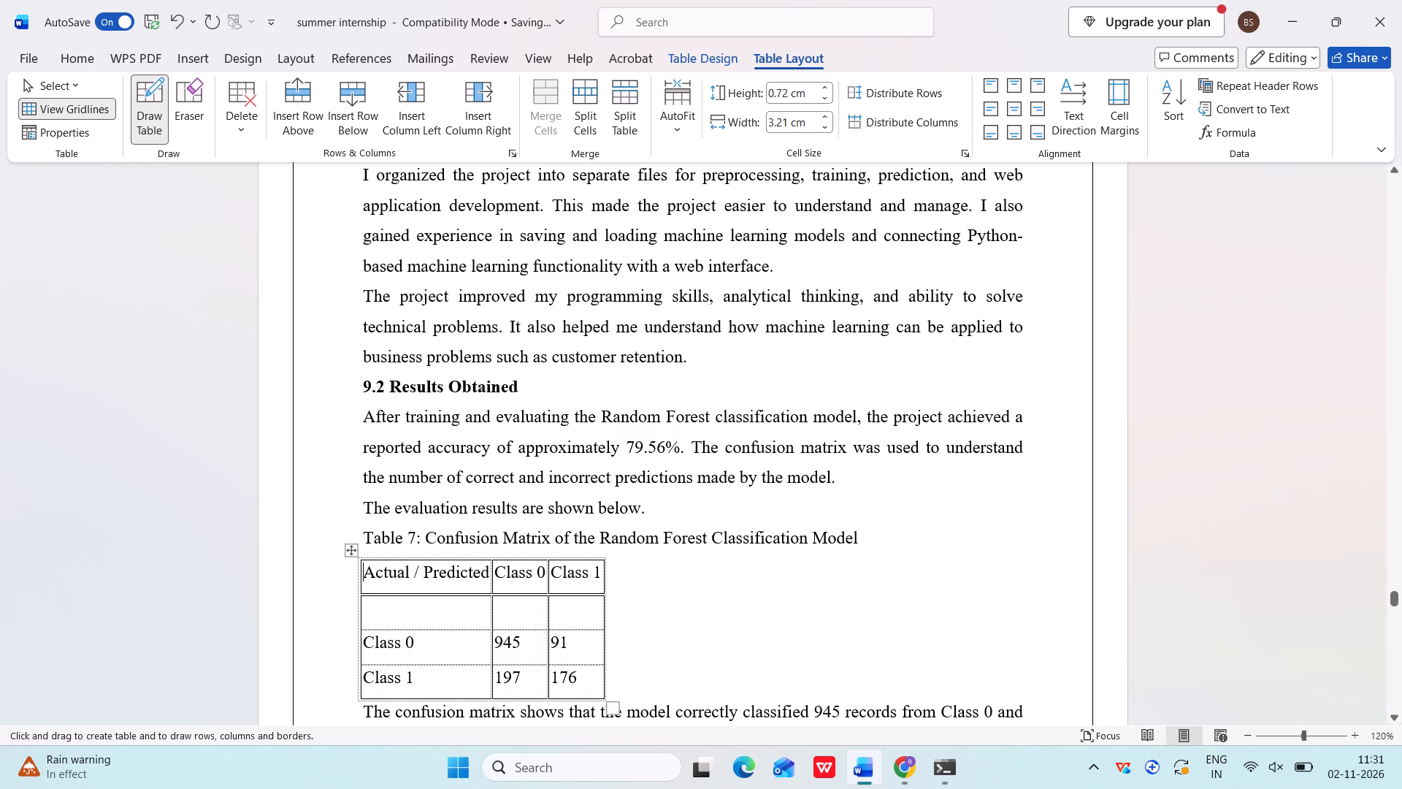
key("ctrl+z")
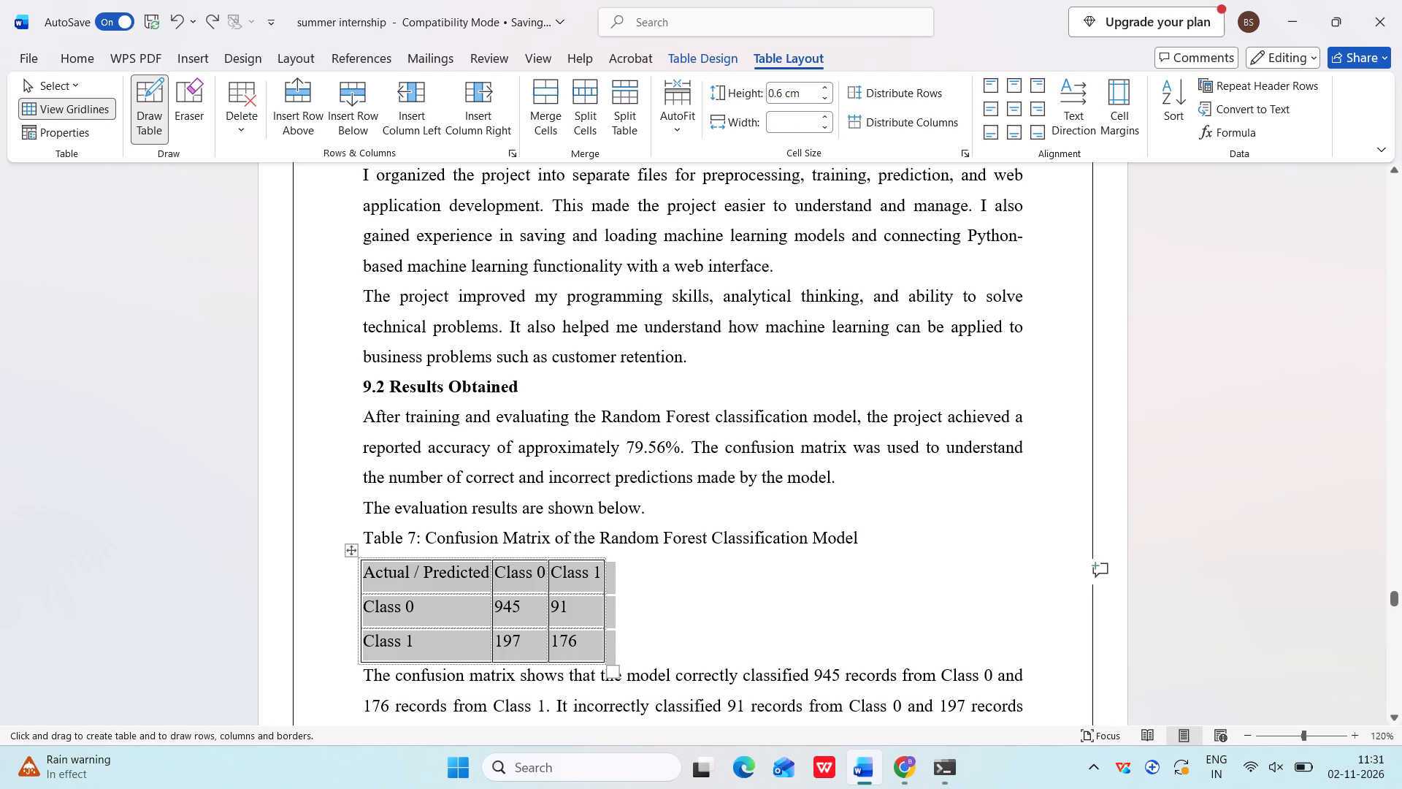
Draw the horizontal borders below the header row and below the Class 0 row, and stop drawing table borders.
left_click_drag(362, 593, 571, 590)
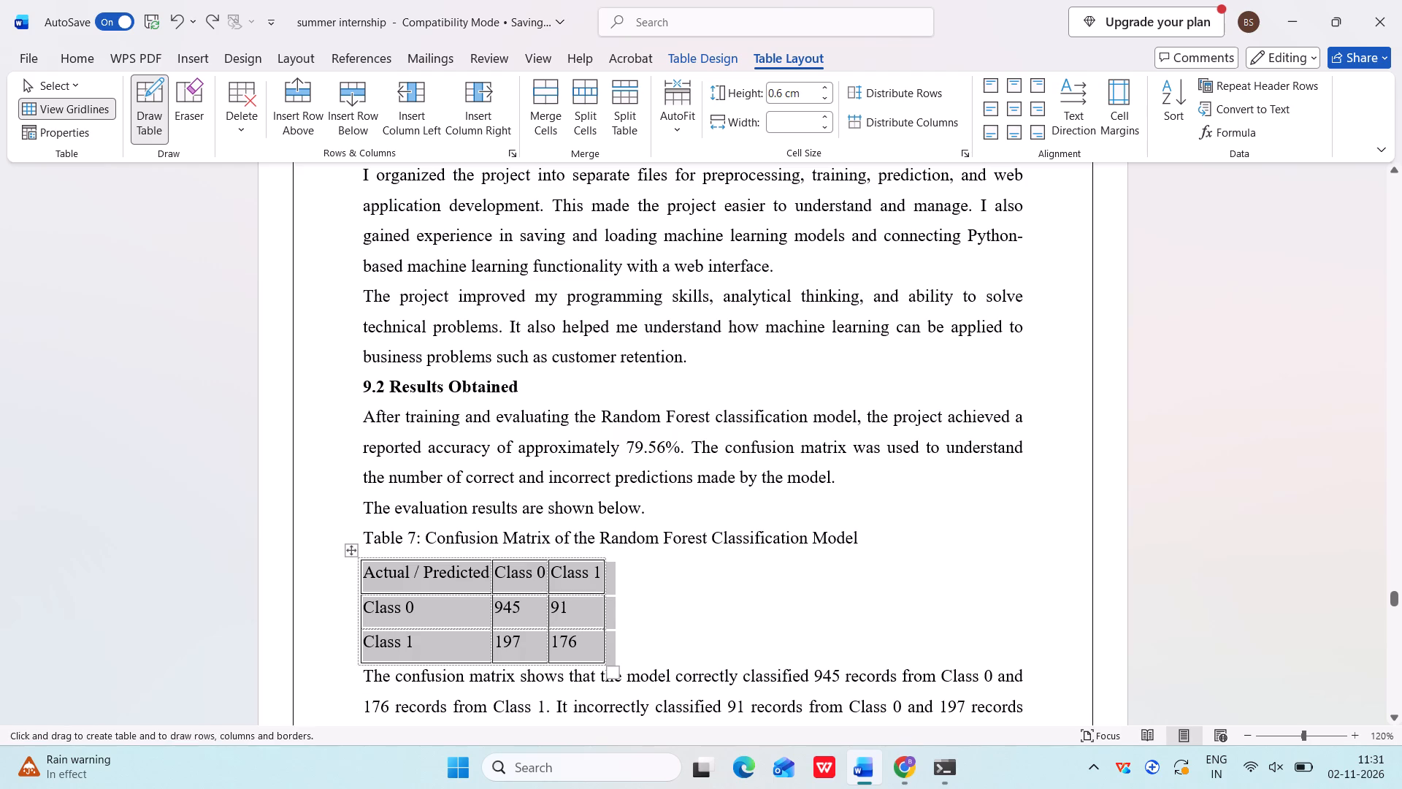
left_click_drag(364, 628, 414, 630)
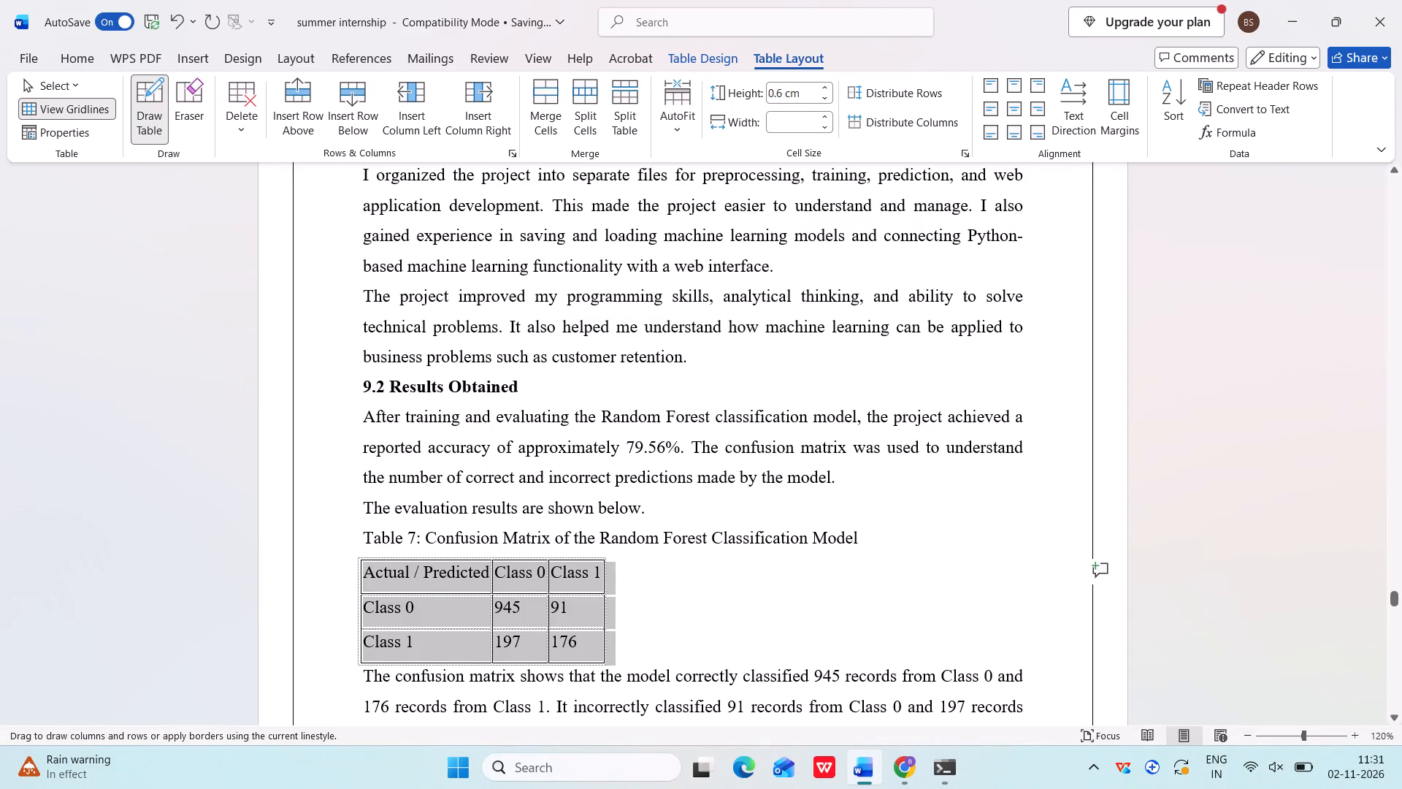
left_click_drag(414, 630, 597, 622)
left_click(720, 611)
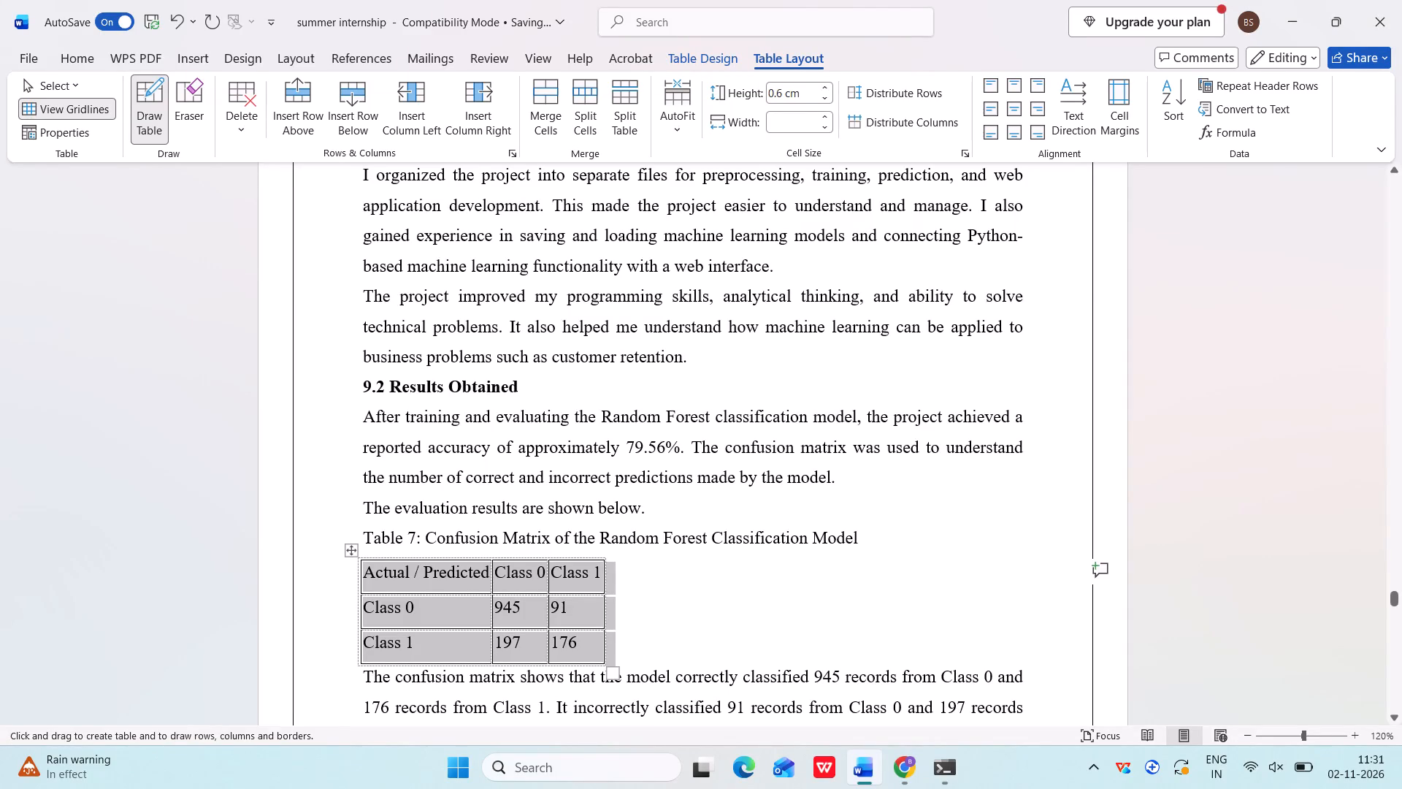
left_click(658, 622)
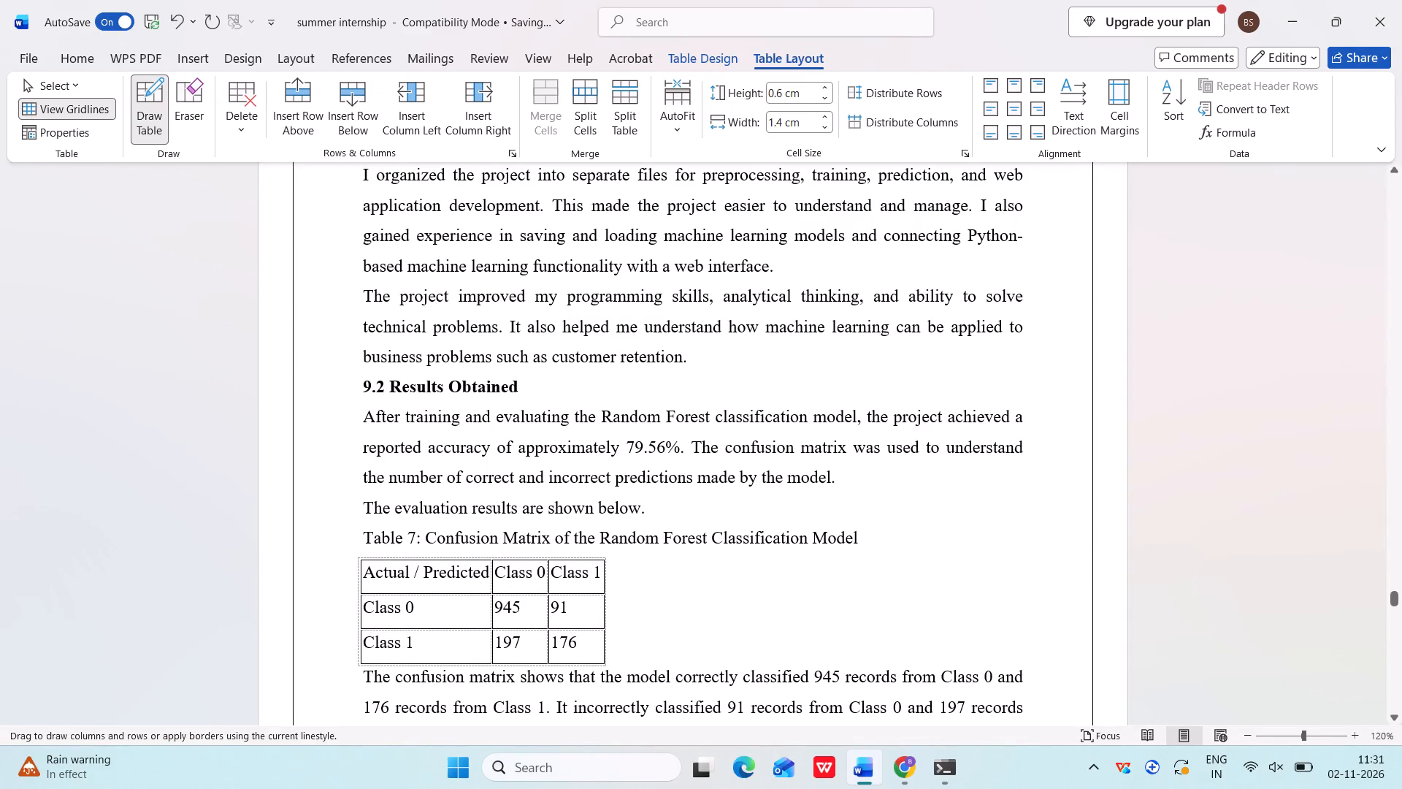
left_click(723, 684)
left_click(705, 614)
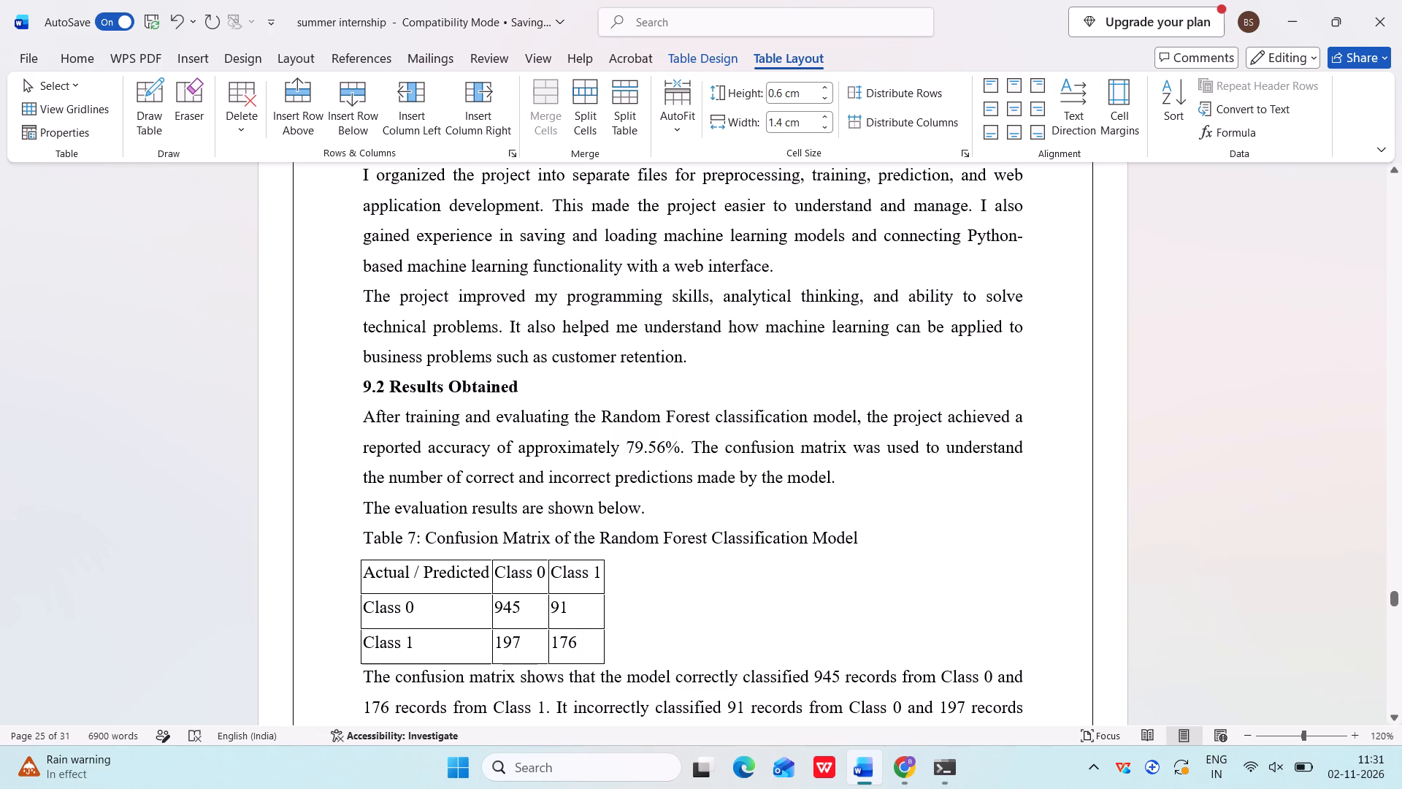
Review the pages from the bordered confusion matrix in section 9.2 through the planned improvements figure to the Conclusion.
scroll(705, 614, "down", 1)
left_click(705, 614)
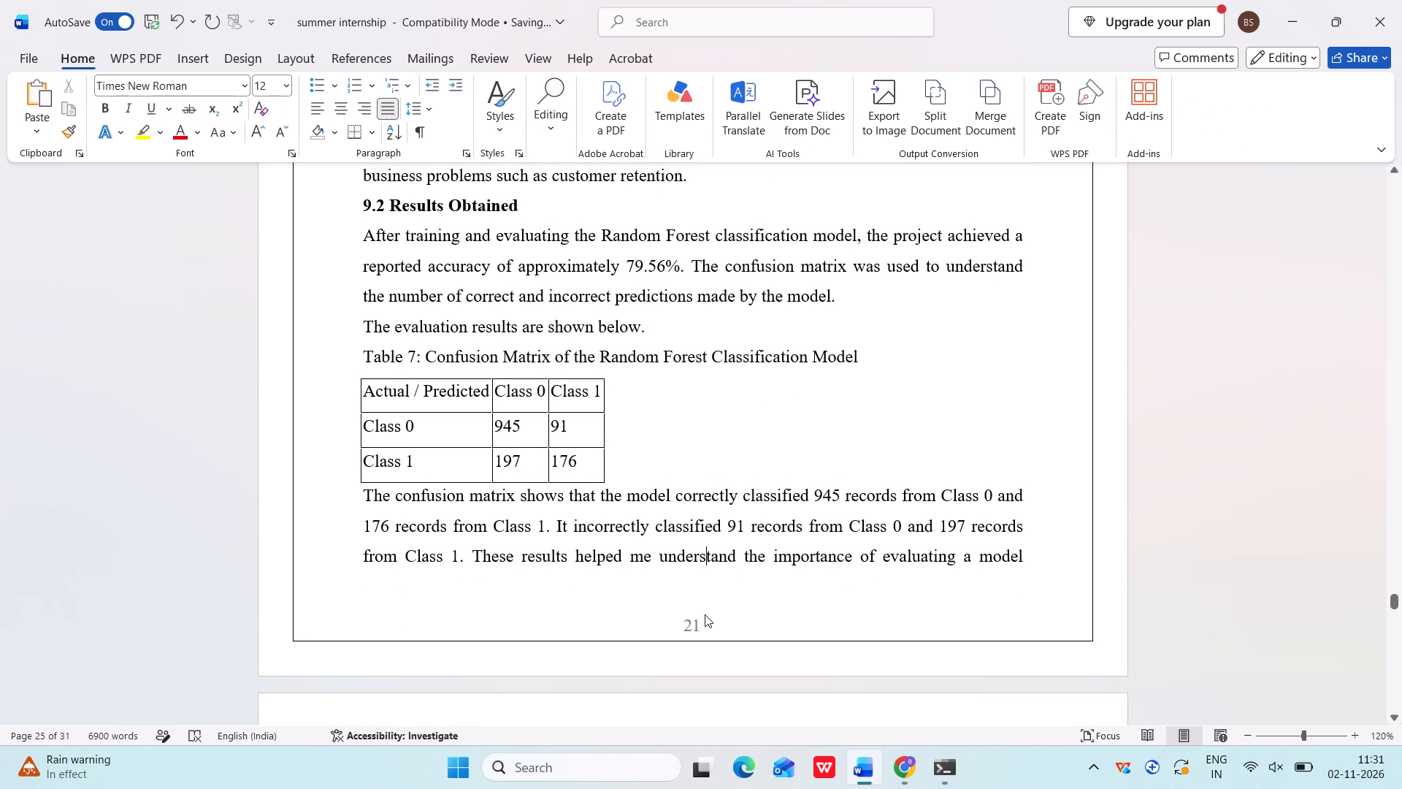
scroll(705, 614, "down", 6)
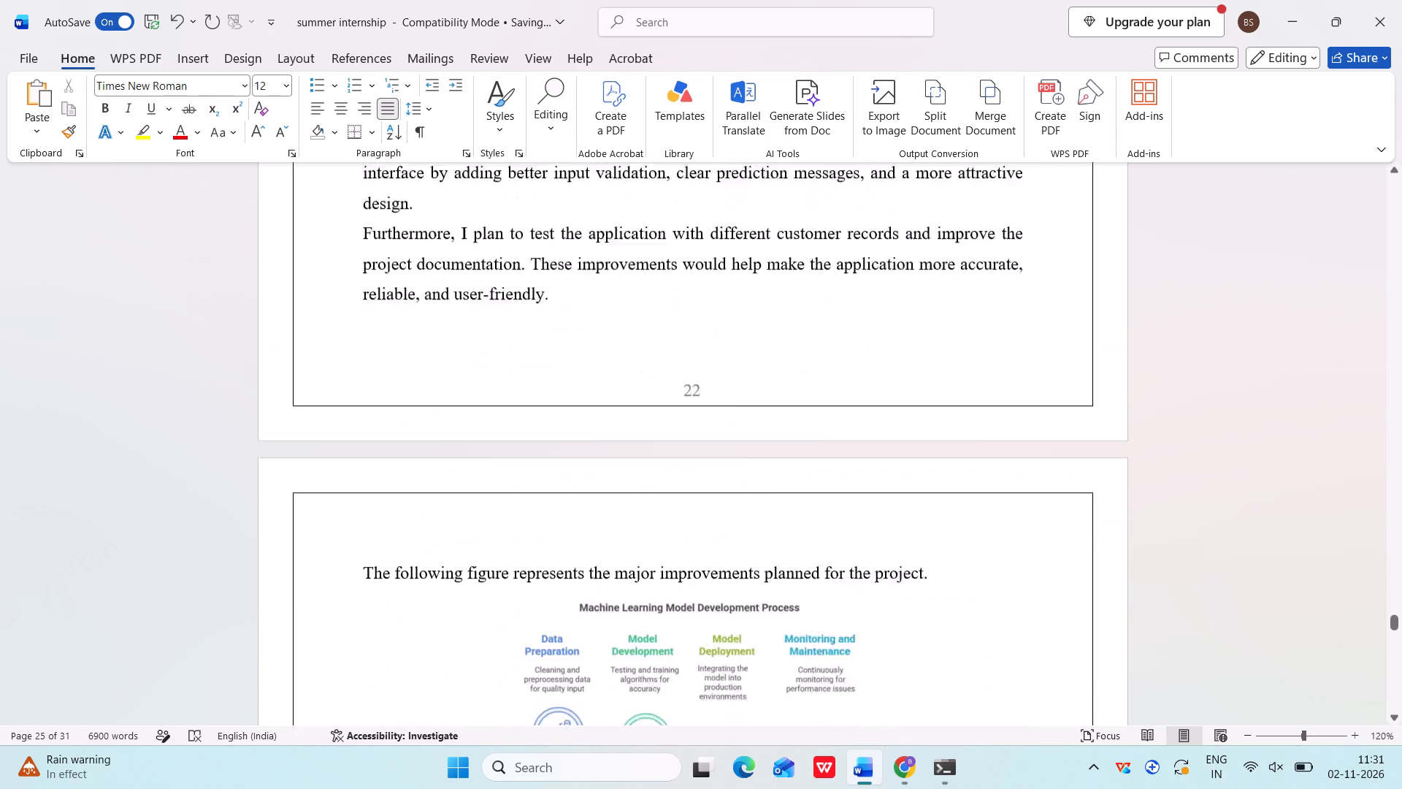
scroll(705, 614, "down", 3)
scroll(705, 614, "up", 2)
scroll(705, 614, "down", 1)
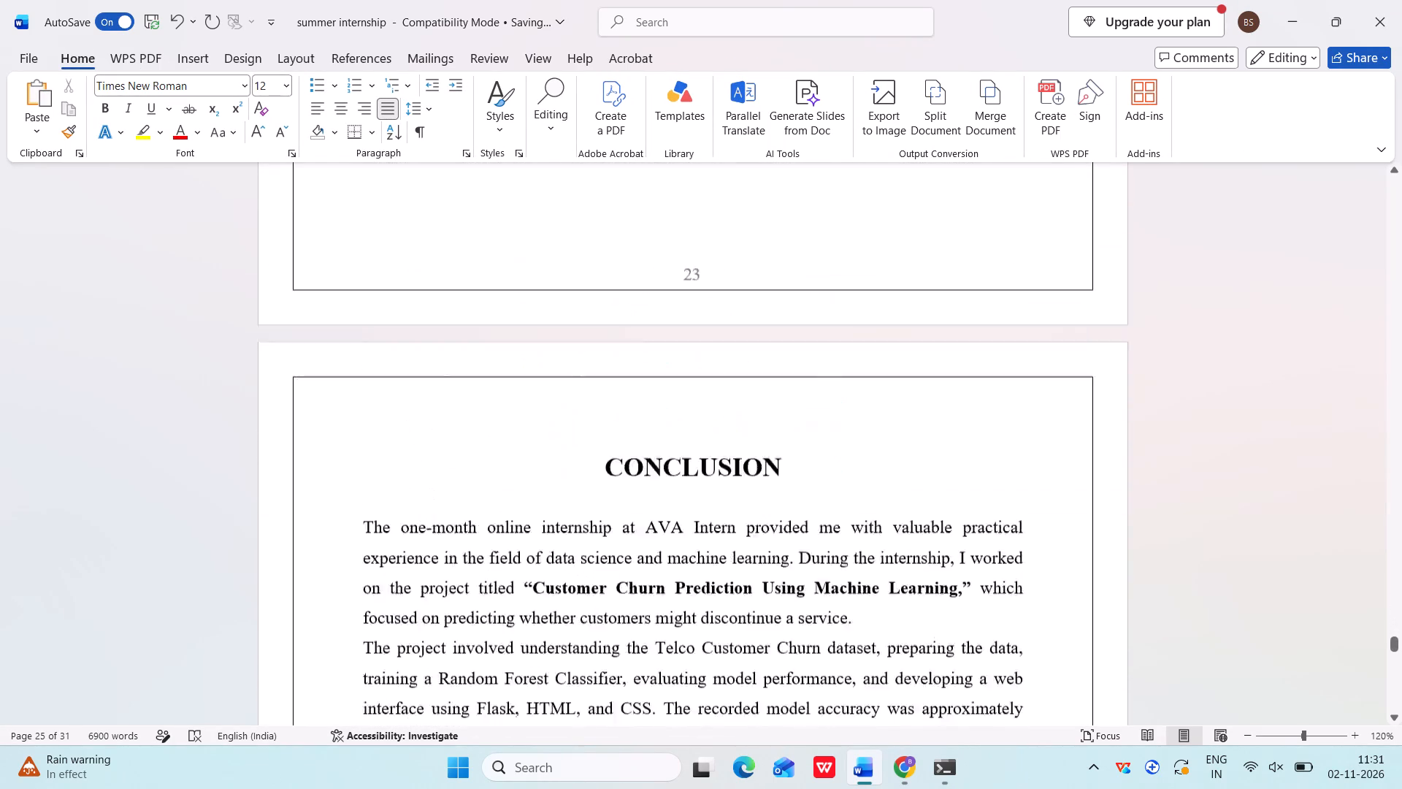
Examine the formatting of Chapters 8 and 7 and the preceding pages back to Table 4: Project Implementation Stages.
scroll(705, 614, "up", 14)
scroll(705, 614, "down", 1)
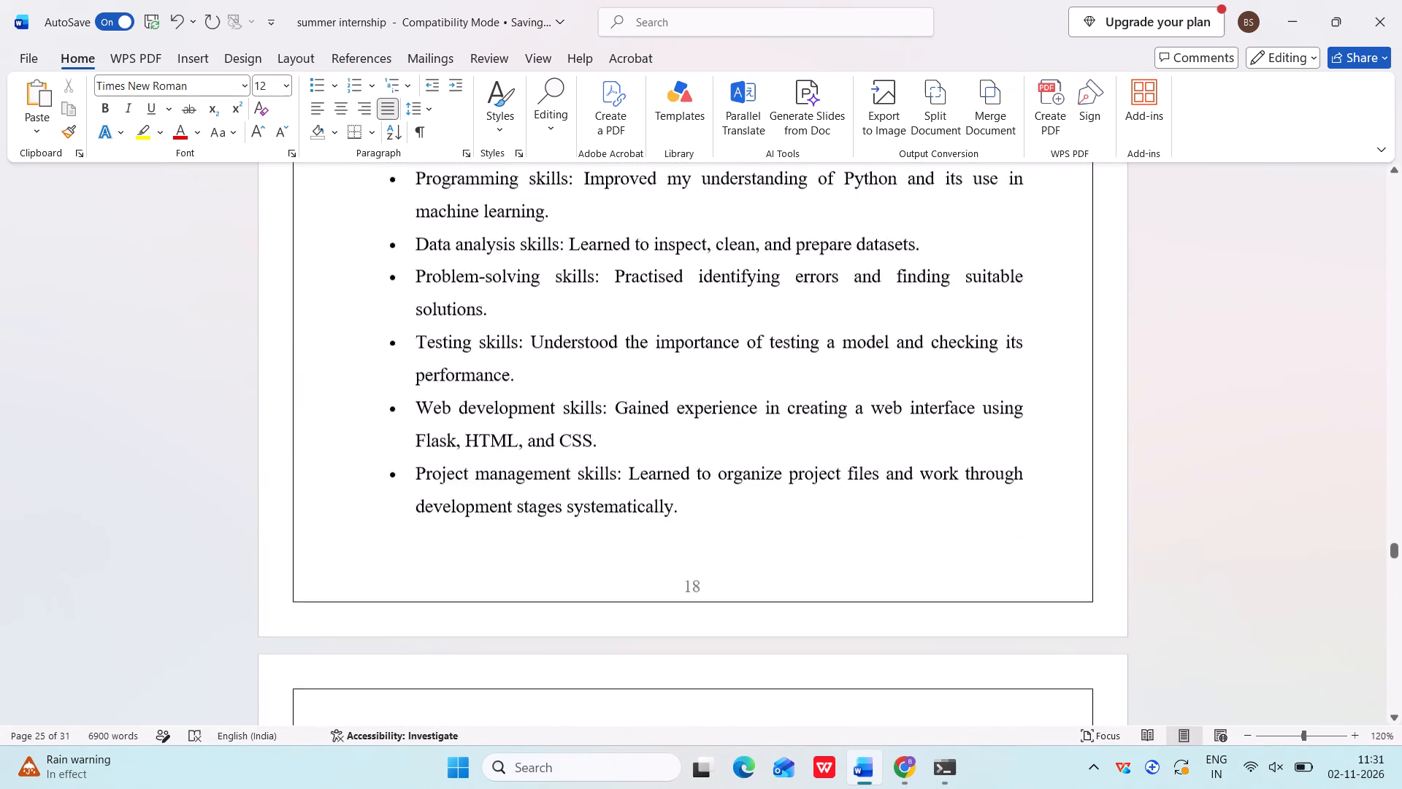
scroll(705, 614, "down", 1)
scroll(705, 614, "up", 7)
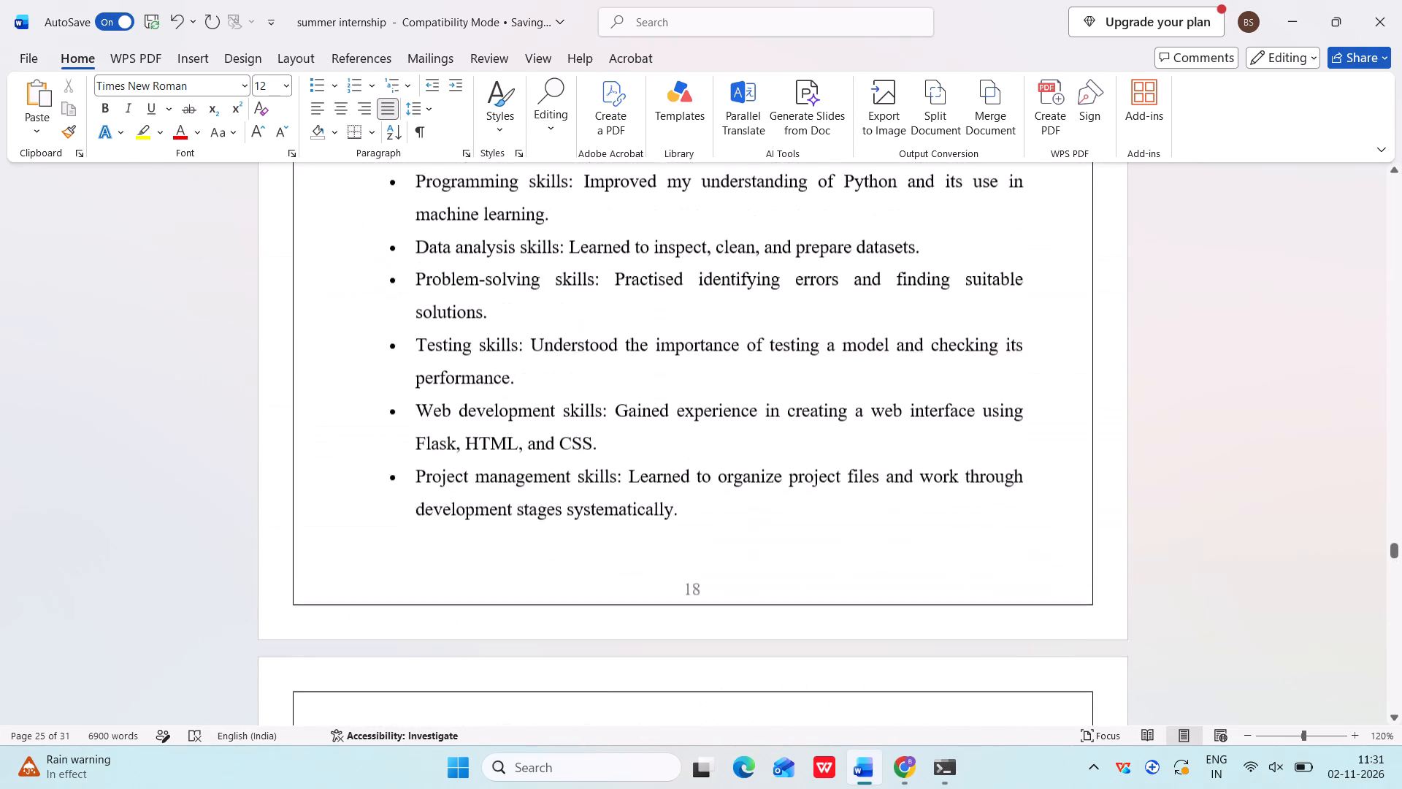
scroll(705, 614, "up", 5)
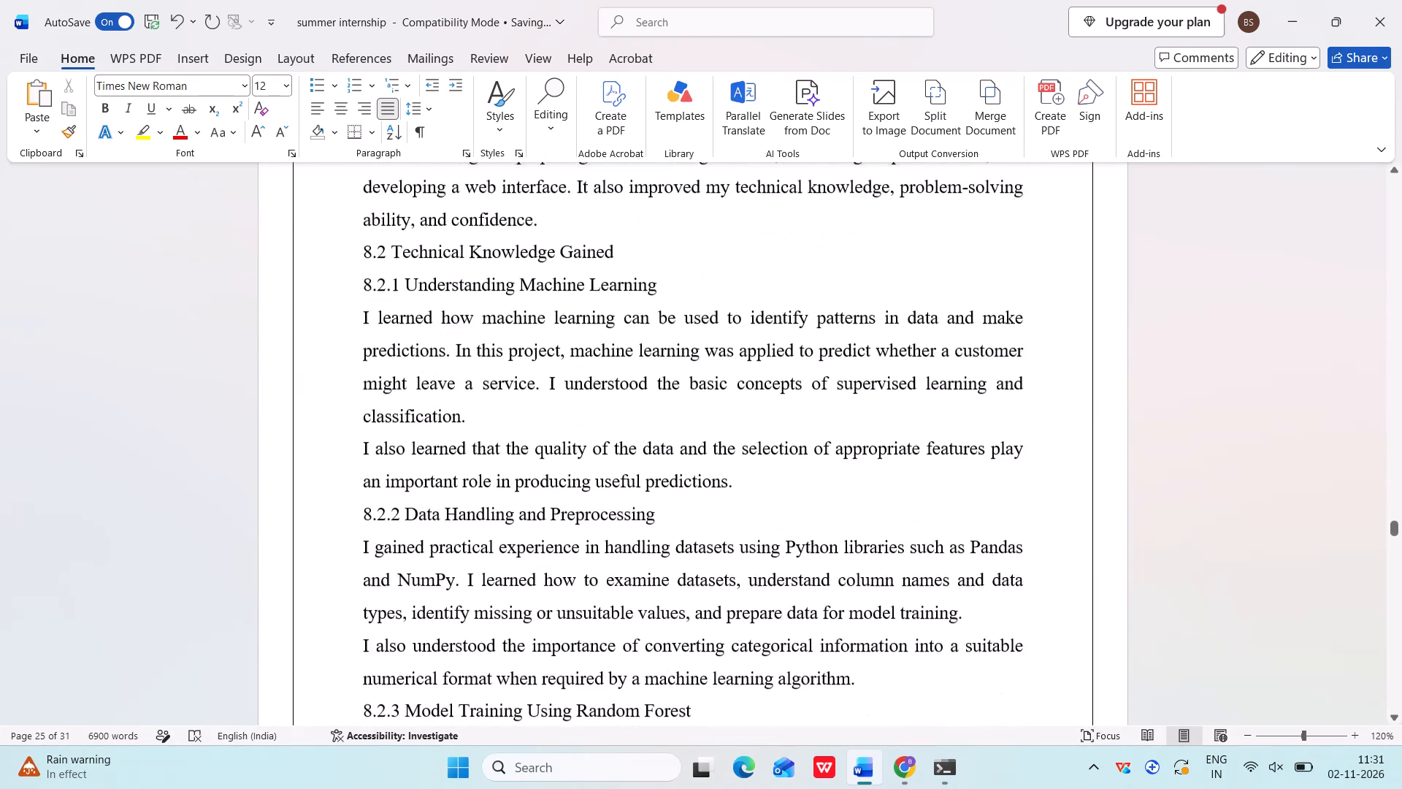
scroll(705, 614, "up", 6)
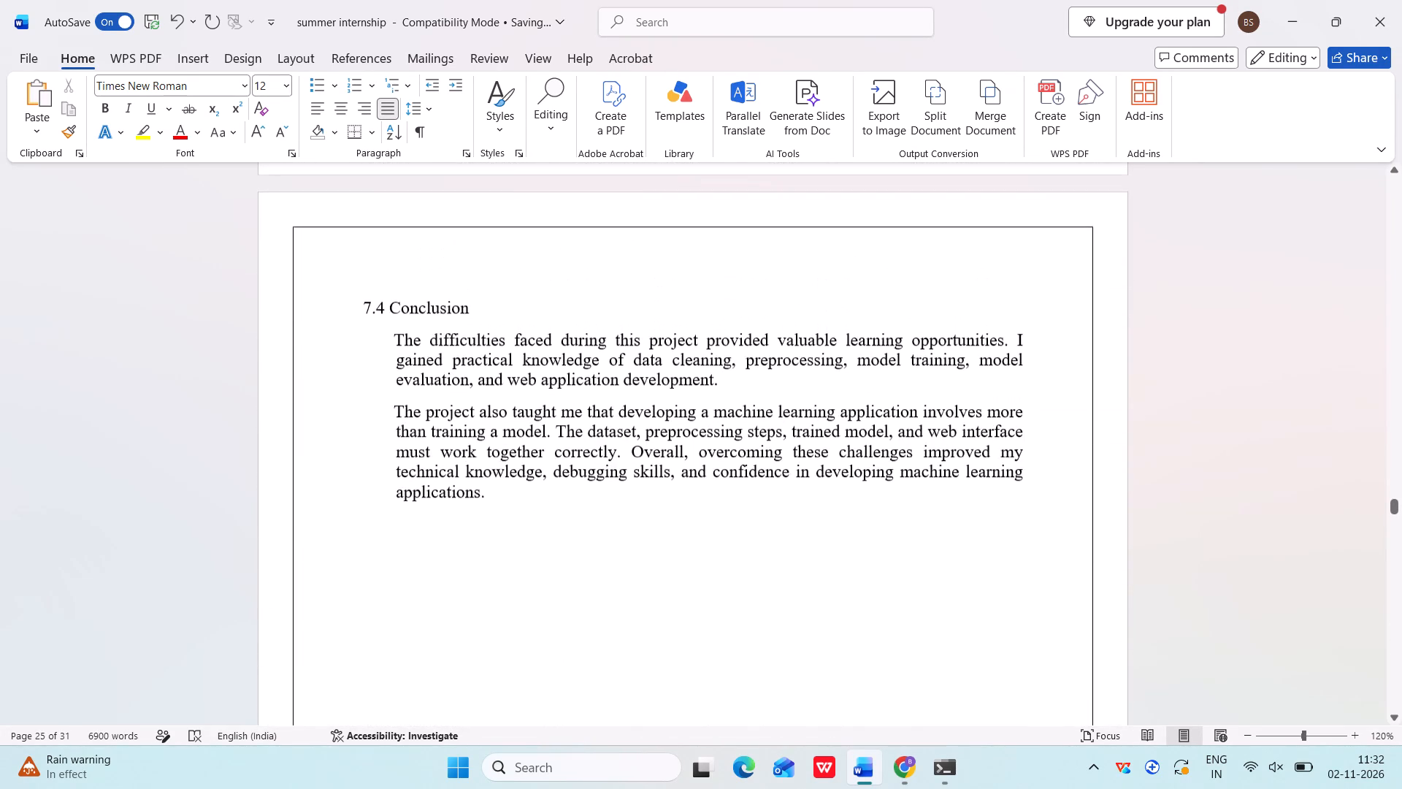
scroll(705, 614, "up", 6)
left_click(747, 563)
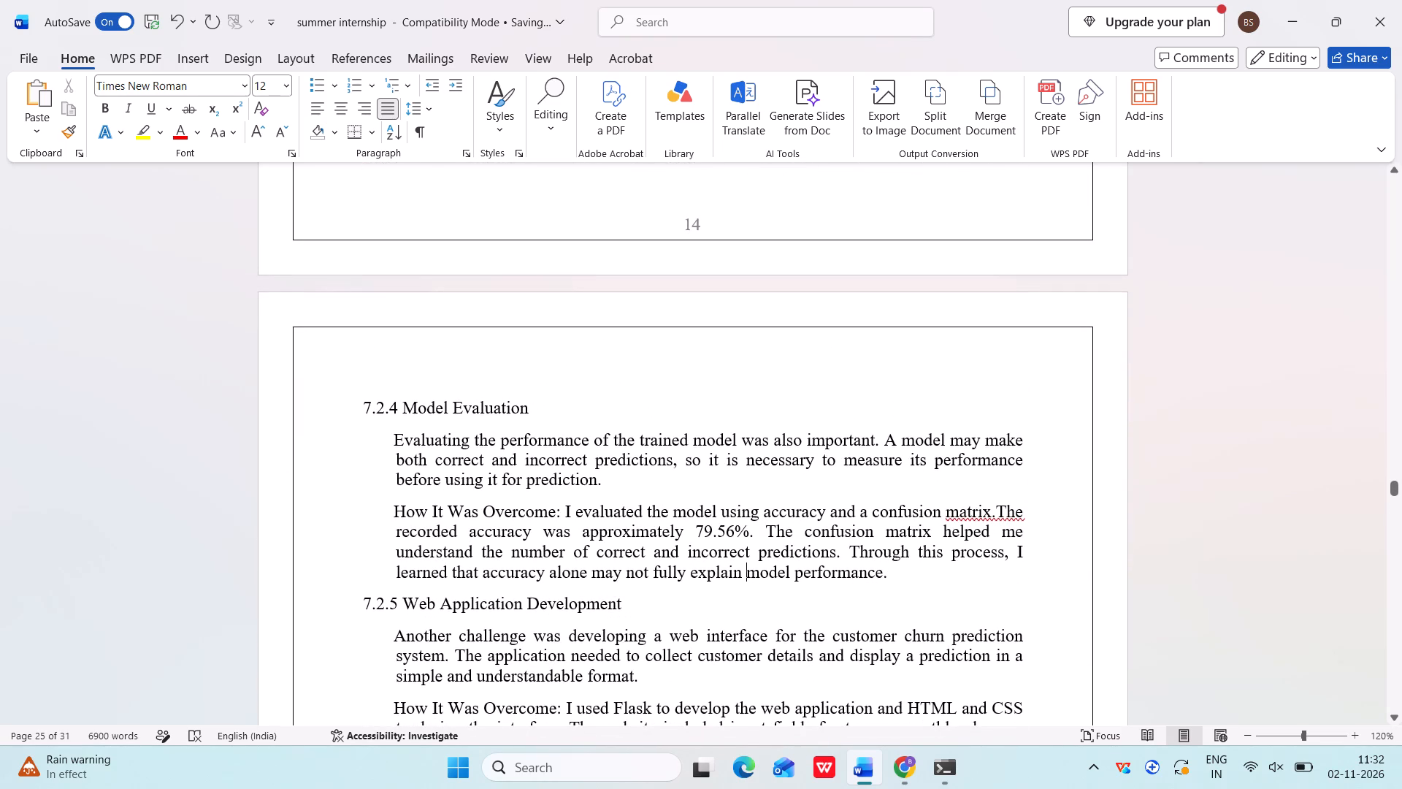
scroll(747, 563, "down", 6)
left_click(651, 424)
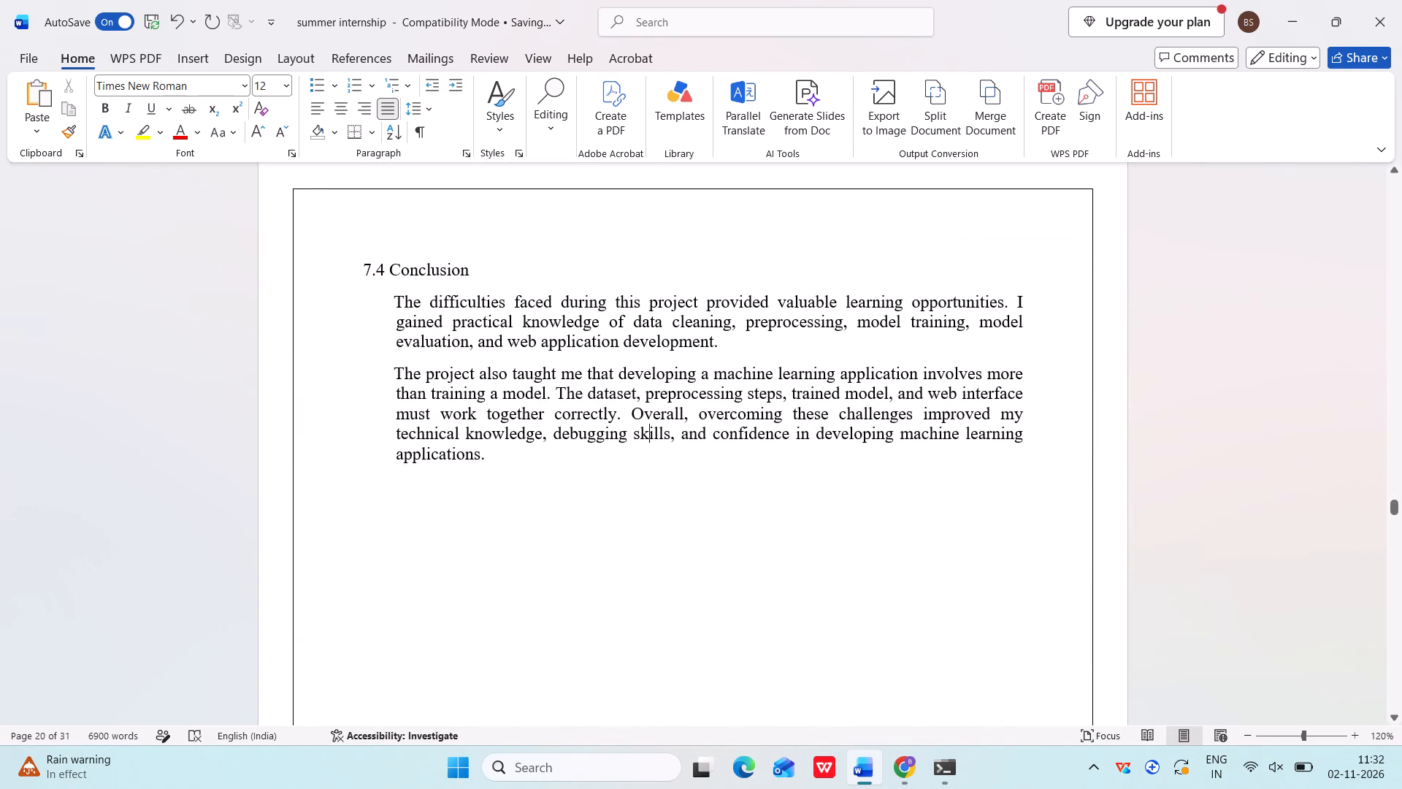
scroll(651, 424, "up", 9)
scroll(651, 424, "down", 1)
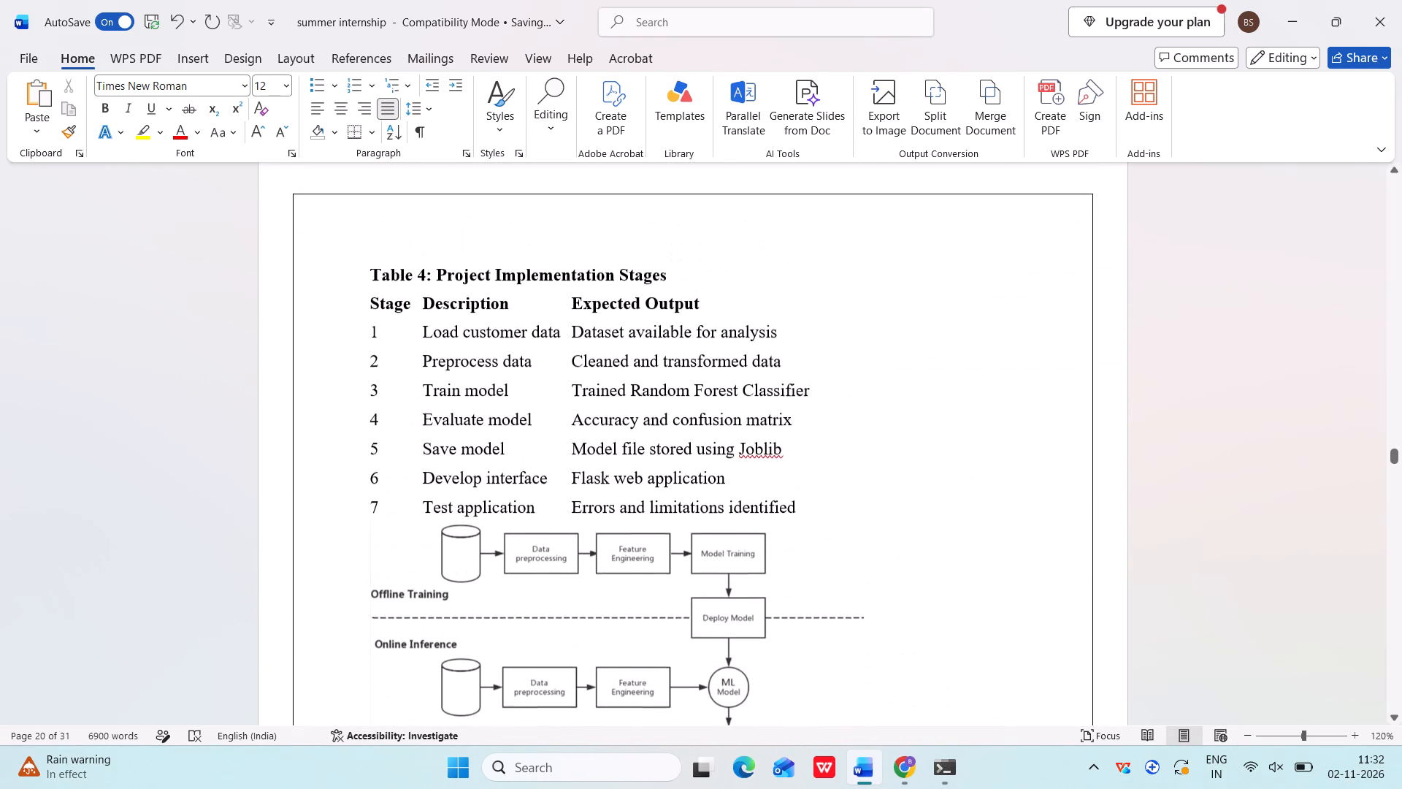
scroll(651, 424, "down", 1)
scroll(651, 424, "up", 1)
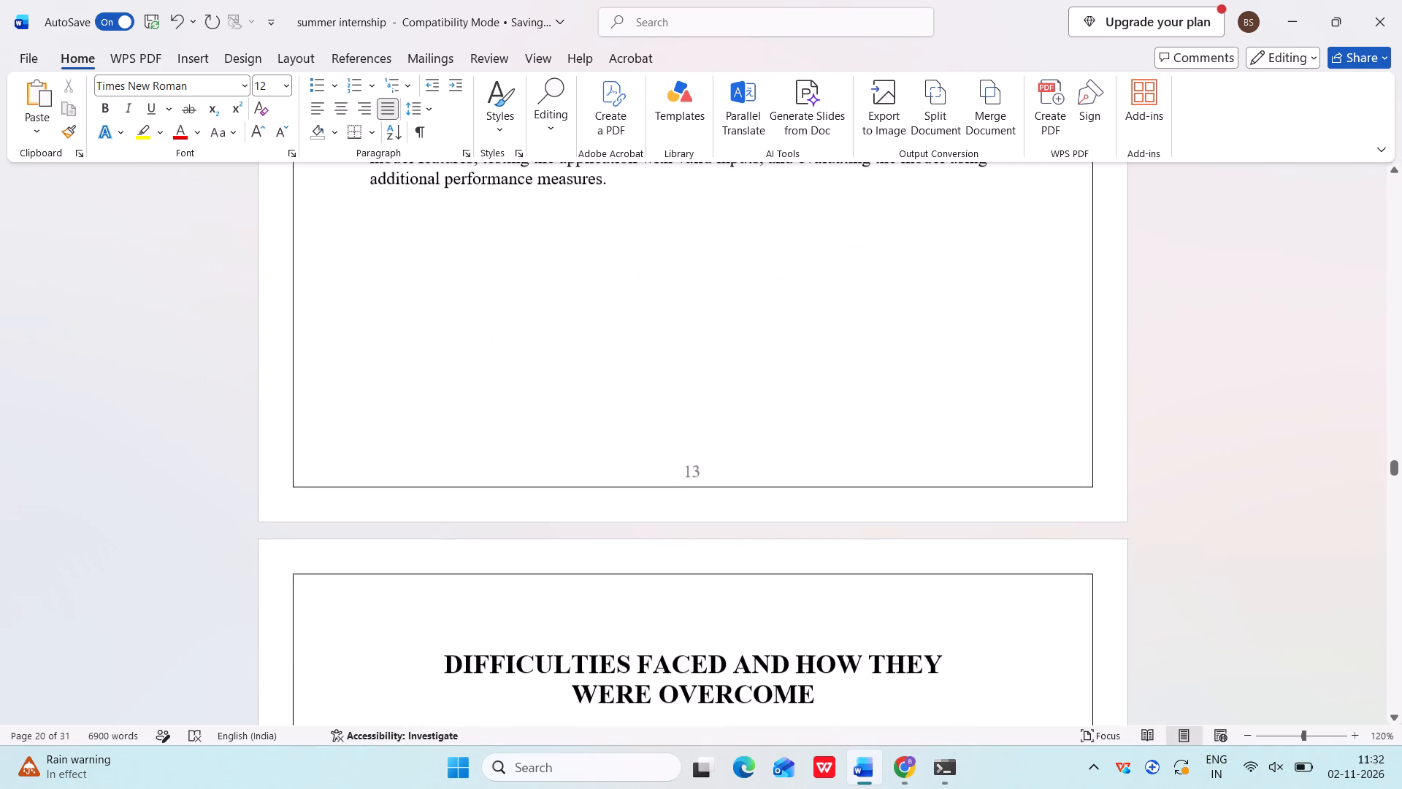
Set the churn prediction web interface picture in section 6.5 to Tight text wrapping.
scroll(651, 424, "up", 2)
scroll(651, 424, "down", 1)
scroll(651, 424, "up", 4)
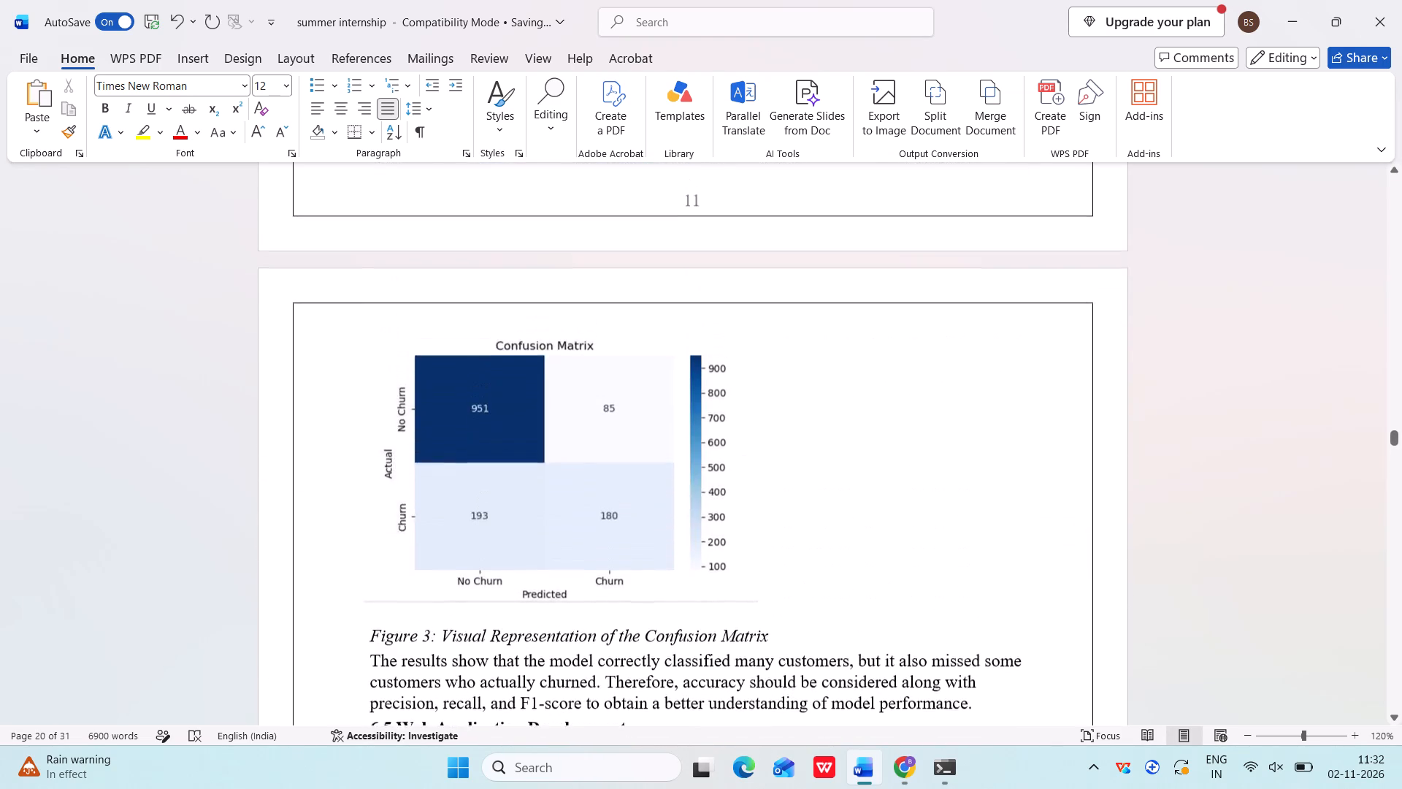
scroll(651, 424, "down", 1)
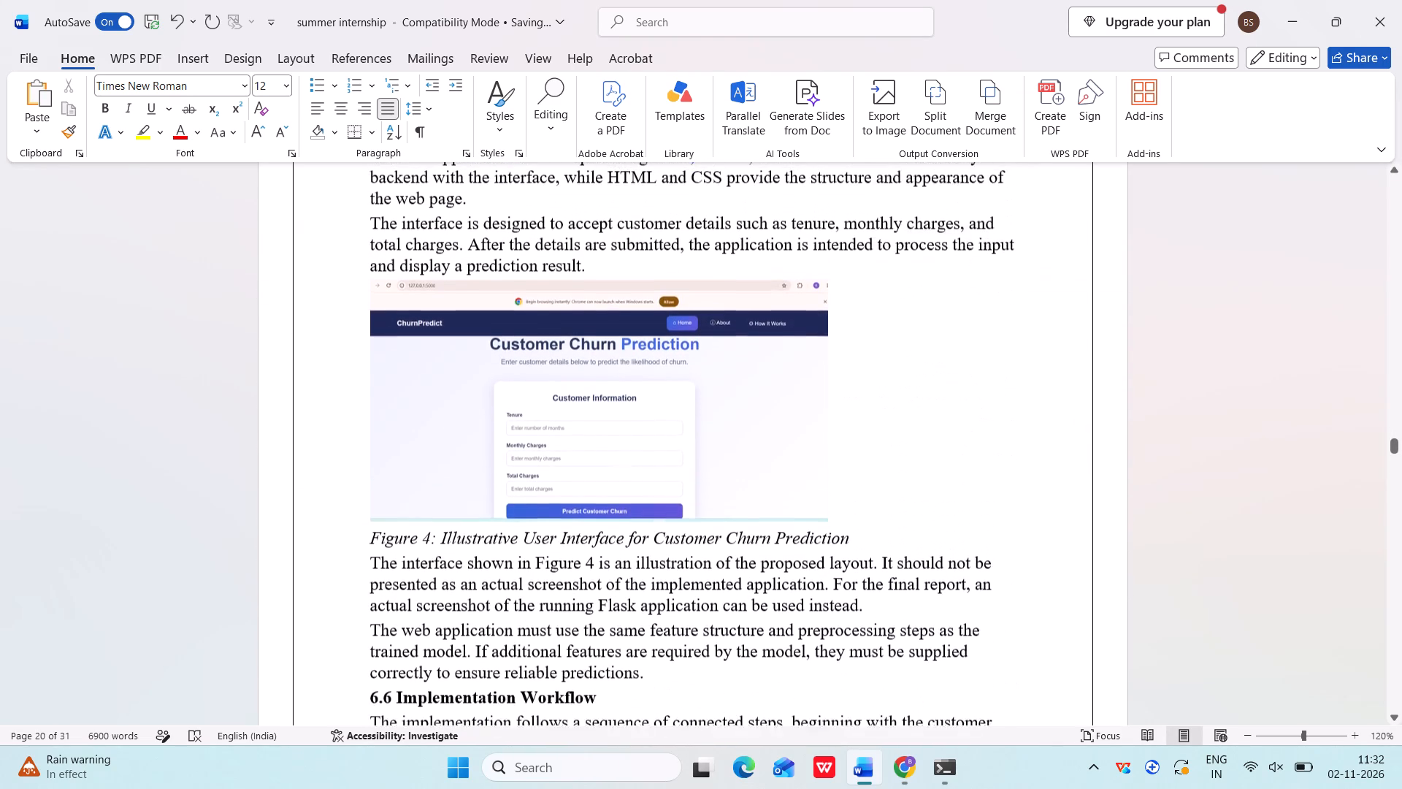
right_click(651, 424)
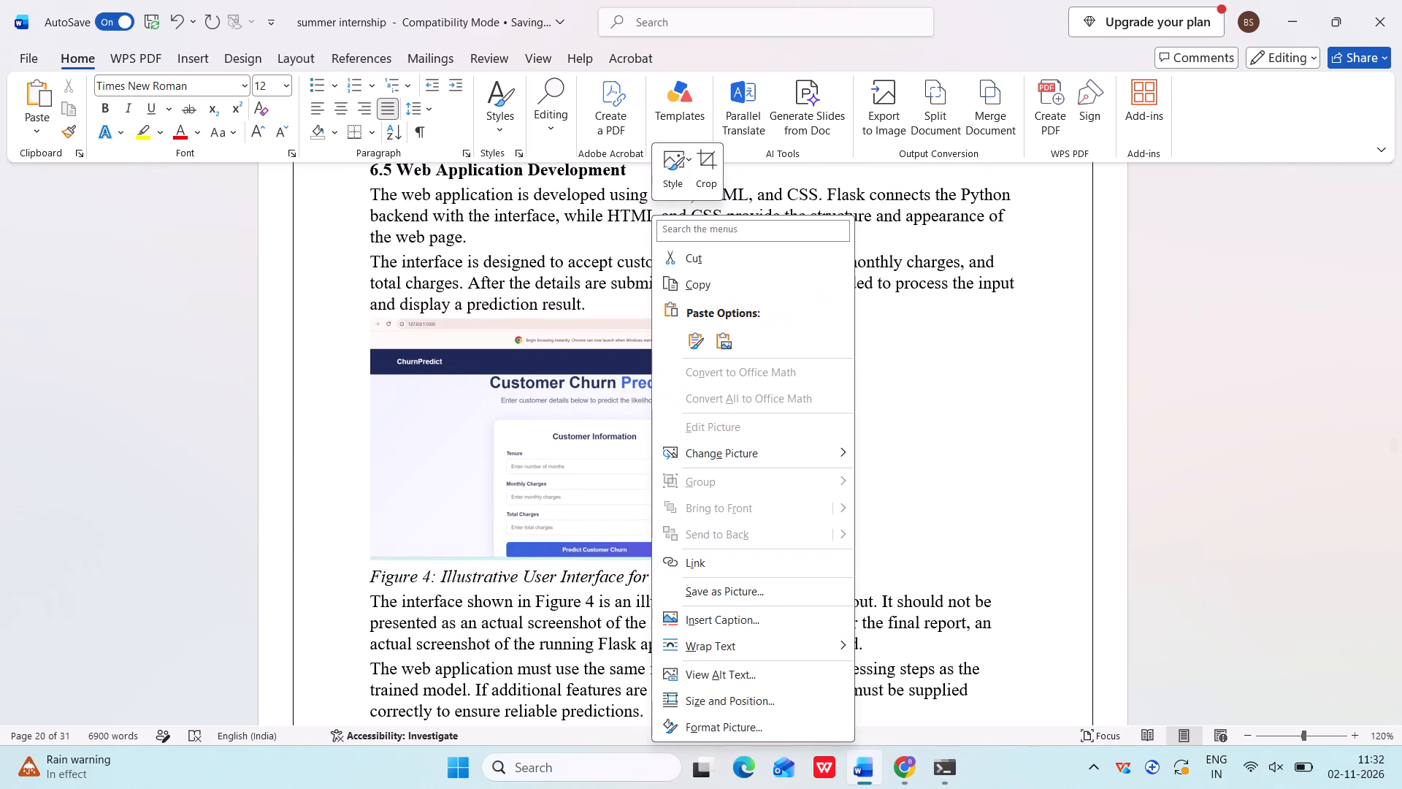
left_click(568, 462)
left_click(846, 331)
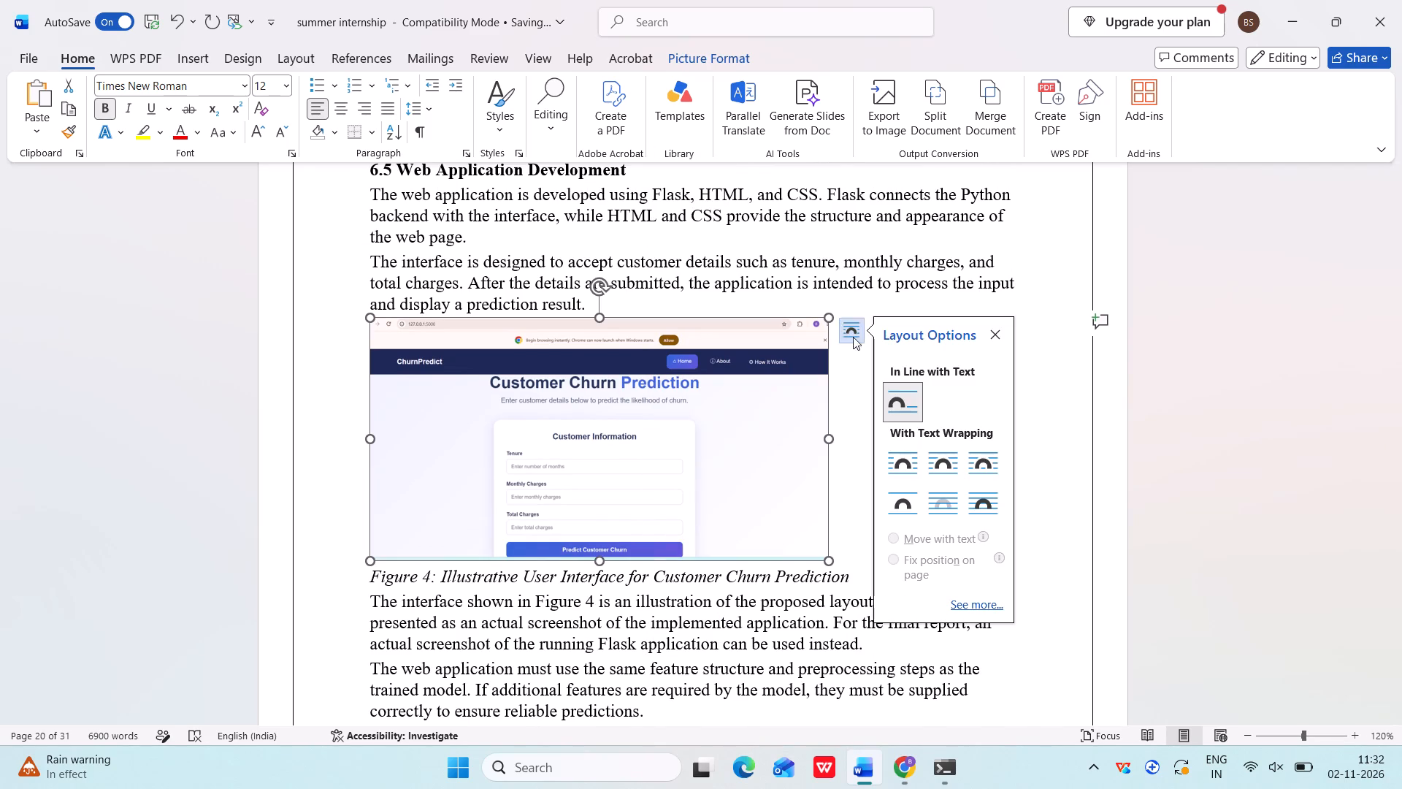
left_click(930, 463)
left_click(715, 456)
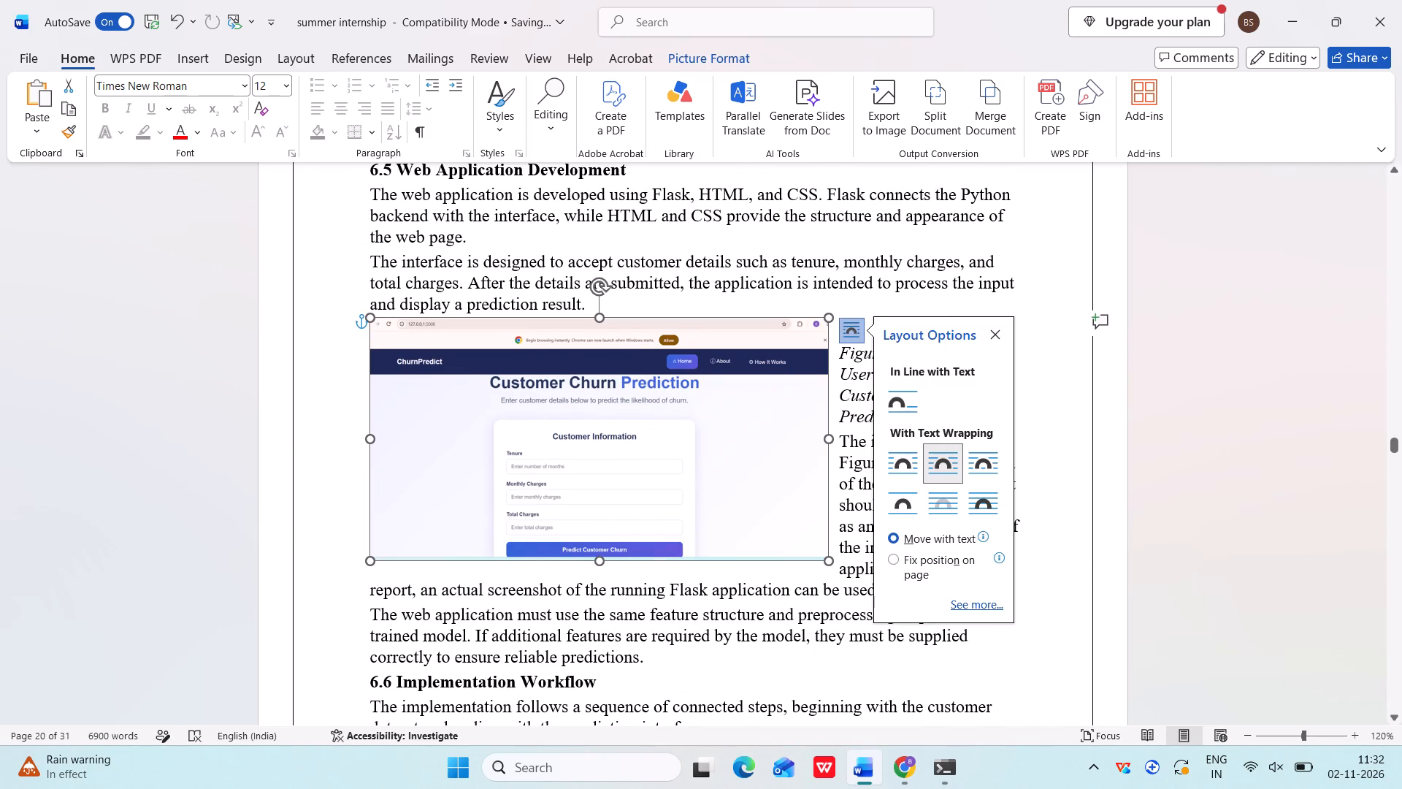
left_click(862, 293)
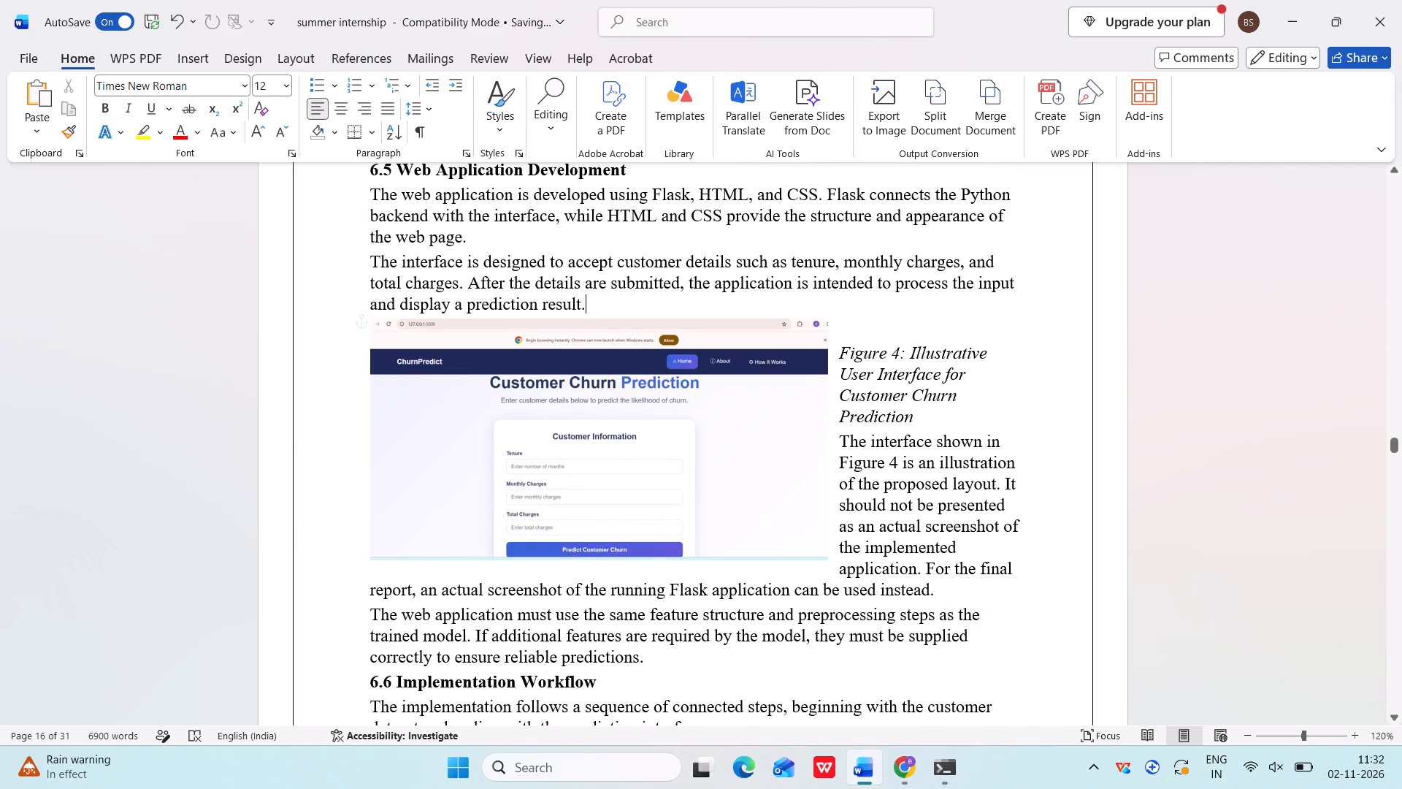
Insert nine blank lines before the Figure 4 caption so that it sits below the interface picture.
left_click(840, 348)
key("Return")
key("Return")
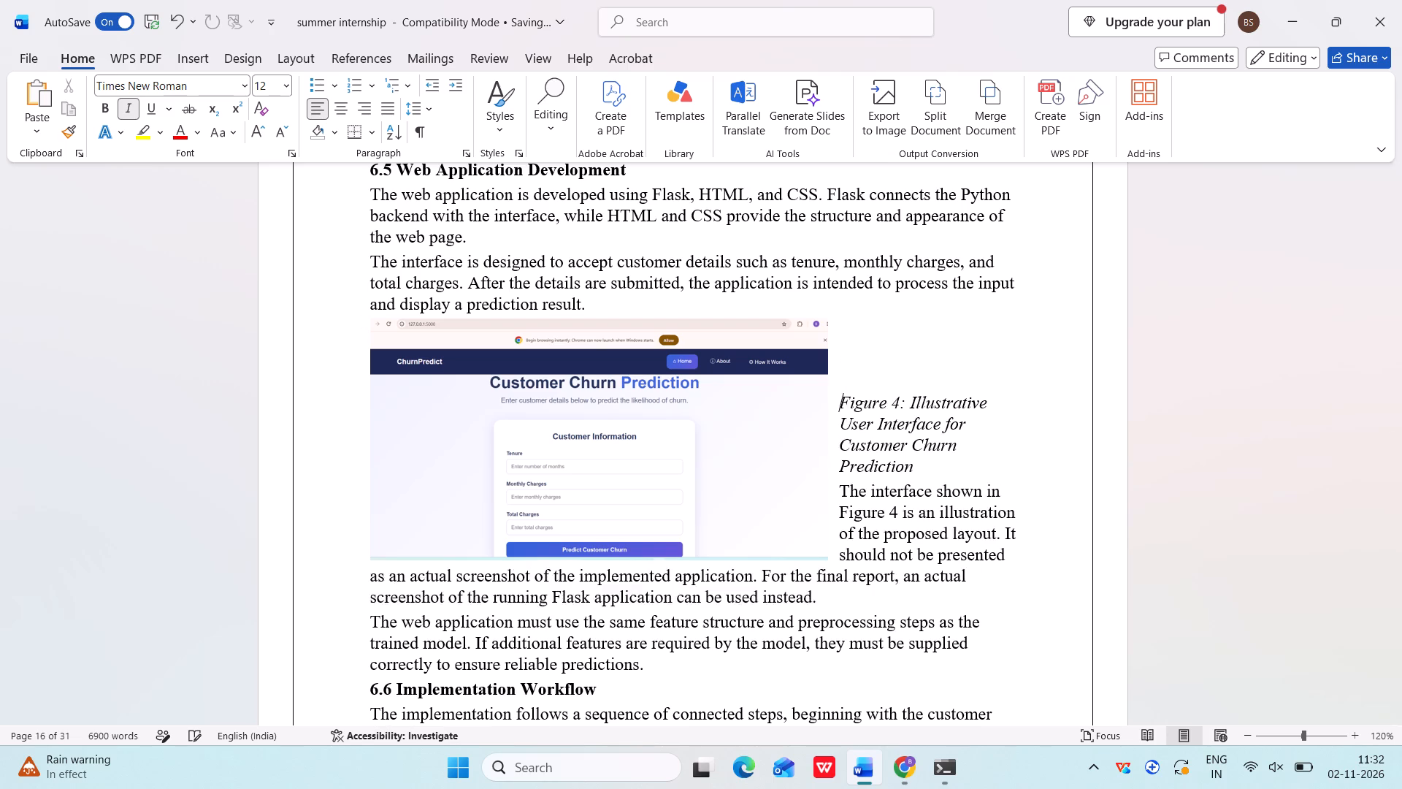
key("Return")
key("Return")
key("Return")
key("Return")
key("Return")
key("Return")
key("Return")
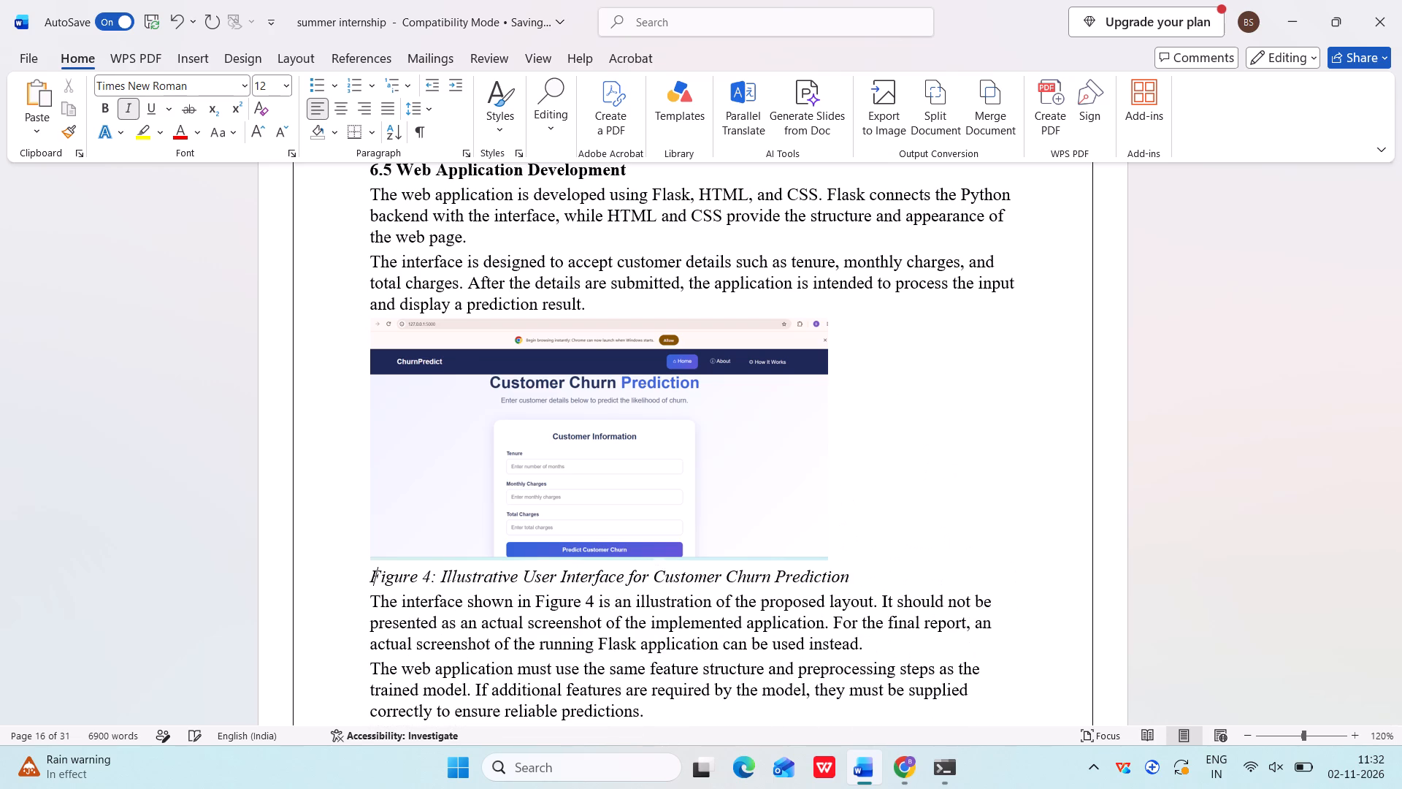
Move the web interface picture horizontally to about the centre of the page, above the Figure 4 caption.
left_click_drag(642, 399, 710, 405)
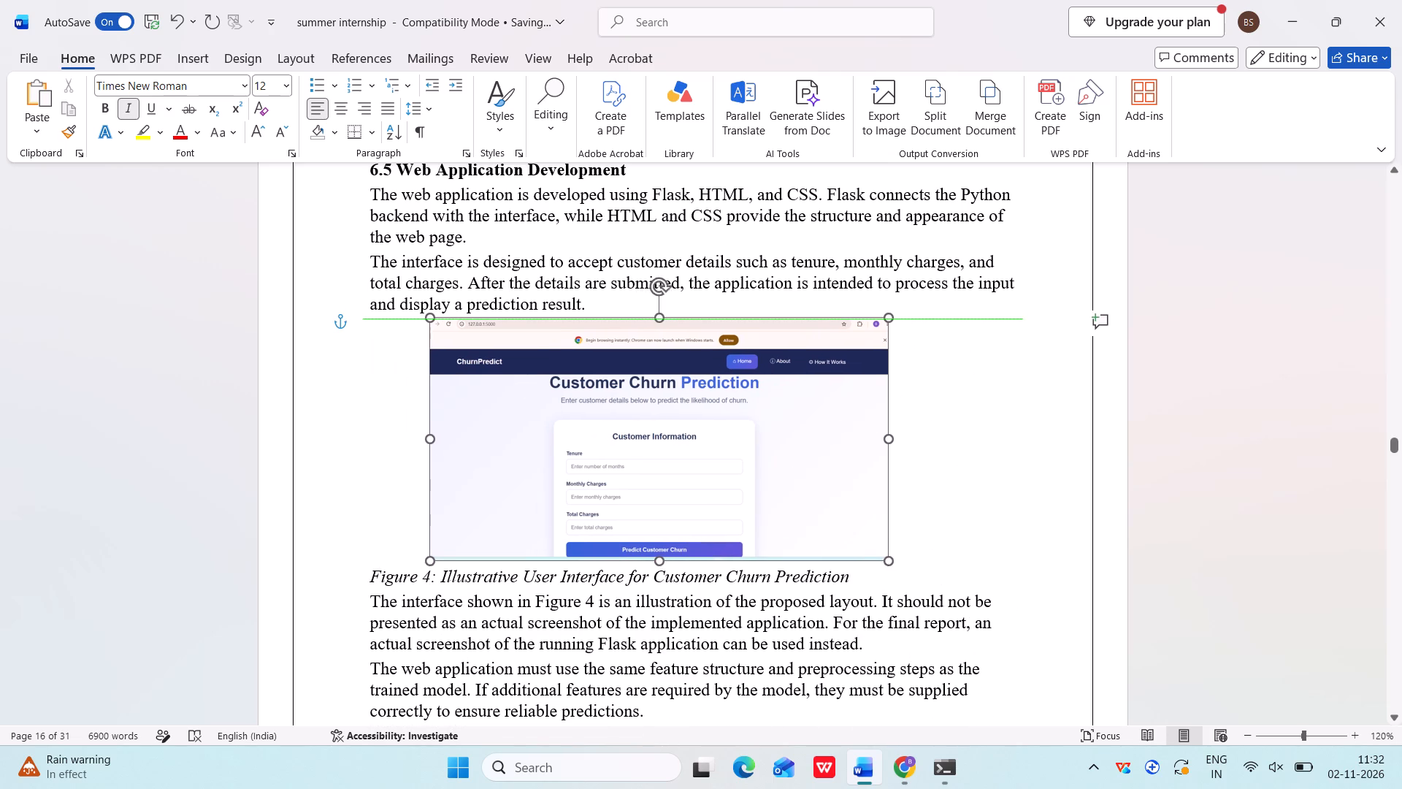
left_click_drag(710, 405, 733, 401)
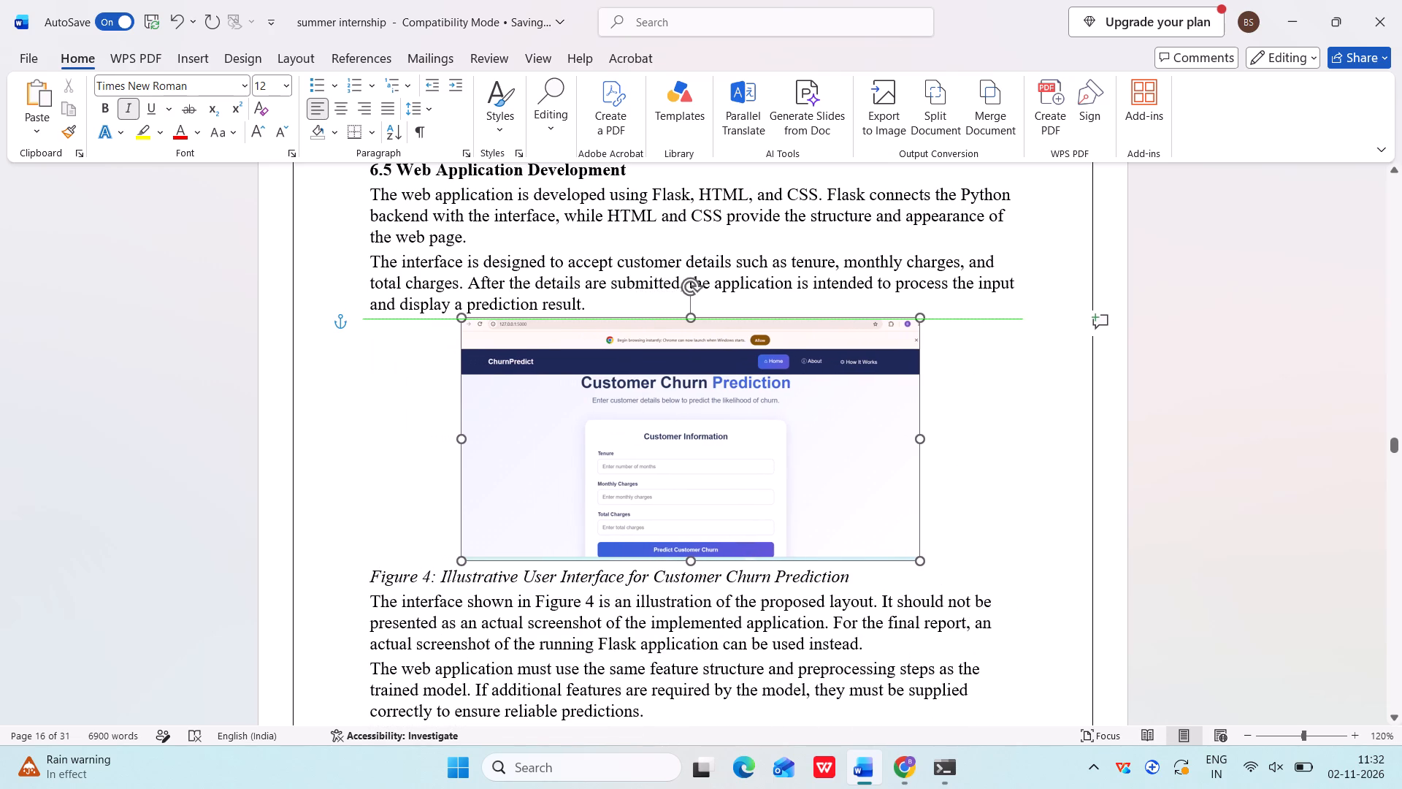
left_click_drag(733, 401, 734, 400)
left_click(1014, 401)
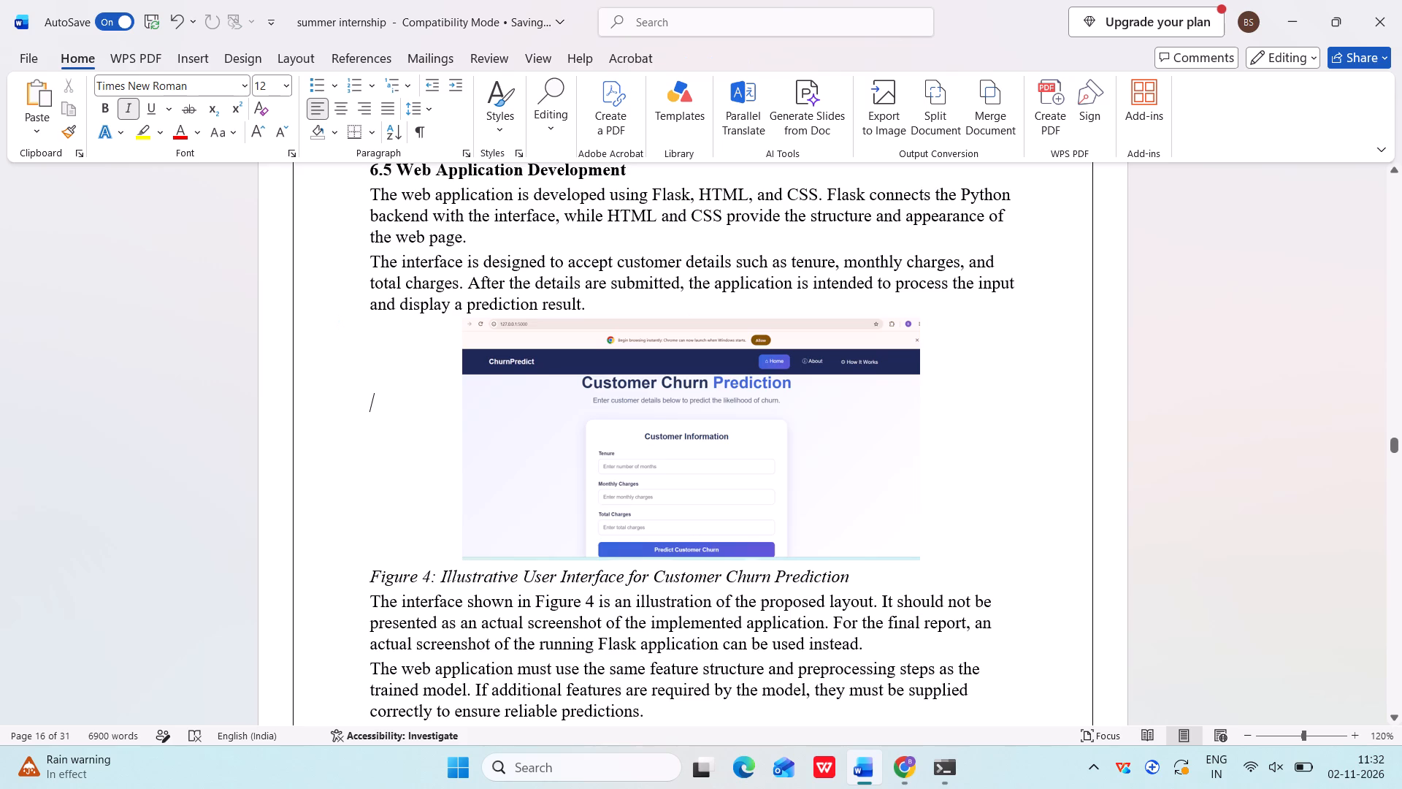
Move the confusion matrix picture horizontally to about the centre of the page, above the Figure 3 caption.
scroll(729, 416, "up", 2)
right_click(555, 491)
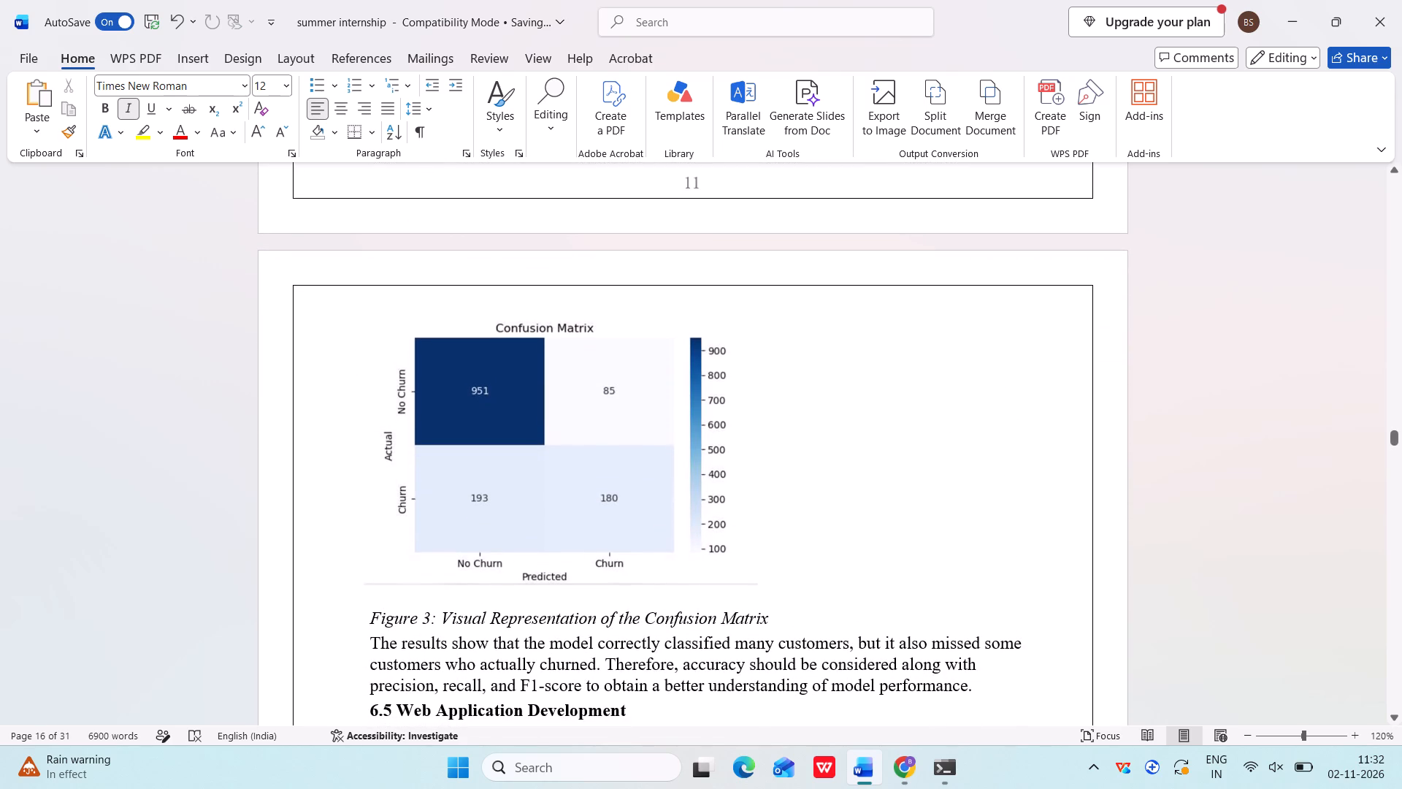
left_click(782, 321)
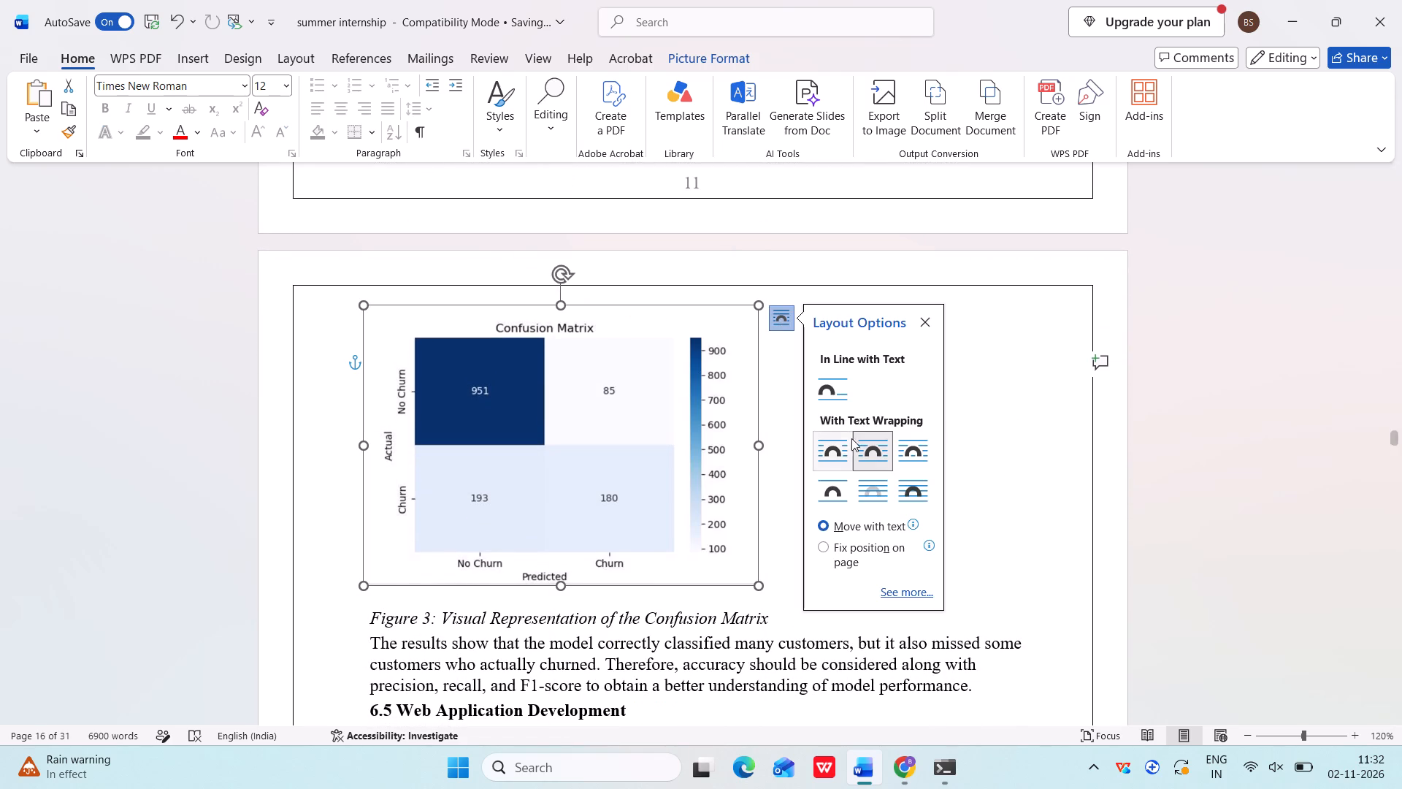
left_click(1003, 378)
left_click_drag(637, 454, 681, 450)
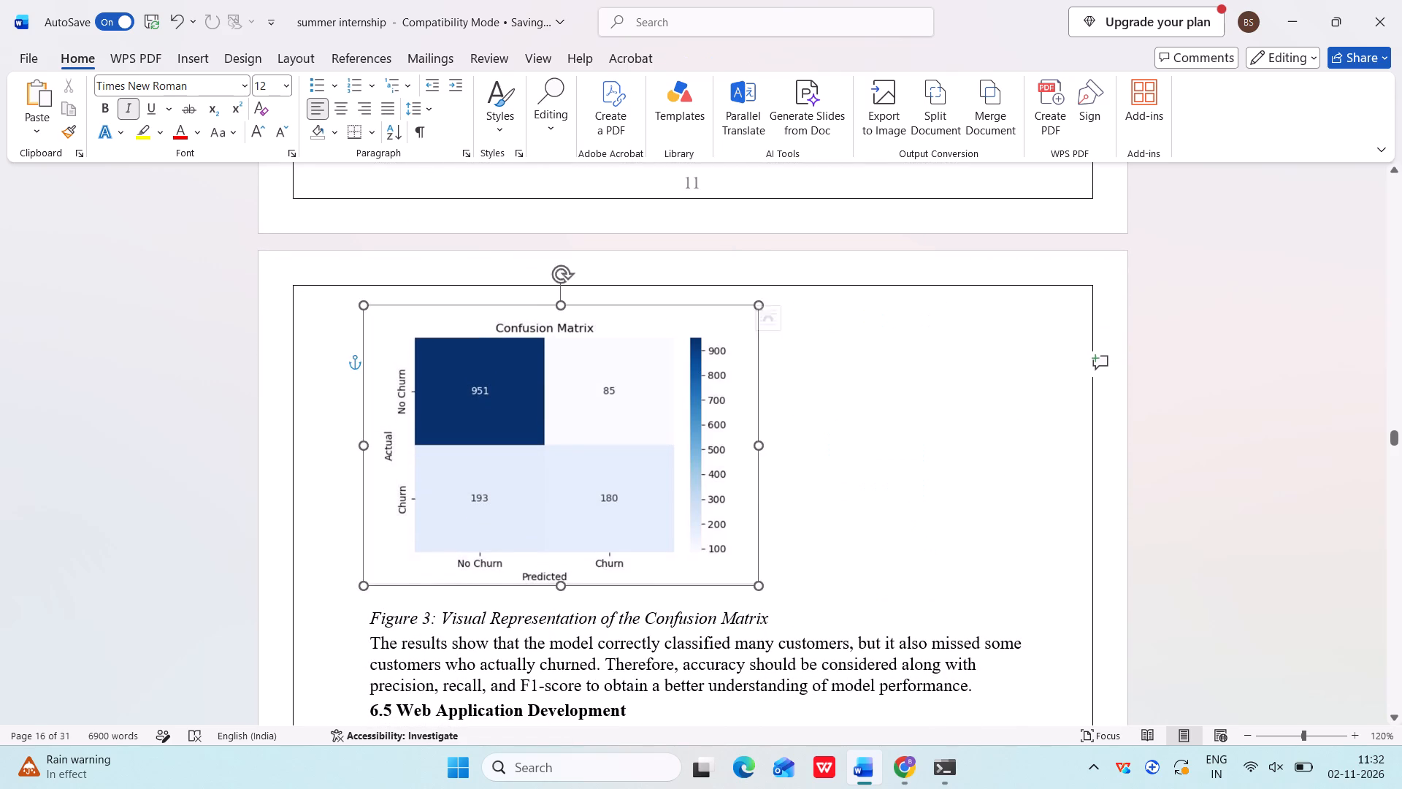
left_click_drag(681, 450, 747, 454)
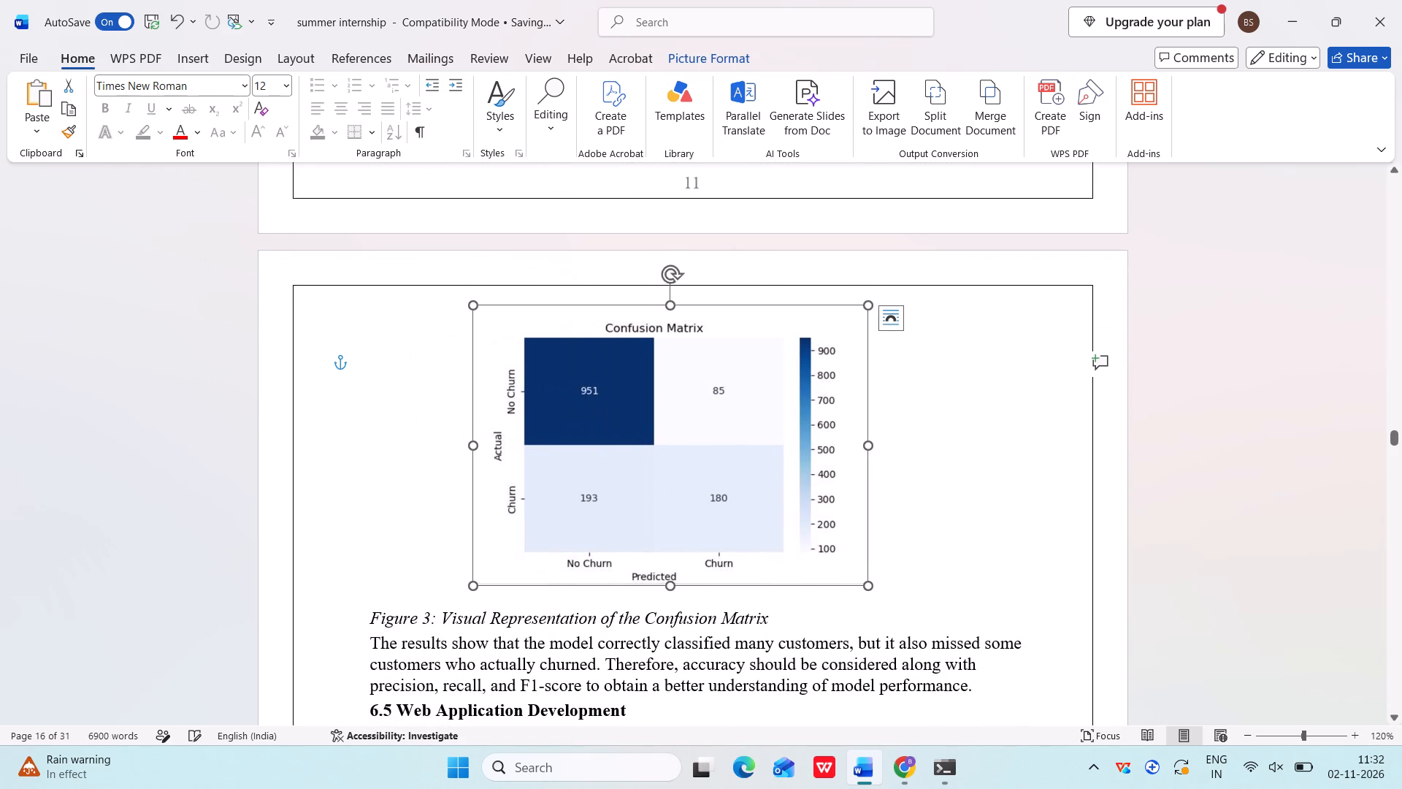
left_click_drag(733, 444, 746, 443)
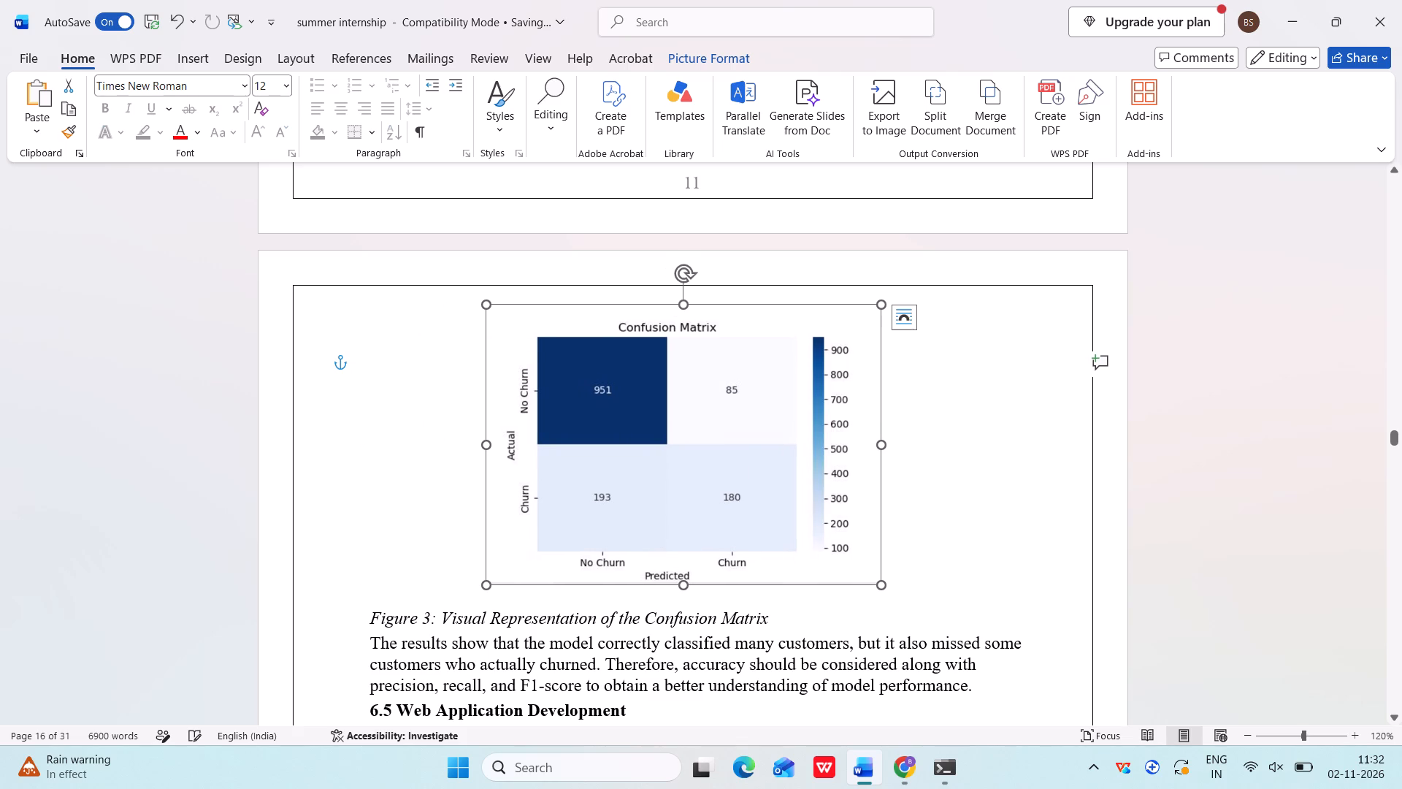
left_click(1013, 396)
Set the data preprocessing workflow picture in section 6.2 to Tight text wrapping.
scroll(1013, 396, "up", 8)
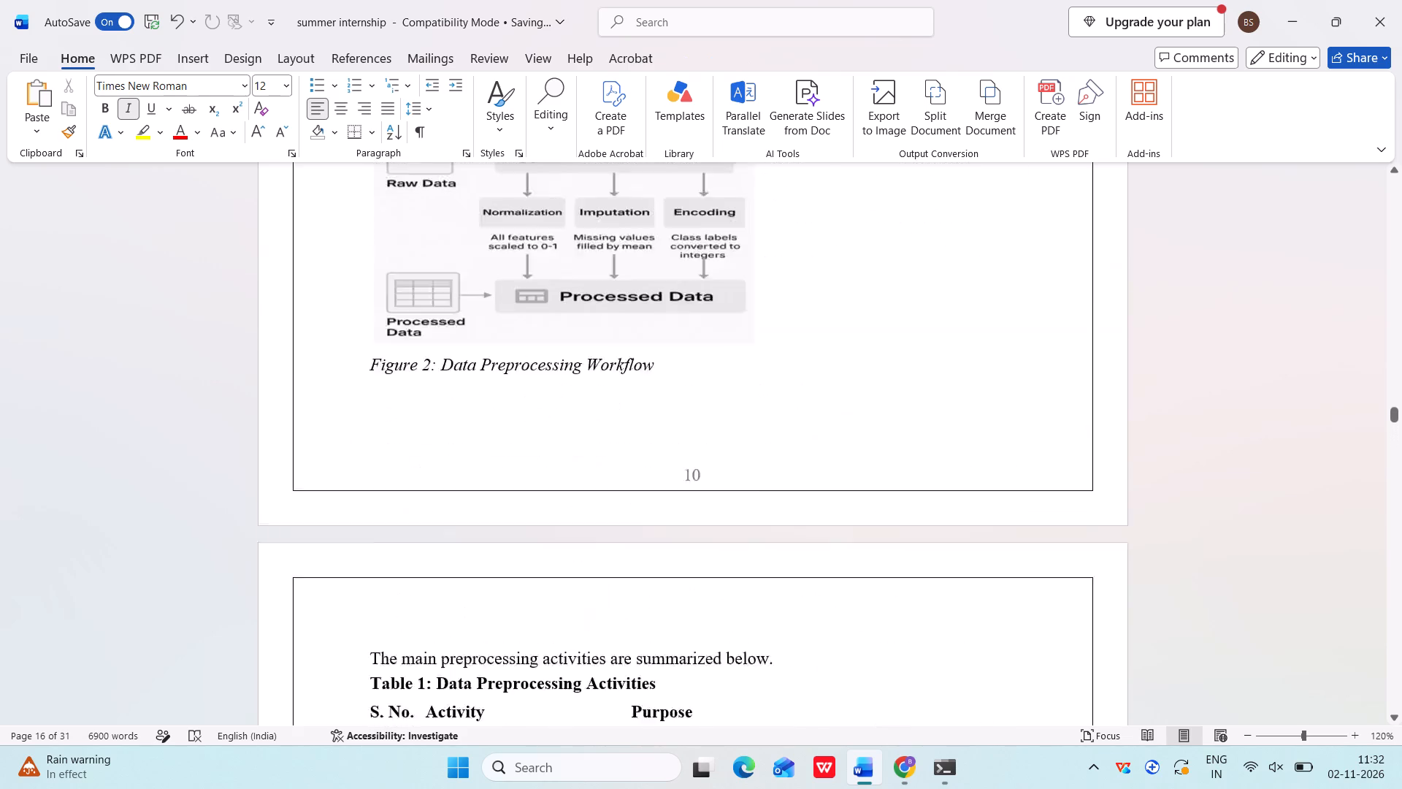
scroll(1013, 396, "up", 1)
left_click(687, 544)
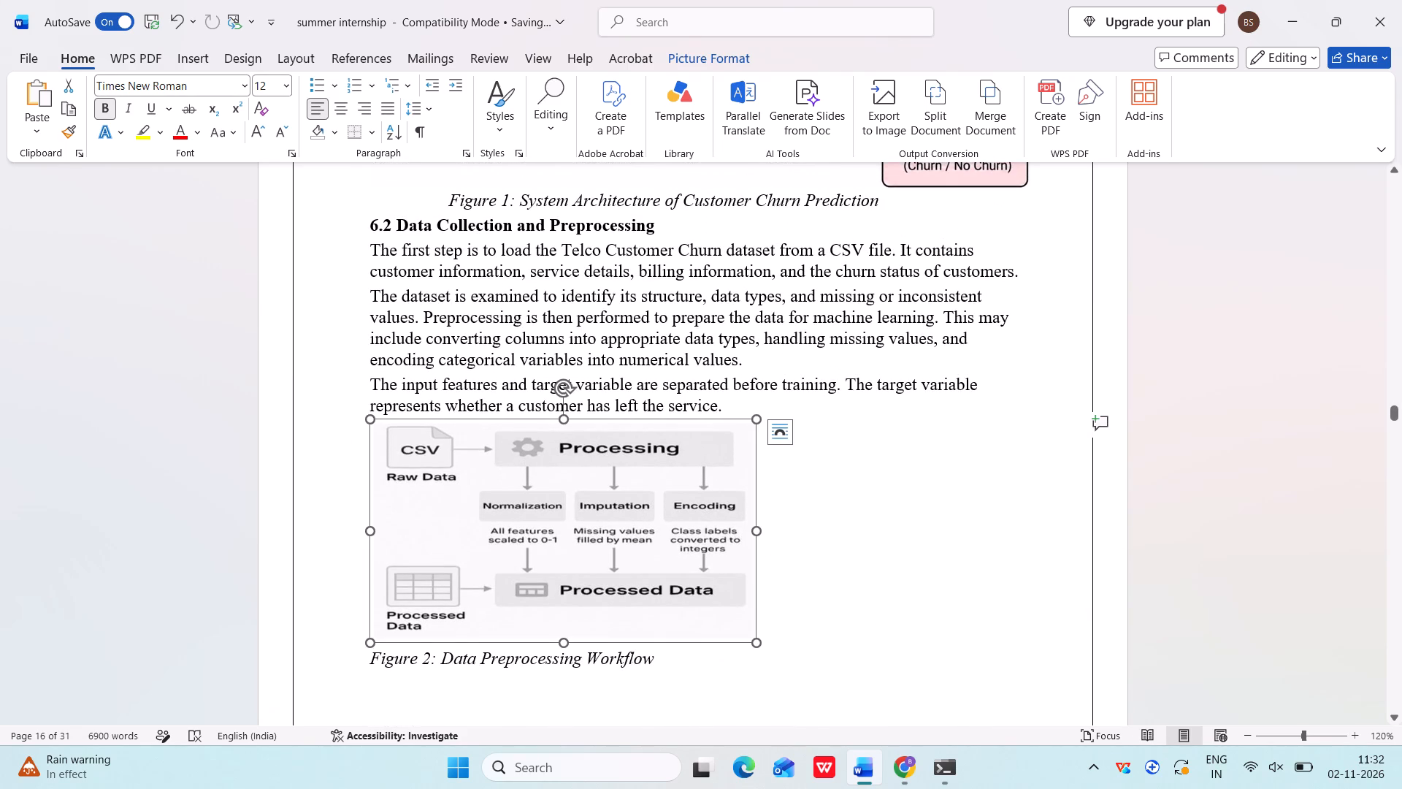
left_click(777, 430)
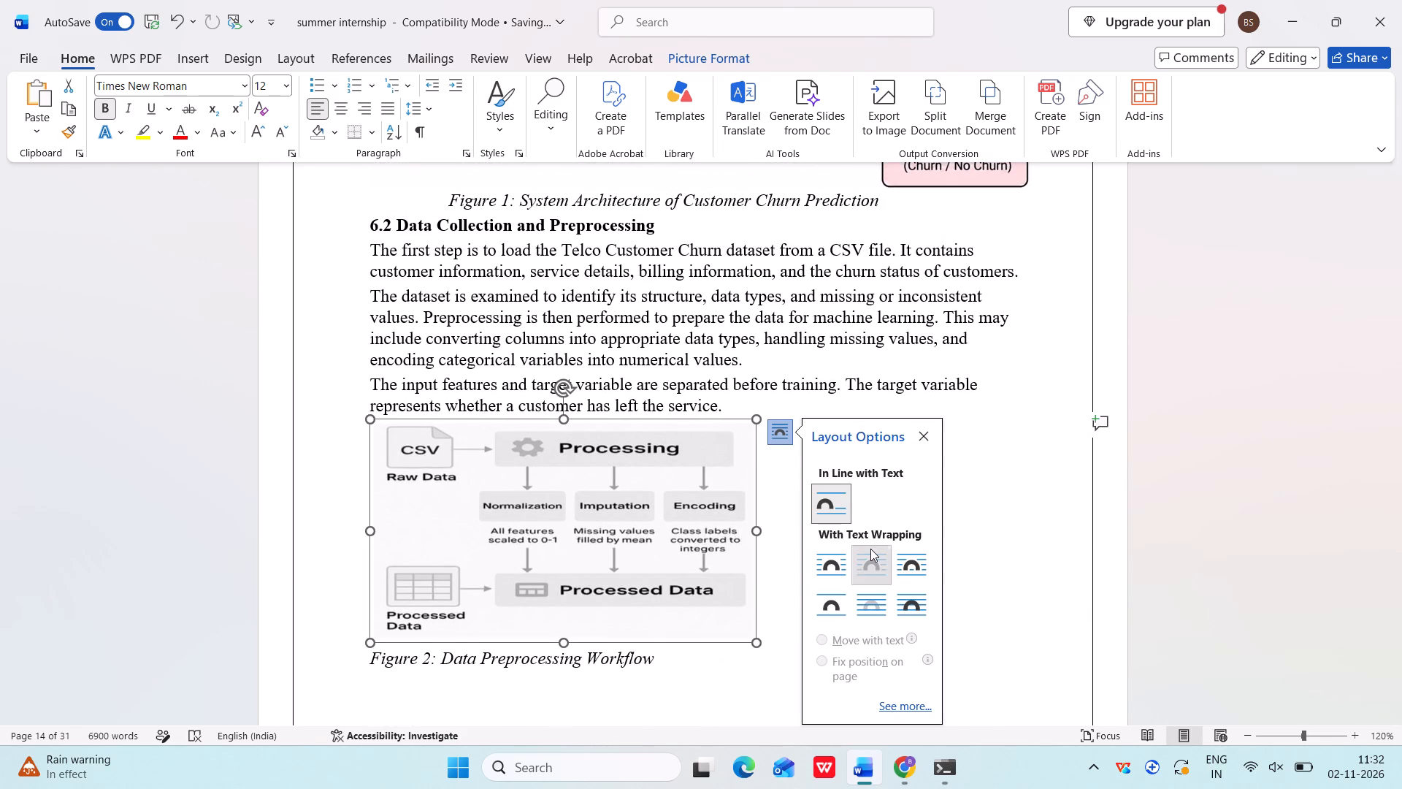
left_click(870, 549)
Insert nine blank lines before the Figure 2 caption so that it sits below the workflow picture with a gap.
left_click(764, 459)
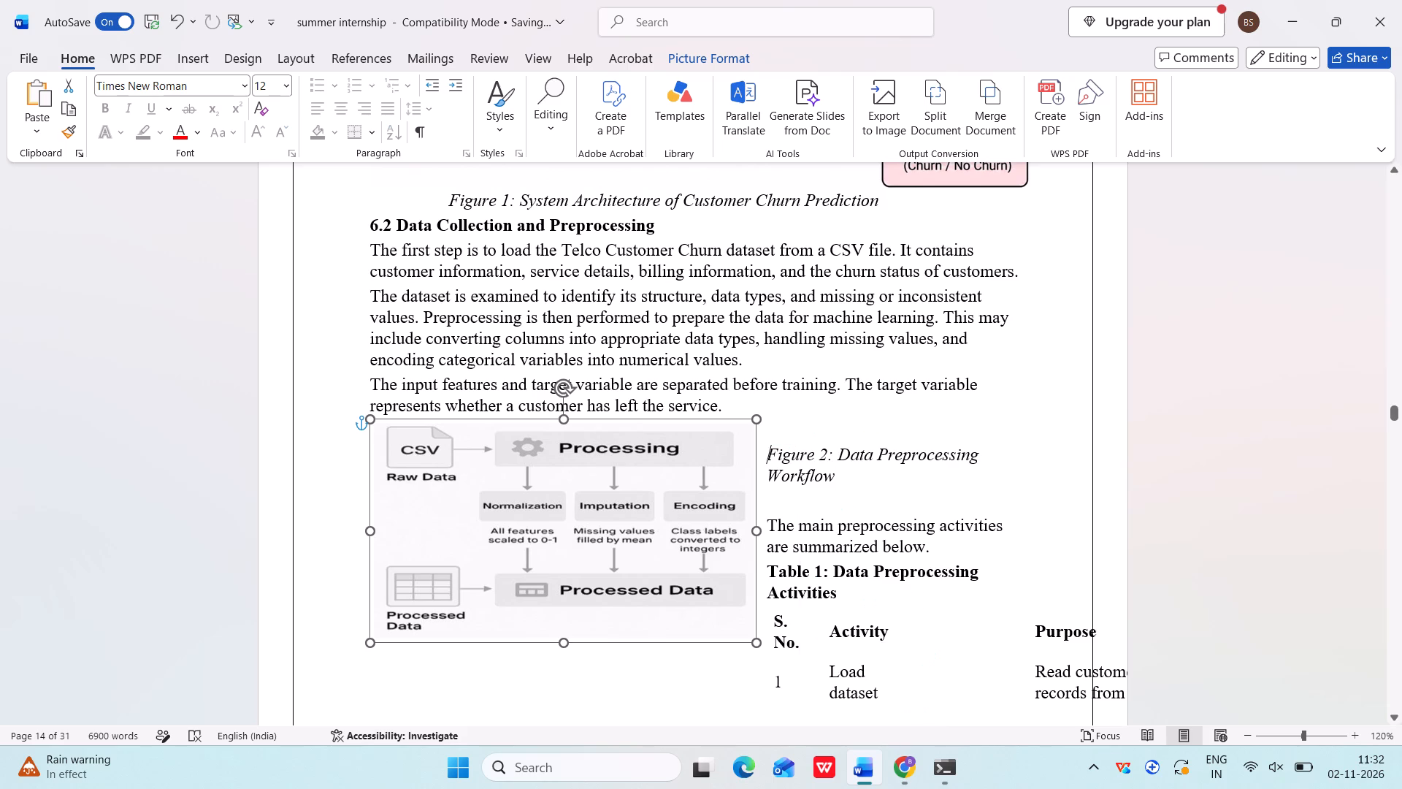
key("Return")
key("Return")
key("Return")
key("Return")
key("Return")
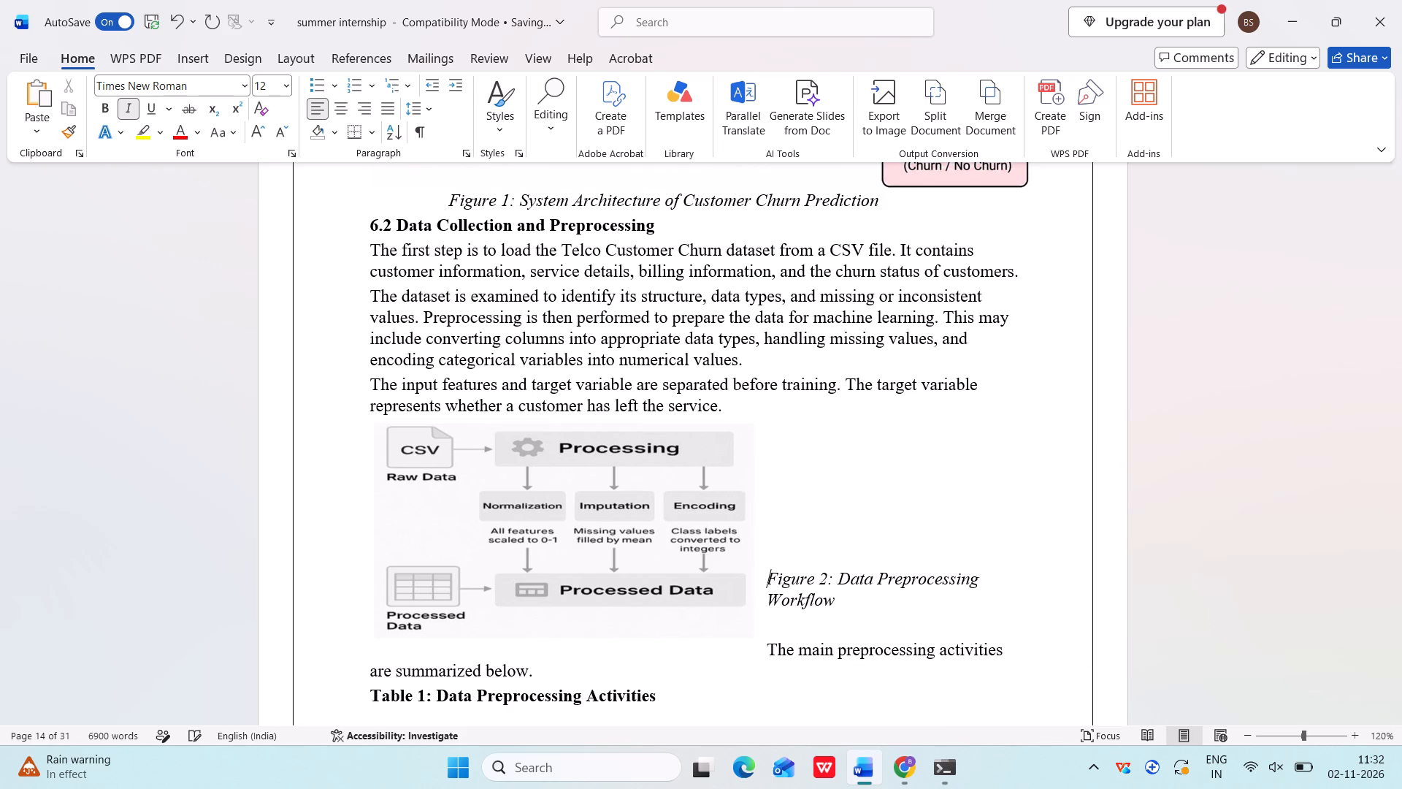
key("Return")
key("Return")
key("Return")
scroll(764, 459, "down", 1)
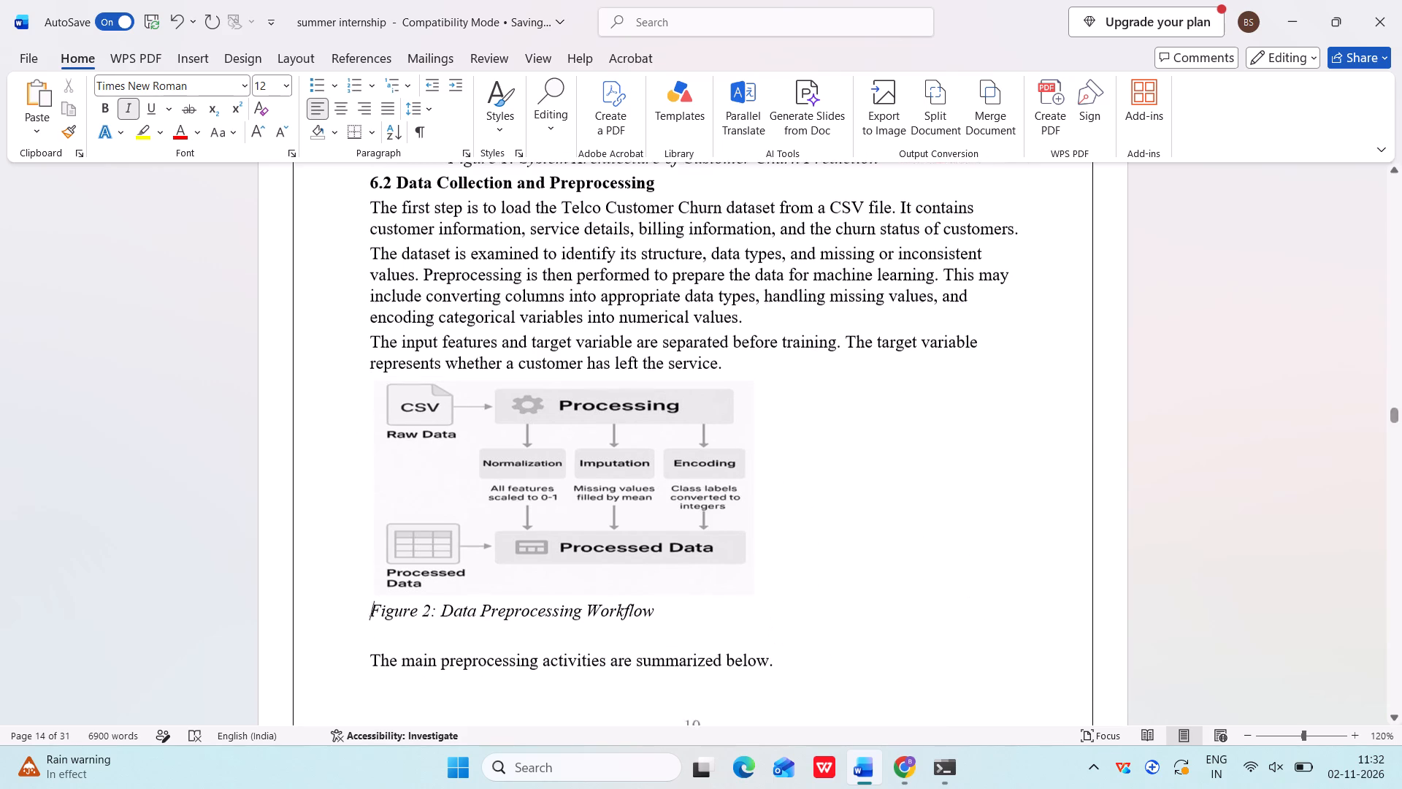
scroll(764, 459, "down", 2)
key("Return")
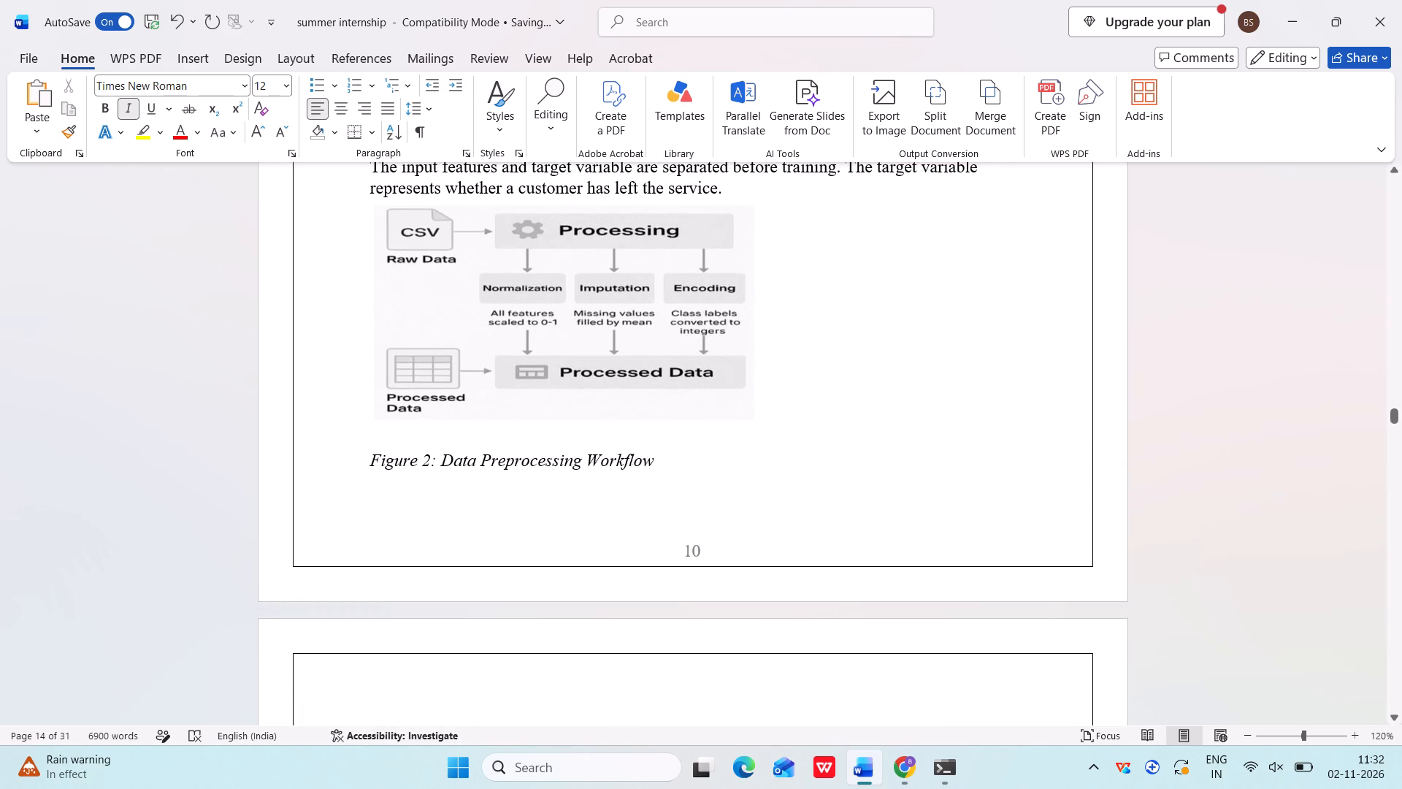
Shift the Figure 2: Data Preprocessing Workflow caption toward the page centre with leading spaces.
key("space")
key("space")
key("space")
key("space")
key("space")
key("space")
key("space")
key("space")
key("space")
key("space")
key("space")
key("space")
key("space")
key("space")
key("space")
key("space")
key("space")
key("space")
key("space")
key("space")
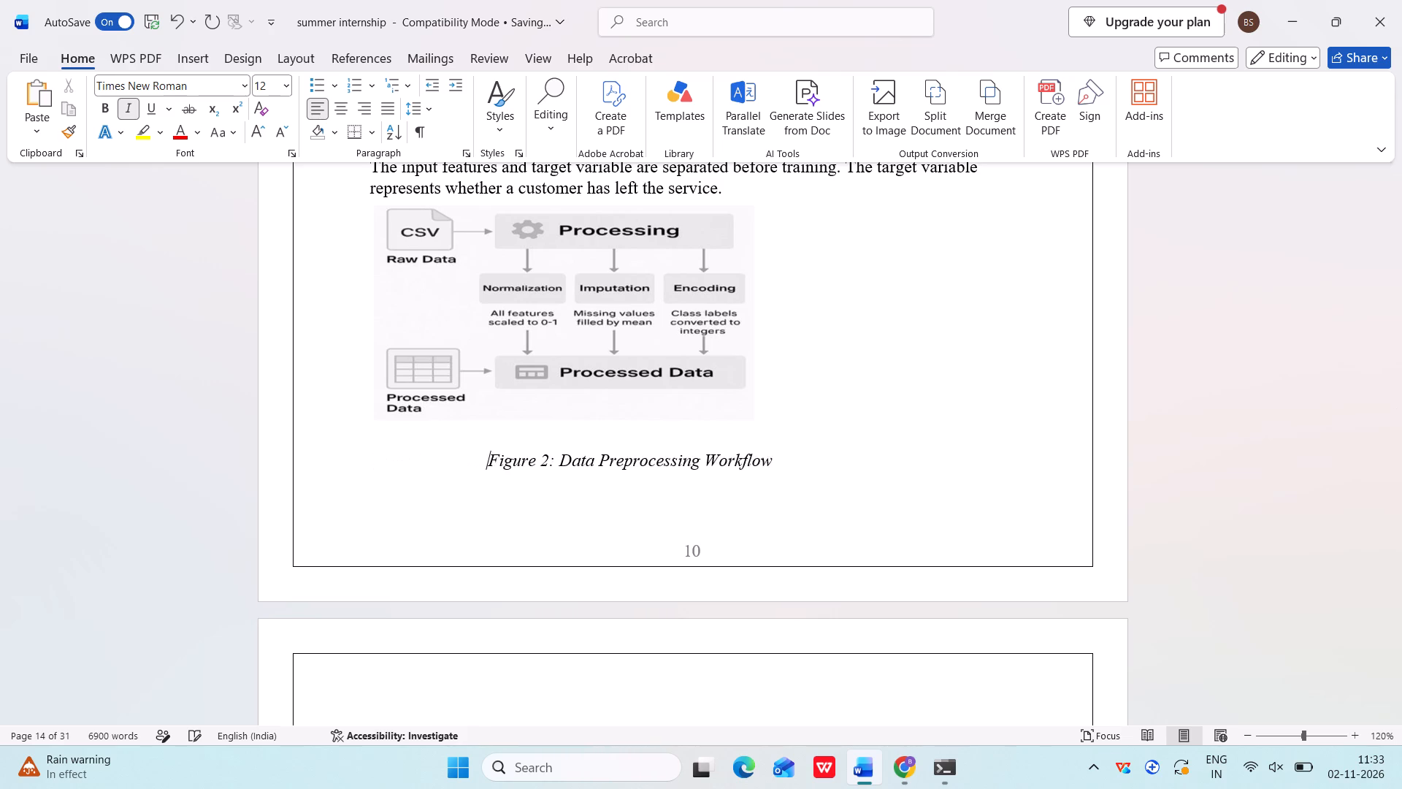
Move the preprocessing workflow picture to about the page centre above its caption, and add one more space before the caption.
left_click_drag(567, 293, 633, 307)
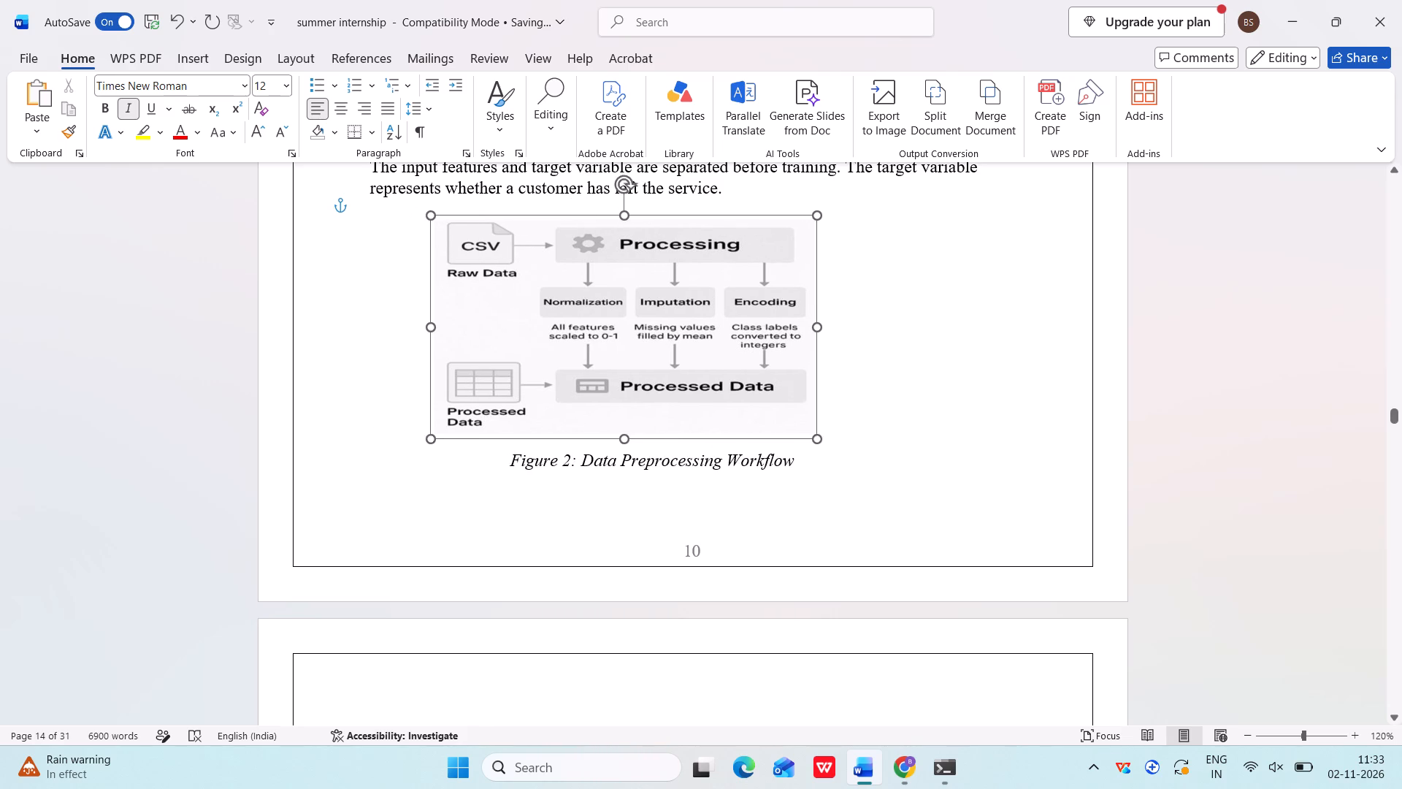
left_click_drag(633, 307, 673, 299)
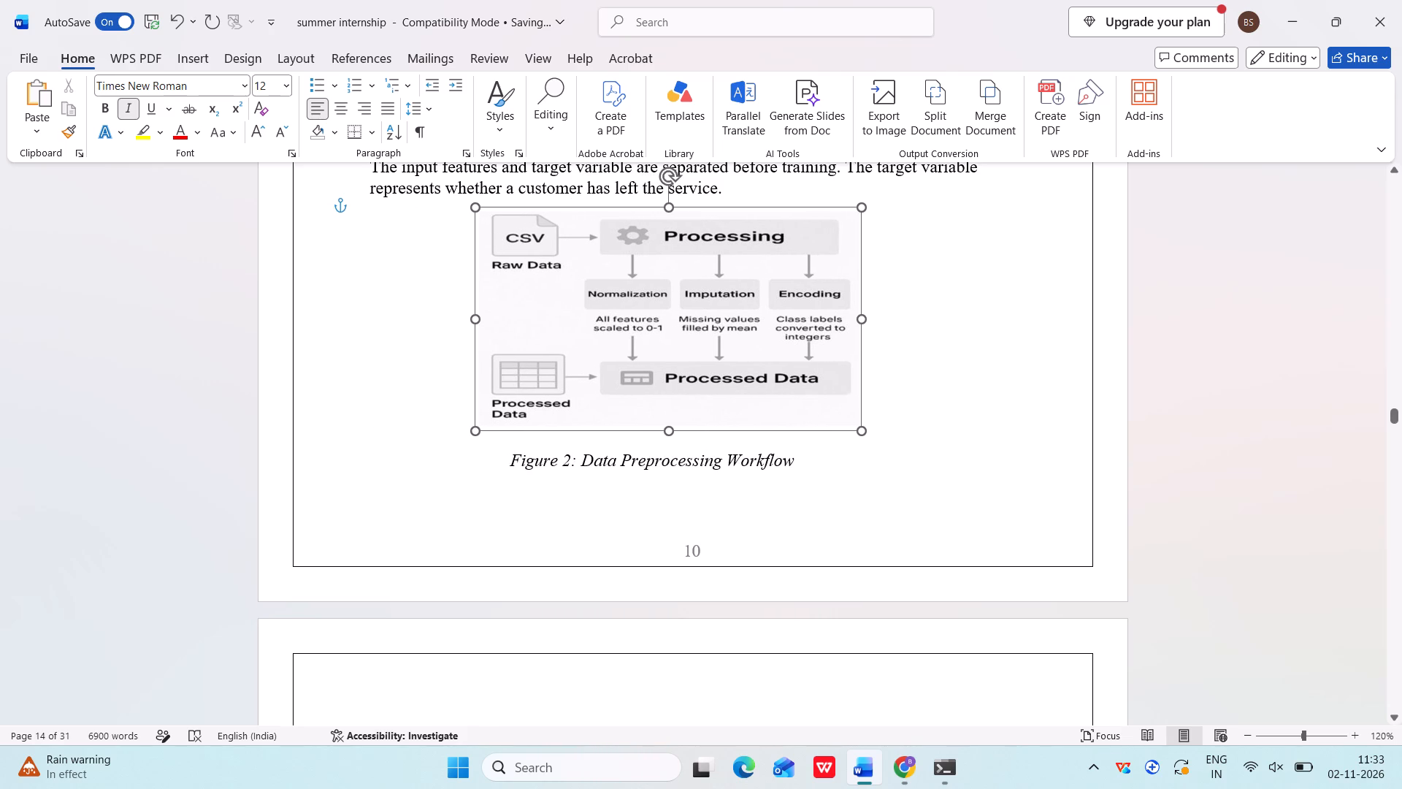
left_click_drag(673, 299, 677, 299)
left_click(515, 451)
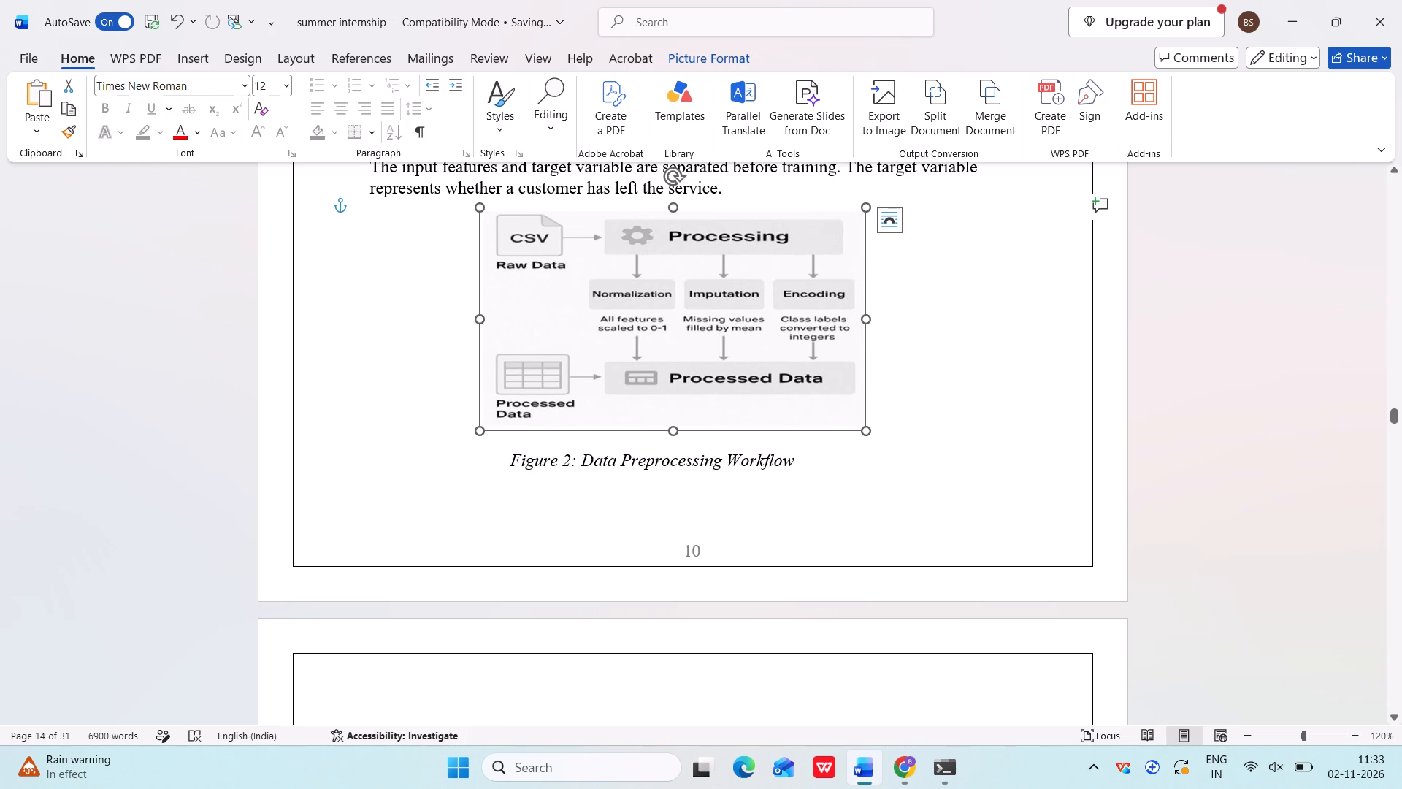
key("space")
Remove the centred alignment from the SOLUTION APPROACH OF THE PROJECT chapter heading.
scroll(515, 451, "up", 3)
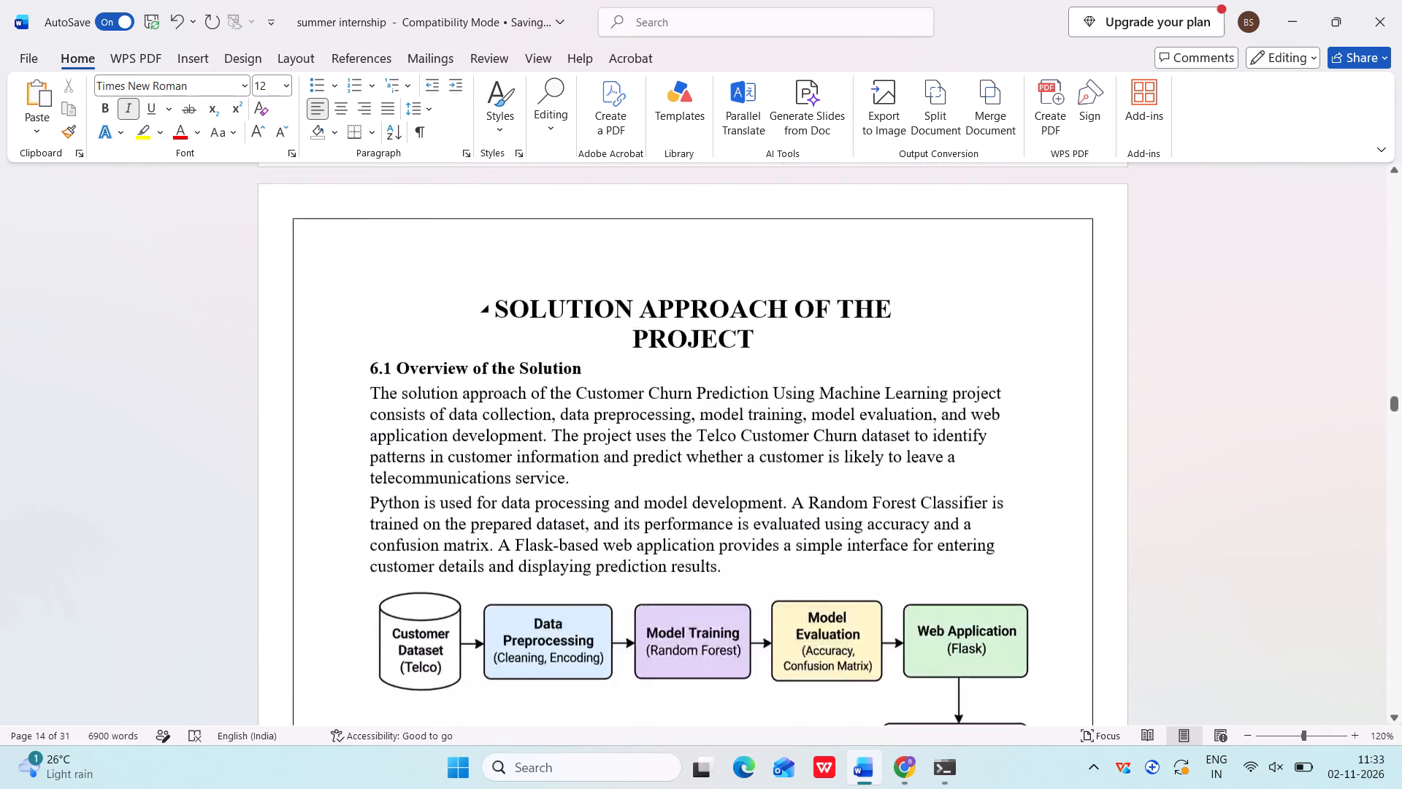
scroll(515, 451, "up", 3)
scroll(515, 451, "down", 3)
scroll(515, 451, "up", 1)
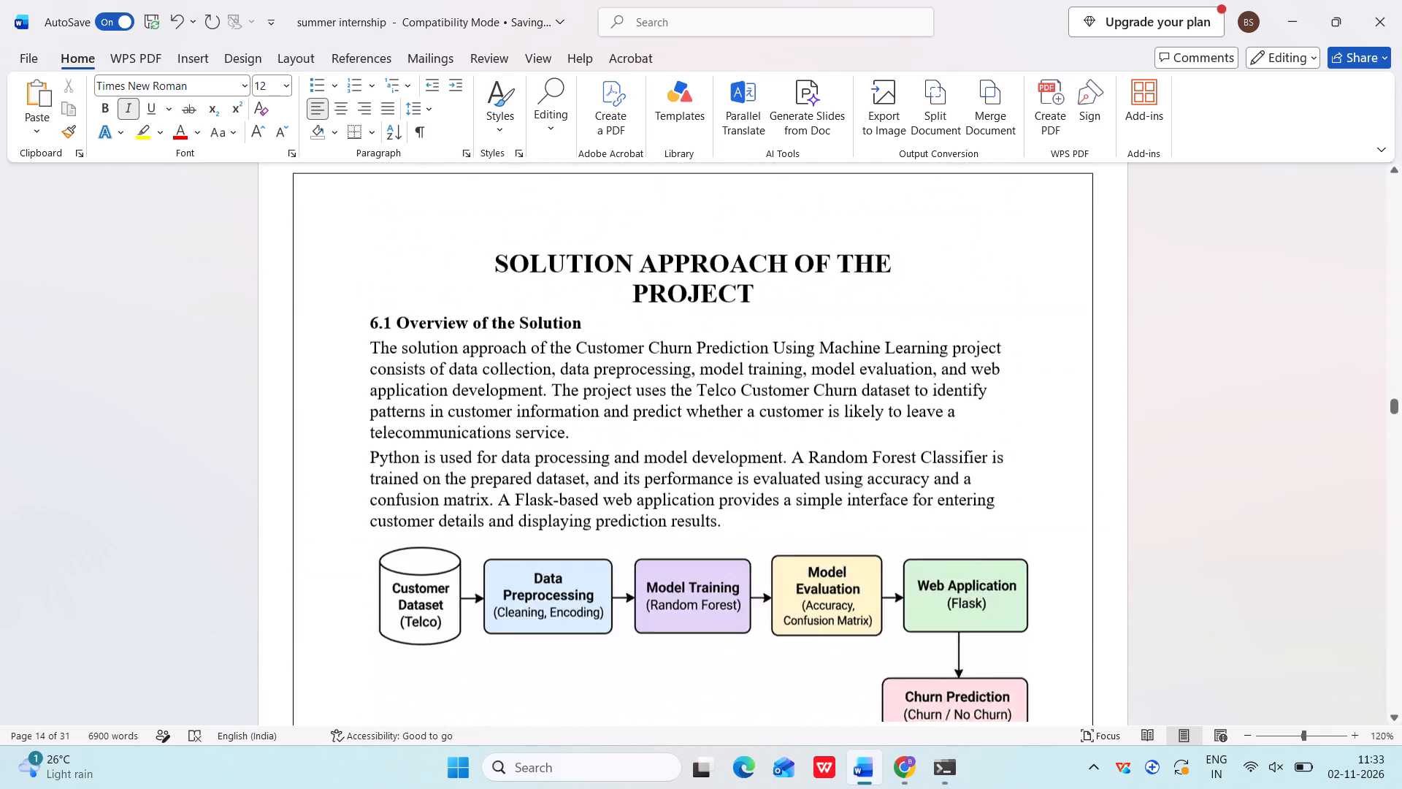
scroll(515, 451, "up", 1)
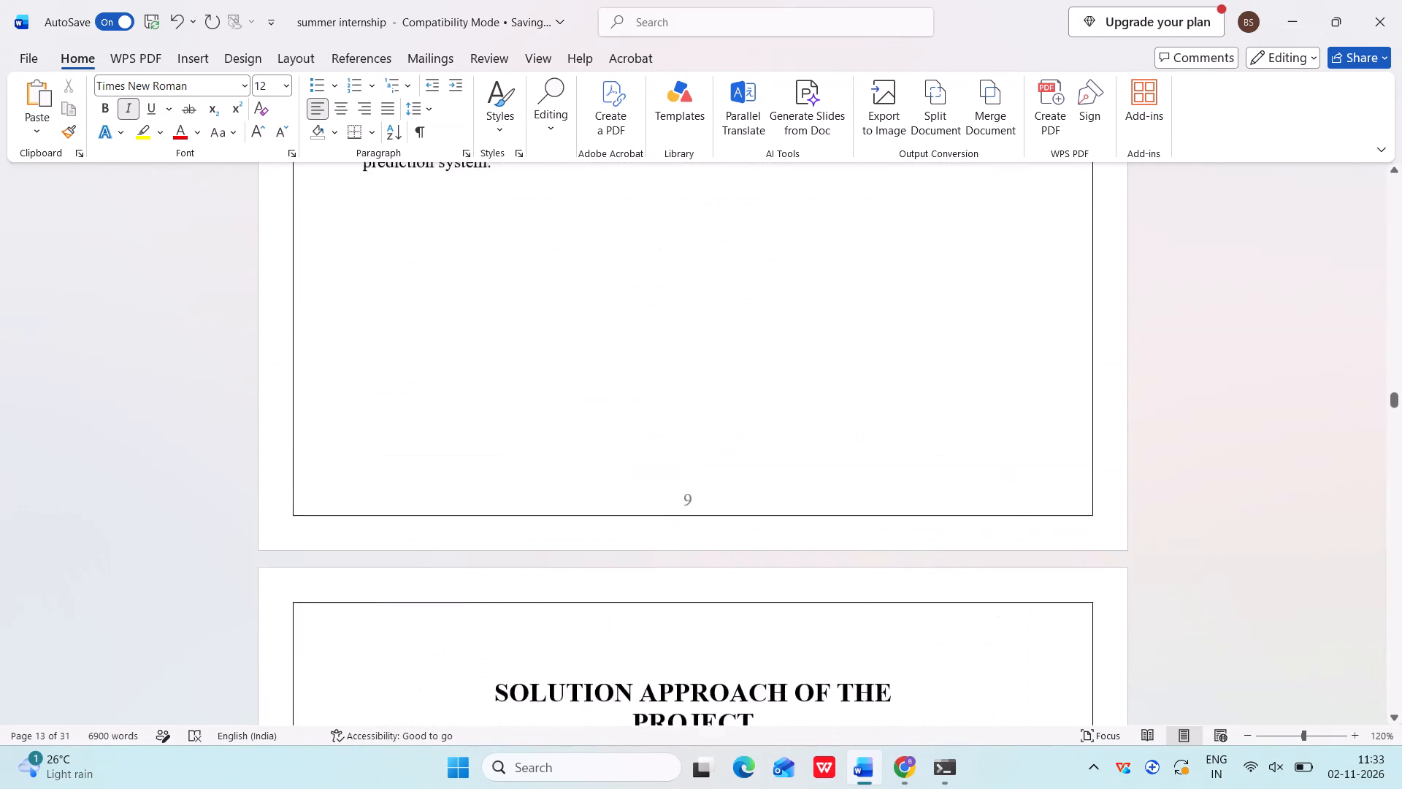
left_click(495, 459)
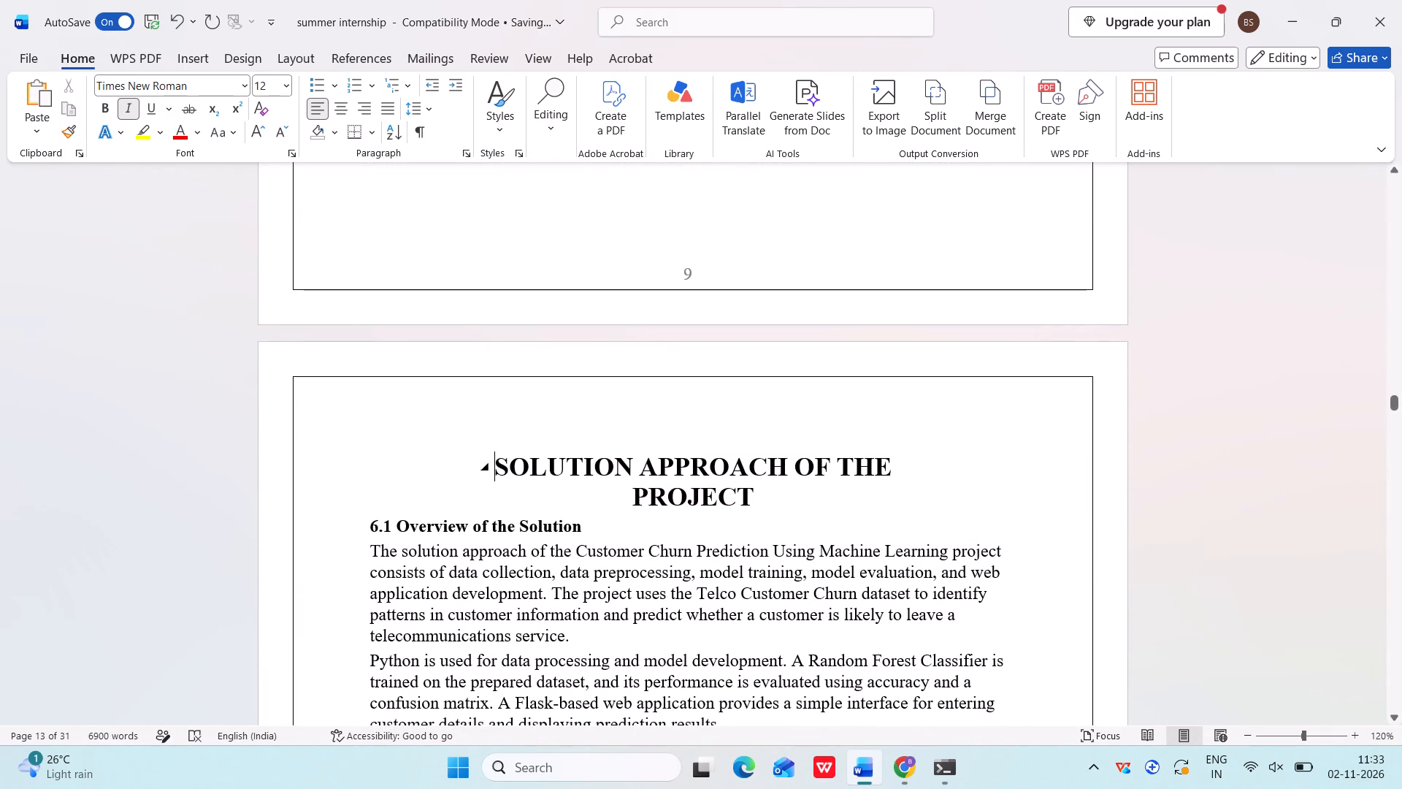
key("BackSpace")
key("BackSpace")
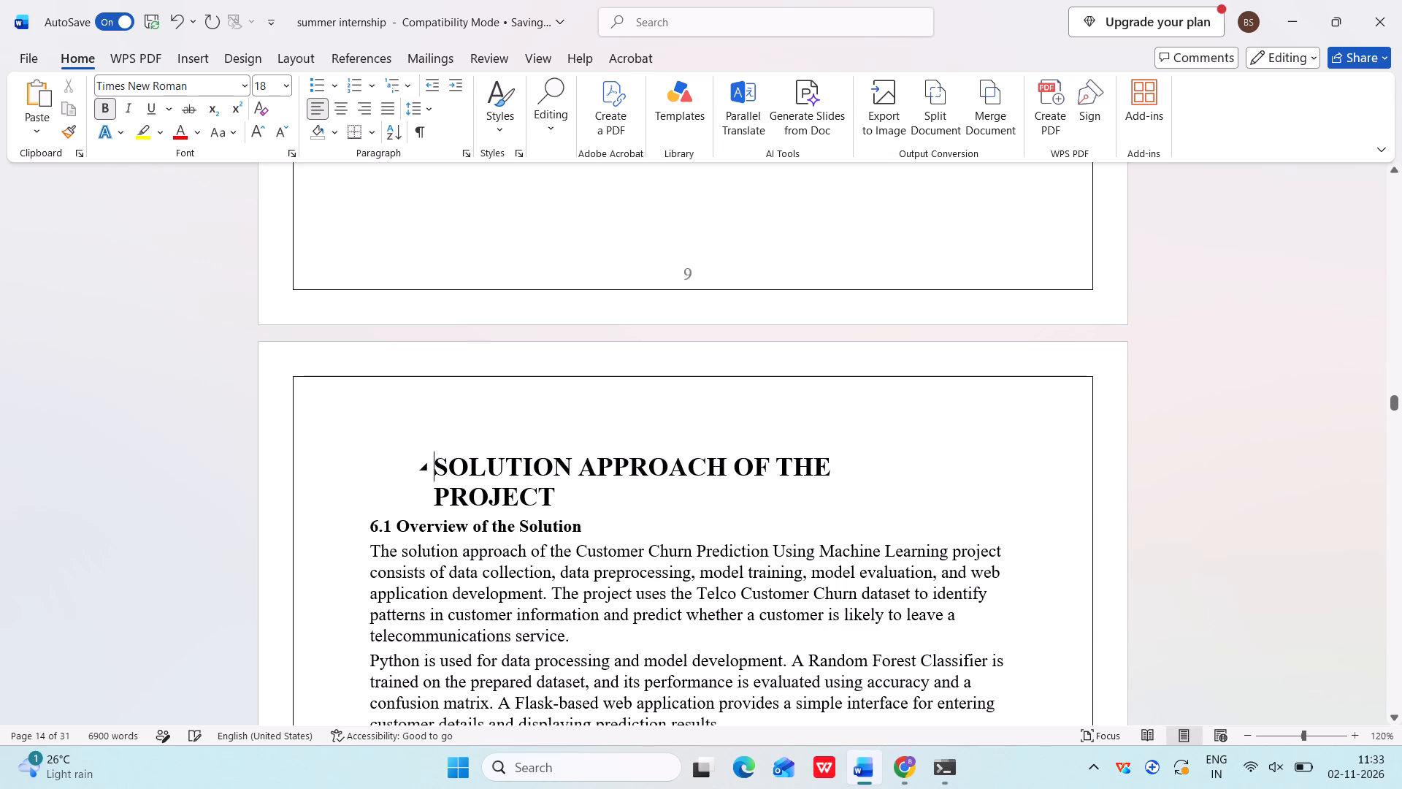
Put PROJECT on its own second line of the SOLUTION APPROACH OF THE PROJECT heading and indent it with leading spaces.
left_click(437, 487)
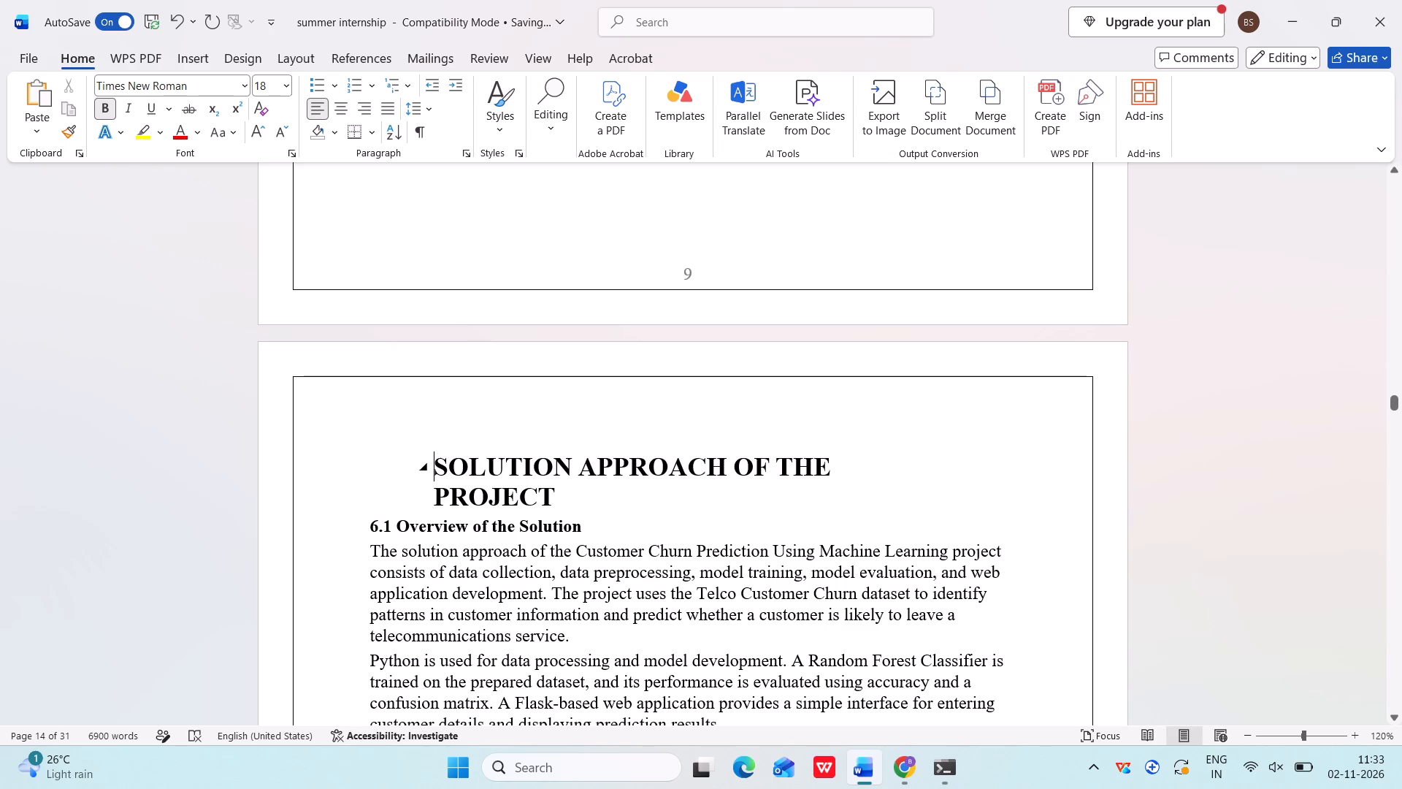
key("BackSpace")
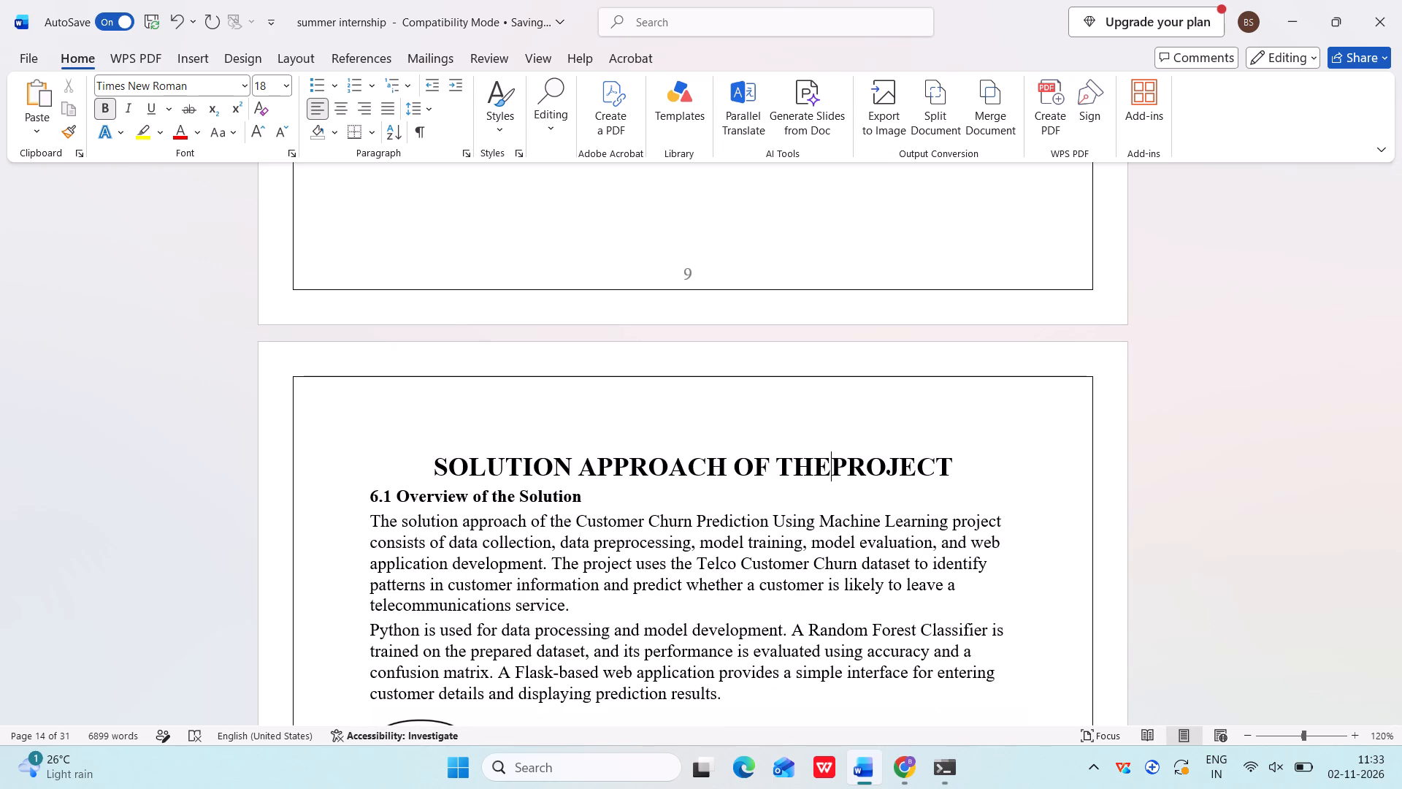
key("space")
key("space")
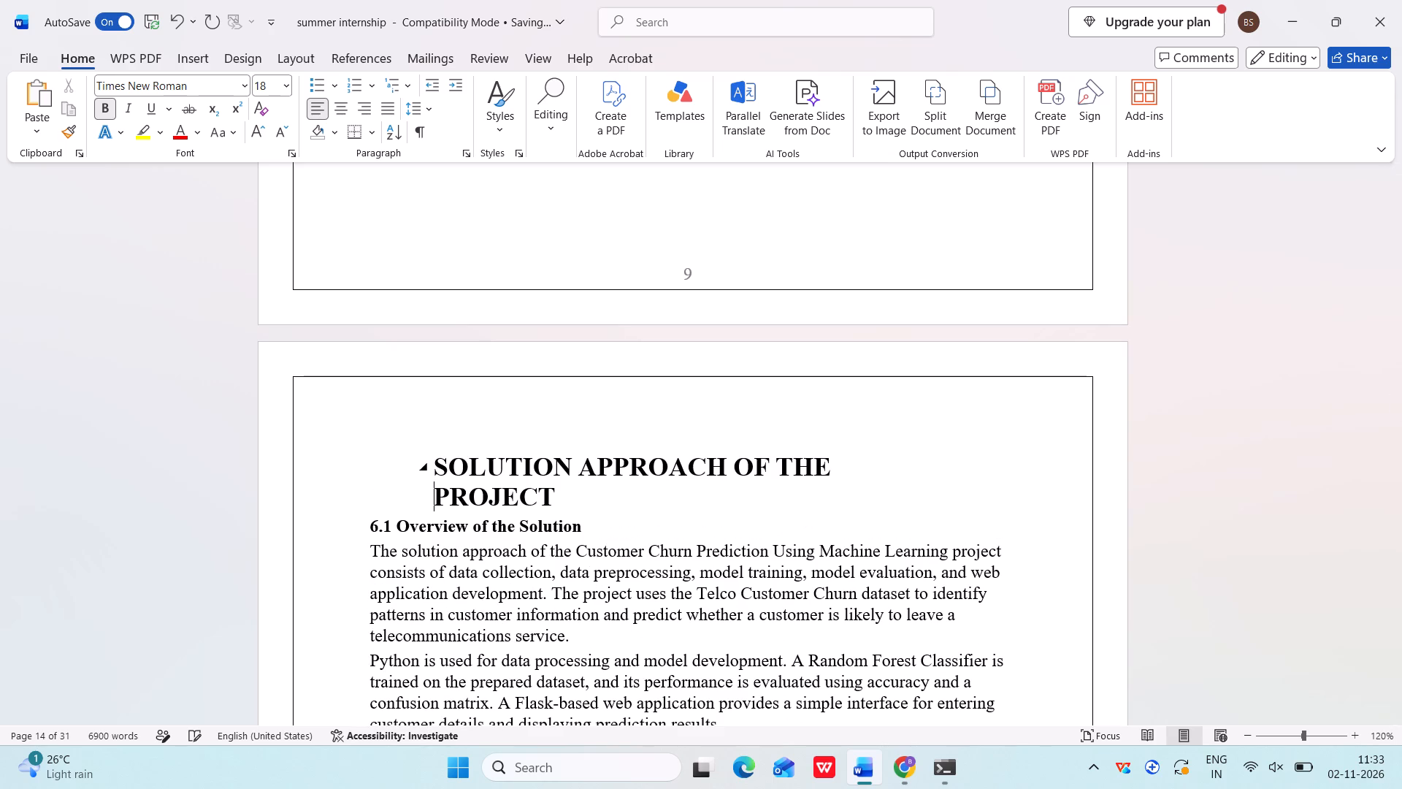
key("space")
key("space")
key("Return")
key("space")
key("space")
key("space")
key("space")
key("space")
key("space")
key("space")
key("space")
key("space")
key("space")
key("space")
key("space")
key("space")
key("space")
key("space")
key("space")
key("space")
key("space")
key("space")
key("space")
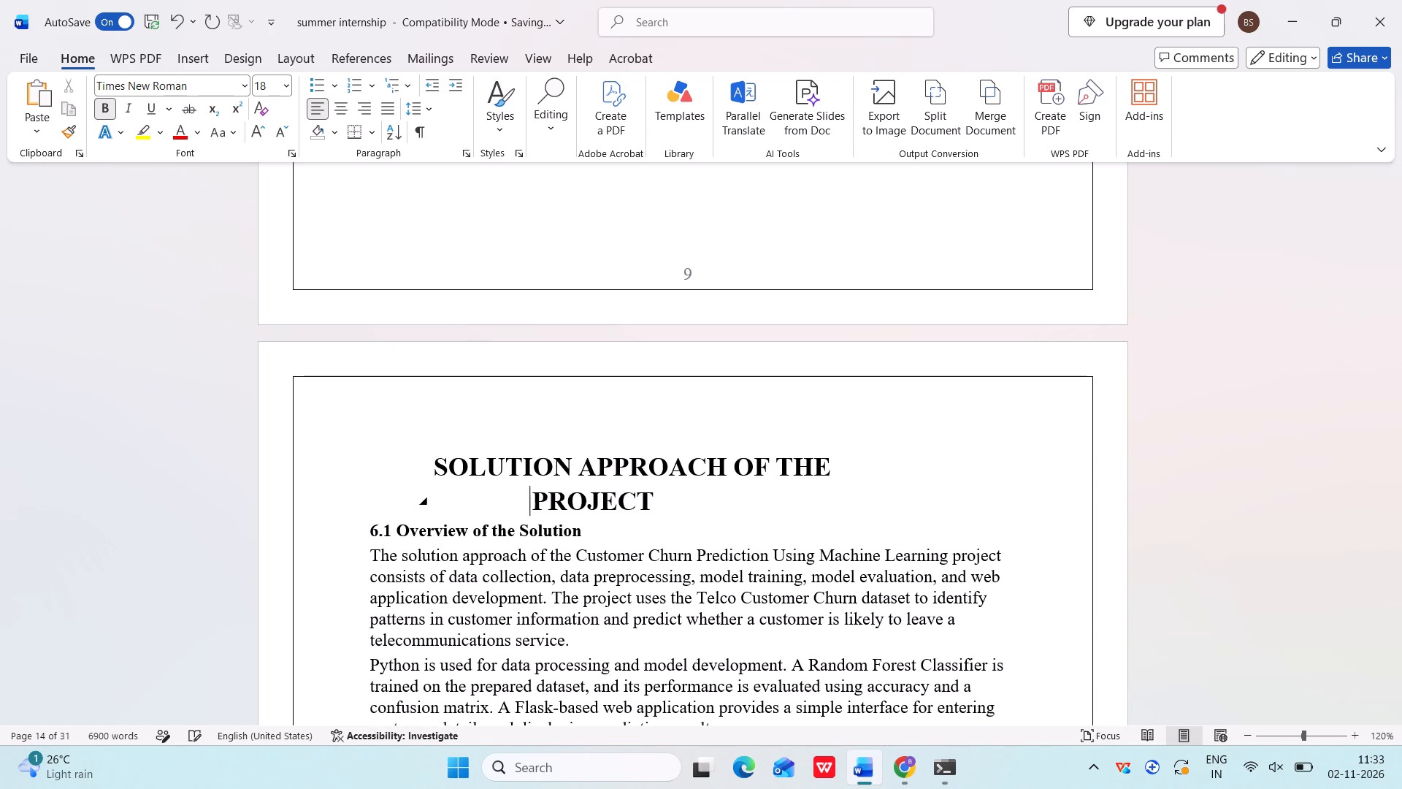
key("BackSpace")
key("BackSpace")
key("BackSpace")
key("BackSpace")
key("BackSpace")
key("BackSpace")
key("BackSpace")
key("BackSpace")
key("BackSpace")
key("BackSpace")
key("BackSpace")
key("BackSpace")
key("BackSpace")
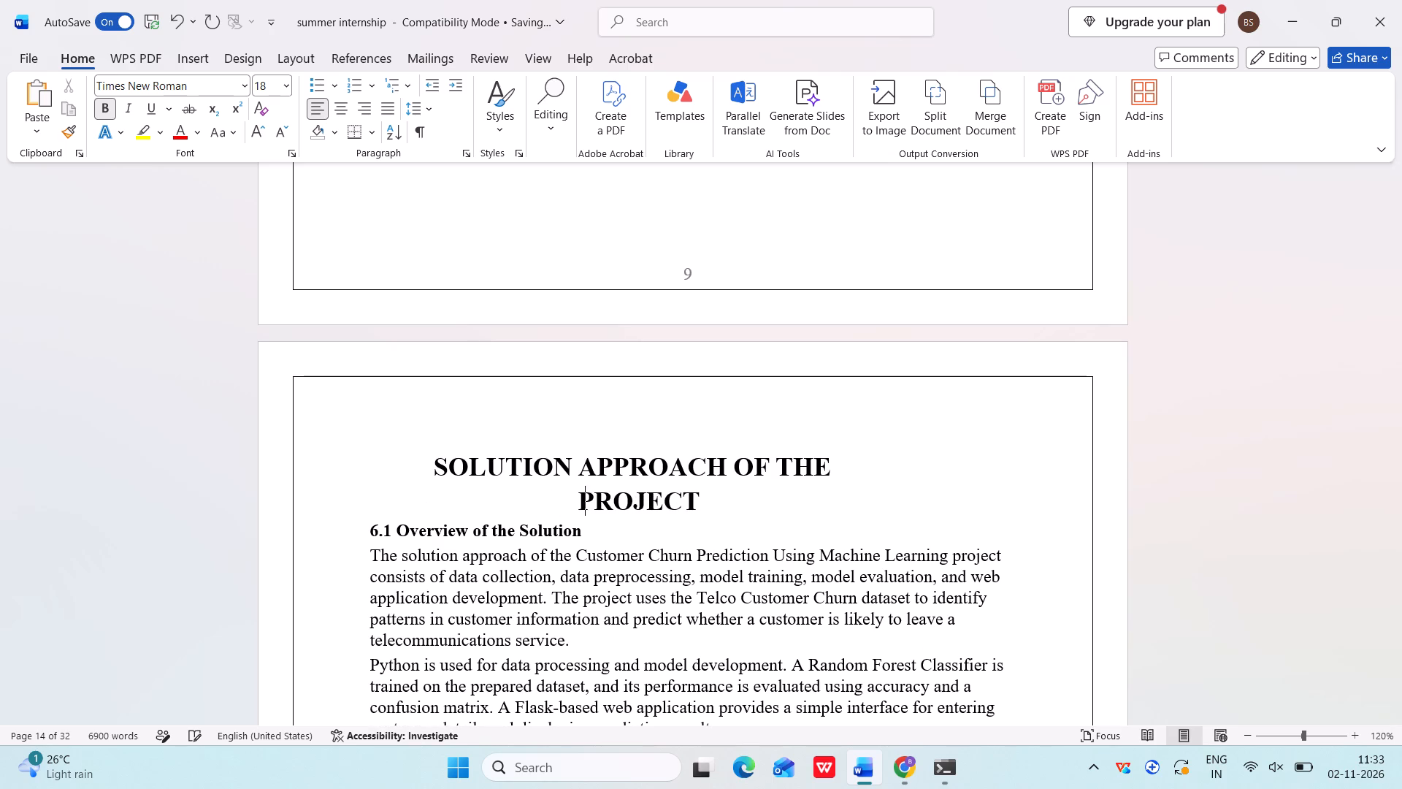
key("BackSpace")
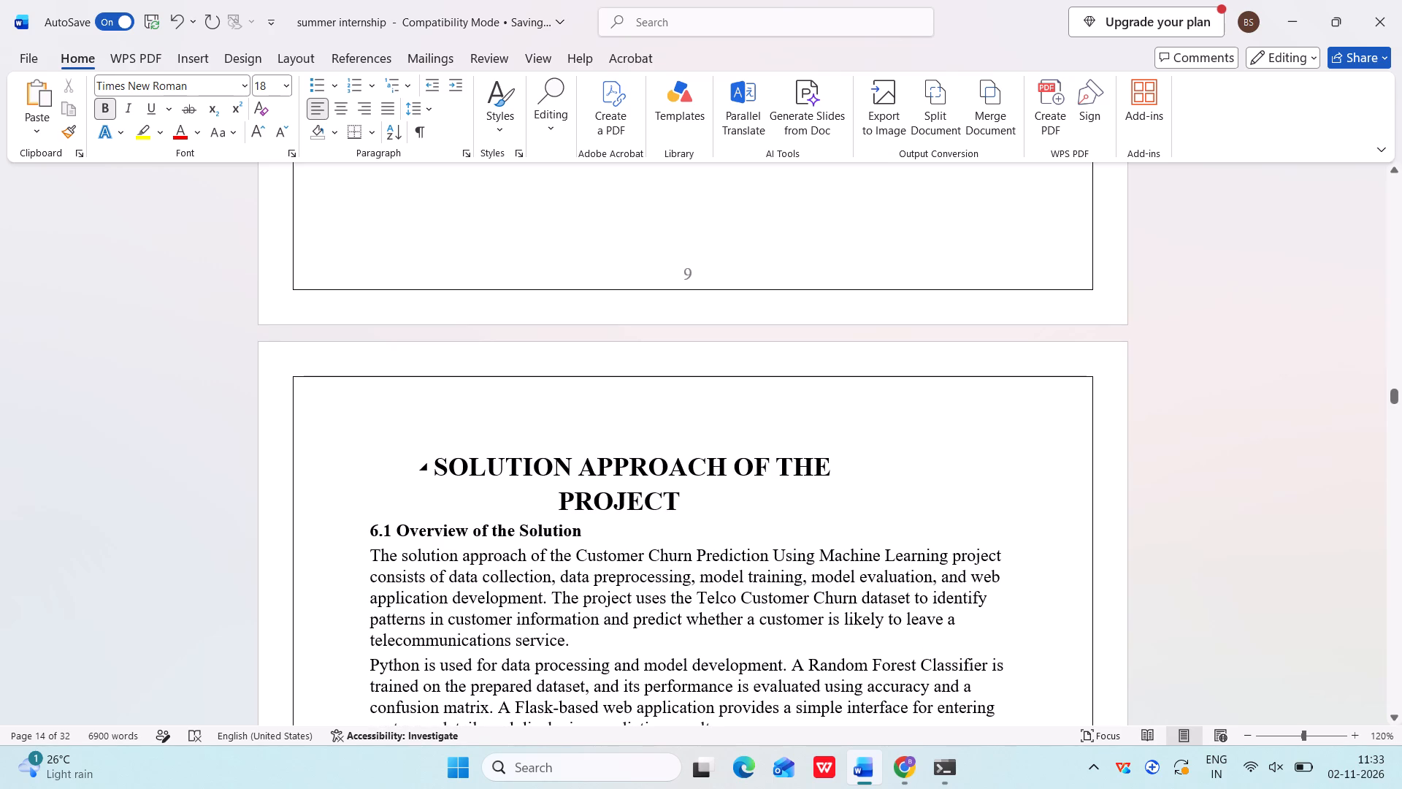
Shift the heading's first line, SOLUTION APPROACH OF THE, toward the page centre with eight leading spaces.
left_click(441, 461)
left_click(441, 461)
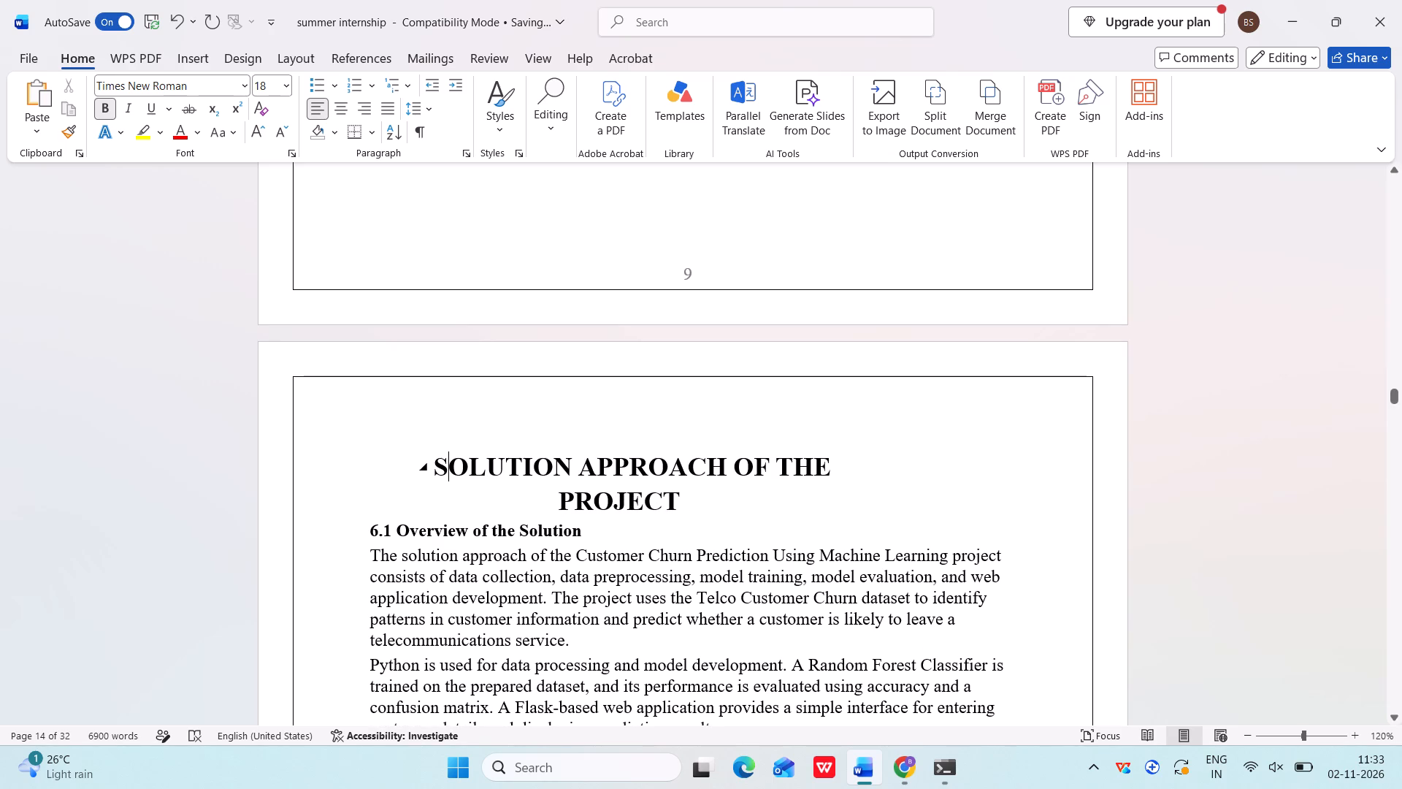
left_click(437, 460)
key("space")
key("space")
key("space")
key("space")
key("space")
key("space")
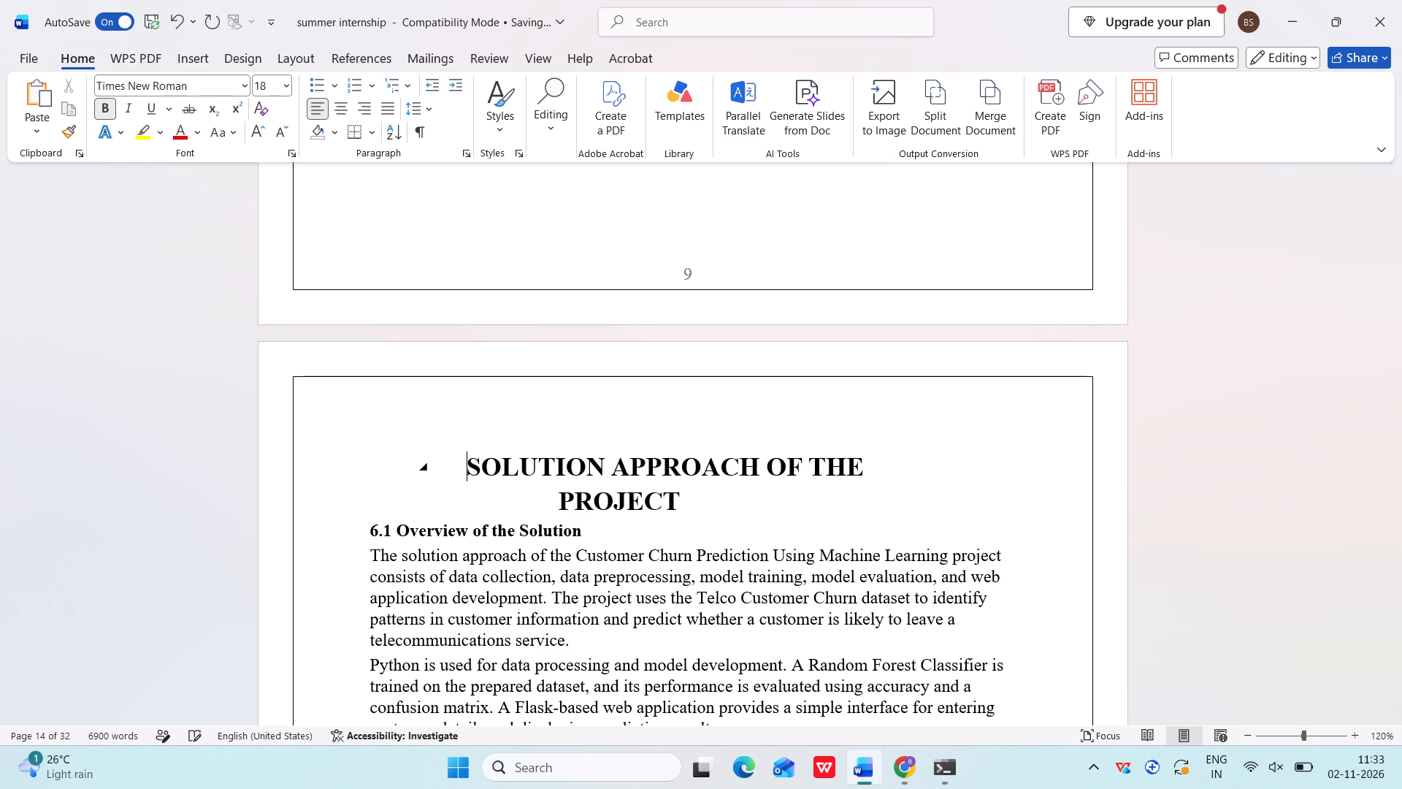
key("space")
key("space")
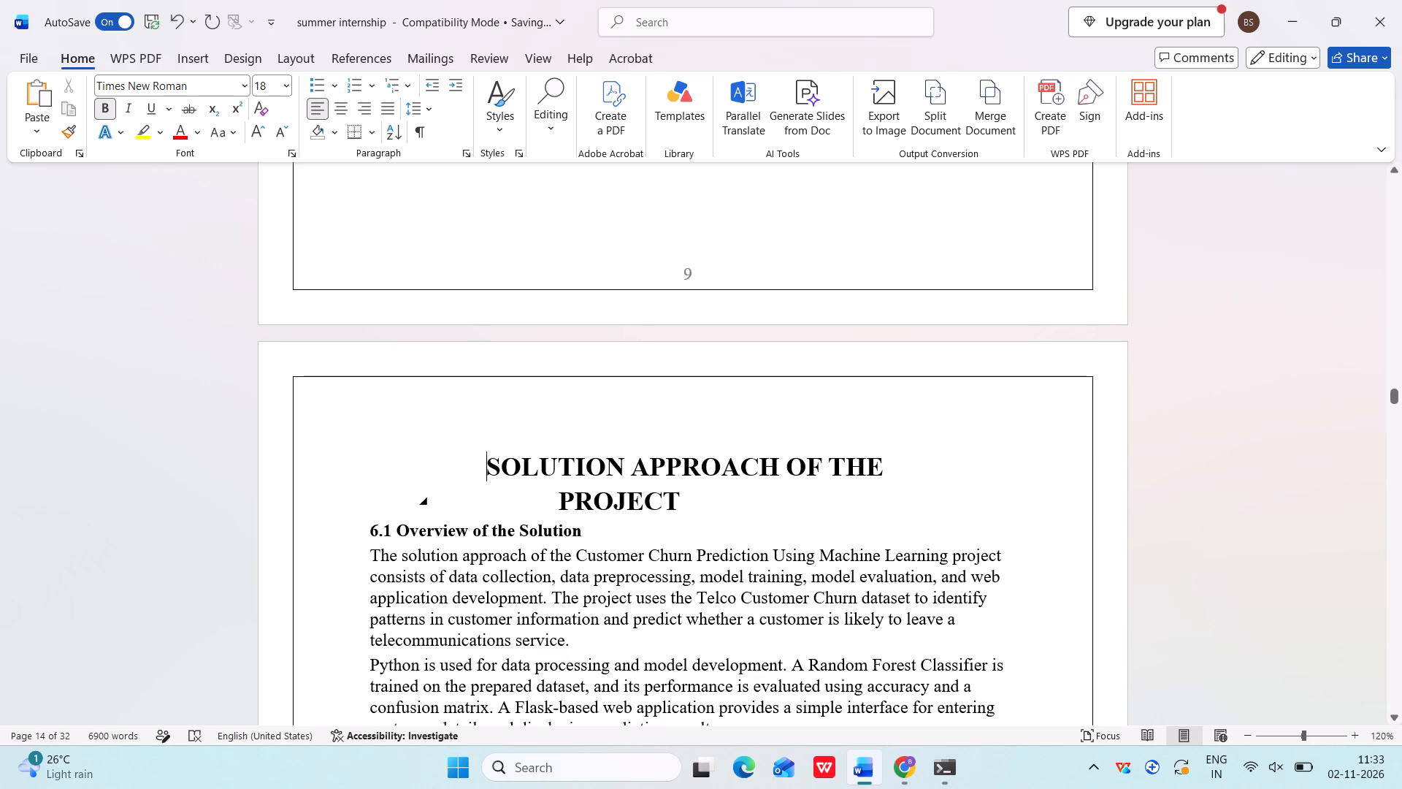
Add ten more spaces before PROJECT so that it is centred beneath the heading's first line.
left_click(566, 494)
key("space")
key("space")
key("space")
key("space")
key("space")
key("space")
key("space")
key("space")
key("space")
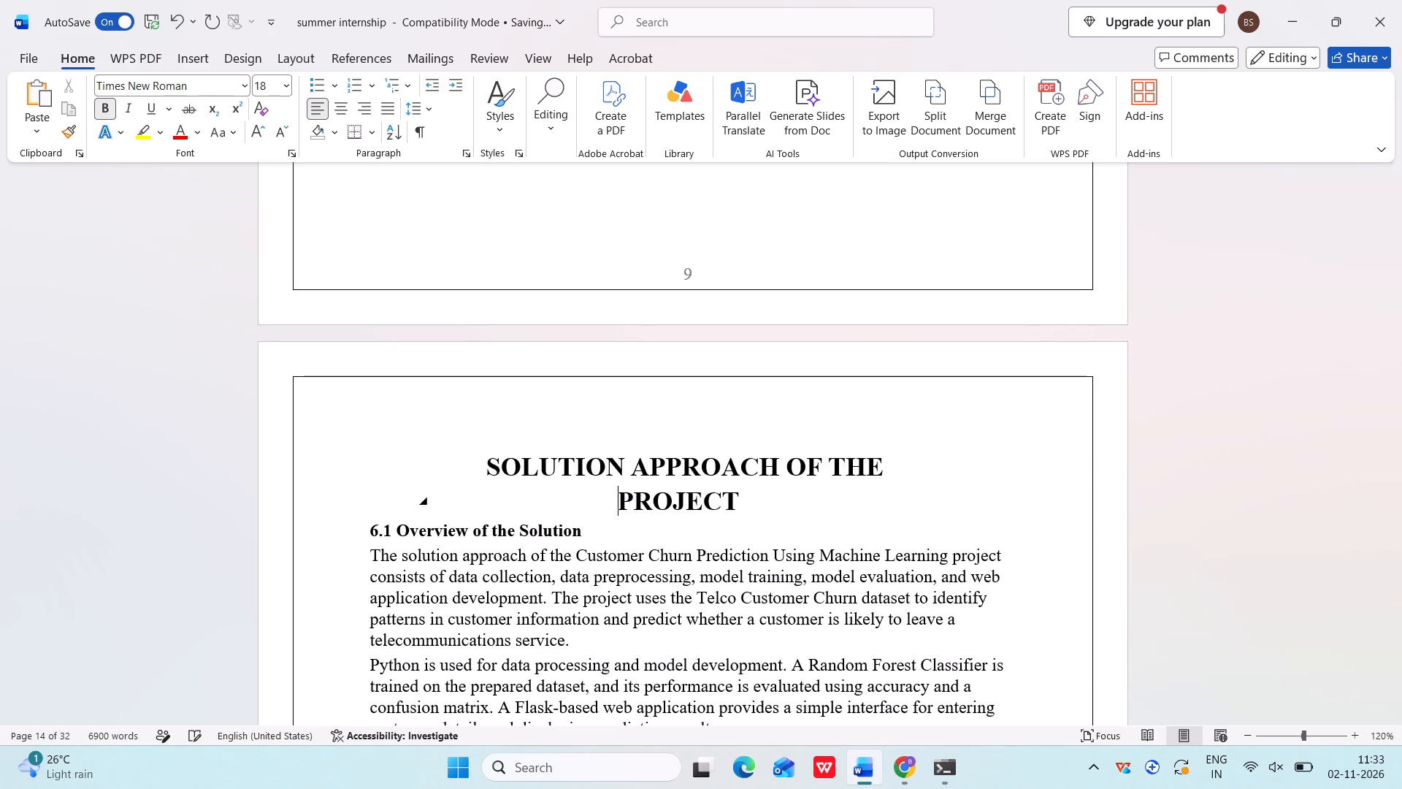
key("space")
Insert two blank lines before the 2.3 Need for the Project heading so that it starts on the next page.
scroll(566, 494, "down", 14)
scroll(566, 494, "up", 5)
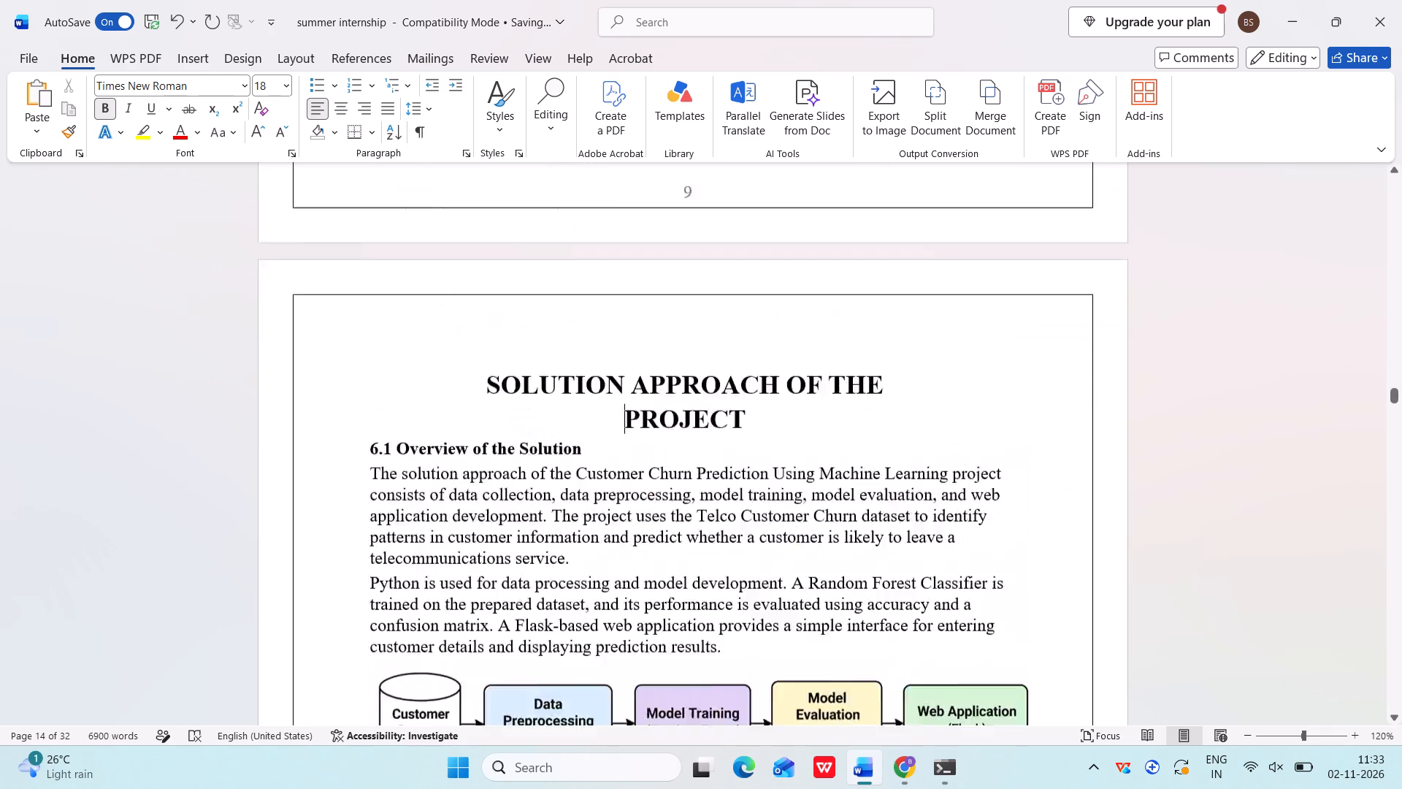
scroll(566, 494, "up", 13)
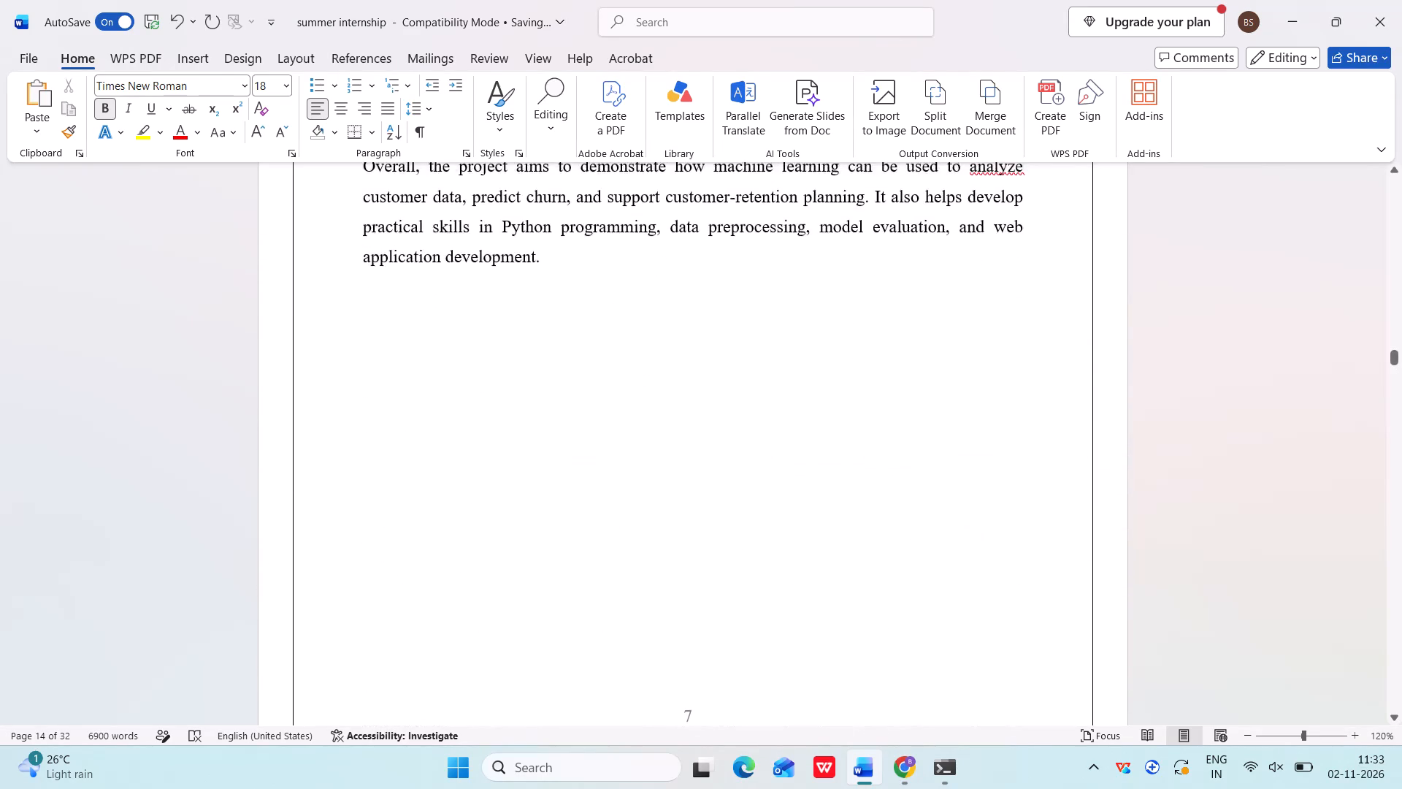
scroll(566, 494, "up", 8)
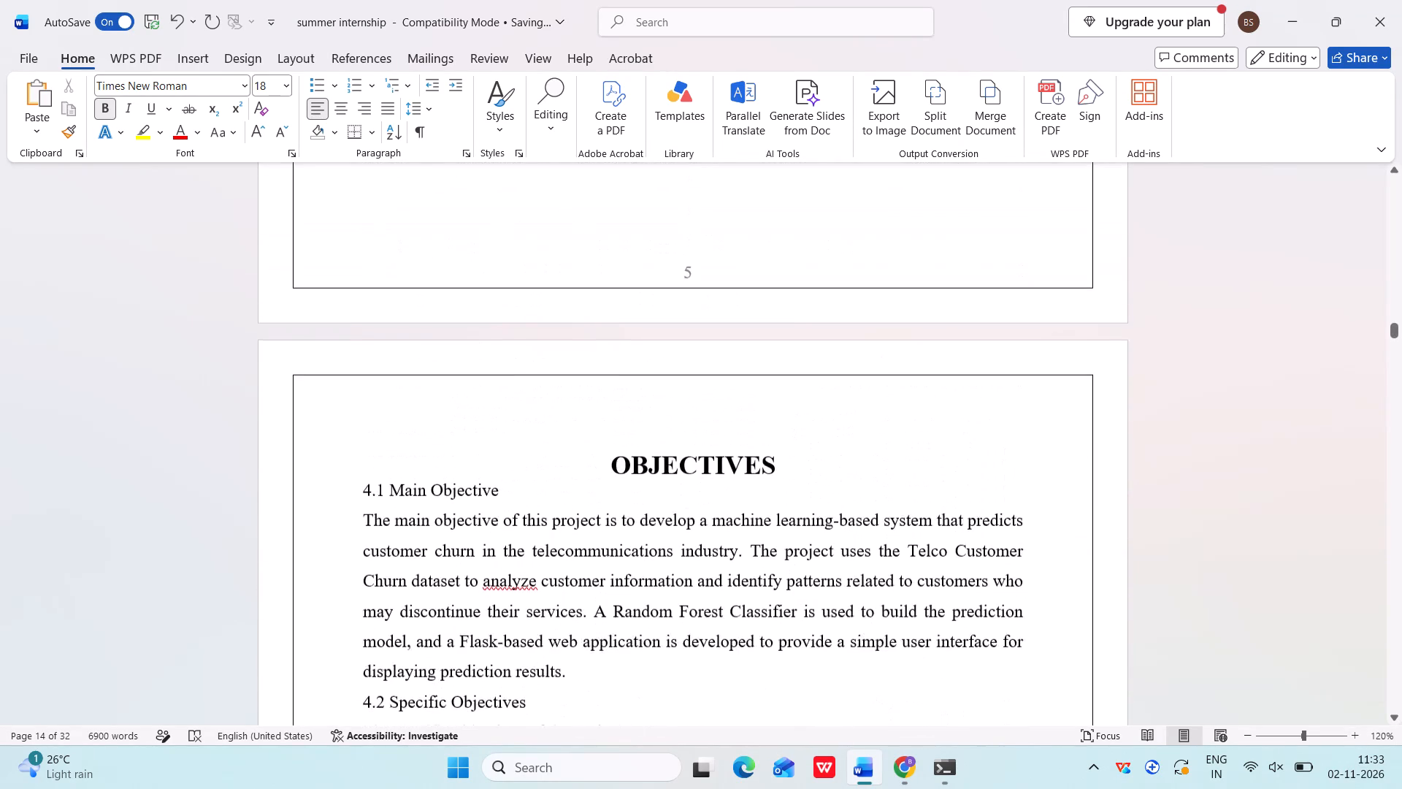
scroll(566, 494, "up", 10)
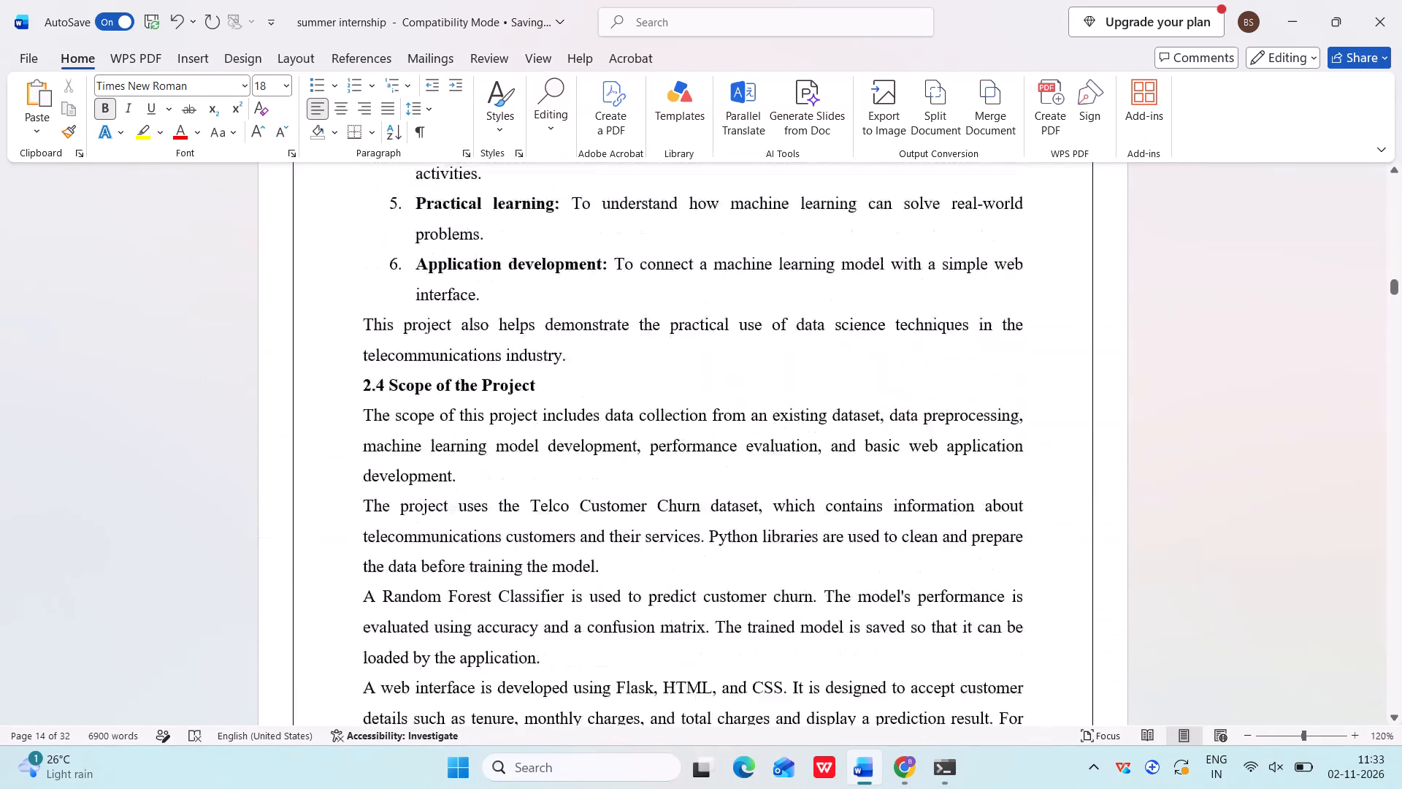
scroll(566, 494, "up", 5)
scroll(566, 494, "down", 1)
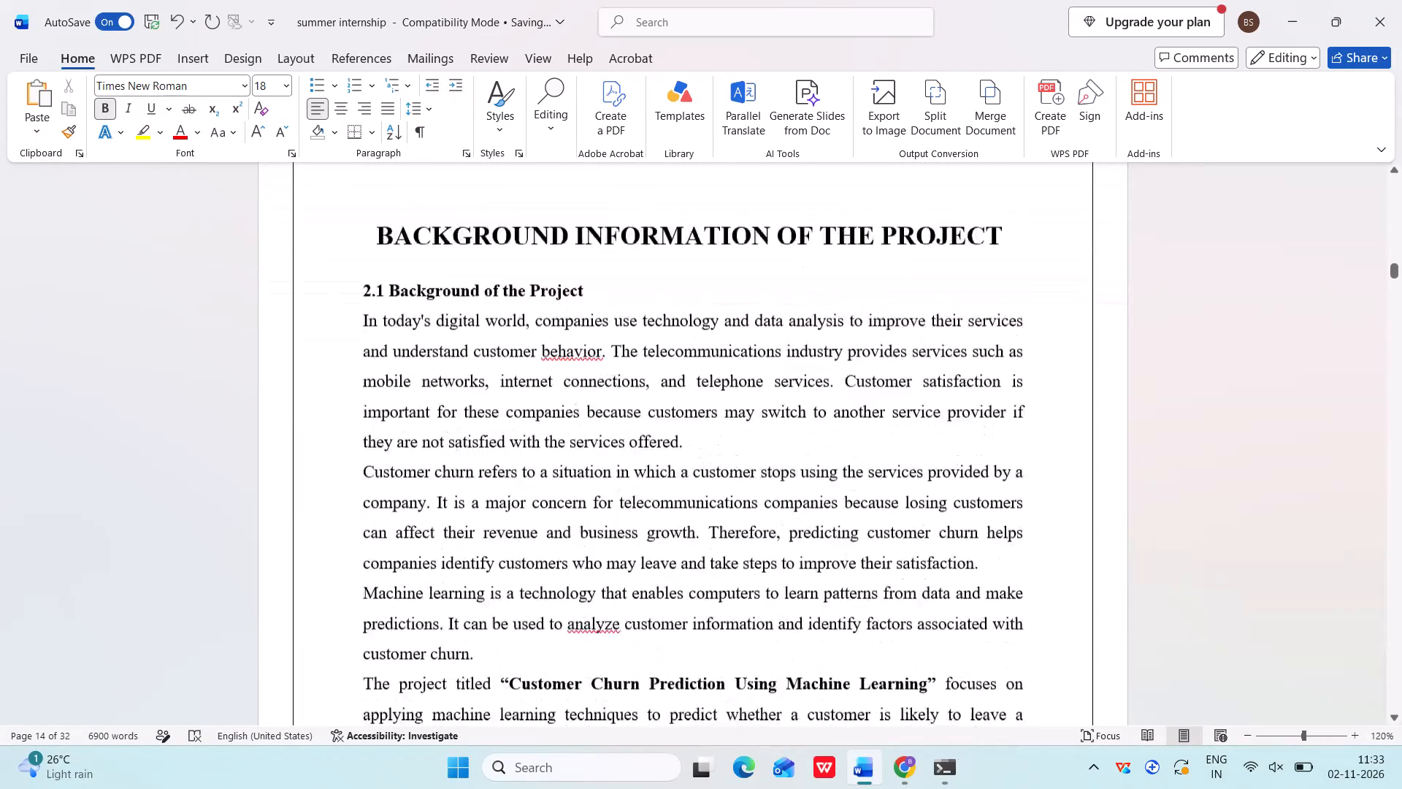
scroll(566, 494, "down", 2)
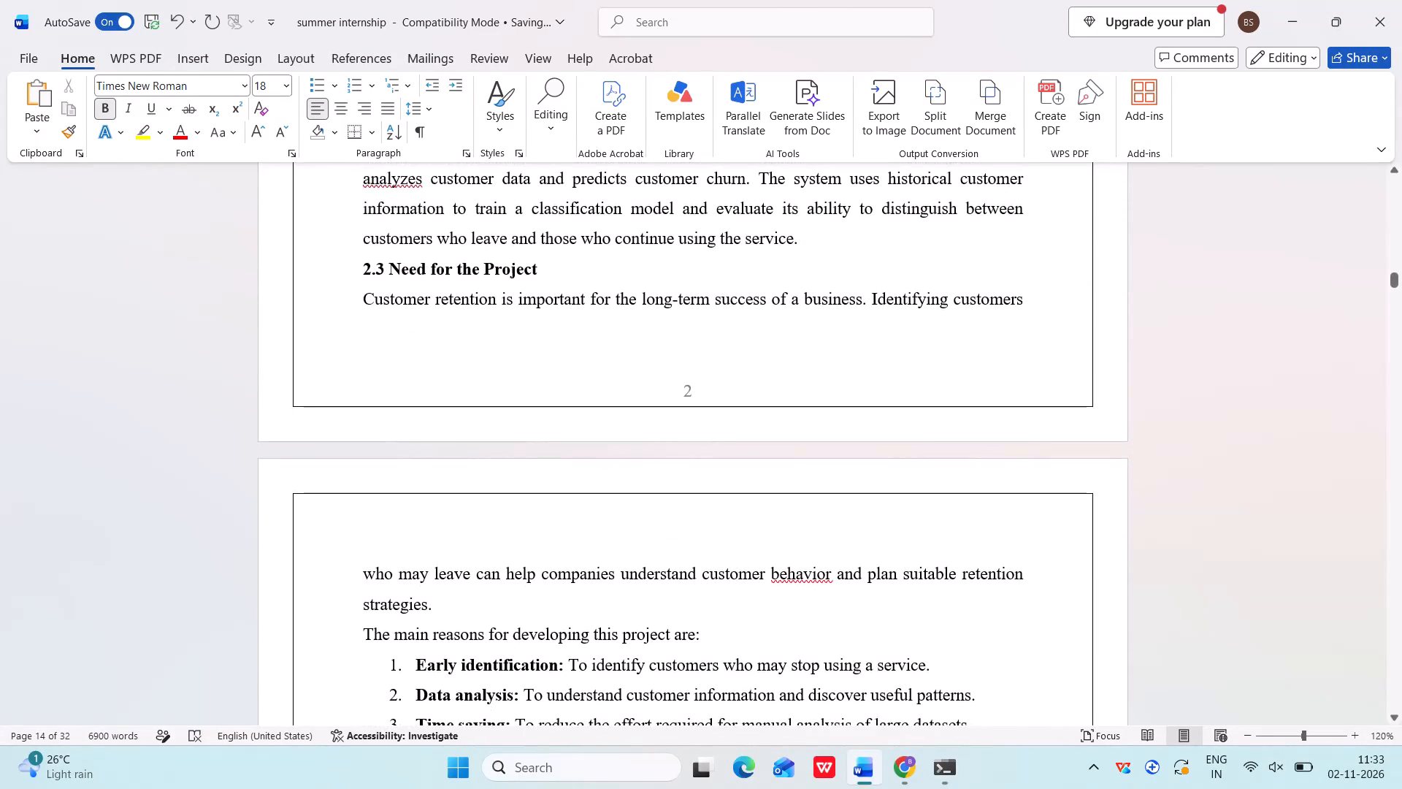
left_click(359, 264)
key("Return")
key("Return")
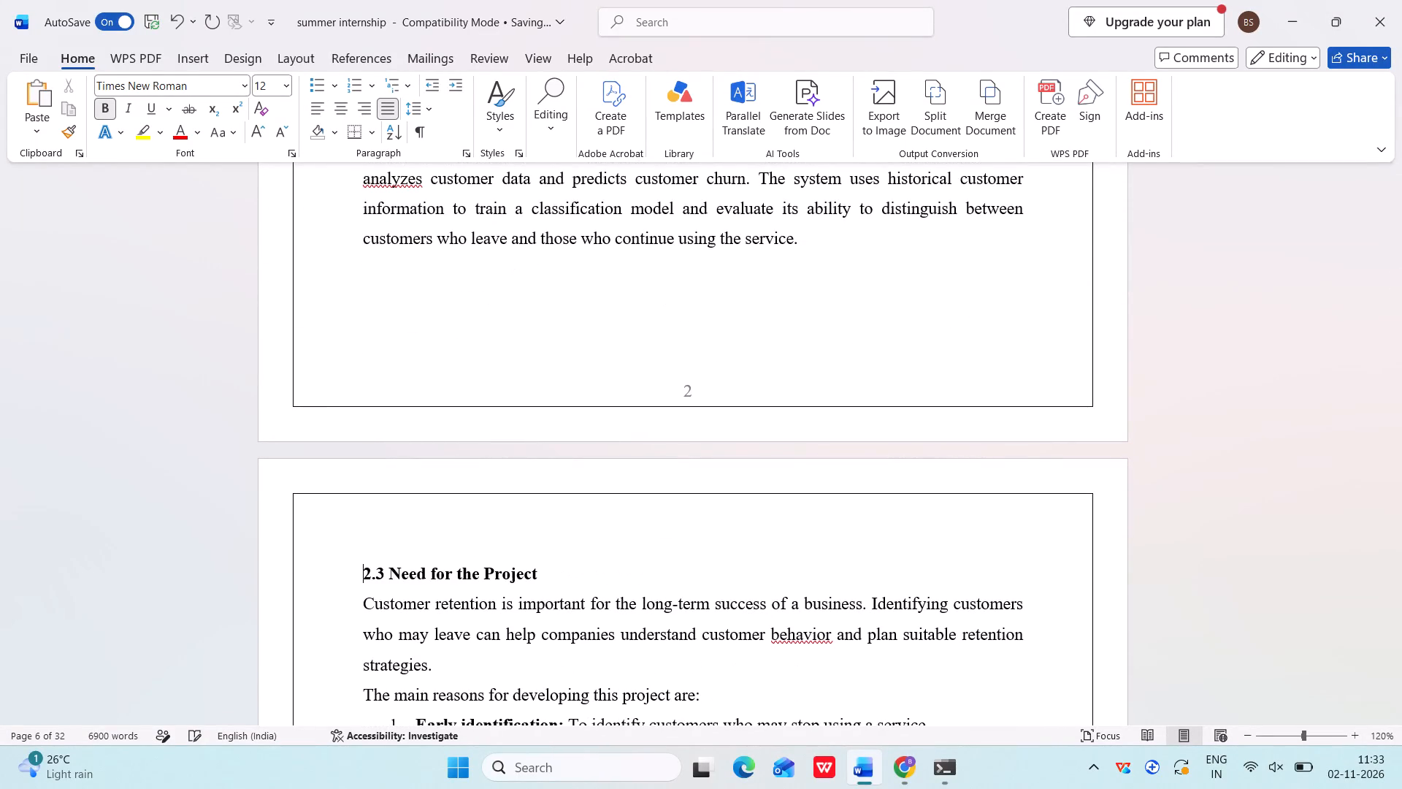
Insert four blank lines before the Table 3: Confusion Matrix of the Model caption so that the table starts on the next page.
scroll(359, 264, "down", 9)
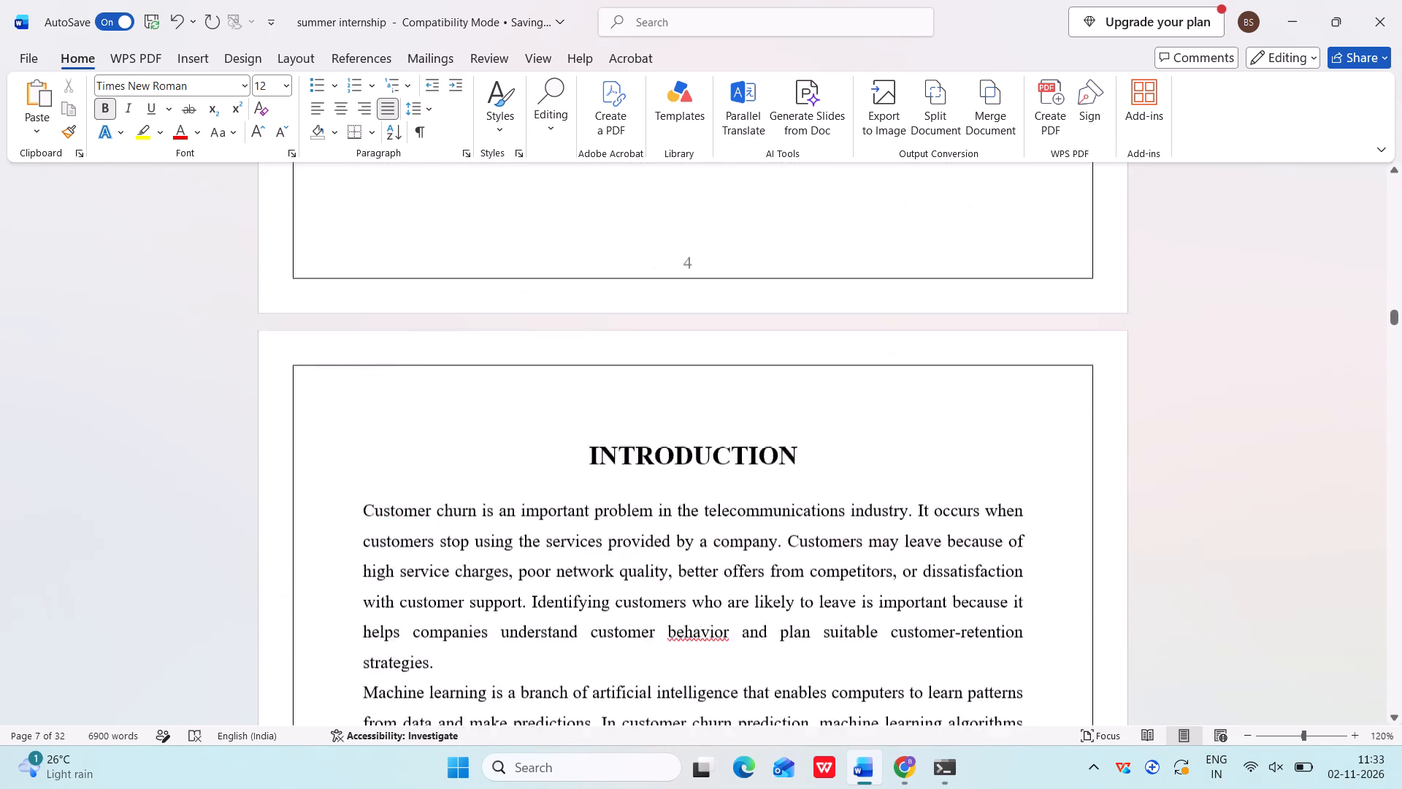
scroll(359, 264, "down", 6)
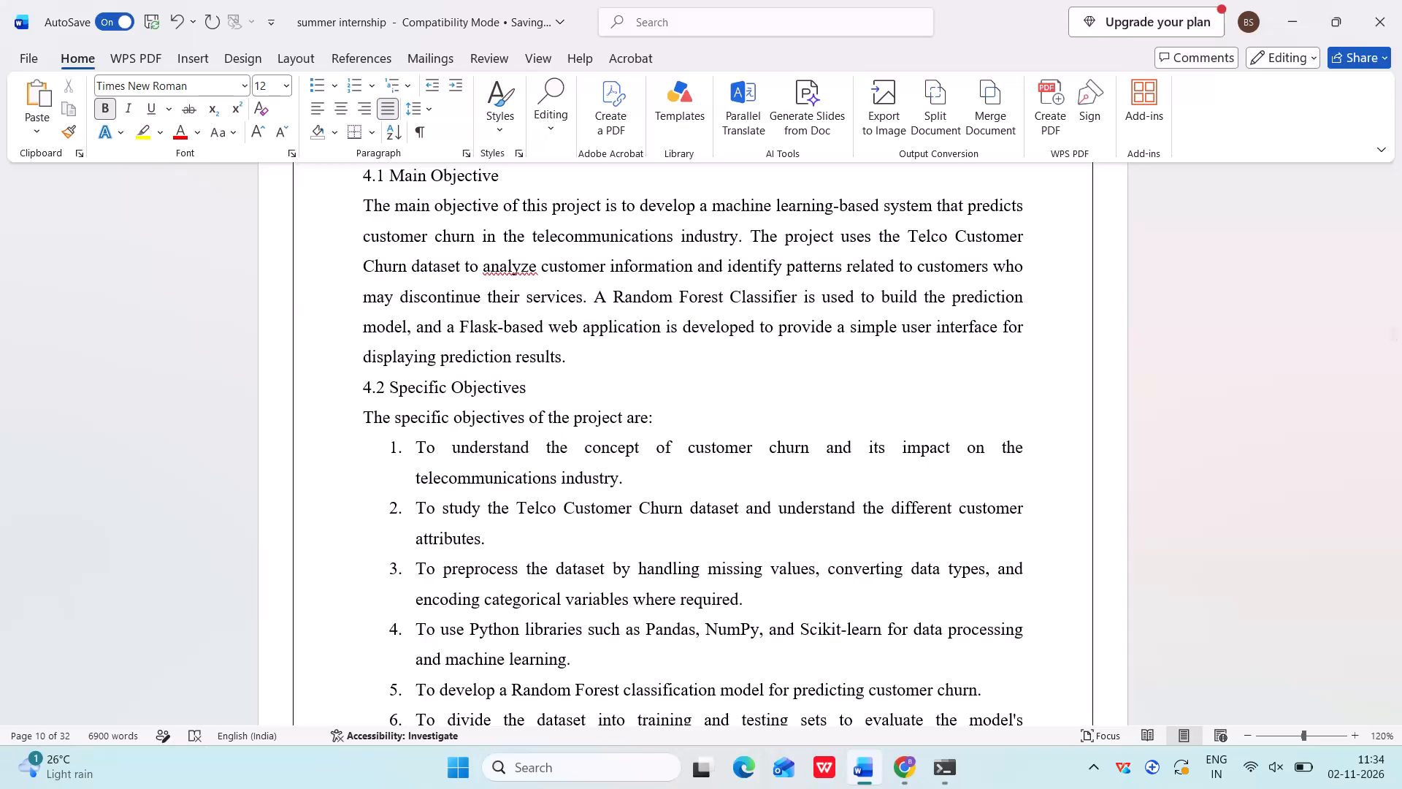
scroll(359, 264, "down", 3)
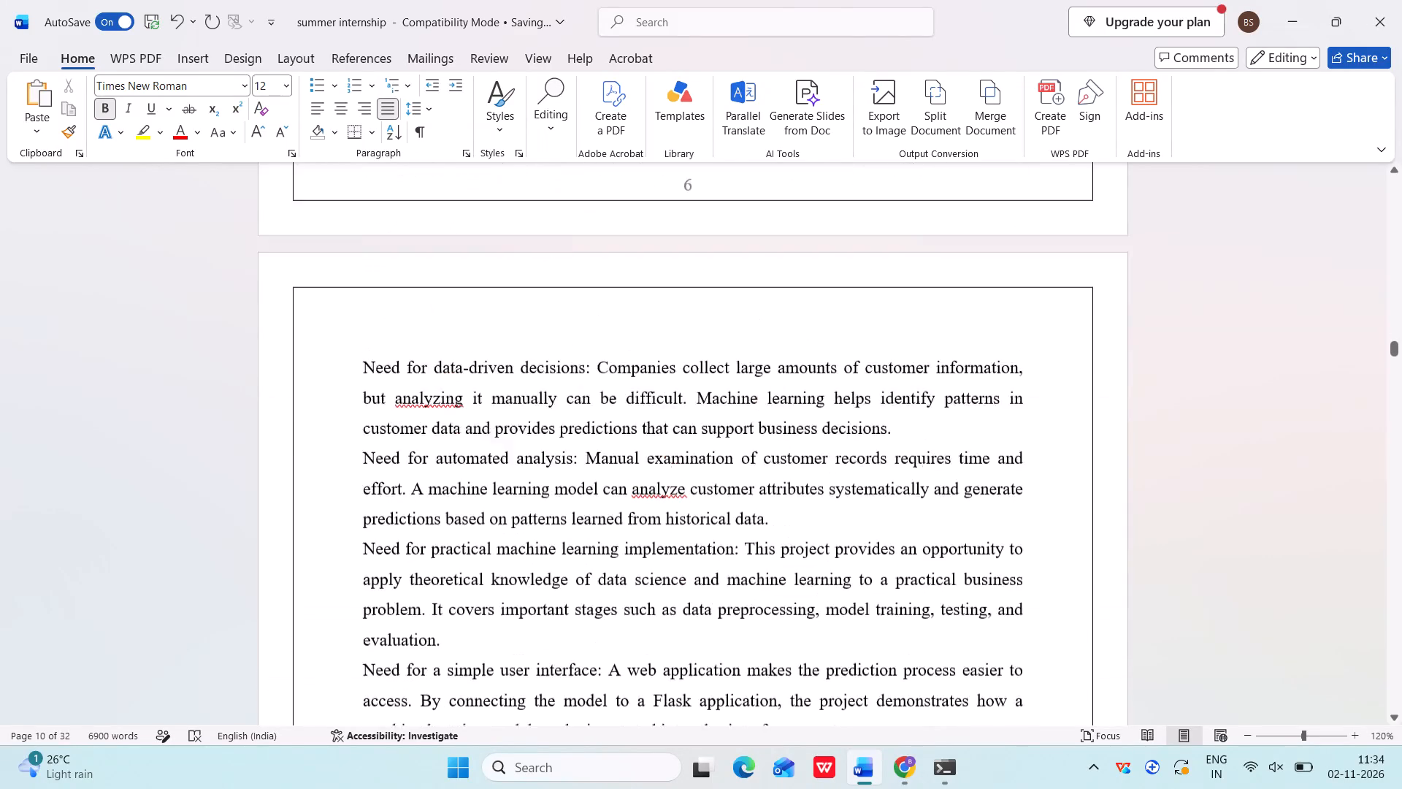
scroll(359, 264, "down", 3)
scroll(359, 264, "up", 3)
scroll(359, 264, "down", 2)
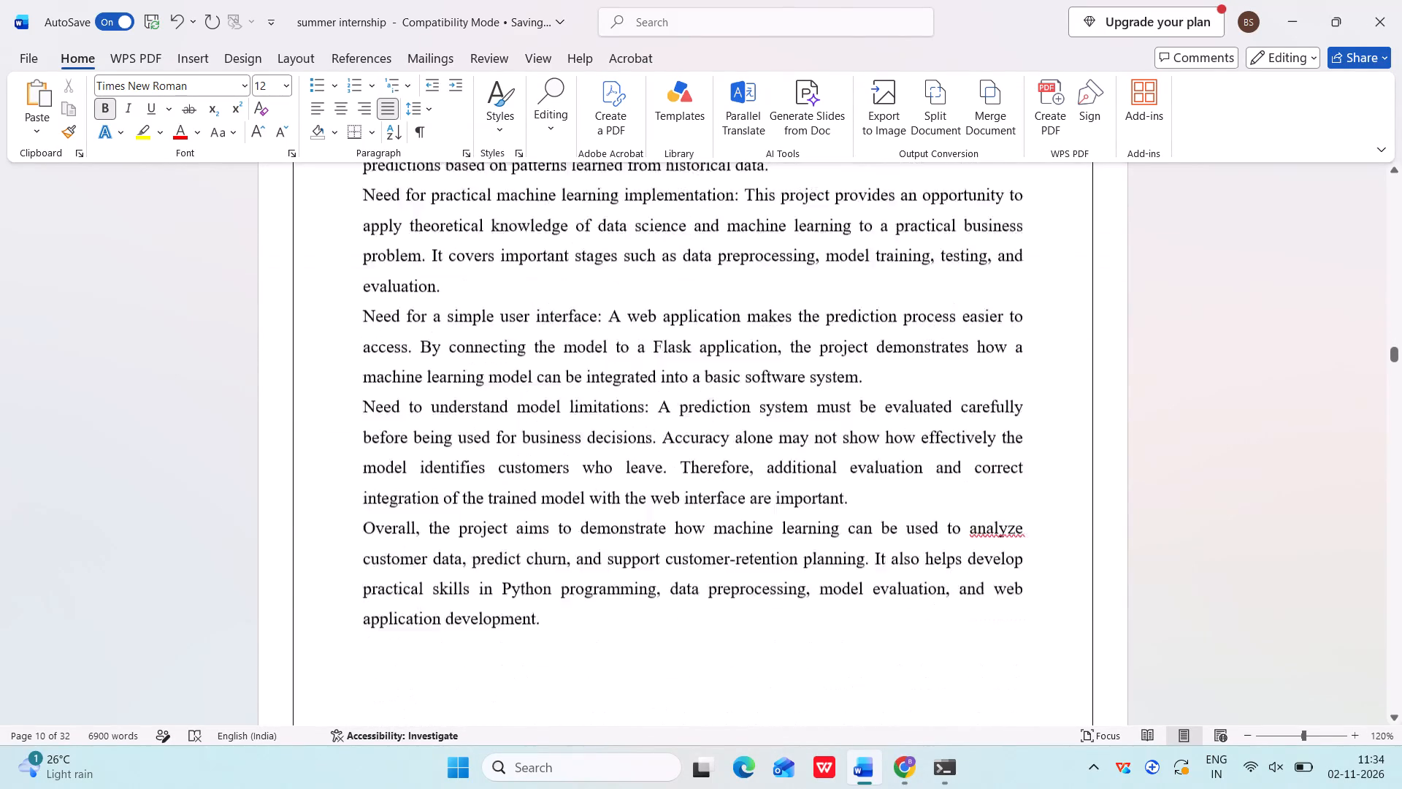
scroll(359, 264, "down", 7)
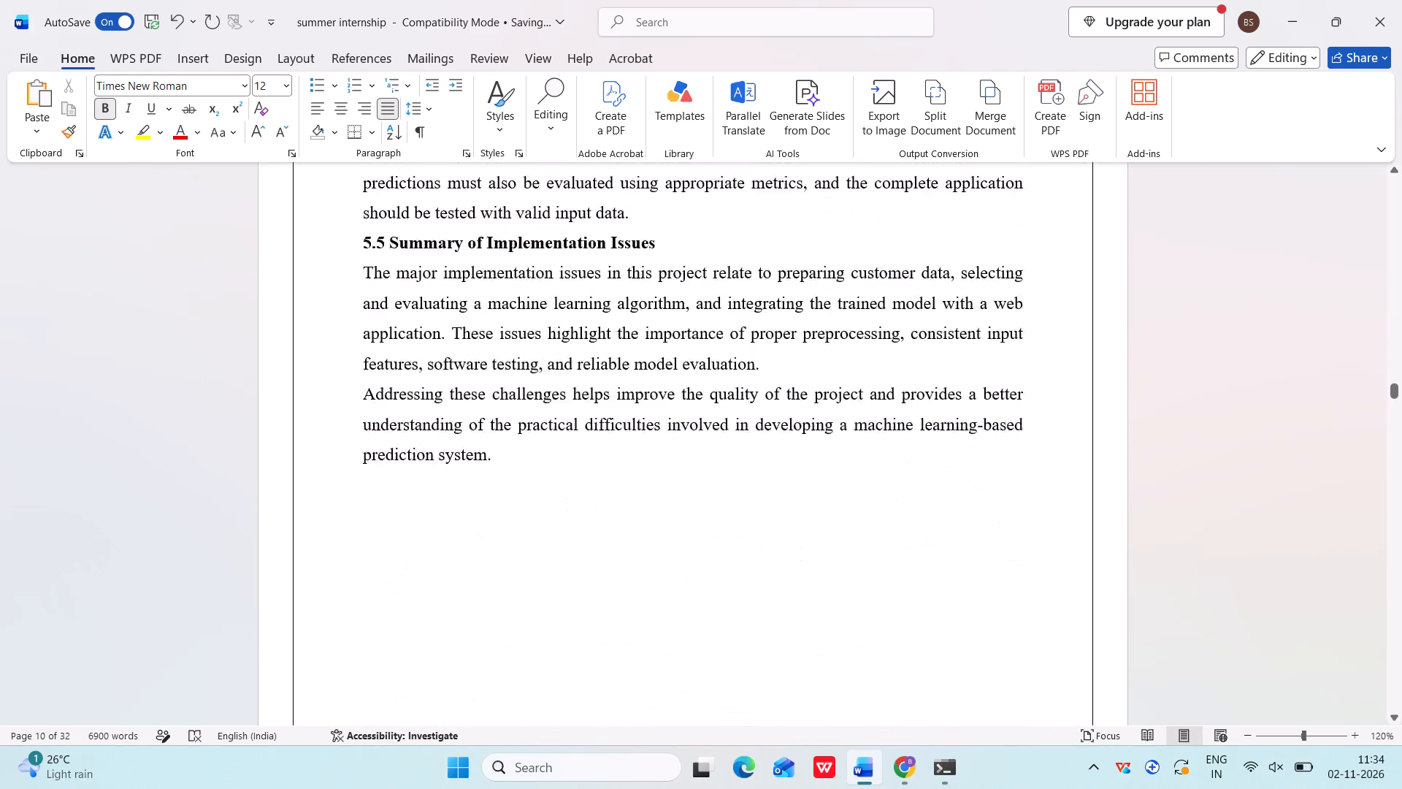
scroll(359, 264, "down", 8)
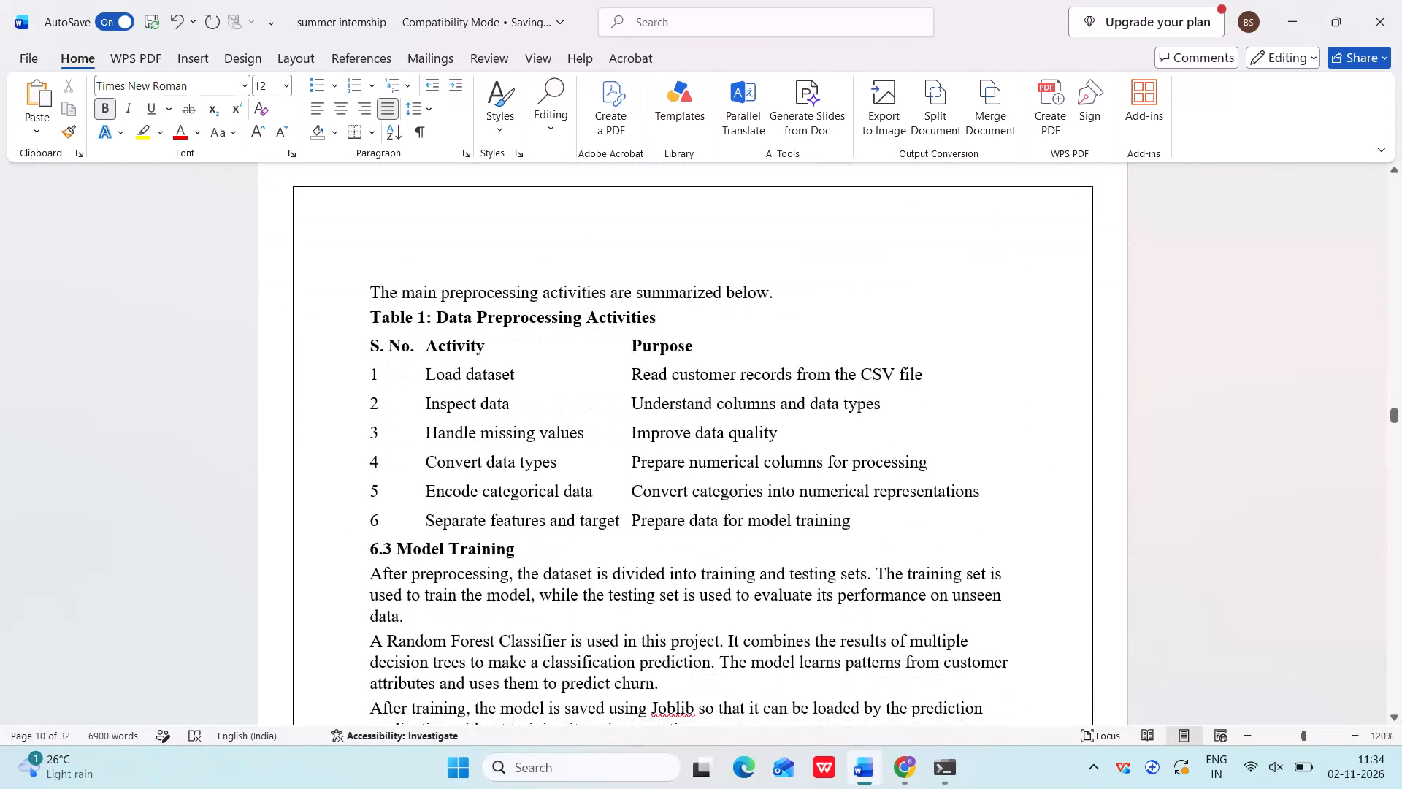
scroll(359, 264, "down", 3)
scroll(359, 264, "up", 5)
scroll(359, 264, "down", 4)
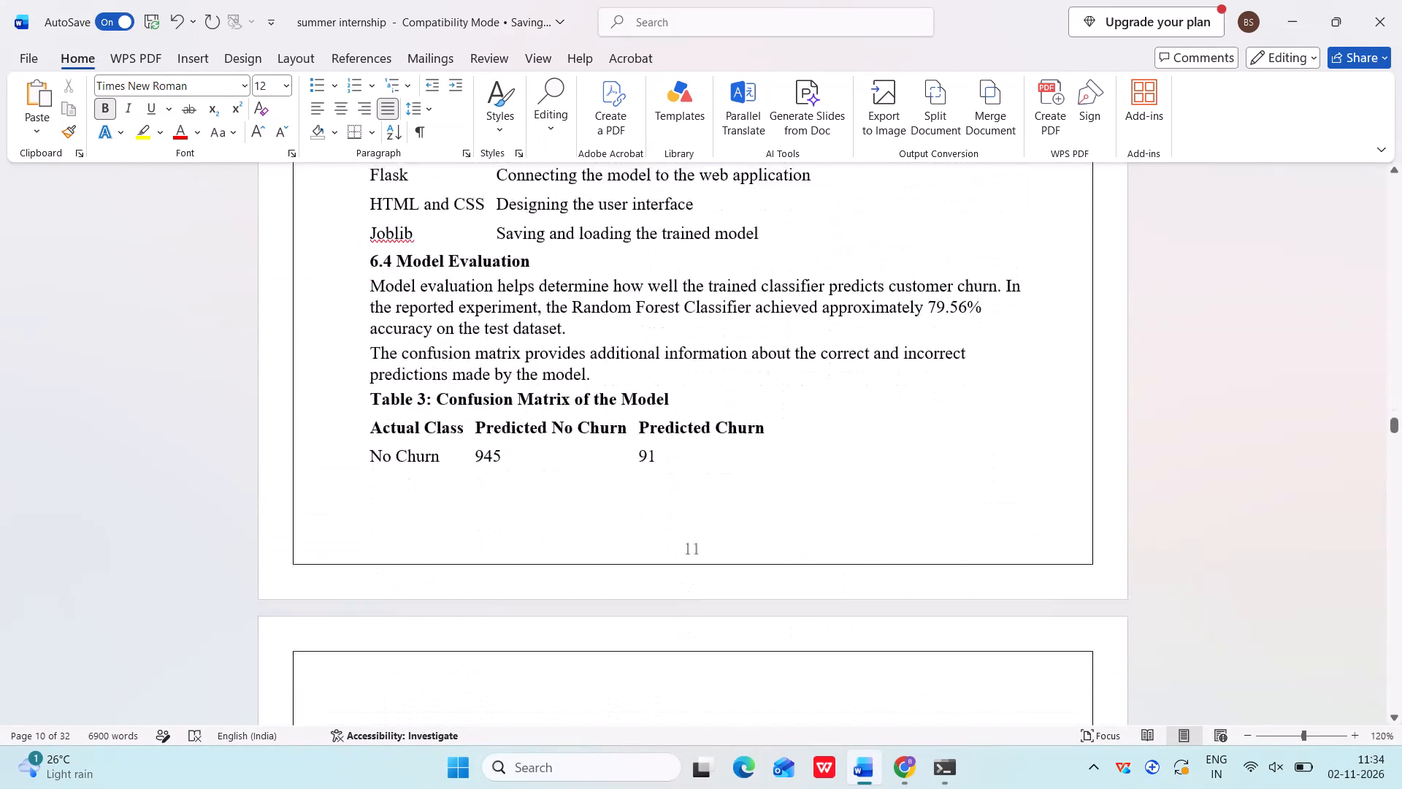
scroll(359, 264, "down", 1)
scroll(359, 264, "up", 3)
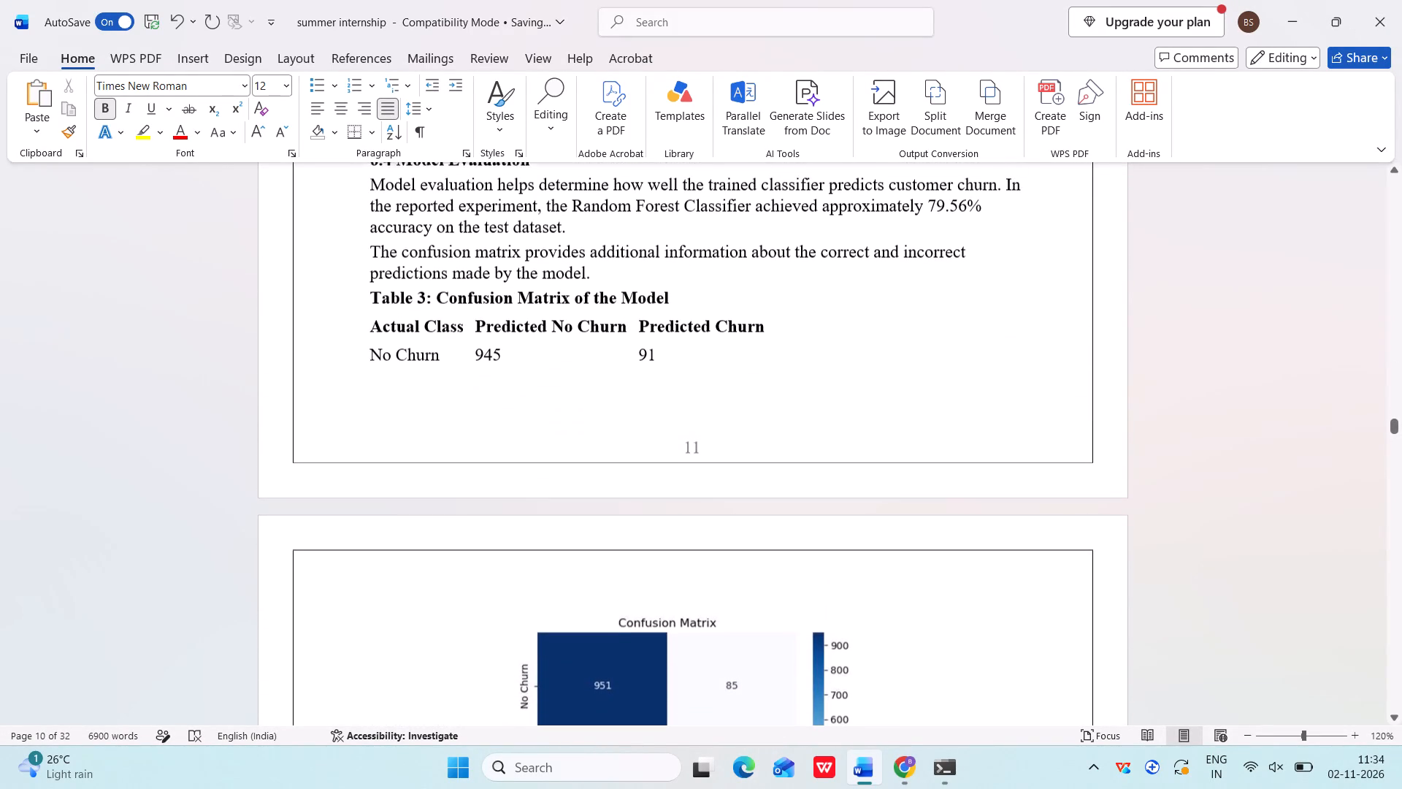
left_click(372, 292)
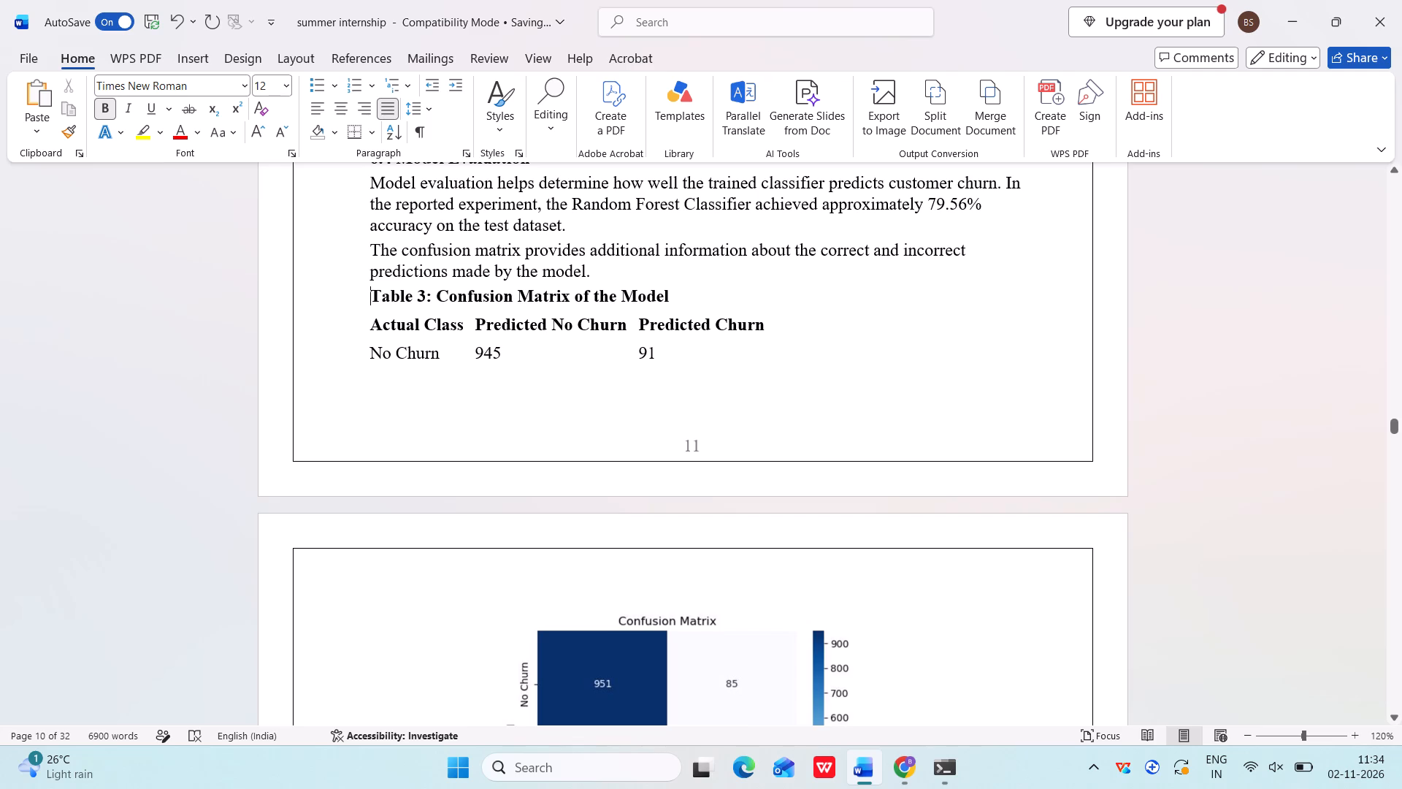
key("Return")
key("Return")
key("Return")
key("Return")
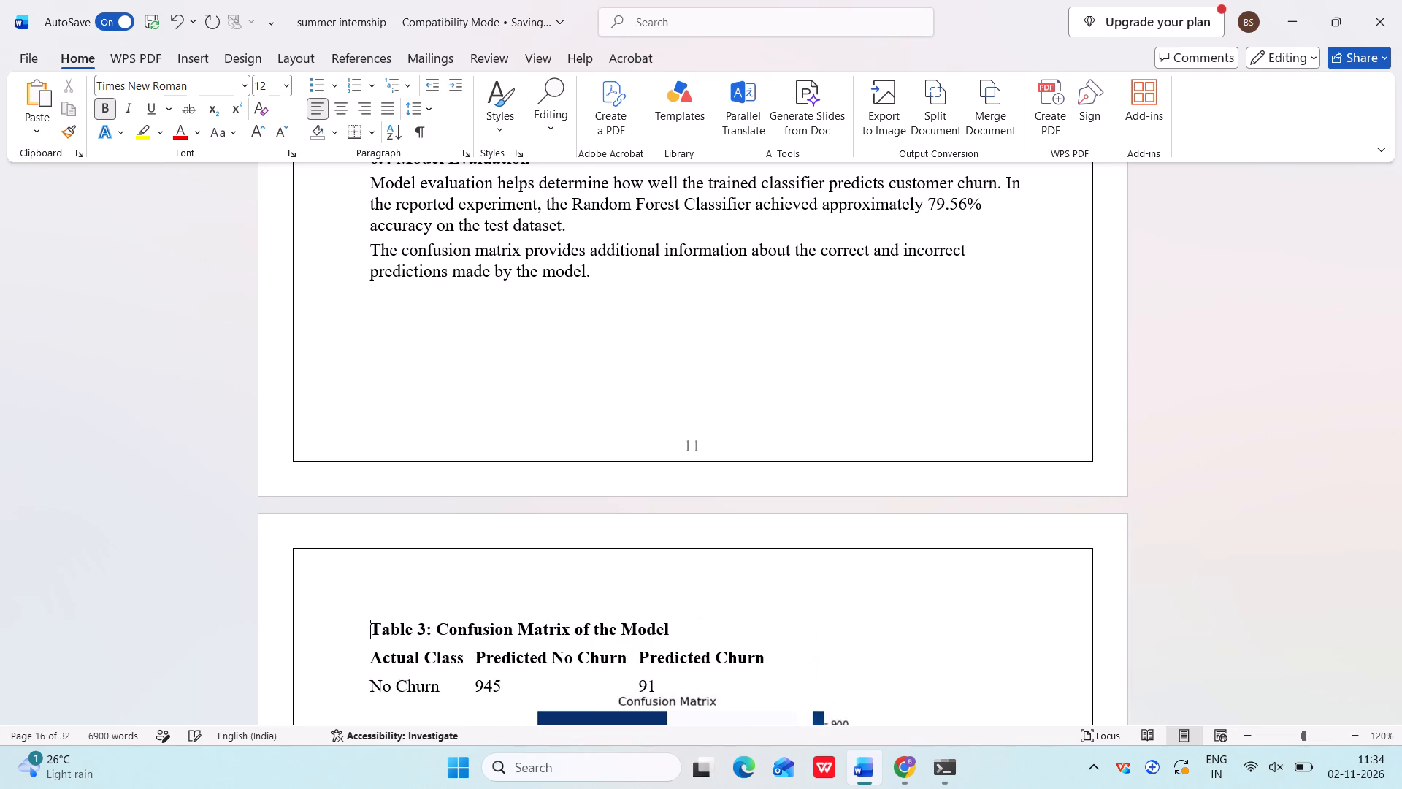
Delete the surplus blank lines between Table 3 and the Figure 3 caption, leaving a single blank line.
scroll(372, 292, "down", 2)
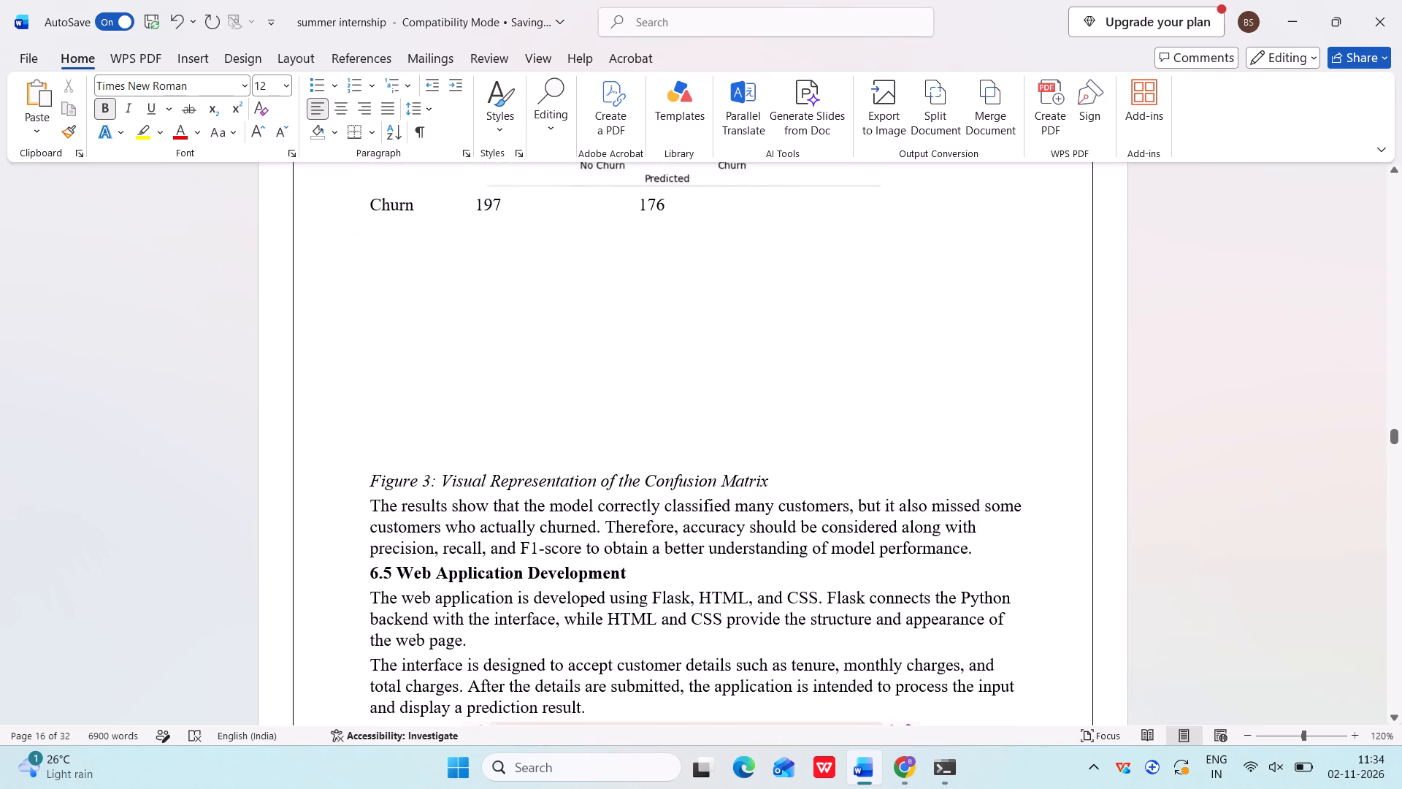
left_click(369, 451)
key("BackSpace")
key("BackSpace")
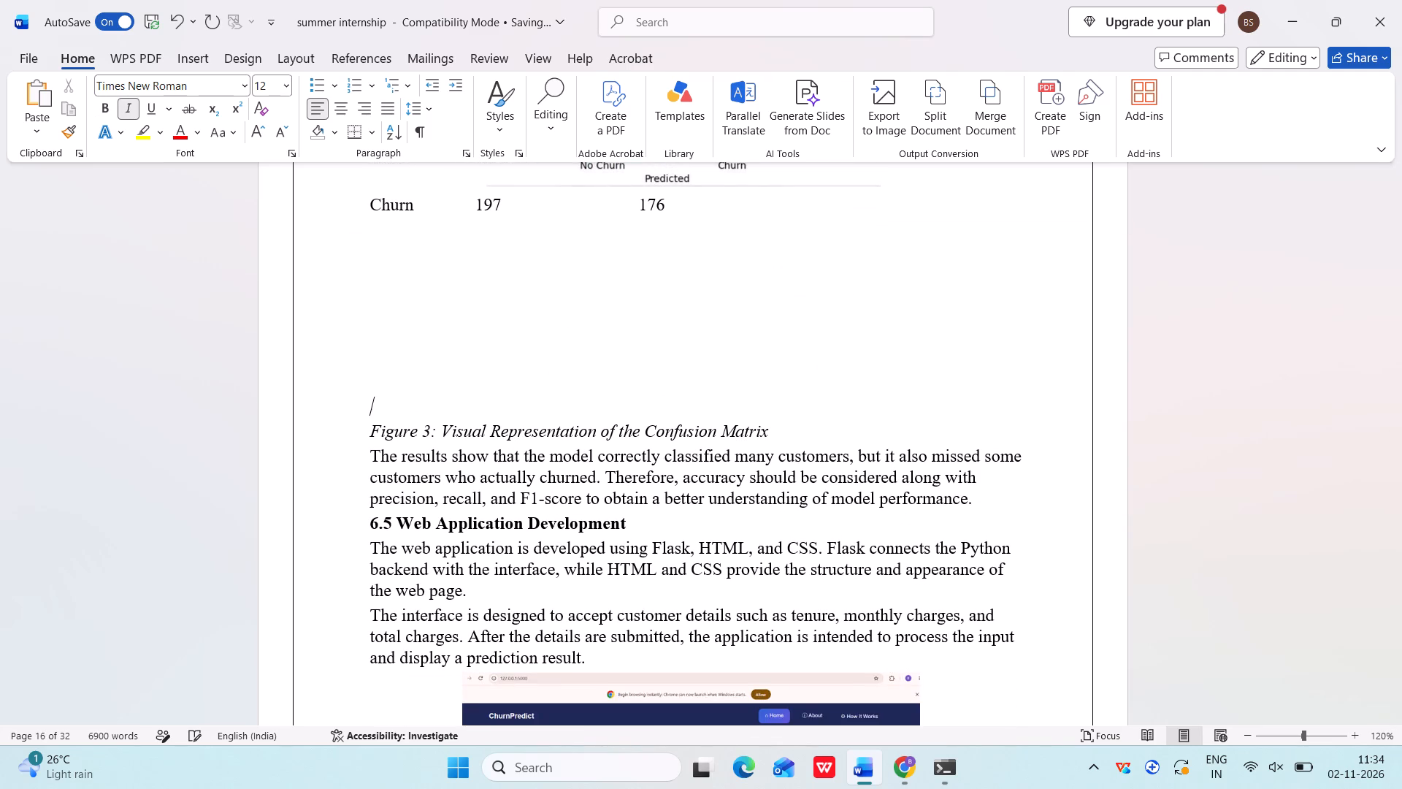
key("BackSpace")
key("BackSpace")
key("BackSpace")
key("BackSpace")
key("BackSpace")
key("BackSpace")
key("BackSpace")
key("BackSpace")
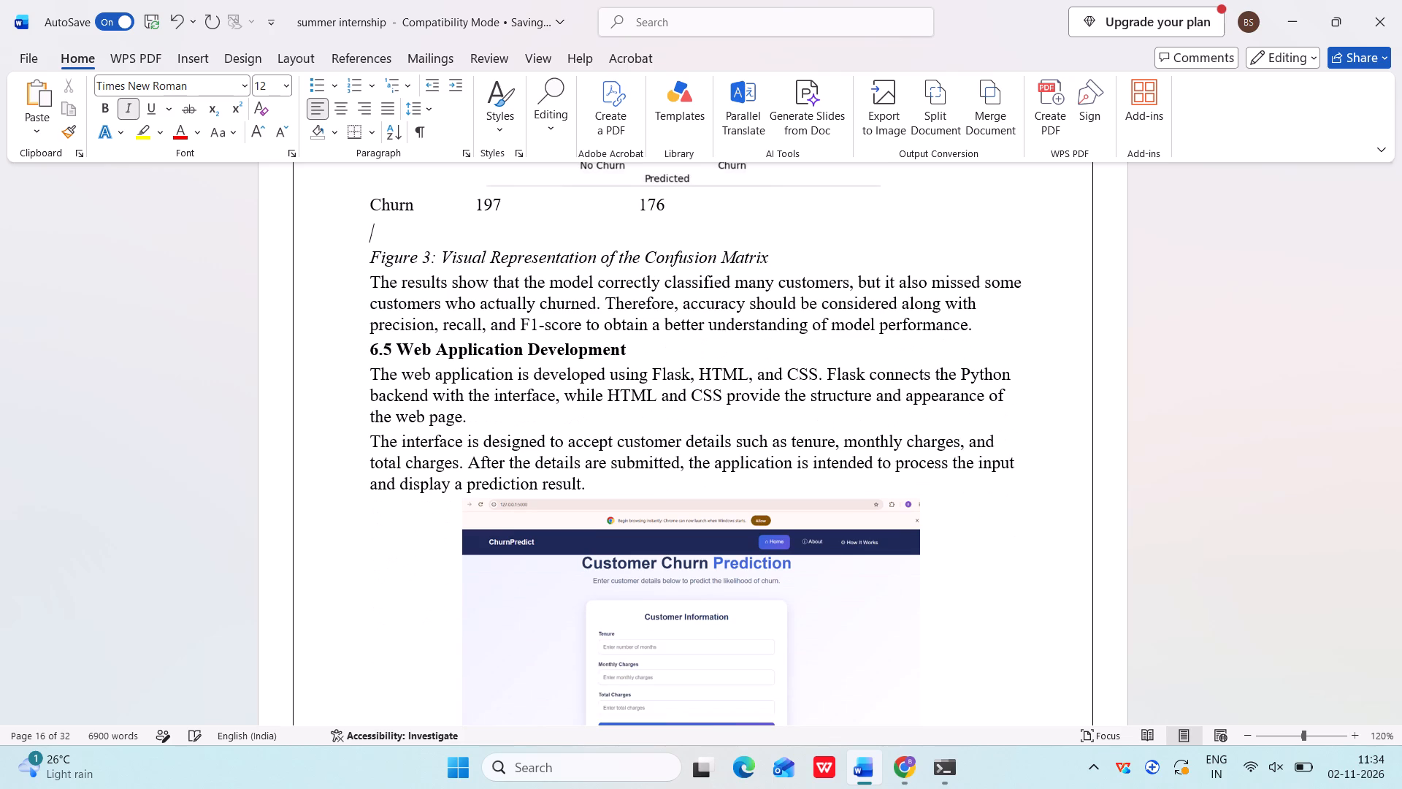
key("BackSpace")
key("BackSpace")
Move the confusion matrix picture directly below Table 3, at about the page centre.
scroll(599, 267, "up", 1)
left_click_drag(627, 354, 635, 416)
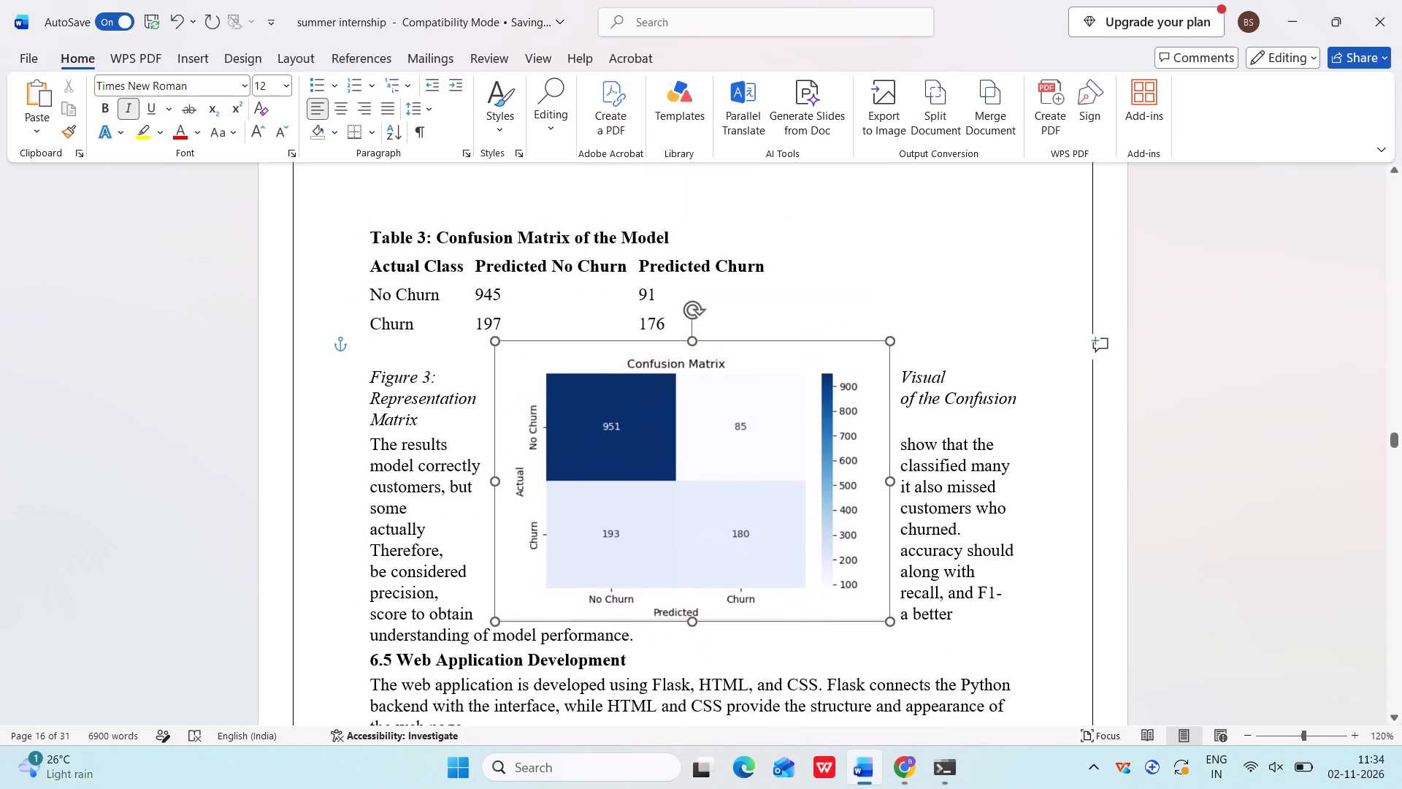
left_click_drag(635, 416, 617, 405)
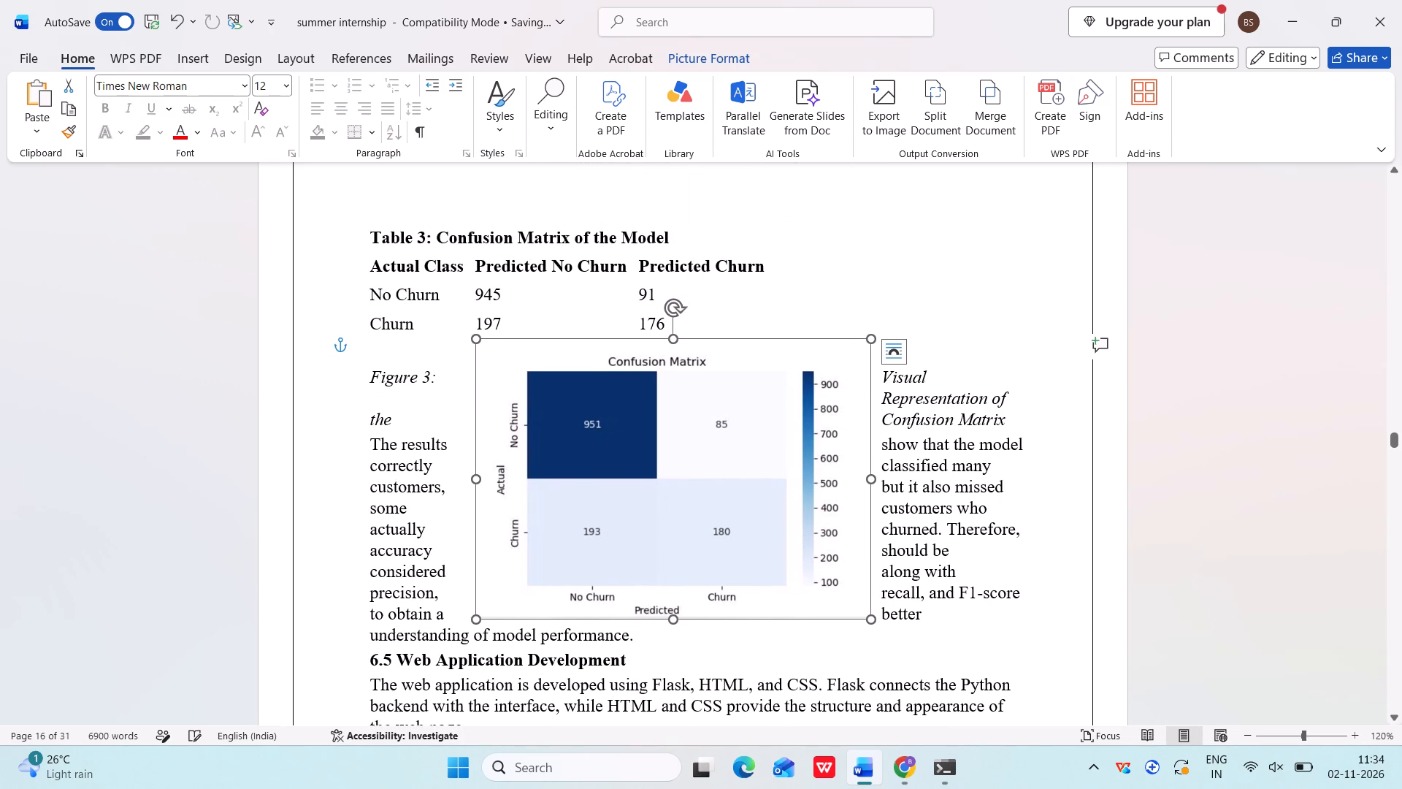
Insert eleven blank lines before the Figure 3 caption so that it sits below the confusion matrix picture.
left_click(367, 365)
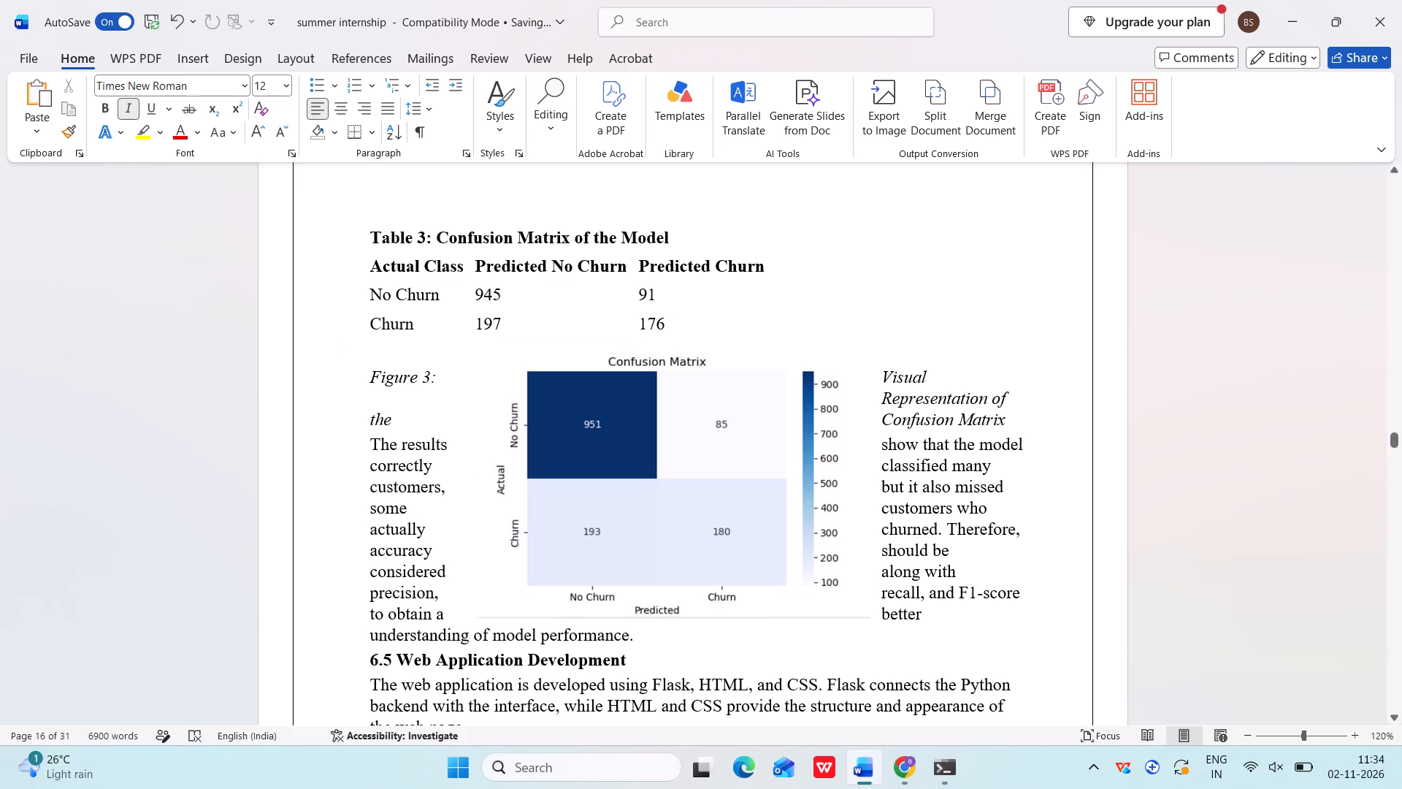
key("Return")
key("Return")
key("Return")
key("Return")
key("Return")
key("Return")
key("Return")
key("Return")
key("Return")
key("Return")
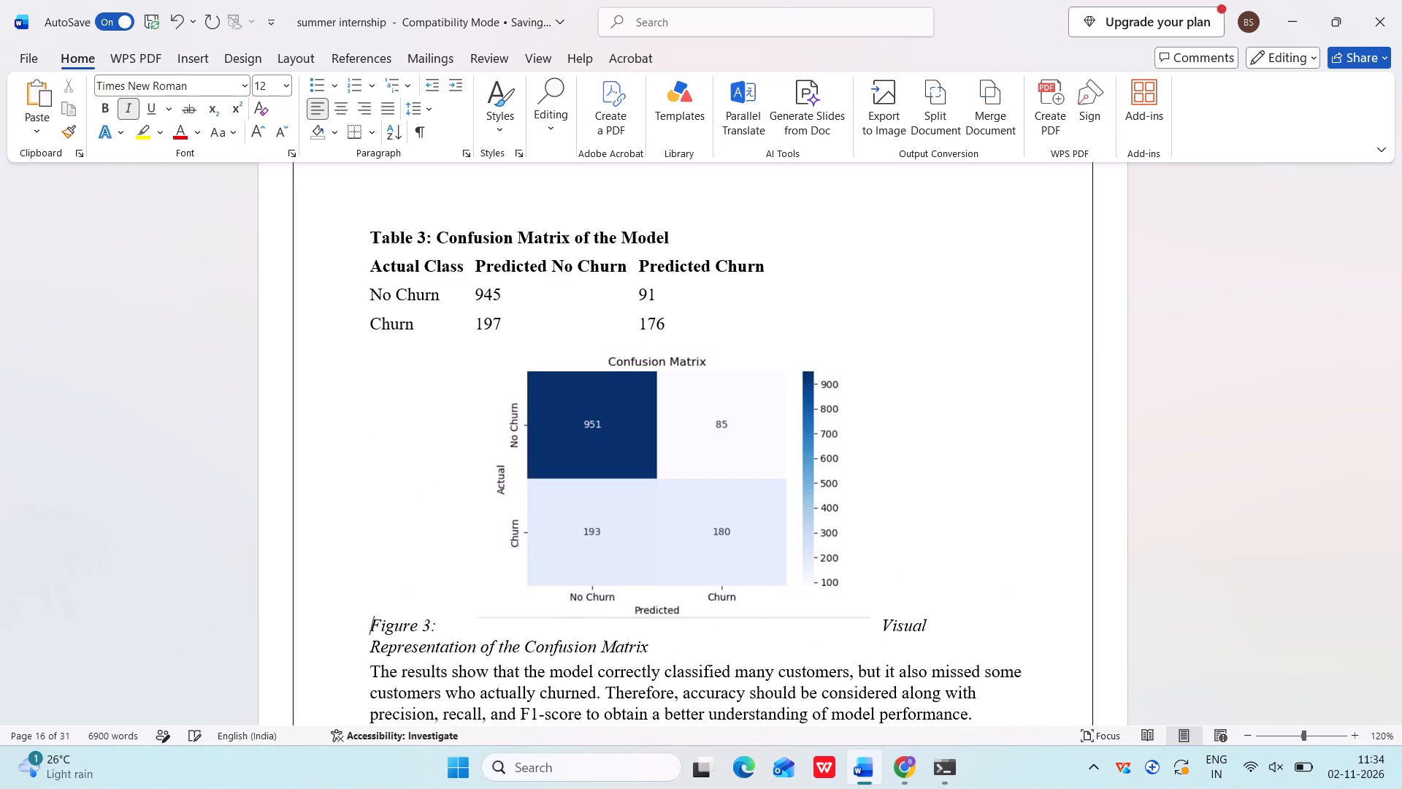
key("Return")
left_click(648, 464)
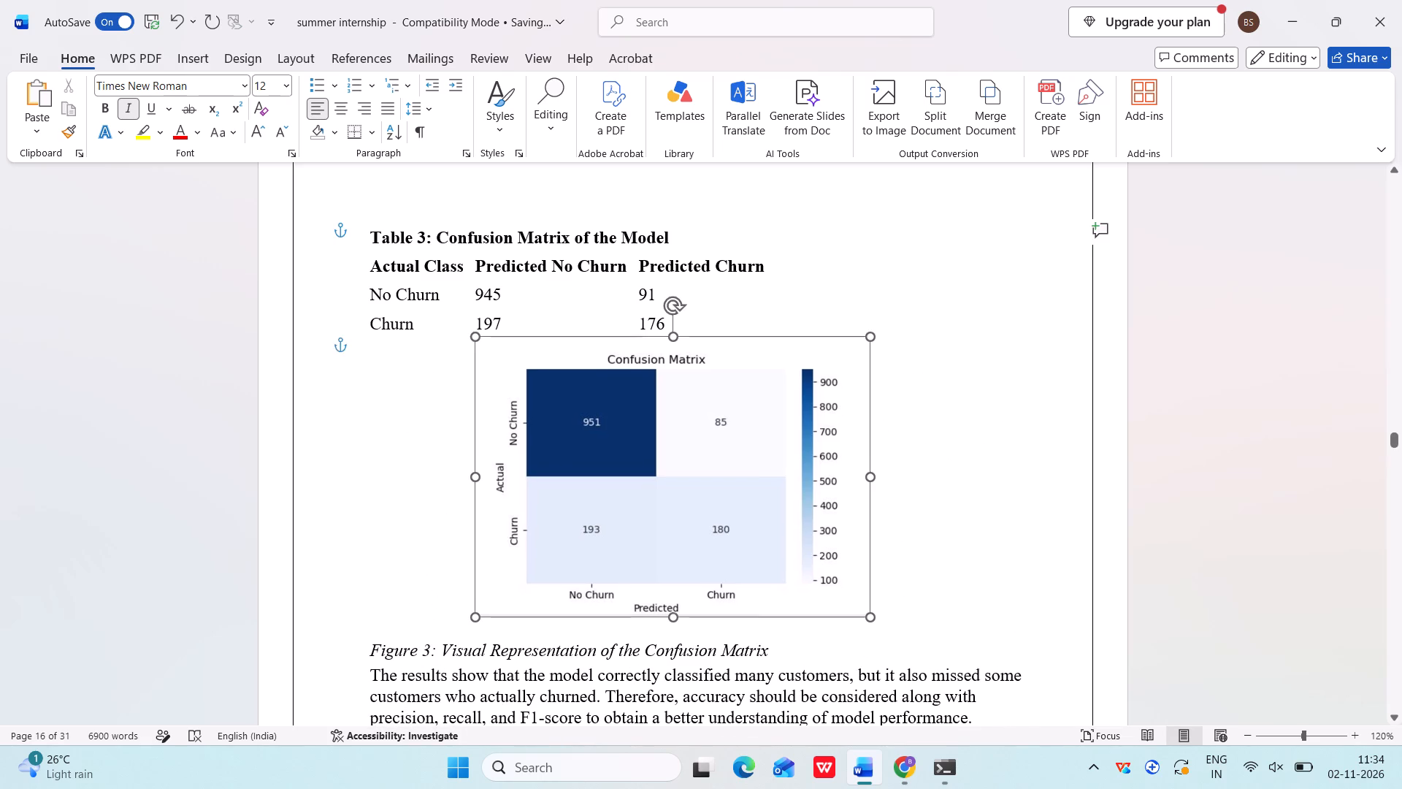
left_click(930, 444)
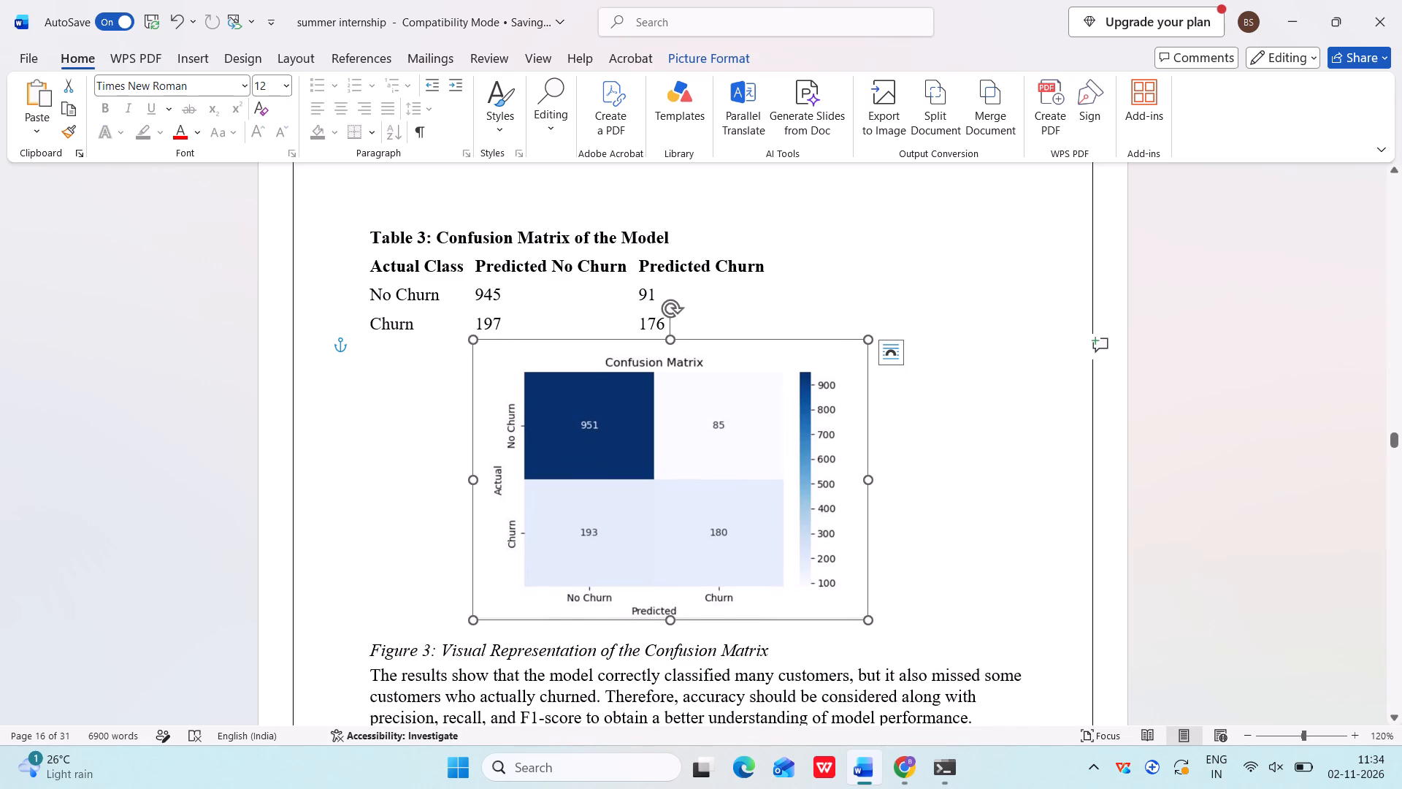
Check the page layout from the Figure 3 caption through section 6.5 and the start of section 6.6.
scroll(735, 584, "down", 2)
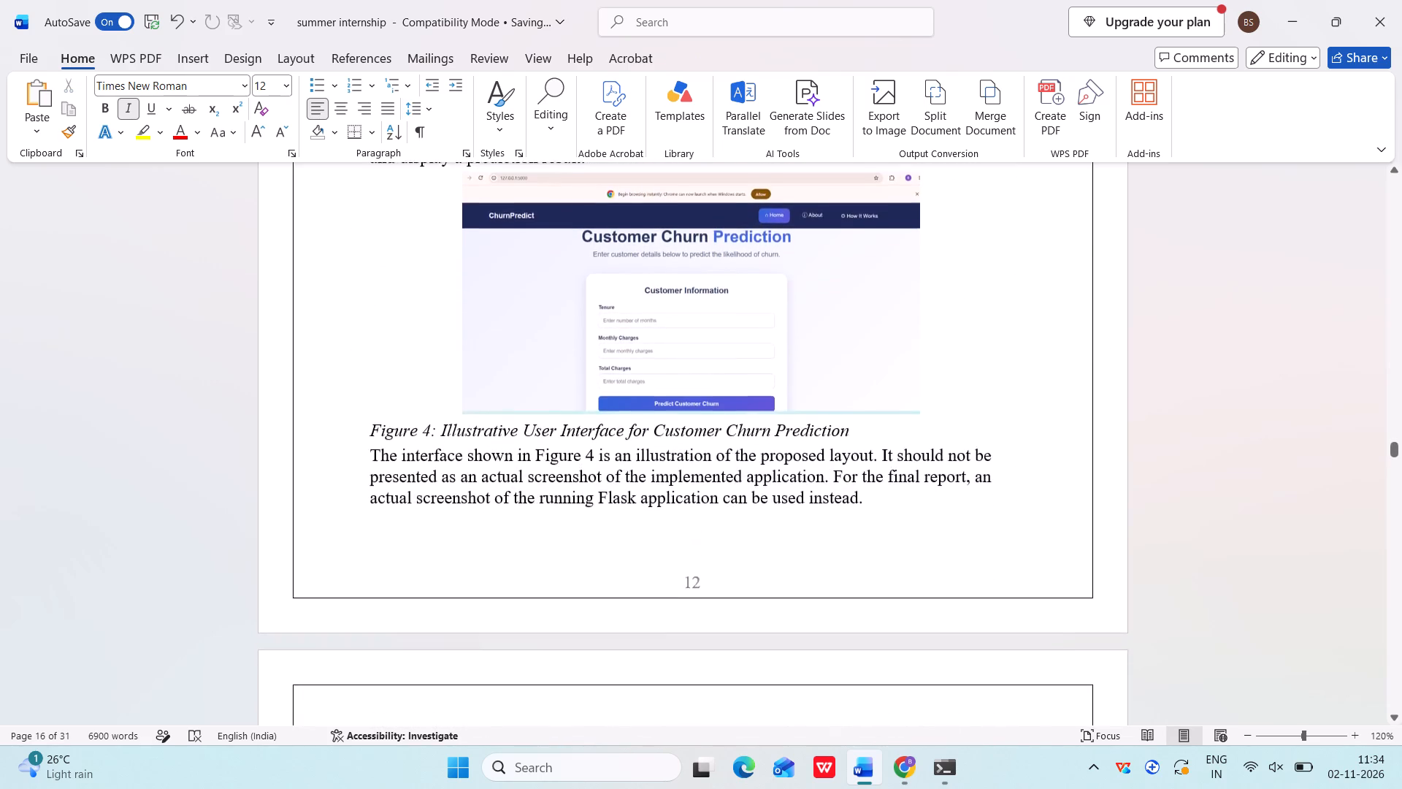
scroll(735, 584, "down", 2)
scroll(735, 584, "up", 2)
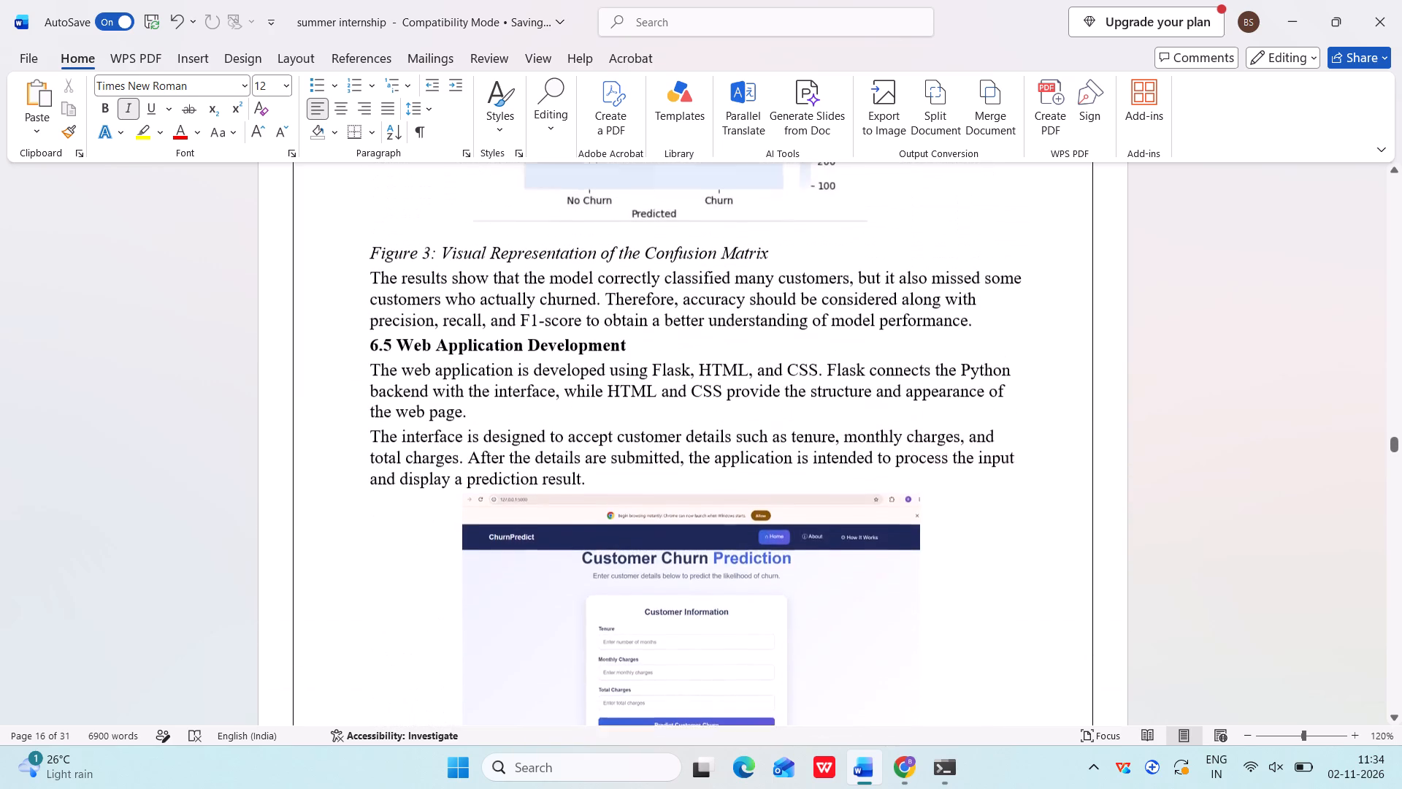
scroll(735, 584, "down", 1)
scroll(735, 584, "up", 1)
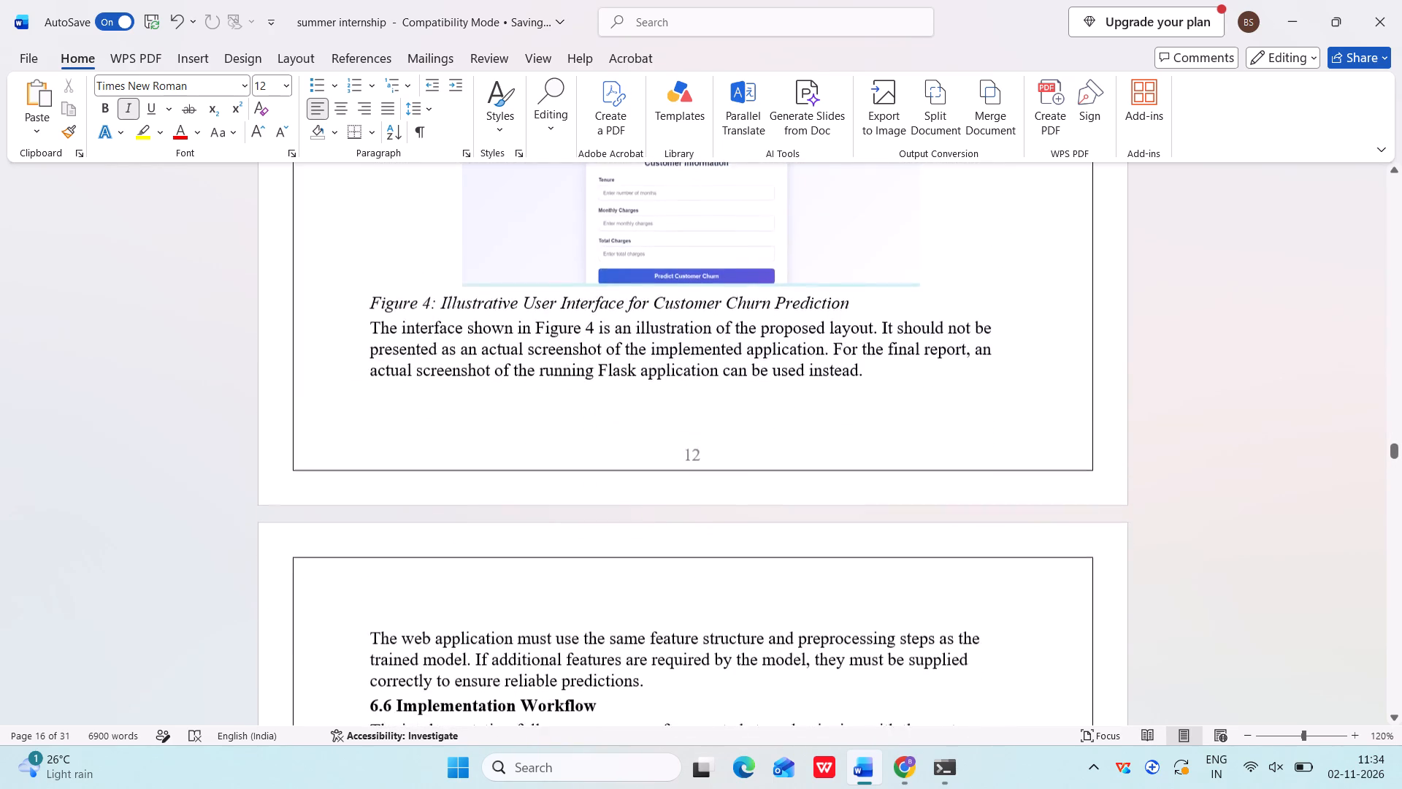
scroll(735, 584, "up", 3)
Draw the top, right and left outer borders of Table 3: Confusion Matrix of the Model with Draw Table.
scroll(735, 584, "down", 1)
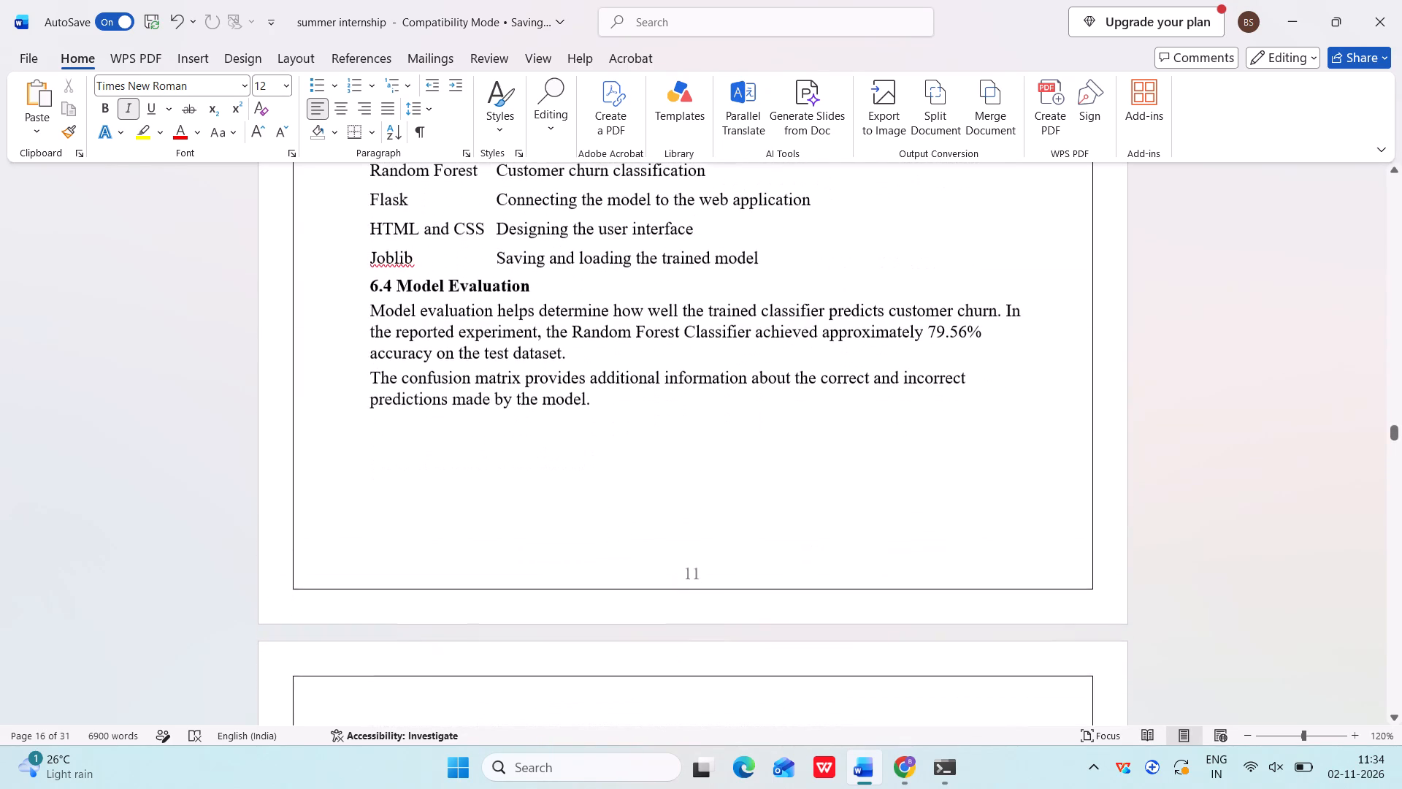
scroll(671, 665, "down", 1)
left_click(518, 412)
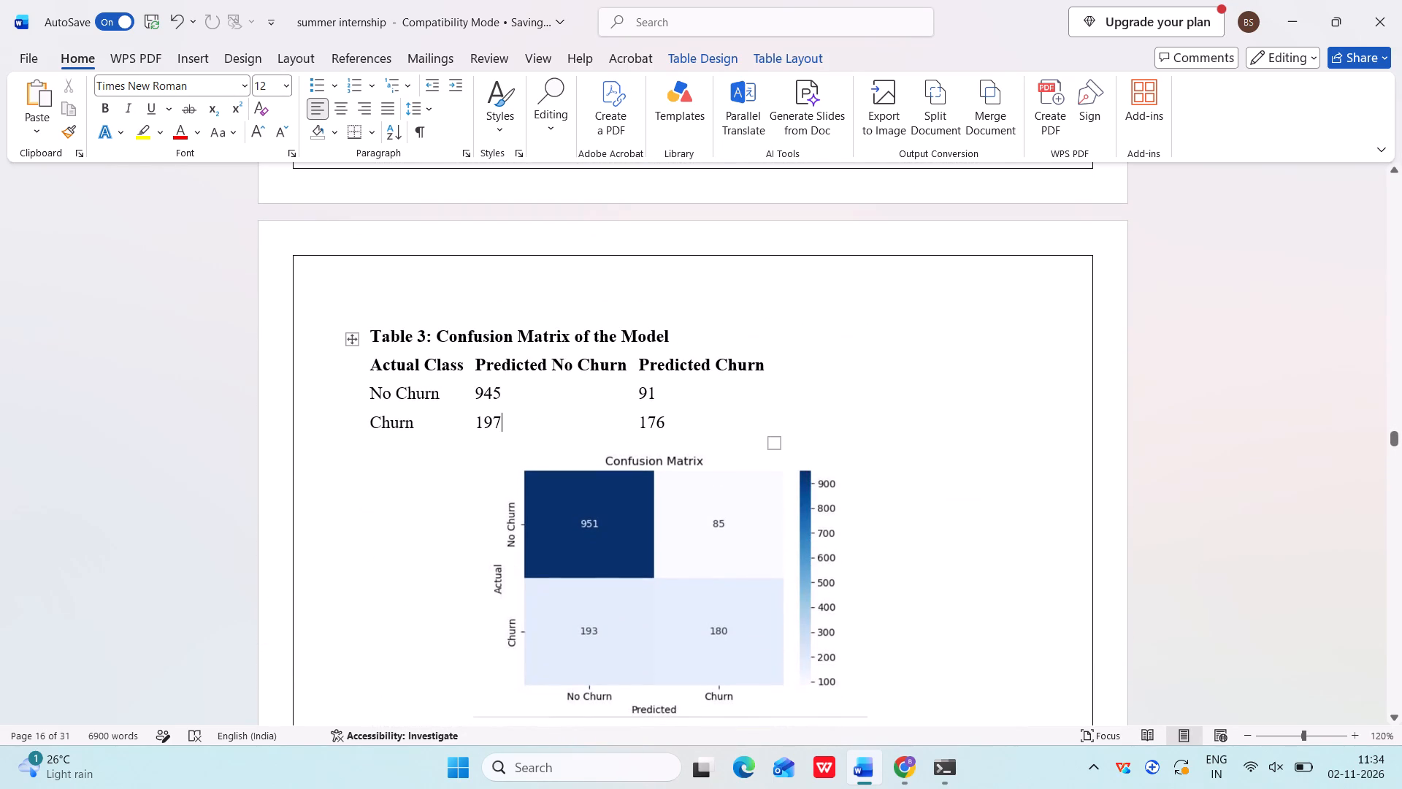
left_click_drag(367, 386, 681, 430)
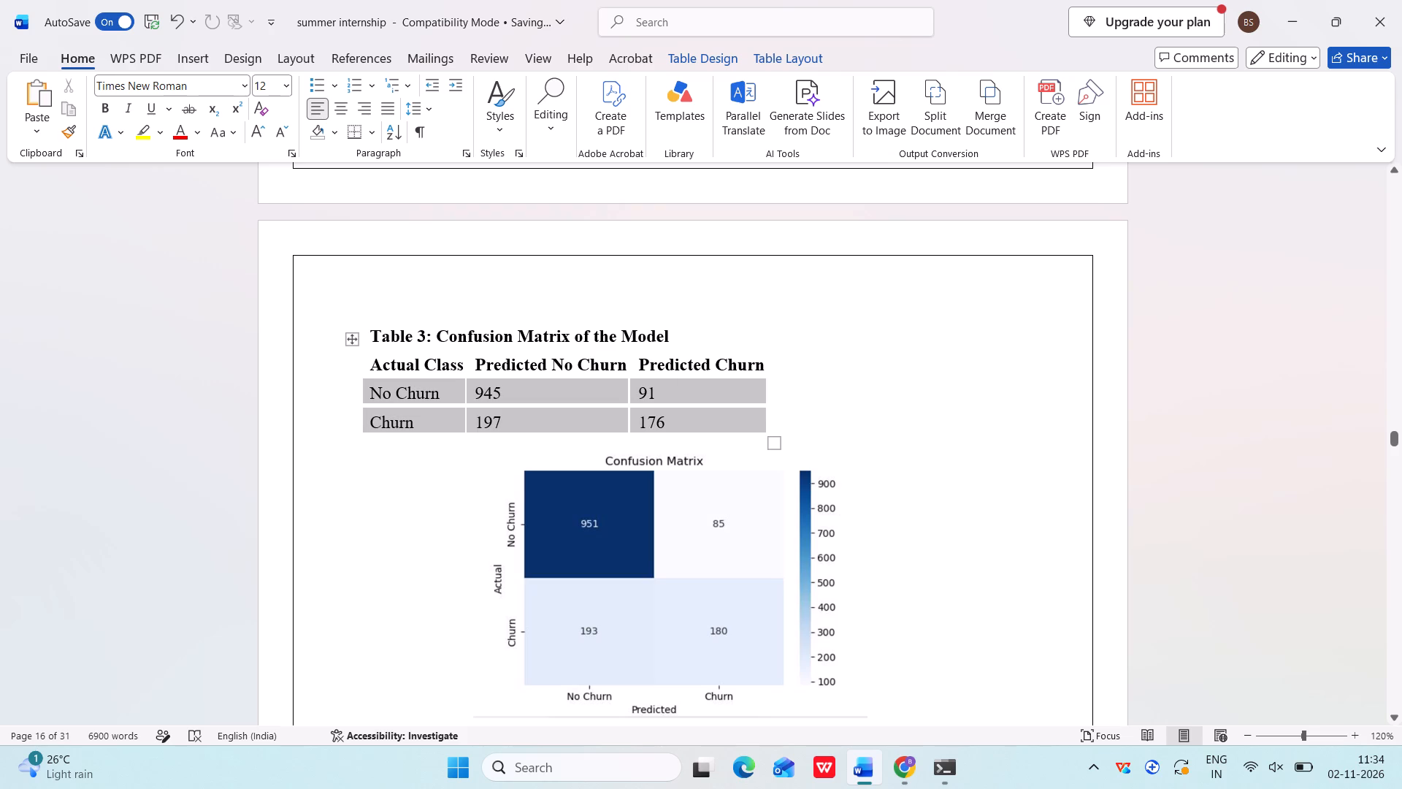
left_click(366, 131)
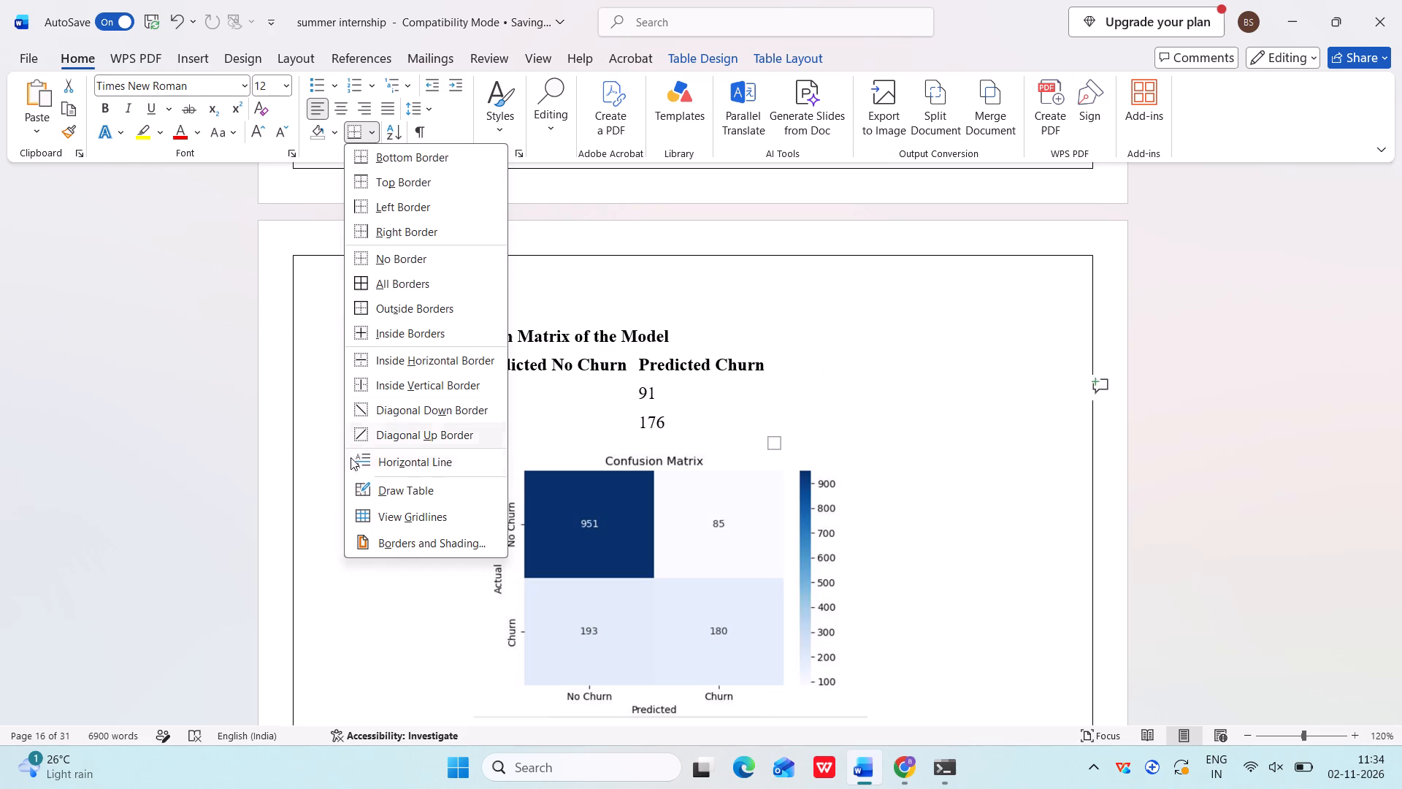
left_click(357, 487)
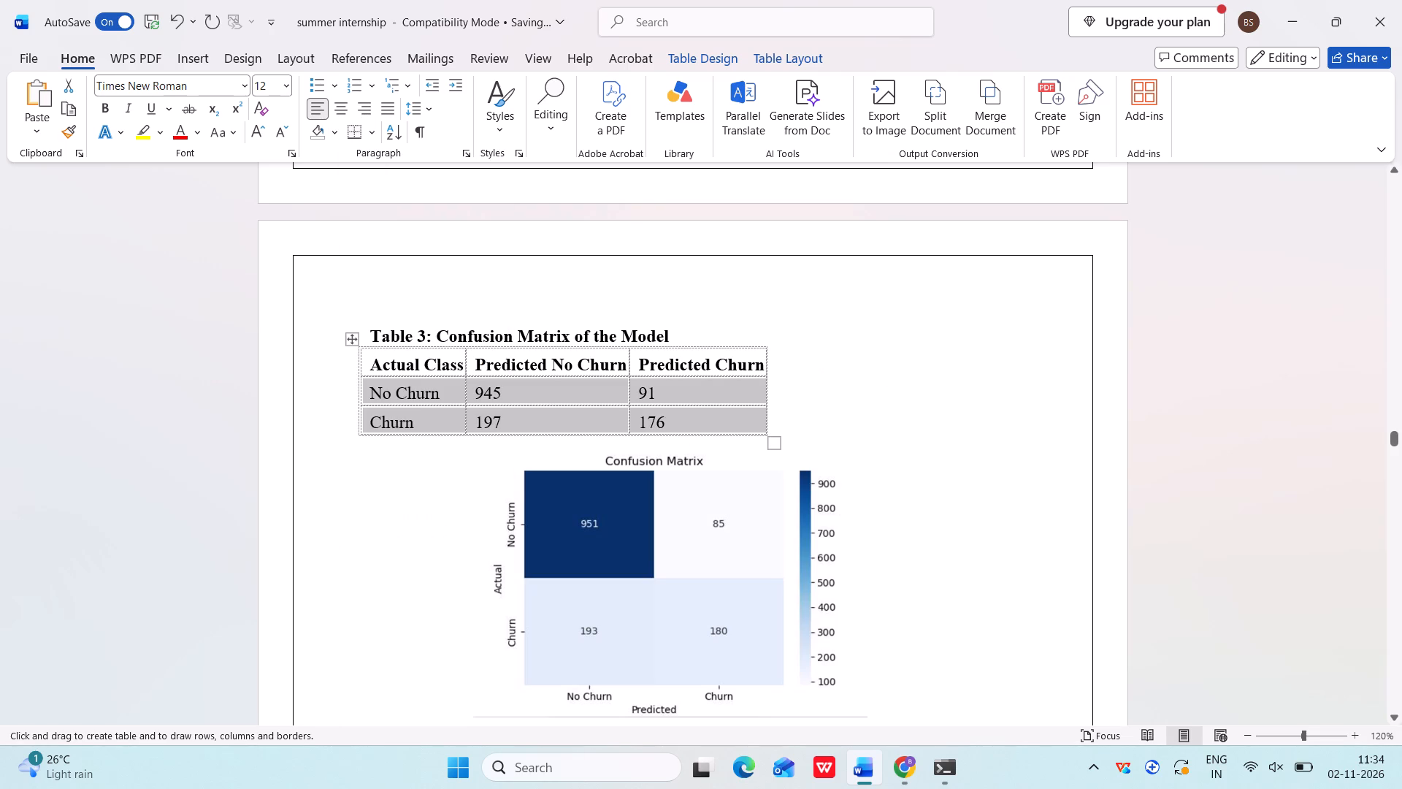
left_click_drag(361, 348, 761, 346)
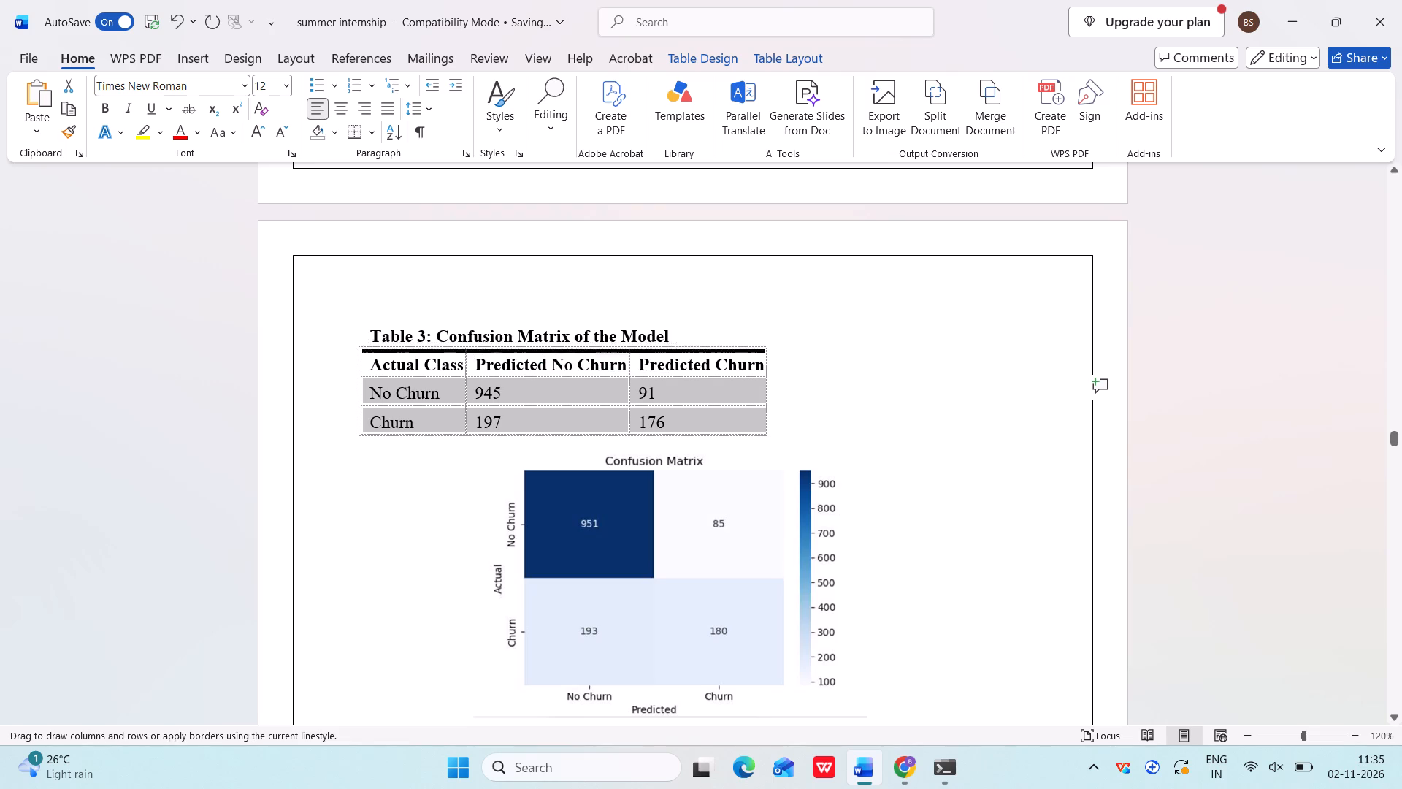
left_click_drag(761, 346, 764, 349)
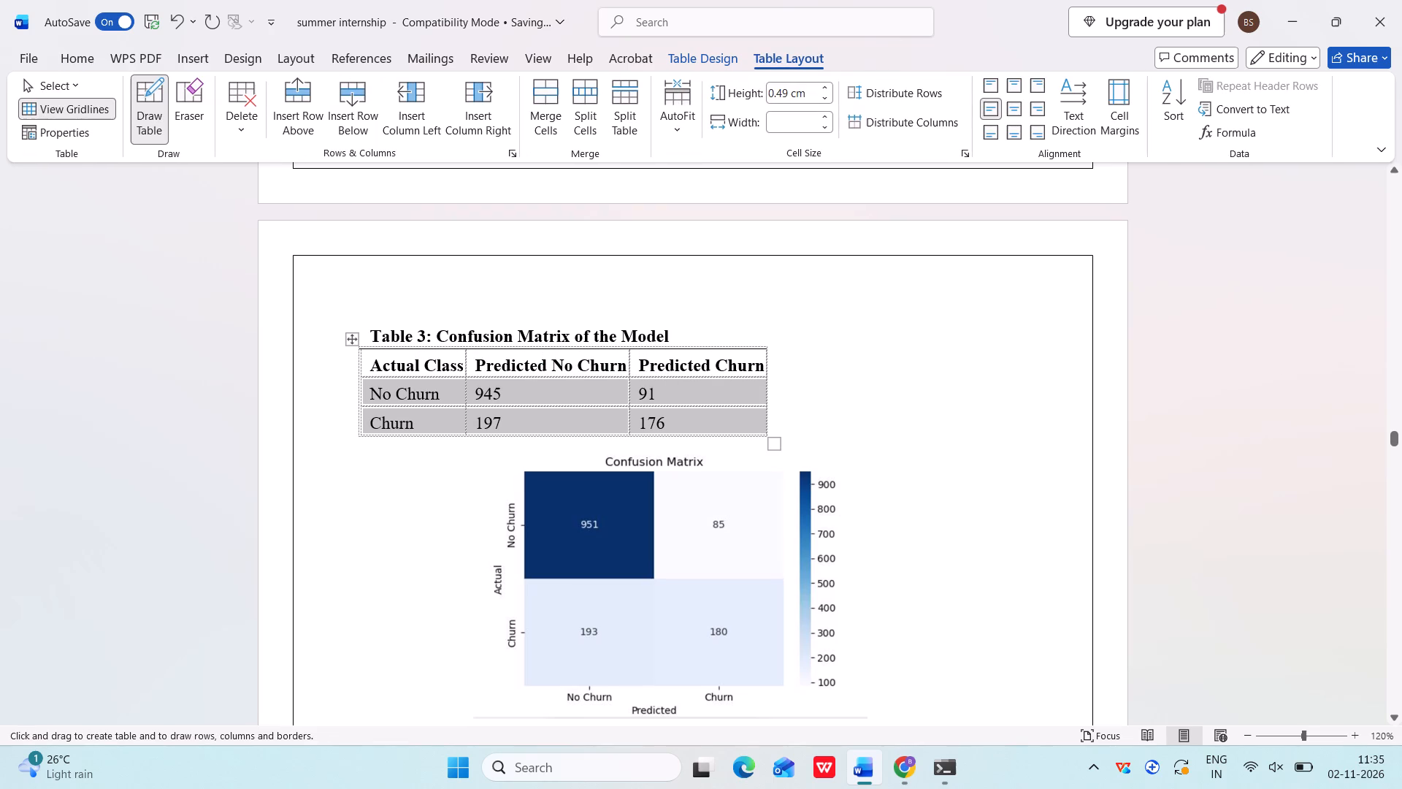
left_click_drag(766, 347, 764, 419)
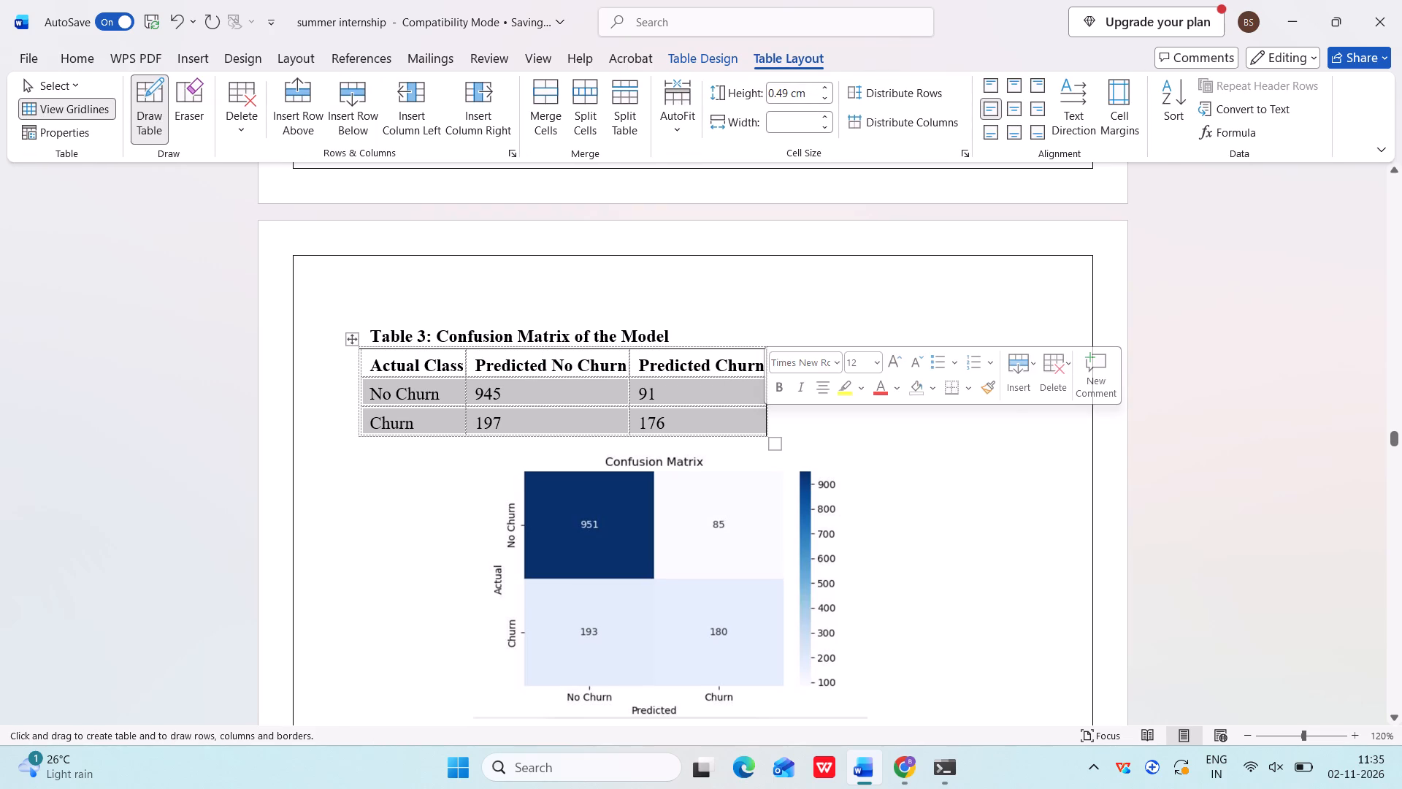
left_click_drag(359, 353, 358, 424)
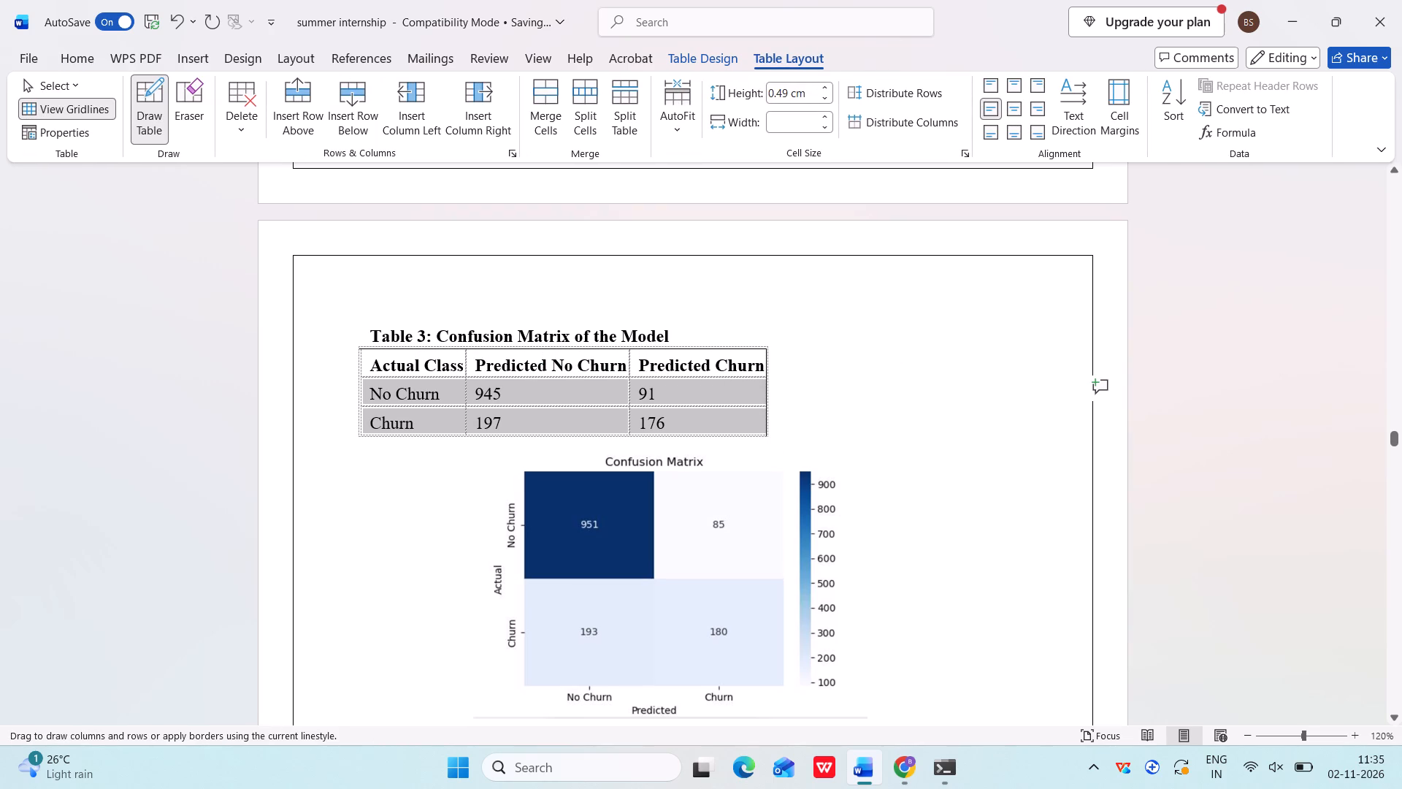
left_click_drag(358, 424, 364, 435)
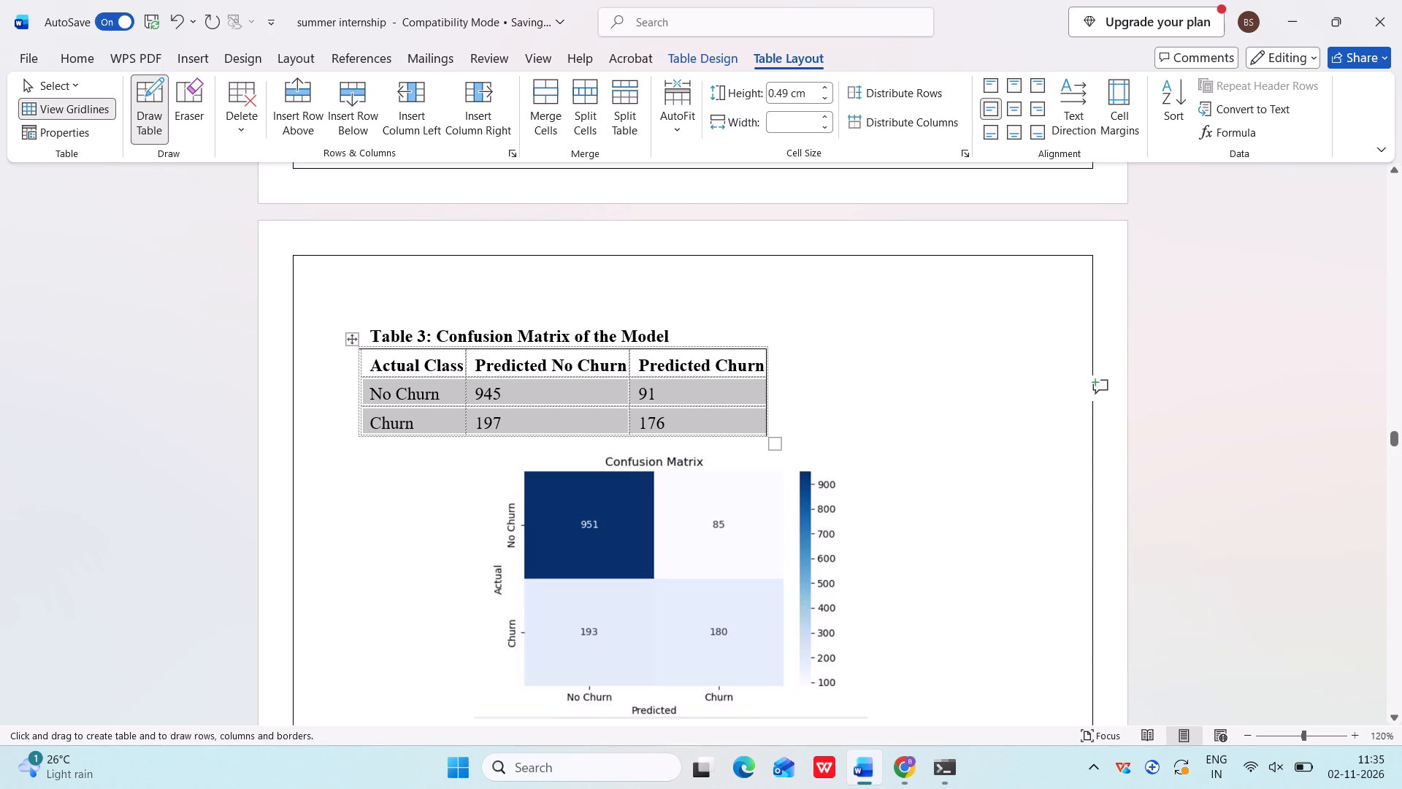
left_click_drag(361, 352, 355, 423)
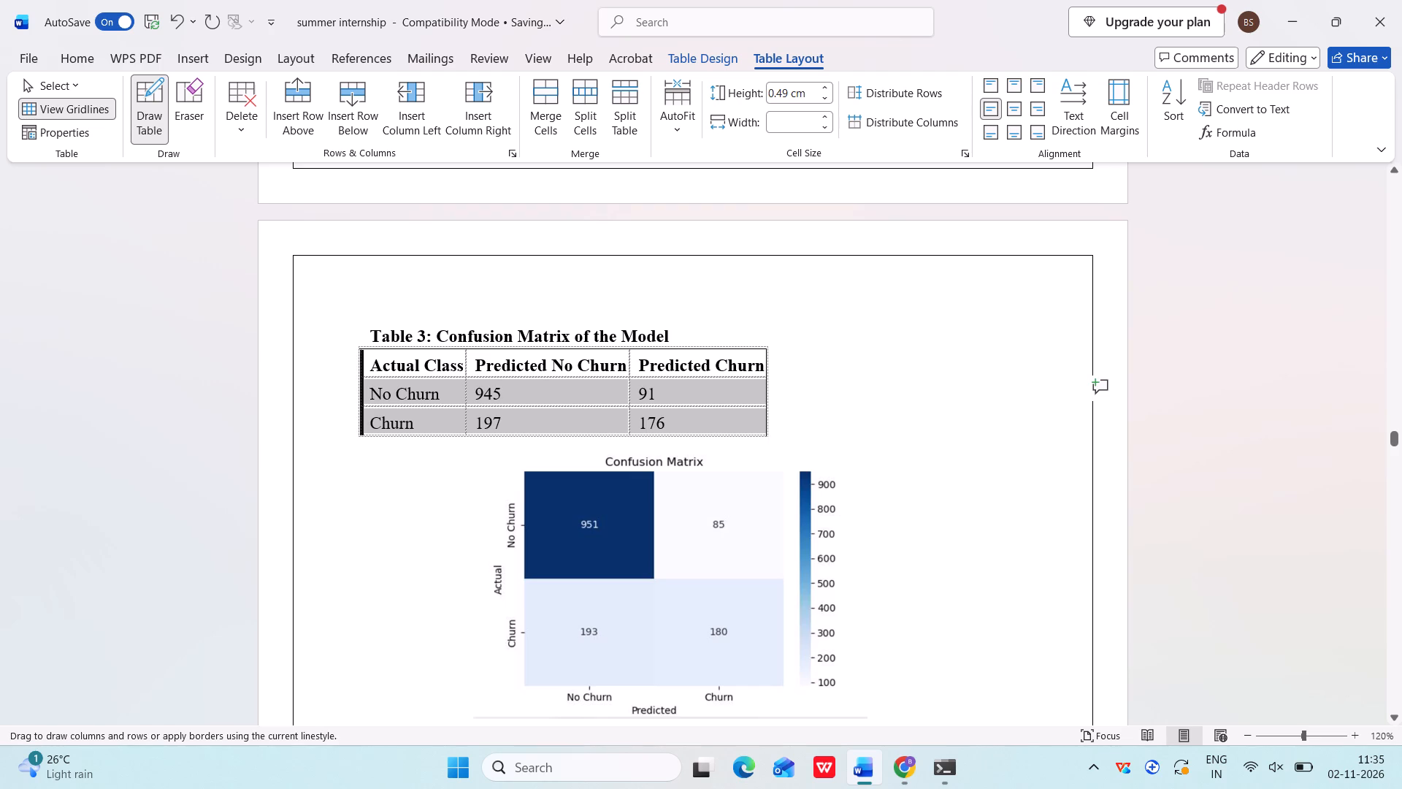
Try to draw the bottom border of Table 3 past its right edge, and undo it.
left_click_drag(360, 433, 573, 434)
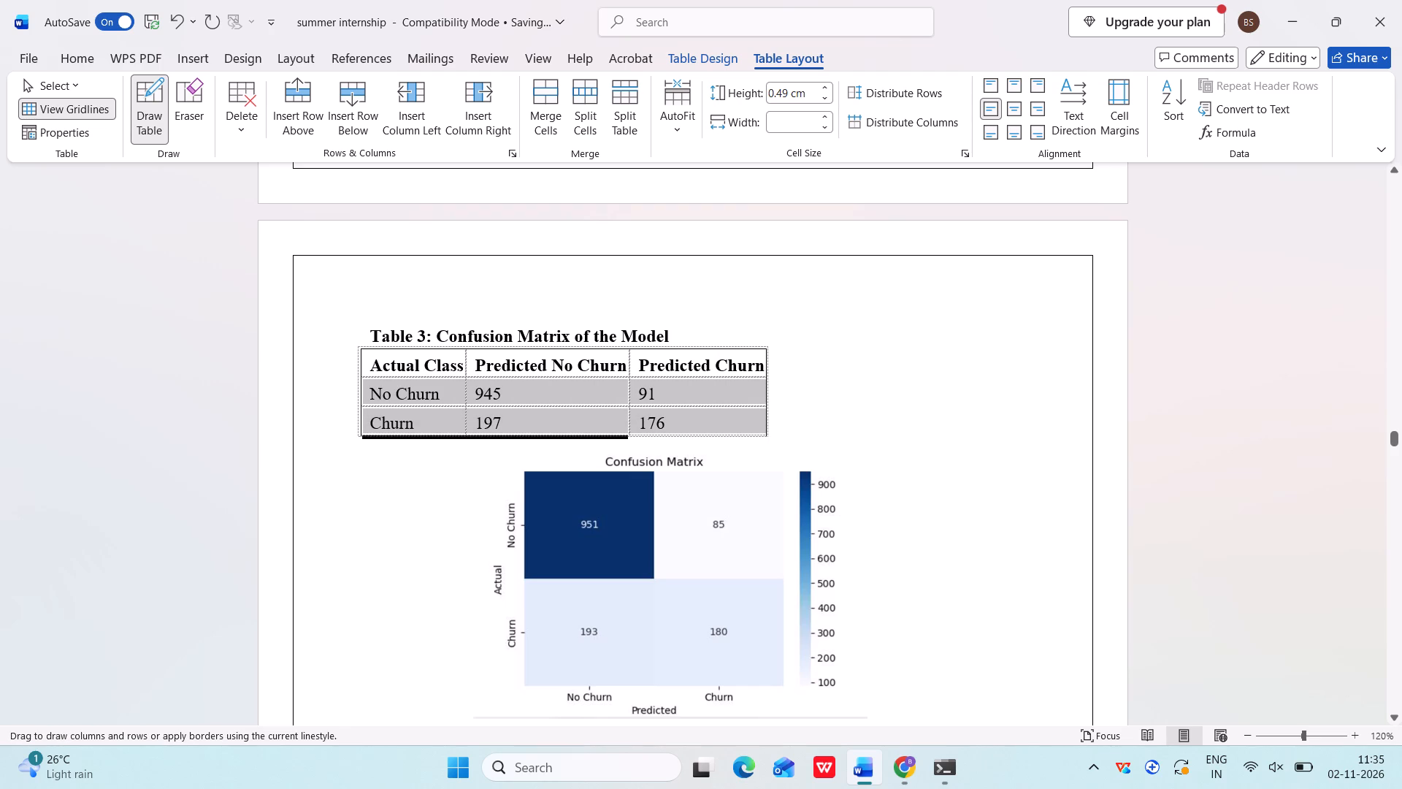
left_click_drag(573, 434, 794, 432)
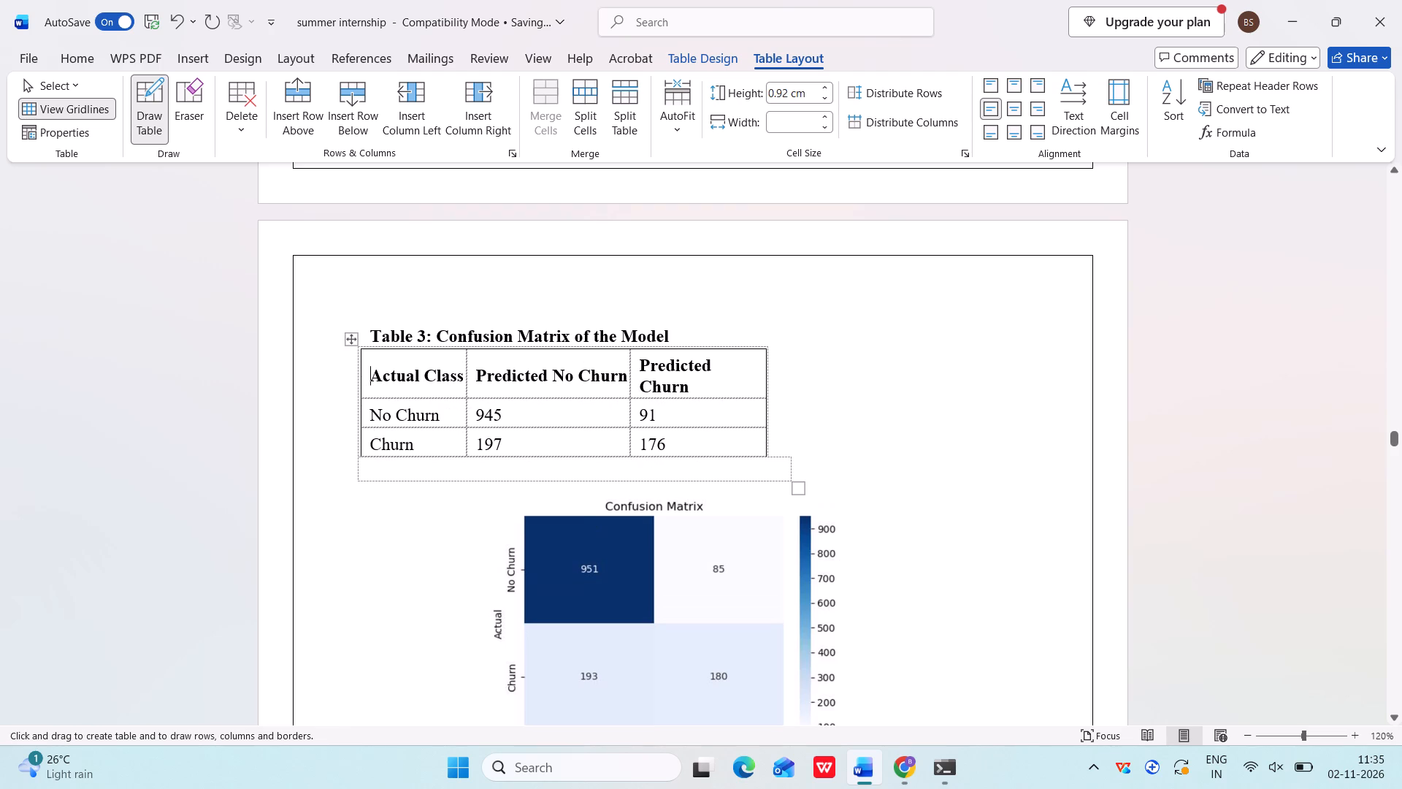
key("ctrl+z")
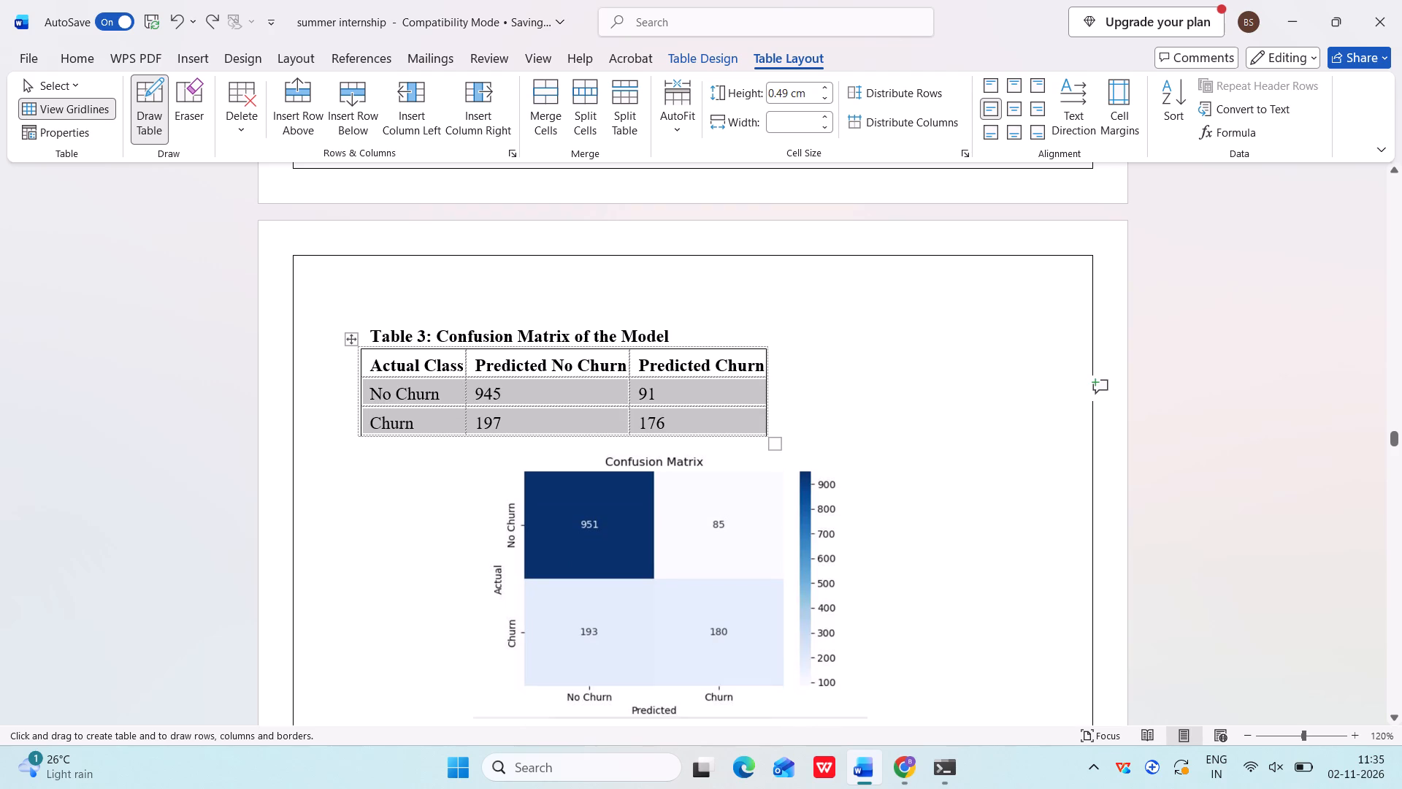
Draw the bottom border of Table 3 along the underside of the Churn row.
left_click_drag(364, 435, 691, 432)
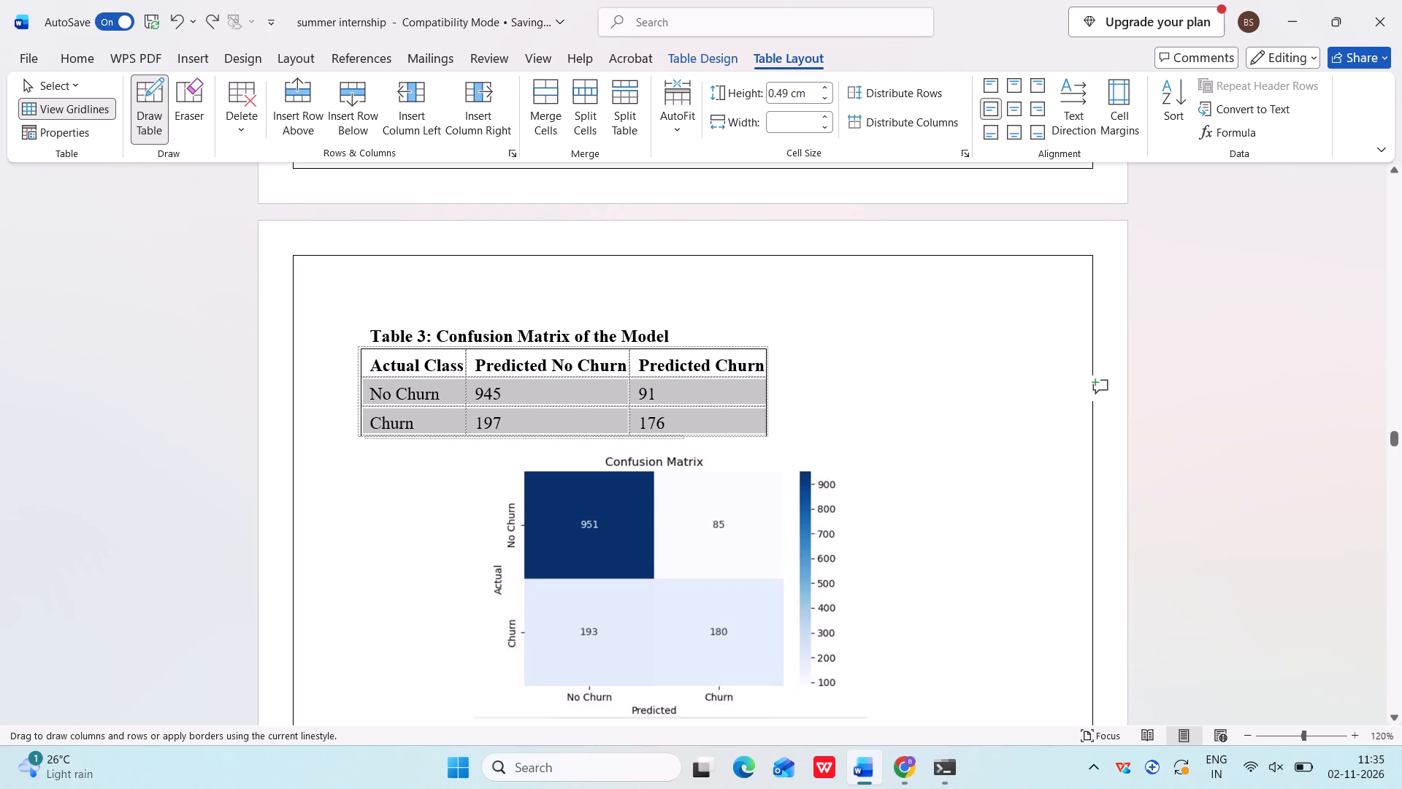
left_click_drag(691, 432, 720, 438)
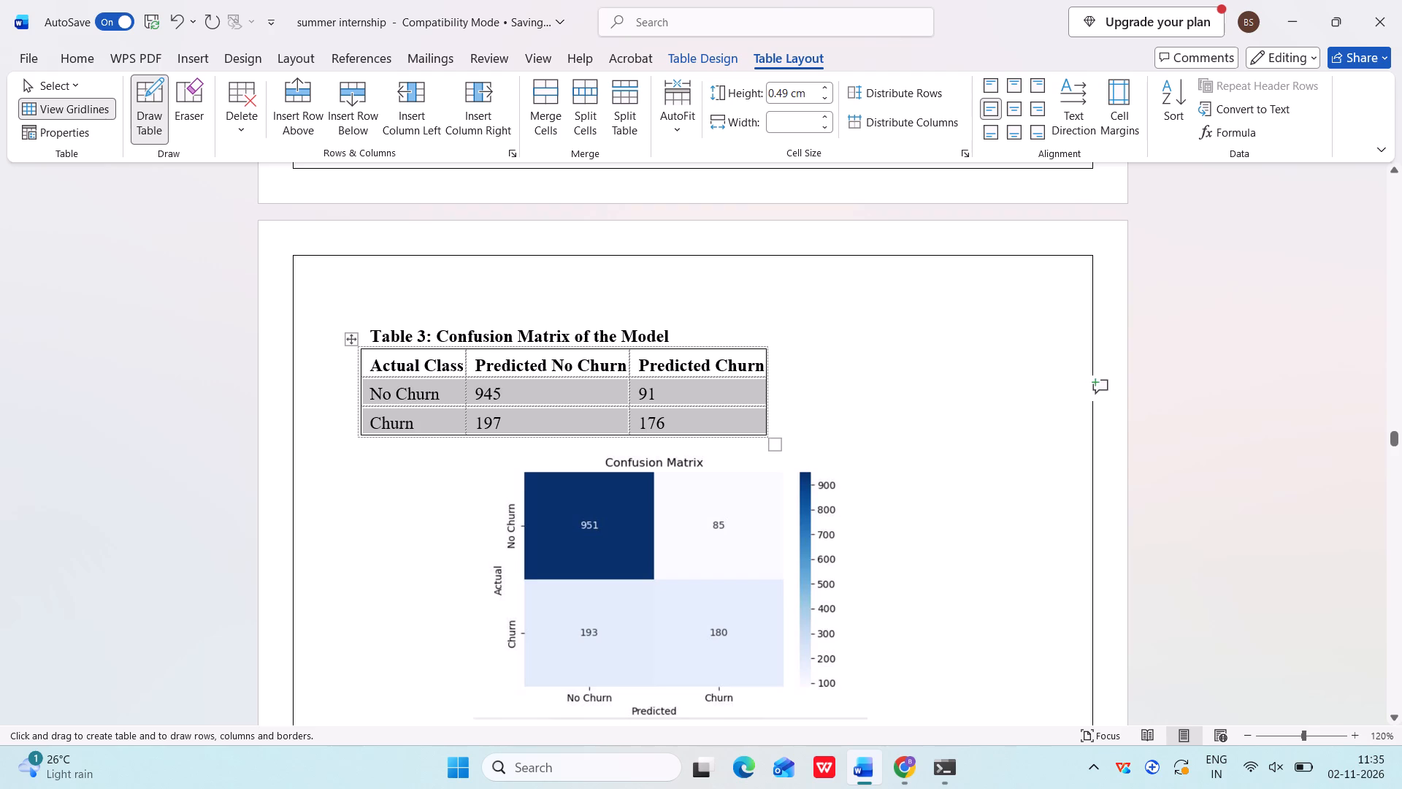
Draw Table 3's two inner column lines and the row line between No Churn and Churn.
left_click_drag(628, 351, 621, 421)
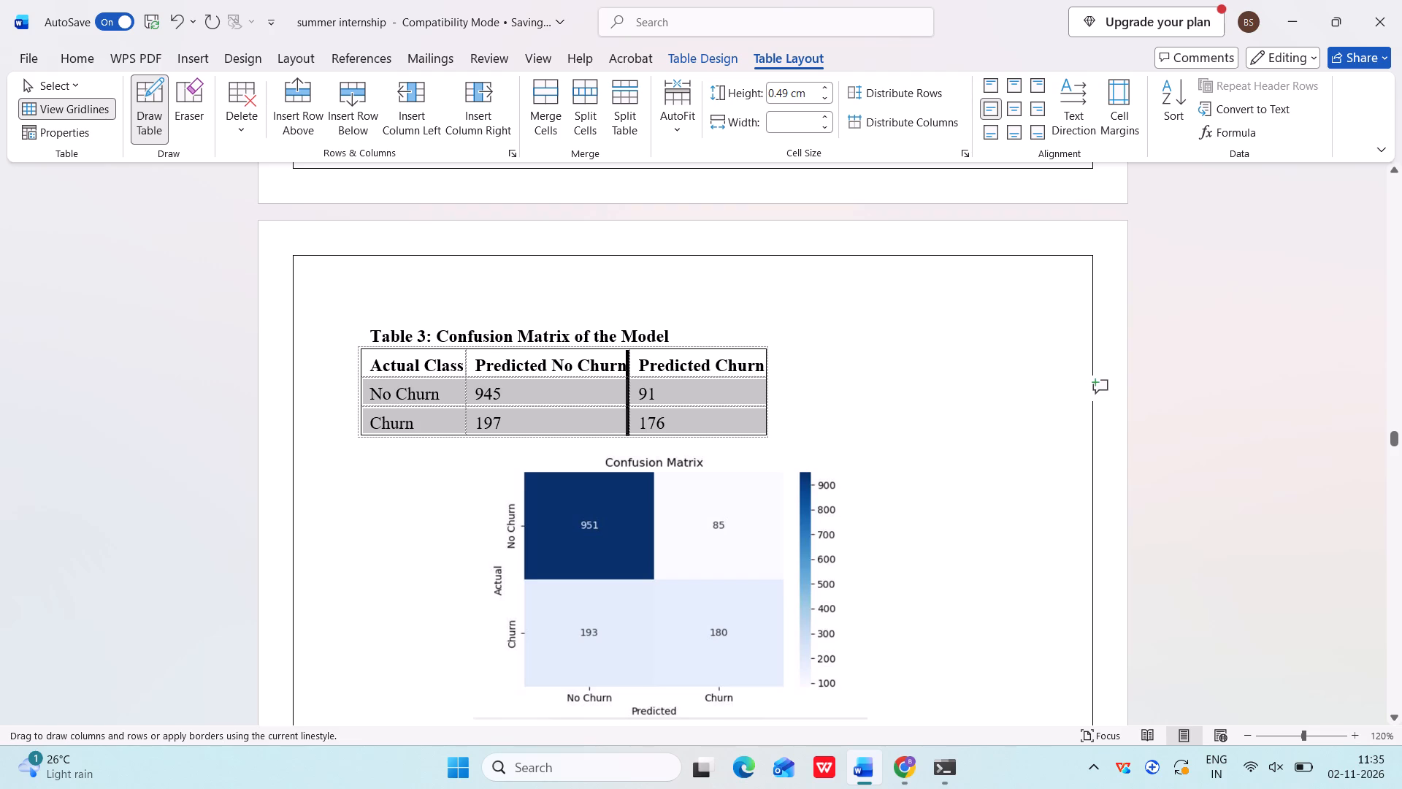
left_click_drag(621, 421, 623, 429)
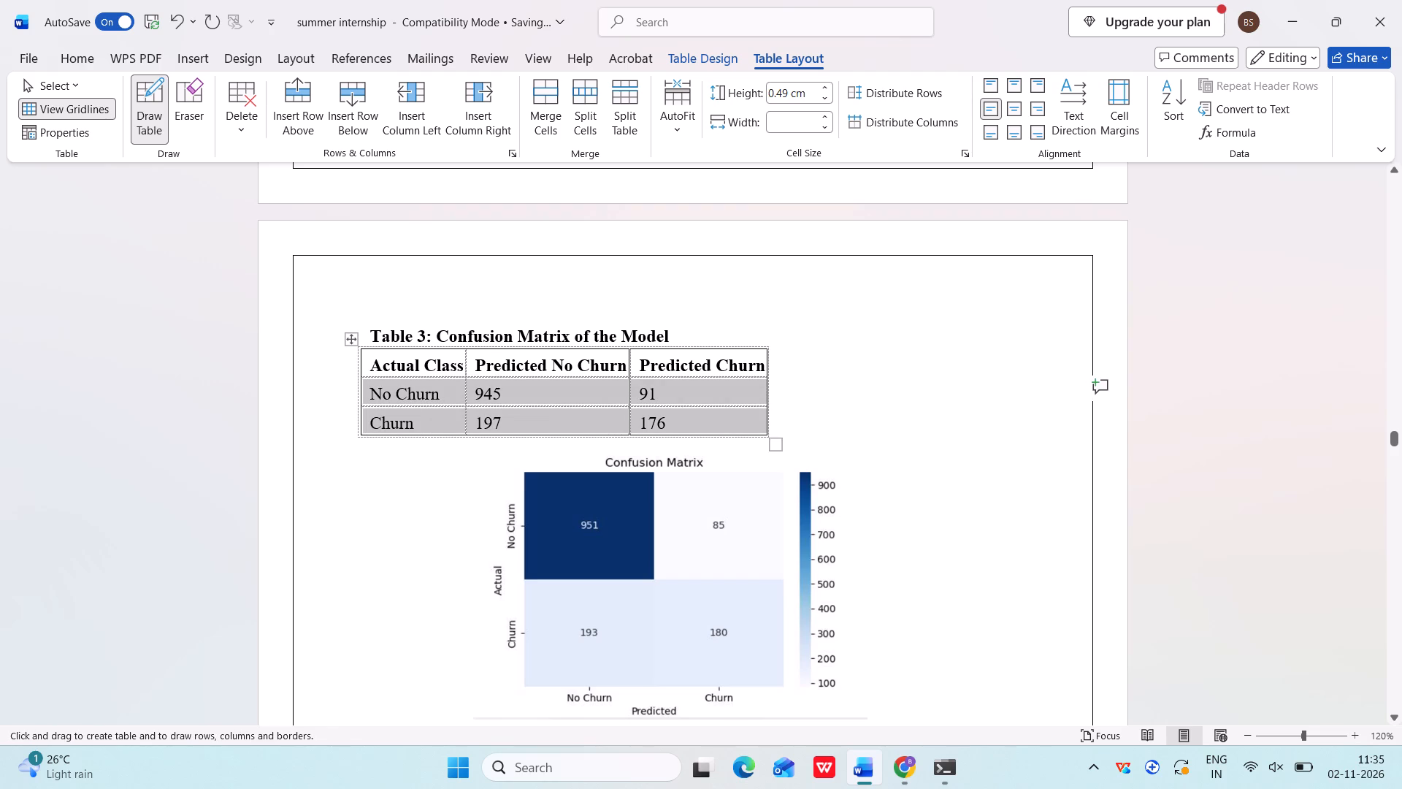
left_click_drag(467, 350, 463, 418)
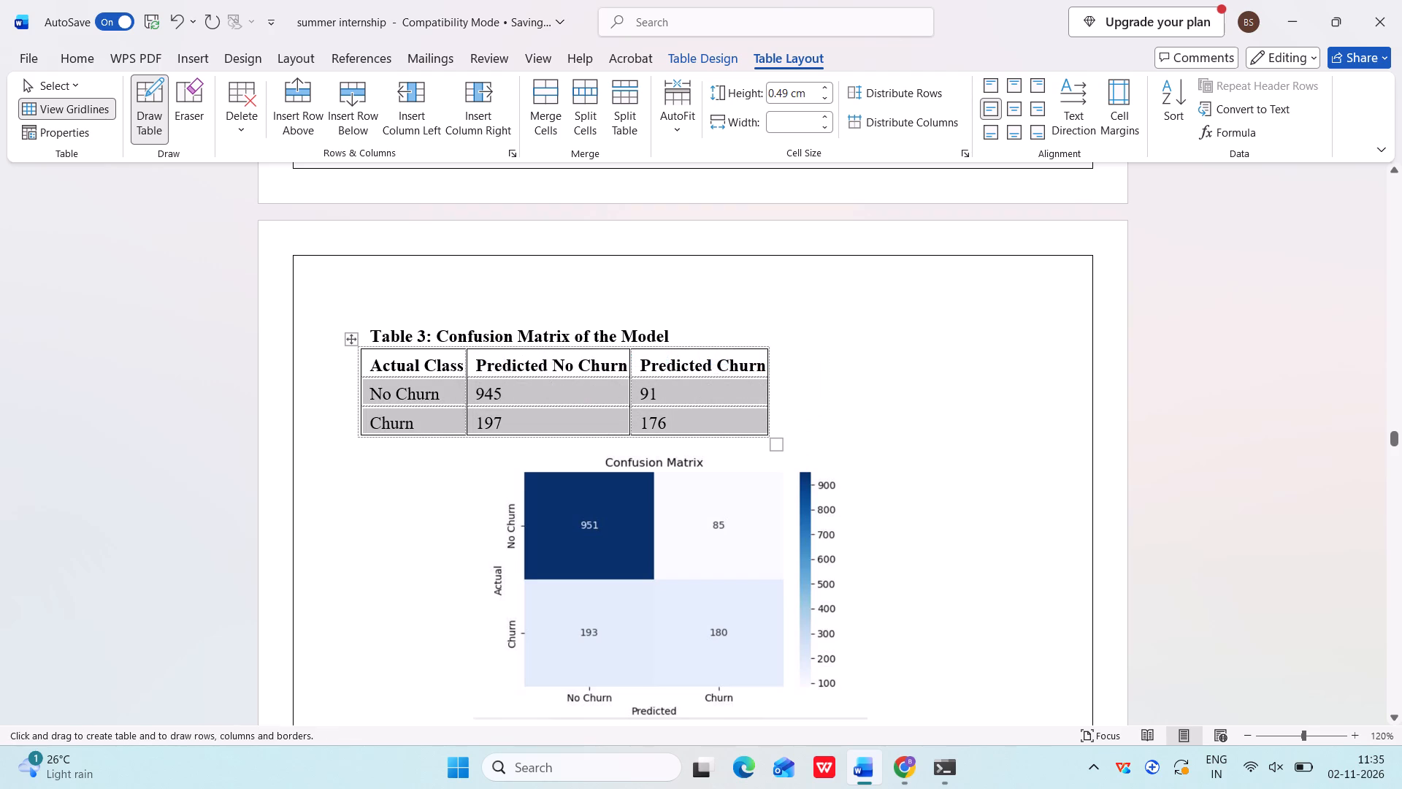
left_click_drag(362, 408, 654, 415)
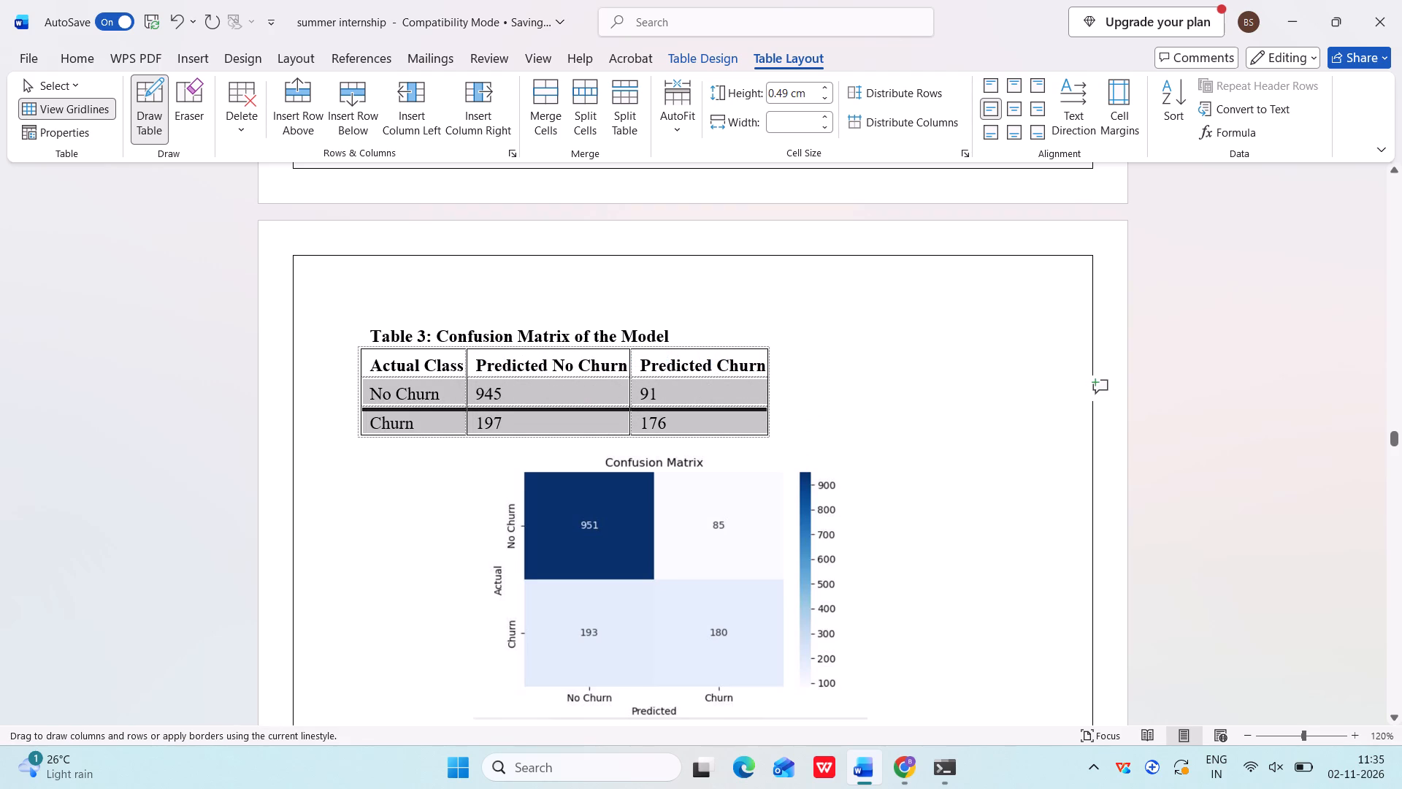
left_click_drag(654, 415, 656, 416)
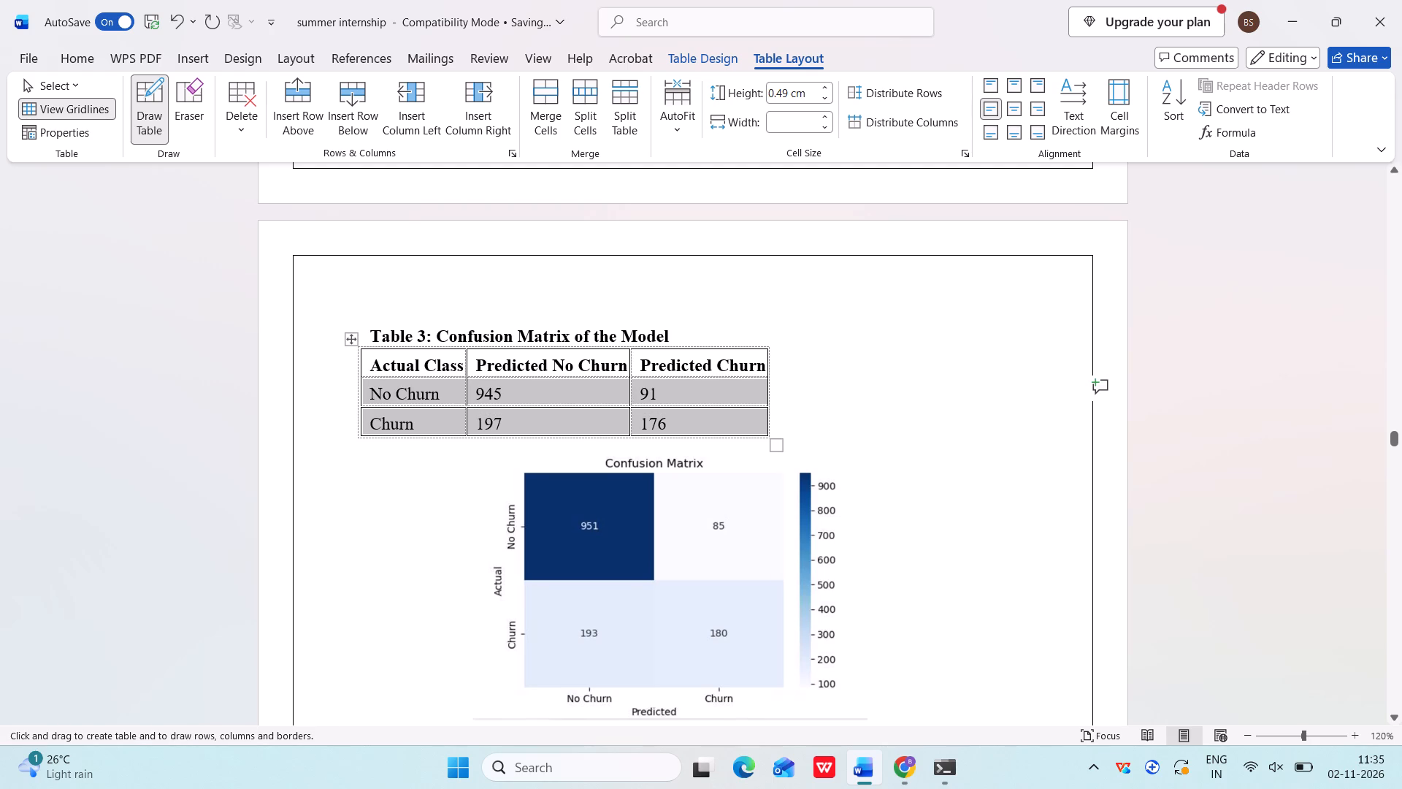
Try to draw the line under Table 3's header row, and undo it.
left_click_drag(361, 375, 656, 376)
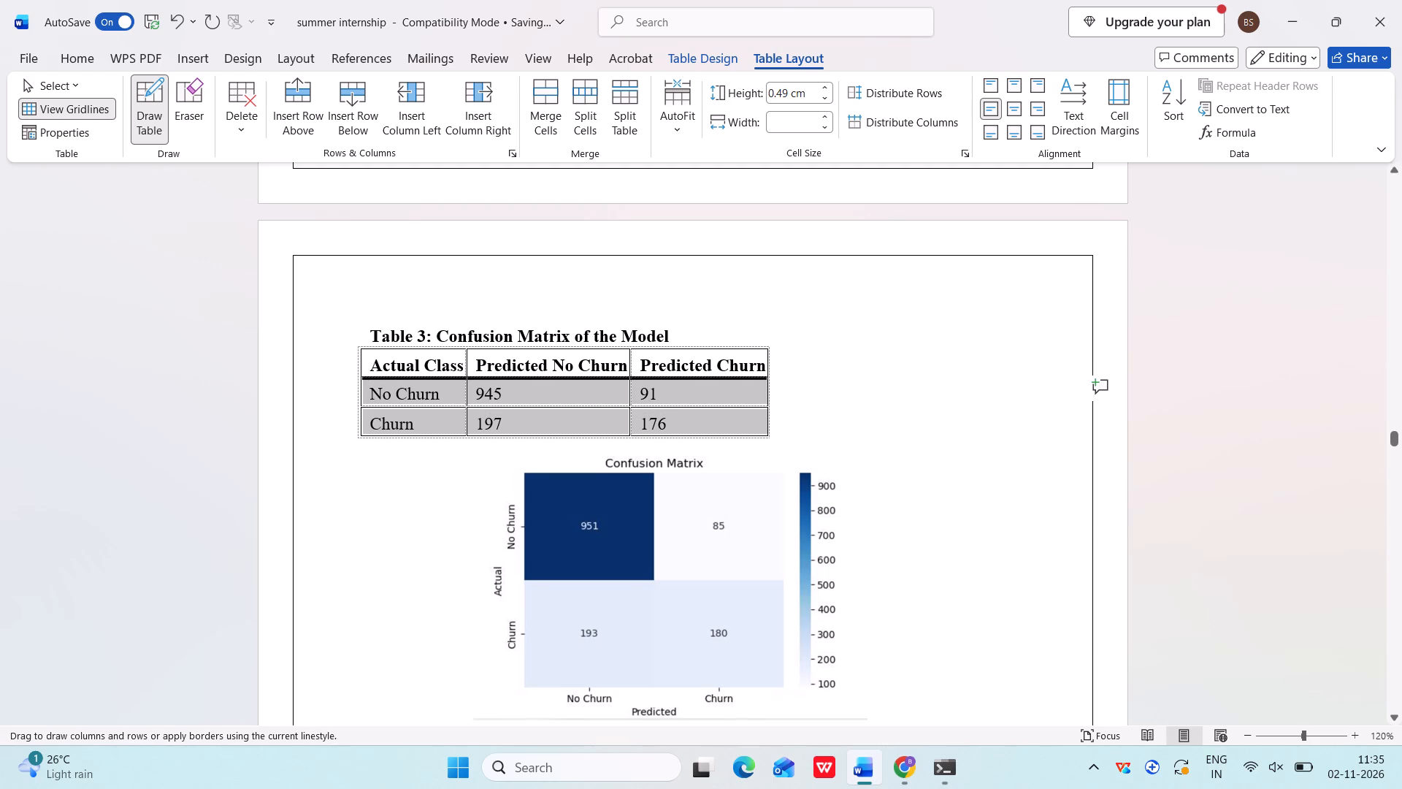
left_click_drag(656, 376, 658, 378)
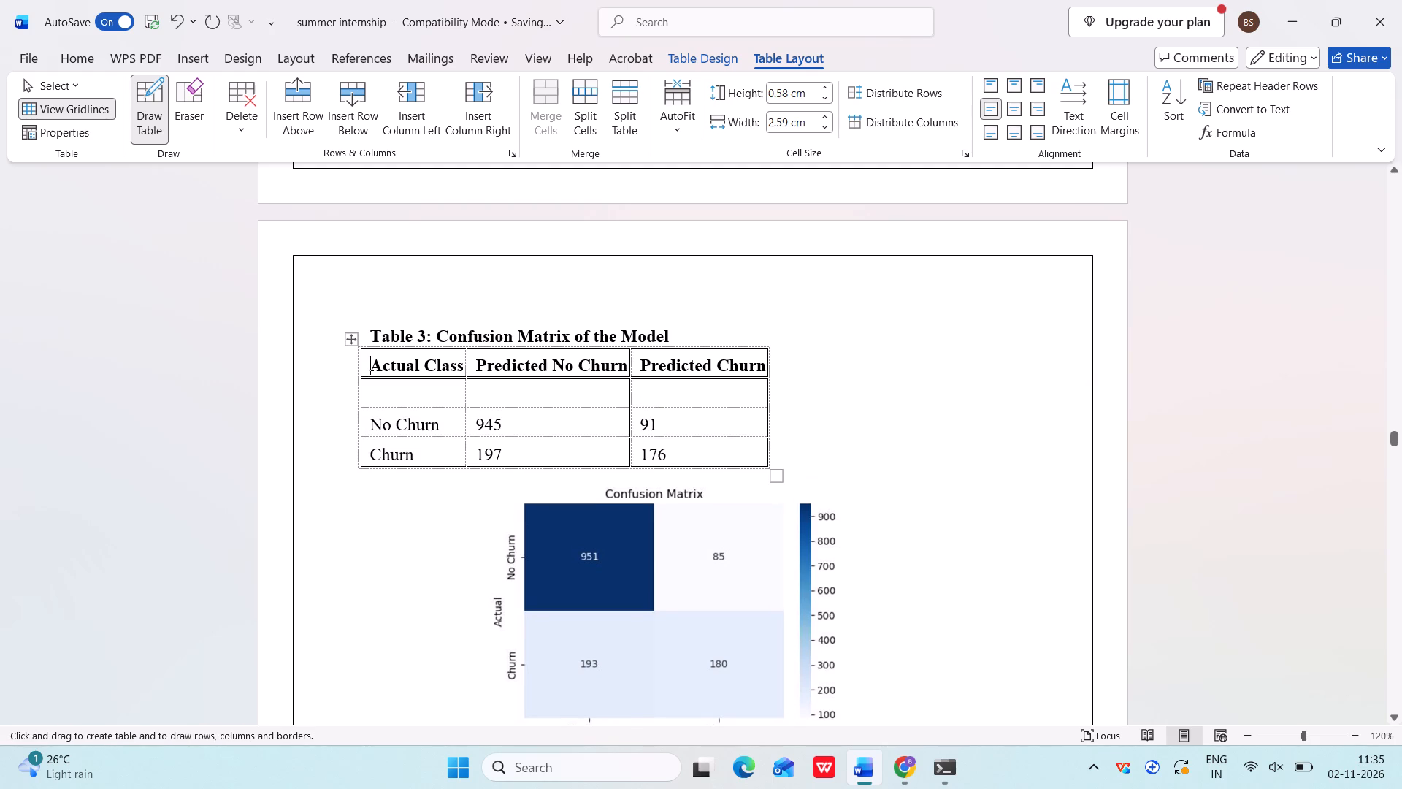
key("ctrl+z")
Draw the line under Table 3's header row and finish drawing borders.
left_click_drag(361, 377, 683, 383)
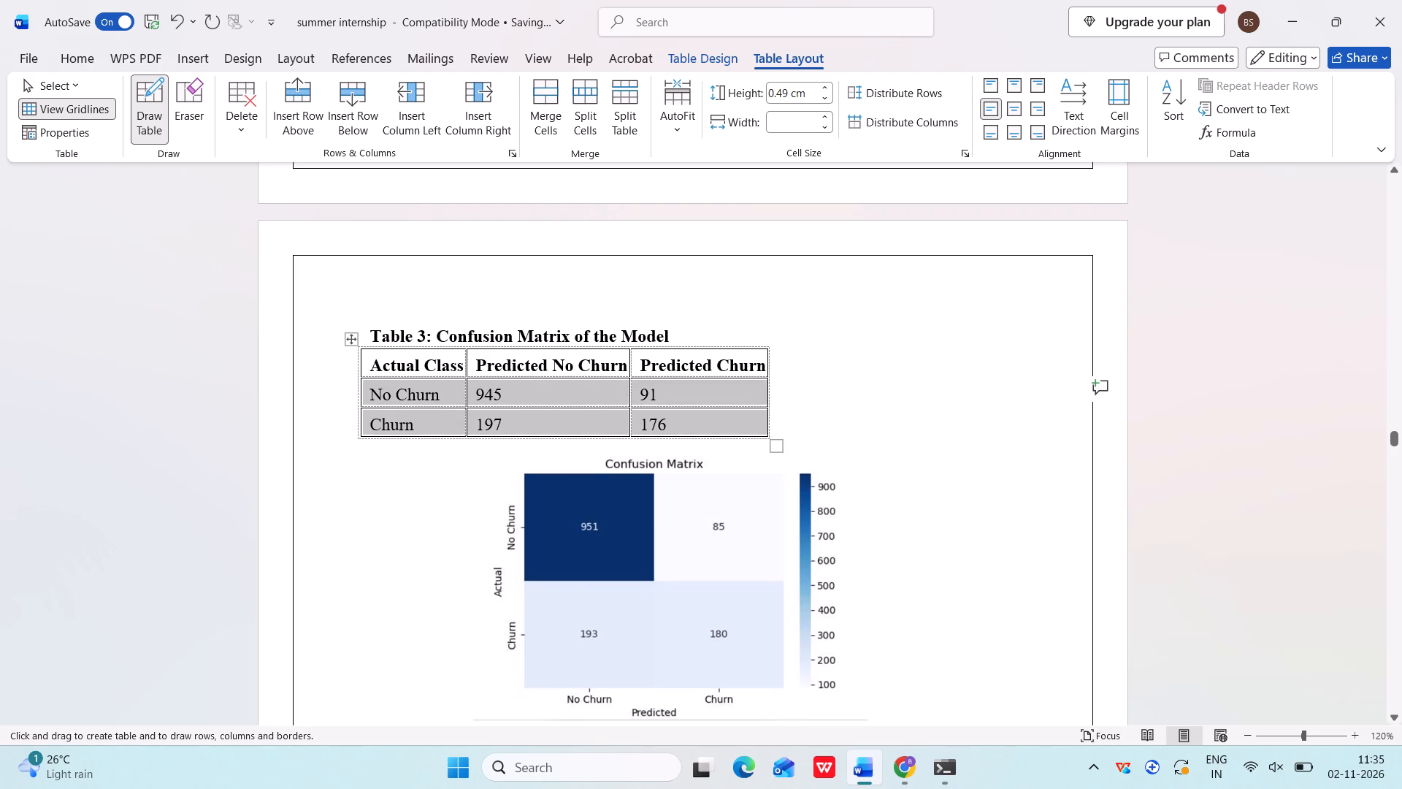
left_click(872, 362)
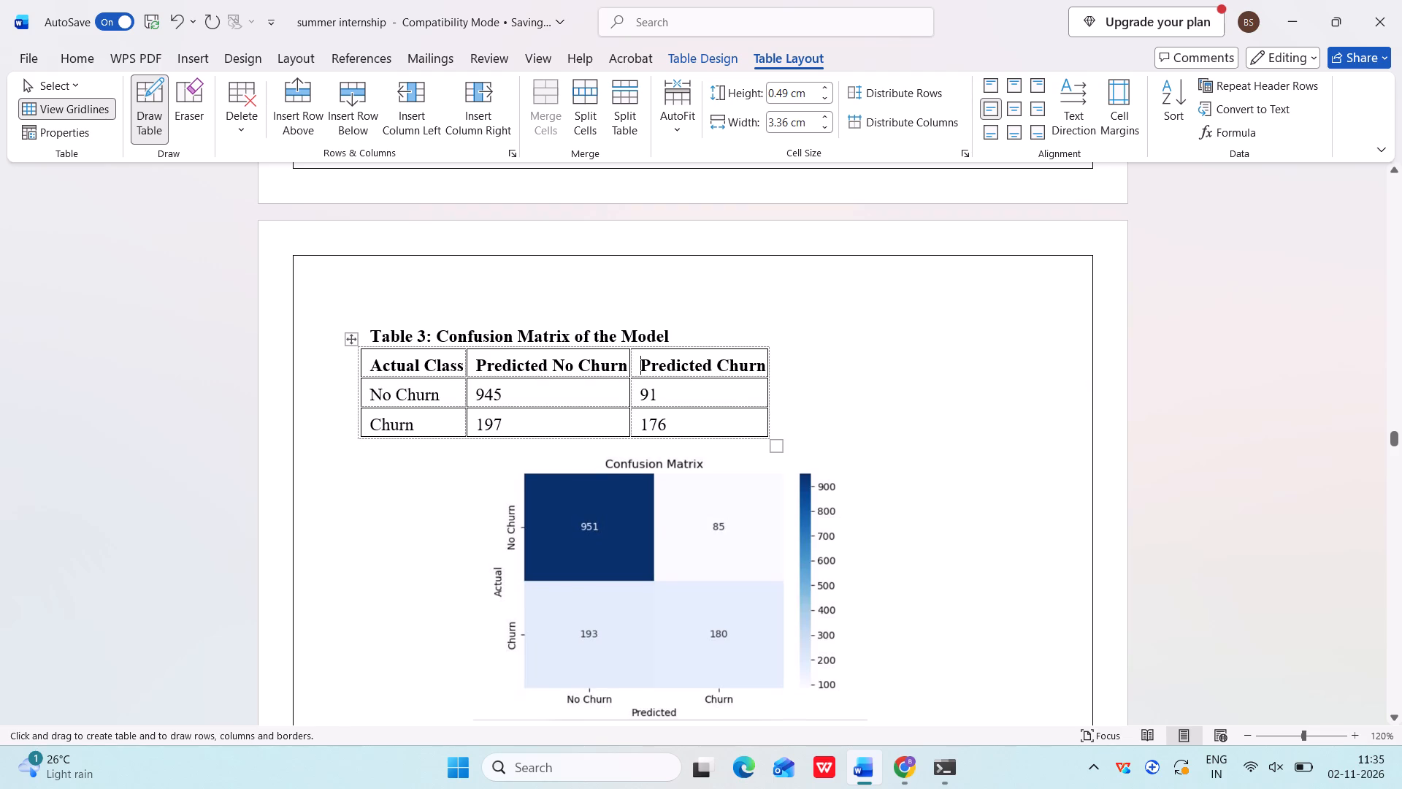
left_click(819, 547)
Review the layout from Table 3 through Figure 5 and section 6.7 Summary, checking Figure 5's placement.
scroll(908, 492, "down", 1)
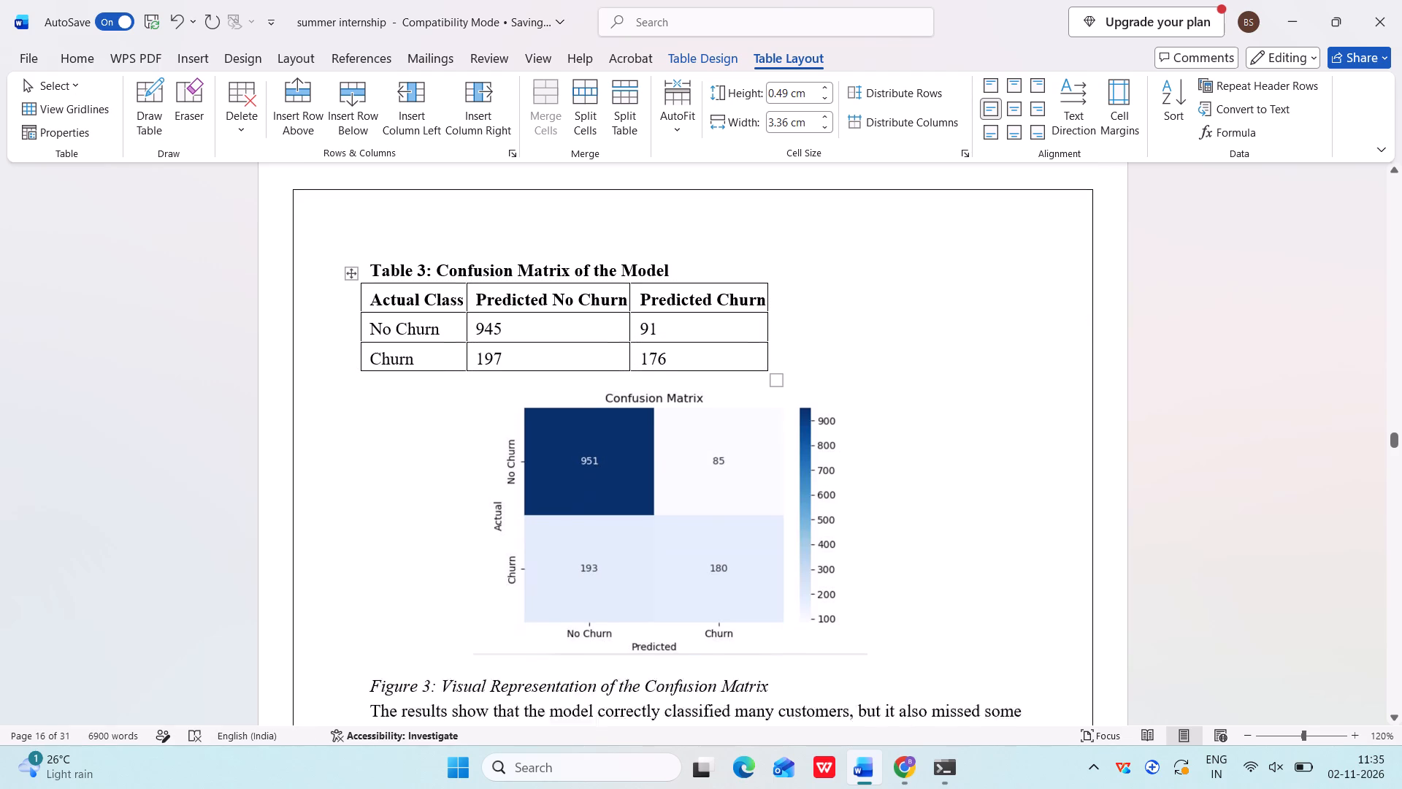
scroll(908, 492, "down", 3)
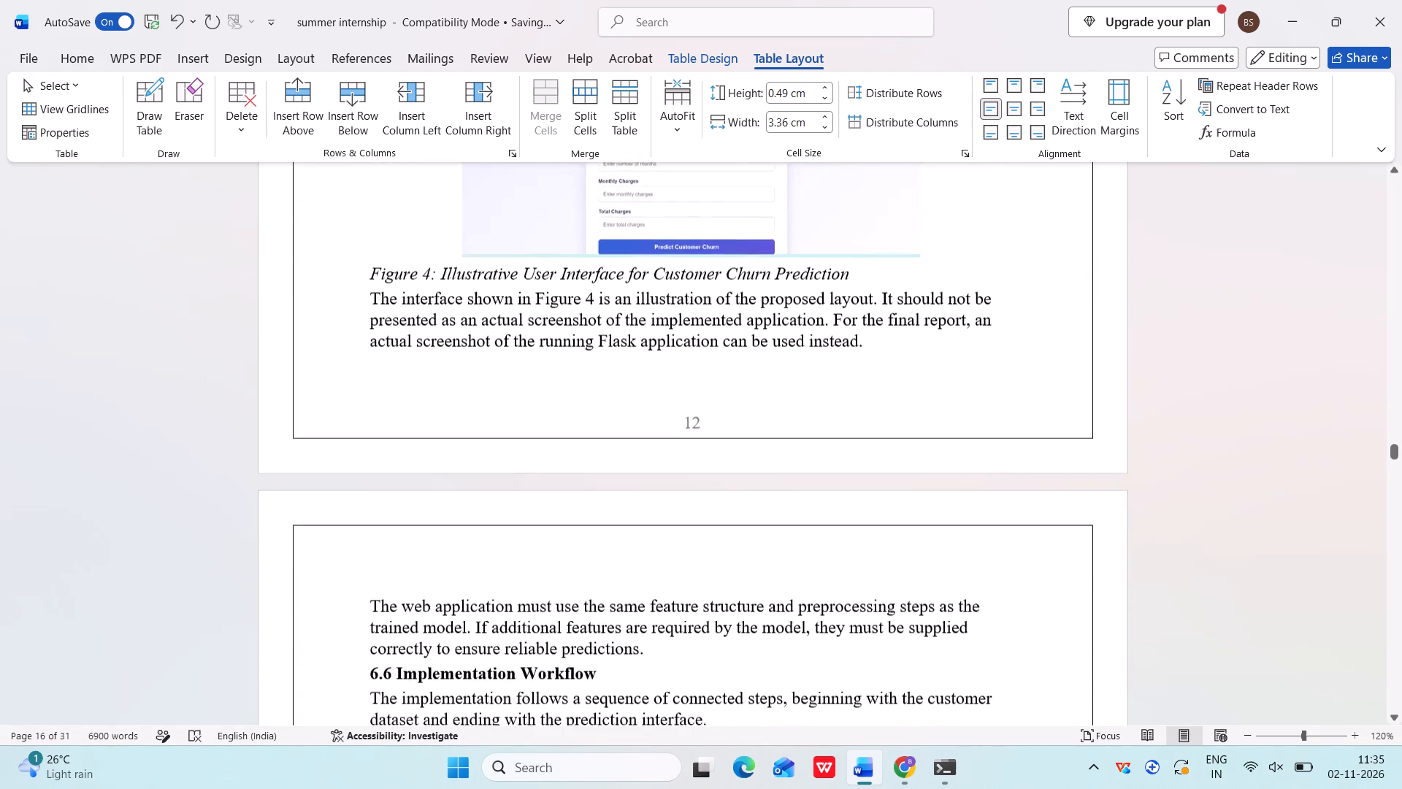
scroll(908, 492, "down", 4)
scroll(908, 492, "up", 1)
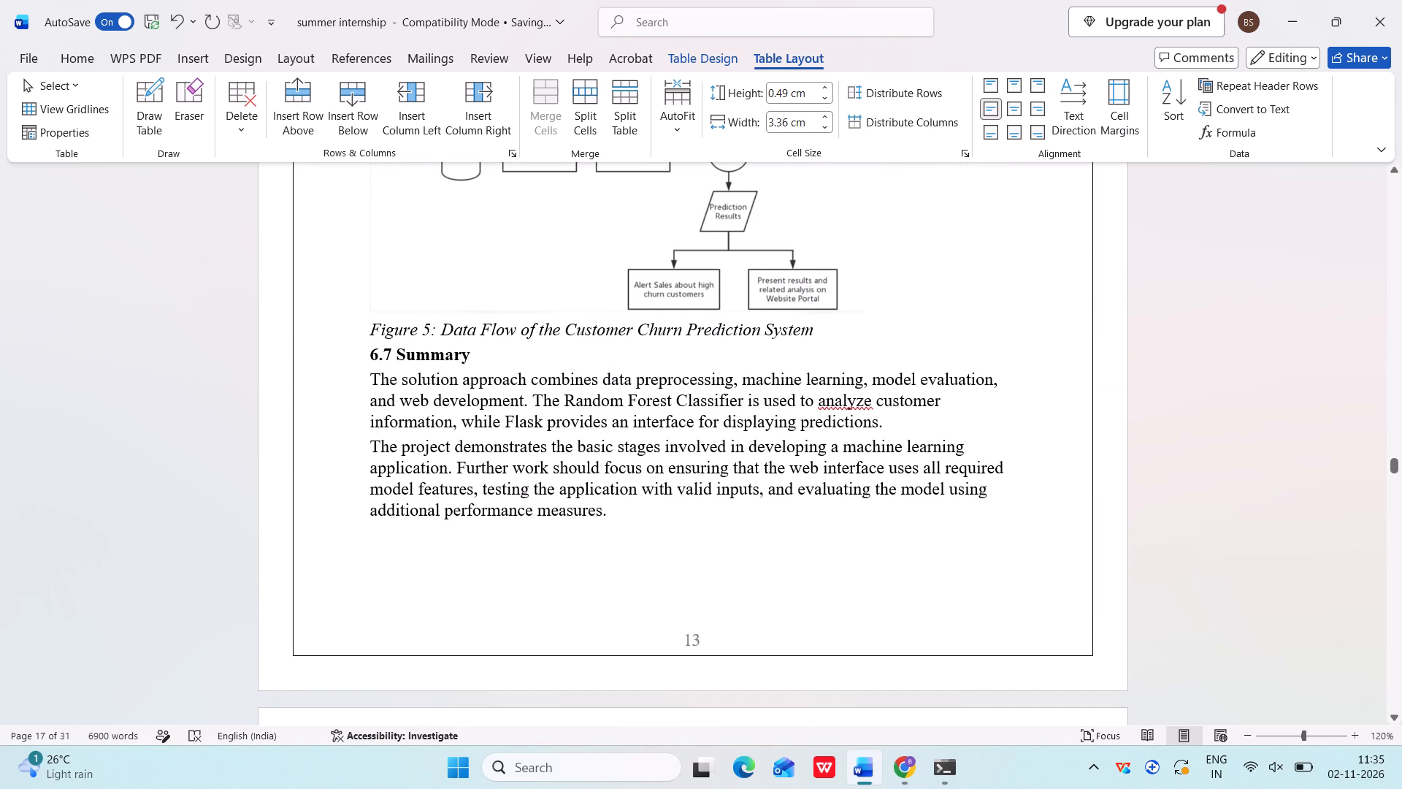
left_click(369, 328)
scroll(369, 328, "up", 1)
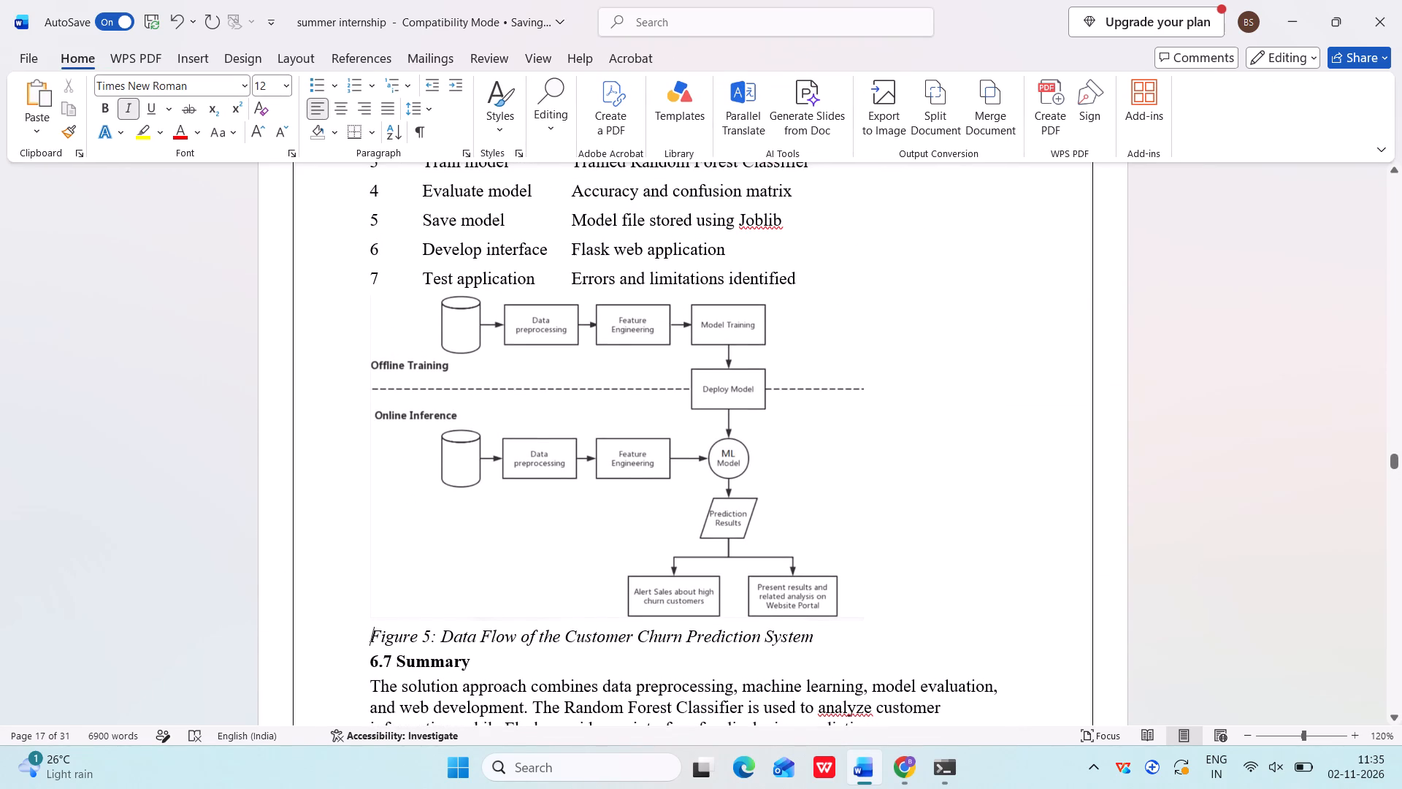
left_click(540, 446)
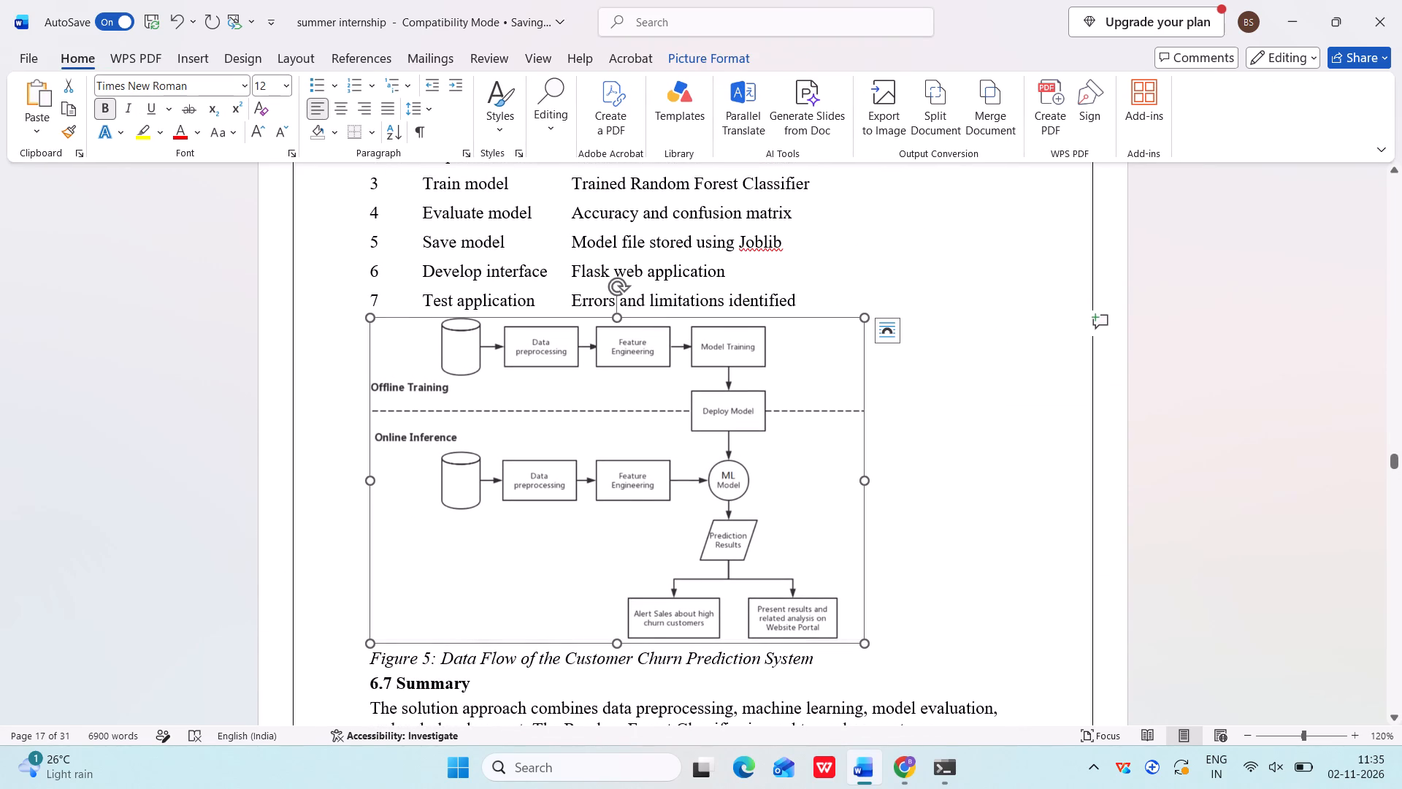
left_click(1030, 361)
Review the report backwards from Figure 5 to the Table of Contents, checking chapter headings, page layout and page numbers.
scroll(1030, 361, "up", 6)
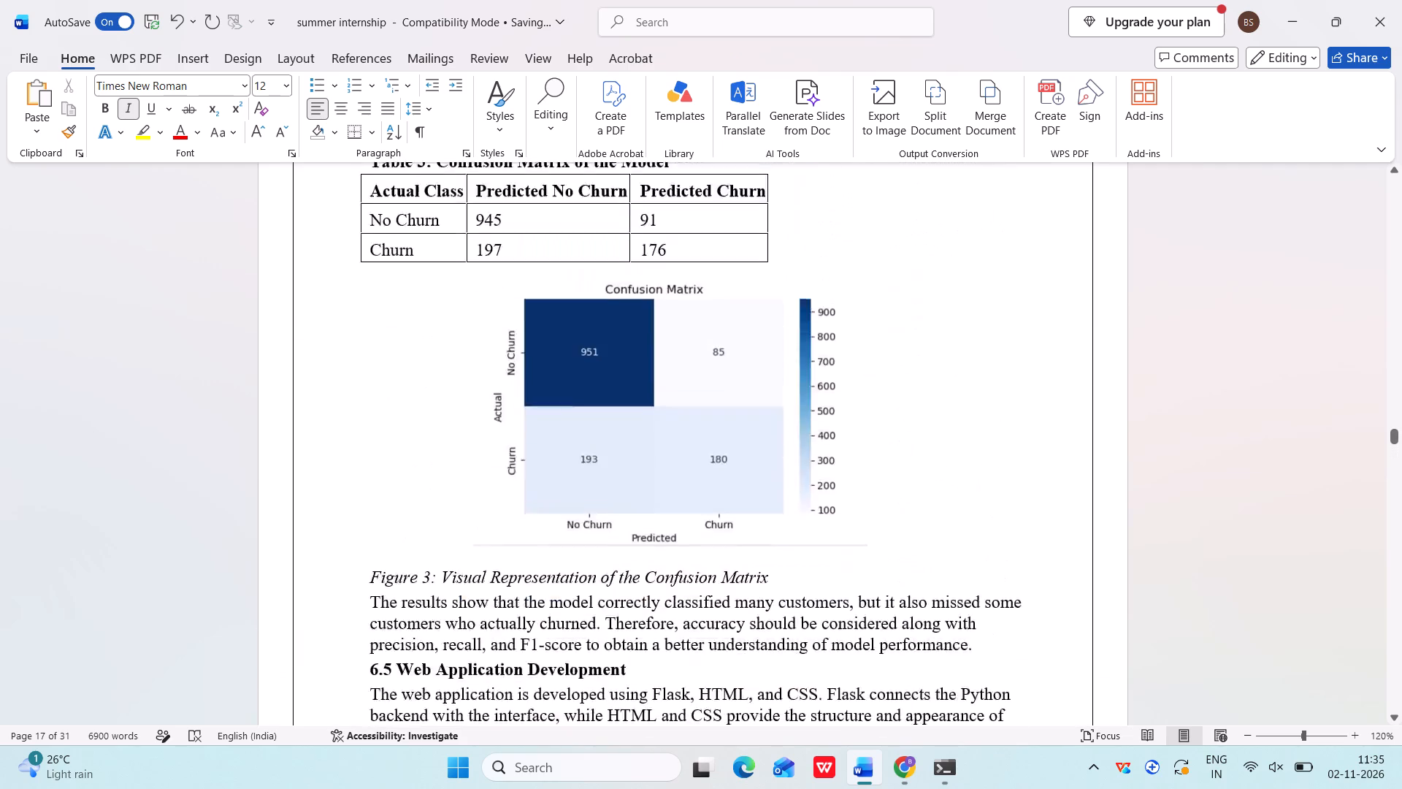
scroll(1030, 361, "up", 5)
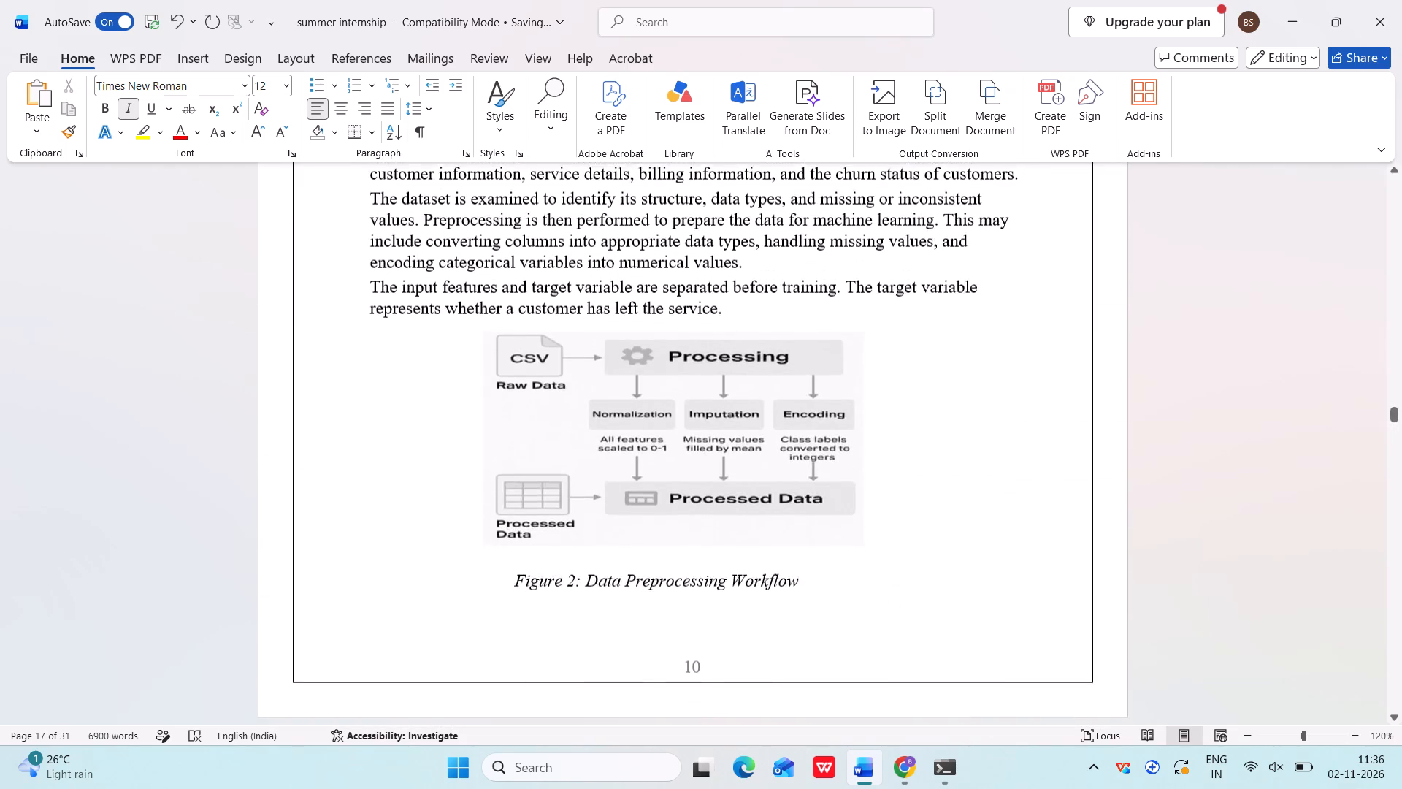
scroll(1030, 361, "up", 4)
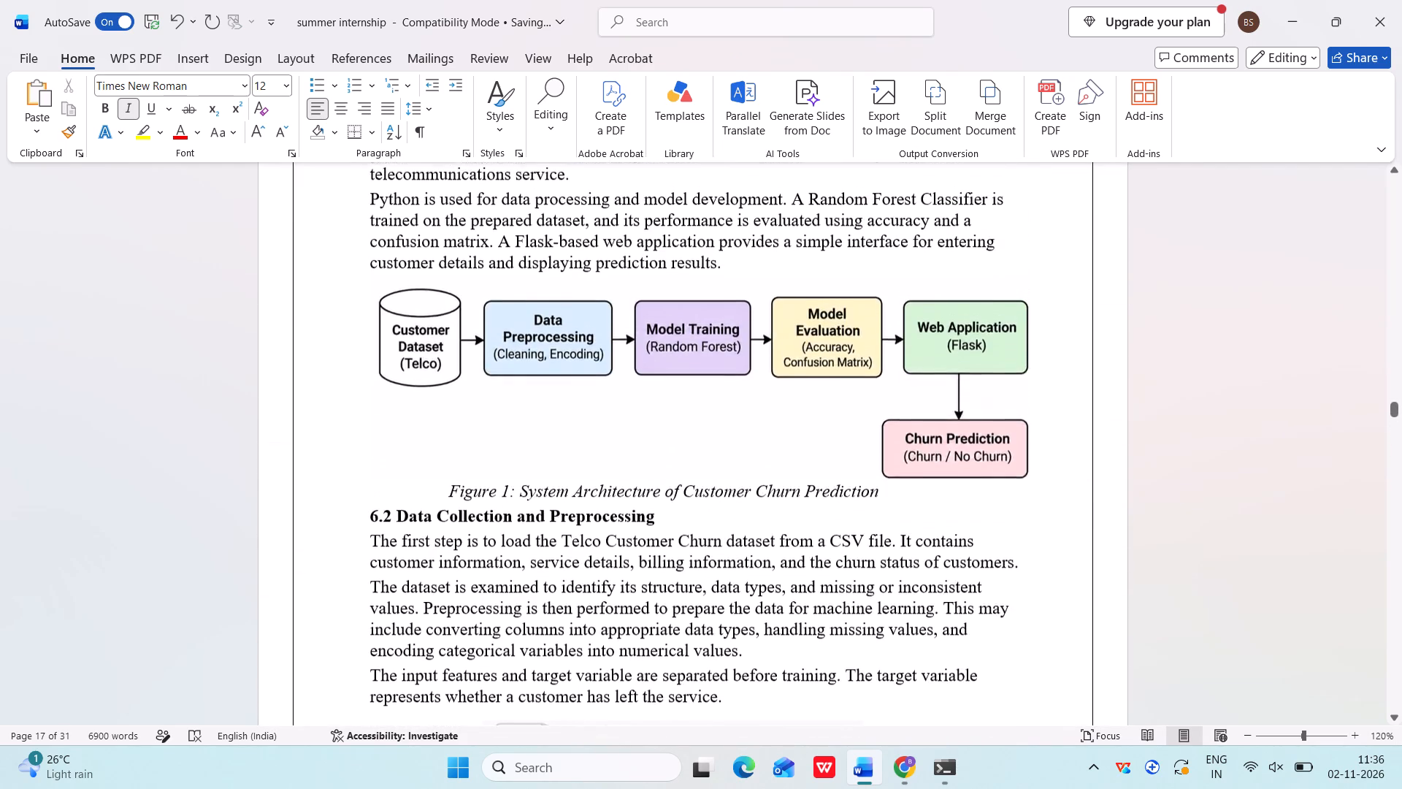
scroll(1030, 361, "up", 7)
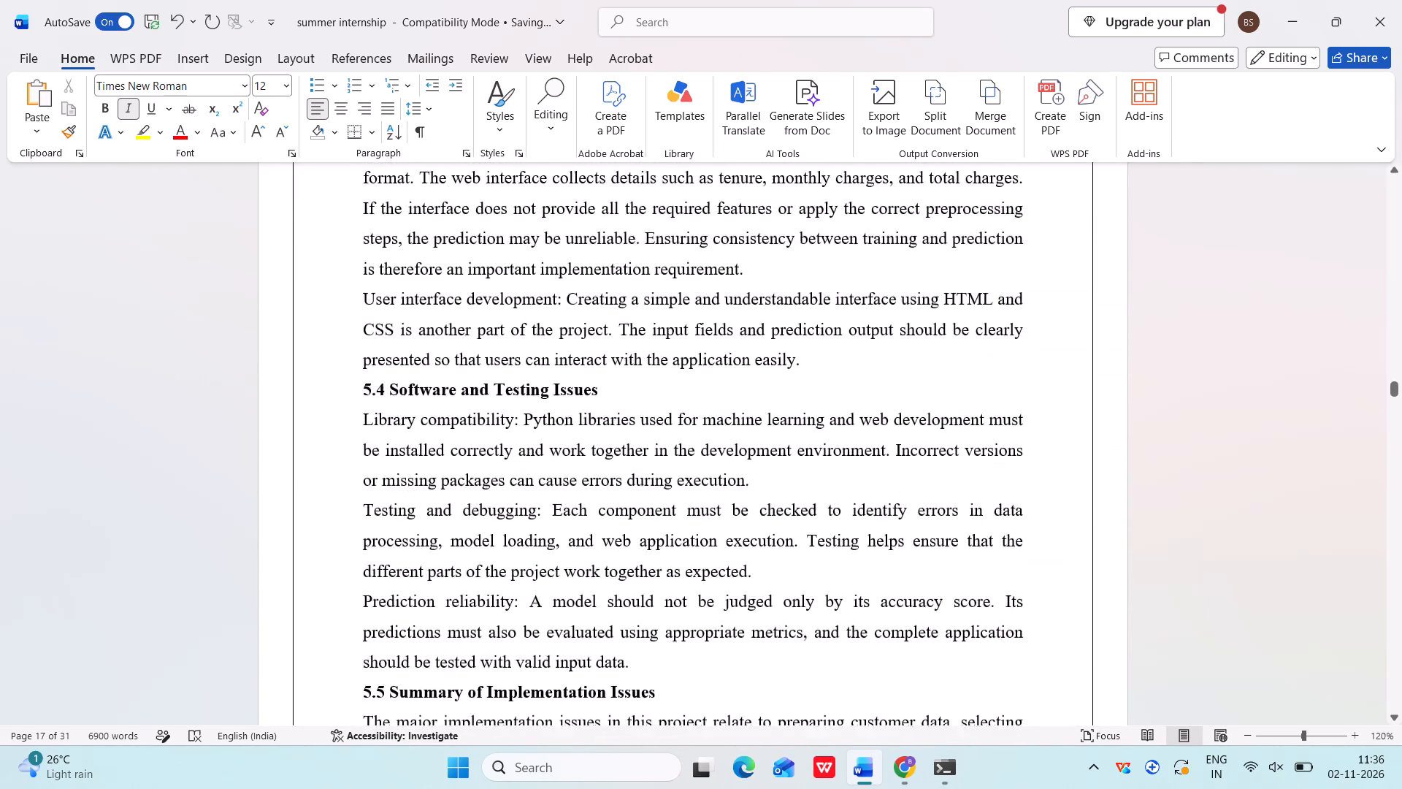
scroll(1030, 361, "up", 6)
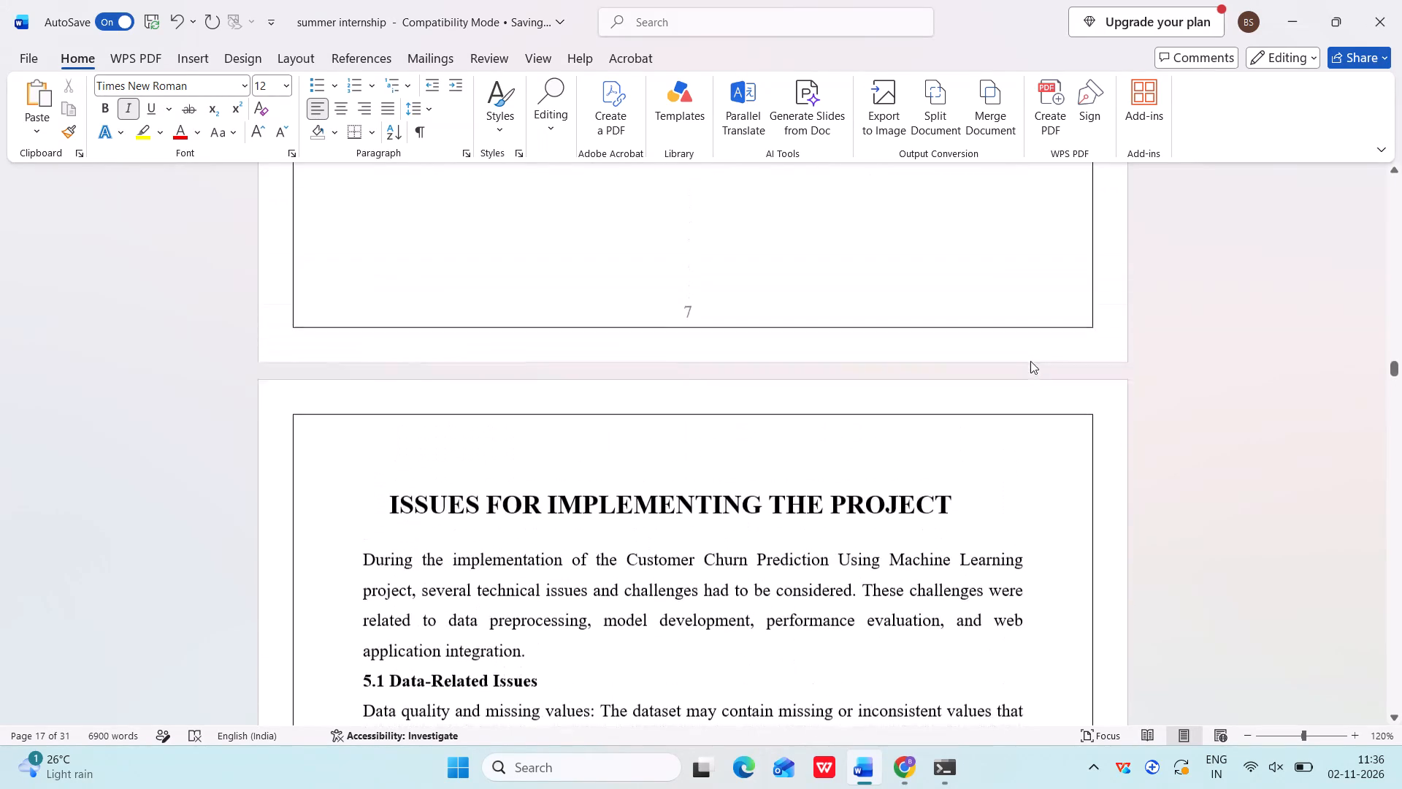
scroll(1030, 361, "up", 7)
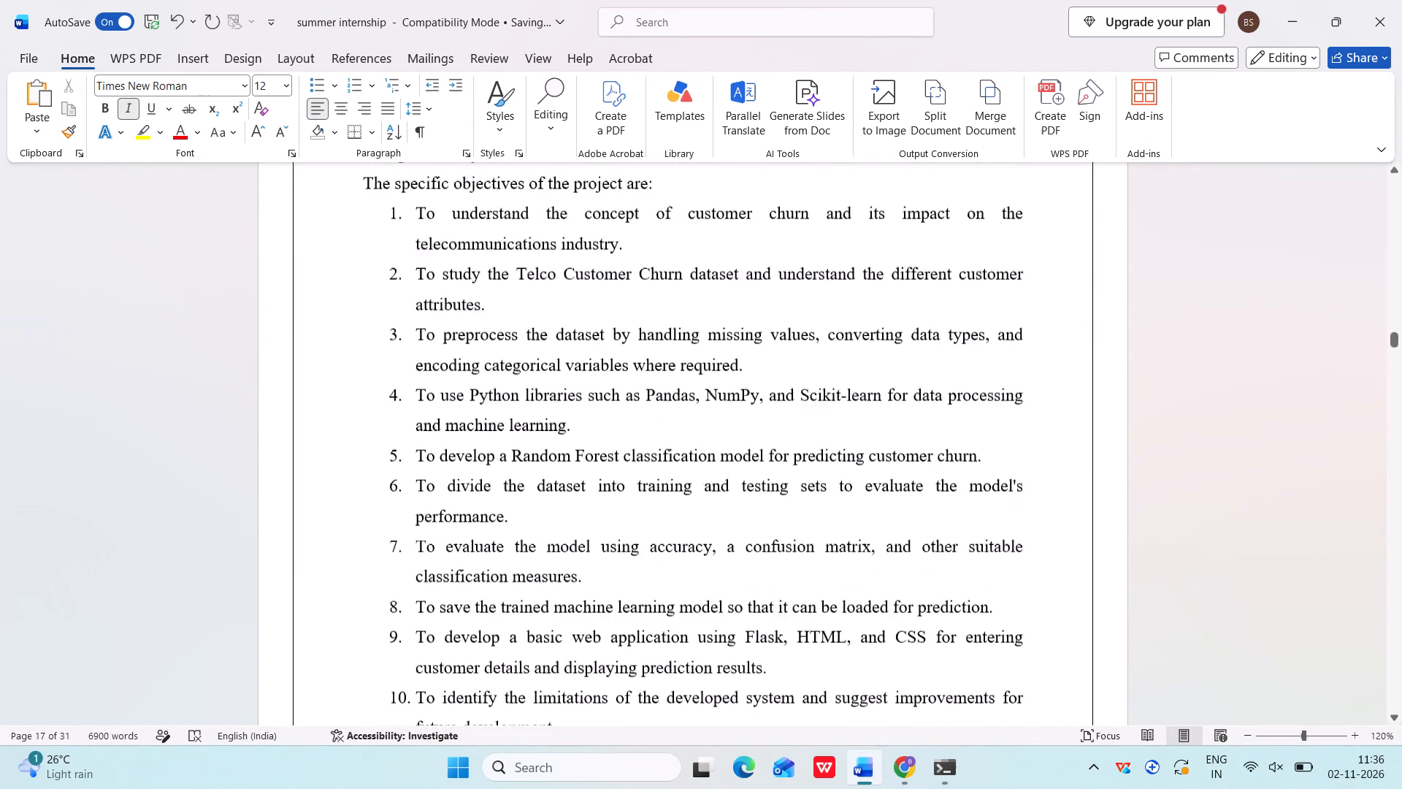
scroll(1030, 361, "up", 8)
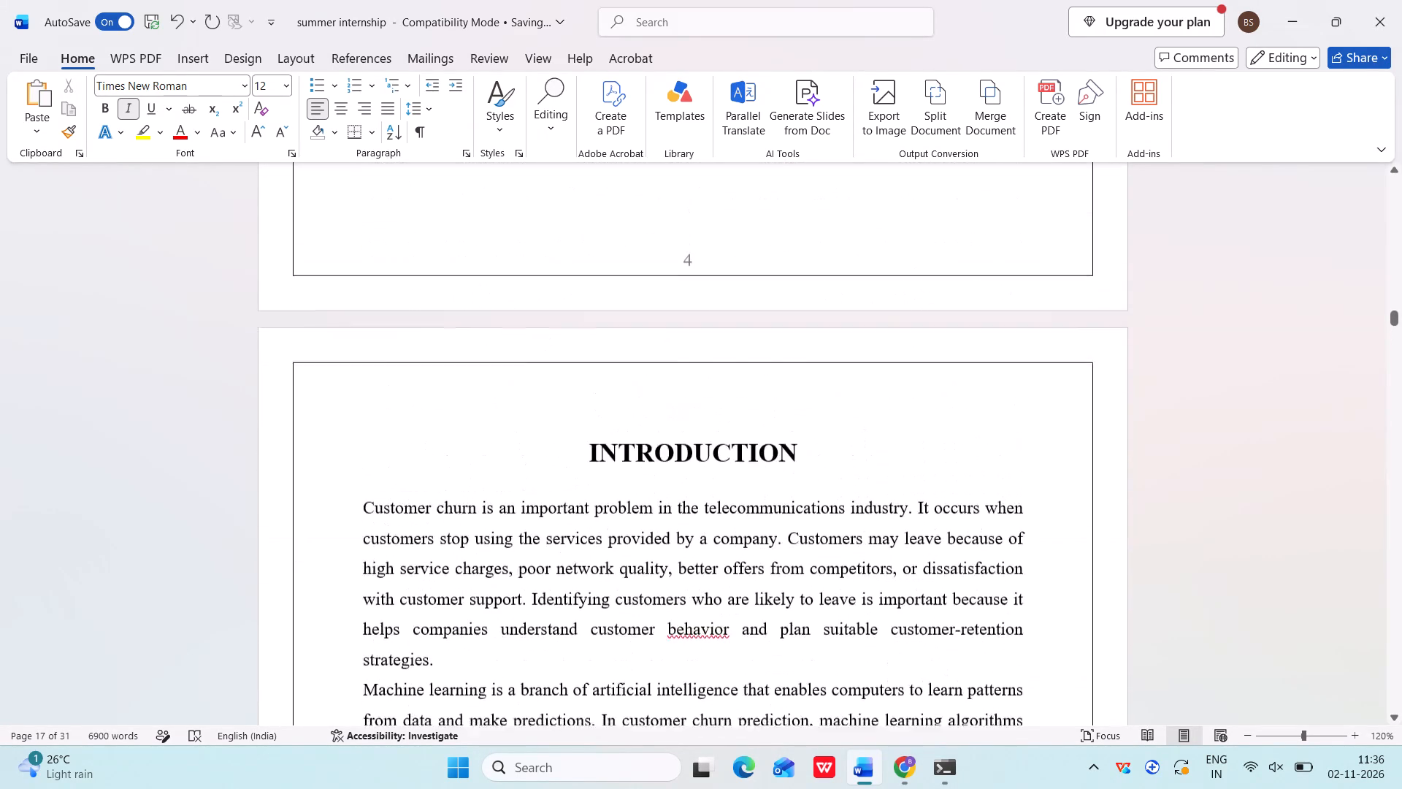
scroll(1016, 388, "up", 6)
scroll(1016, 388, "down", 1)
scroll(1016, 388, "up", 2)
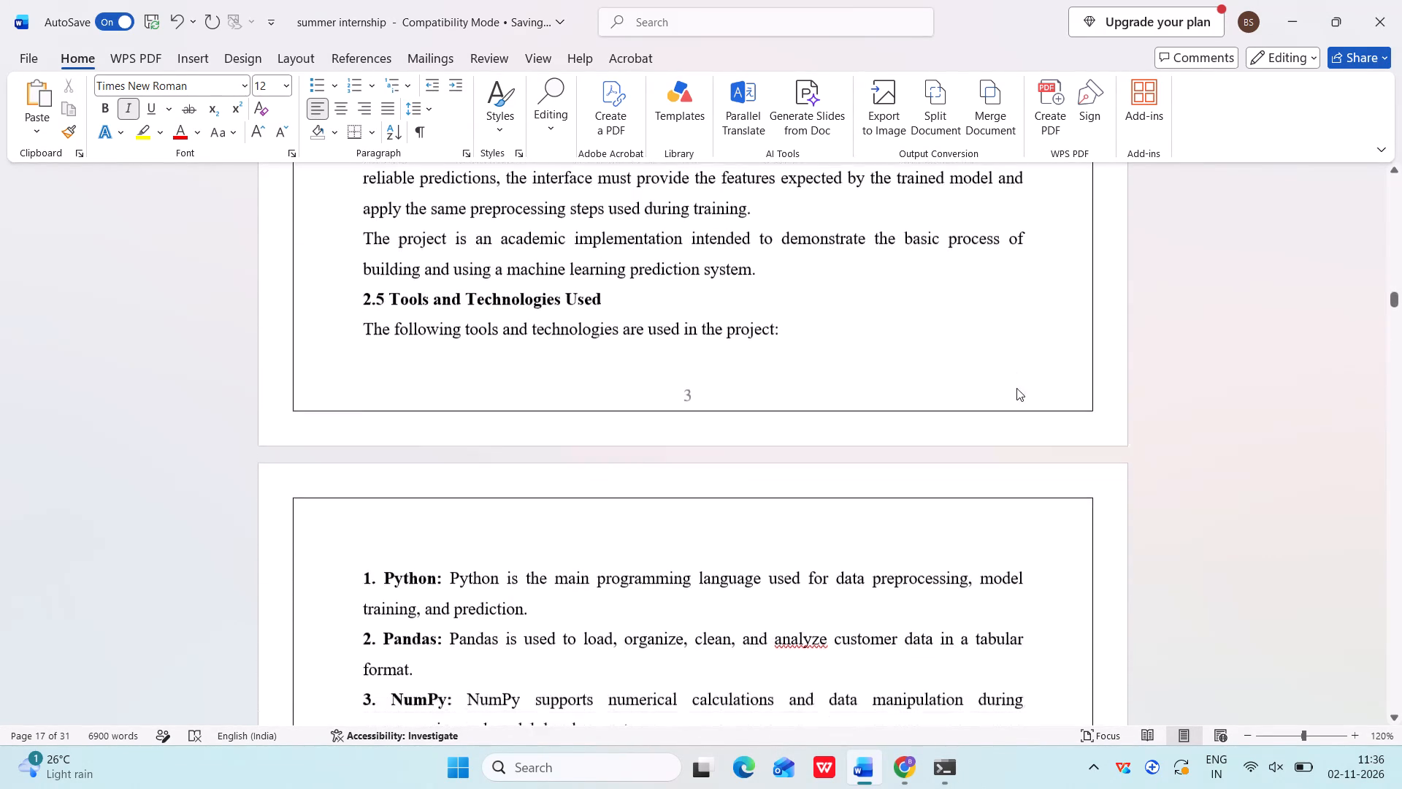
scroll(1016, 388, "up", 10)
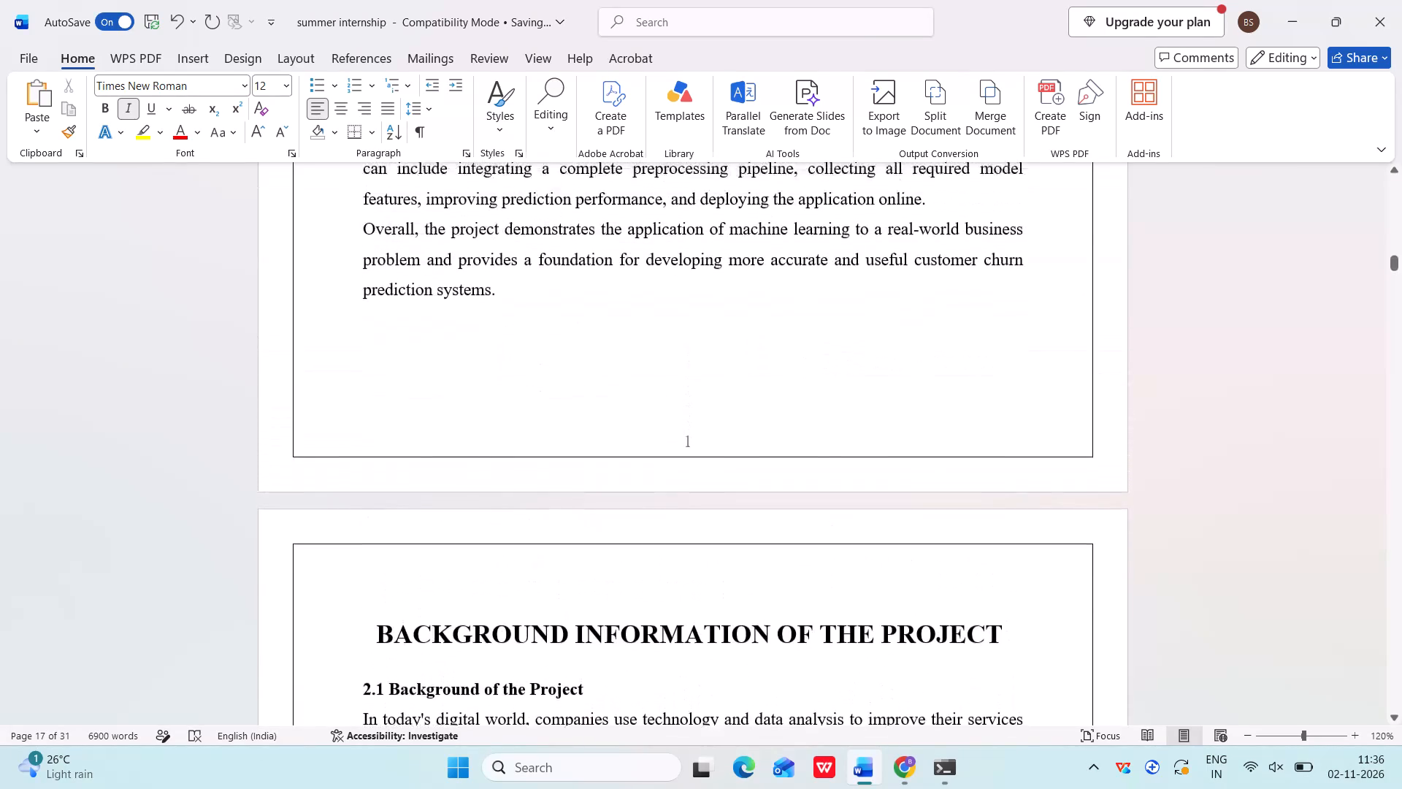
scroll(1016, 388, "up", 4)
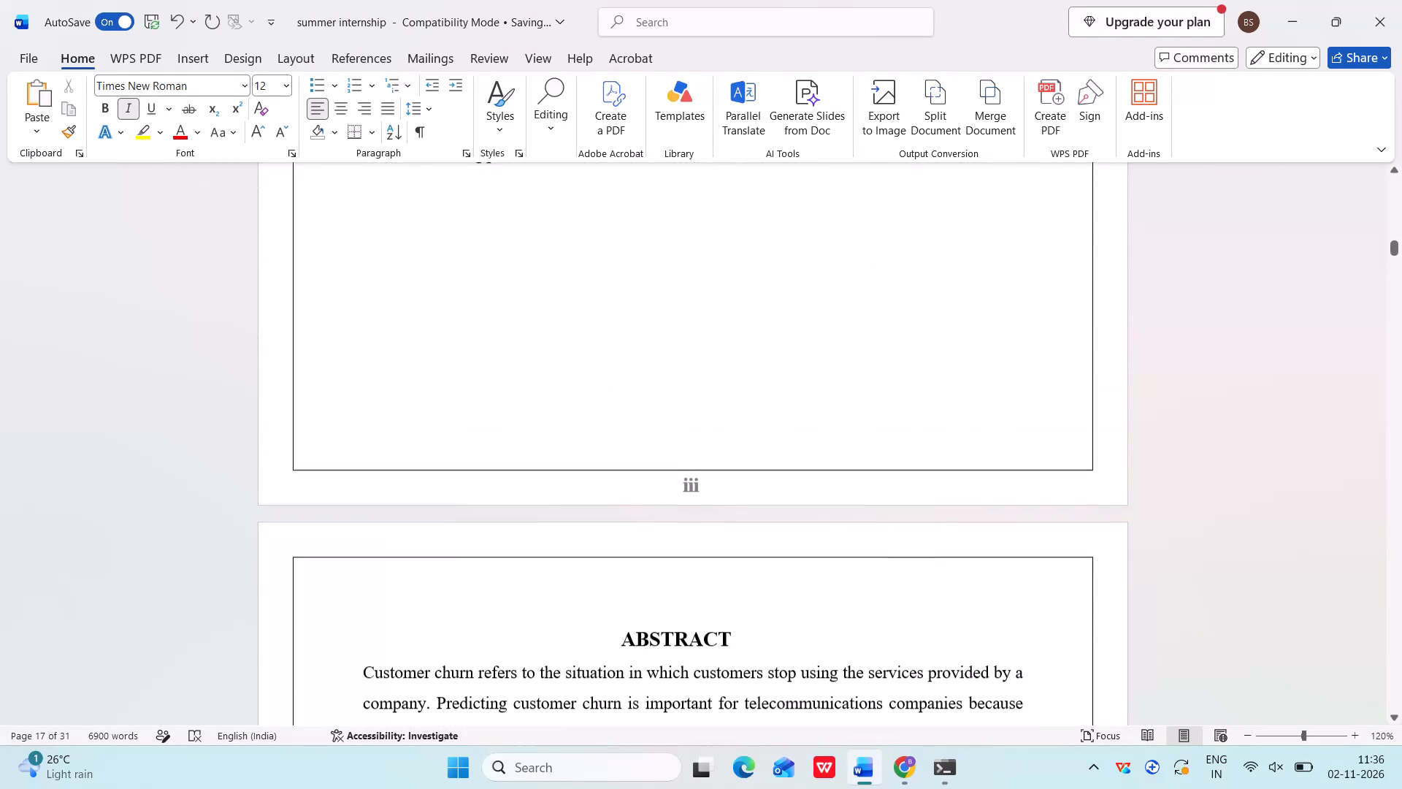
scroll(1016, 388, "up", 4)
scroll(1016, 388, "down", 1)
scroll(1016, 388, "up", 2)
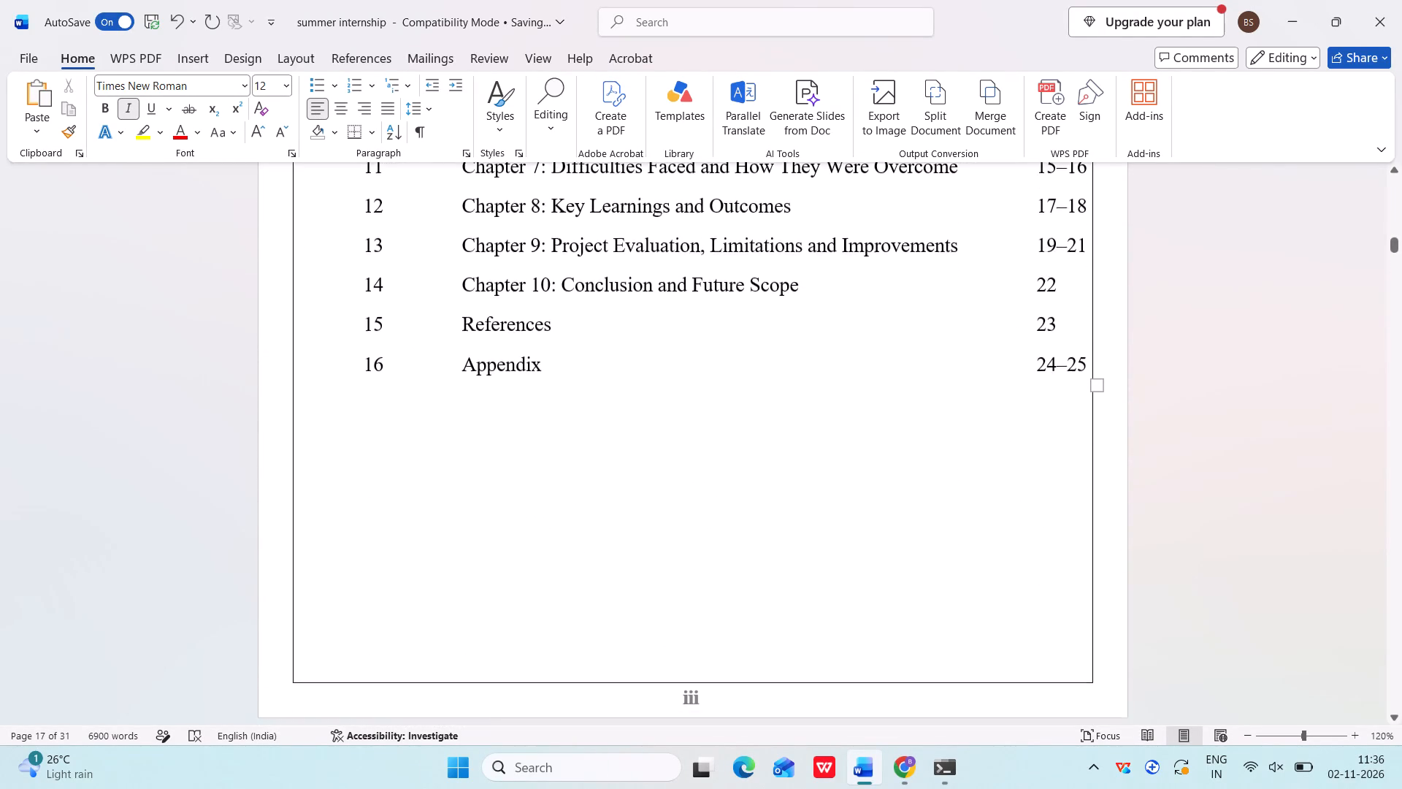
Examine the Table of Contents page, reading its chapter titles and listed page numbers.
scroll(1016, 388, "up", 3)
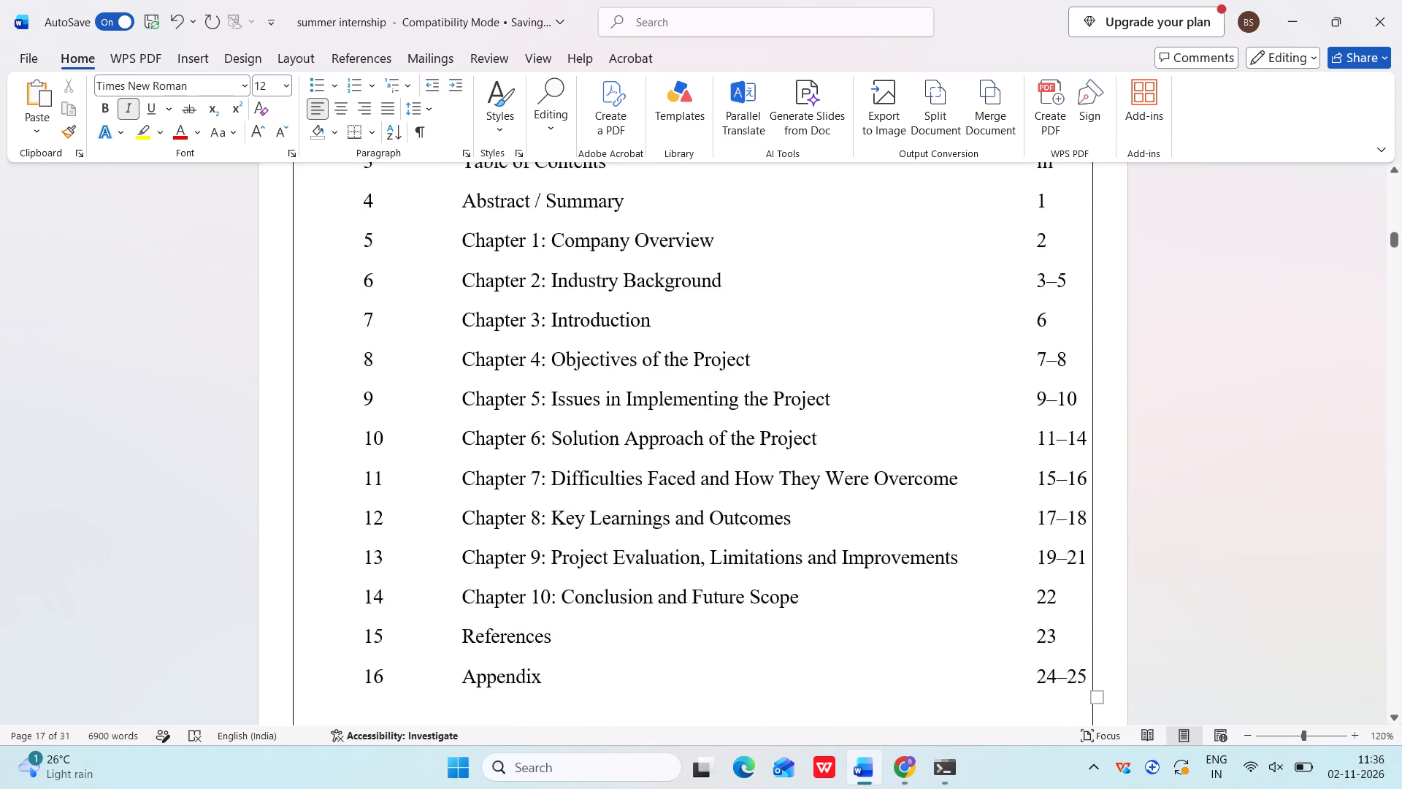
scroll(1016, 388, "up", 2)
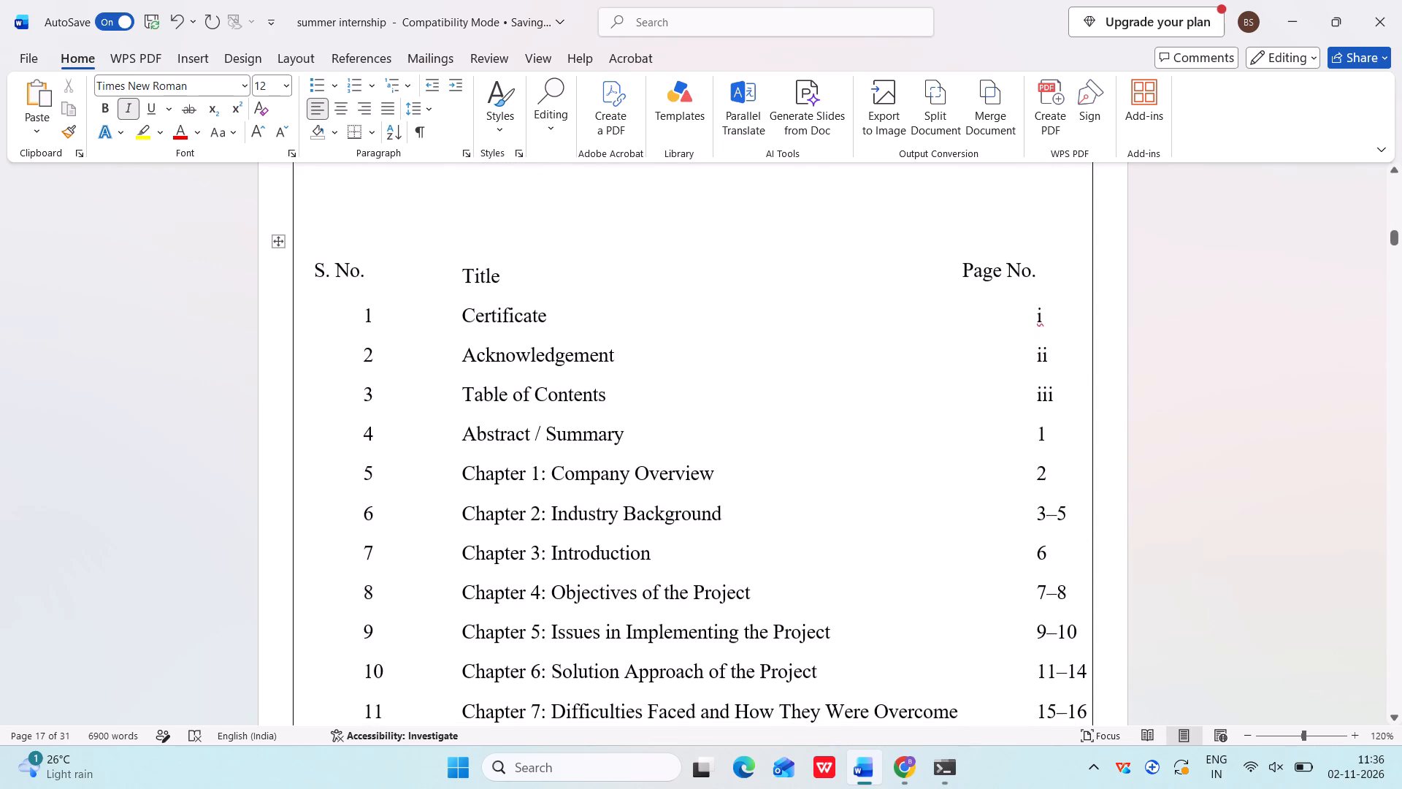
scroll(1016, 388, "up", 3)
scroll(1016, 388, "down", 1)
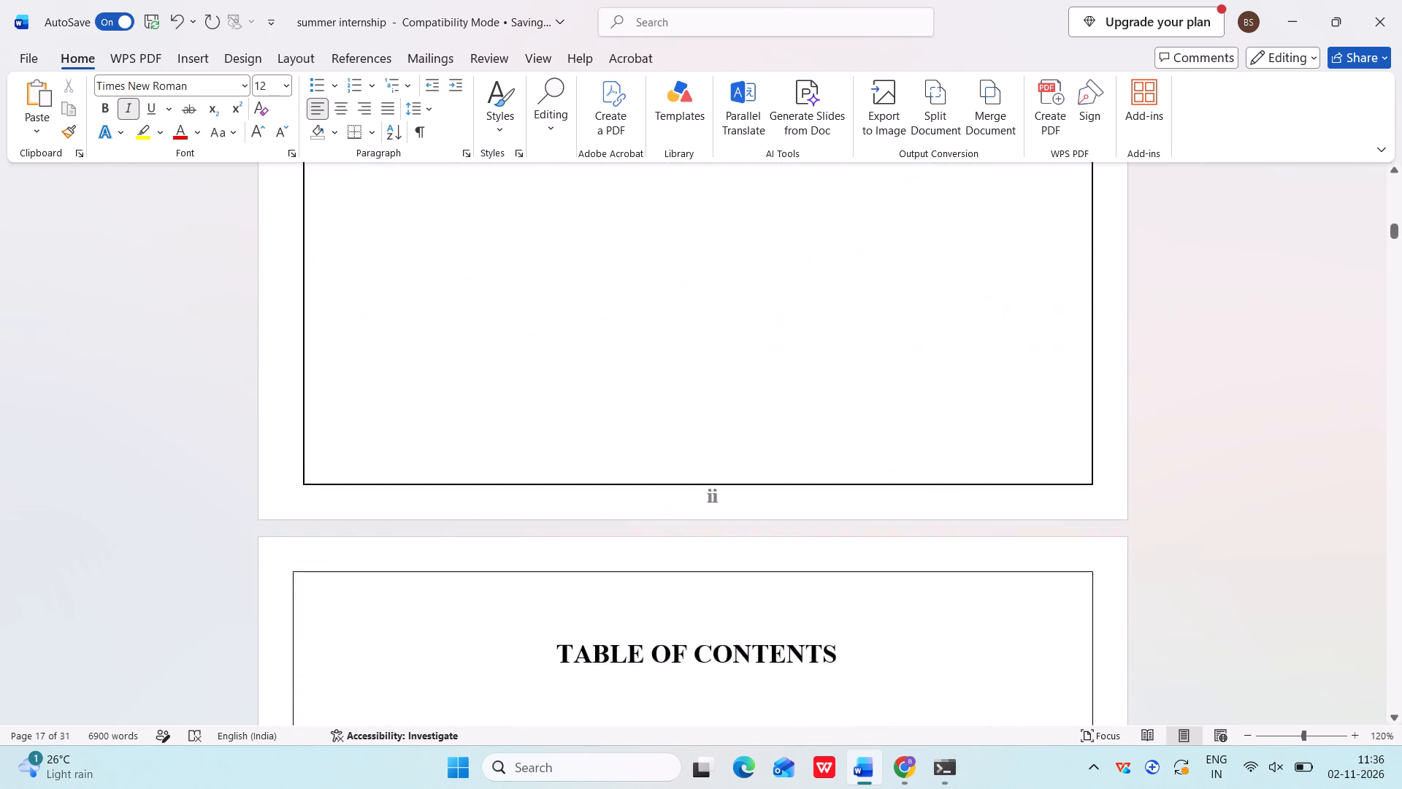
scroll(1016, 388, "up", 1)
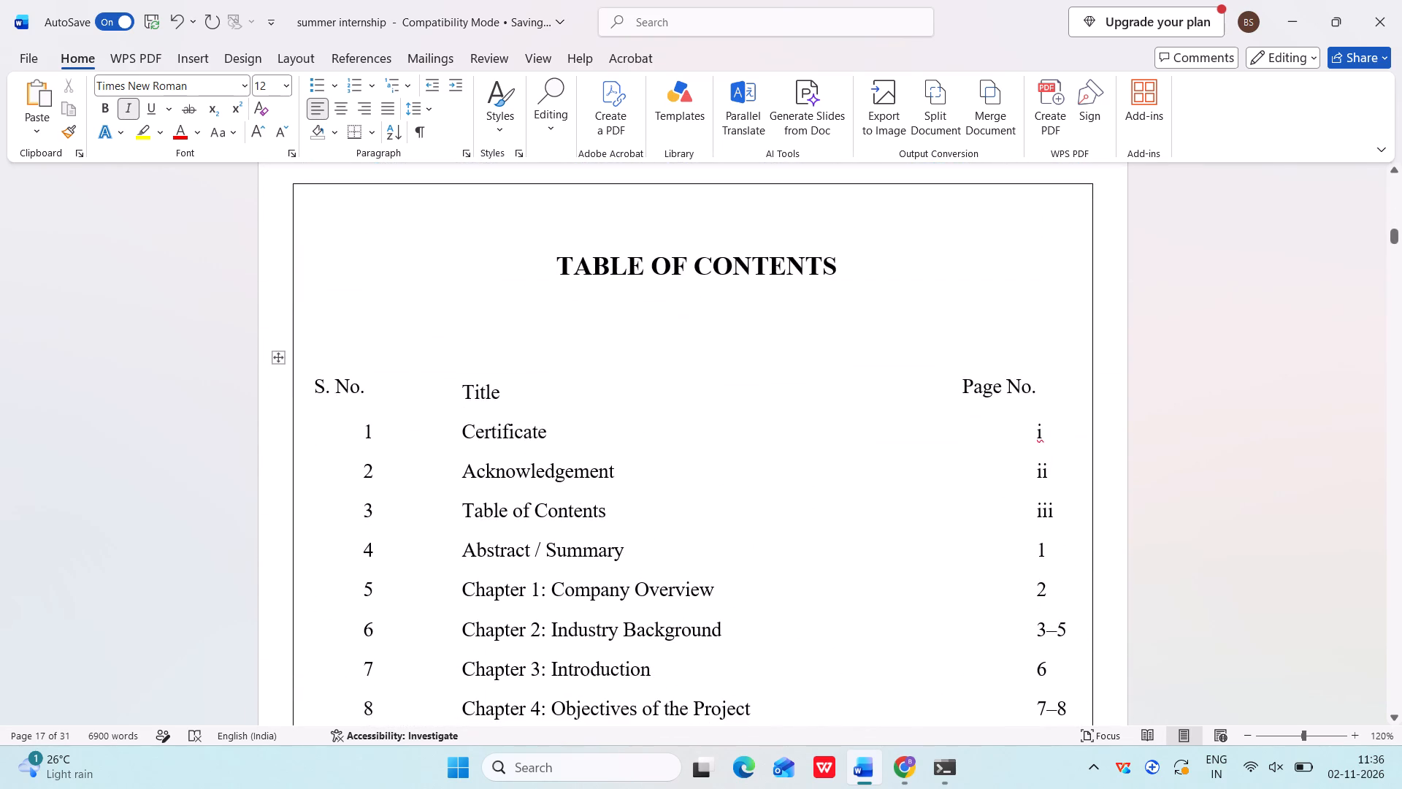
scroll(1016, 388, "up", 1)
scroll(1016, 388, "down", 3)
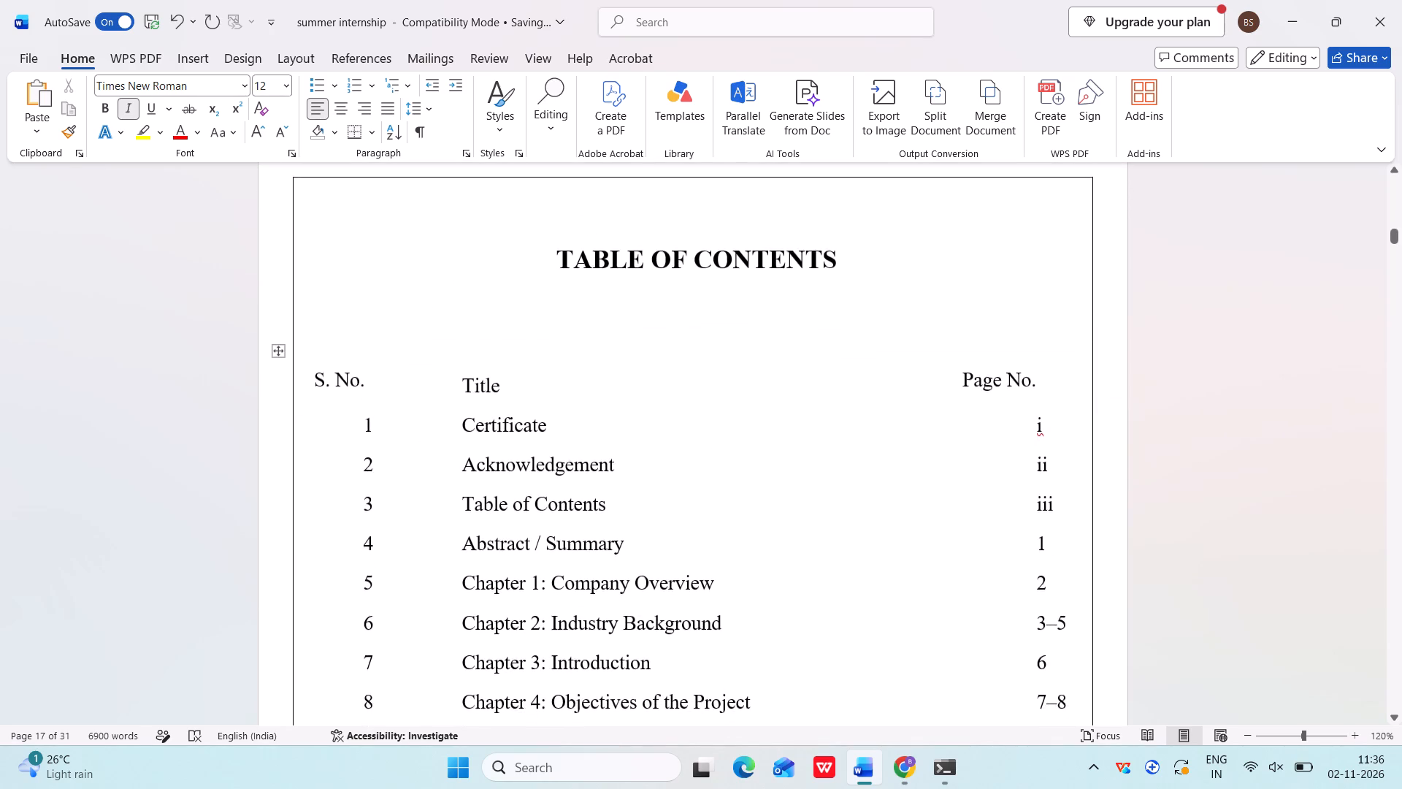
scroll(1016, 388, "down", 1)
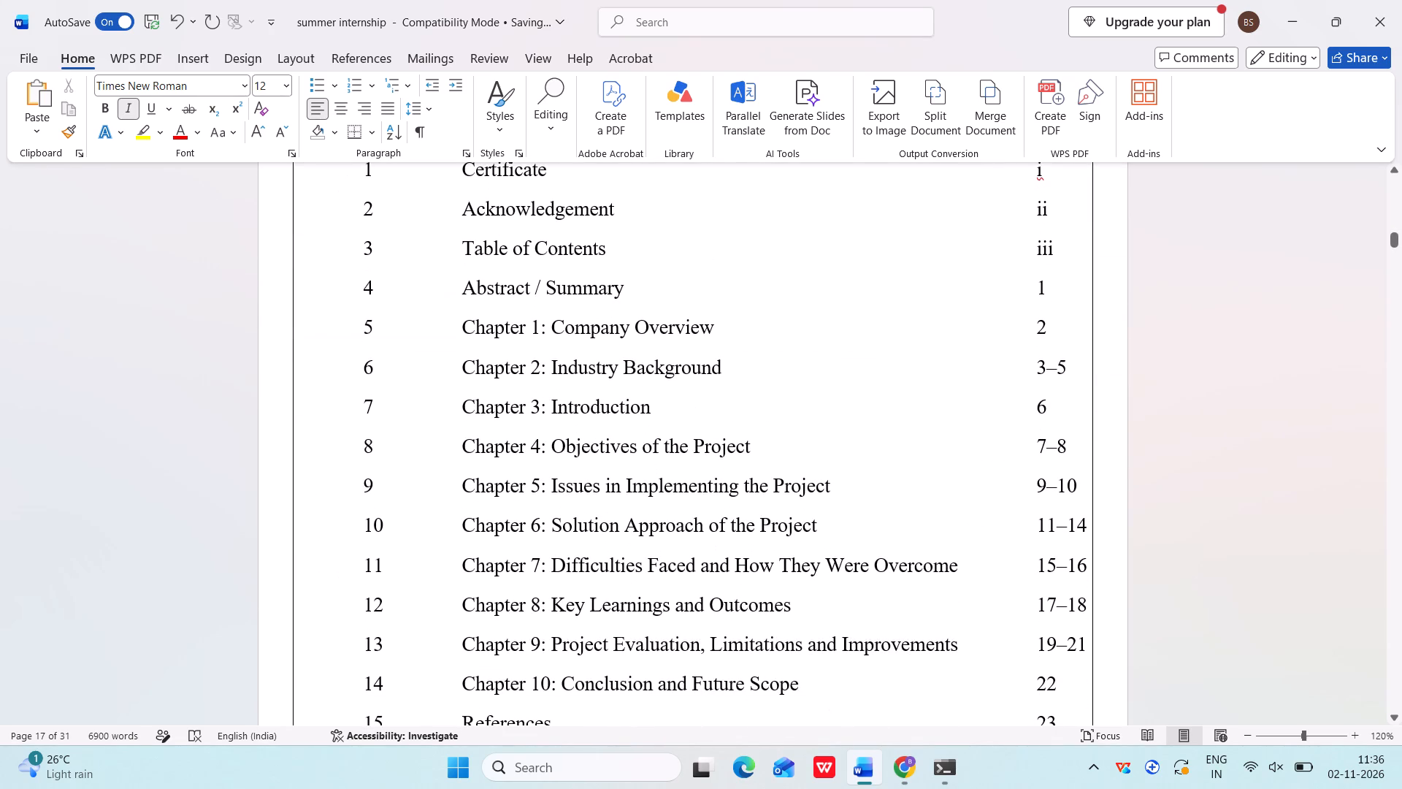
scroll(1016, 388, "up", 3)
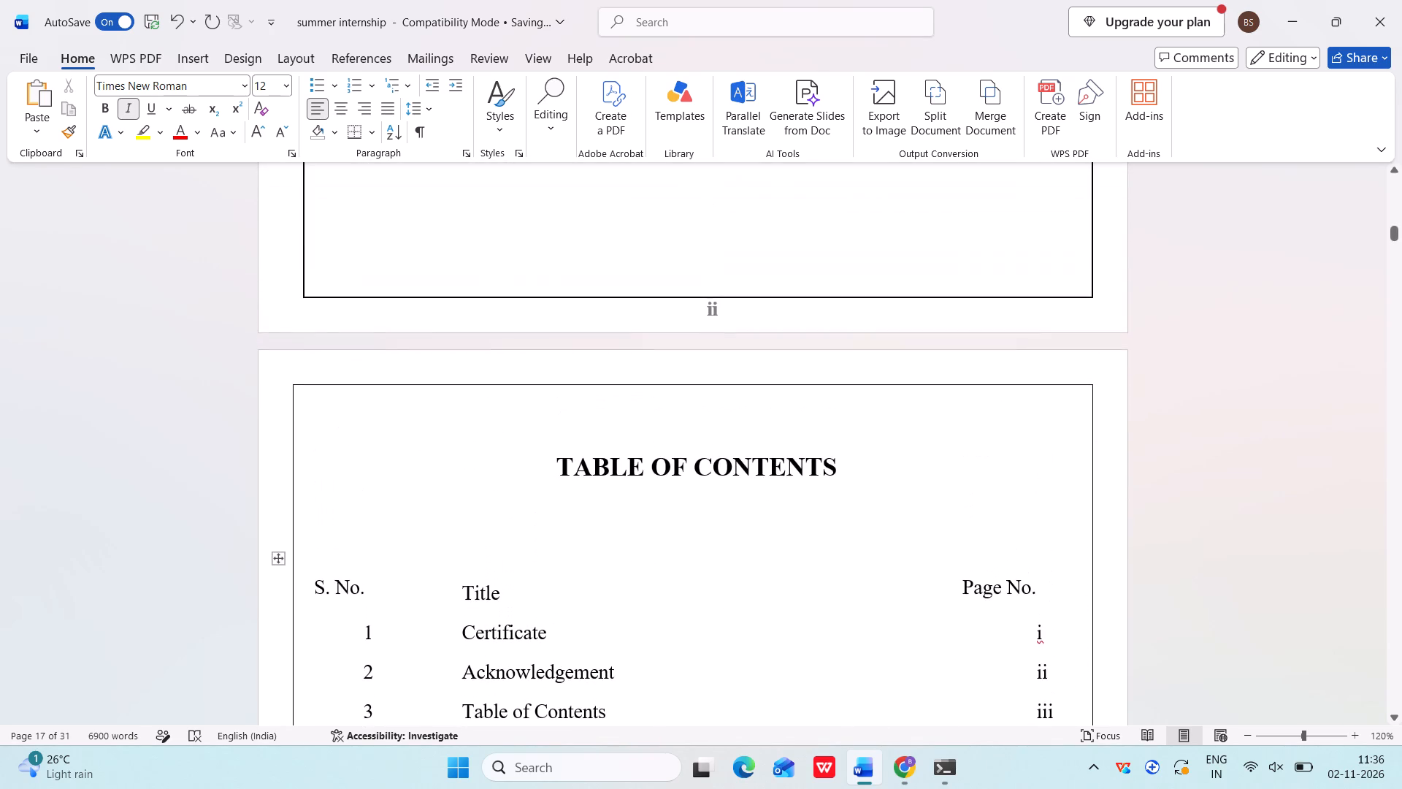
scroll(1016, 388, "up", 3)
scroll(1016, 388, "down", 2)
Compare the Table of Contents entries with the headings and page numbers of the Abstract and Background Information pages.
scroll(1016, 388, "down", 2)
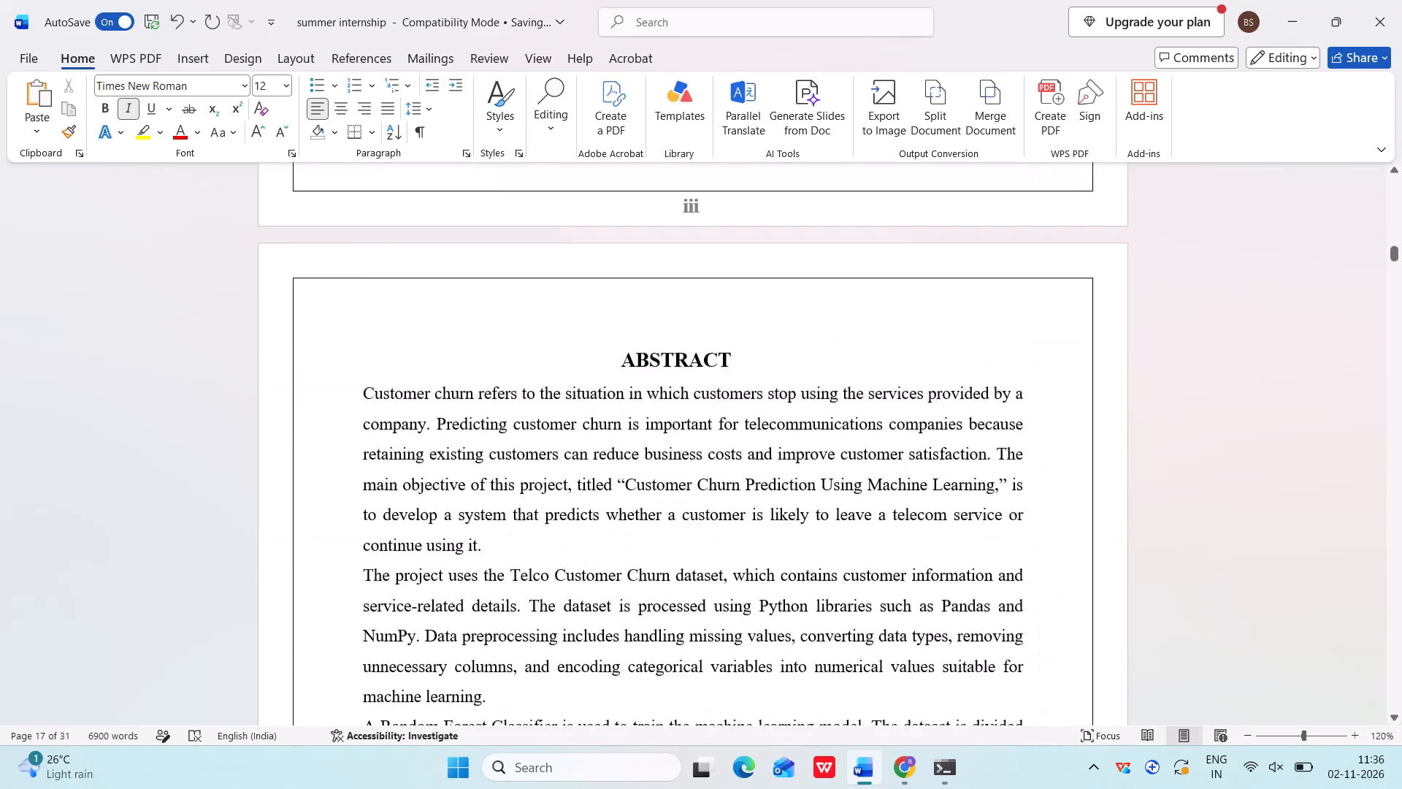
scroll(1016, 388, "down", 1)
scroll(1016, 388, "up", 6)
scroll(1016, 388, "down", 1)
scroll(1016, 388, "up", 1)
scroll(1016, 388, "down", 1)
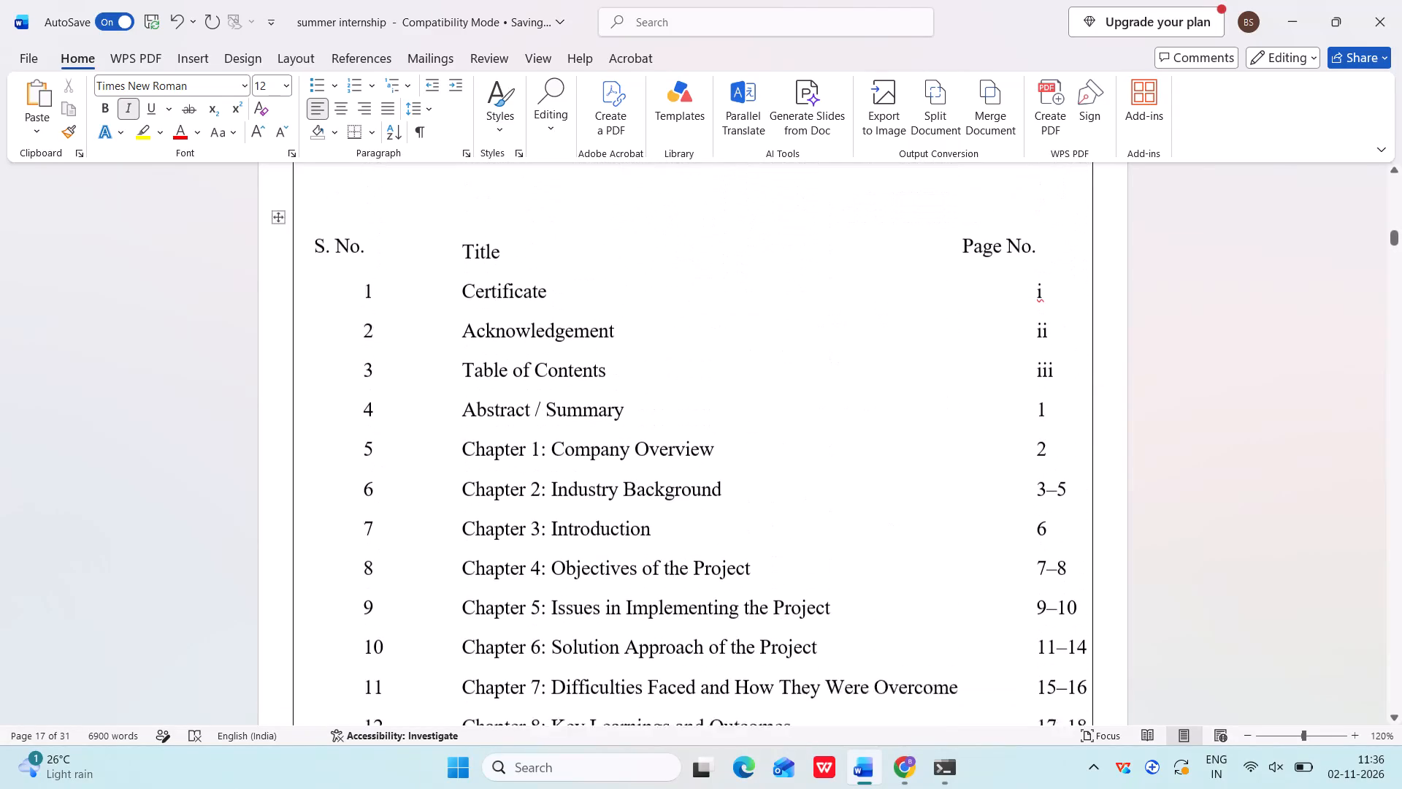
scroll(1016, 388, "down", 1)
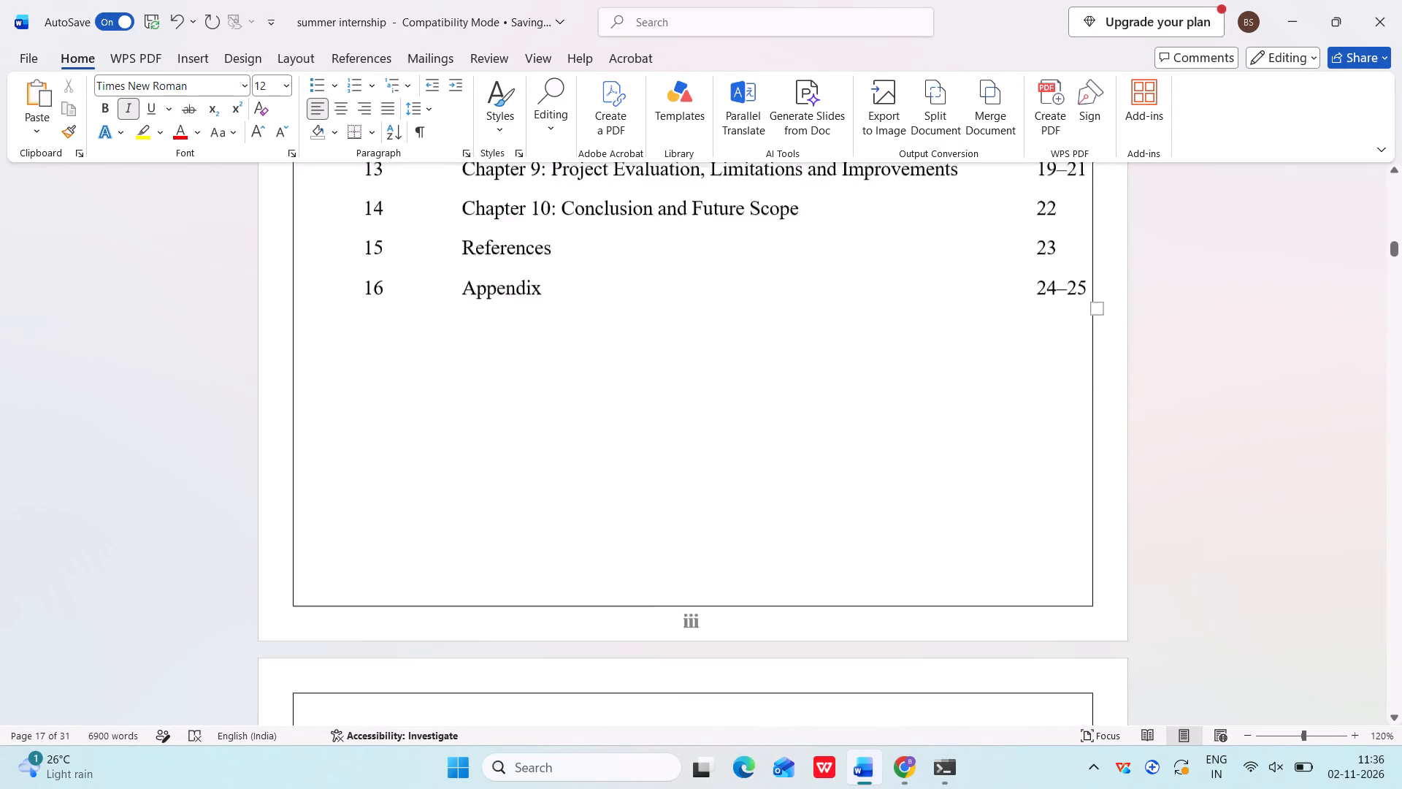
scroll(1016, 388, "down", 1)
scroll(1016, 388, "up", 2)
scroll(1016, 388, "down", 3)
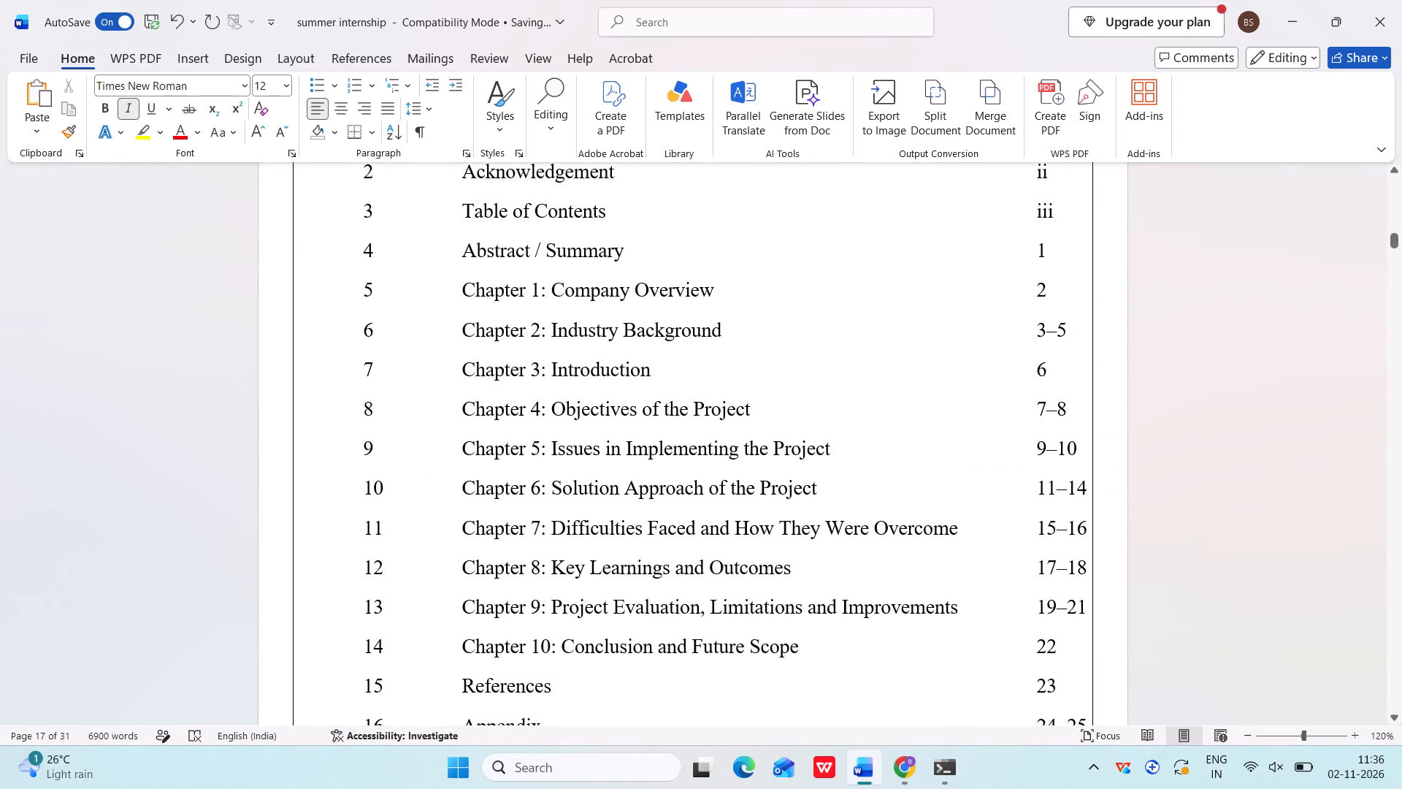
scroll(1016, 388, "down", 6)
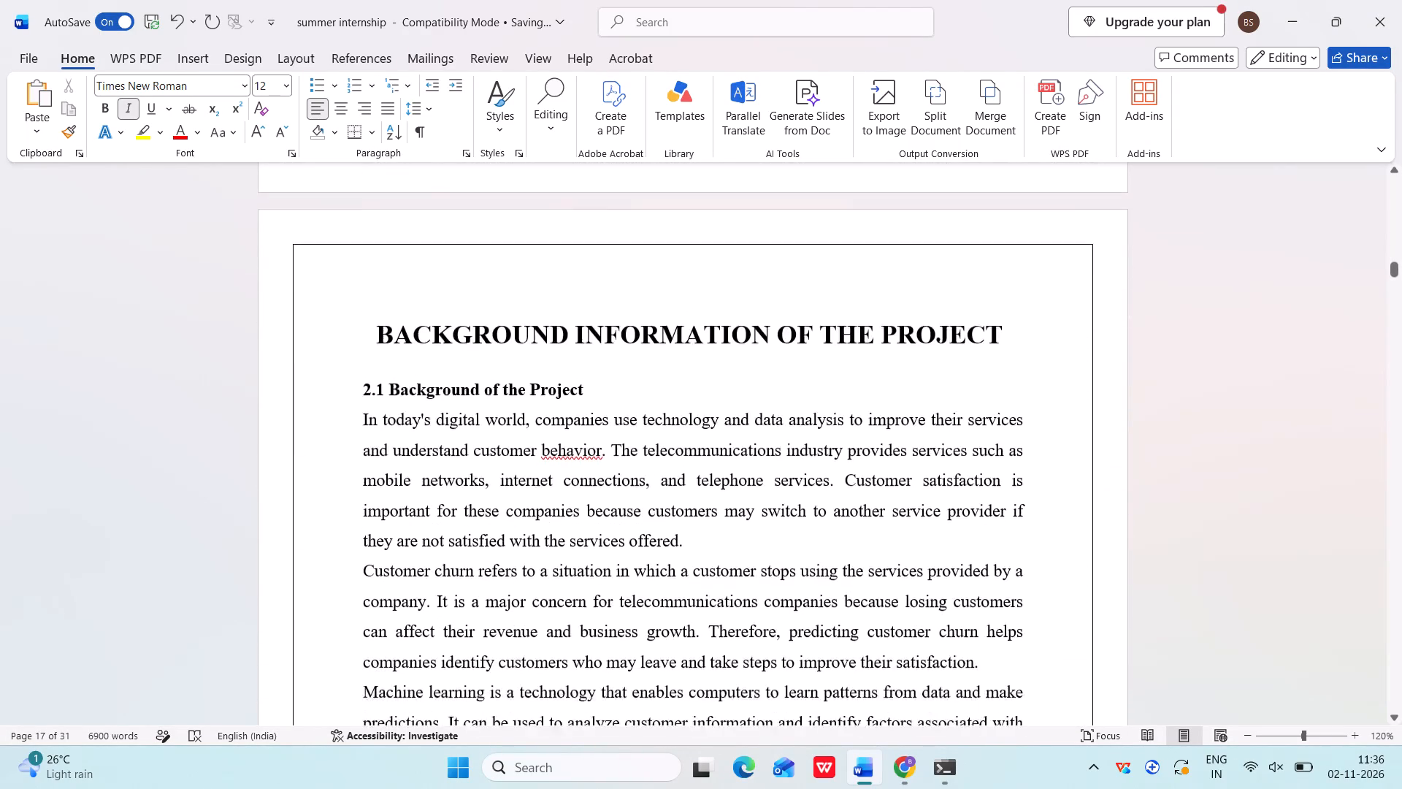
scroll(1016, 388, "down", 2)
scroll(1016, 388, "up", 4)
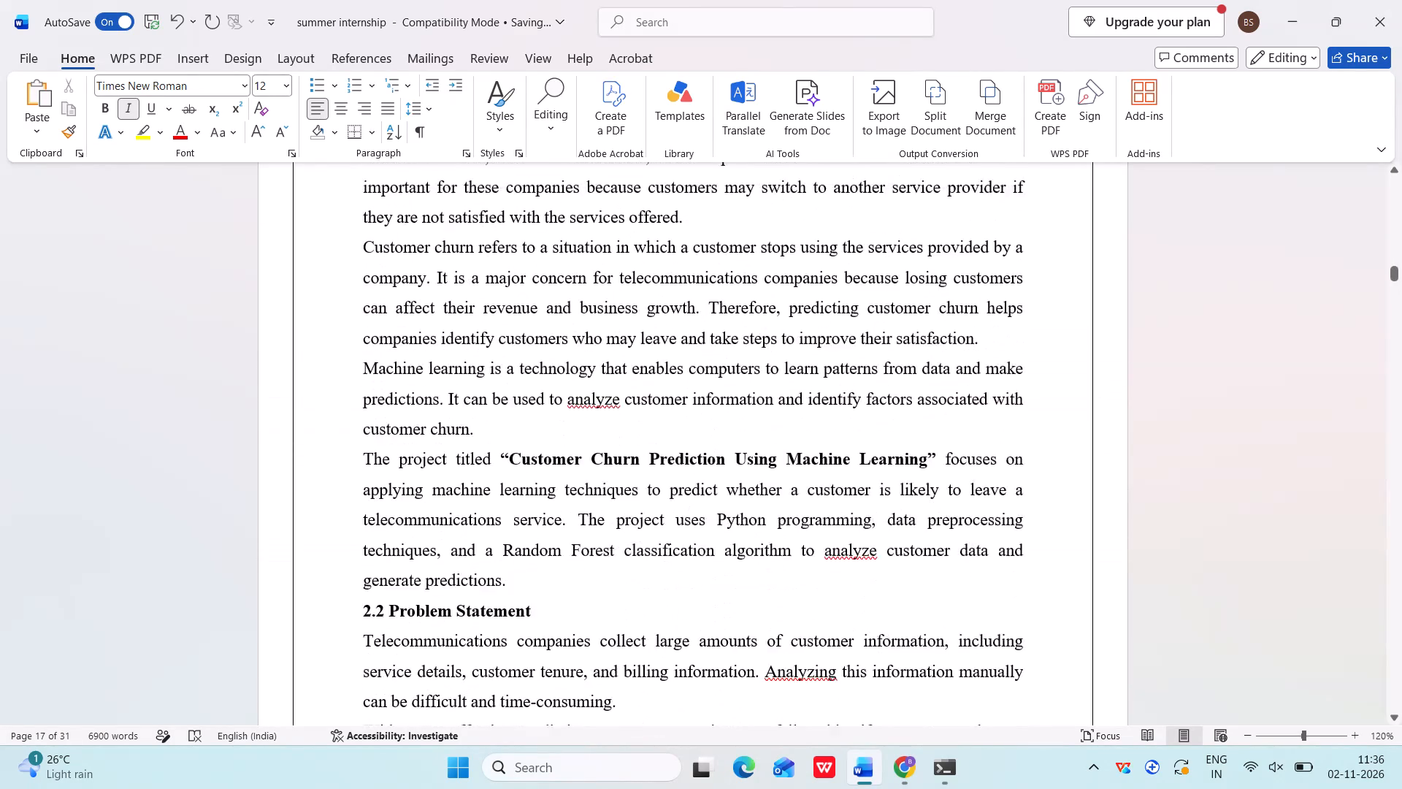
scroll(1016, 388, "up", 9)
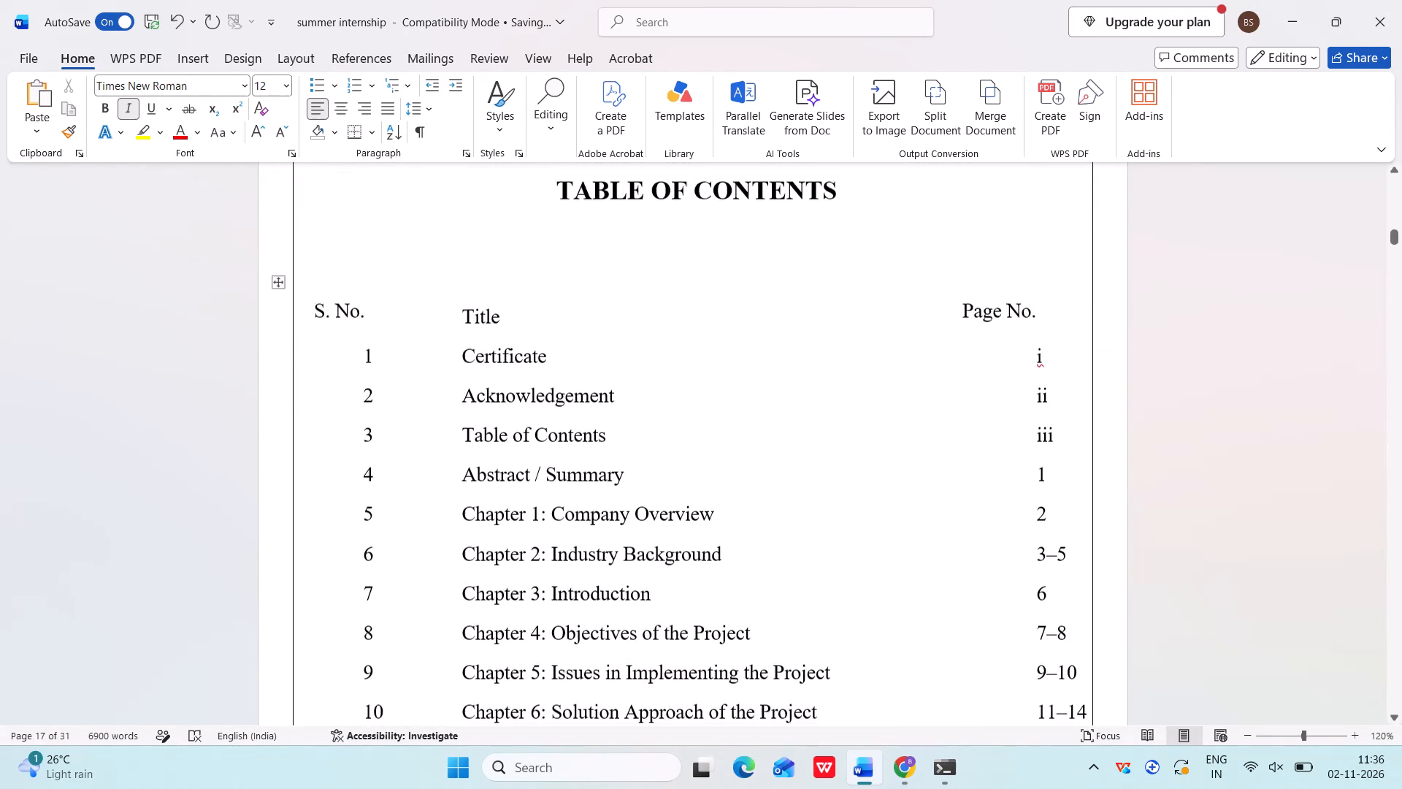
scroll(1016, 388, "down", 2)
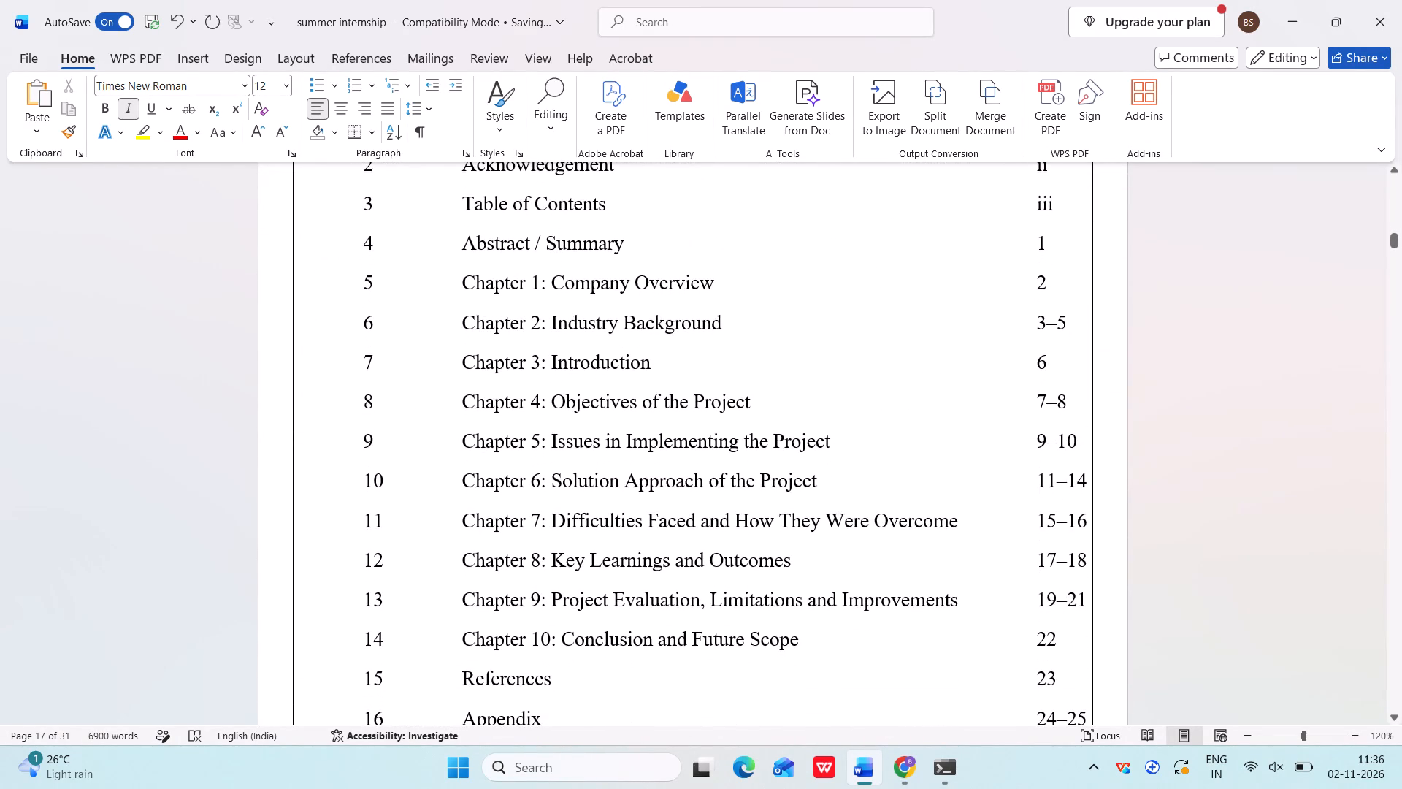
scroll(1016, 388, "down", 2)
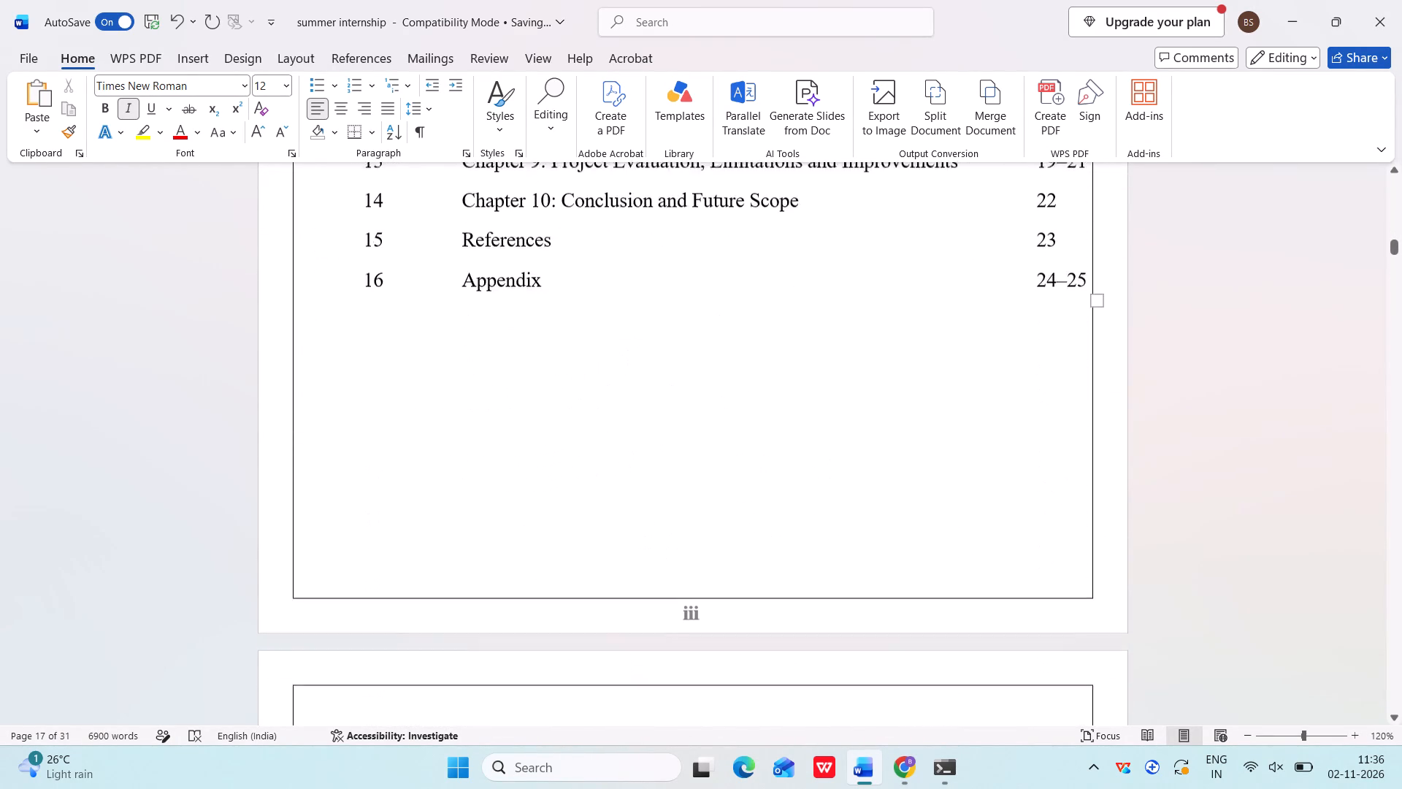
scroll(1016, 388, "down", 4)
scroll(1016, 388, "up", 2)
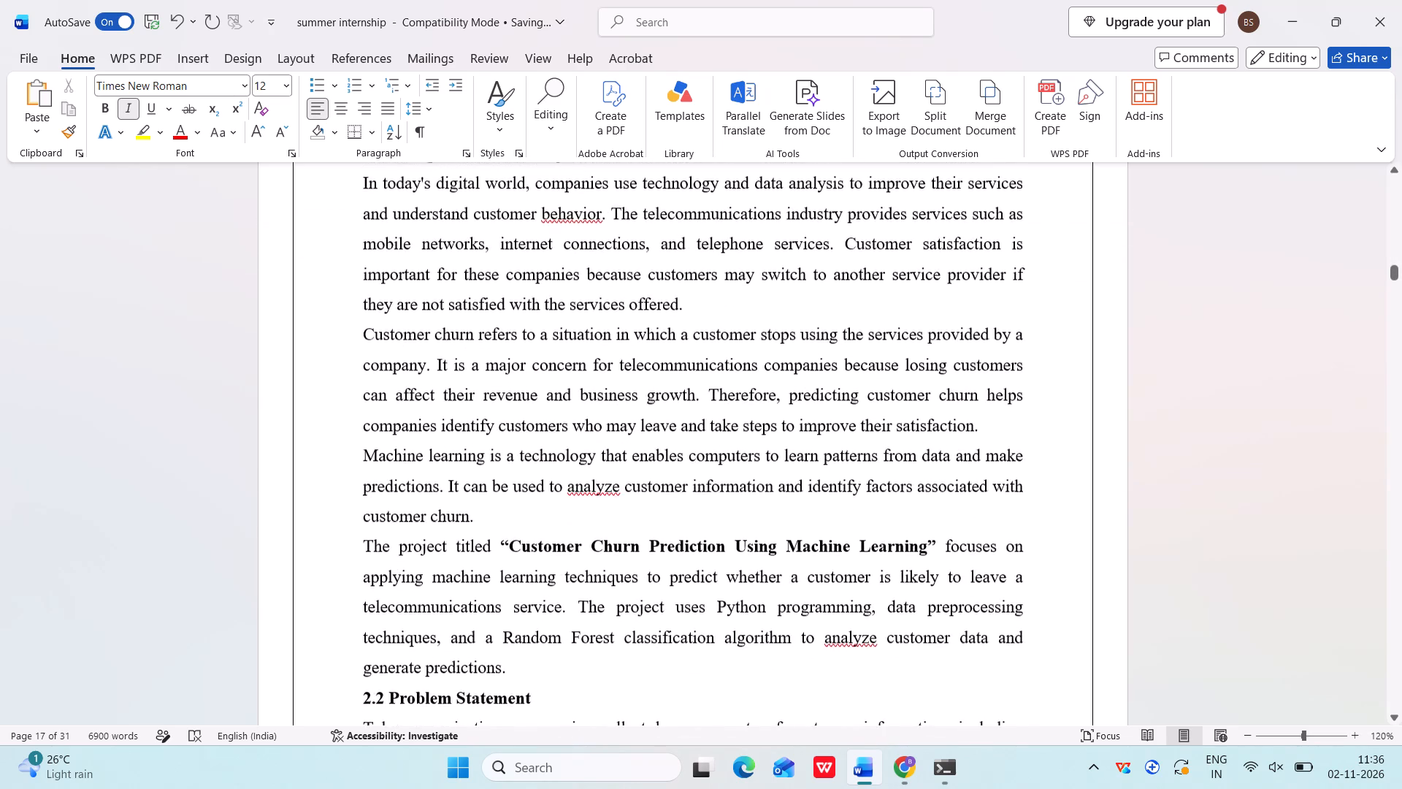
scroll(1016, 388, "up", 6)
scroll(1016, 388, "down", 2)
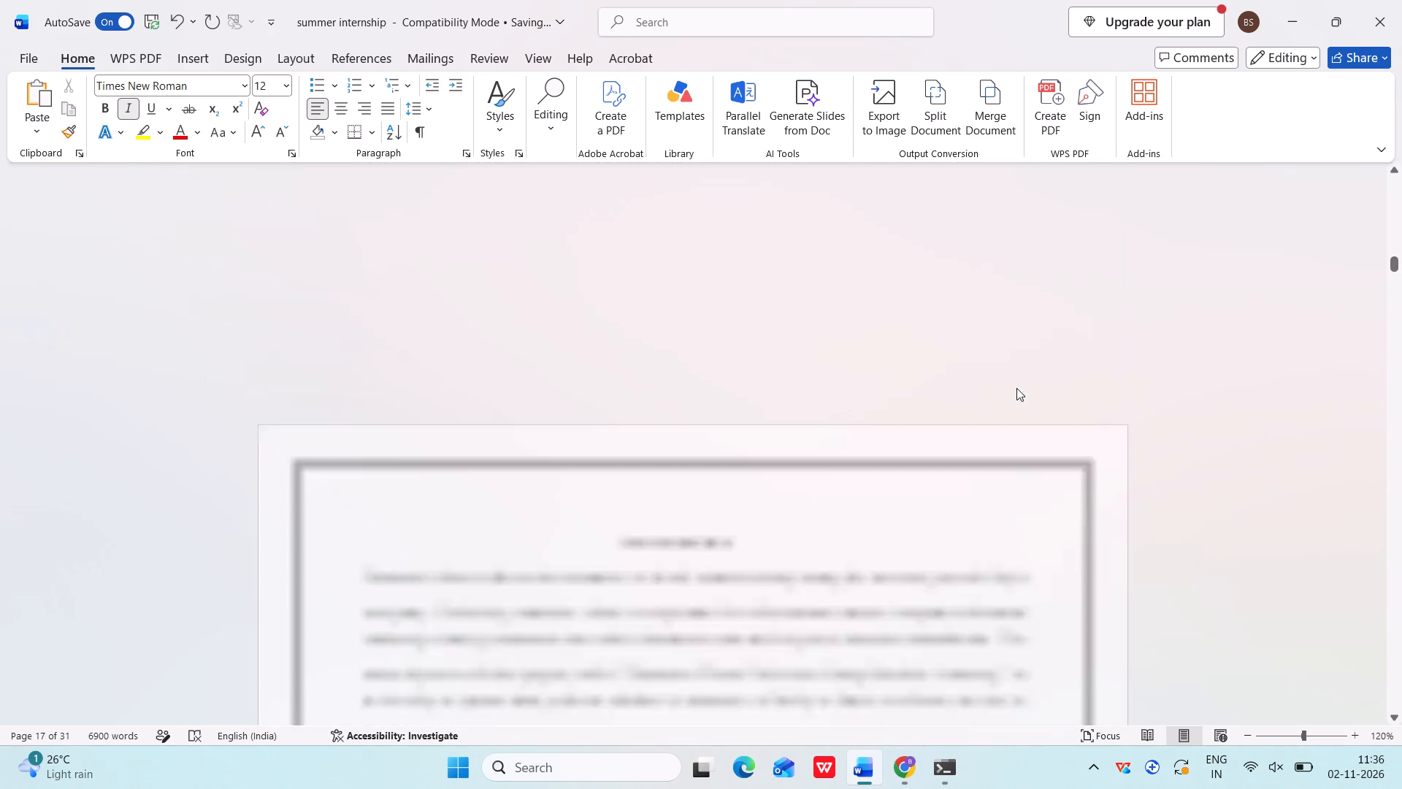
scroll(1016, 388, "down", 1)
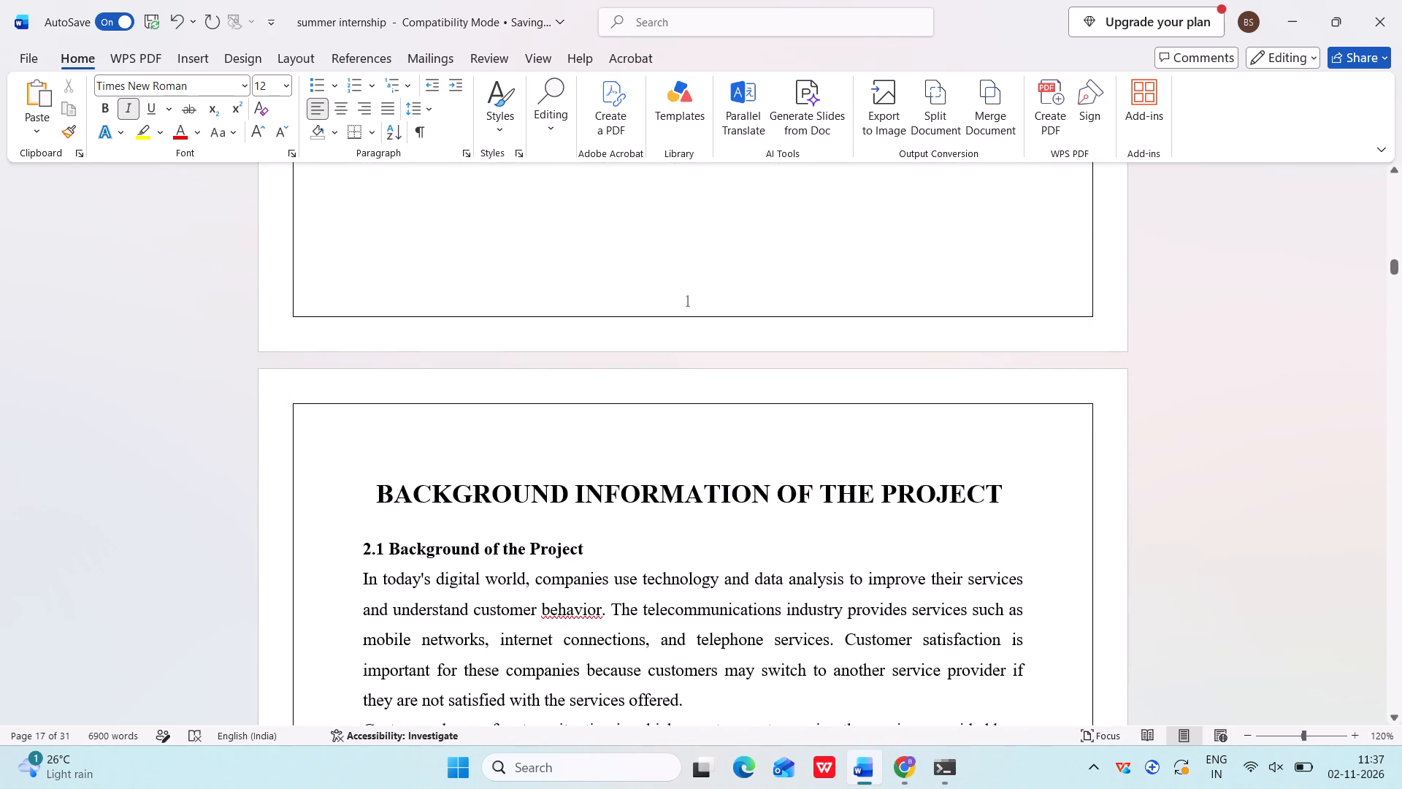
Recheck the Table of Contents chapter titles against the headings of the Abstract and Background Information pages.
scroll(1016, 388, "up", 7)
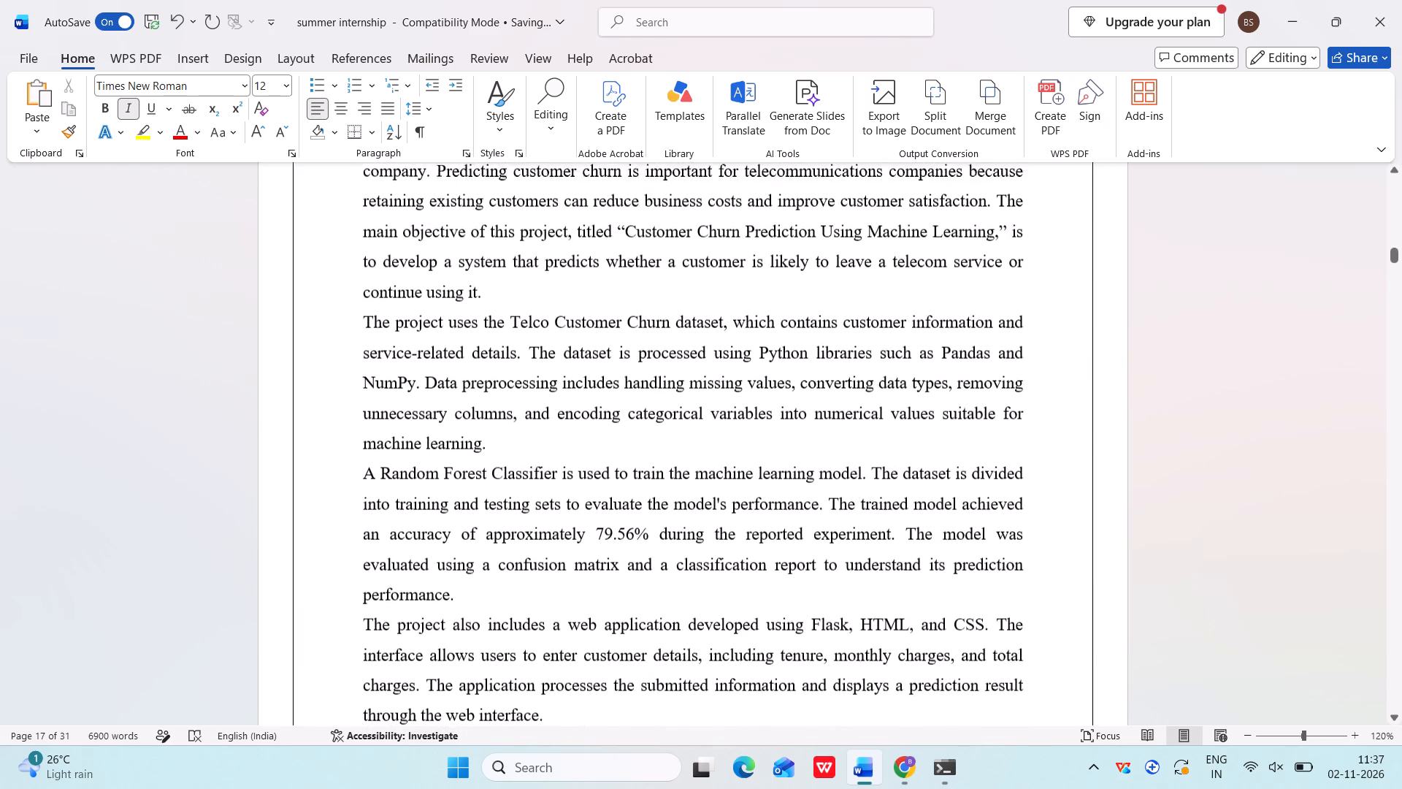
scroll(1016, 388, "up", 8)
scroll(1016, 388, "down", 1)
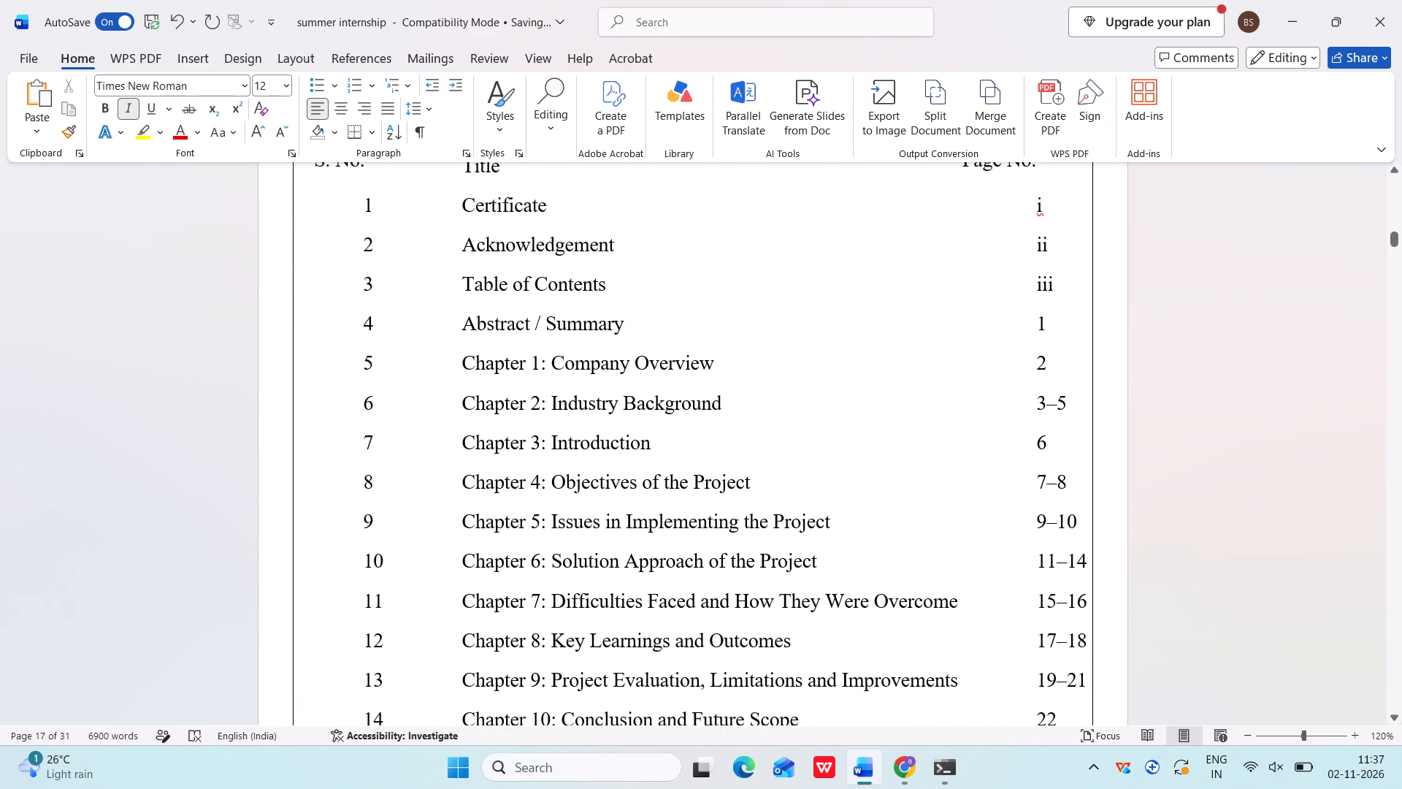
scroll(927, 498, "down", 4)
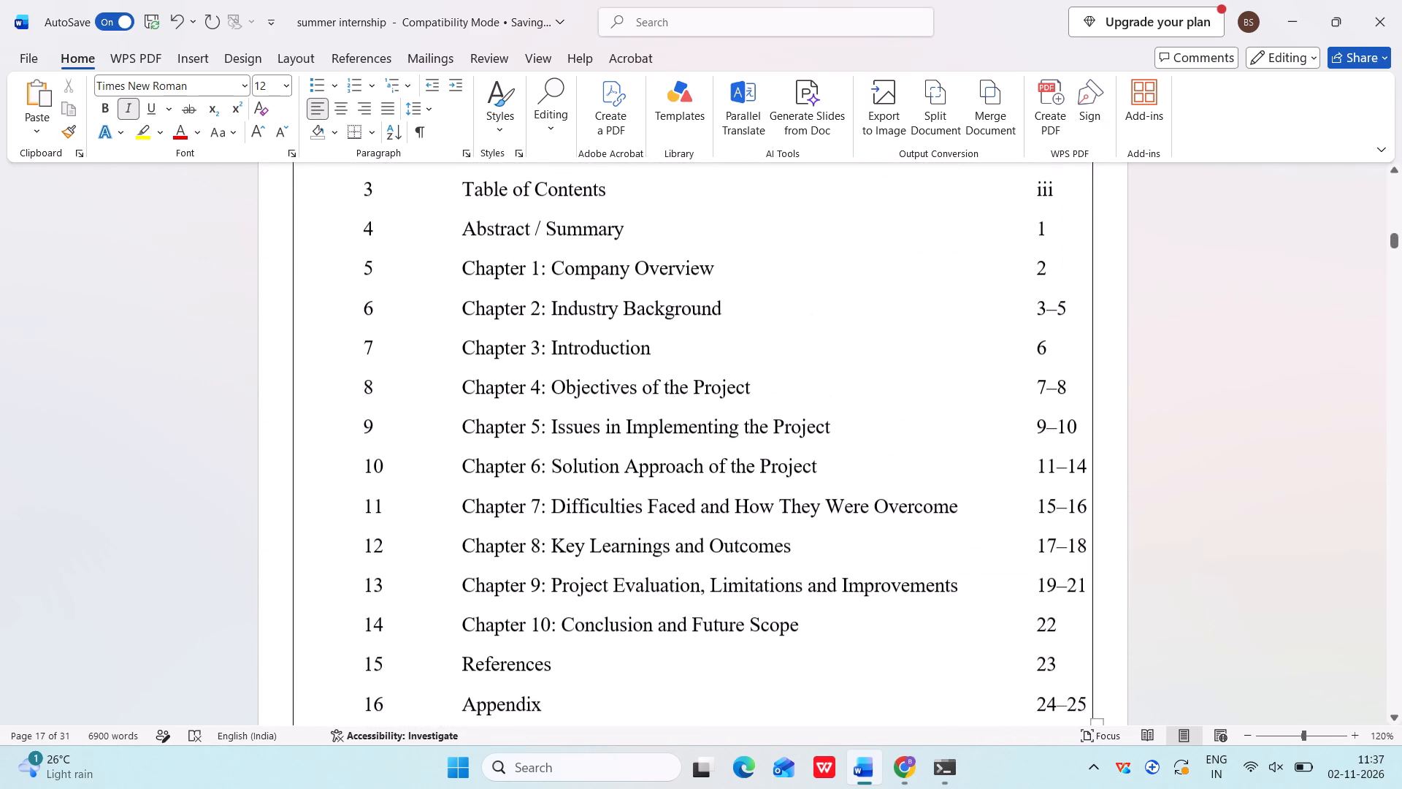
scroll(927, 498, "down", 1)
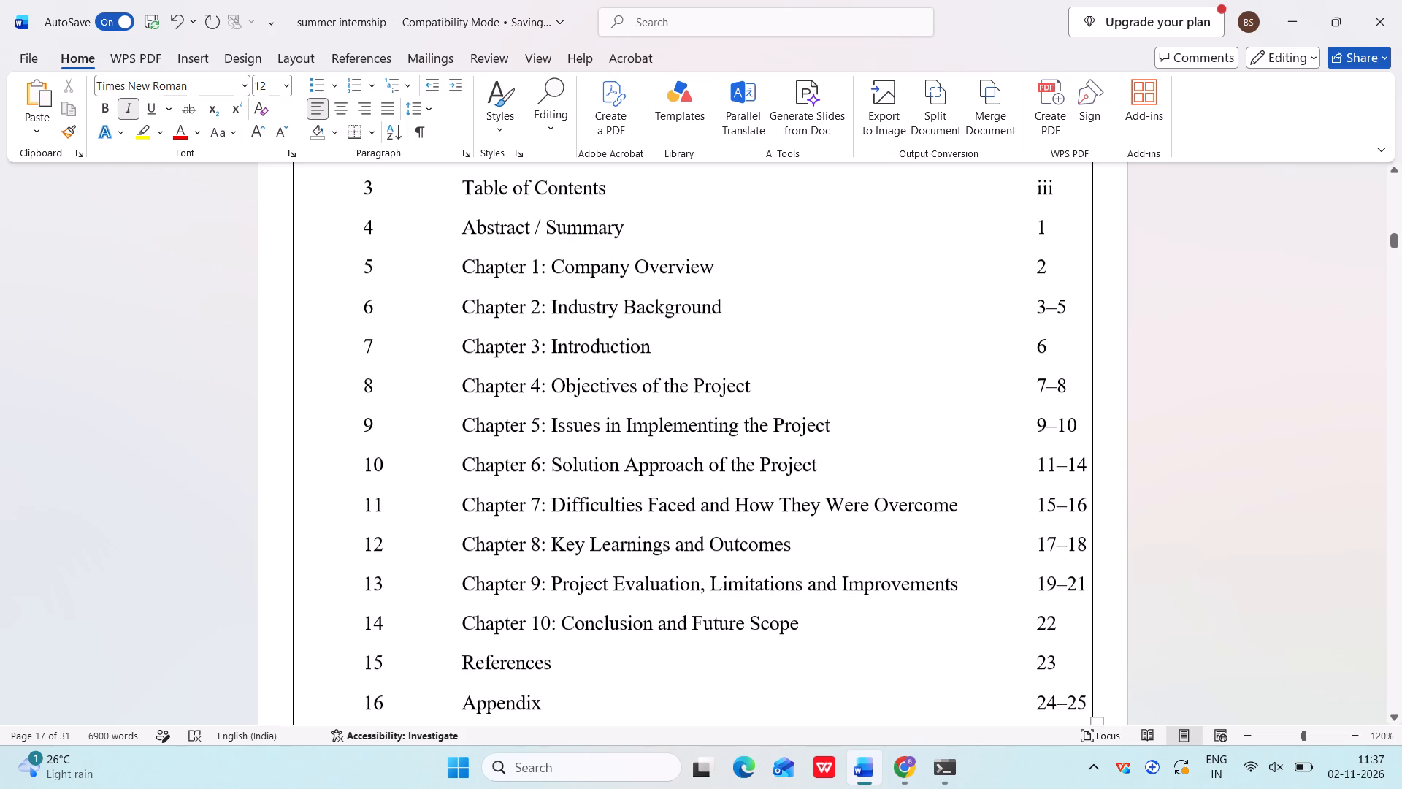
scroll(927, 498, "down", 5)
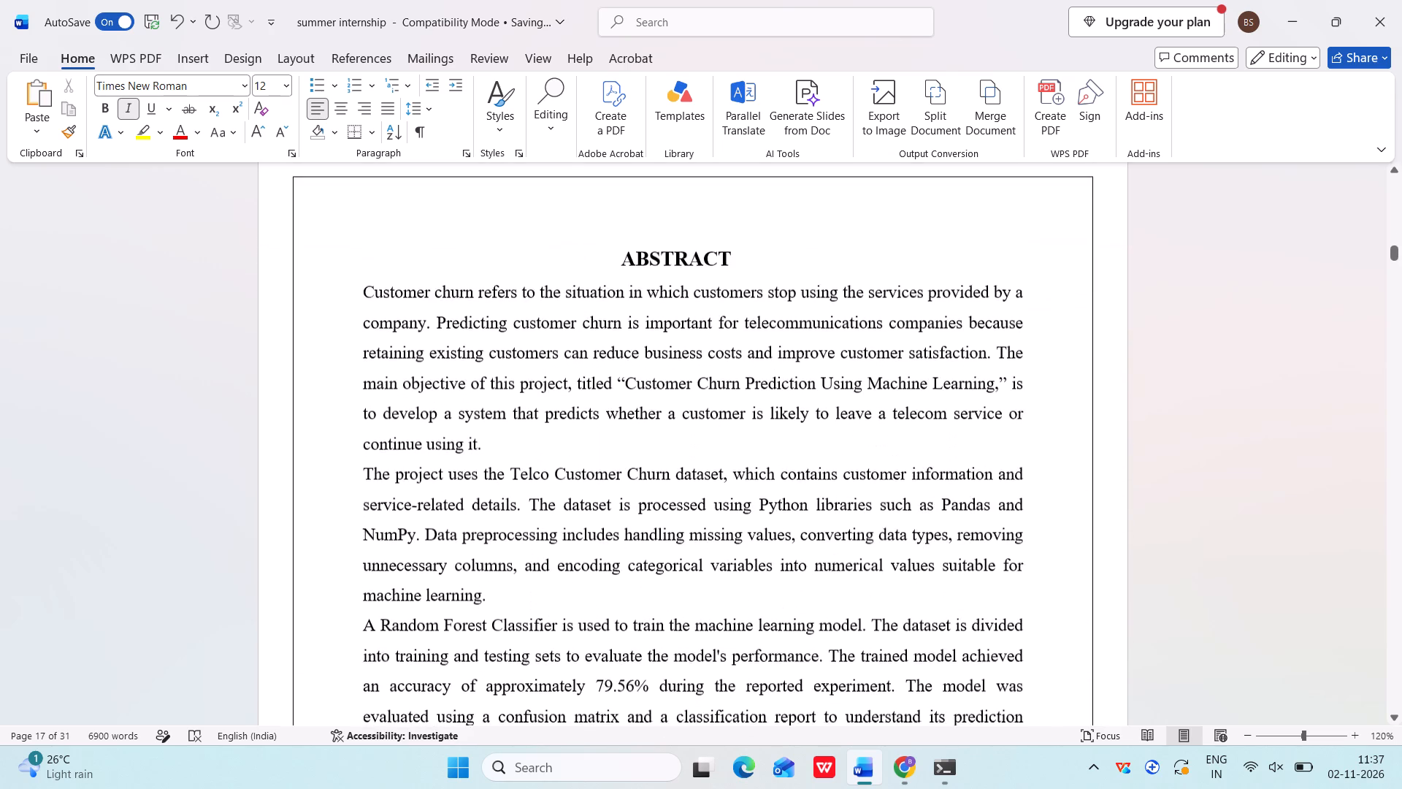
scroll(927, 498, "down", 3)
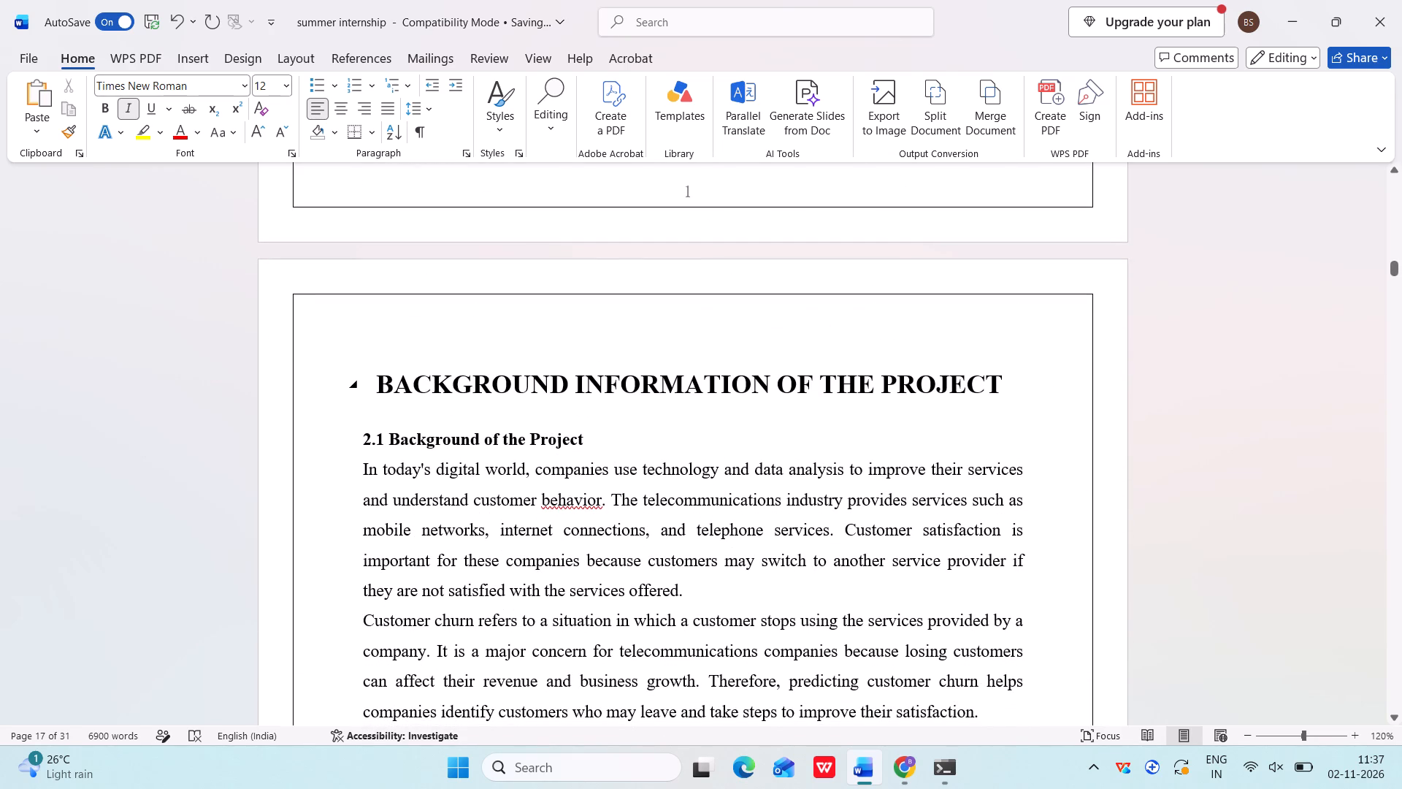
Replace the Chapter 1 title "Company Overview" in the Table of Contents with the copied heading "BACKGROUND INFORMATION OF THE PROJECT".
left_click_drag(377, 386, 953, 371)
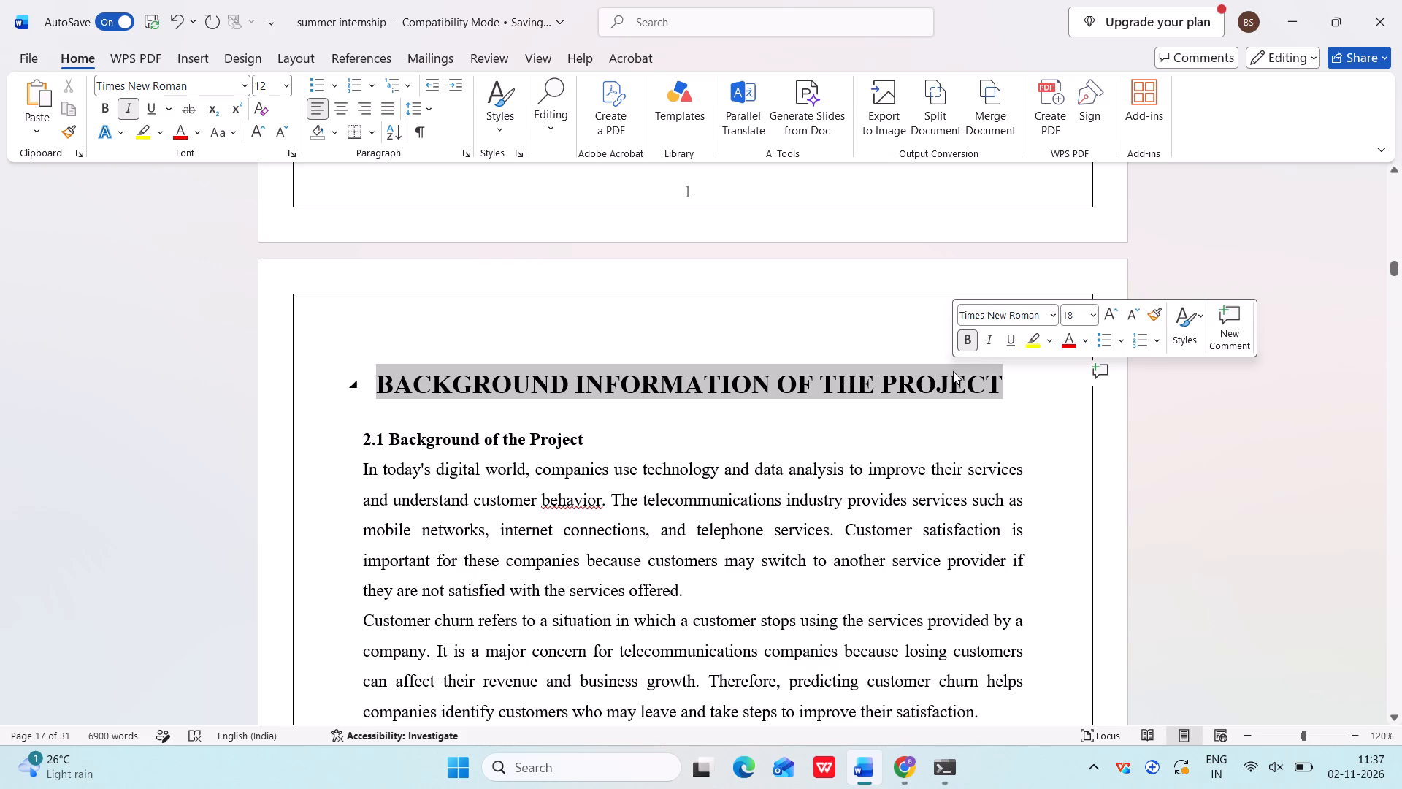
key("ctrl+c")
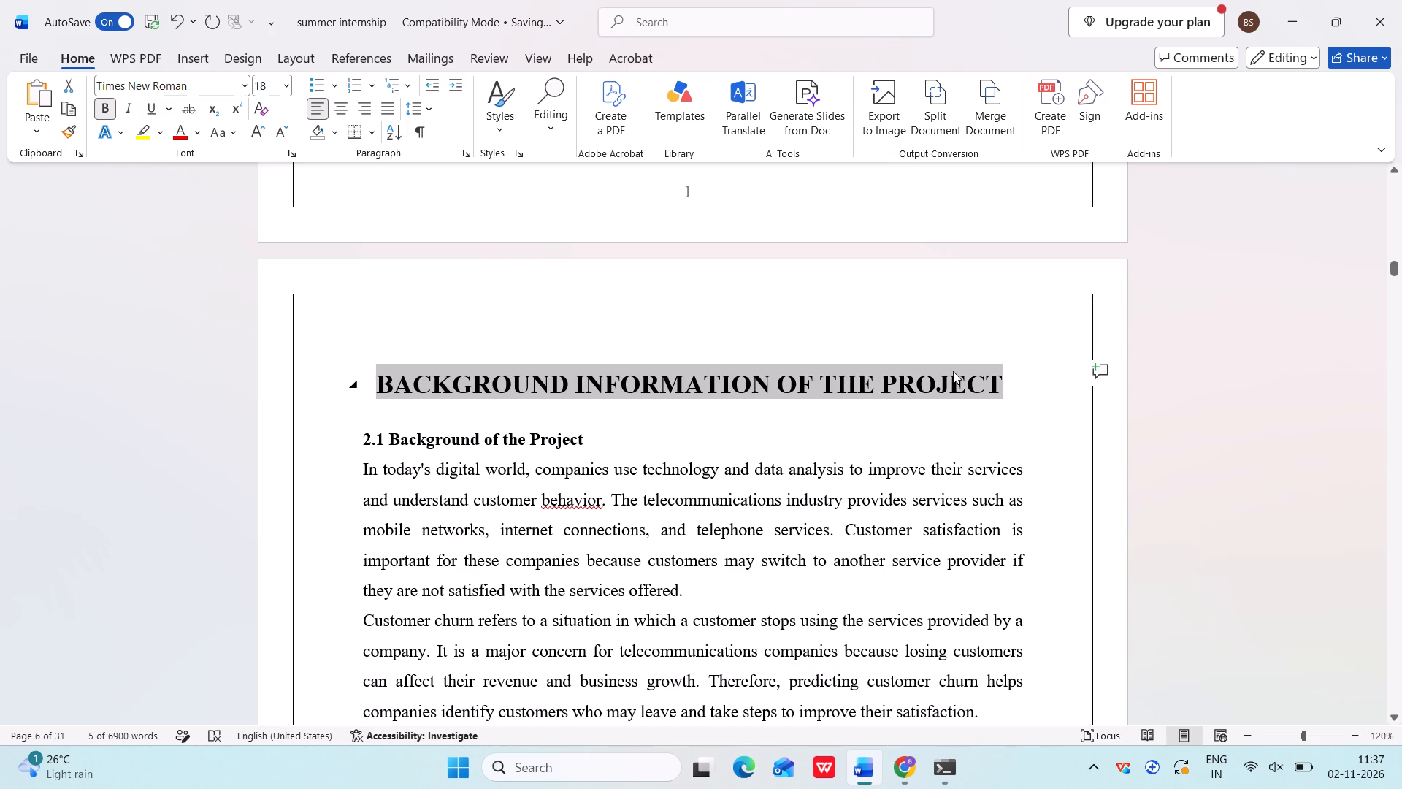
left_click(715, 443)
scroll(715, 443, "up", 5)
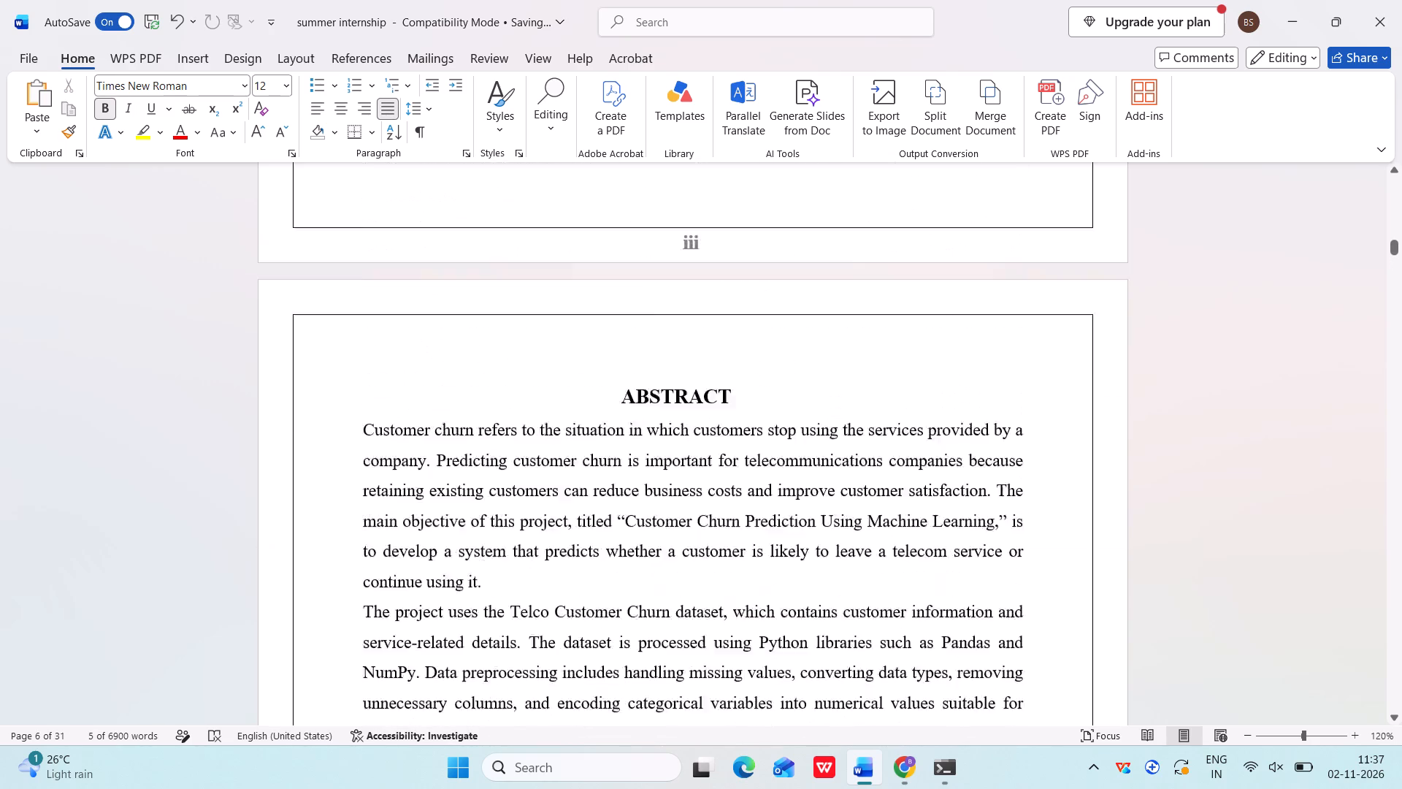
scroll(715, 443, "up", 3)
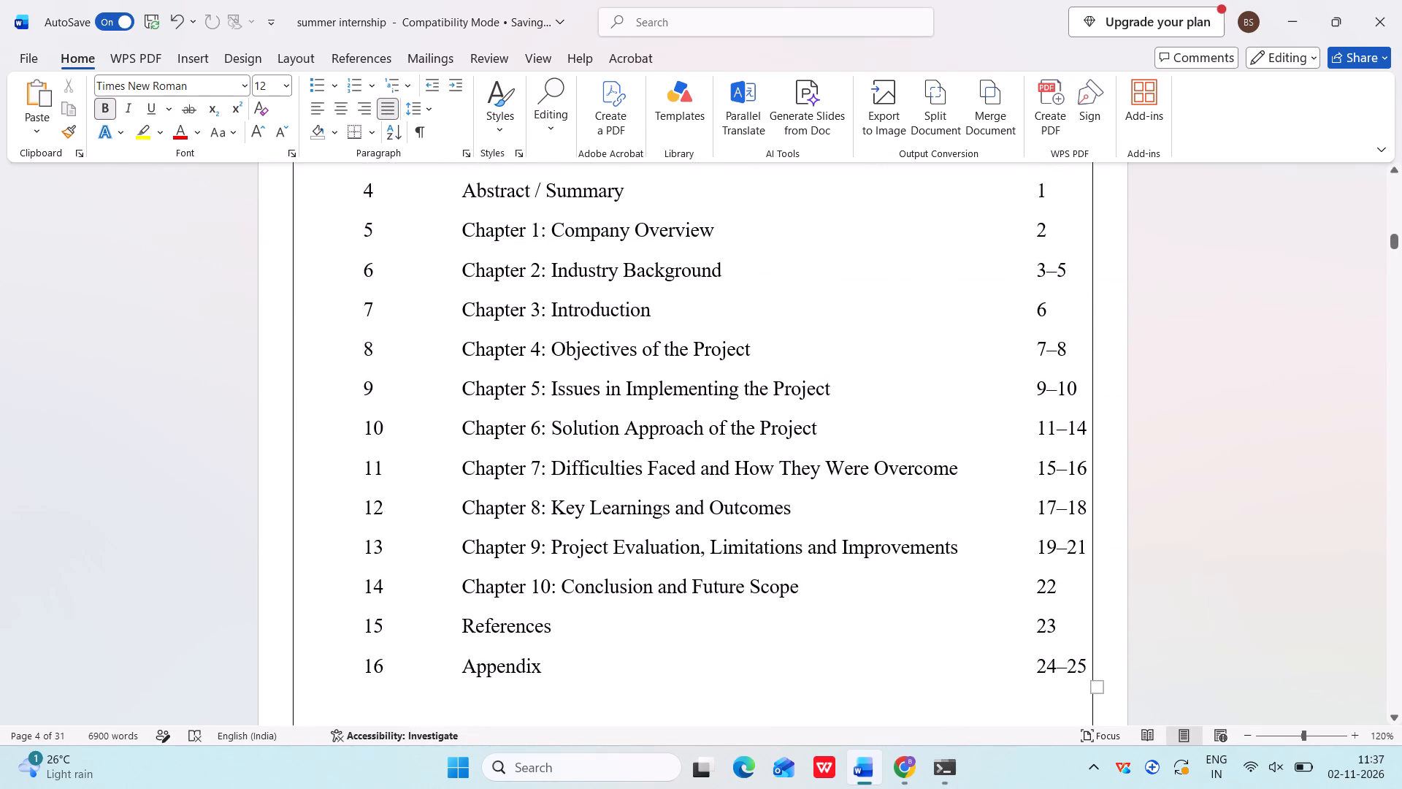
left_click_drag(553, 229, 706, 241)
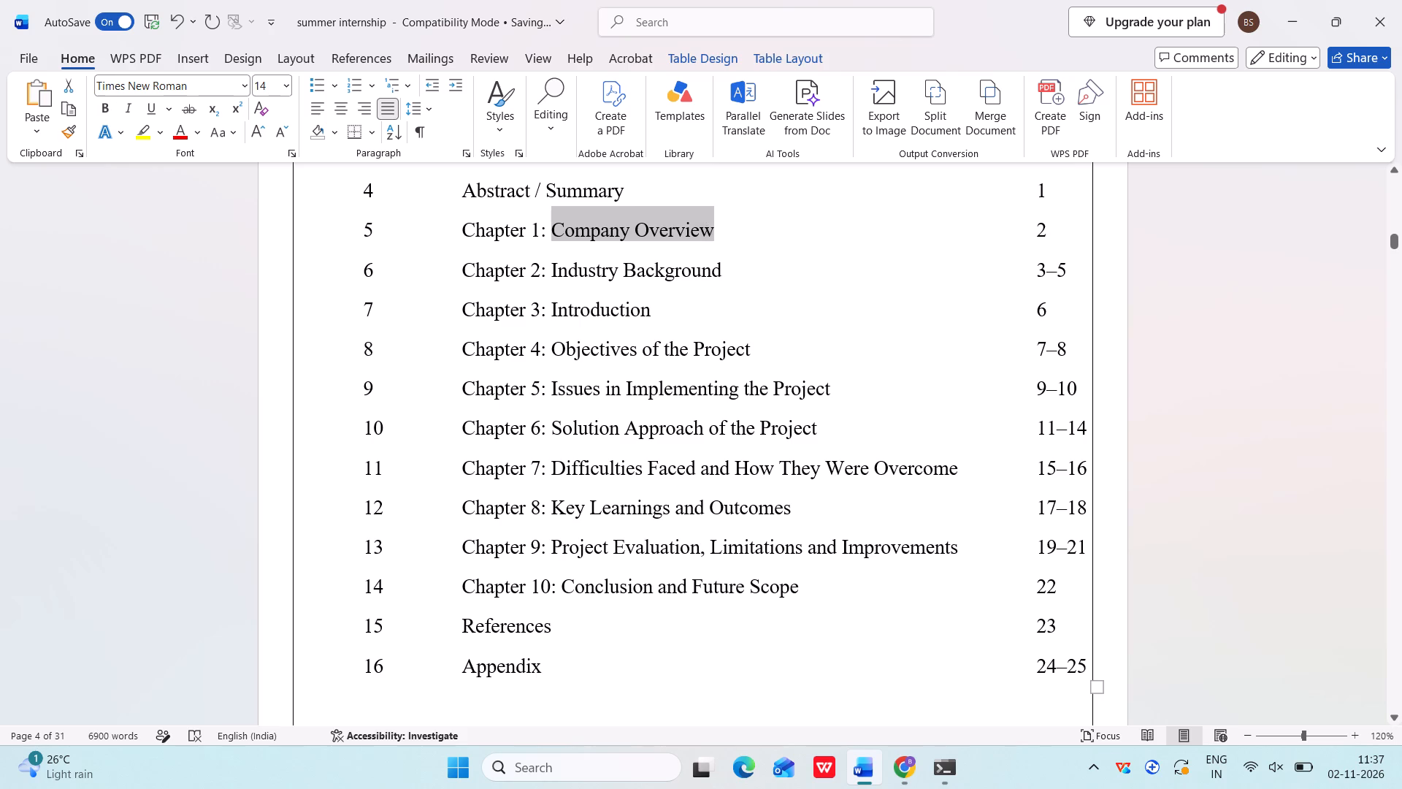
key("ctrl+v")
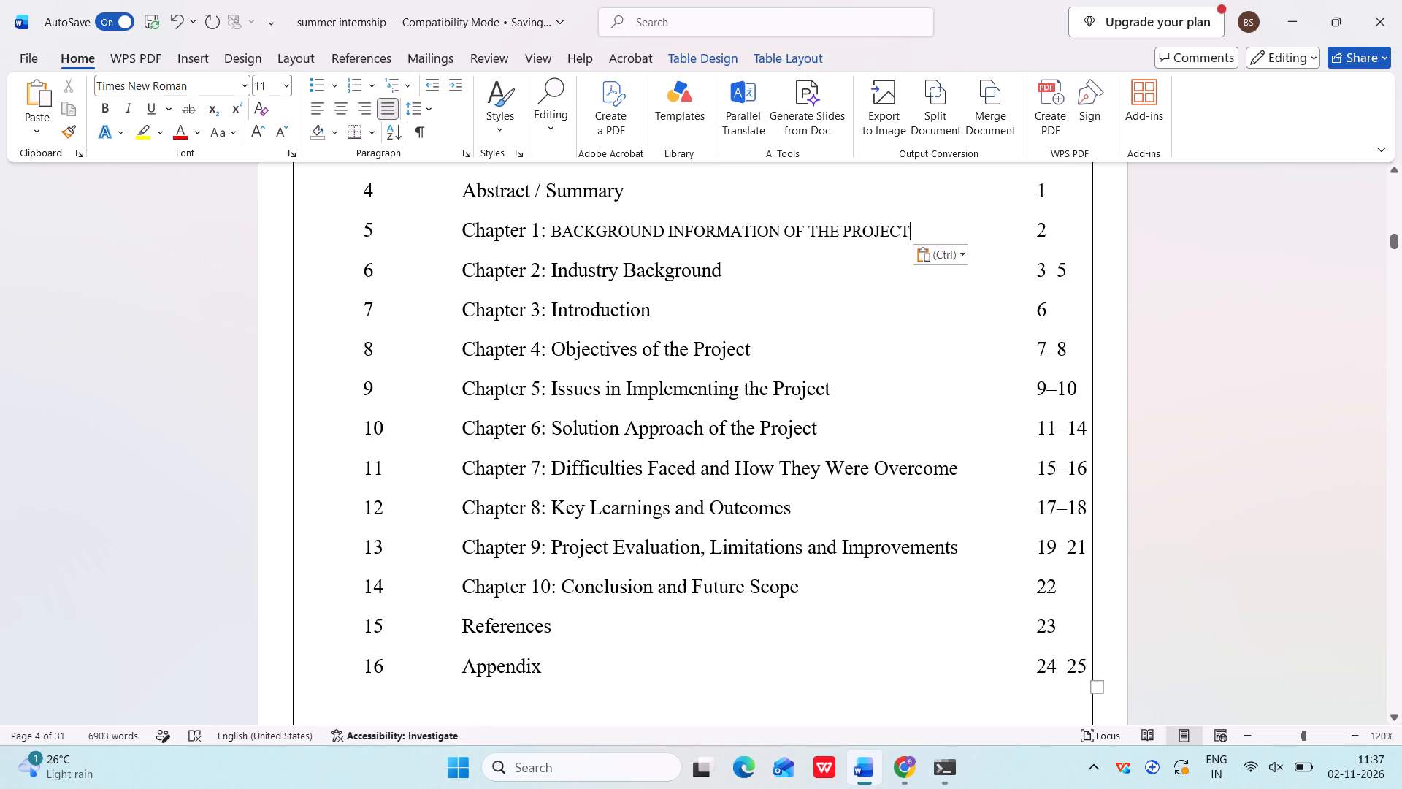
left_click(747, 302)
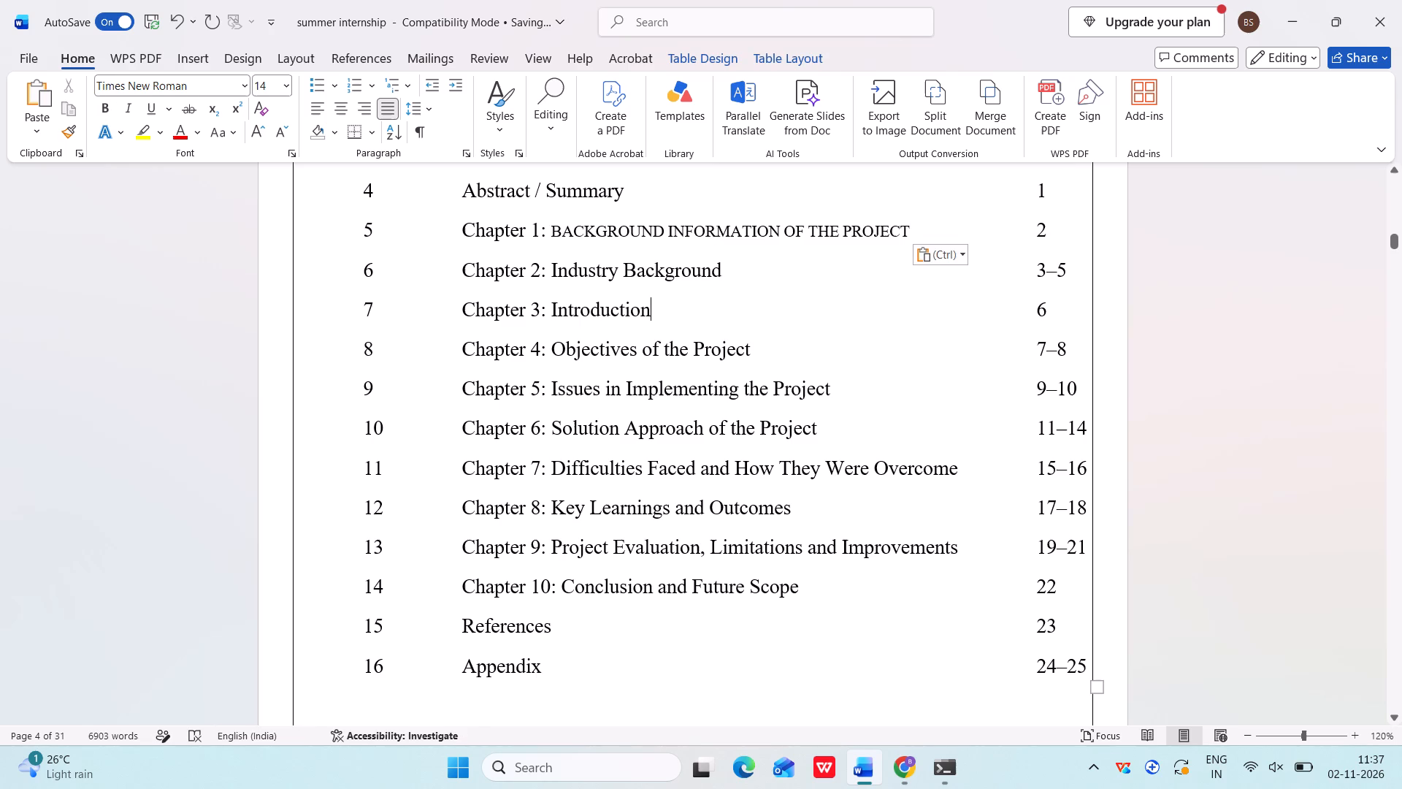
Review the Background Information chapter from section 2.1 through Tools and Technologies and compare its page numbers with the Table of Contents.
scroll(747, 302, "down", 7)
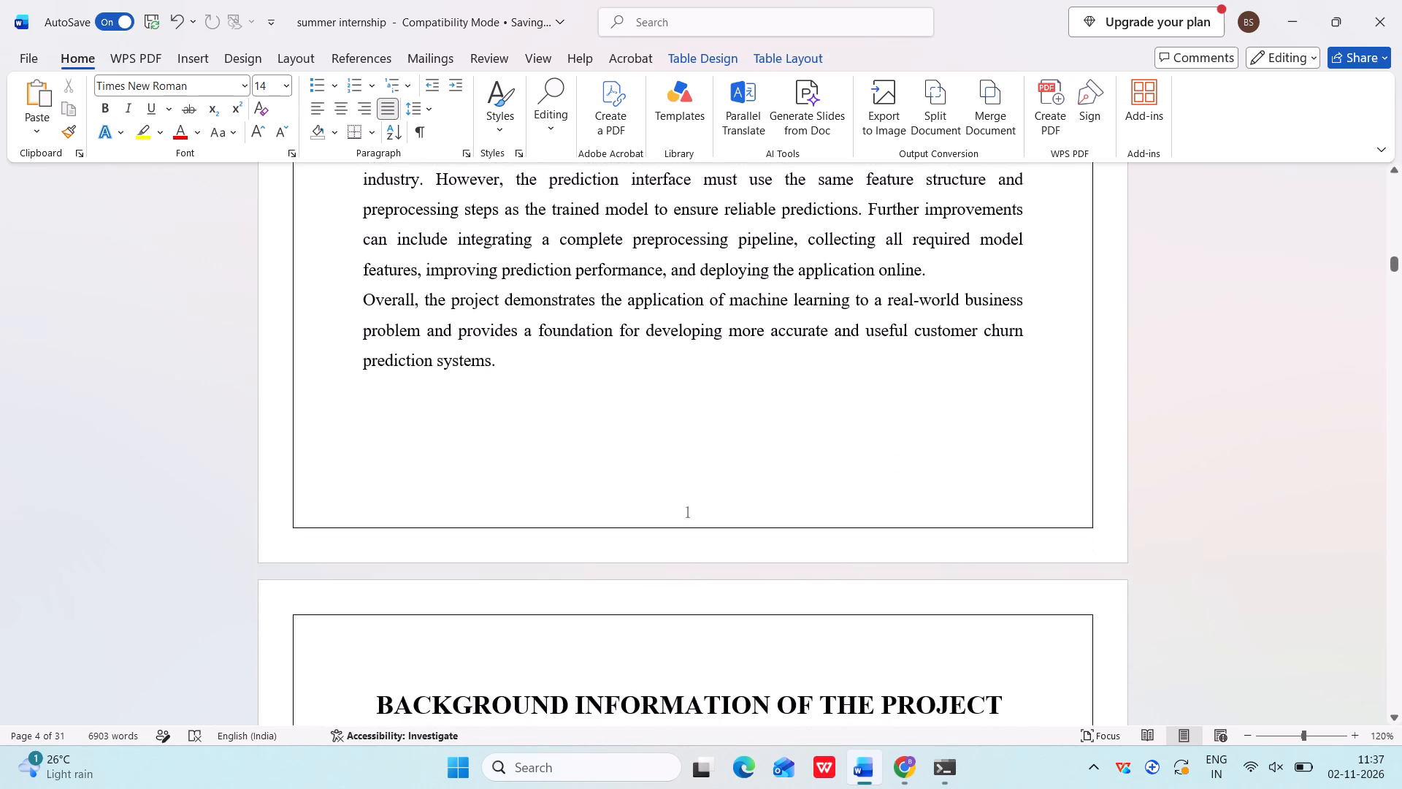
scroll(747, 302, "down", 1)
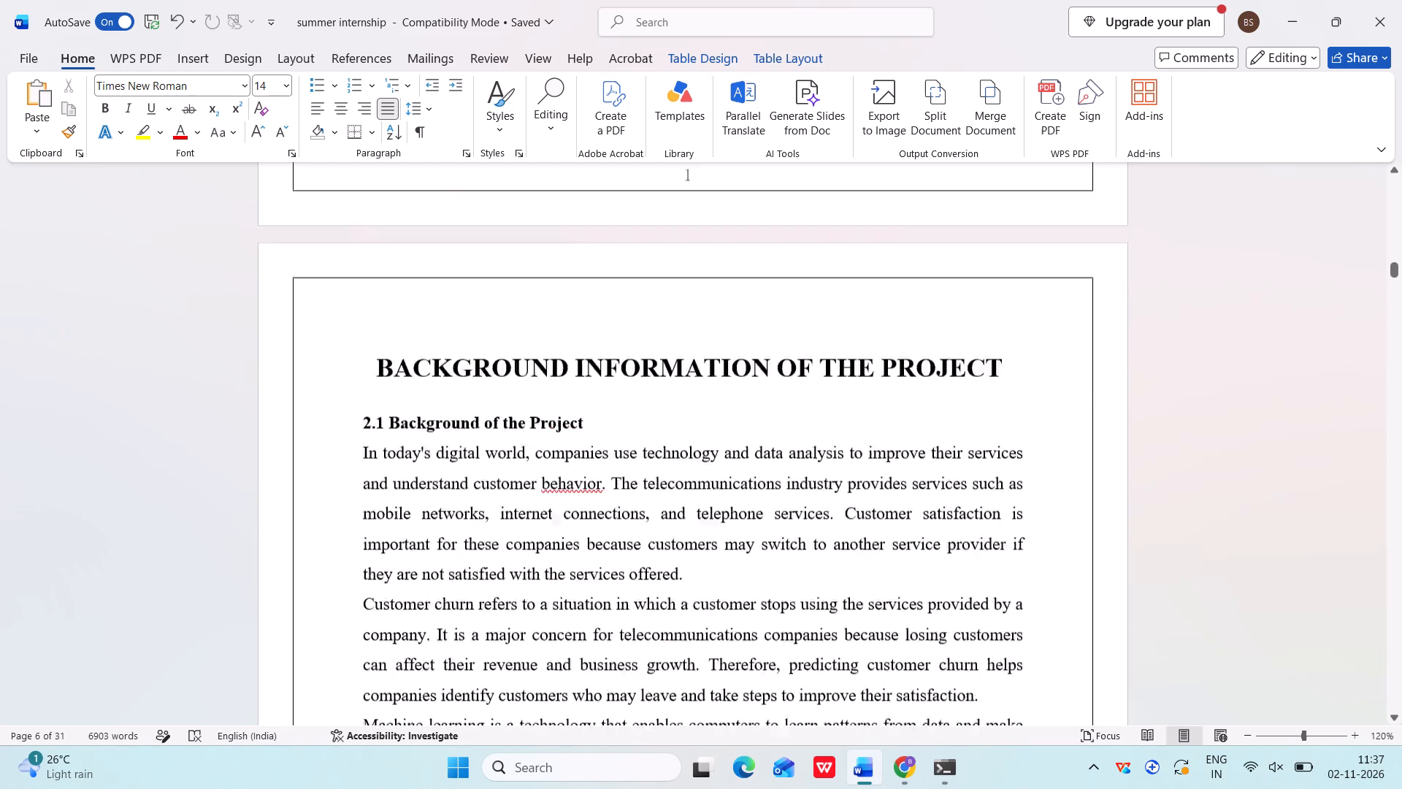
scroll(729, 321, "up", 6)
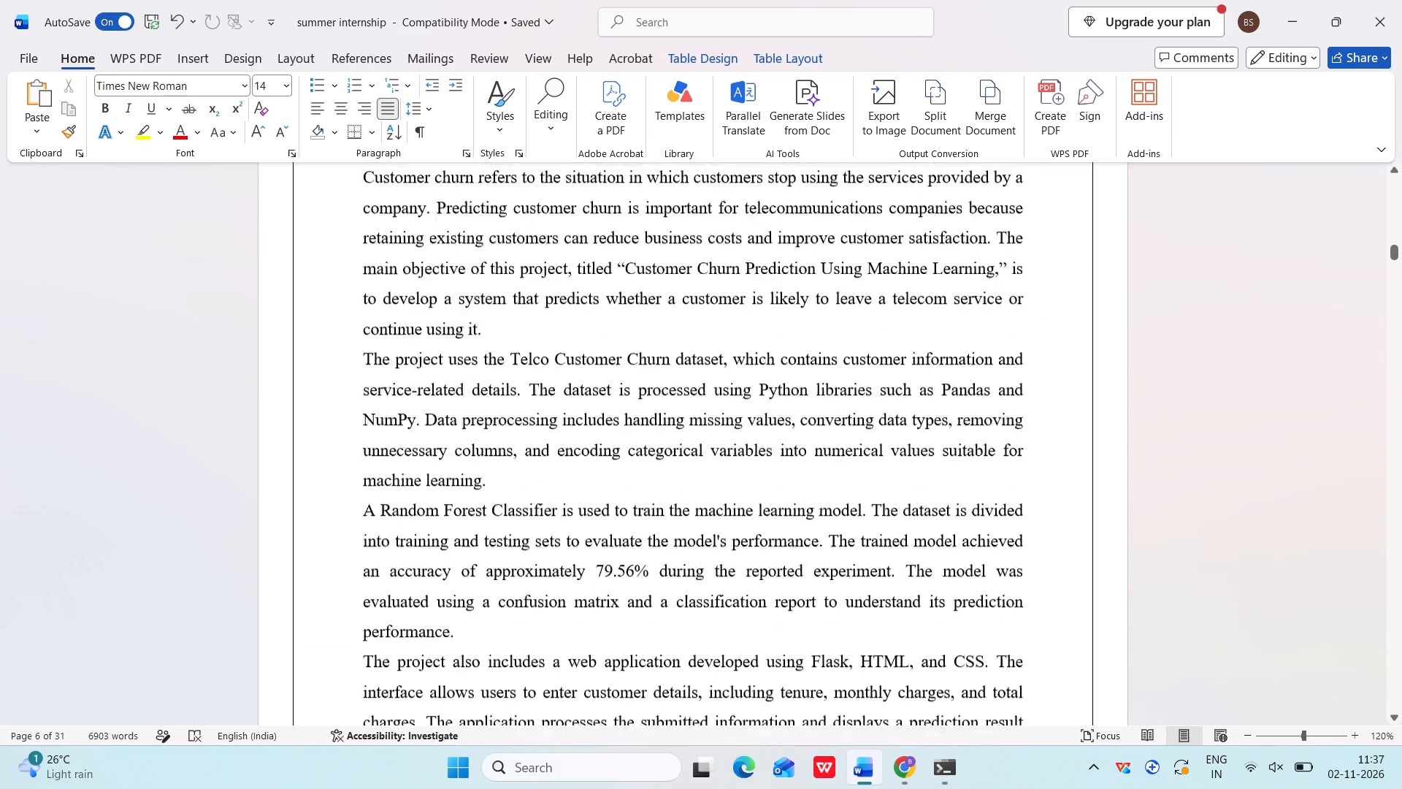
scroll(729, 321, "down", 3)
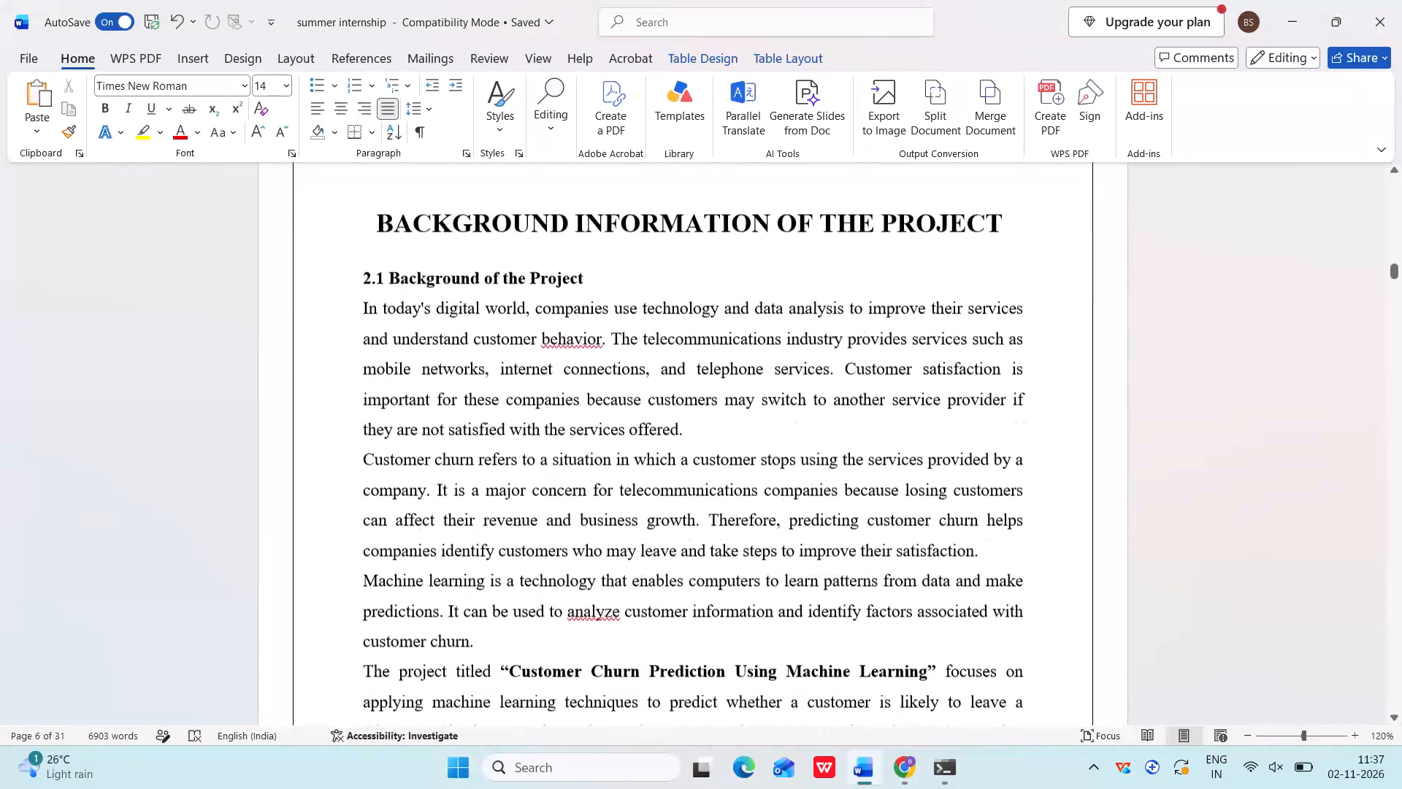
scroll(729, 321, "down", 1)
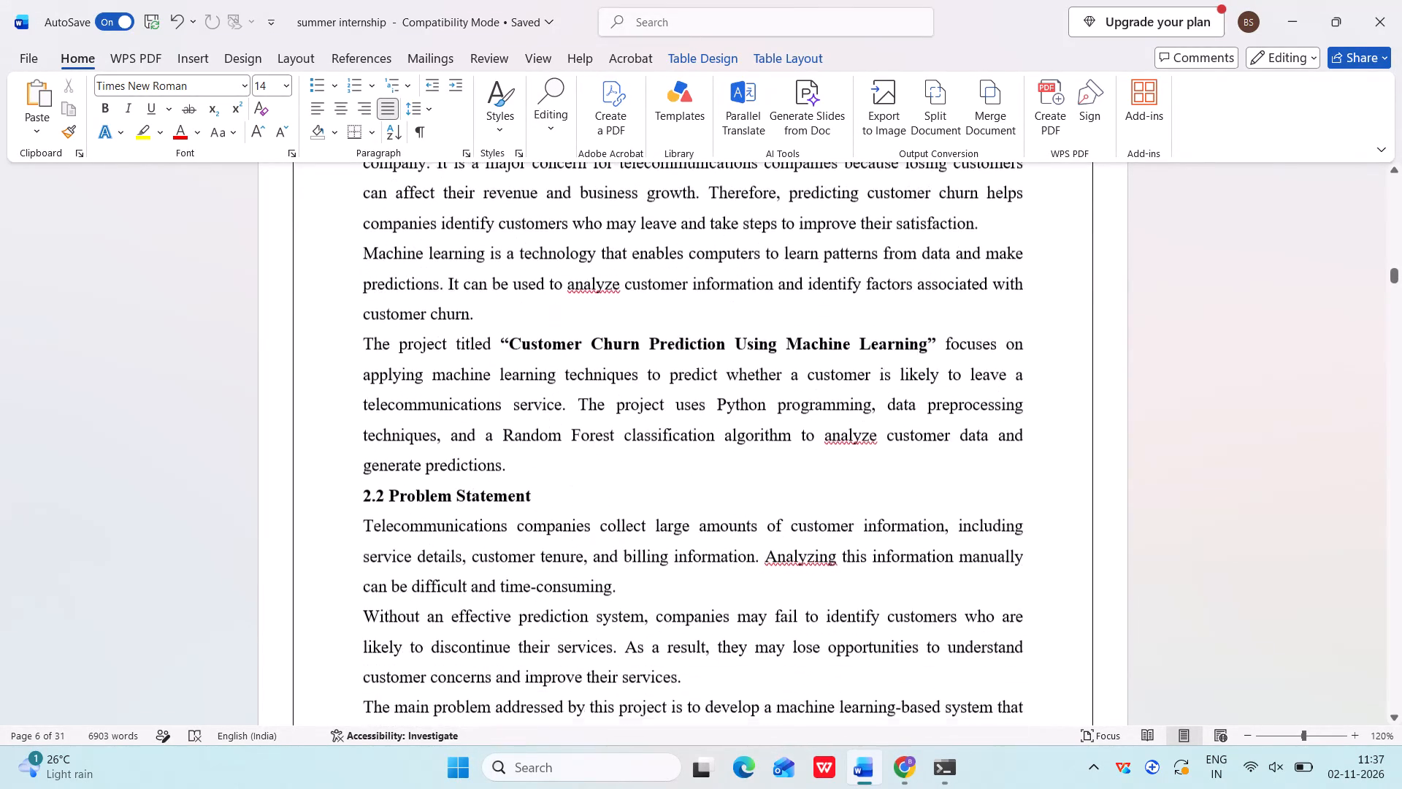
scroll(729, 321, "down", 2)
scroll(729, 321, "up", 8)
scroll(729, 321, "down", 1)
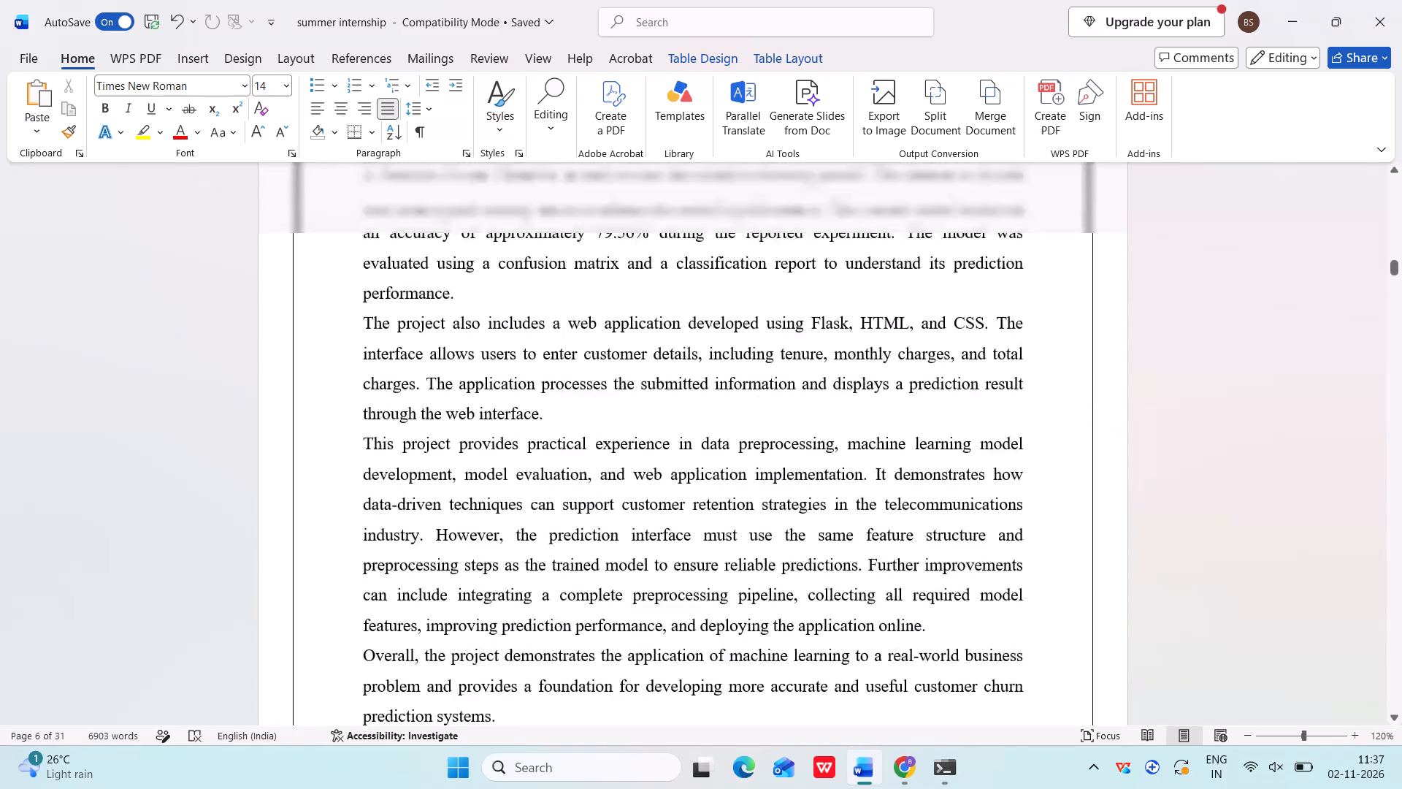
scroll(729, 321, "down", 5)
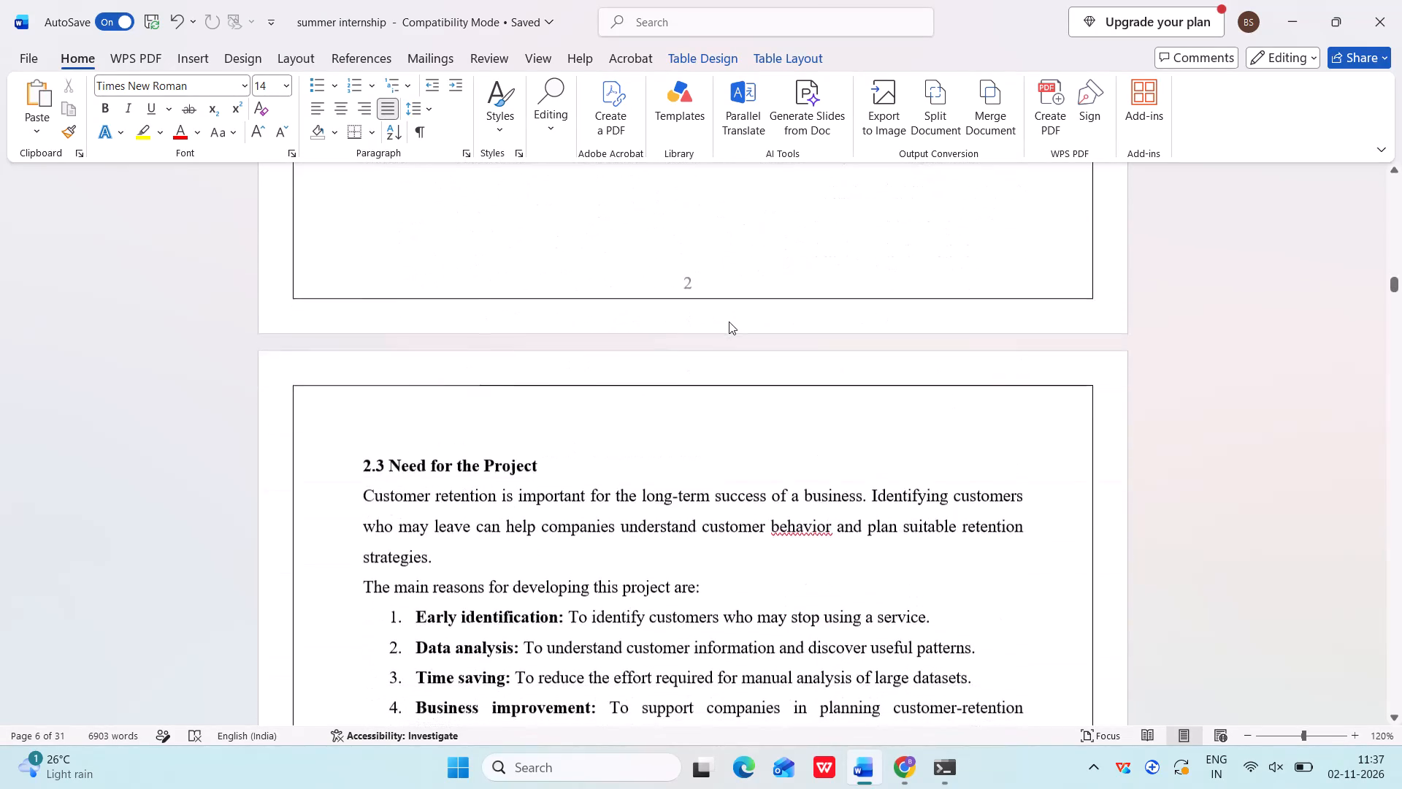
scroll(729, 321, "up", 2)
scroll(729, 321, "down", 3)
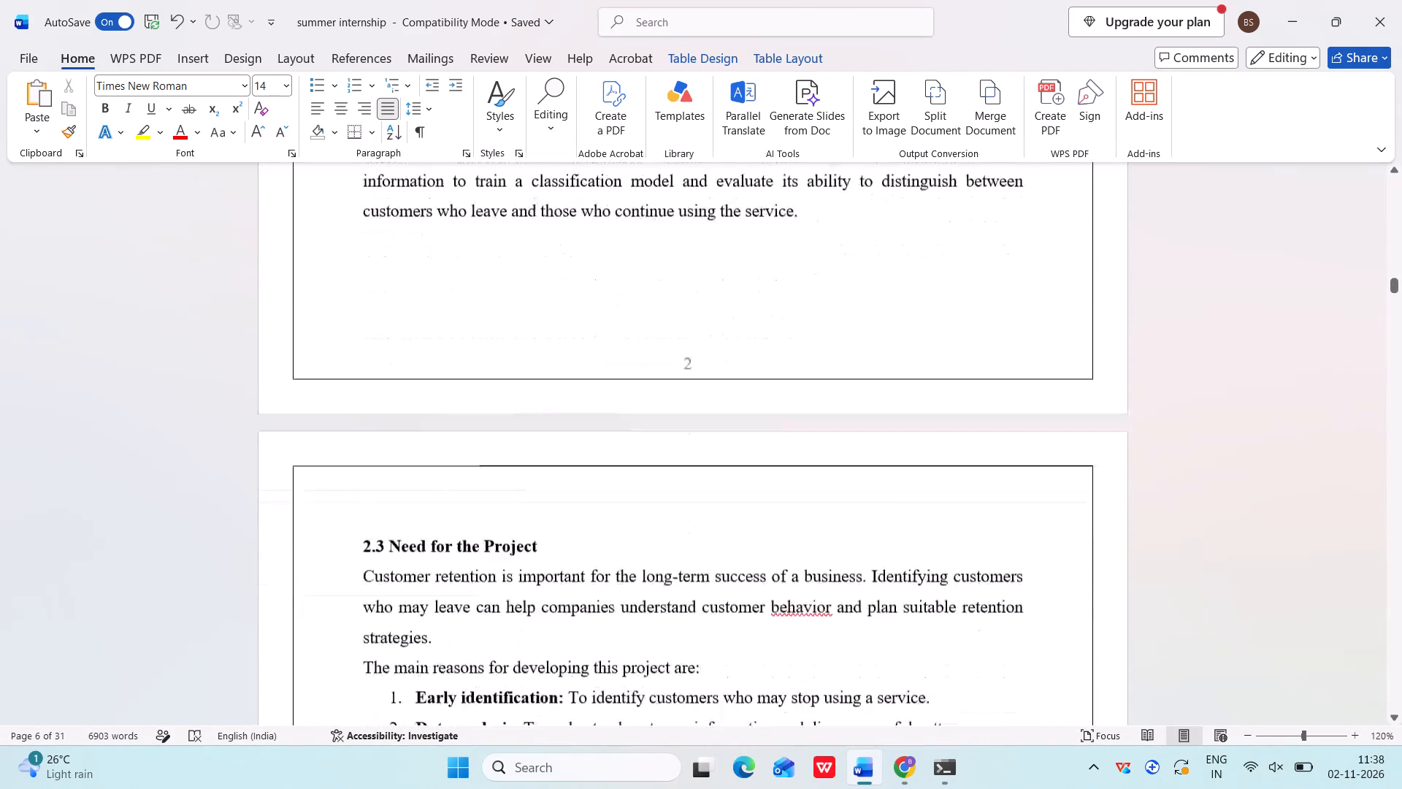
scroll(729, 321, "down", 5)
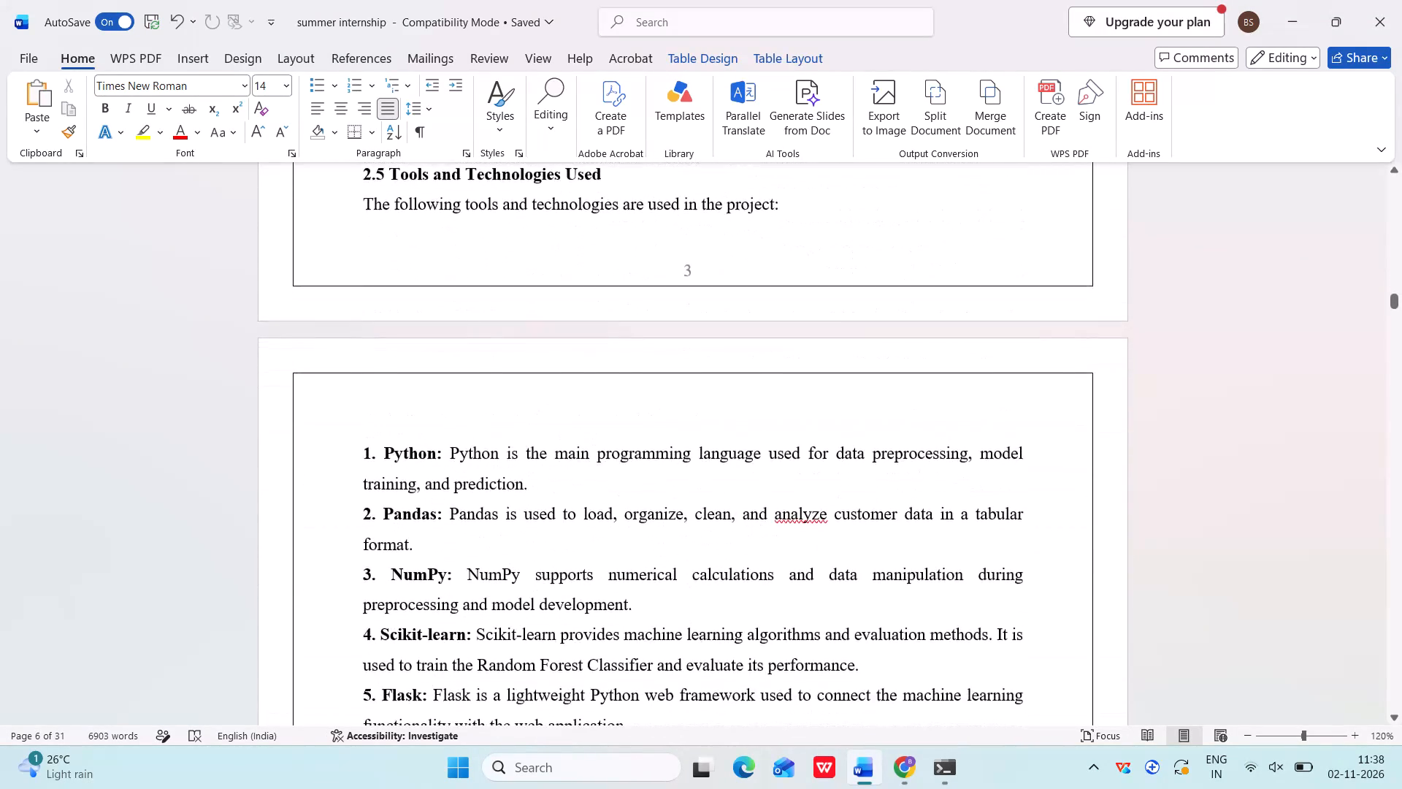
scroll(729, 321, "down", 4)
scroll(729, 321, "up", 9)
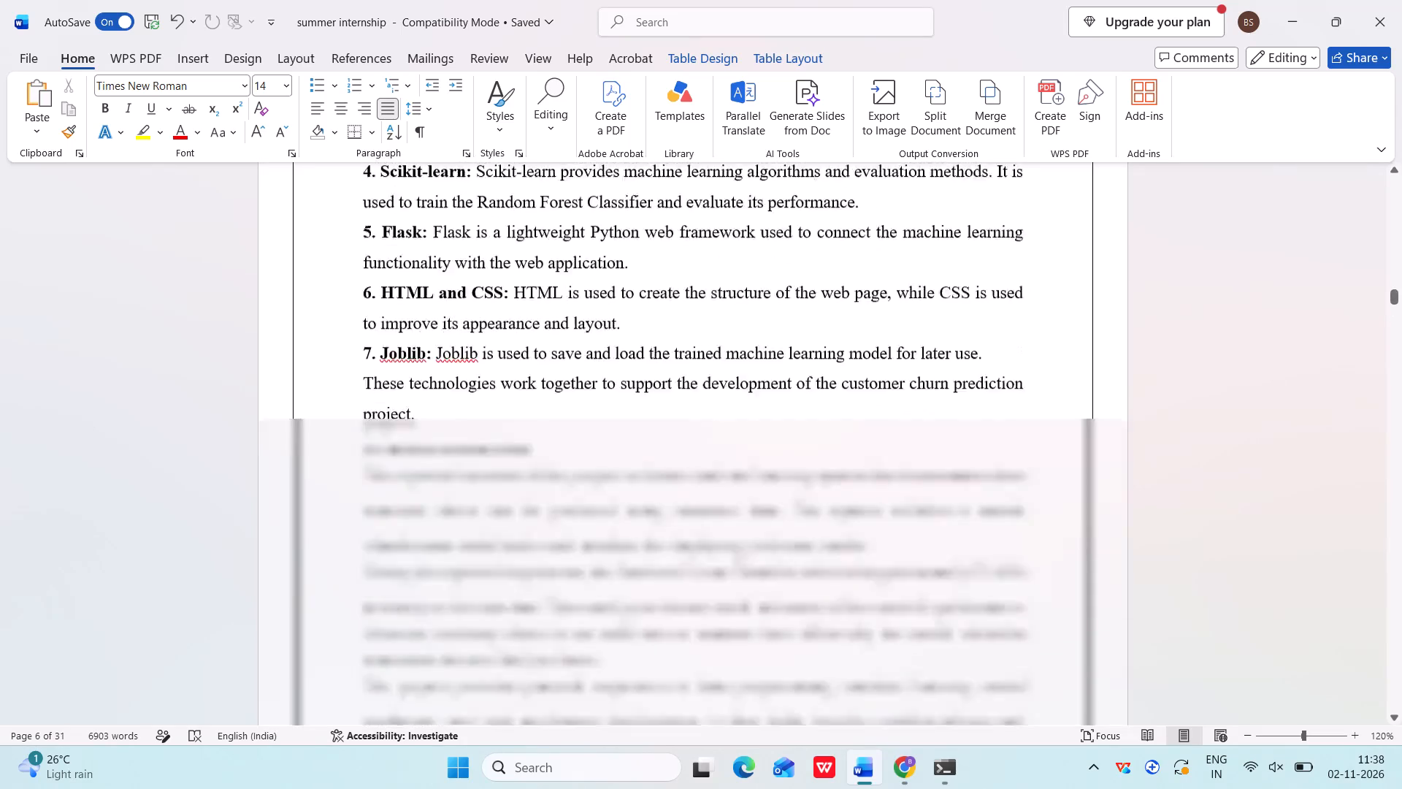
scroll(729, 321, "up", 5)
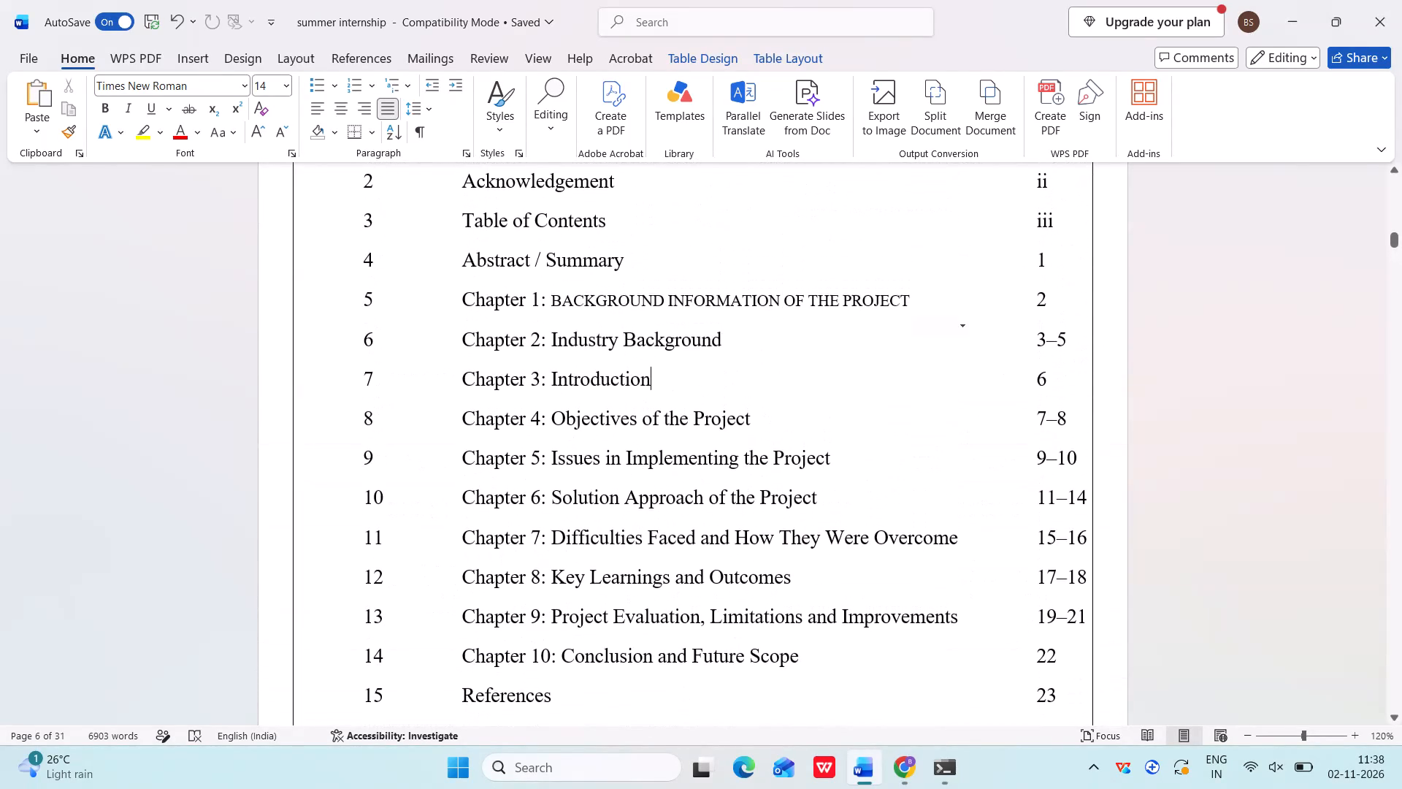
scroll(729, 321, "up", 2)
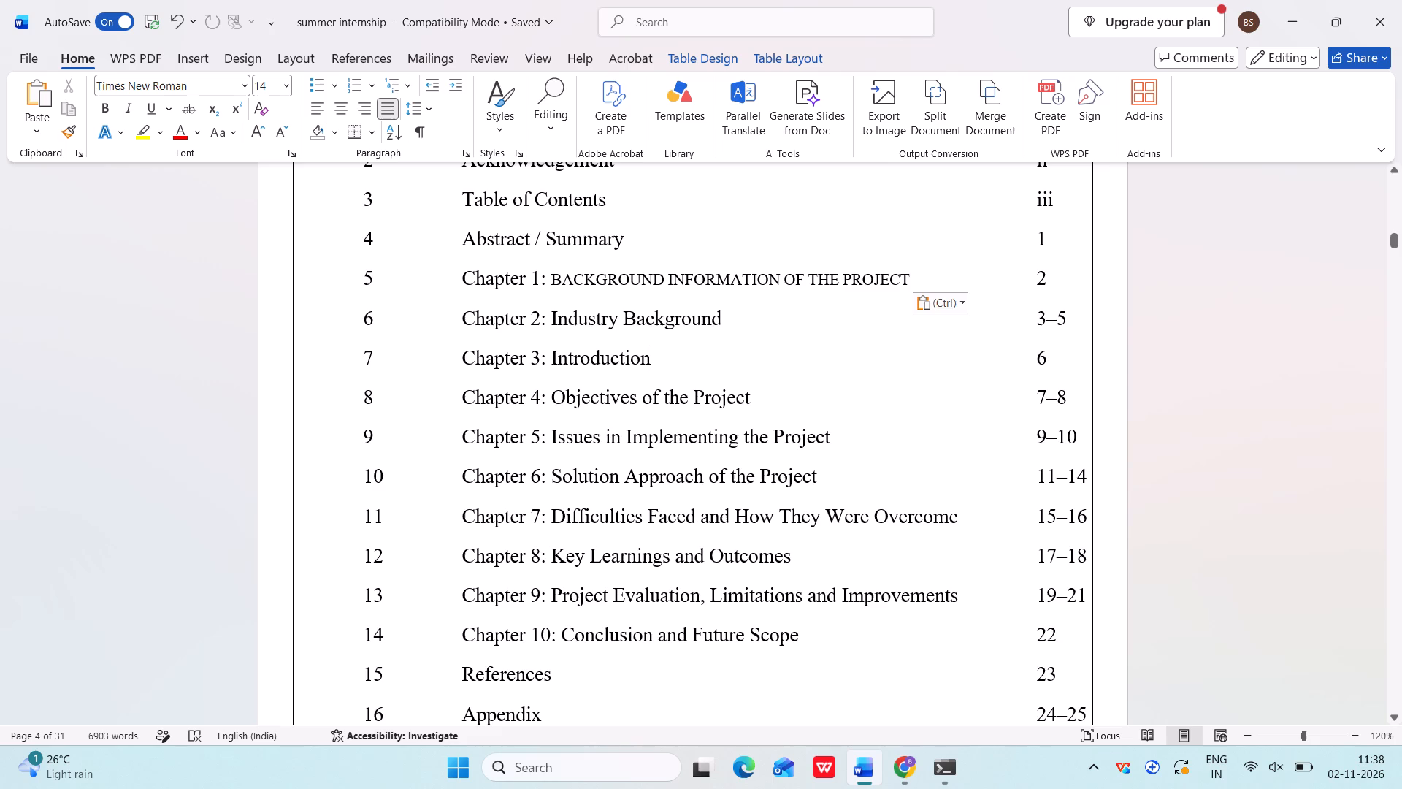
Check on which page the Background Information chapter ends and the Introduction begins, and return to the Table of Contents.
scroll(916, 367, "down", 1)
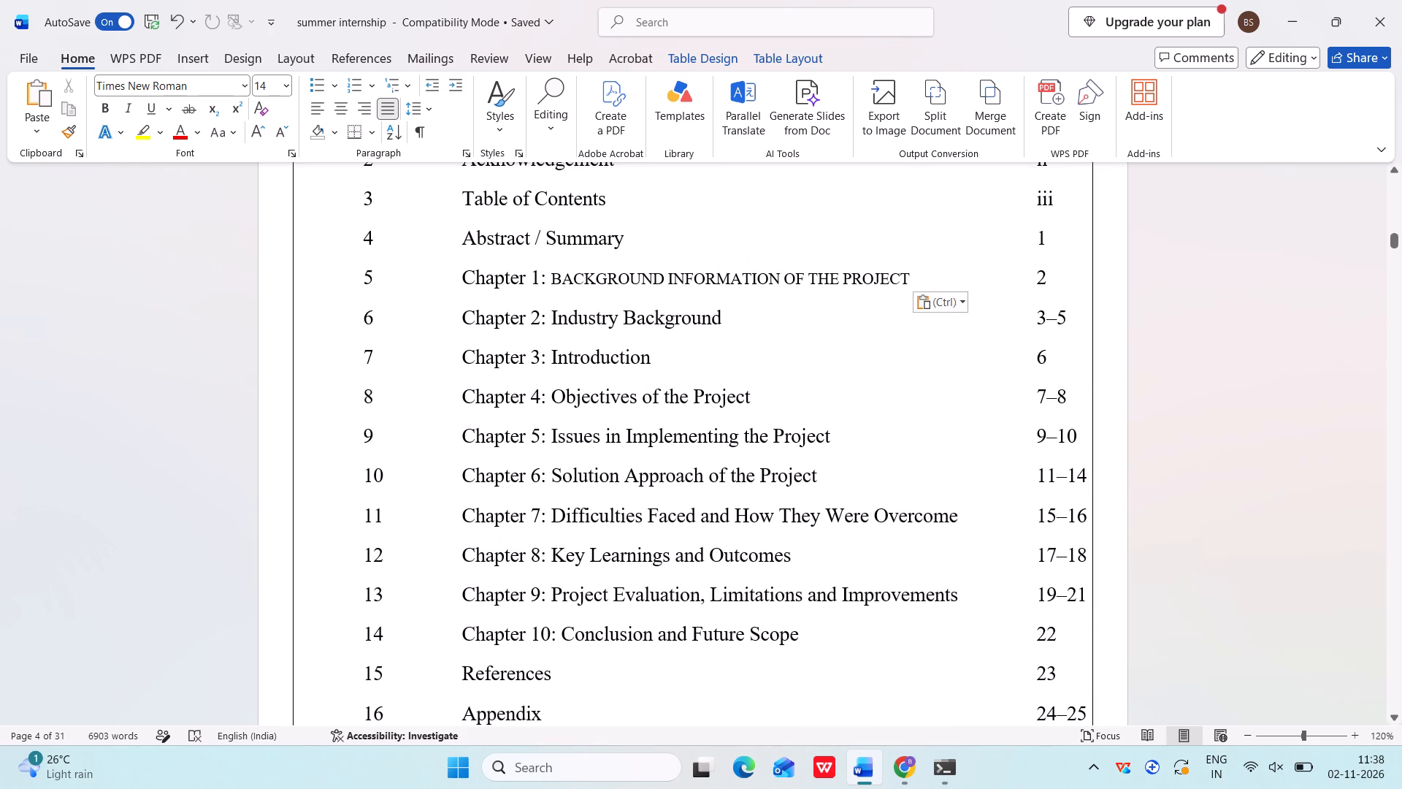
scroll(916, 367, "down", 4)
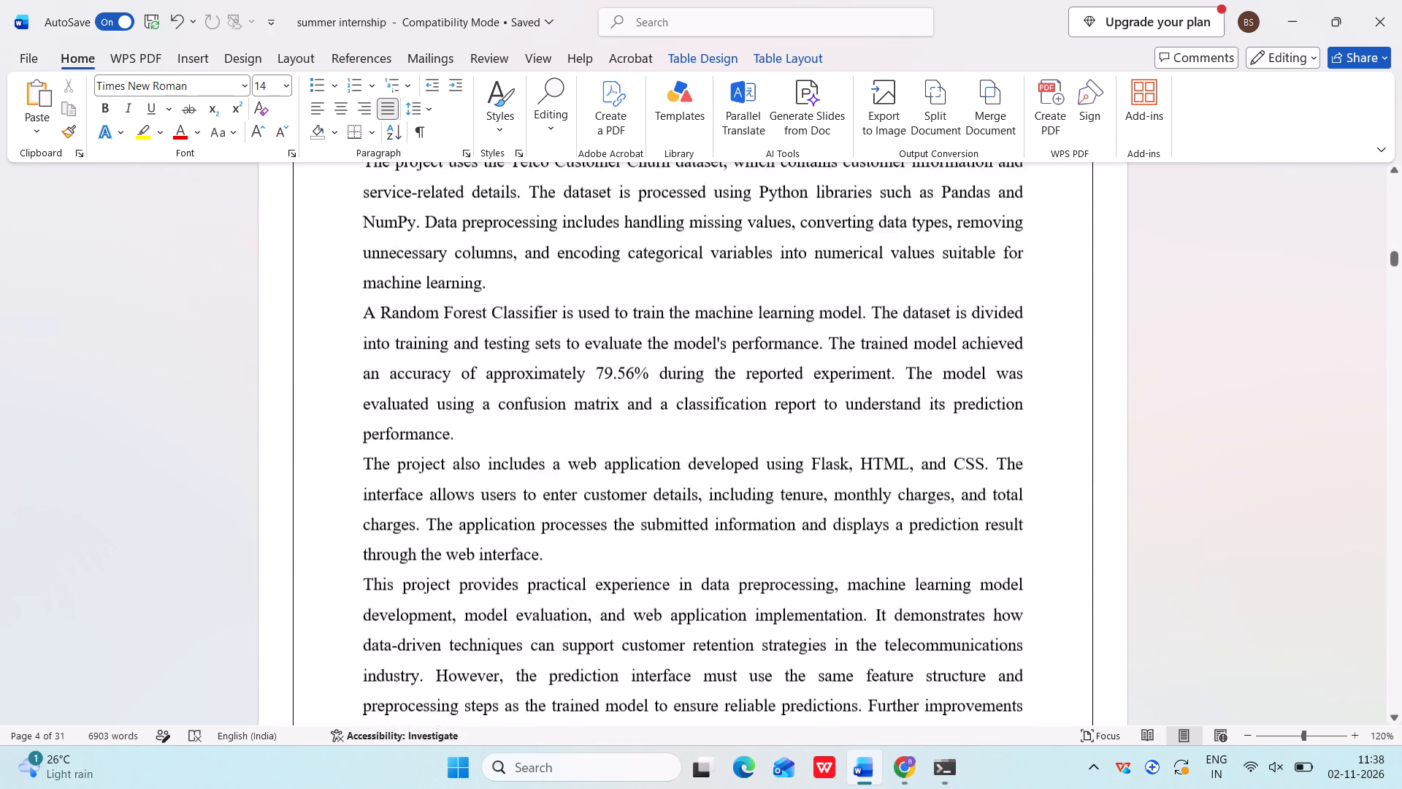
scroll(916, 367, "down", 6)
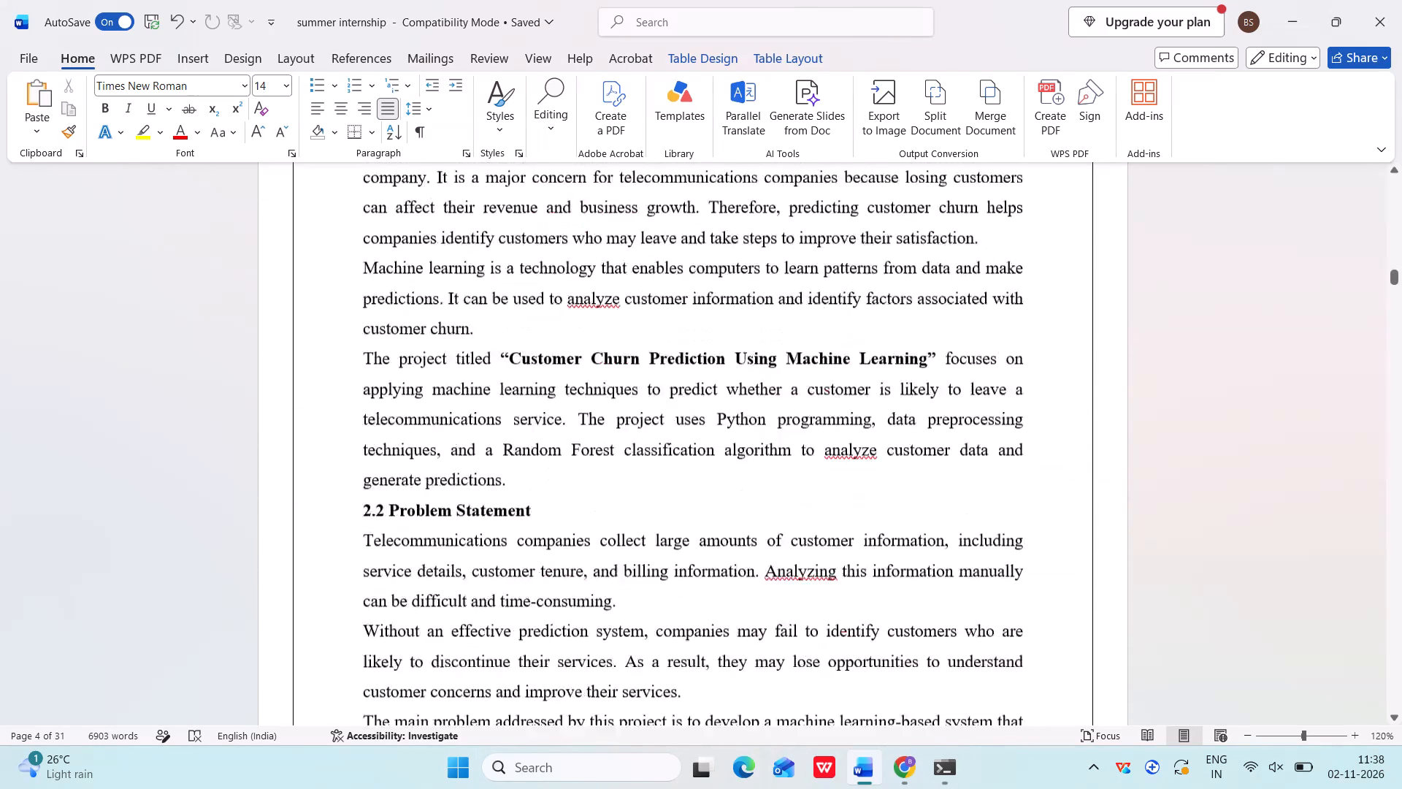
scroll(916, 367, "down", 6)
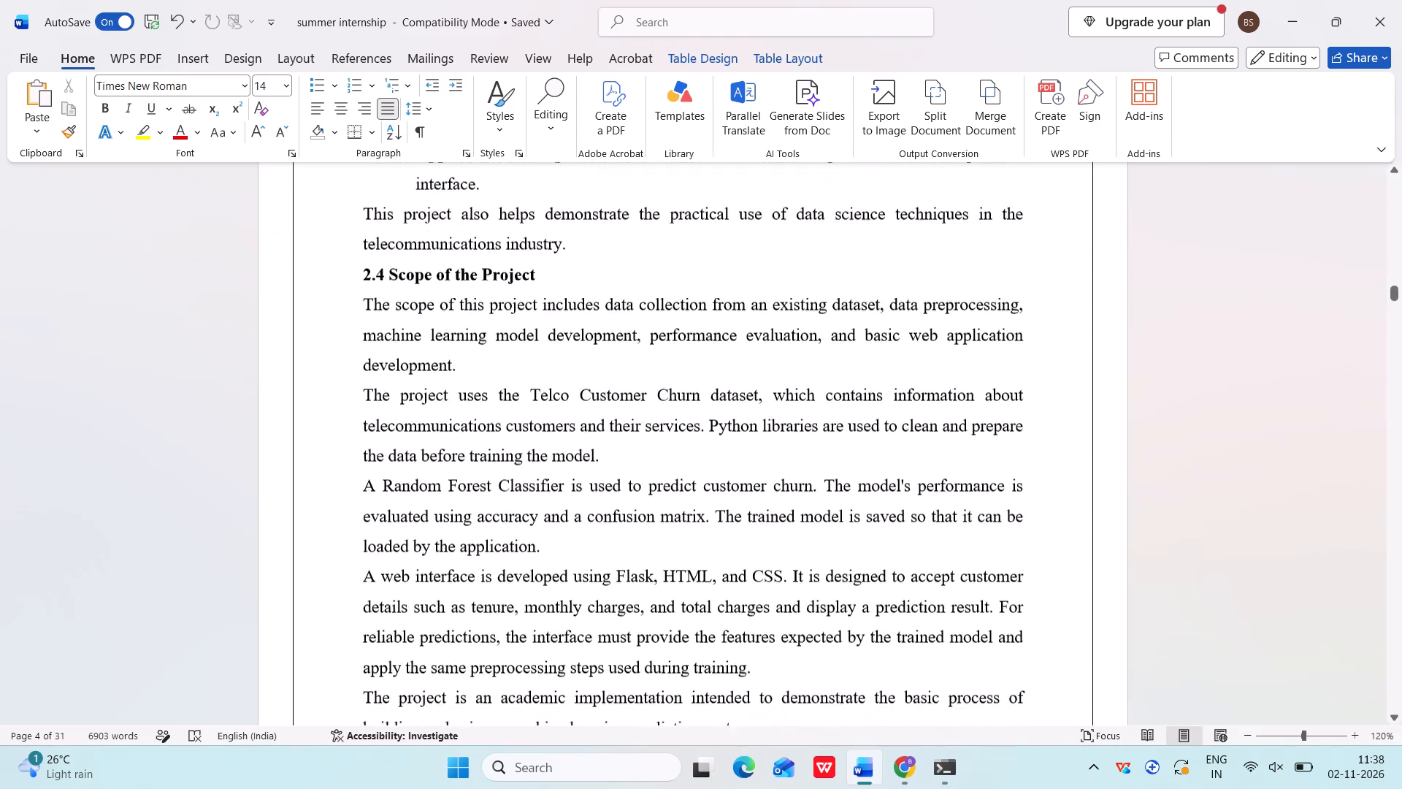
scroll(916, 367, "down", 4)
scroll(916, 367, "up", 2)
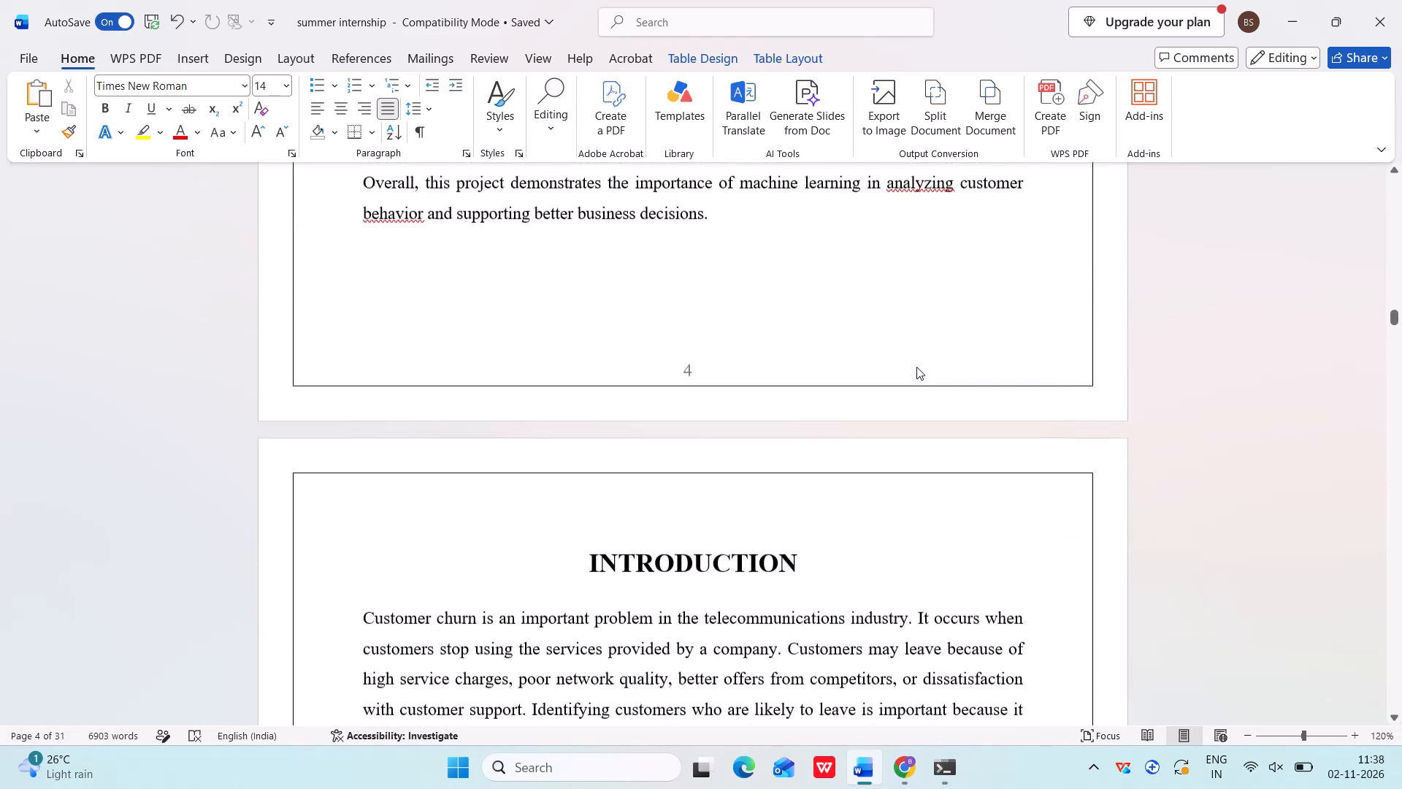
scroll(916, 367, "up", 10)
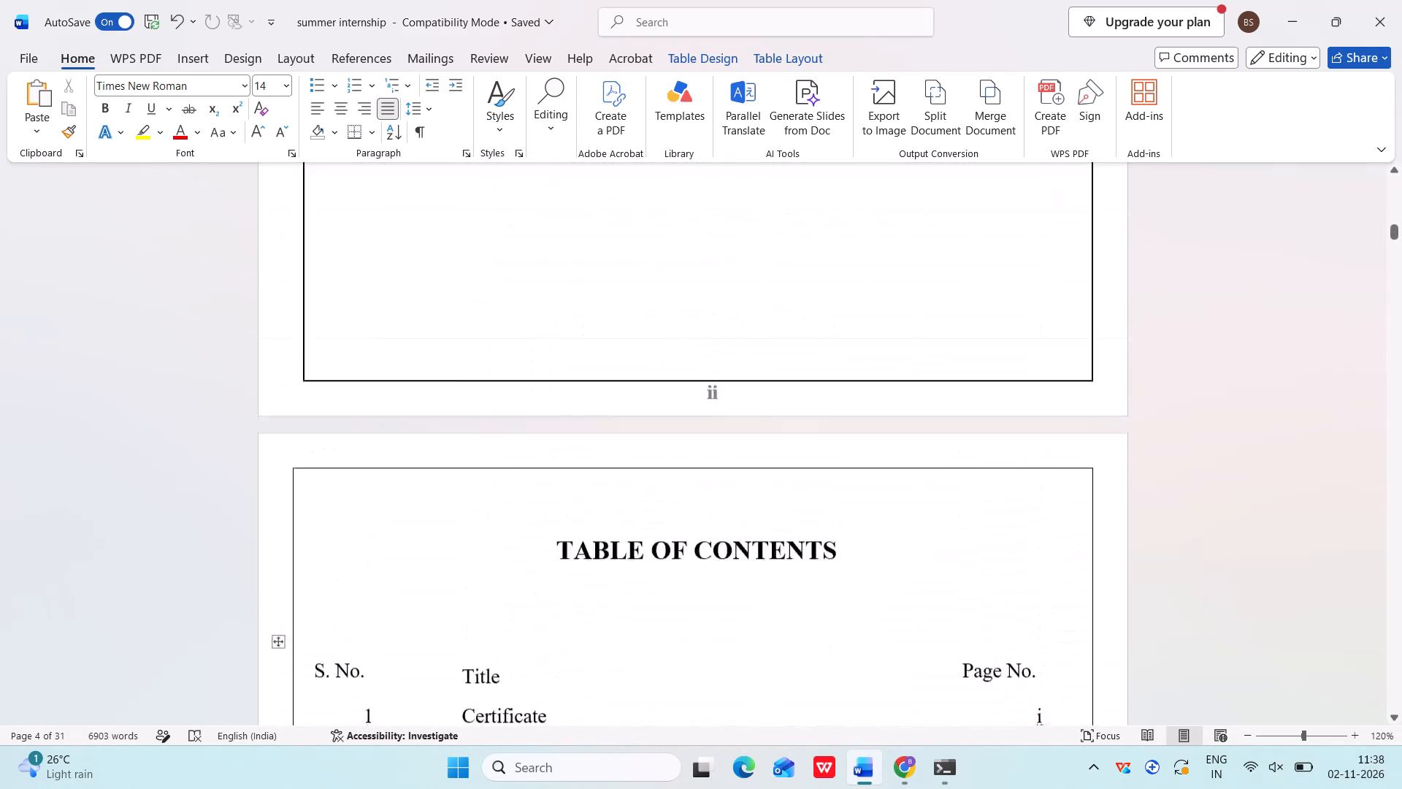
scroll(916, 367, "down", 1)
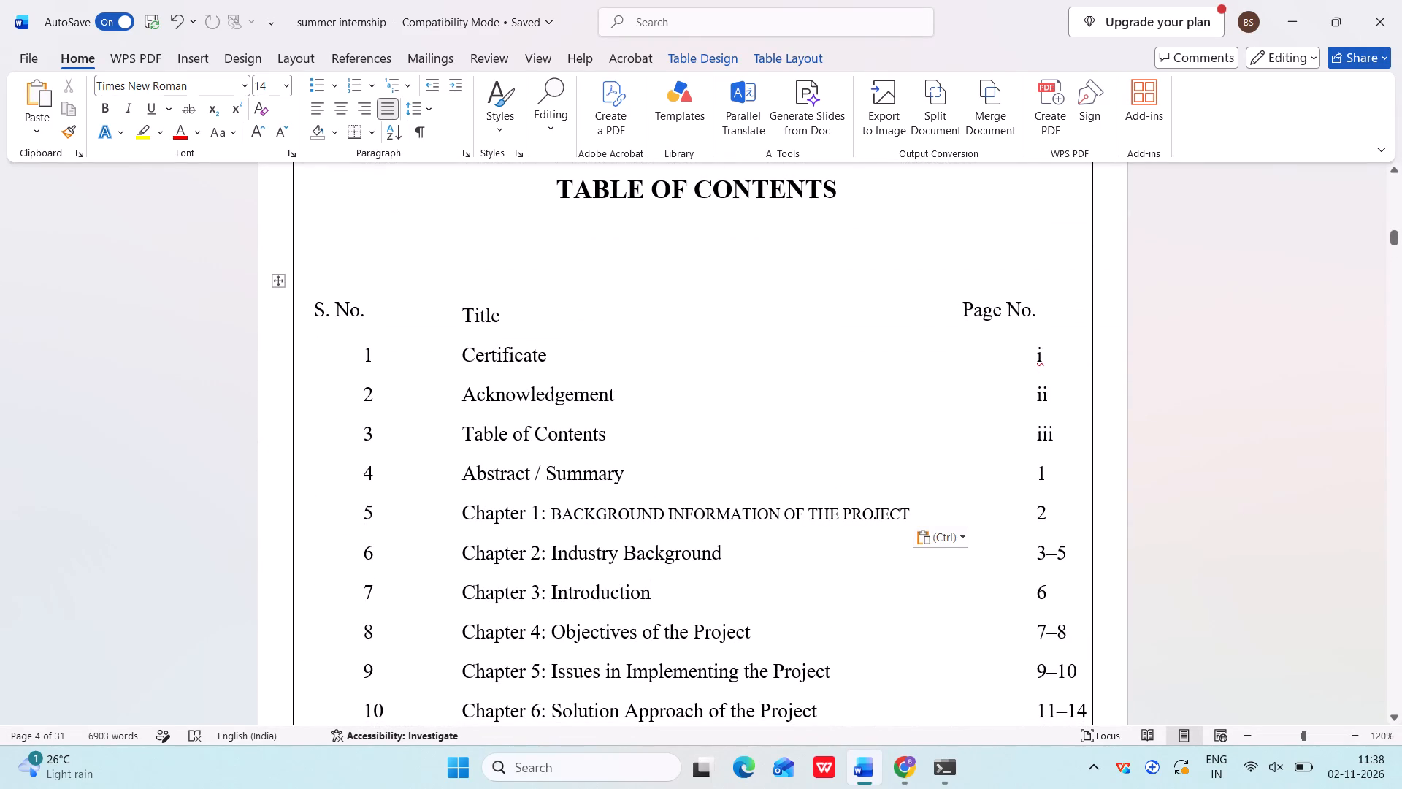
Set the page range of the Chapter 1 entry in the Table of Contents to 2-4.
left_click(1049, 511)
key("minus")
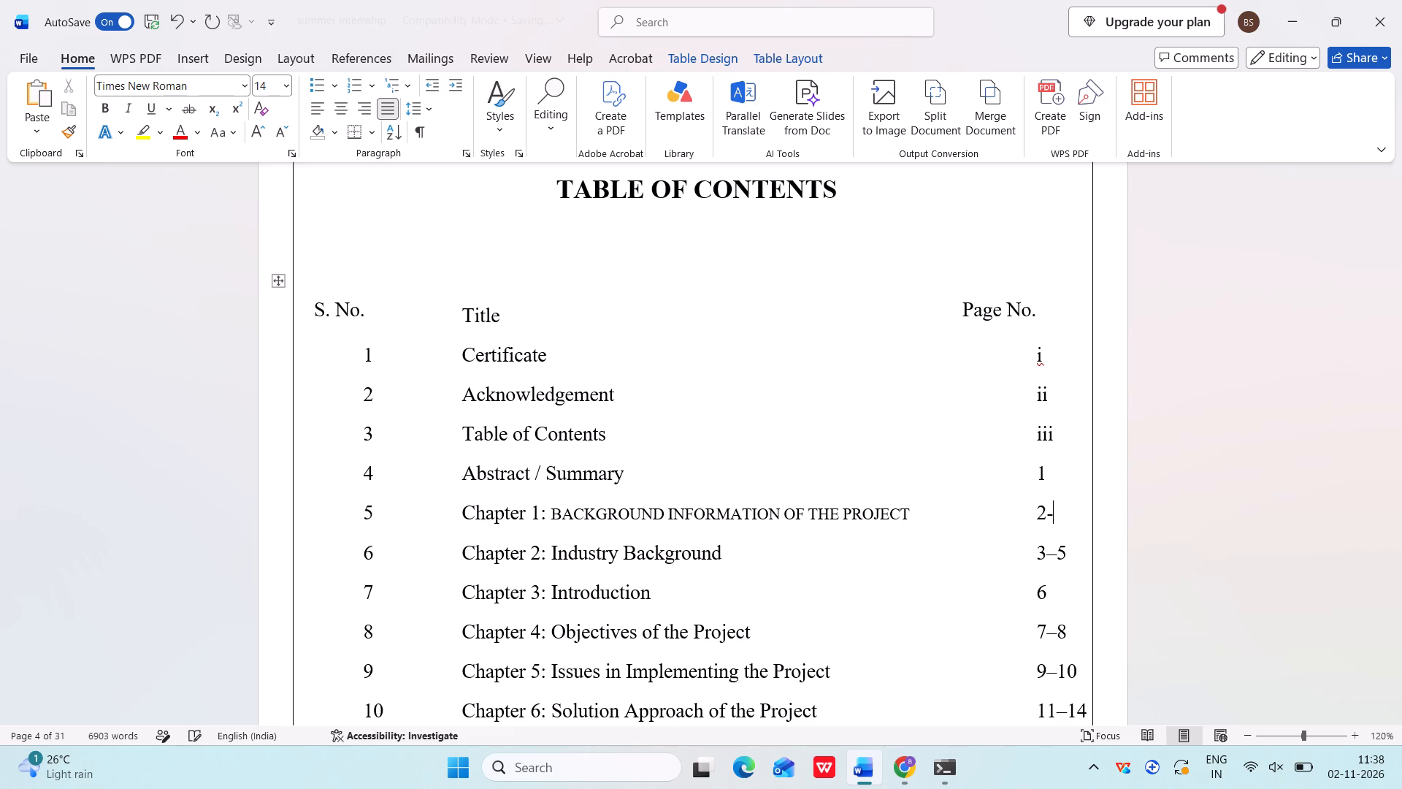
key("4")
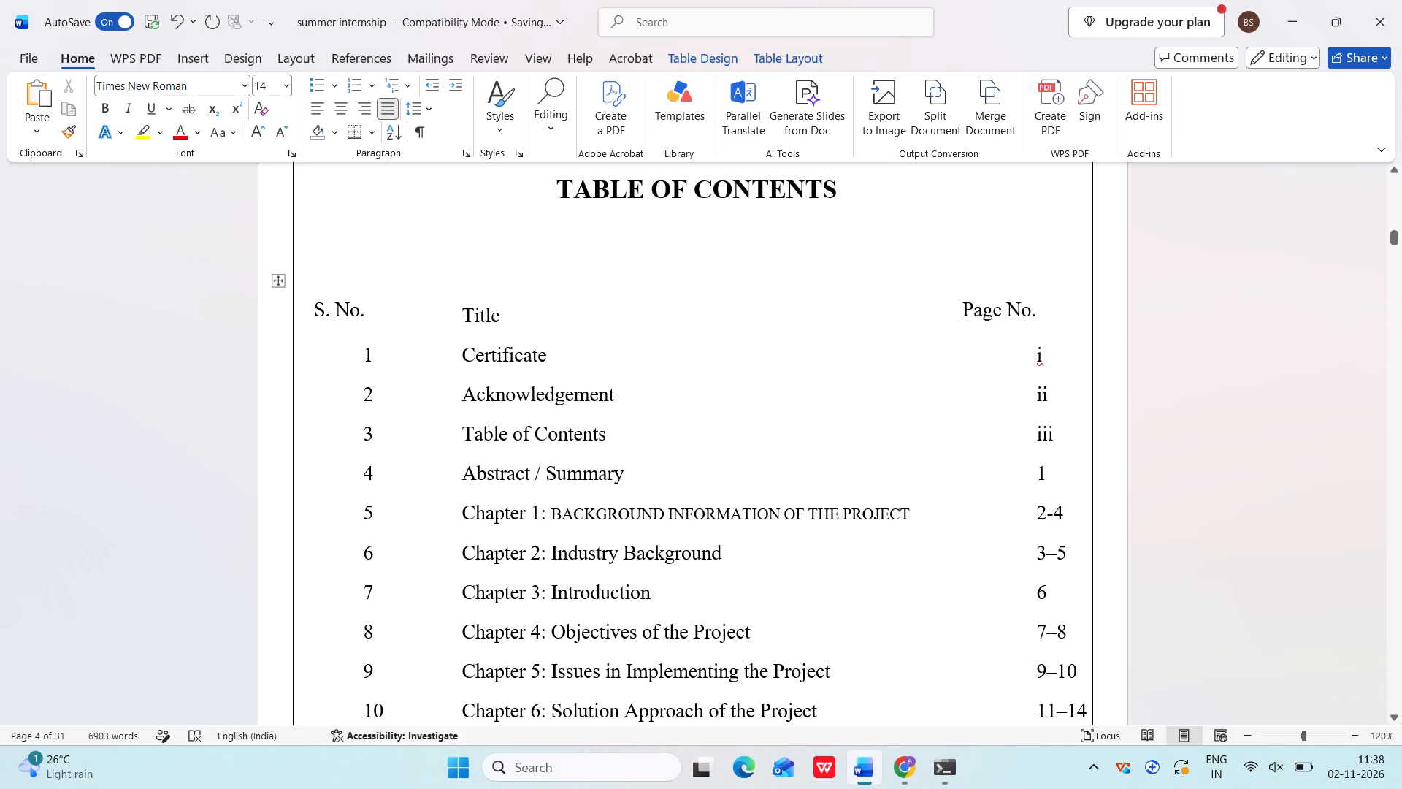
Change the starting page of the Chapter 2 entry in the Table of Contents to 5.
left_click(1051, 554)
key("BackSpace")
key("5")
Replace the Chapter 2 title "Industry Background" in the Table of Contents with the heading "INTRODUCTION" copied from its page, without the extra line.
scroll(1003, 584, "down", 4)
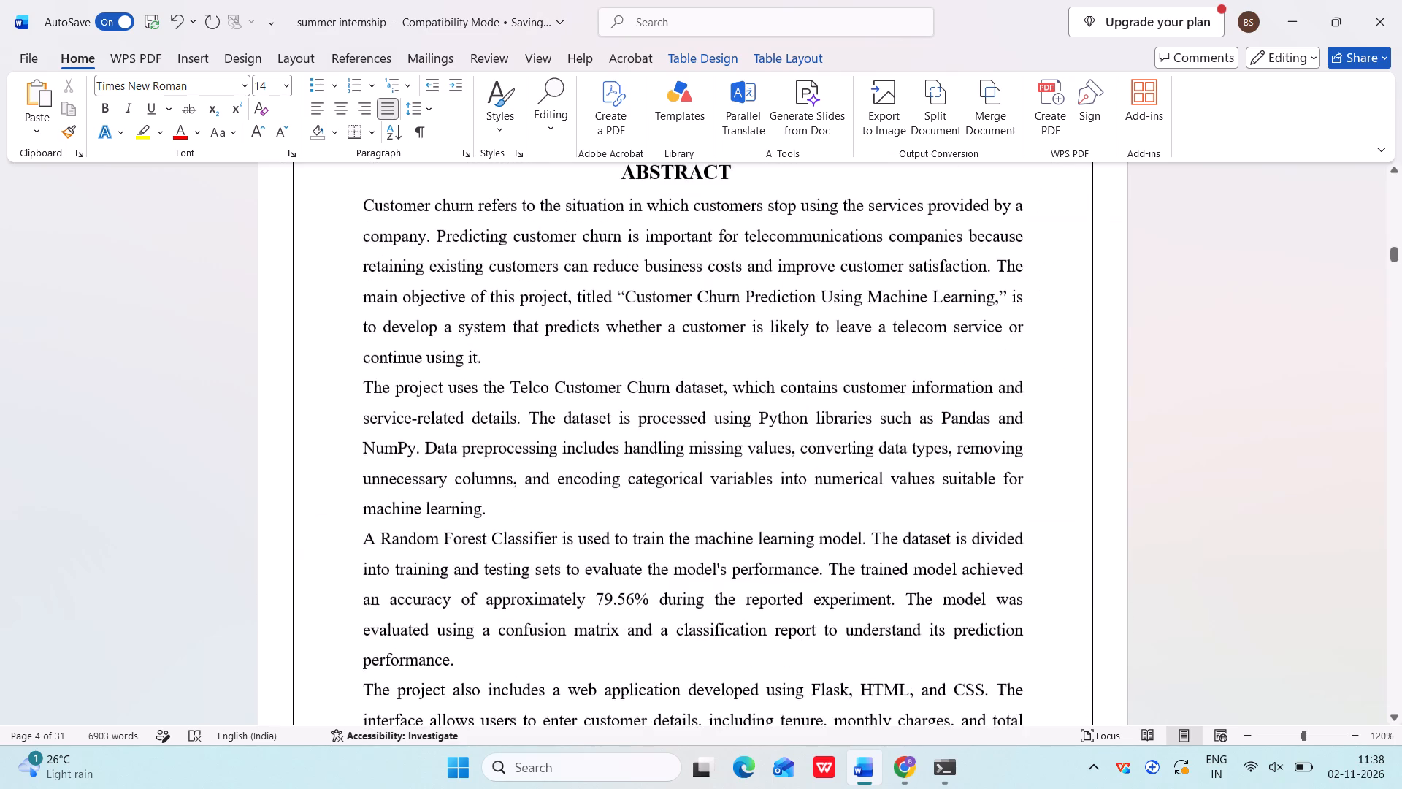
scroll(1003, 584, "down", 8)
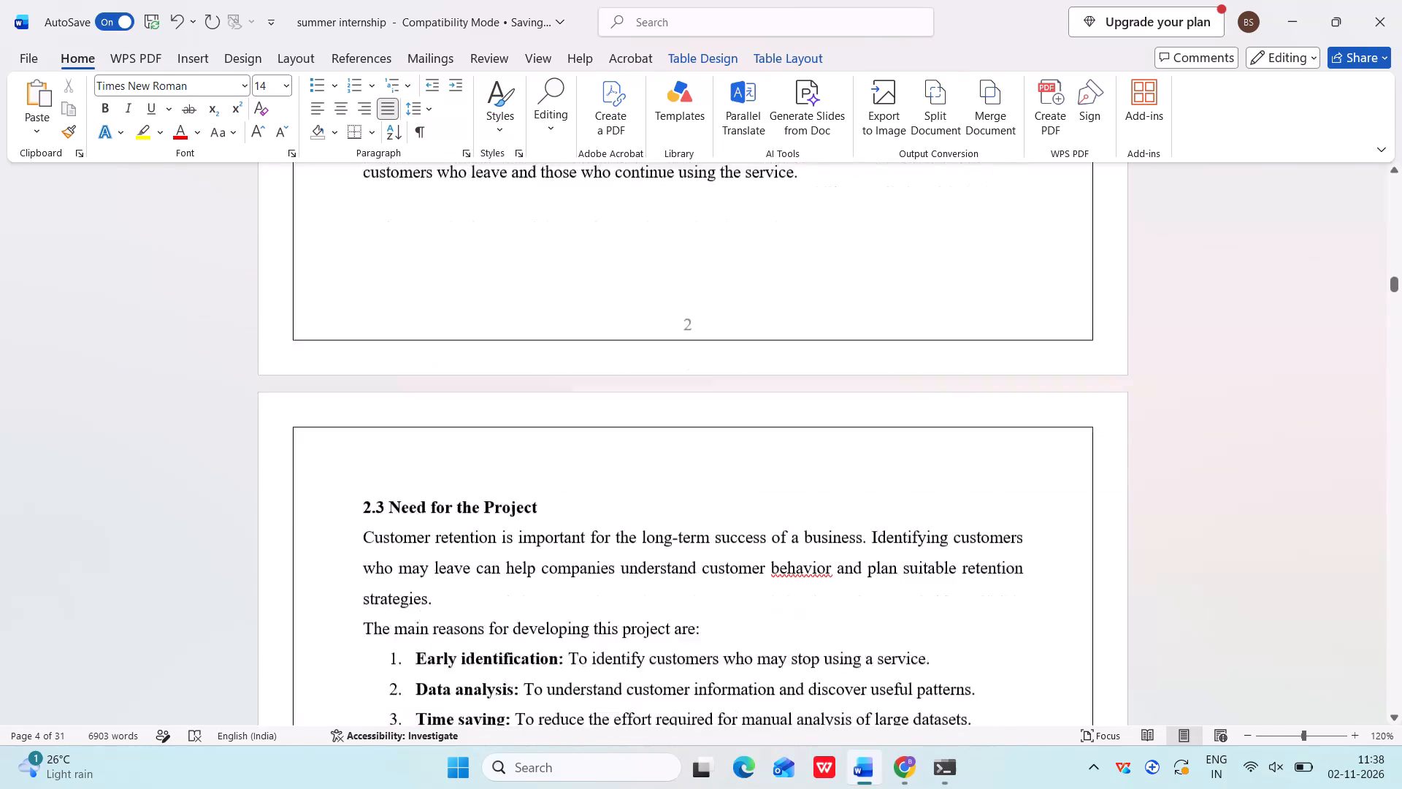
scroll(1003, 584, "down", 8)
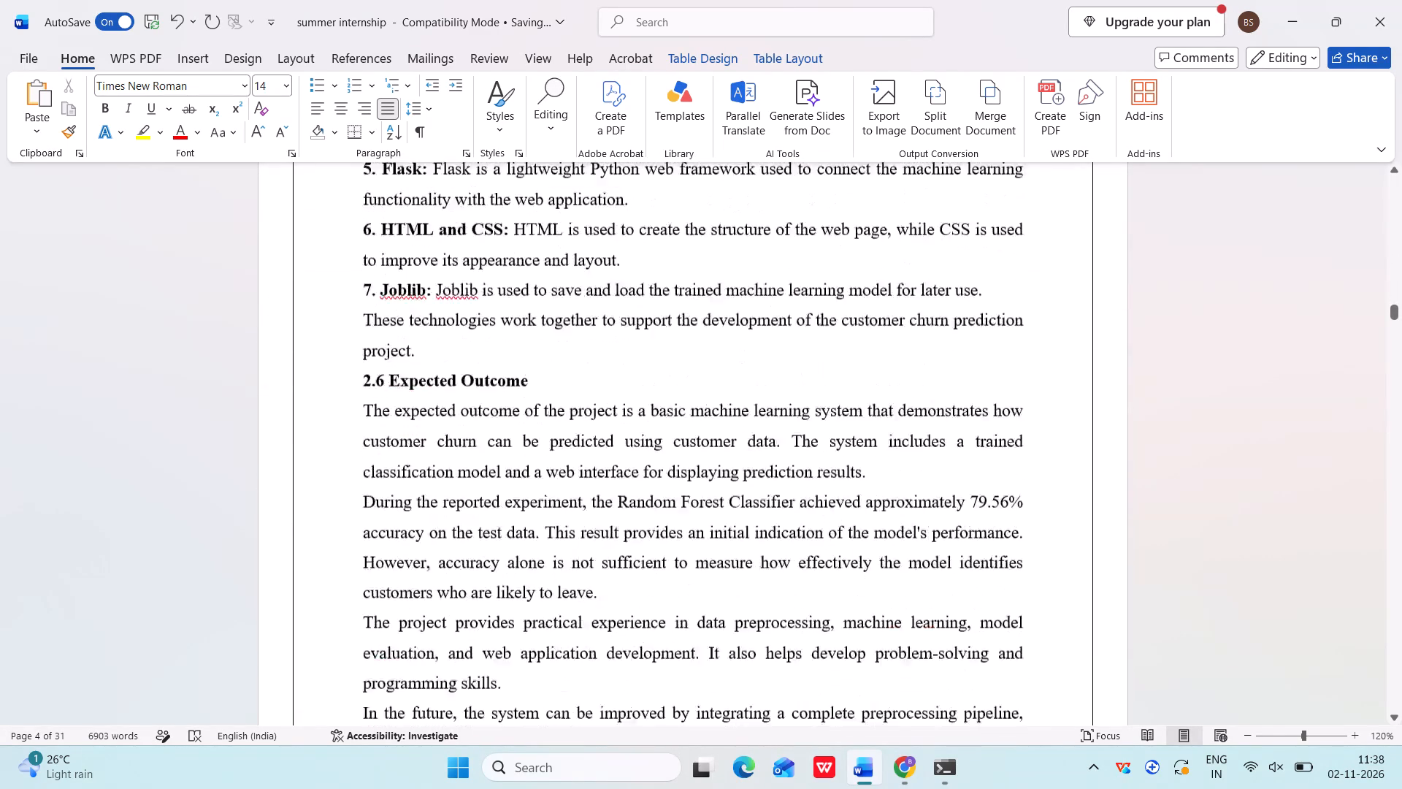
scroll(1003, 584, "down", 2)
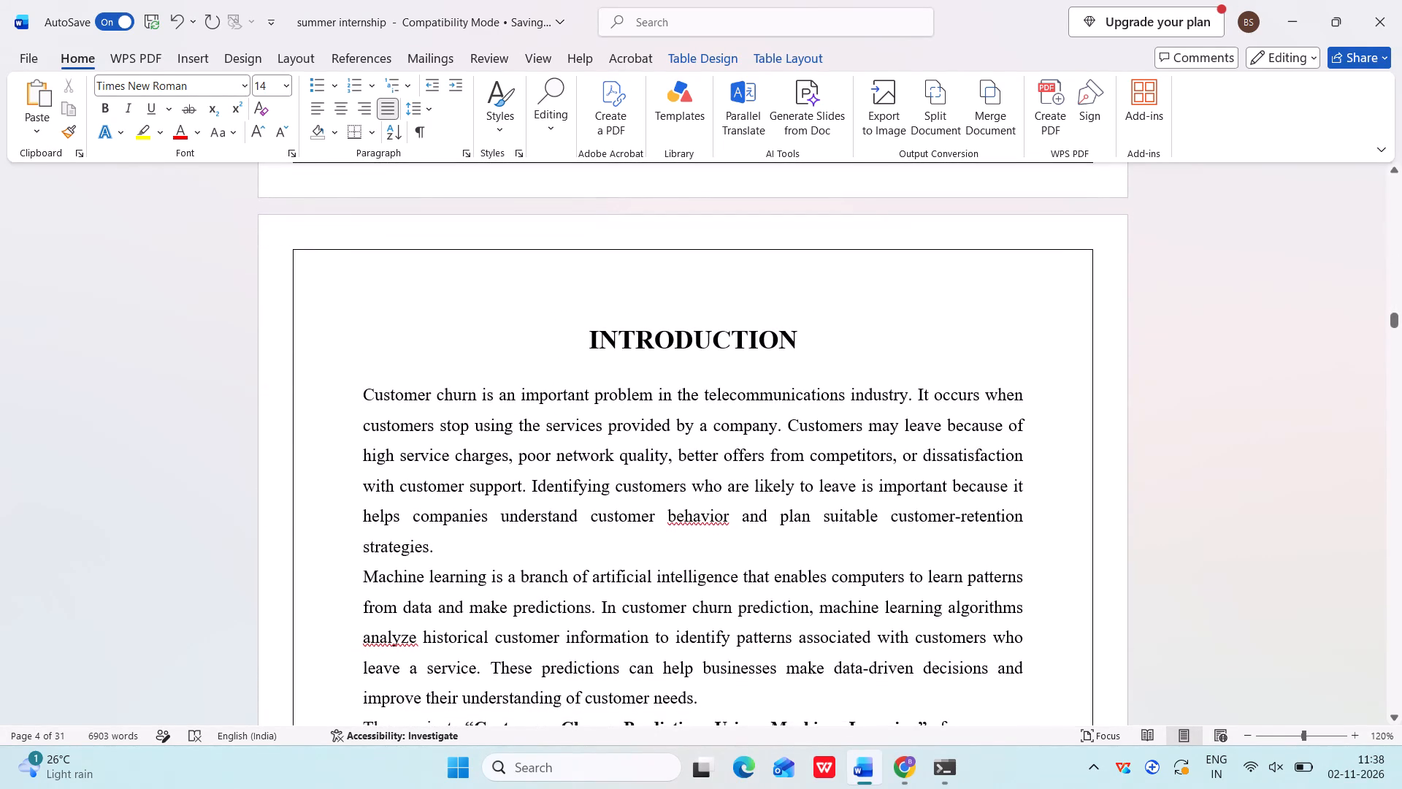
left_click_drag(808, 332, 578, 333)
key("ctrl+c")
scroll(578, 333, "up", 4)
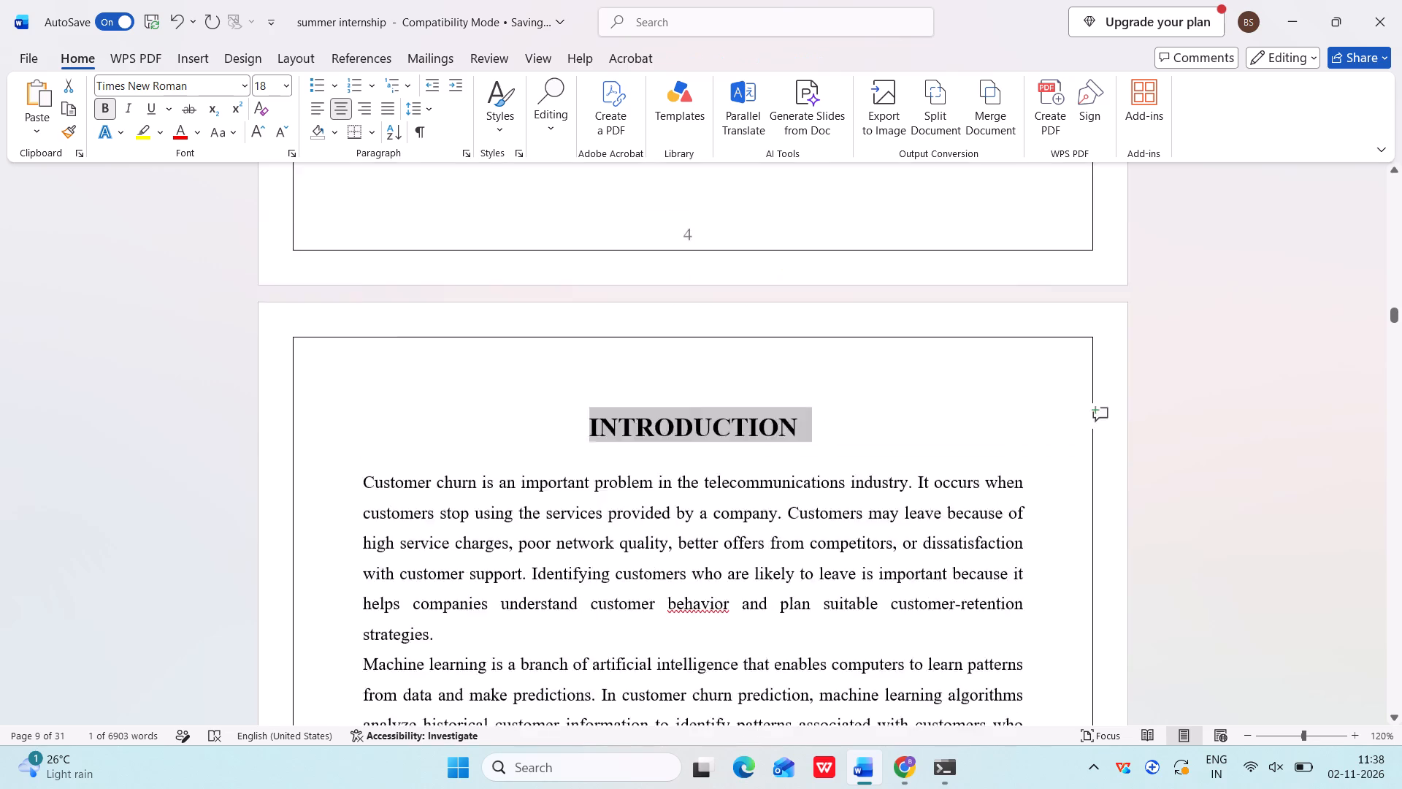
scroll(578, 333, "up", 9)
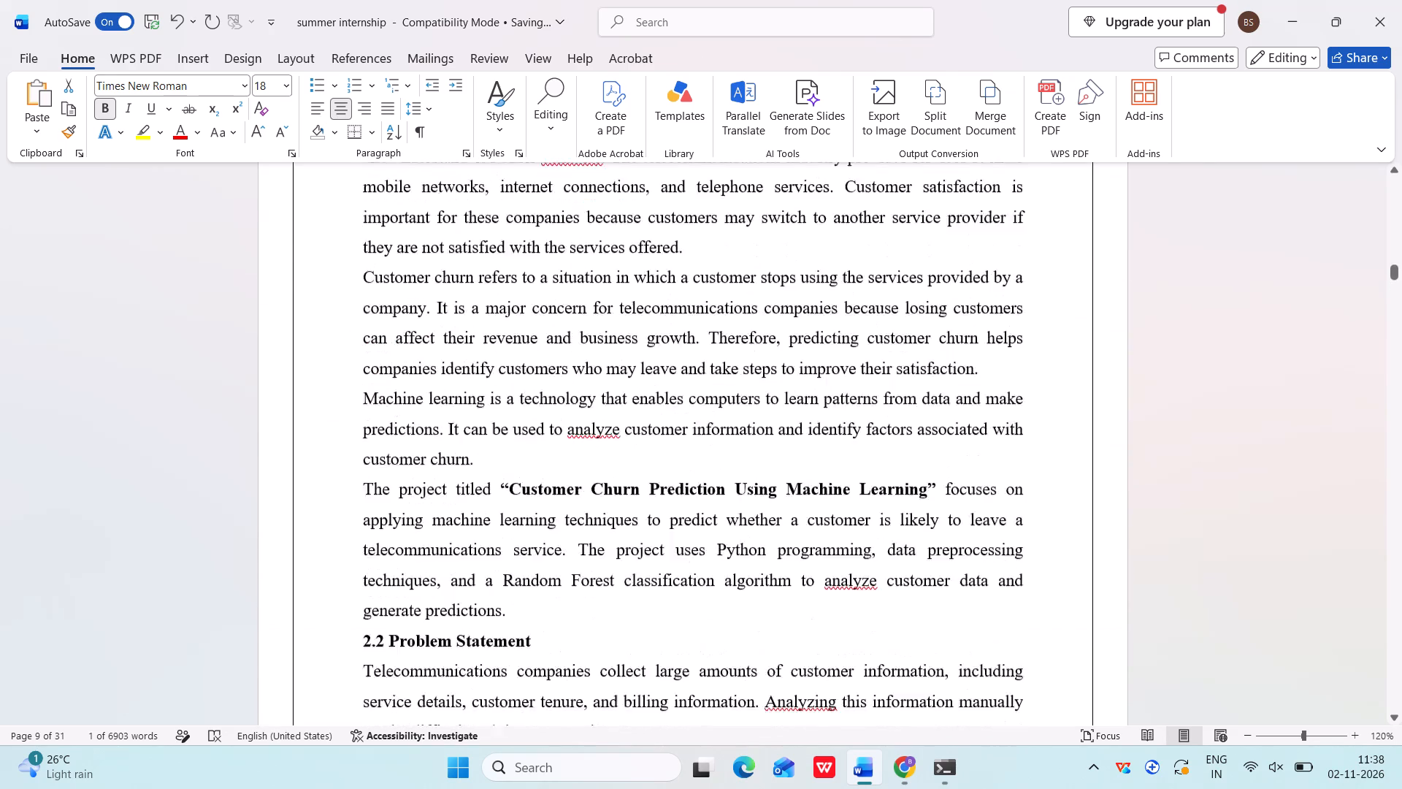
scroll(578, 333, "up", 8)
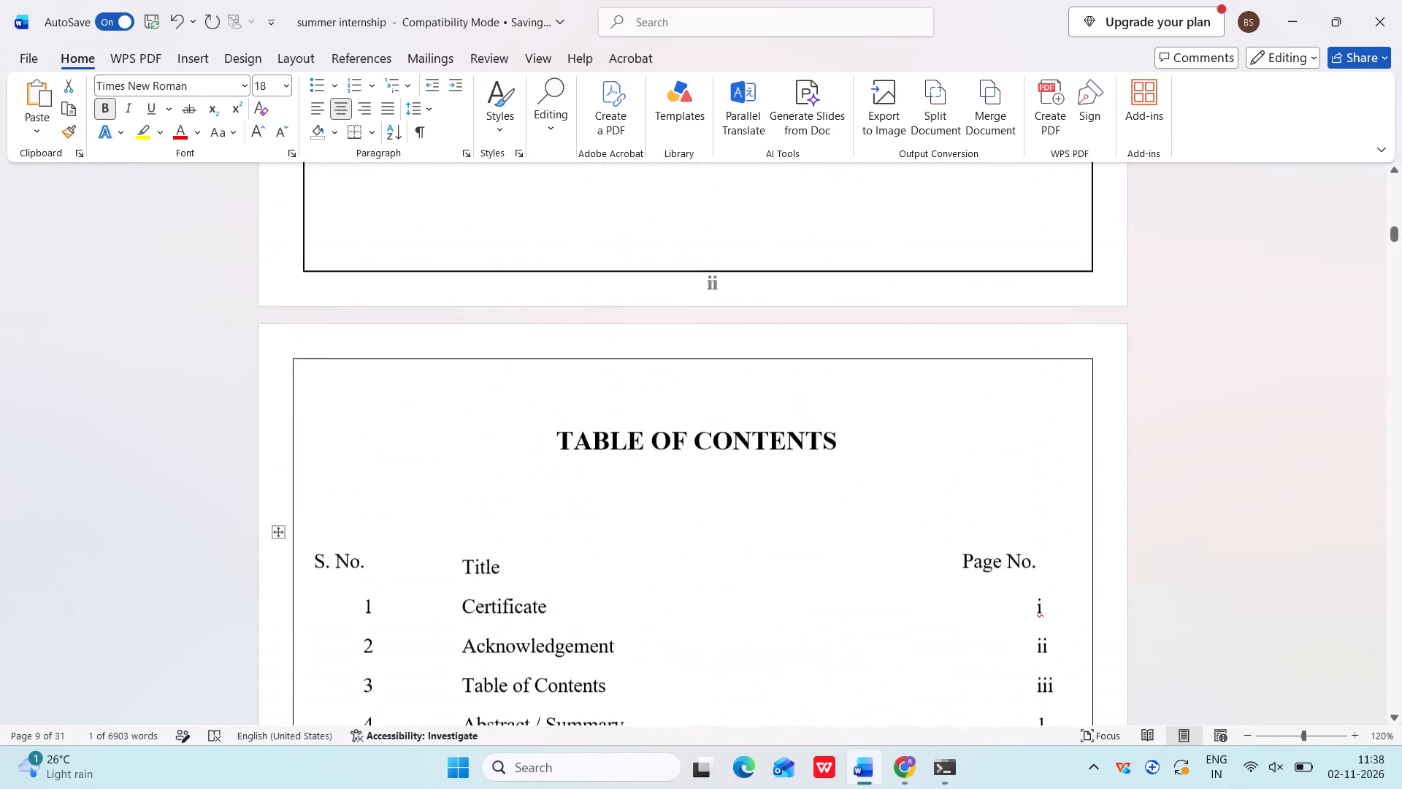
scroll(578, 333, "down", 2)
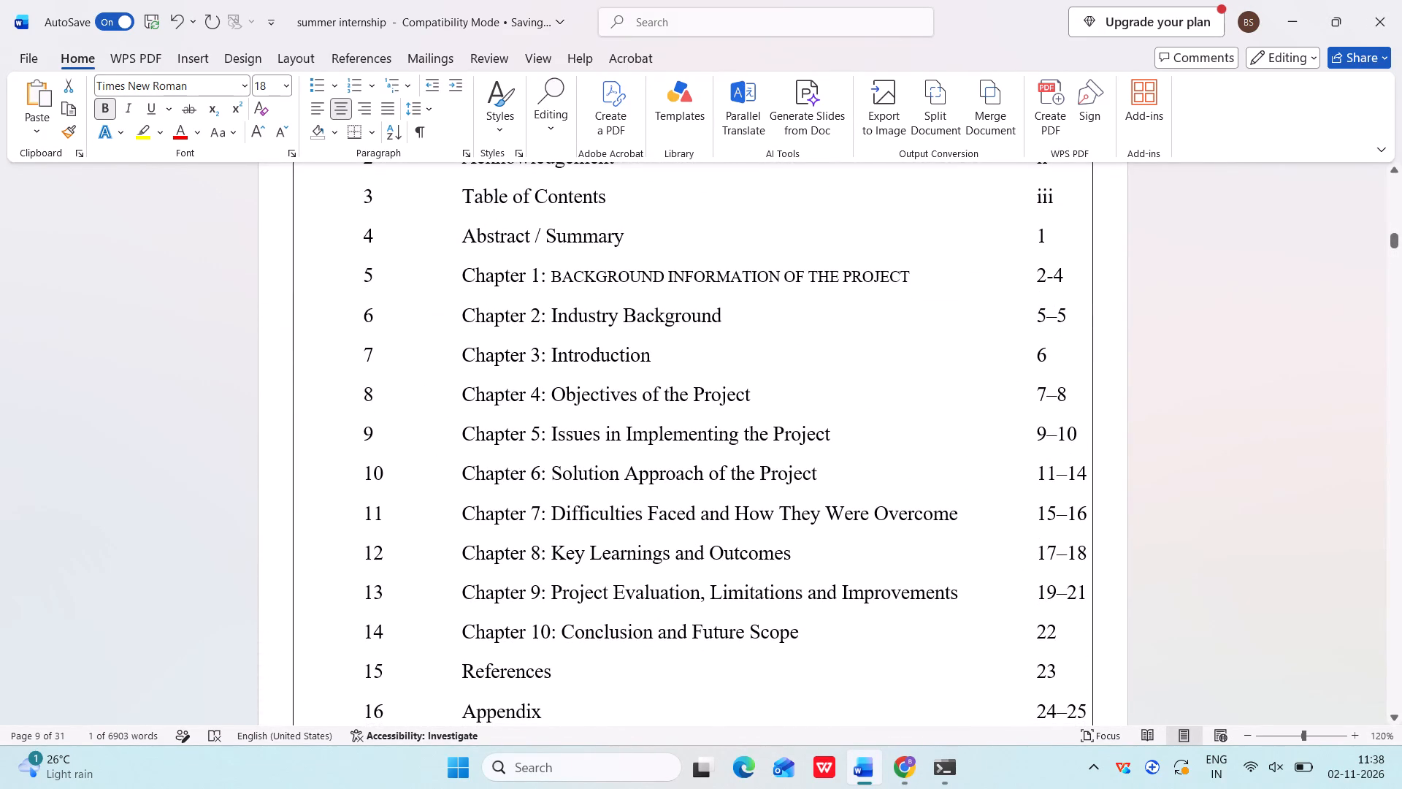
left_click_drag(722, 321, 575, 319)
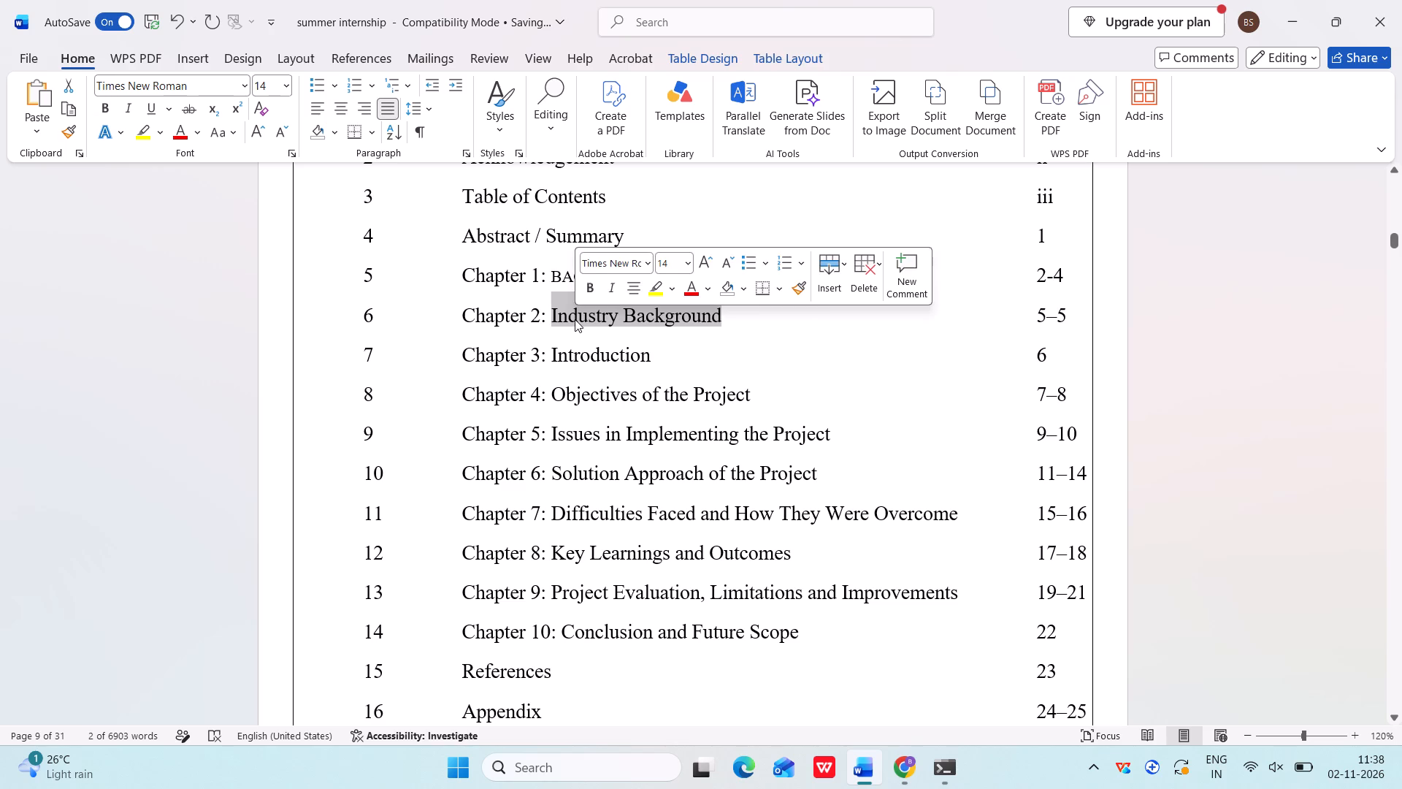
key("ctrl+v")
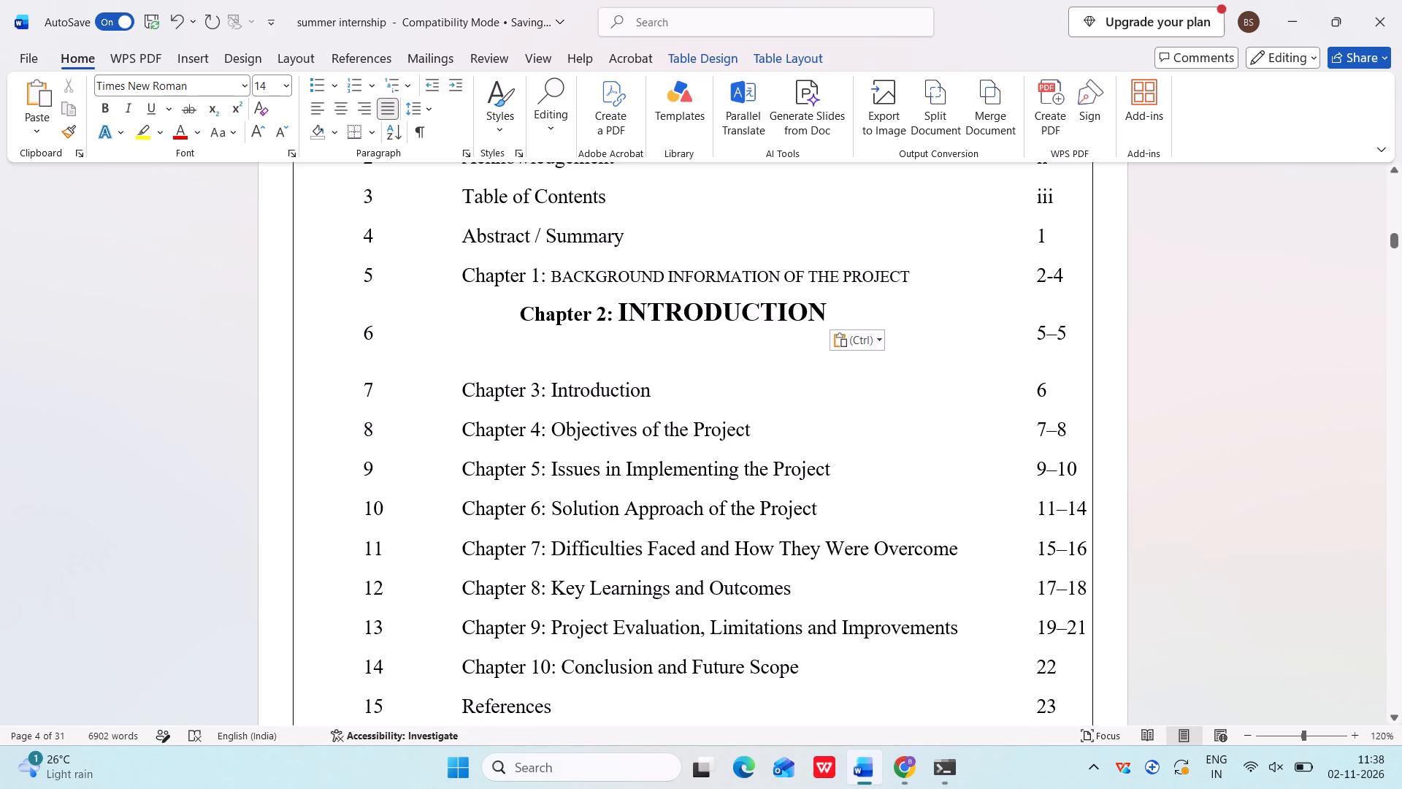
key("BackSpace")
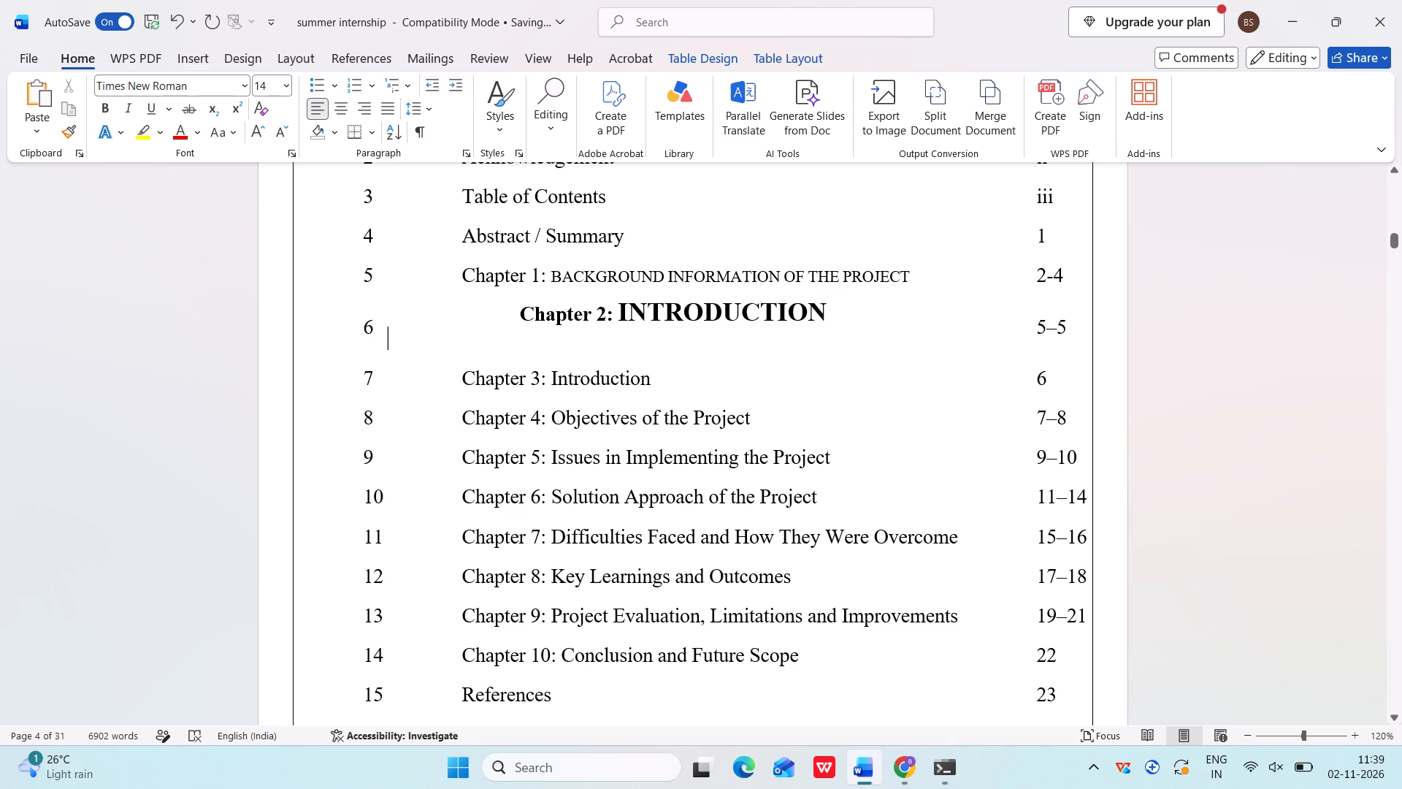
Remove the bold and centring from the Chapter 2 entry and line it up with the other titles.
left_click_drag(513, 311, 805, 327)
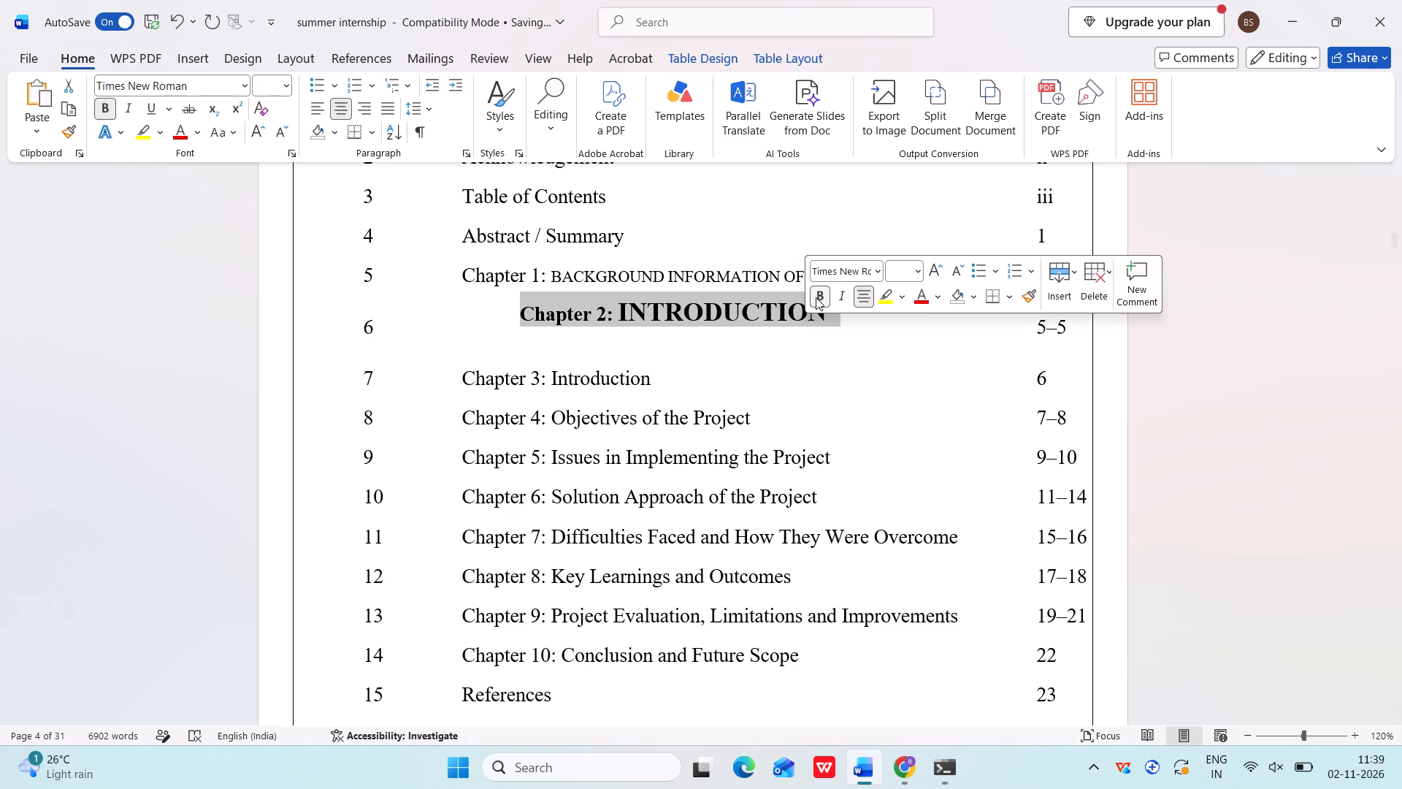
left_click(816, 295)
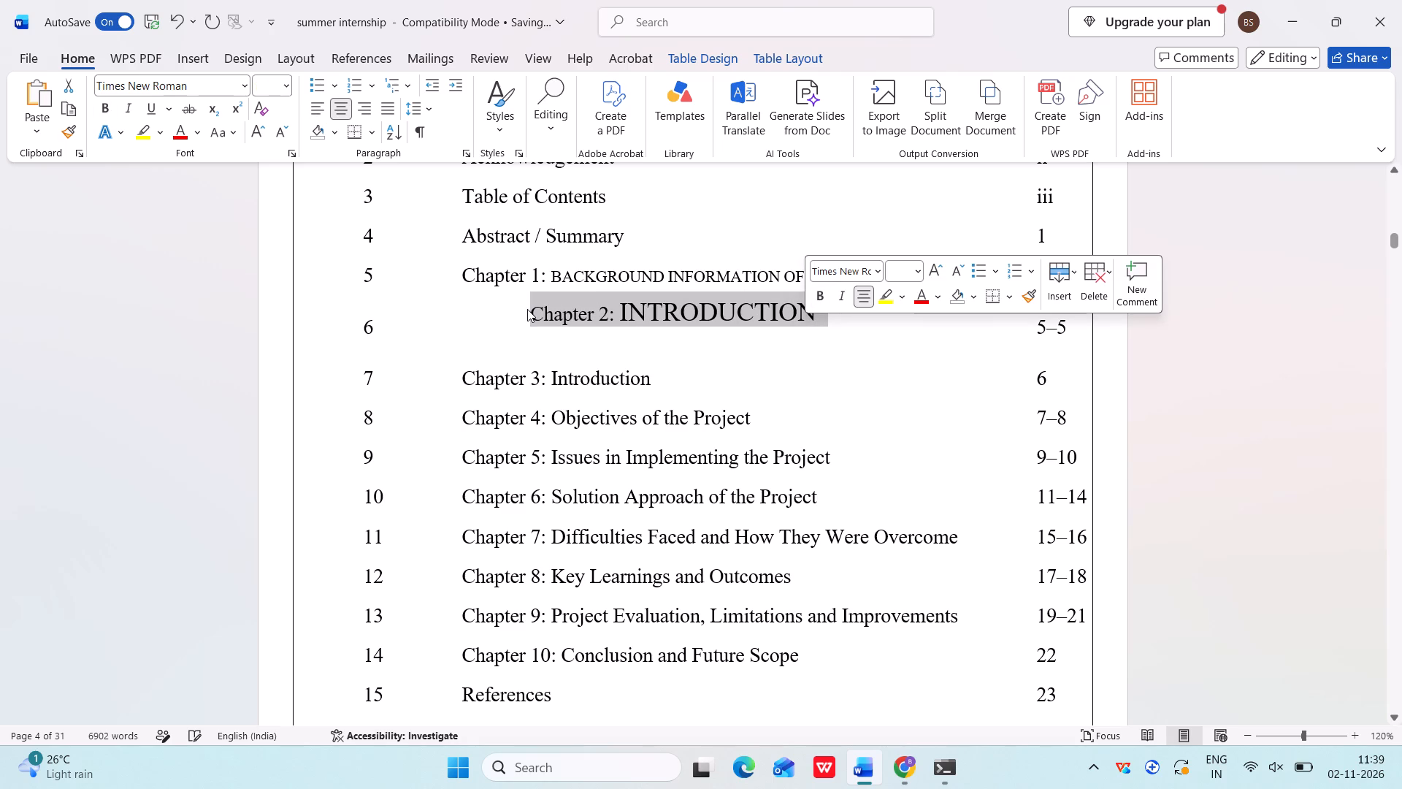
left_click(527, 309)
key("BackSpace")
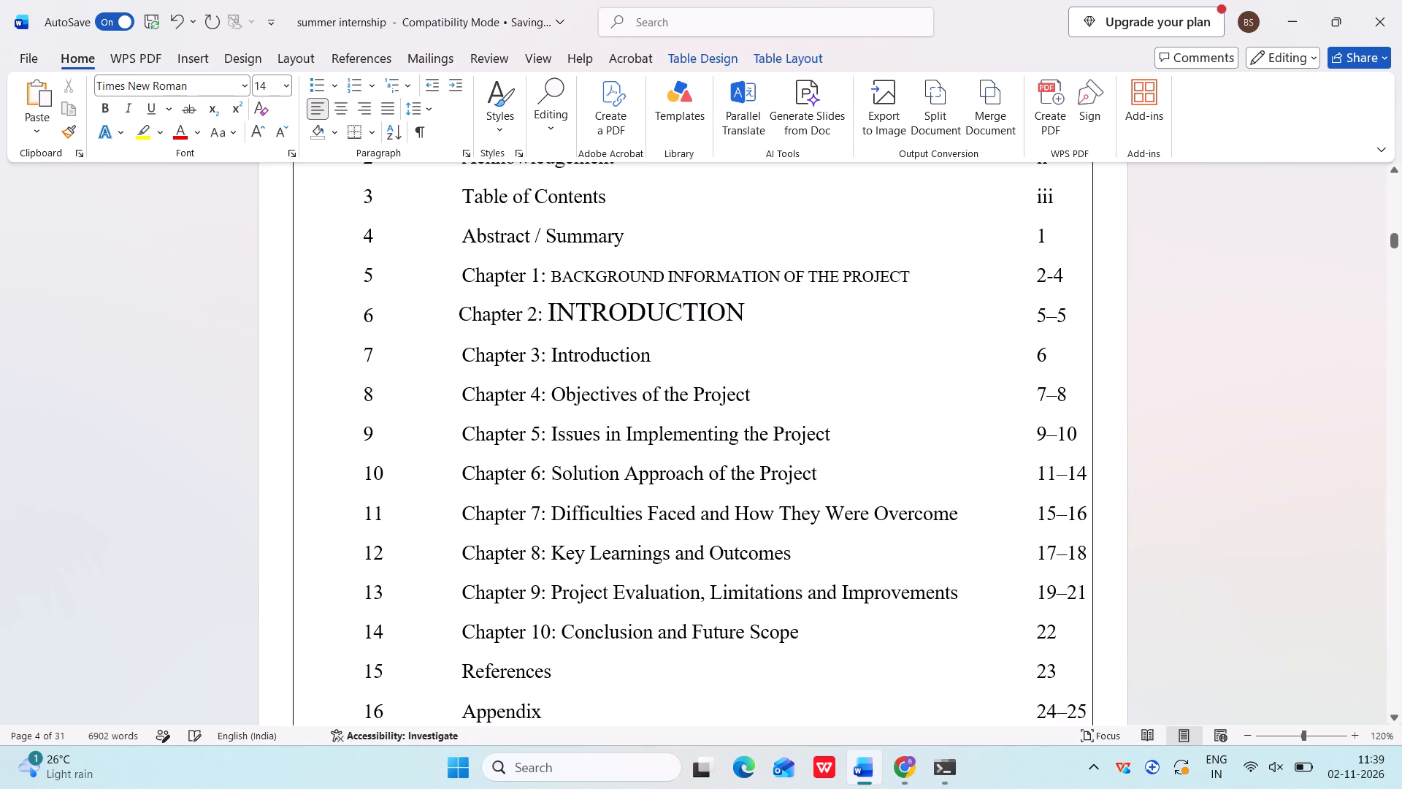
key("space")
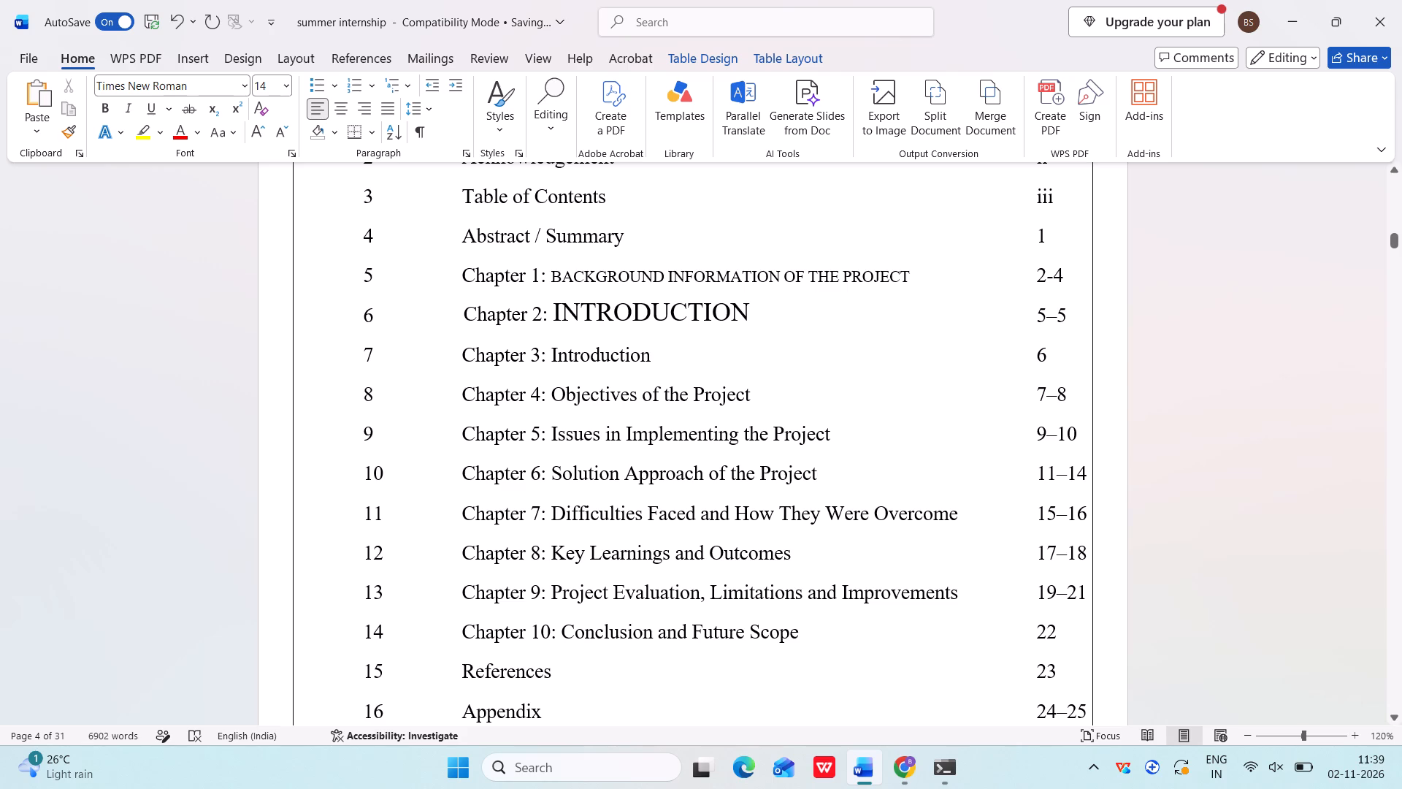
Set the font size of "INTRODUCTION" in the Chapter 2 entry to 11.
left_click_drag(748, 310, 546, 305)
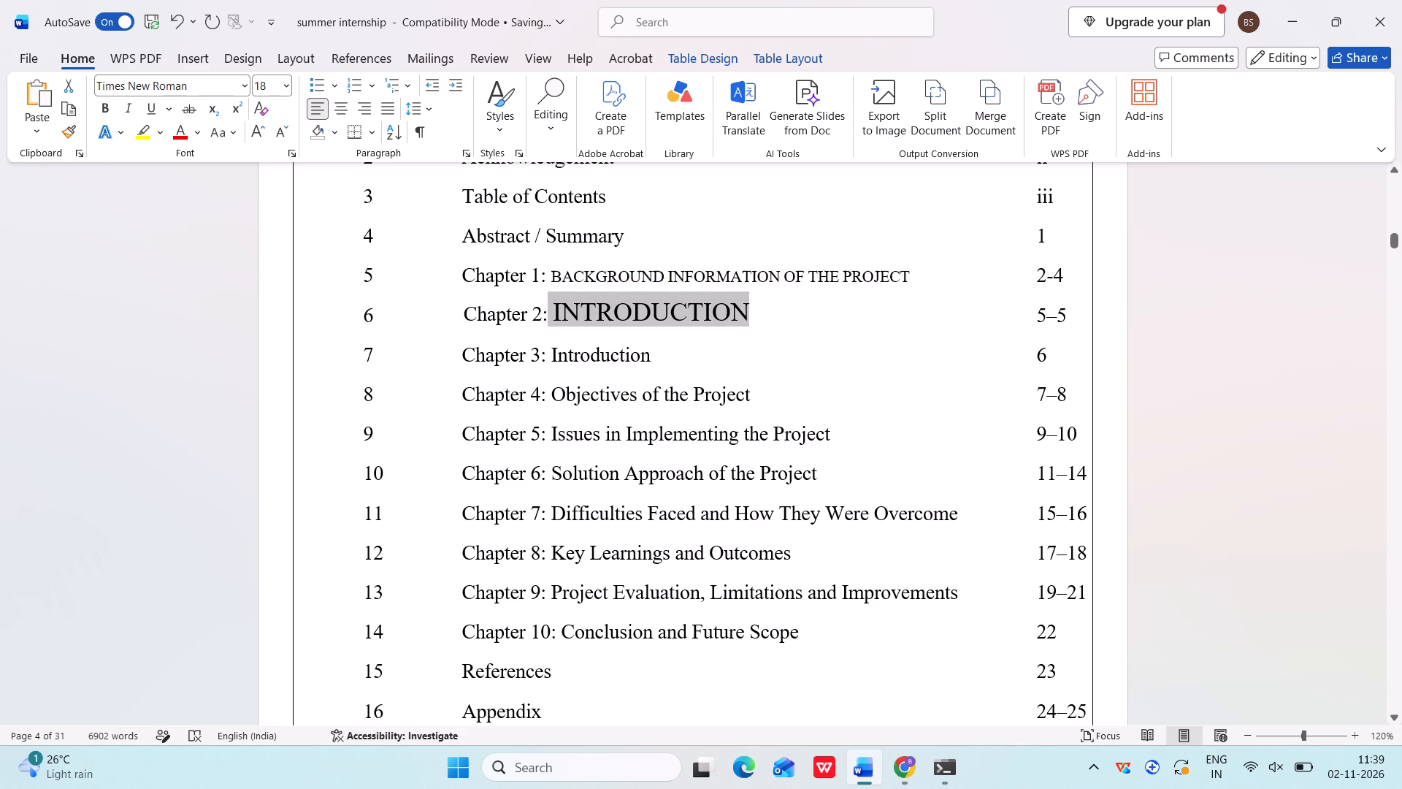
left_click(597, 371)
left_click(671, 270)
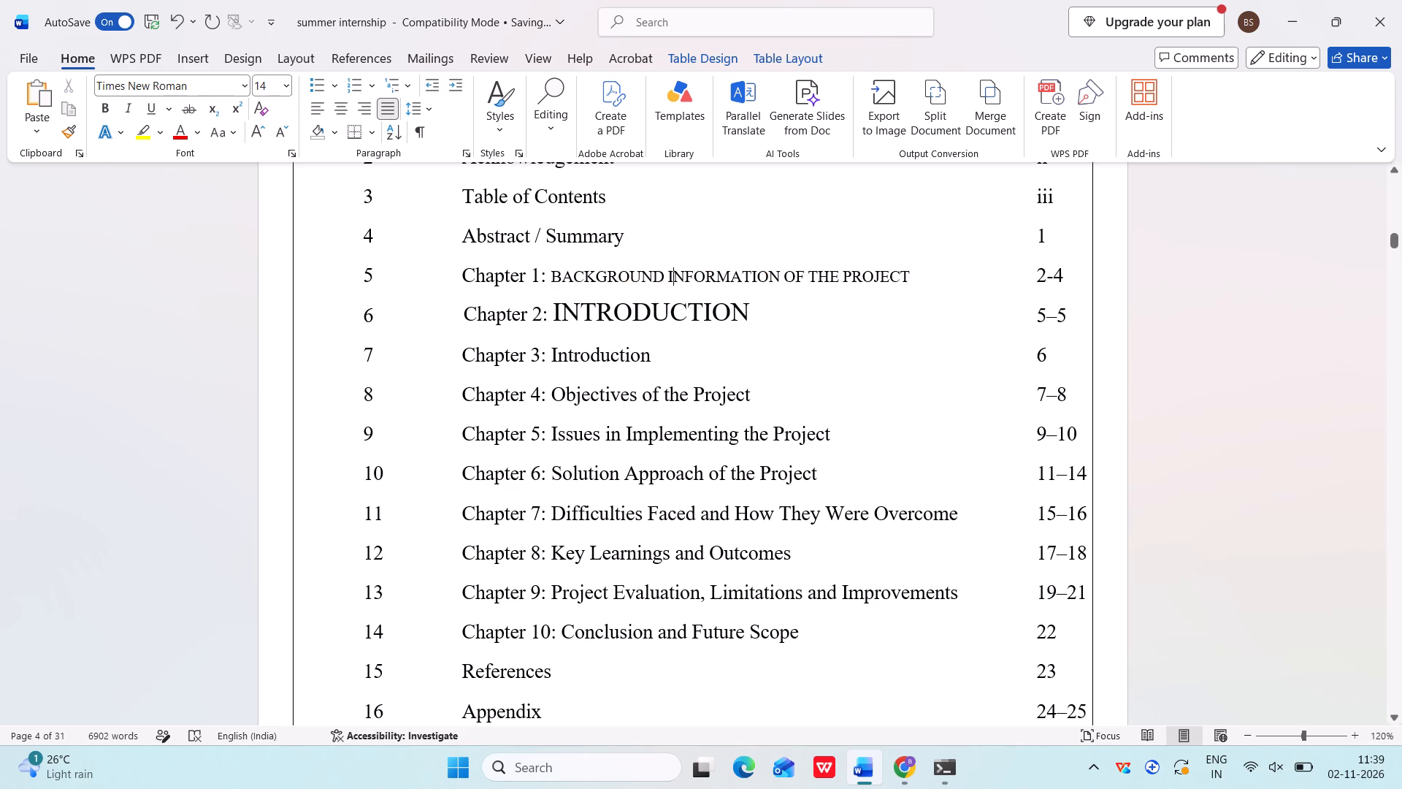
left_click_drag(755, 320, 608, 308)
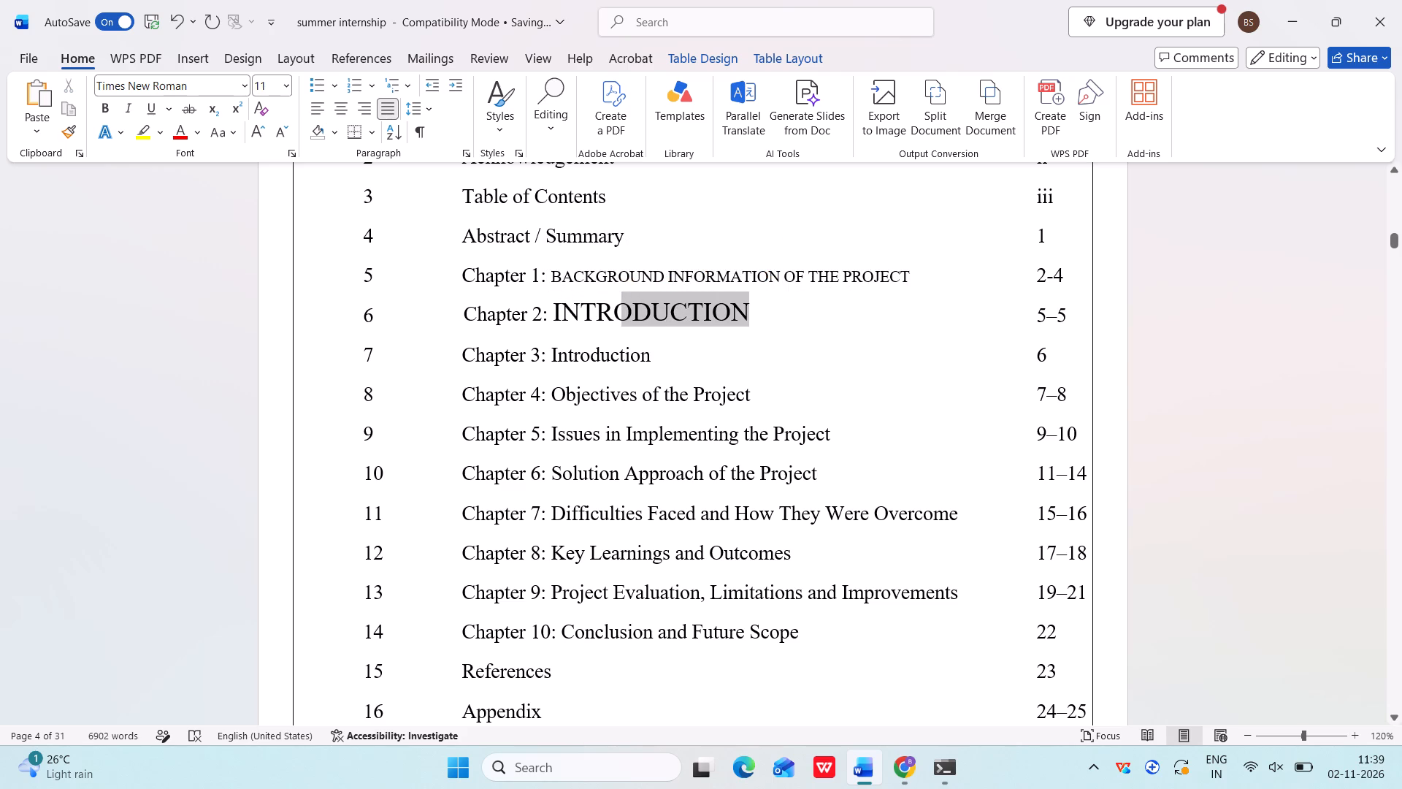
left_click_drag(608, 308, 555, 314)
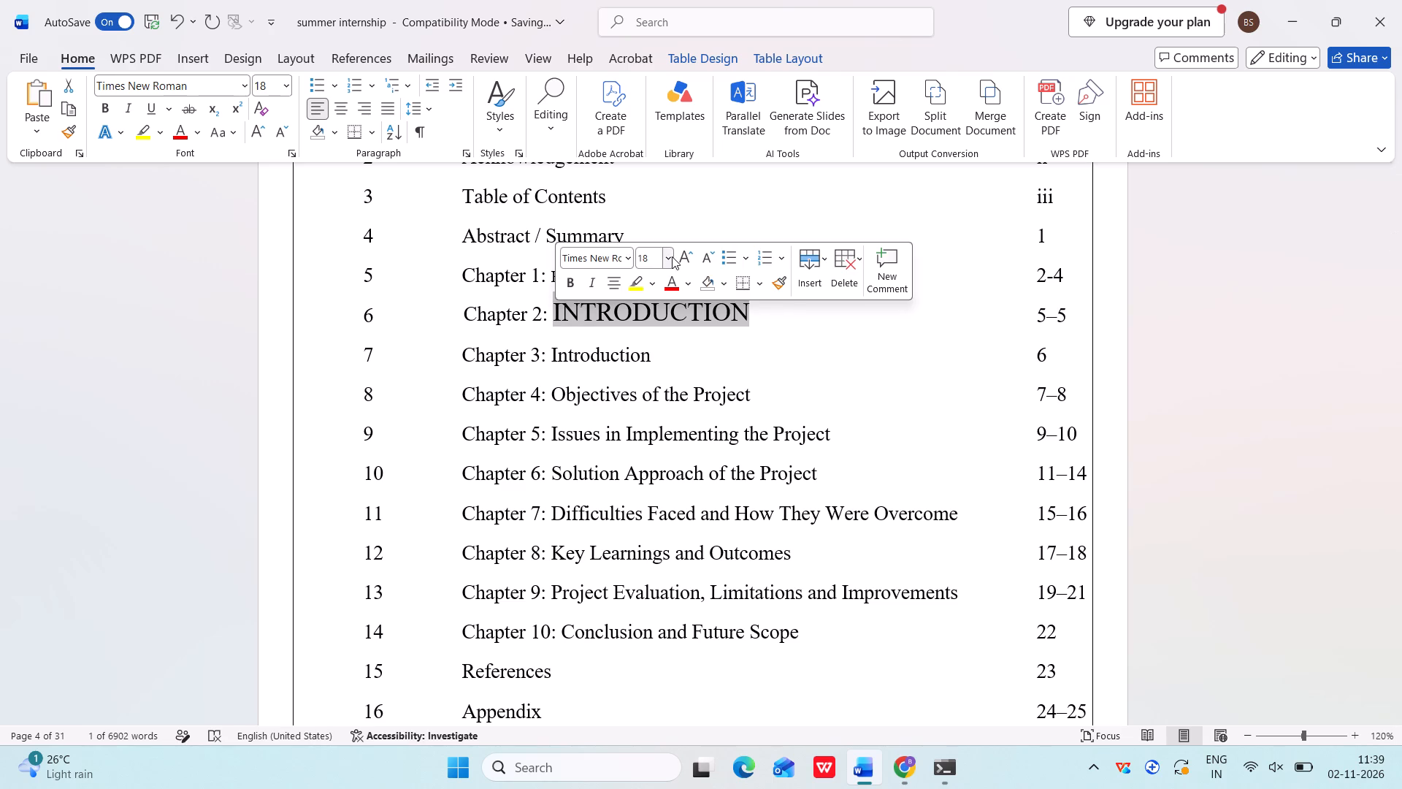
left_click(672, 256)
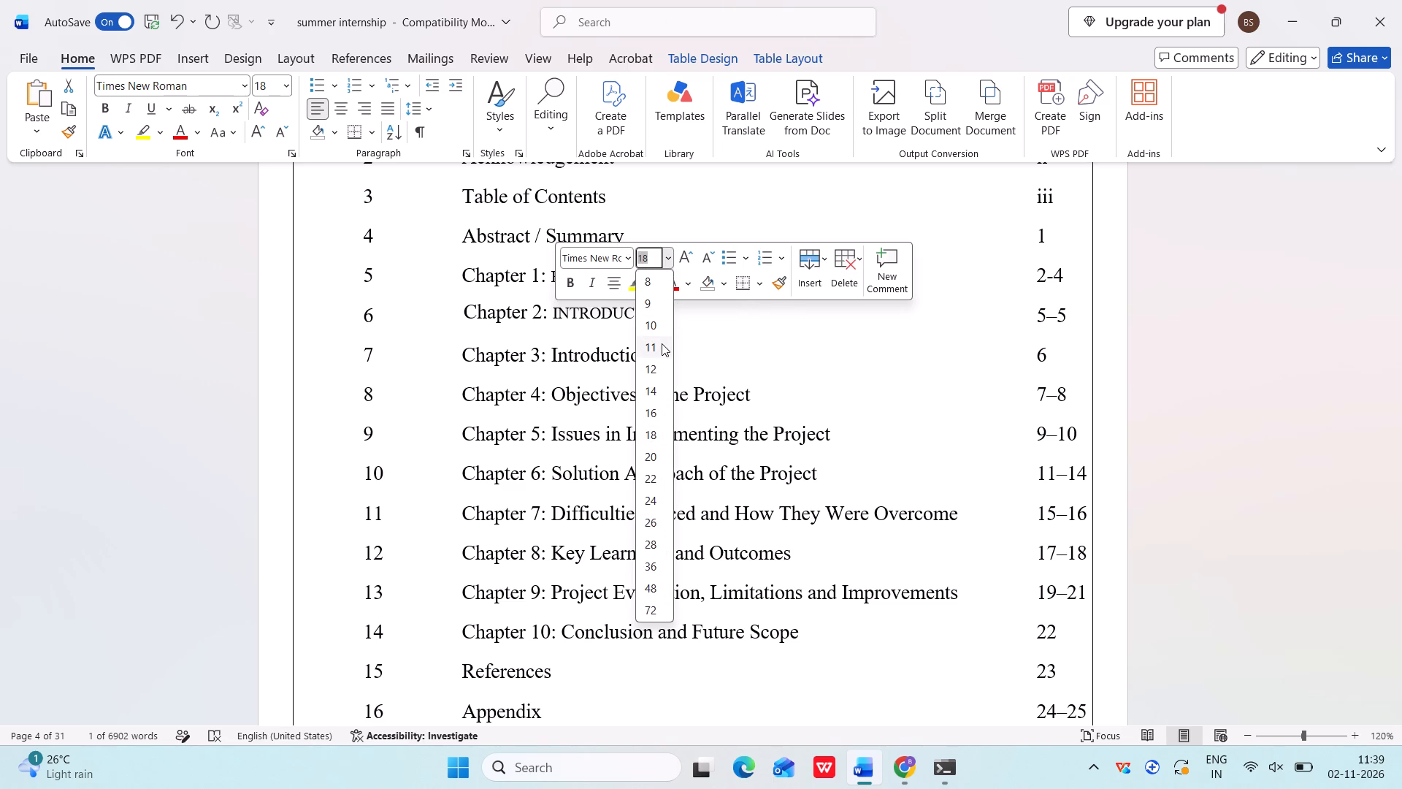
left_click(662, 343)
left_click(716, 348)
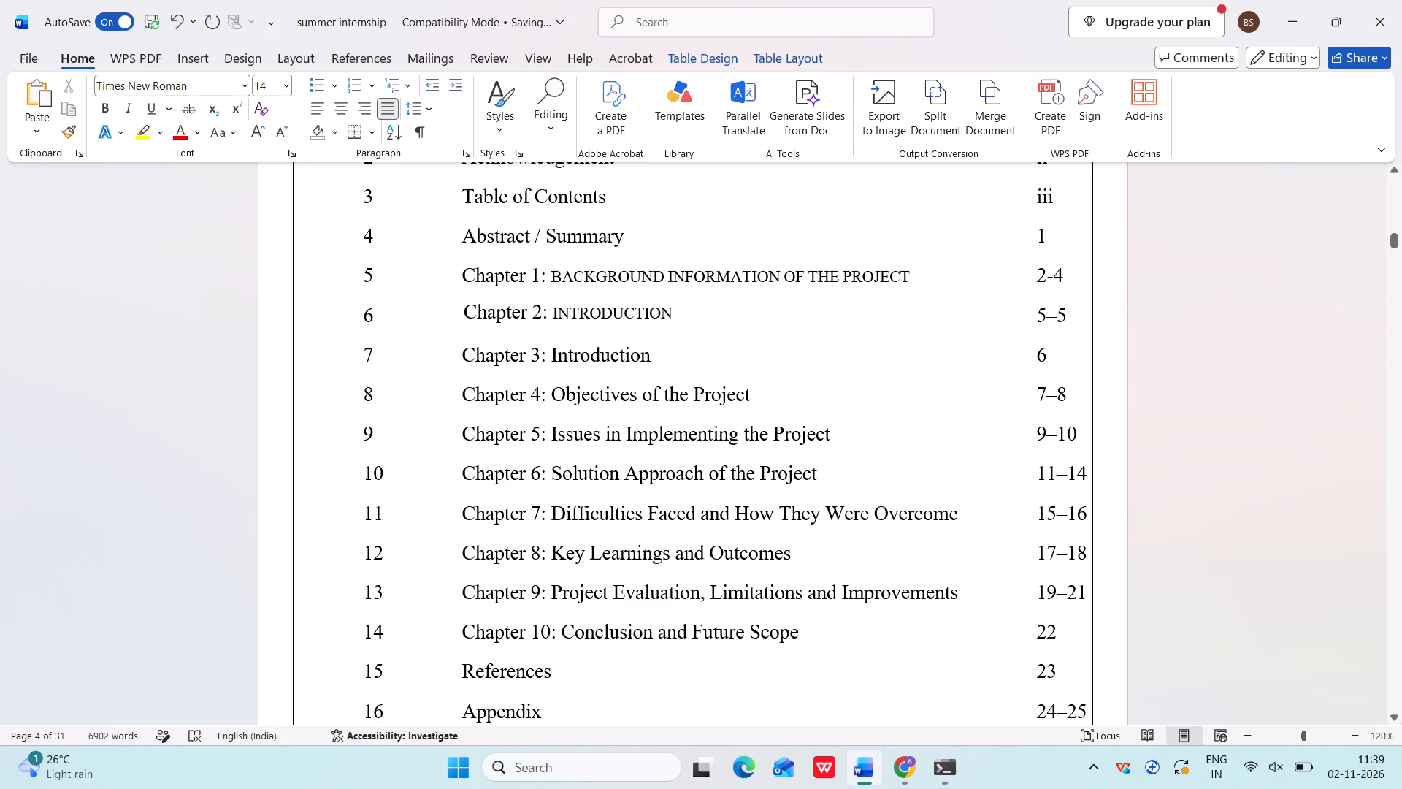
Check on which pages the Introduction ends and the Objectives chapter begins, and compare them with the Table of Contents.
scroll(913, 346, "down", 1)
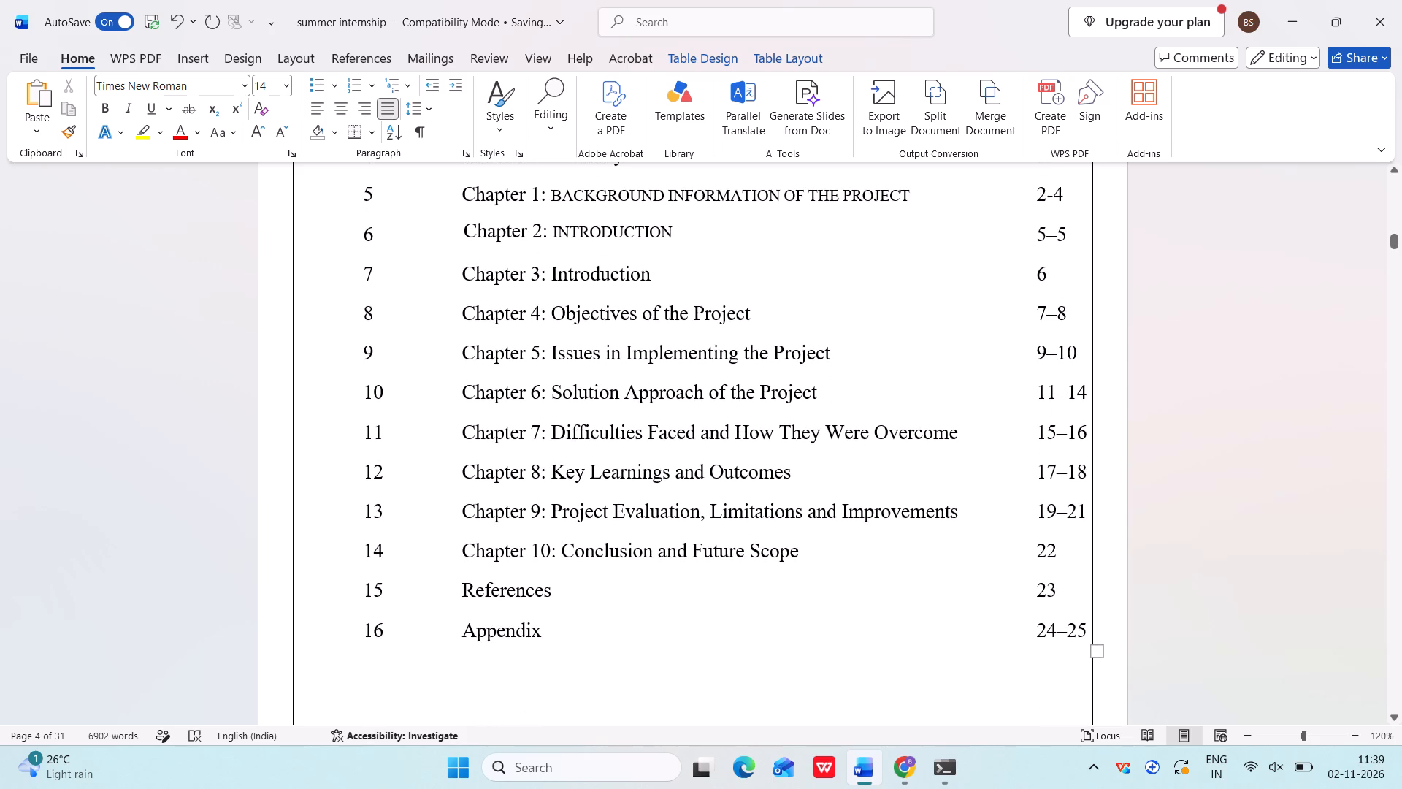
left_click(429, 331)
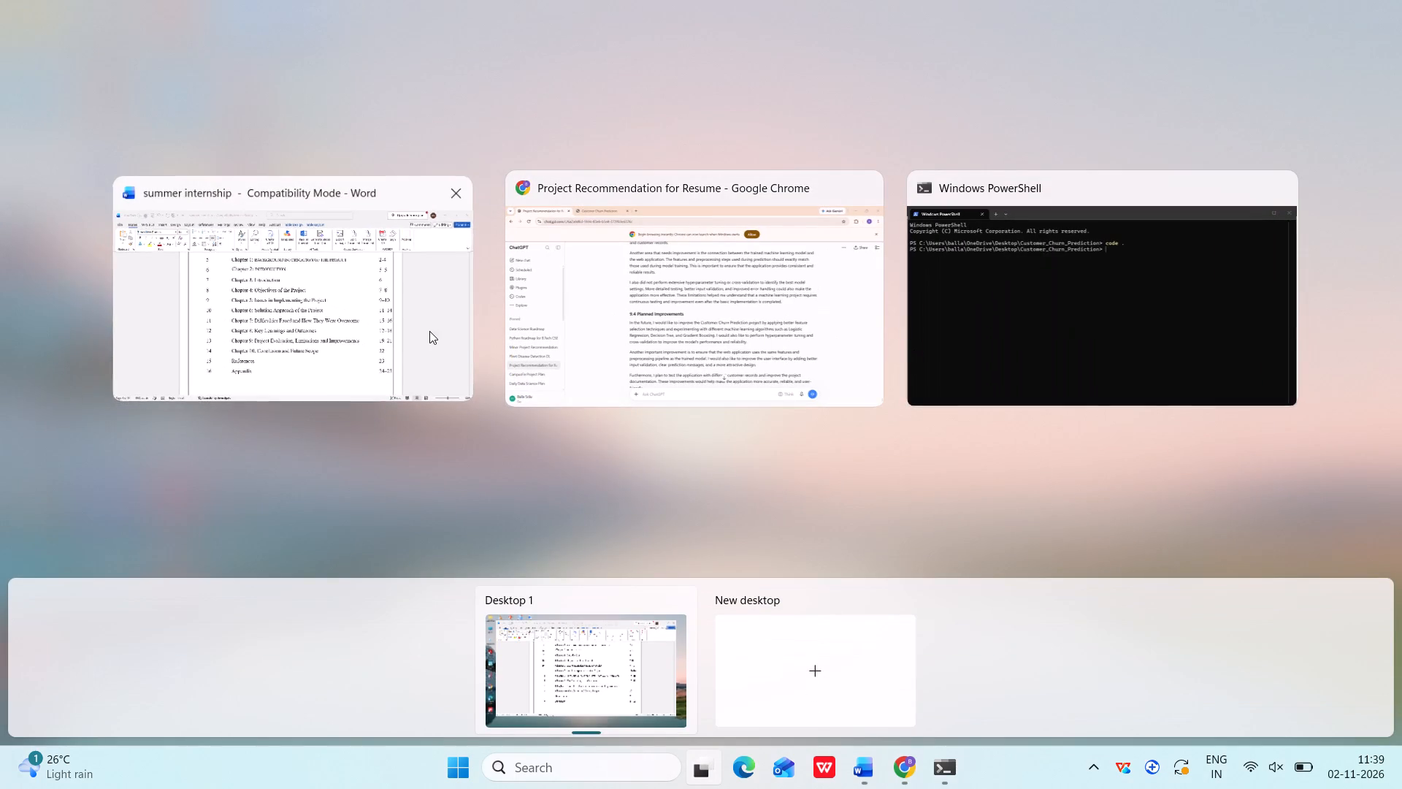
scroll(562, 463, "down", 7)
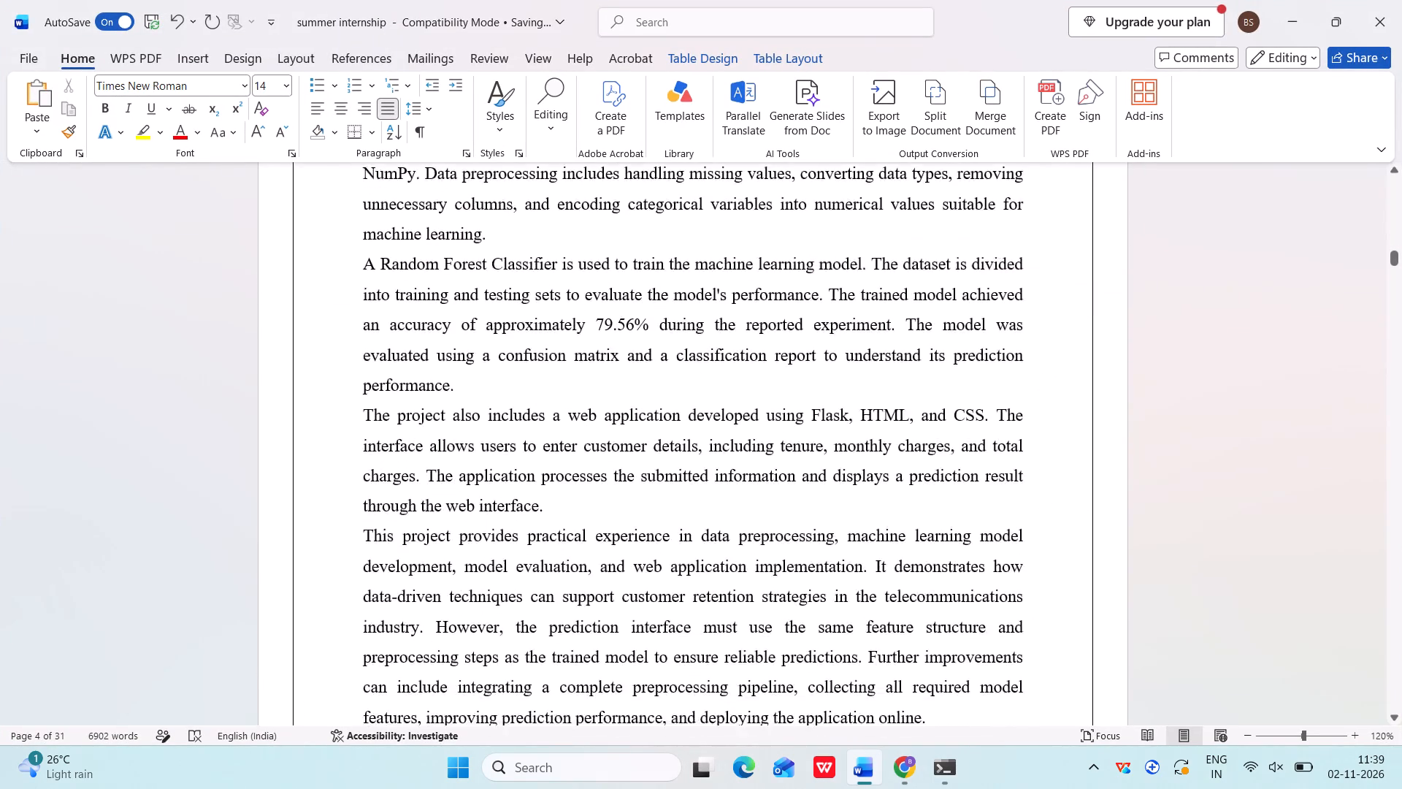
scroll(562, 463, "down", 11)
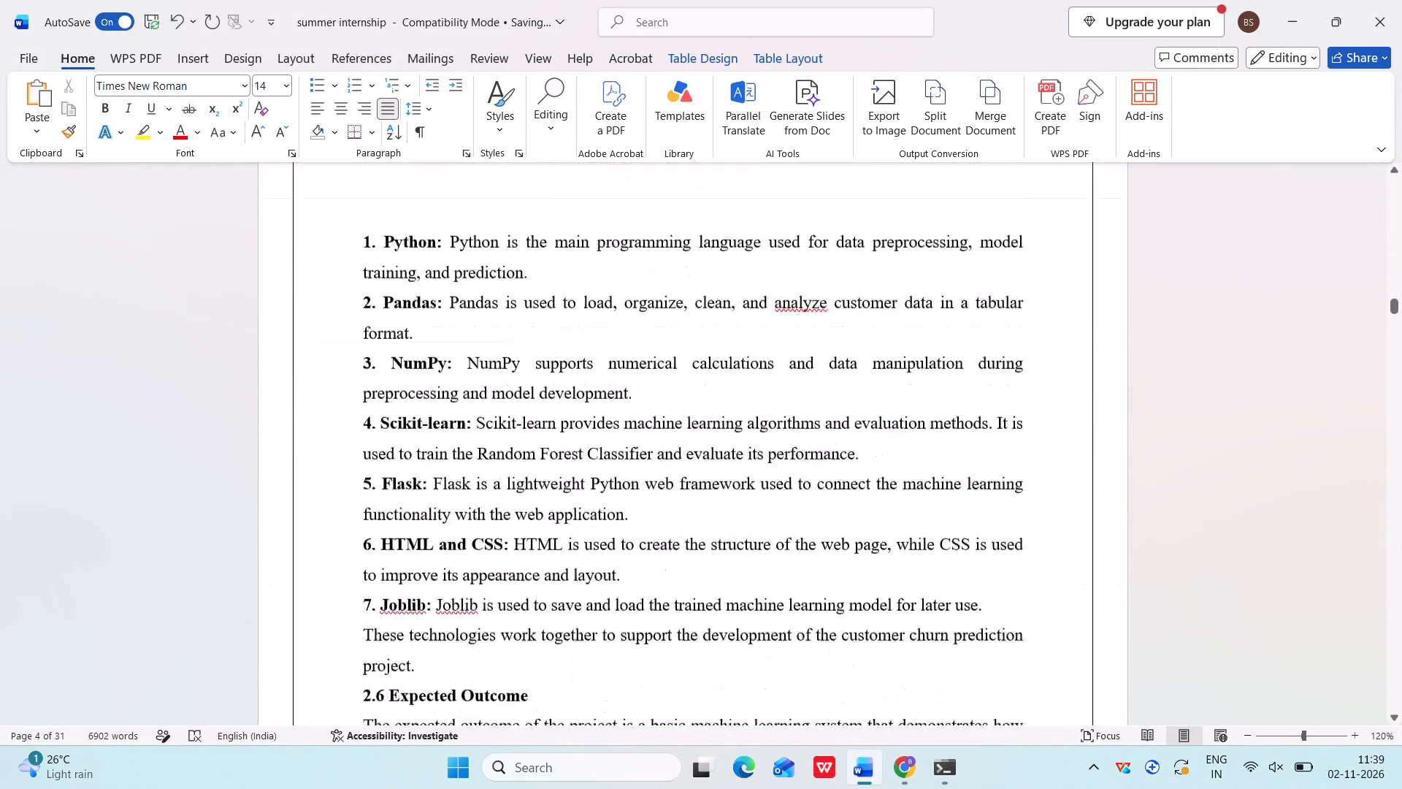
scroll(562, 463, "down", 6)
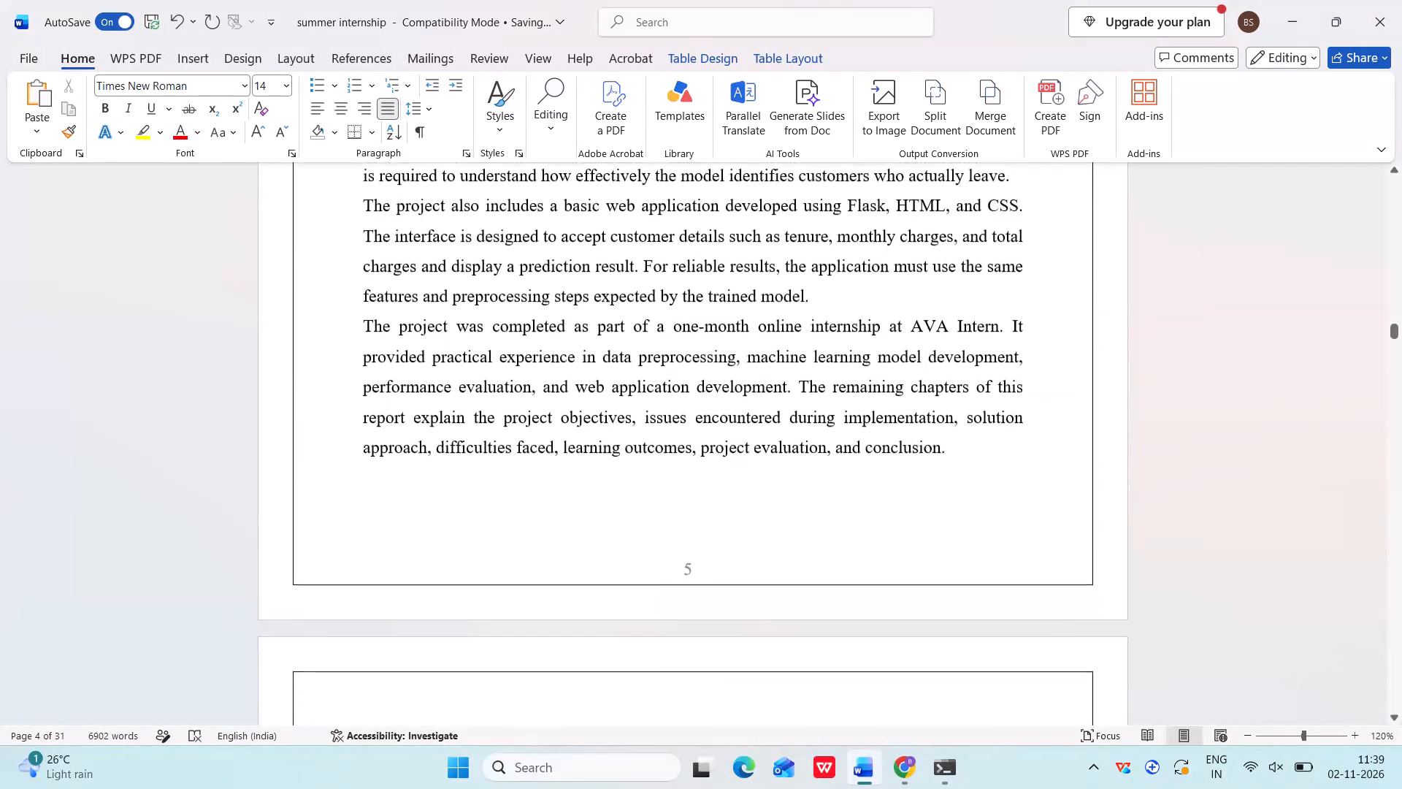
scroll(562, 463, "down", 2)
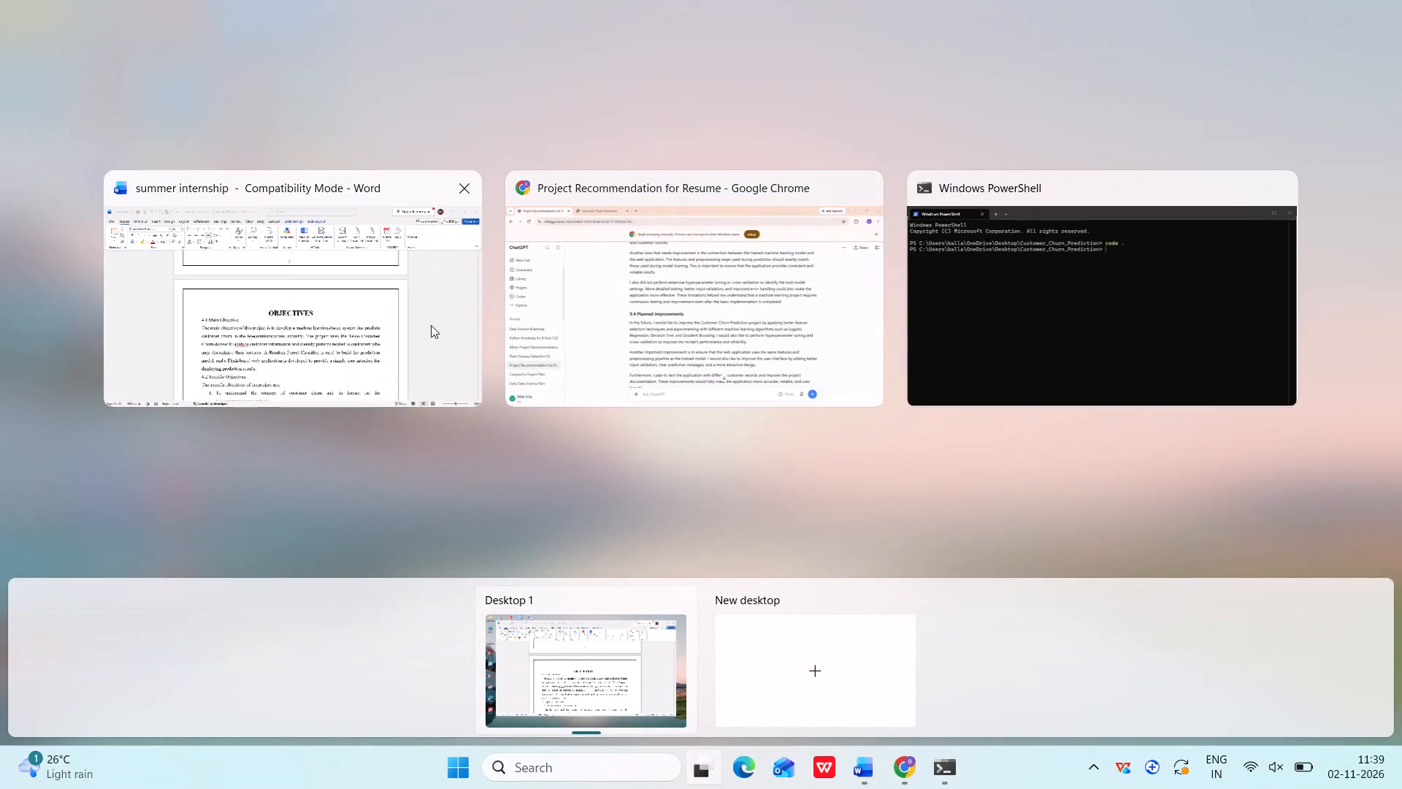
left_click(437, 335)
scroll(613, 351, "up", 9)
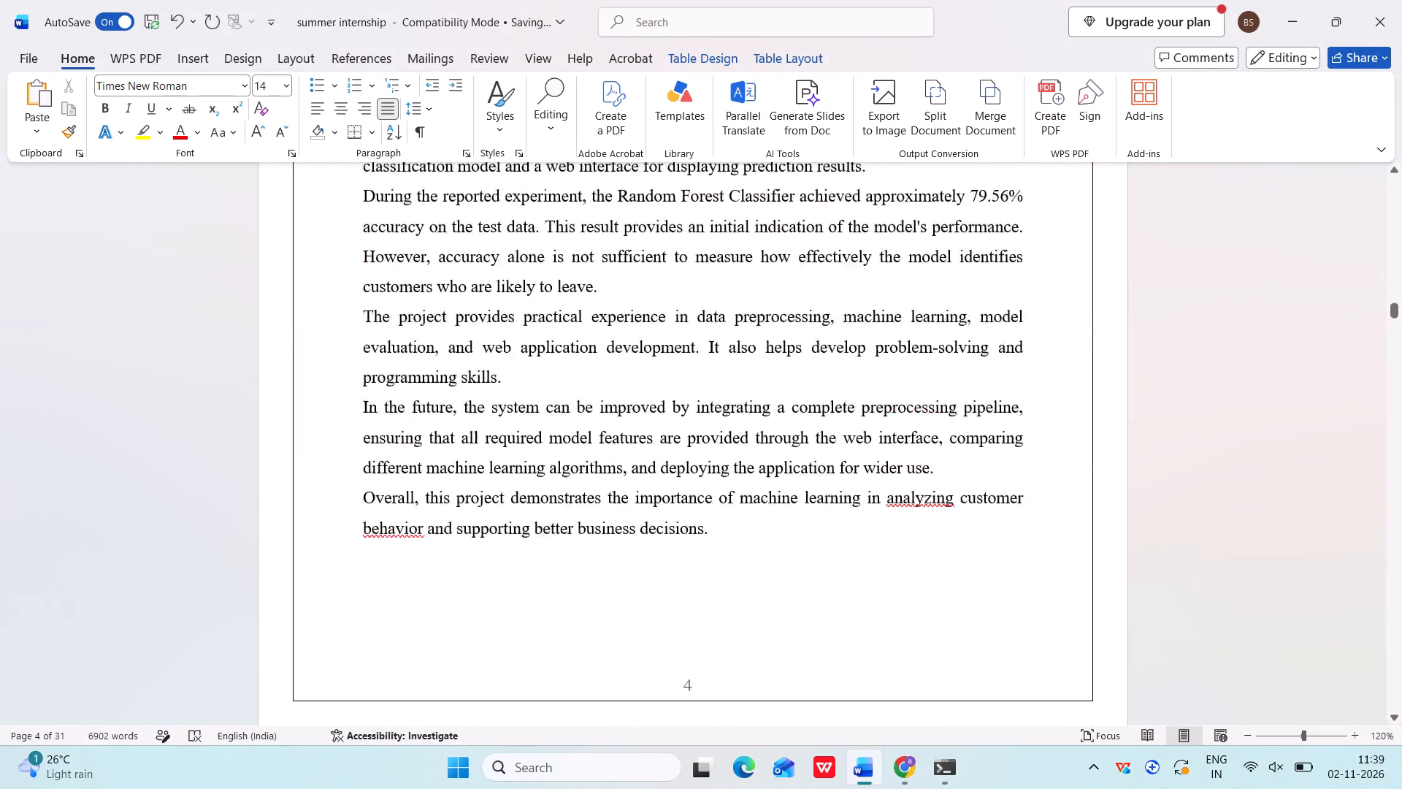
scroll(613, 351, "up", 16)
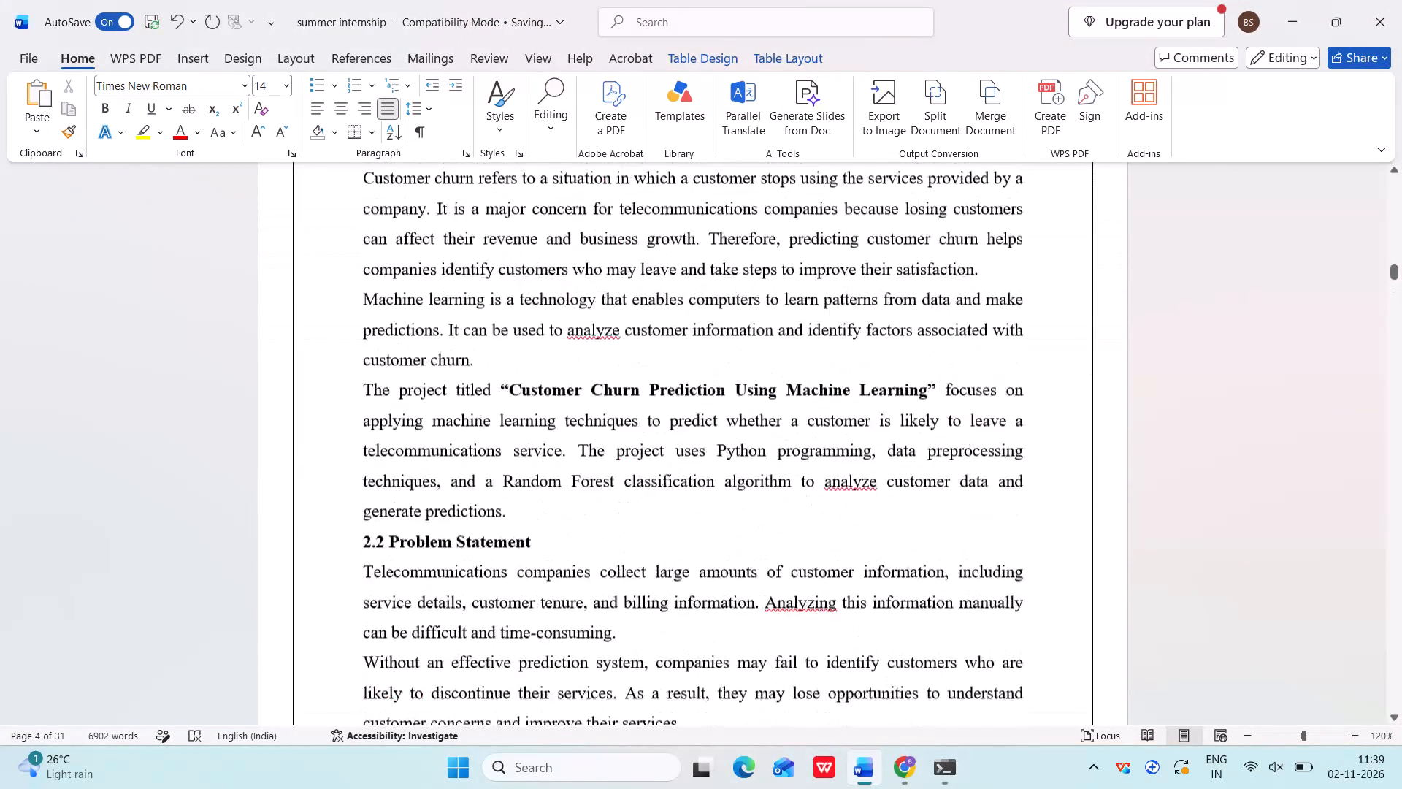
scroll(613, 351, "up", 12)
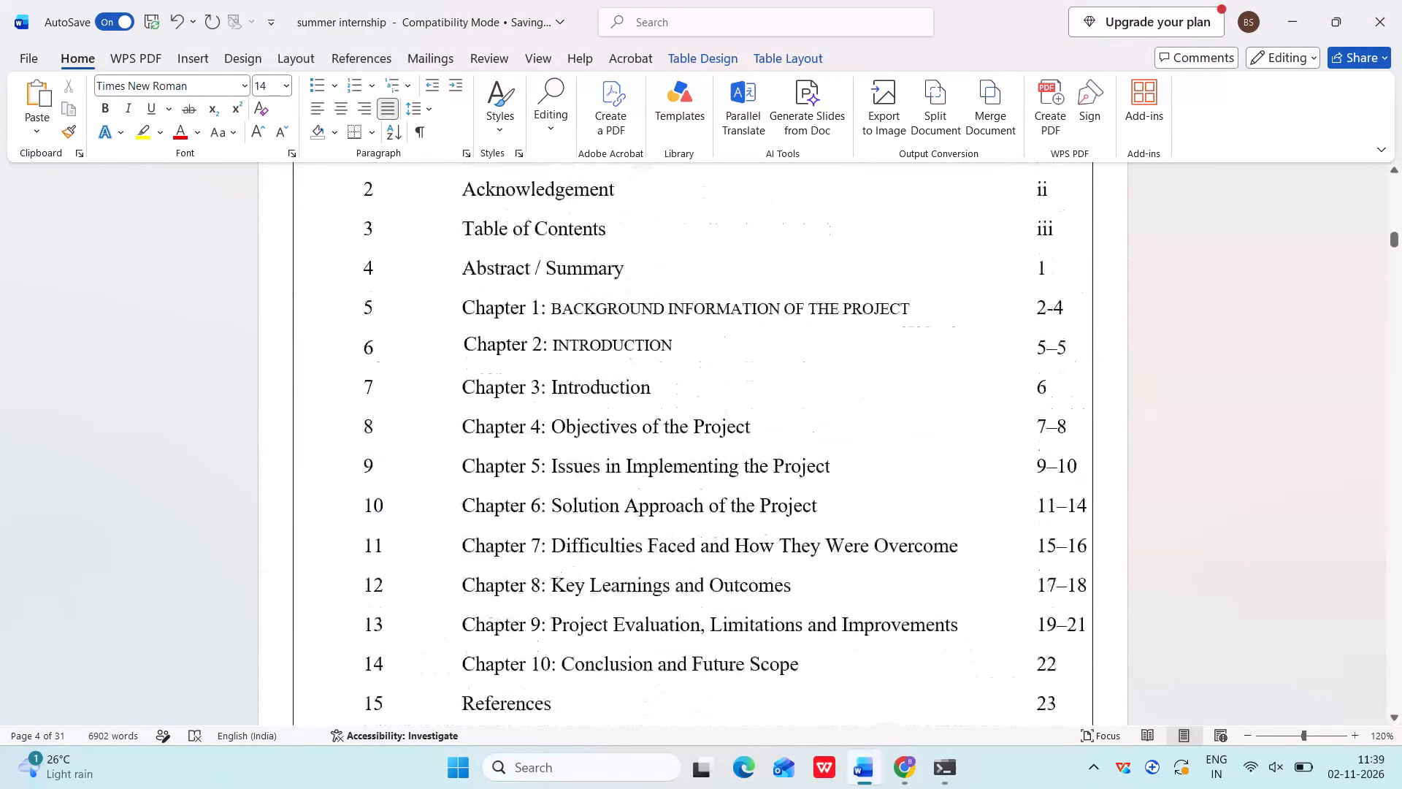
scroll(613, 351, "up", 1)
scroll(613, 351, "down", 2)
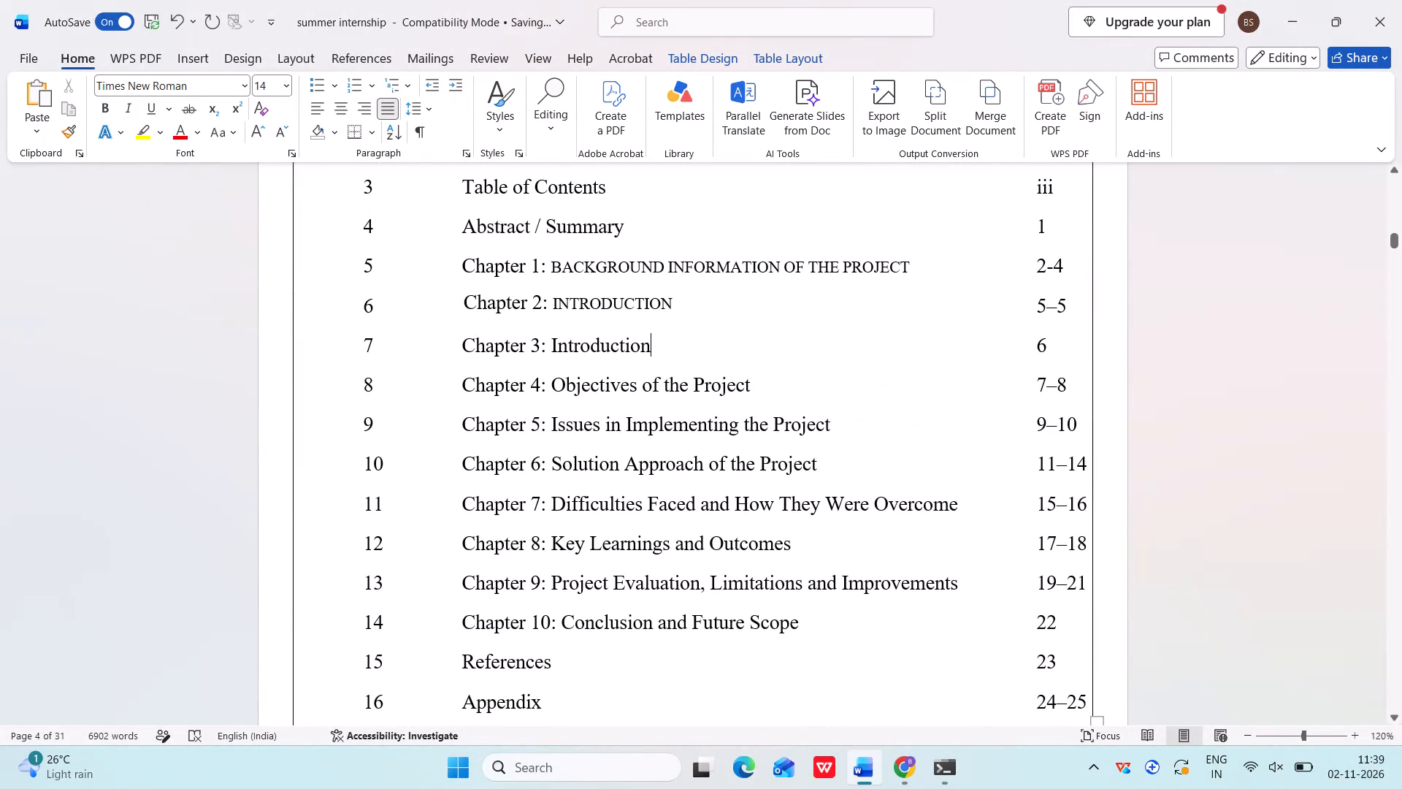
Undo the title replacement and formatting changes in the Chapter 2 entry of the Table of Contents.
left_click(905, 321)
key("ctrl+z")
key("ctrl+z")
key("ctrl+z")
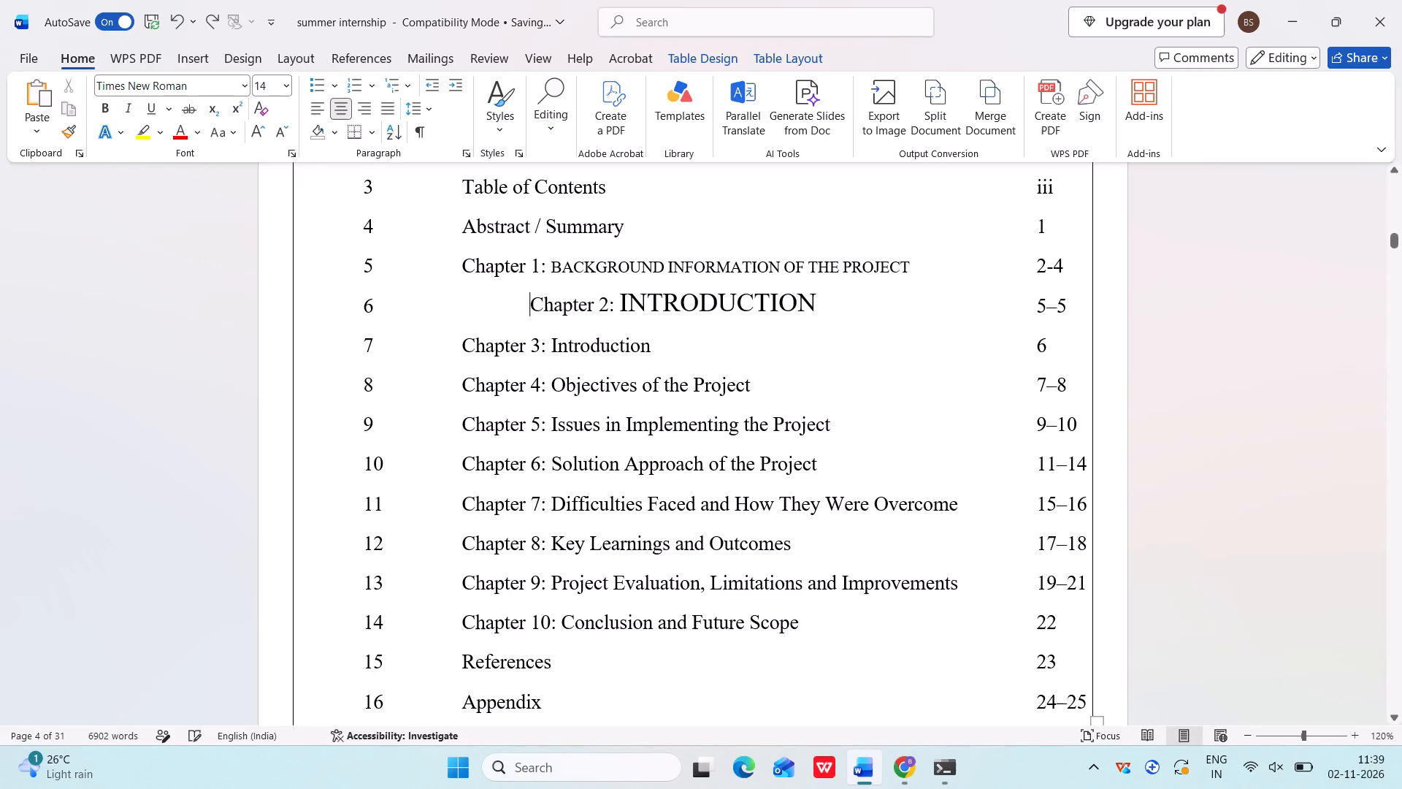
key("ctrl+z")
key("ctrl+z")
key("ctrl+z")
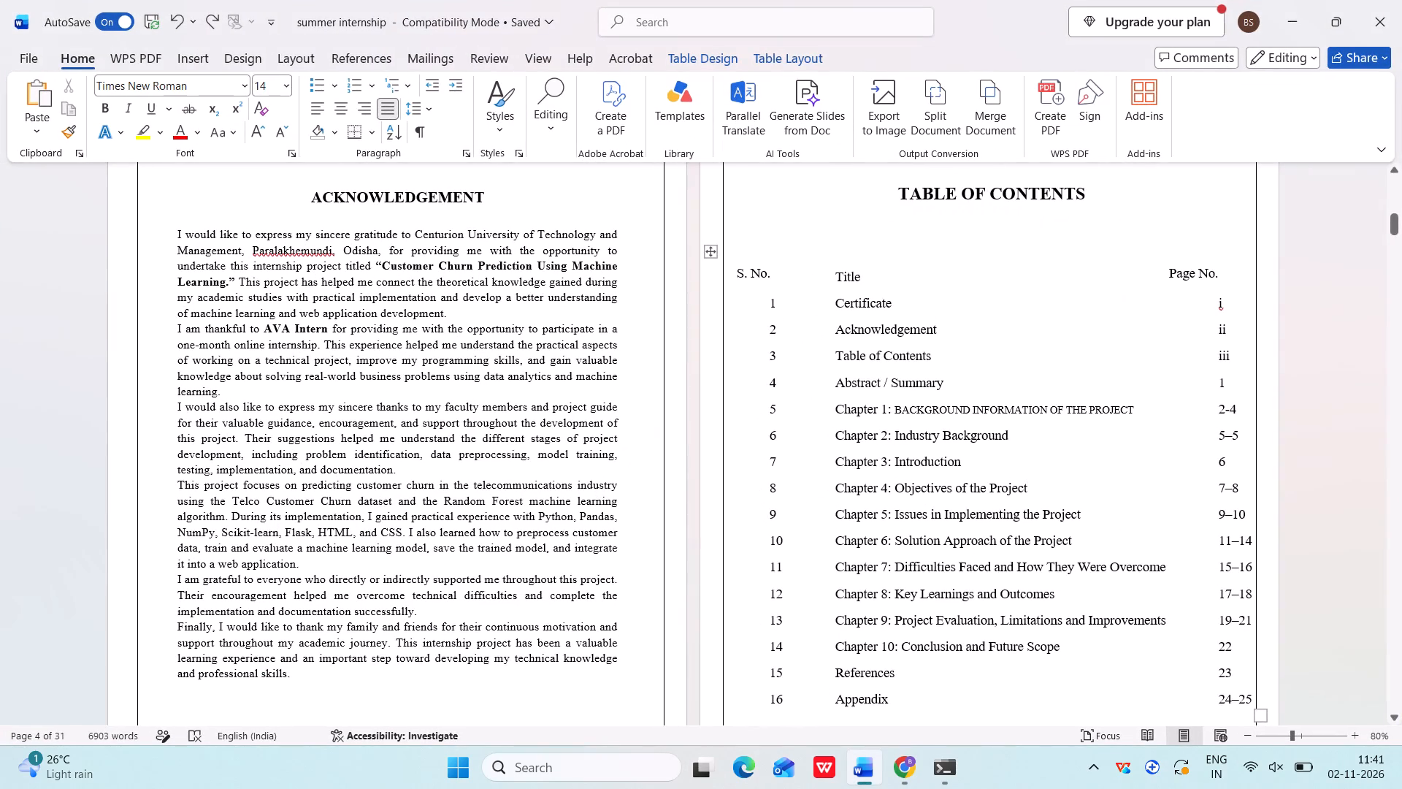
scroll(864, 373, "up", 6)
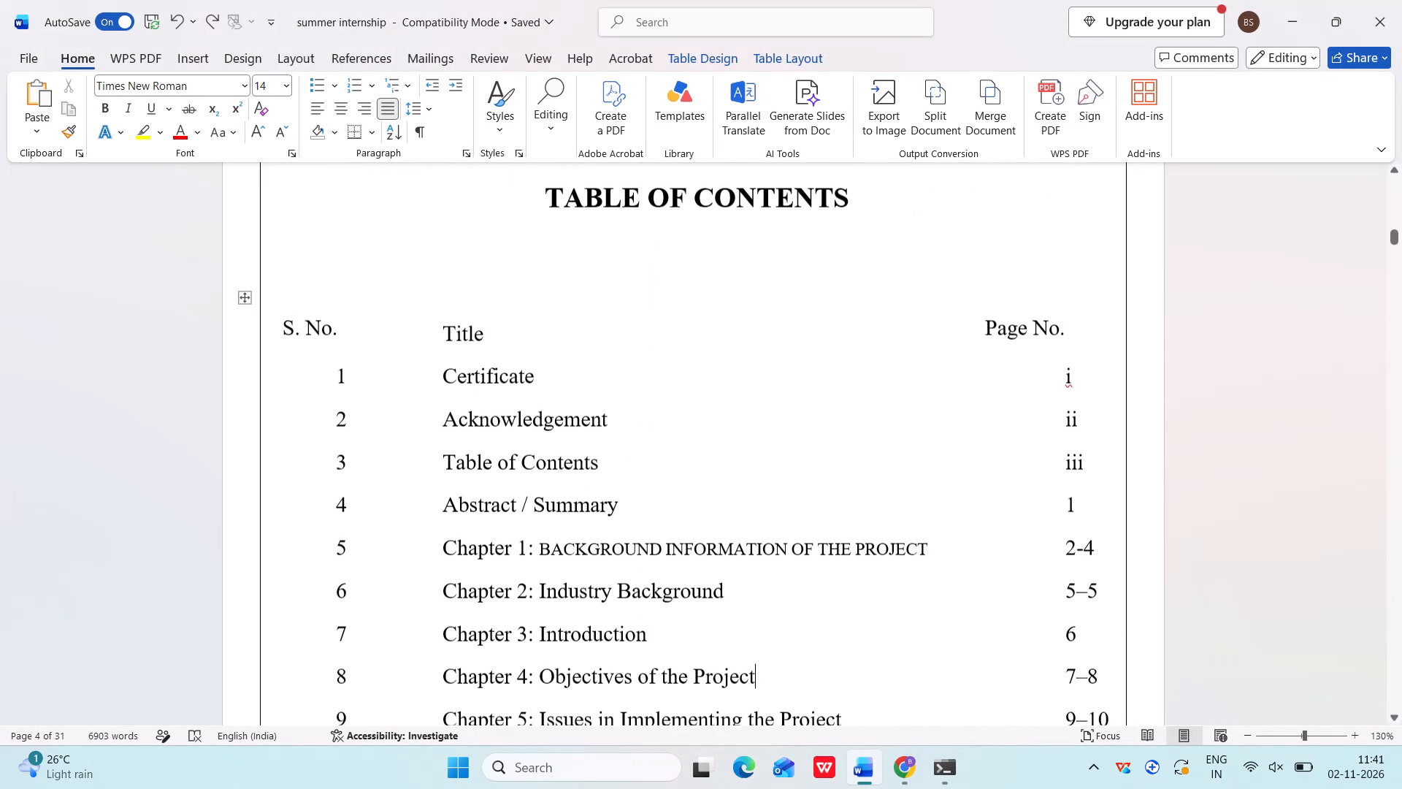
scroll(864, 373, "up", 1)
left_click_drag(280, 313, 1001, 165)
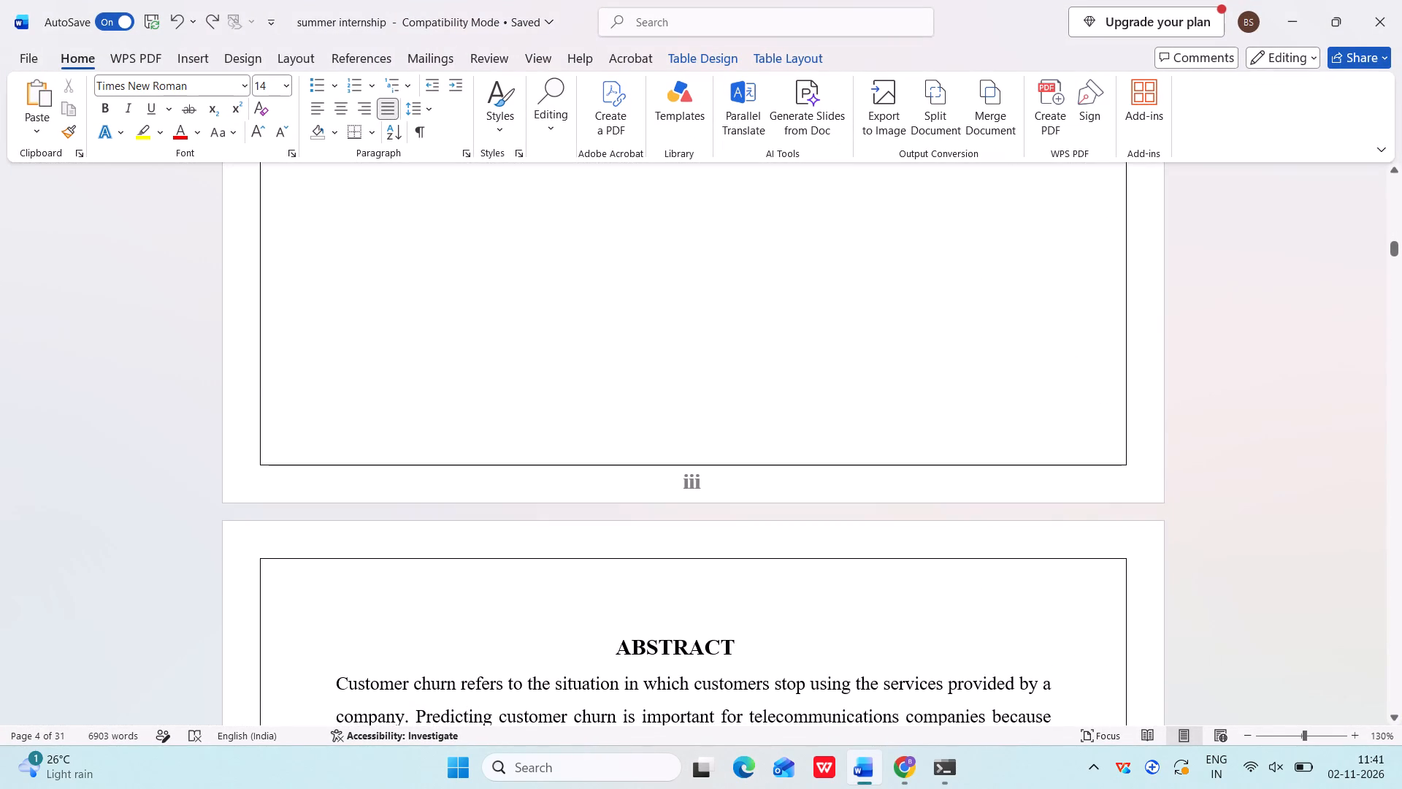
left_click_drag(1001, 165, 1149, 533)
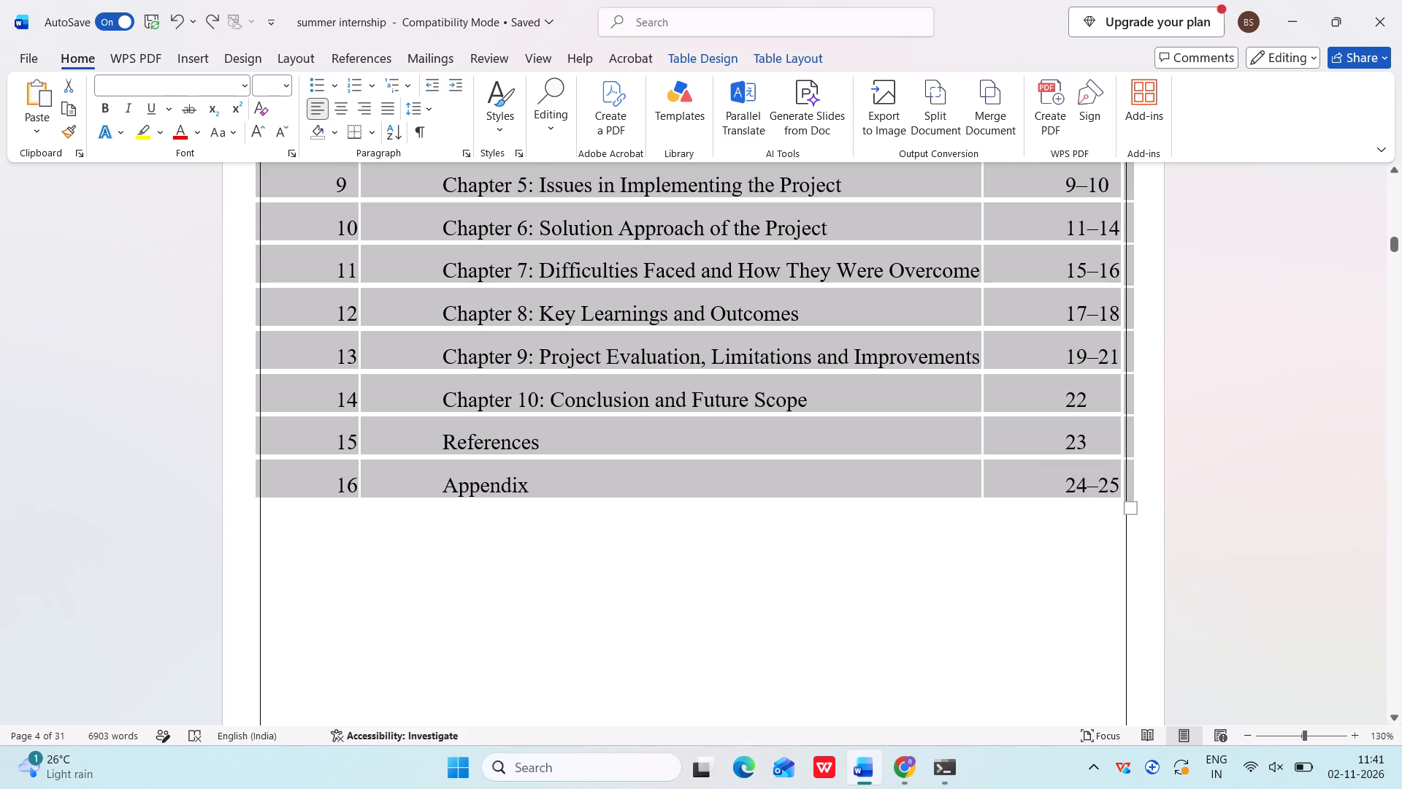
key("ctrl+v")
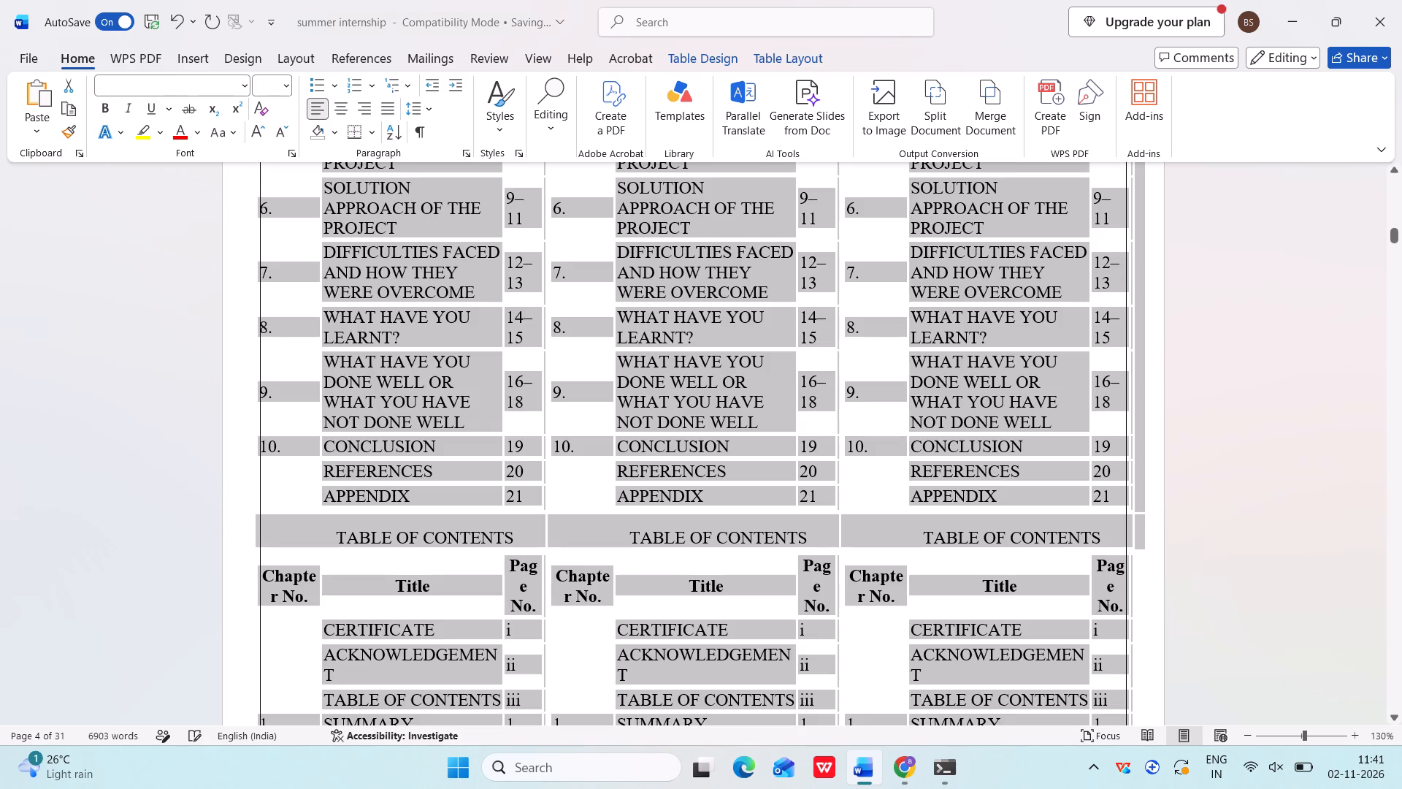
scroll(934, 508, "up", 2)
left_click(934, 508)
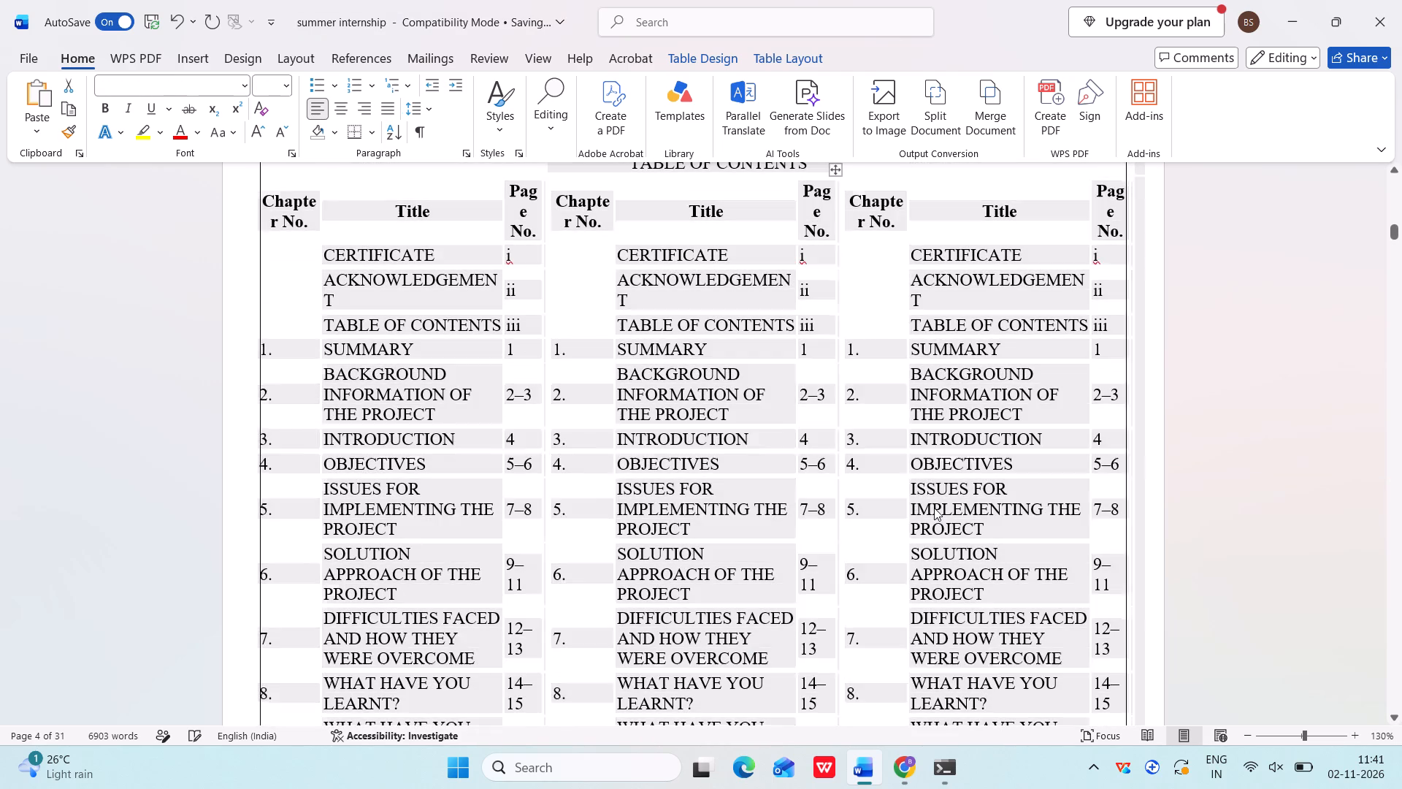
Delete the cells holding the middle copy of the pasted contents, shifting the remaining cells left.
scroll(790, 478, "up", 1)
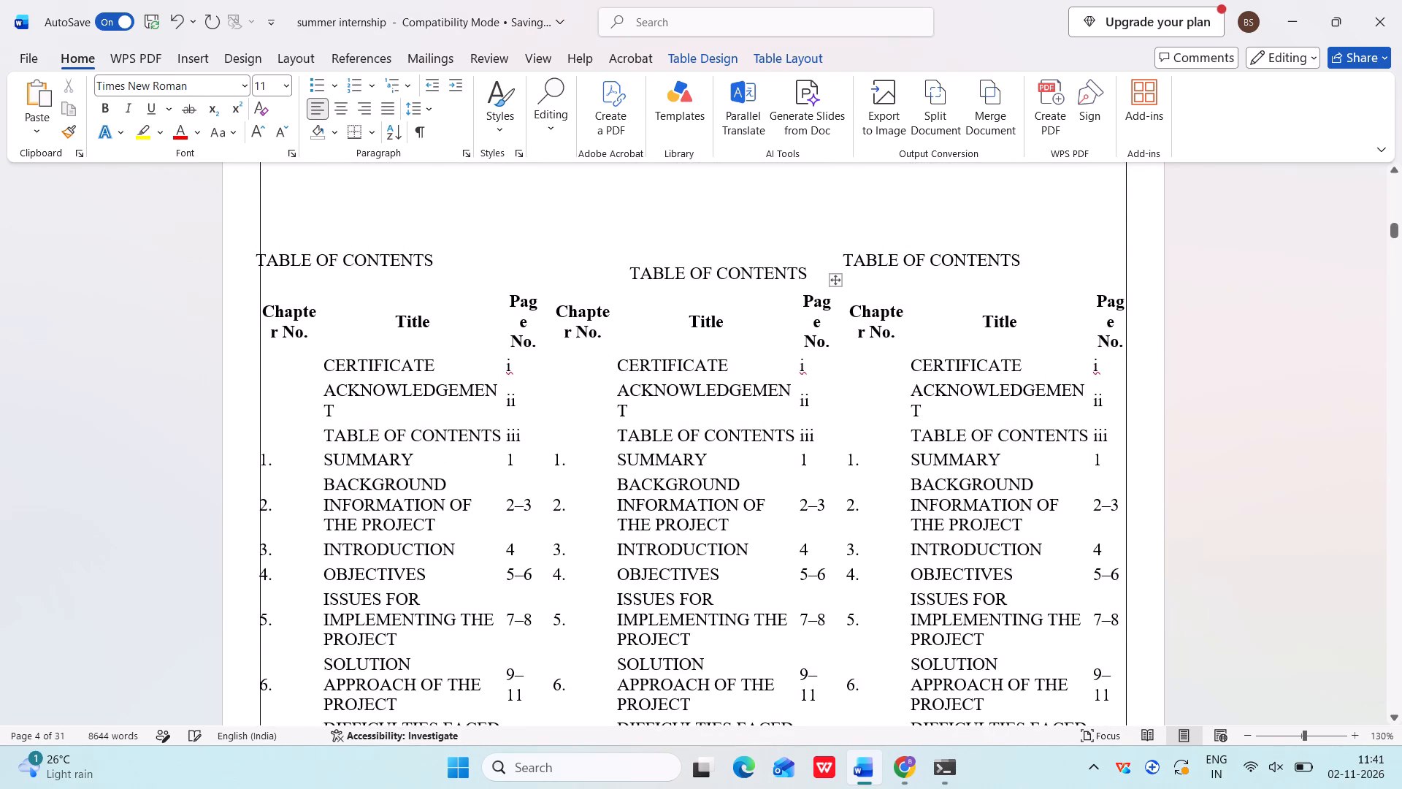
scroll(667, 424, "down", 1)
scroll(651, 379, "up", 1)
scroll(595, 502, "down", 1)
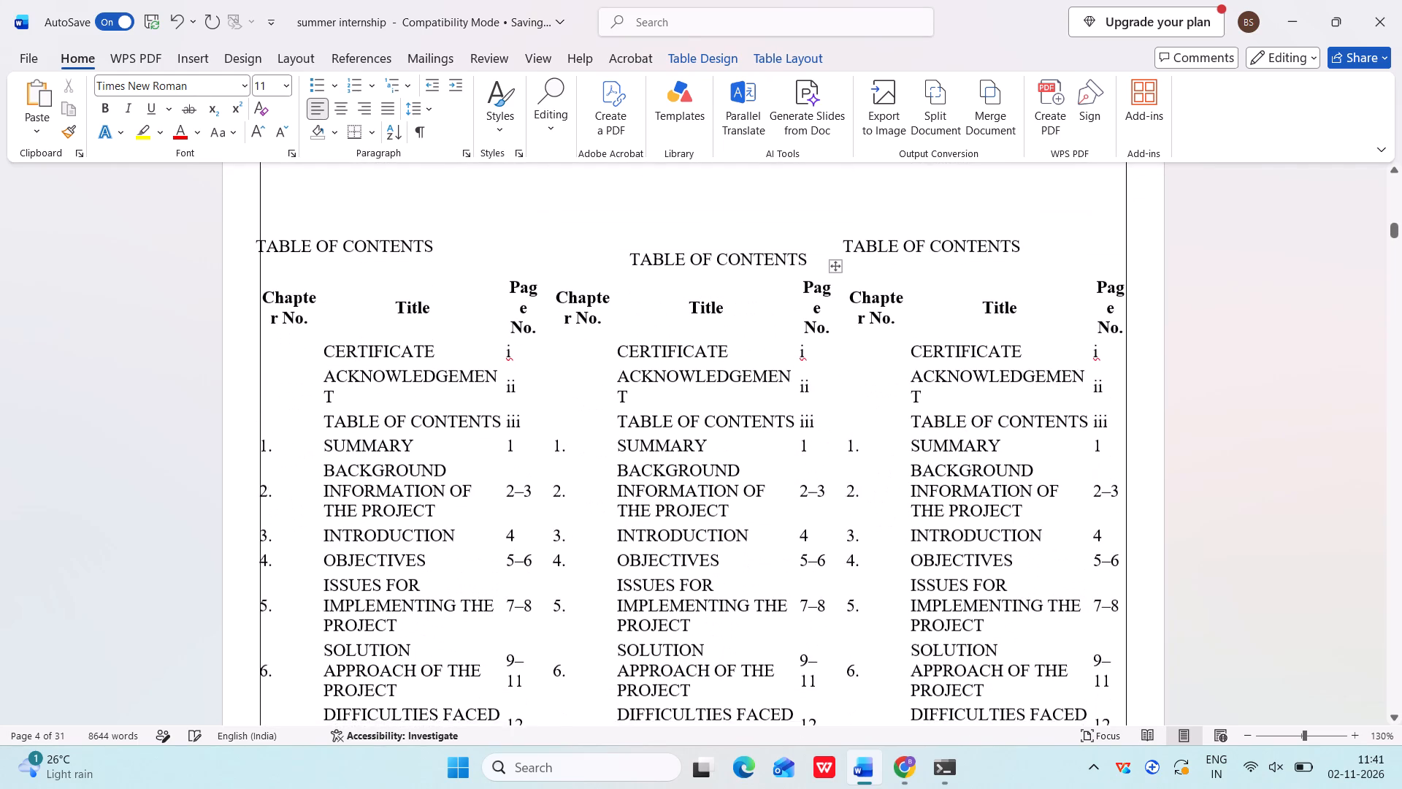
scroll(595, 502, "down", 1)
left_click(572, 264)
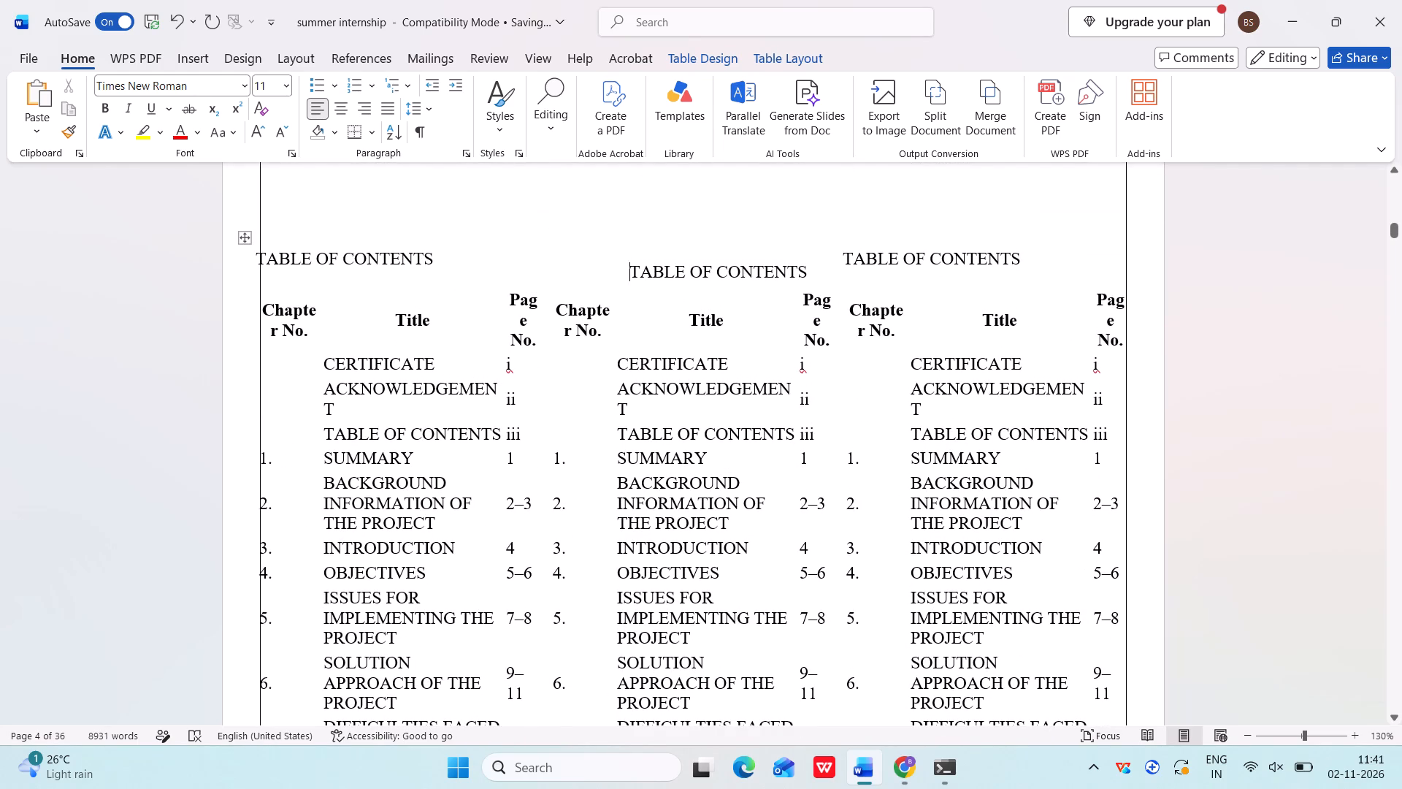
left_click_drag(572, 264, 640, 383)
key("BackSpace")
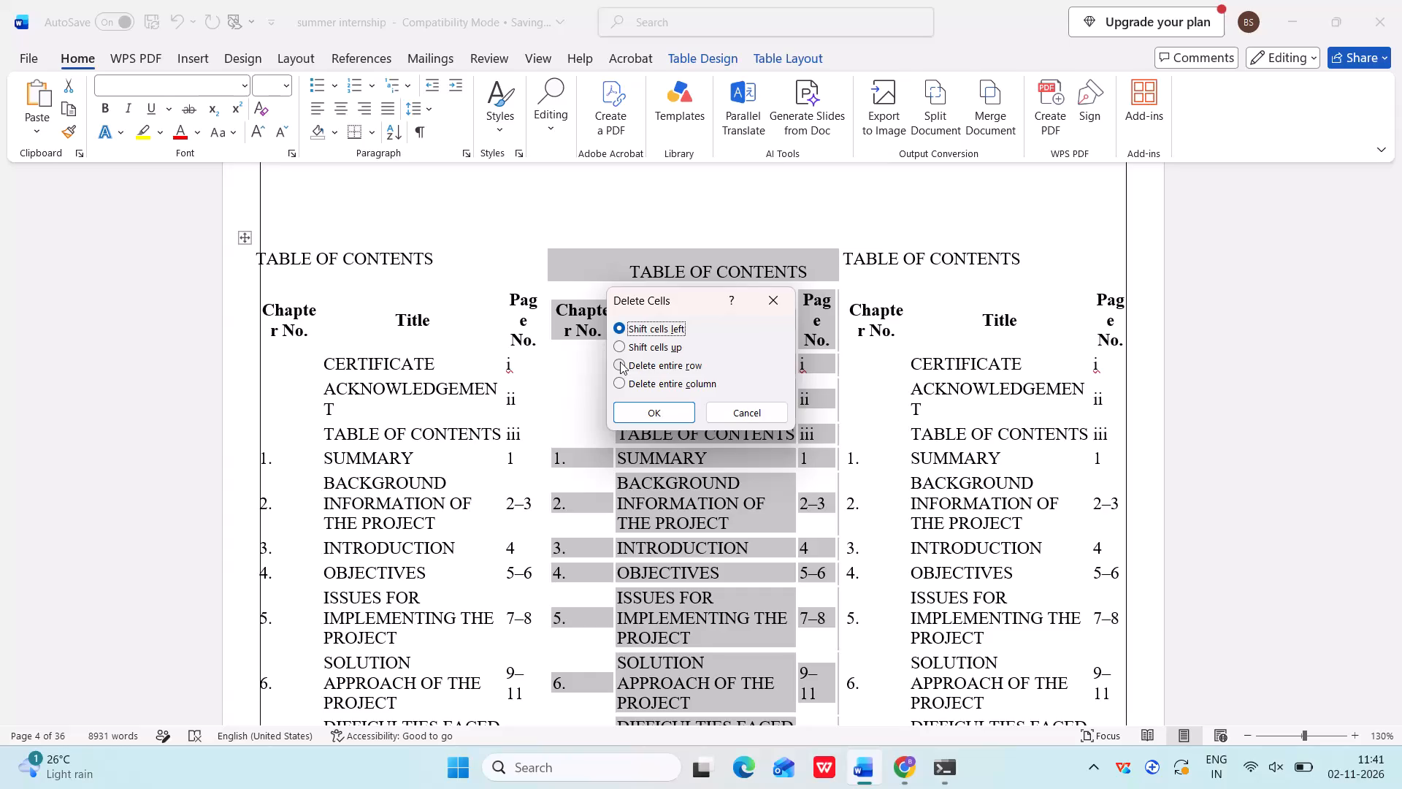
left_click(640, 416)
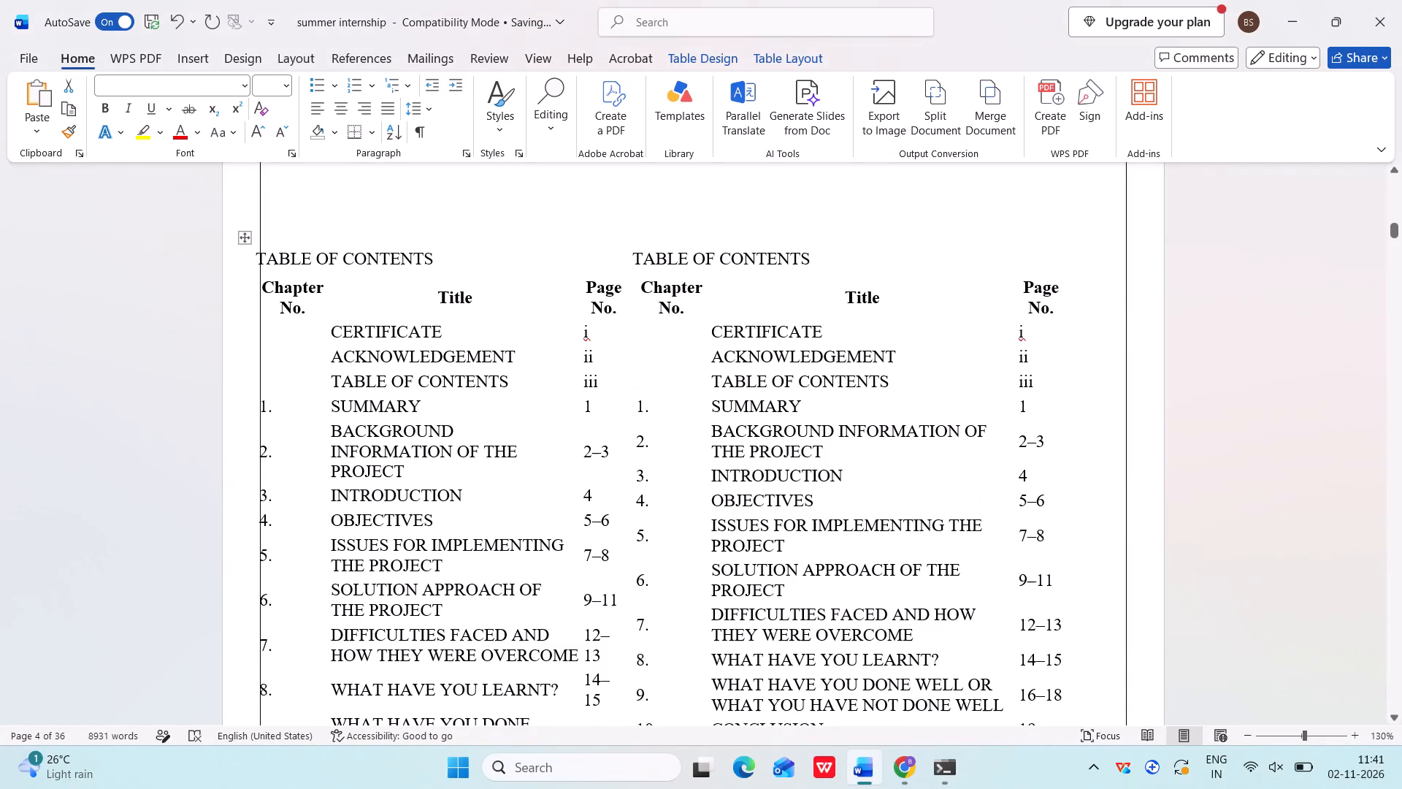
Cut the second copy of the pasted contents, from its TABLE OF CONTENTS heading down to the APPENDIX row.
left_click_drag(633, 259, 695, 713)
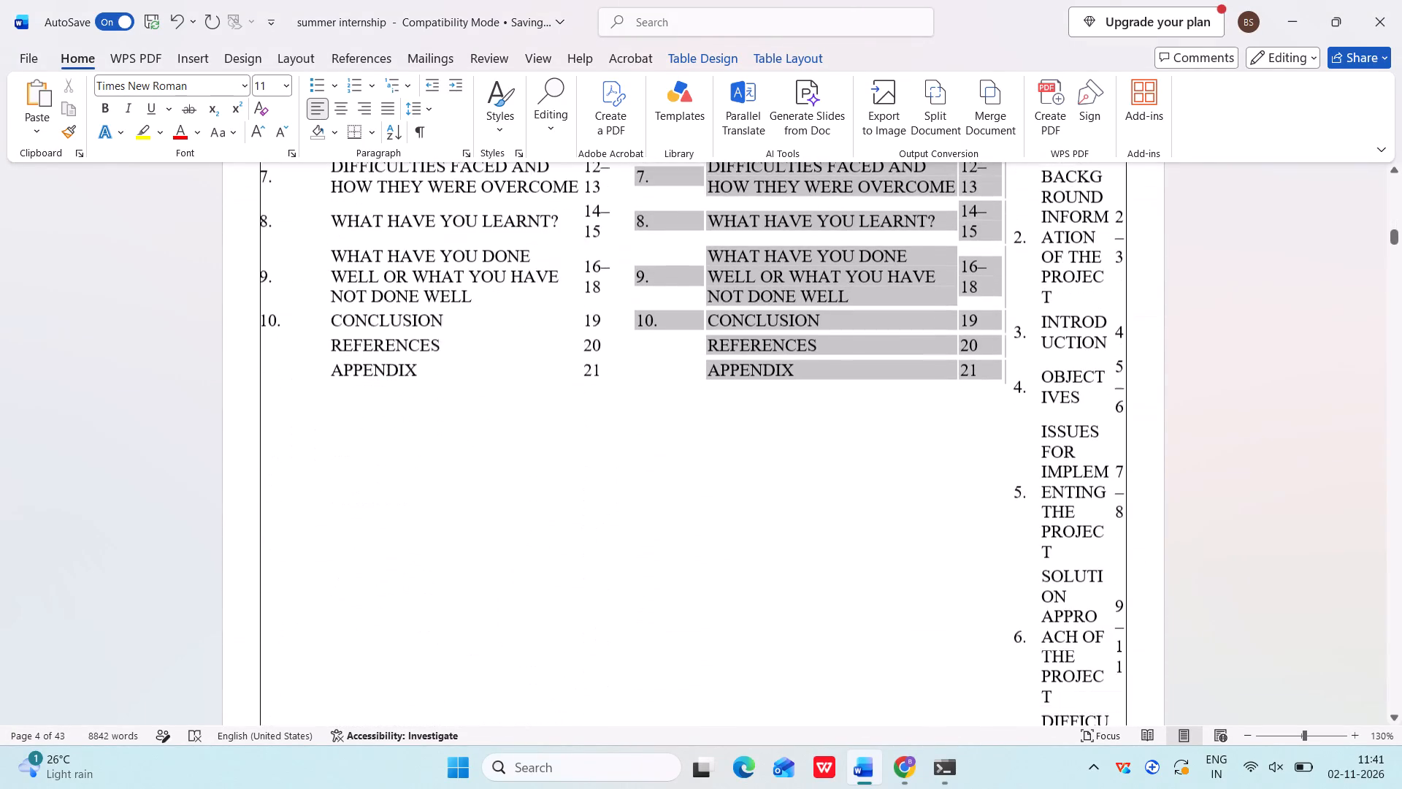
left_click_drag(695, 713, 737, 544)
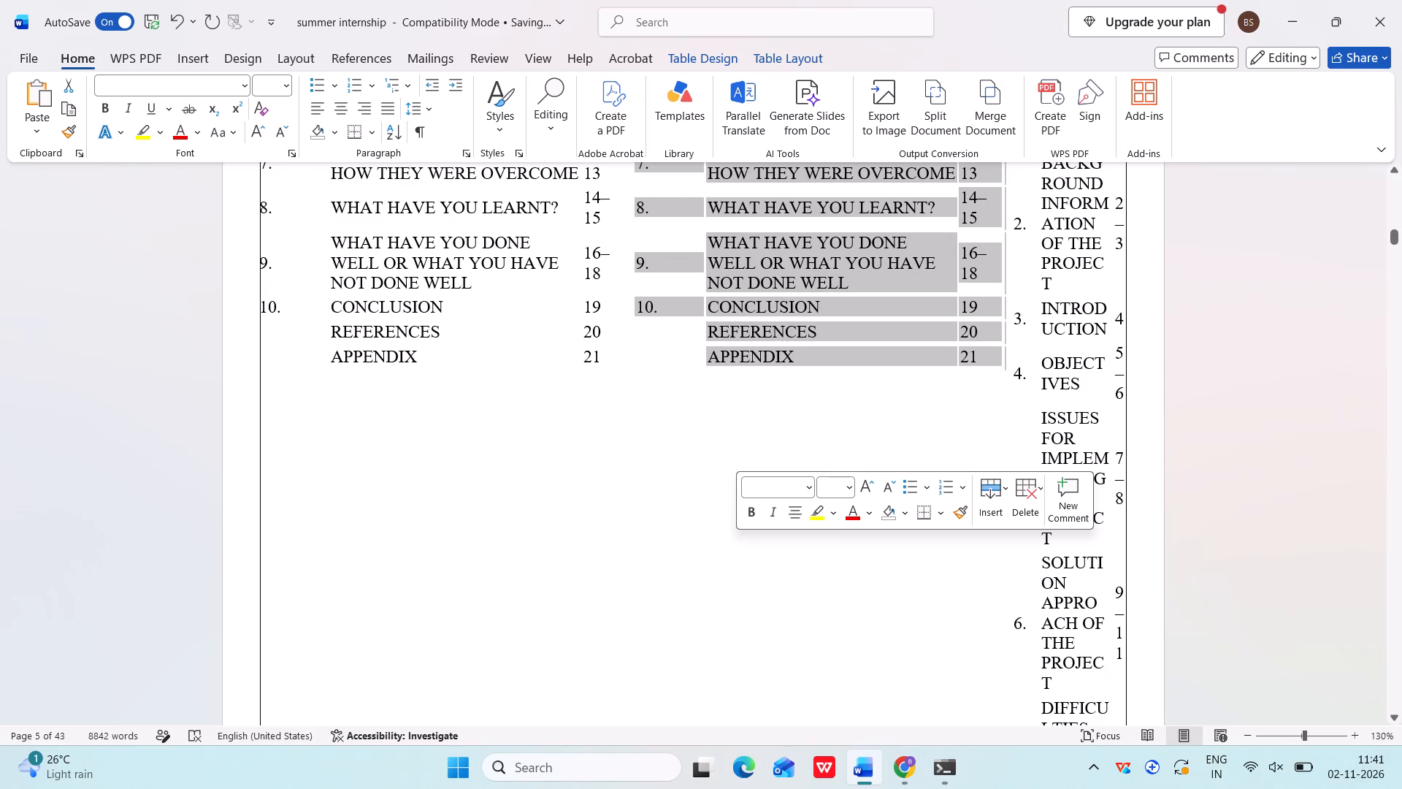
right_click(816, 362)
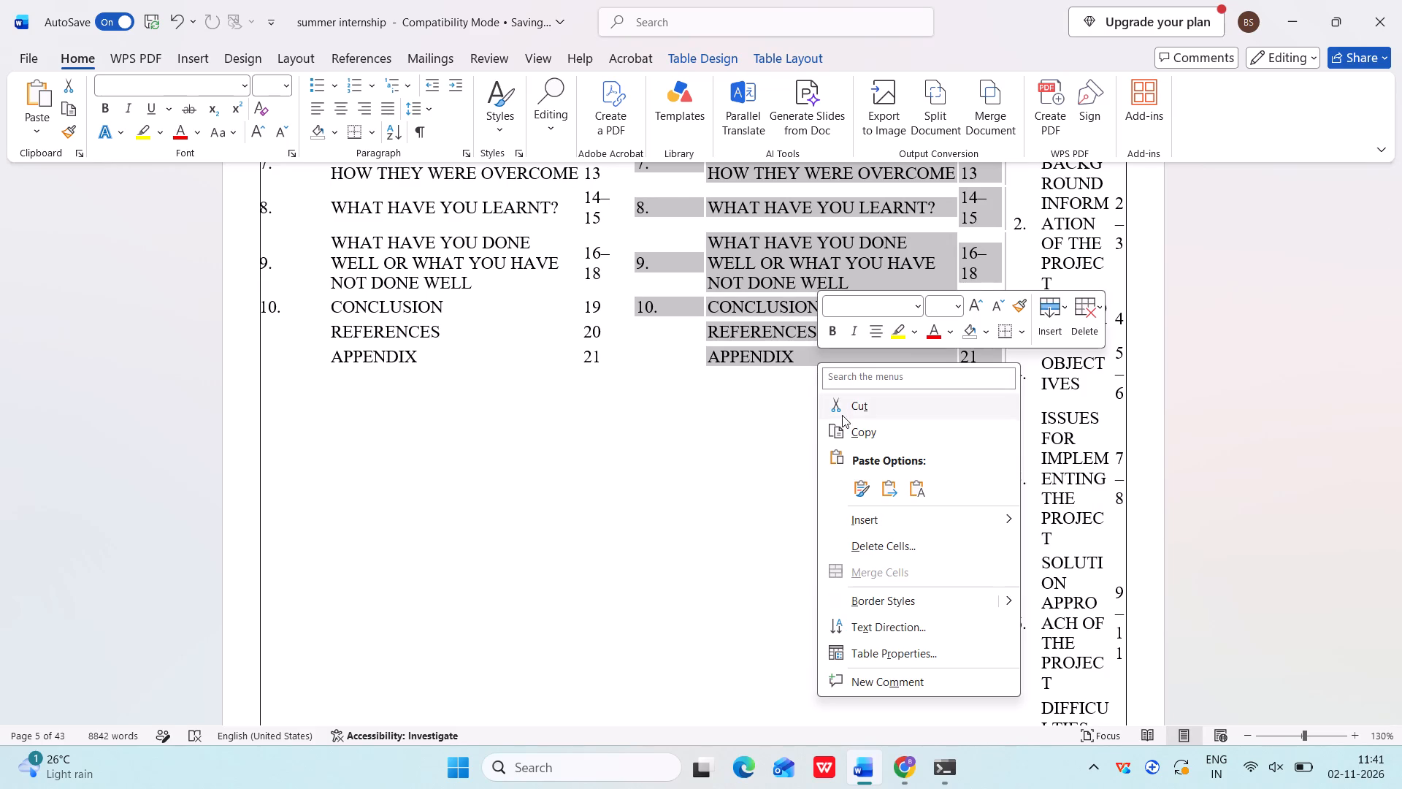
left_click(842, 415)
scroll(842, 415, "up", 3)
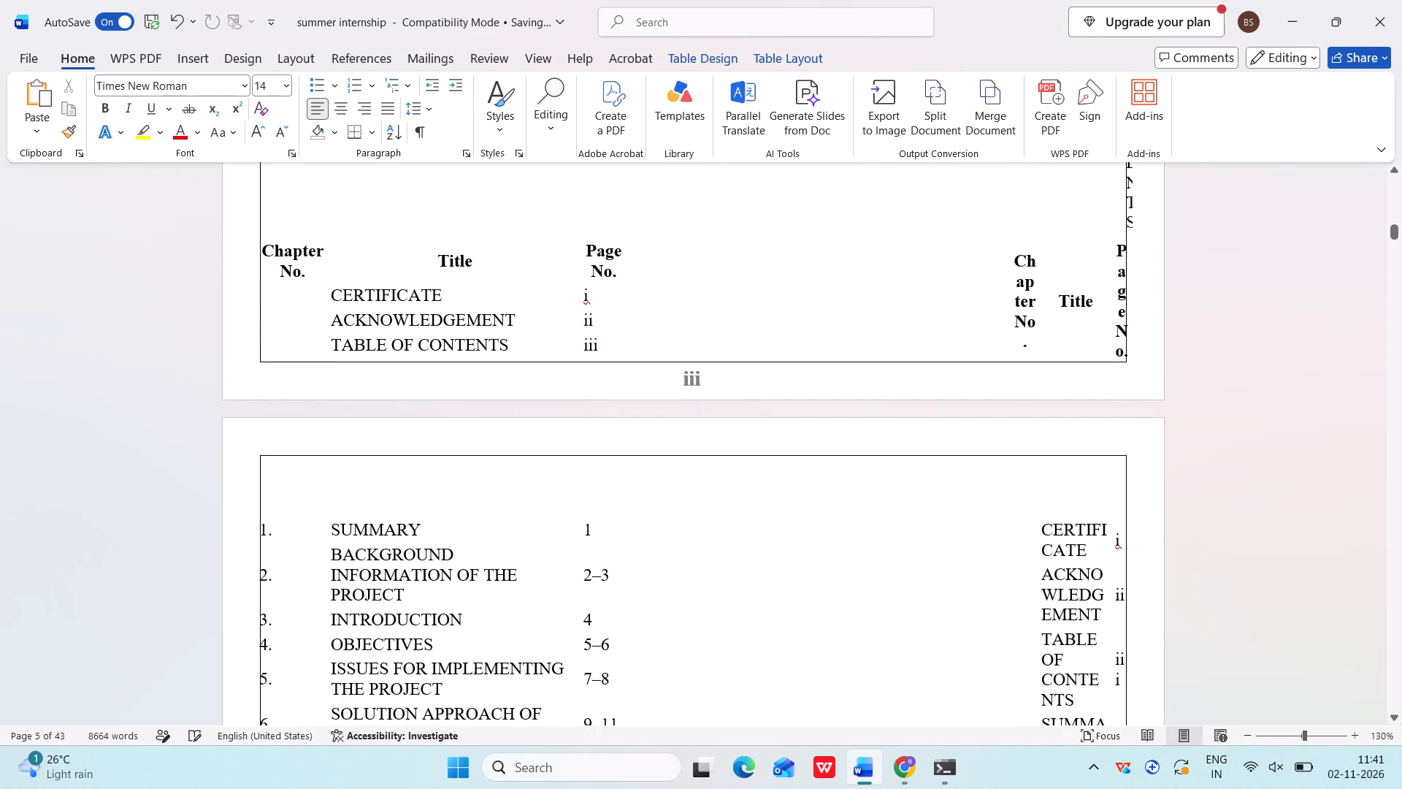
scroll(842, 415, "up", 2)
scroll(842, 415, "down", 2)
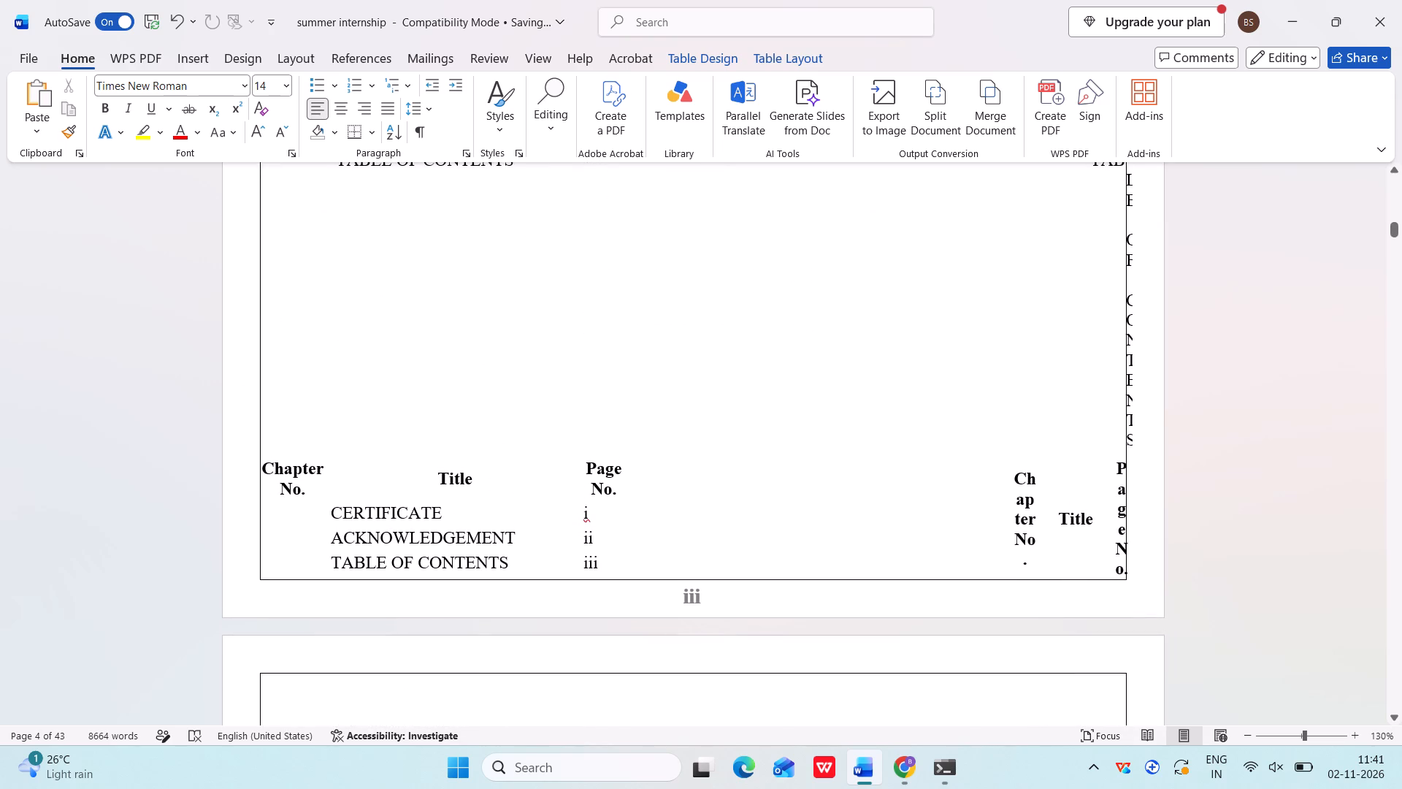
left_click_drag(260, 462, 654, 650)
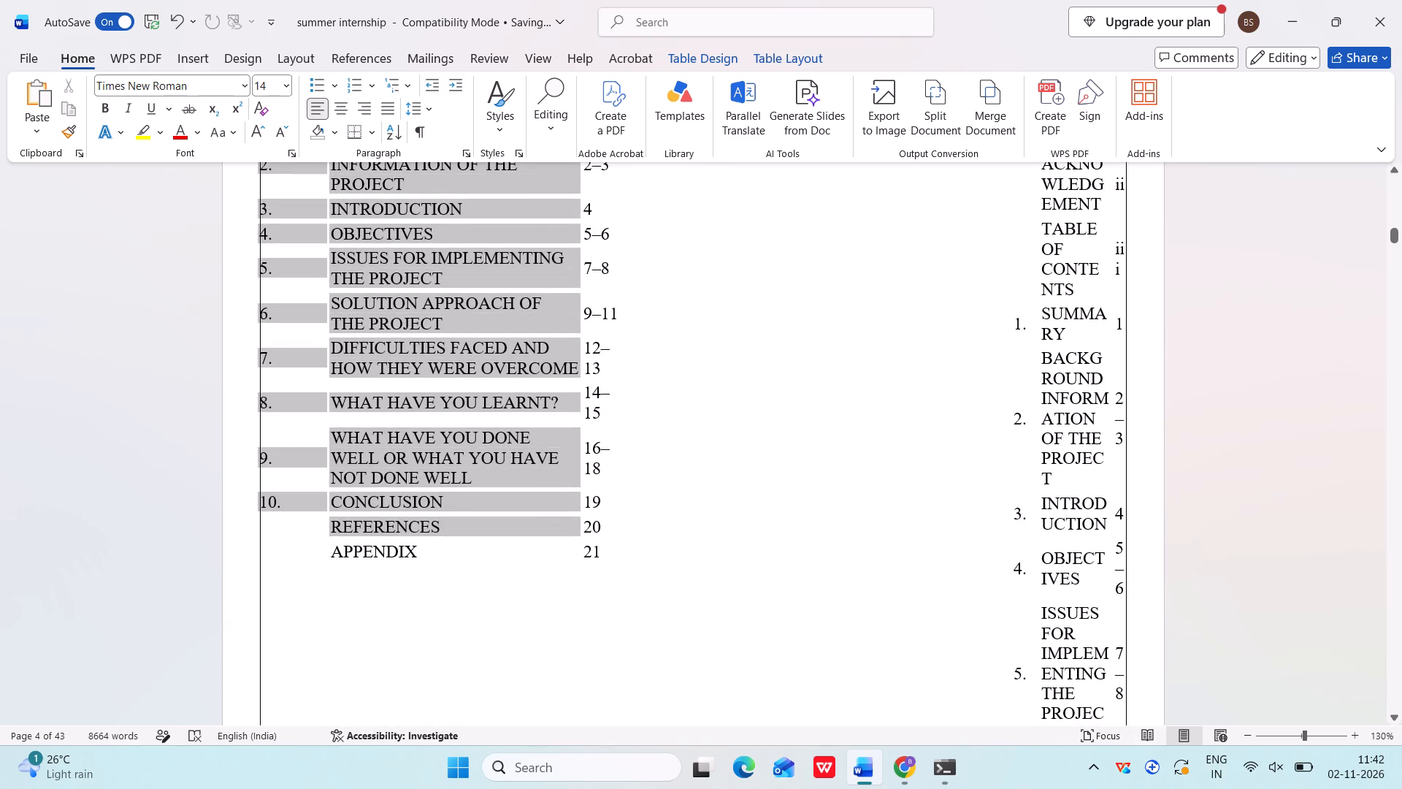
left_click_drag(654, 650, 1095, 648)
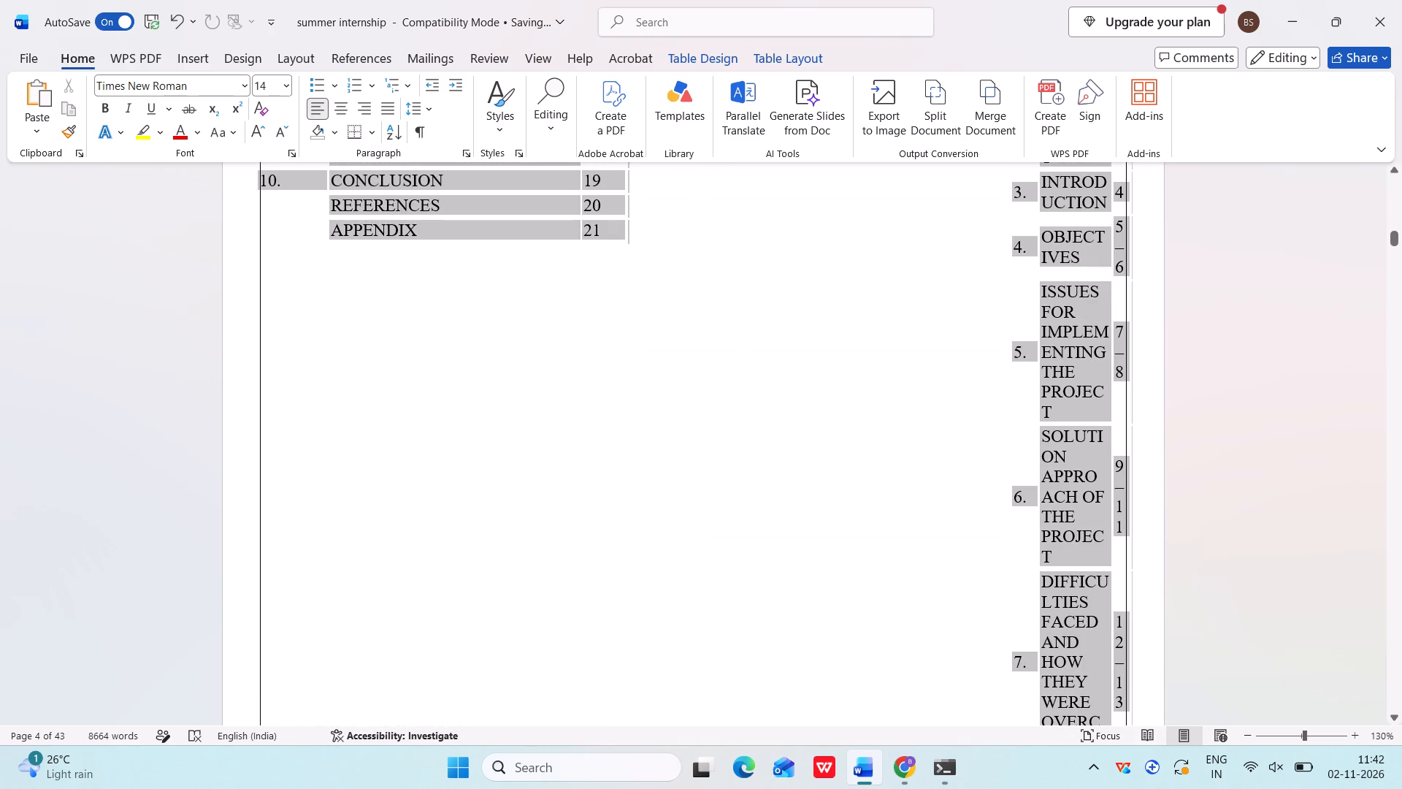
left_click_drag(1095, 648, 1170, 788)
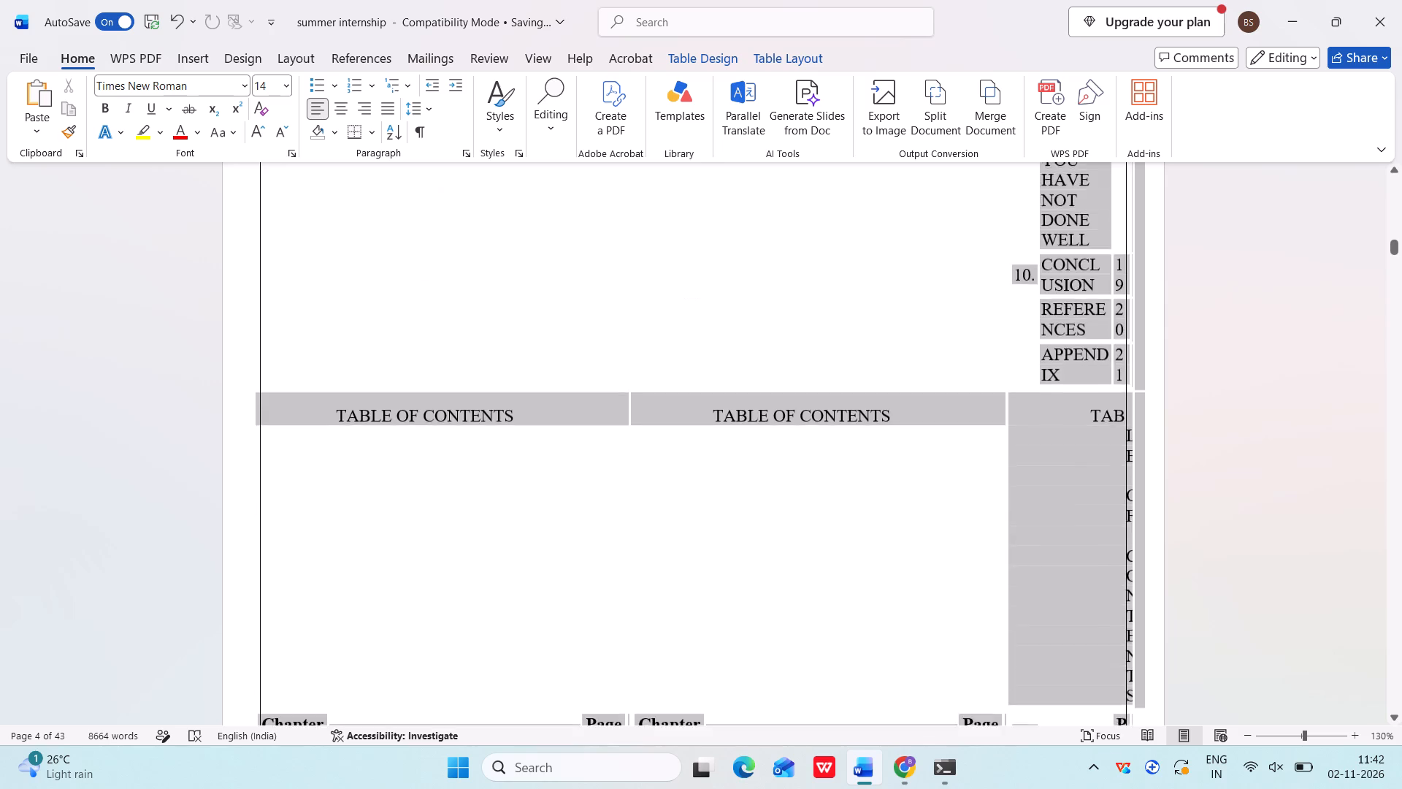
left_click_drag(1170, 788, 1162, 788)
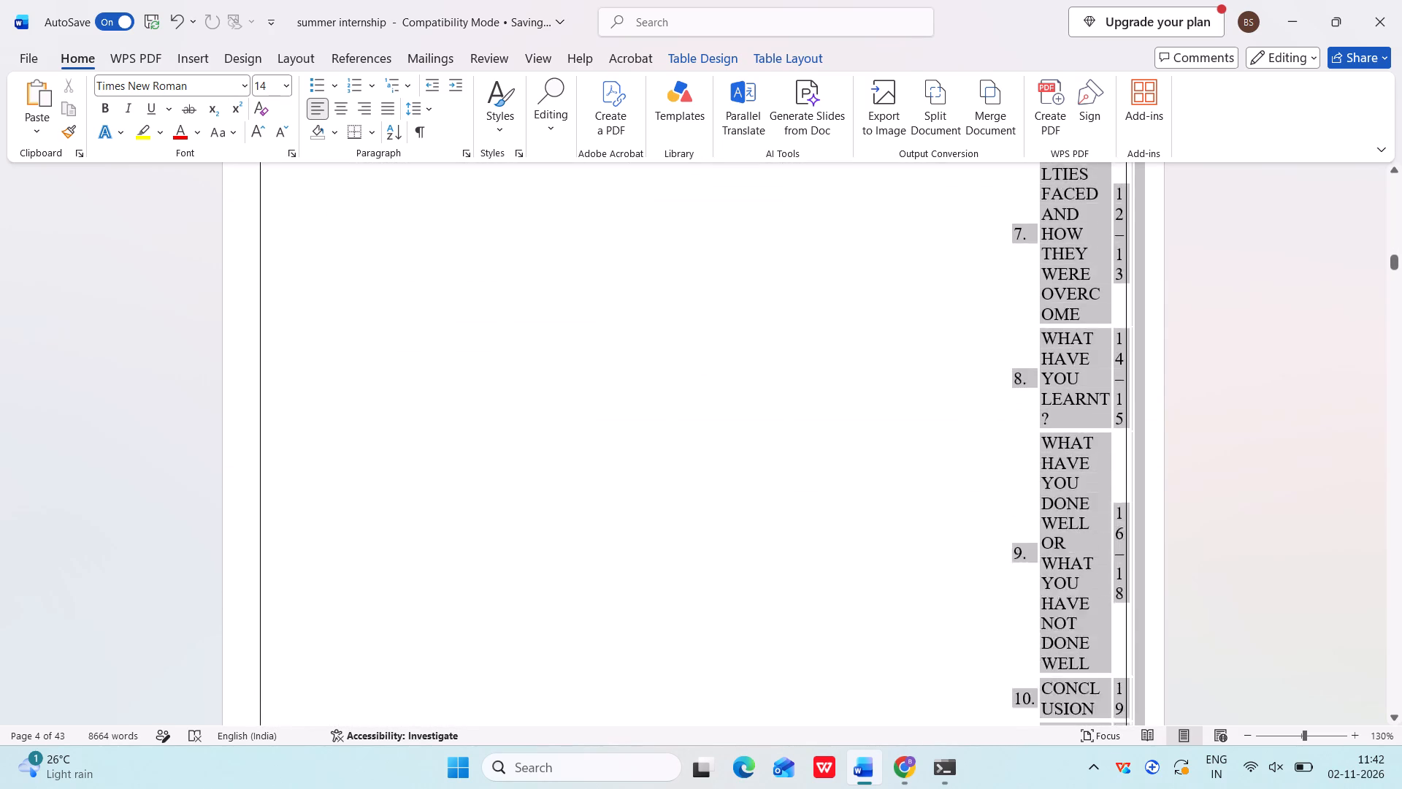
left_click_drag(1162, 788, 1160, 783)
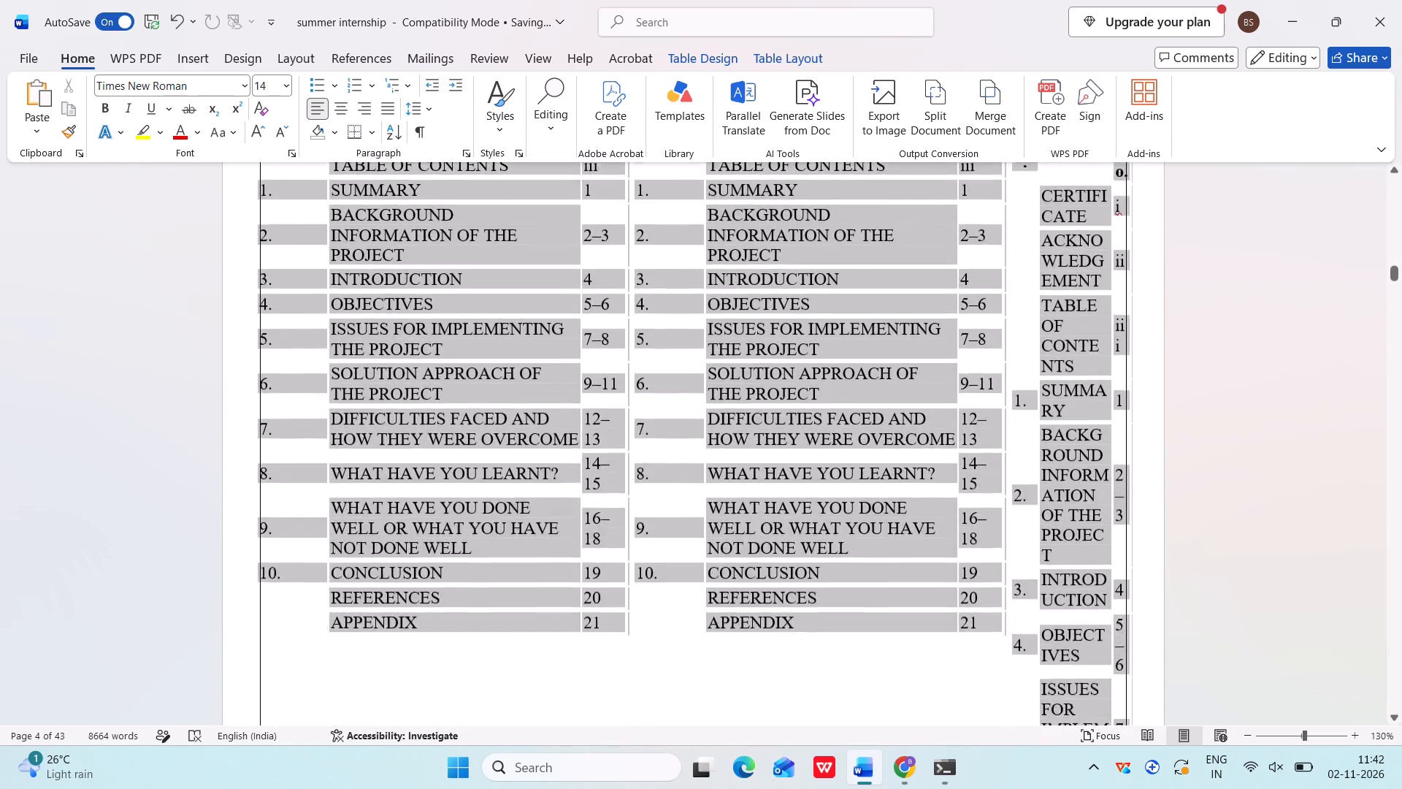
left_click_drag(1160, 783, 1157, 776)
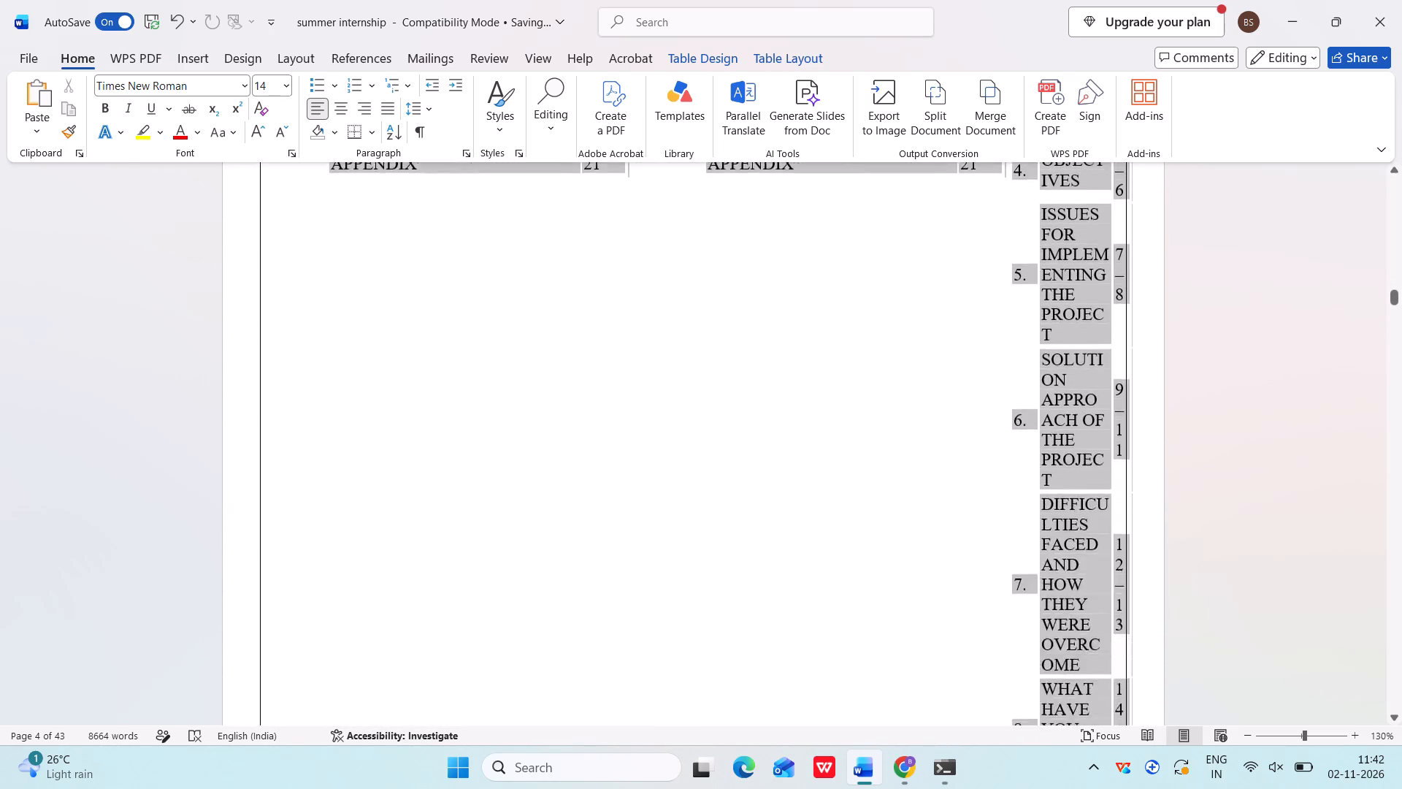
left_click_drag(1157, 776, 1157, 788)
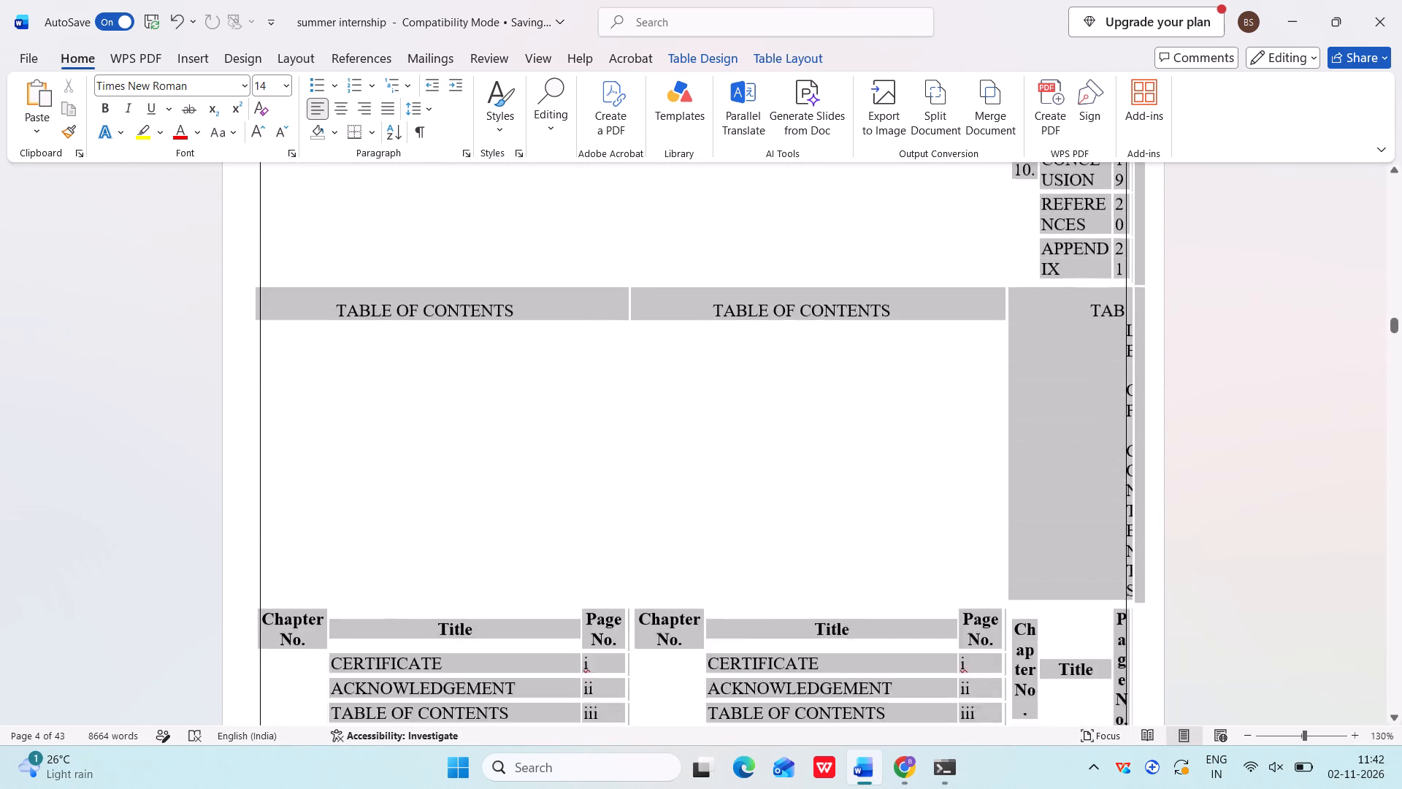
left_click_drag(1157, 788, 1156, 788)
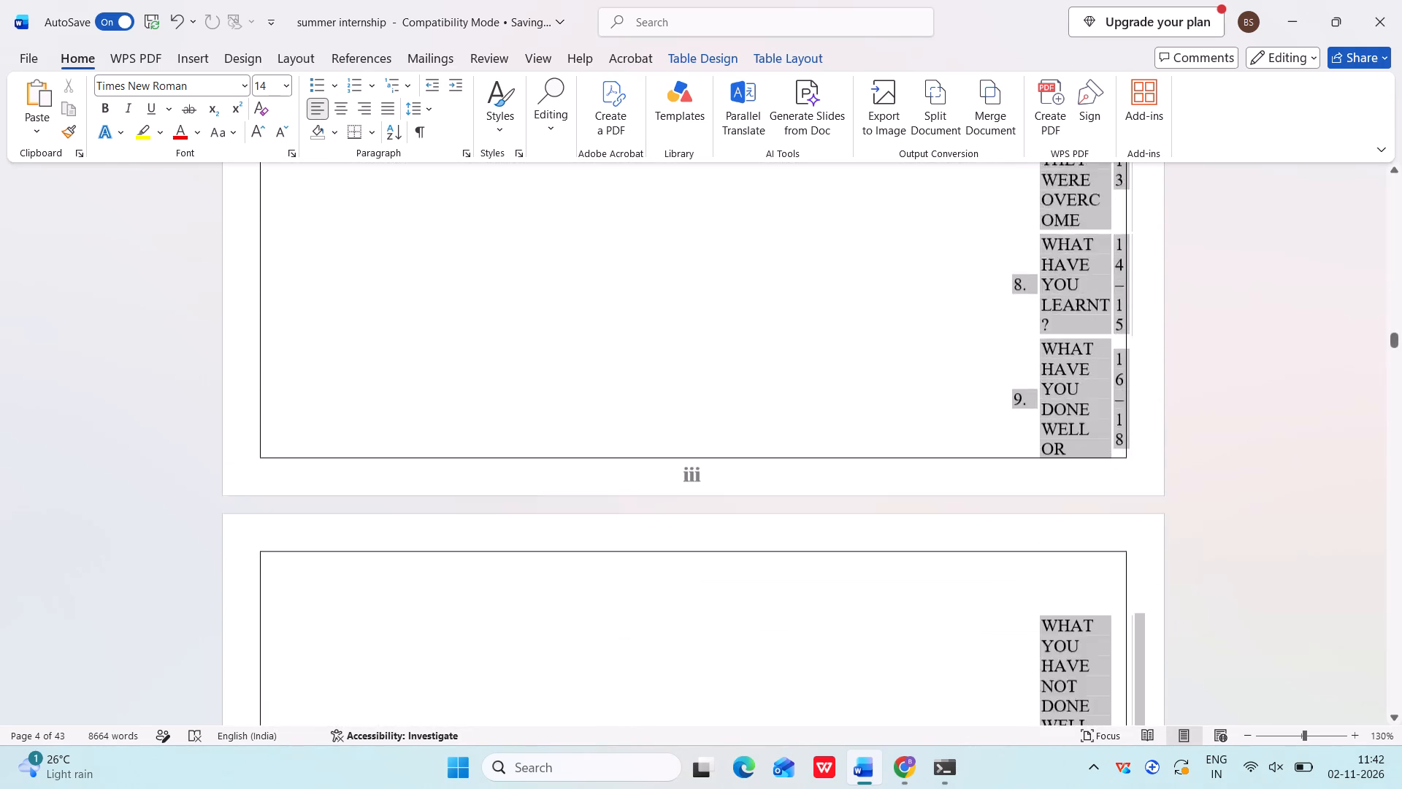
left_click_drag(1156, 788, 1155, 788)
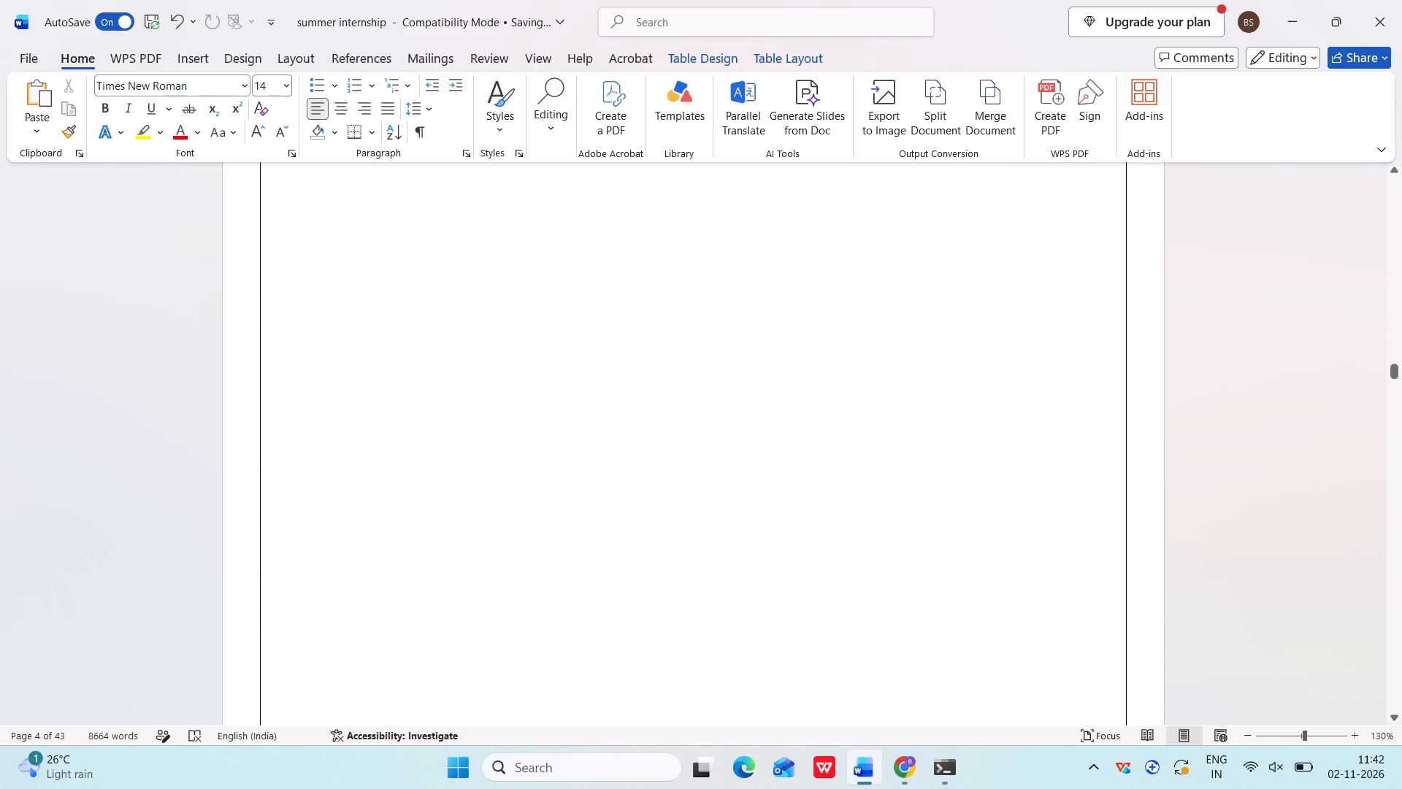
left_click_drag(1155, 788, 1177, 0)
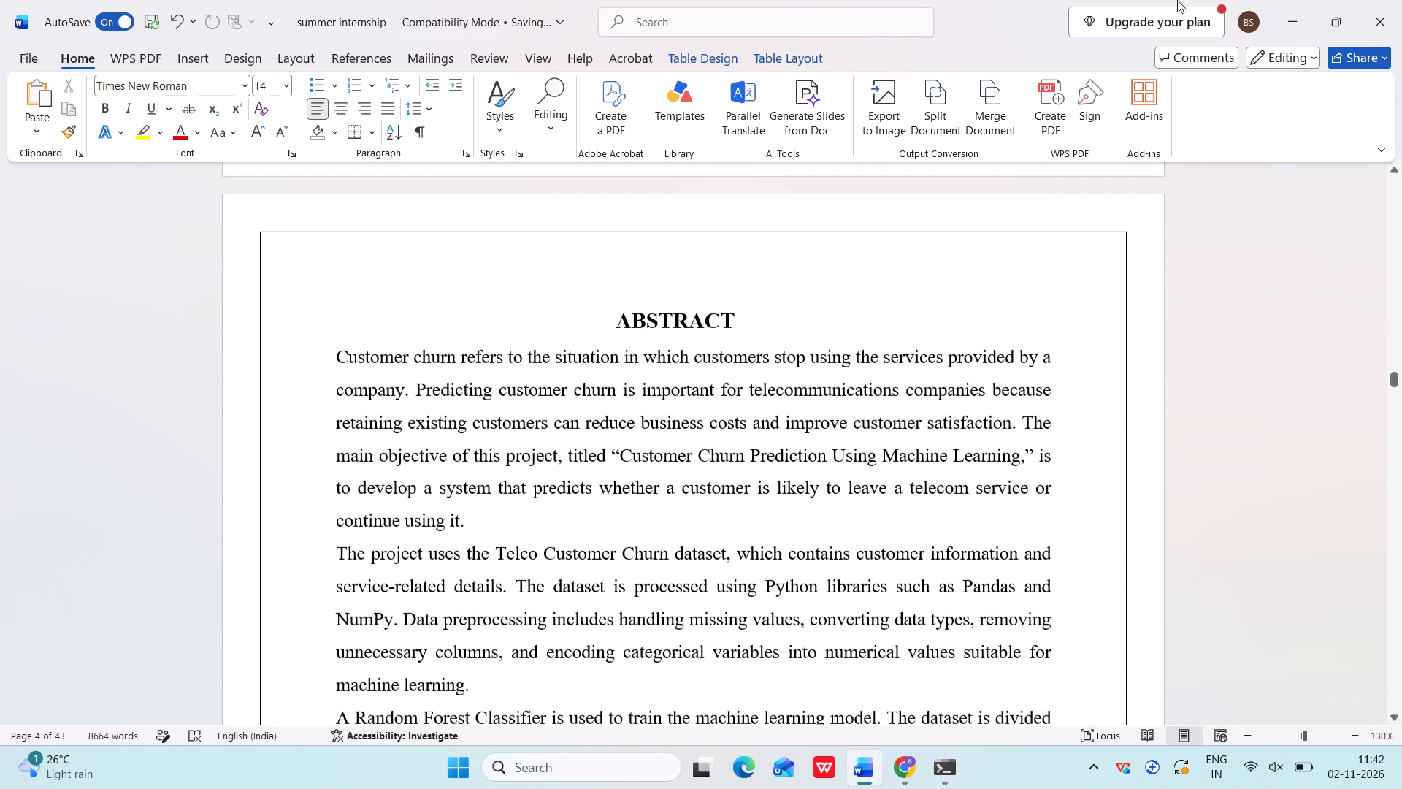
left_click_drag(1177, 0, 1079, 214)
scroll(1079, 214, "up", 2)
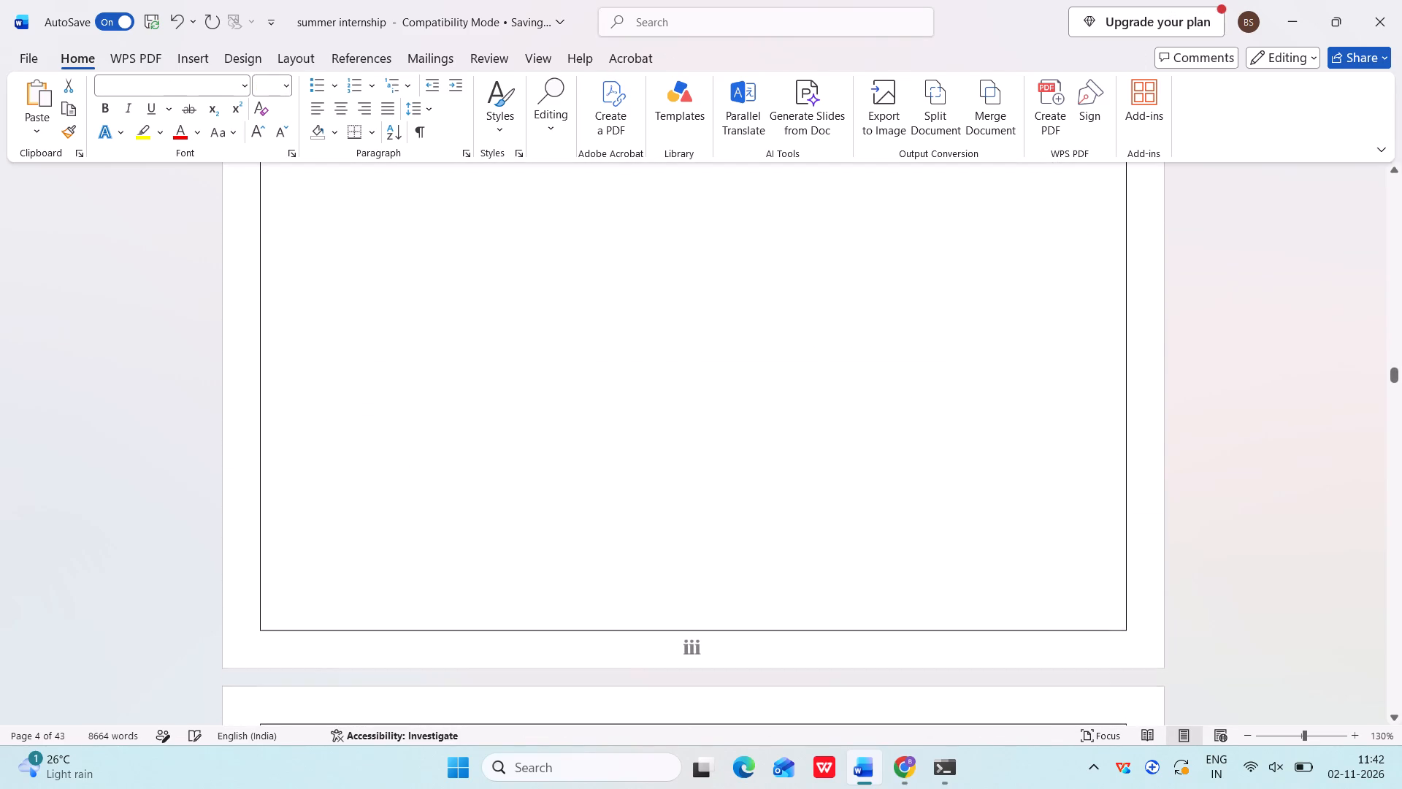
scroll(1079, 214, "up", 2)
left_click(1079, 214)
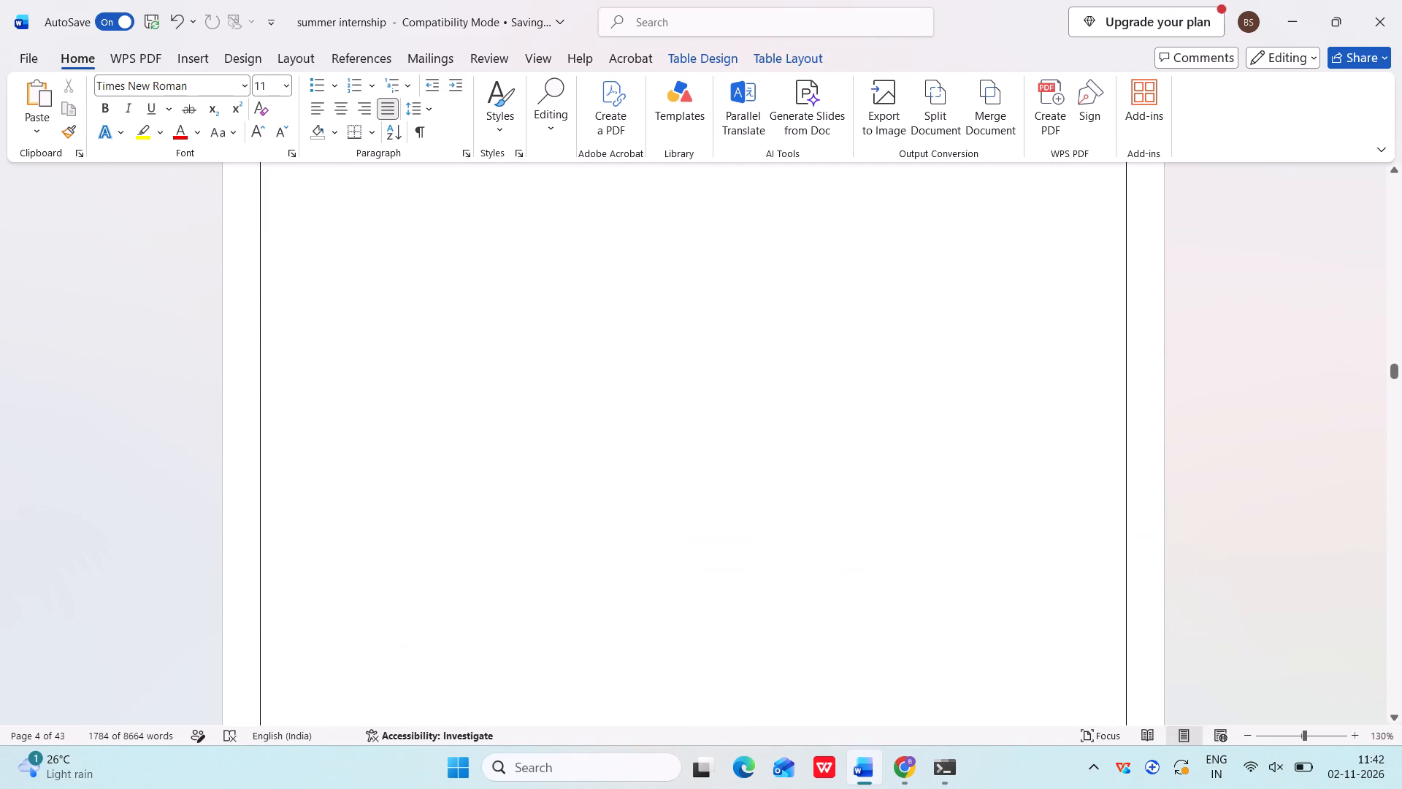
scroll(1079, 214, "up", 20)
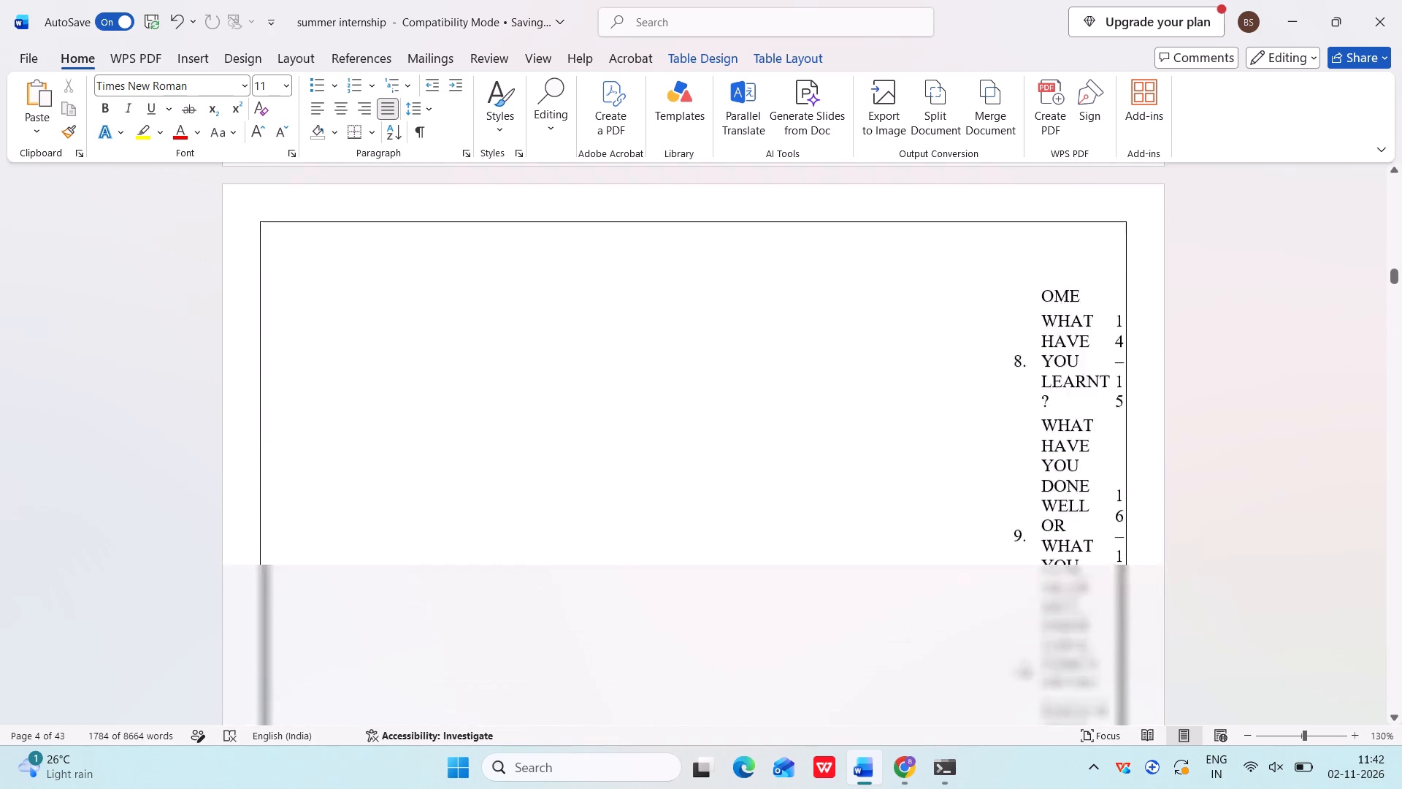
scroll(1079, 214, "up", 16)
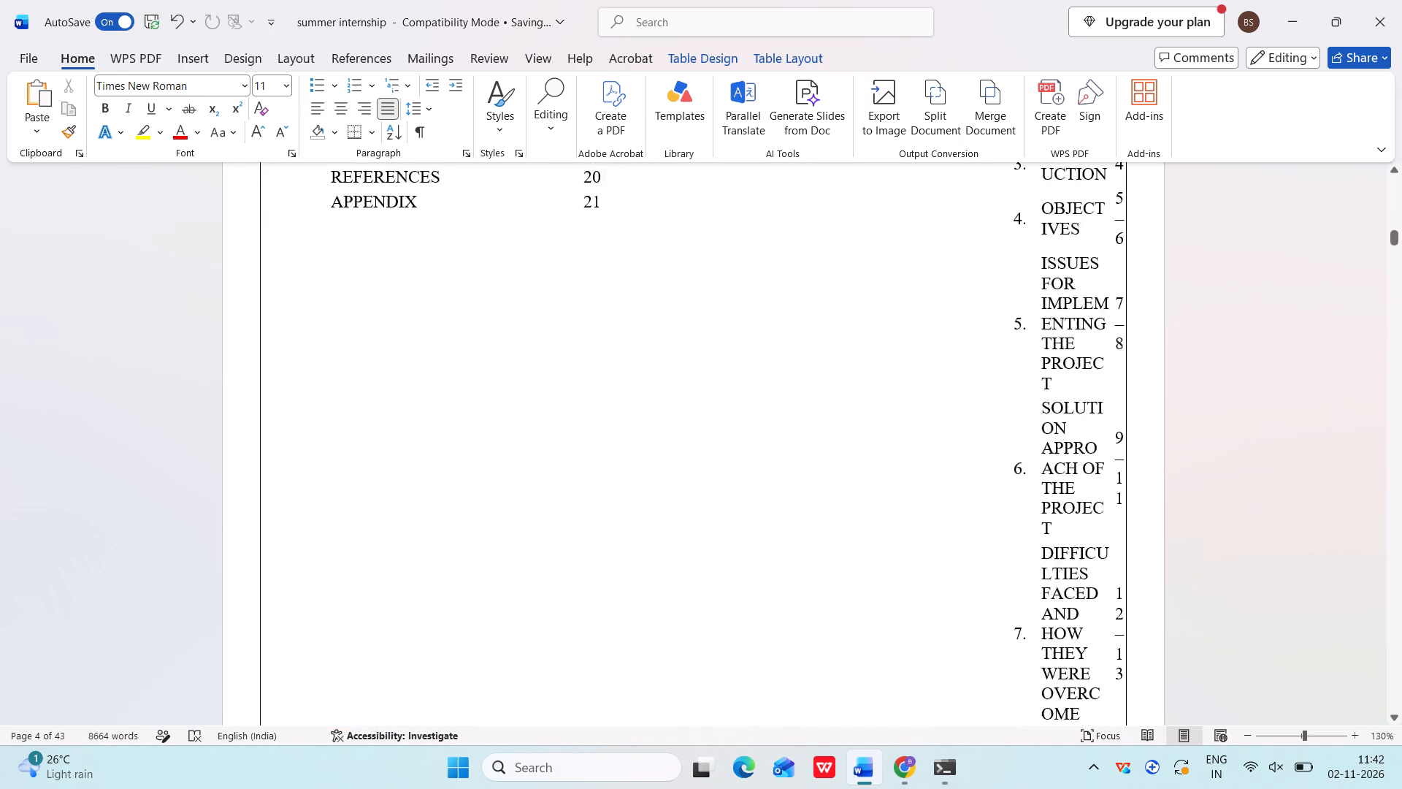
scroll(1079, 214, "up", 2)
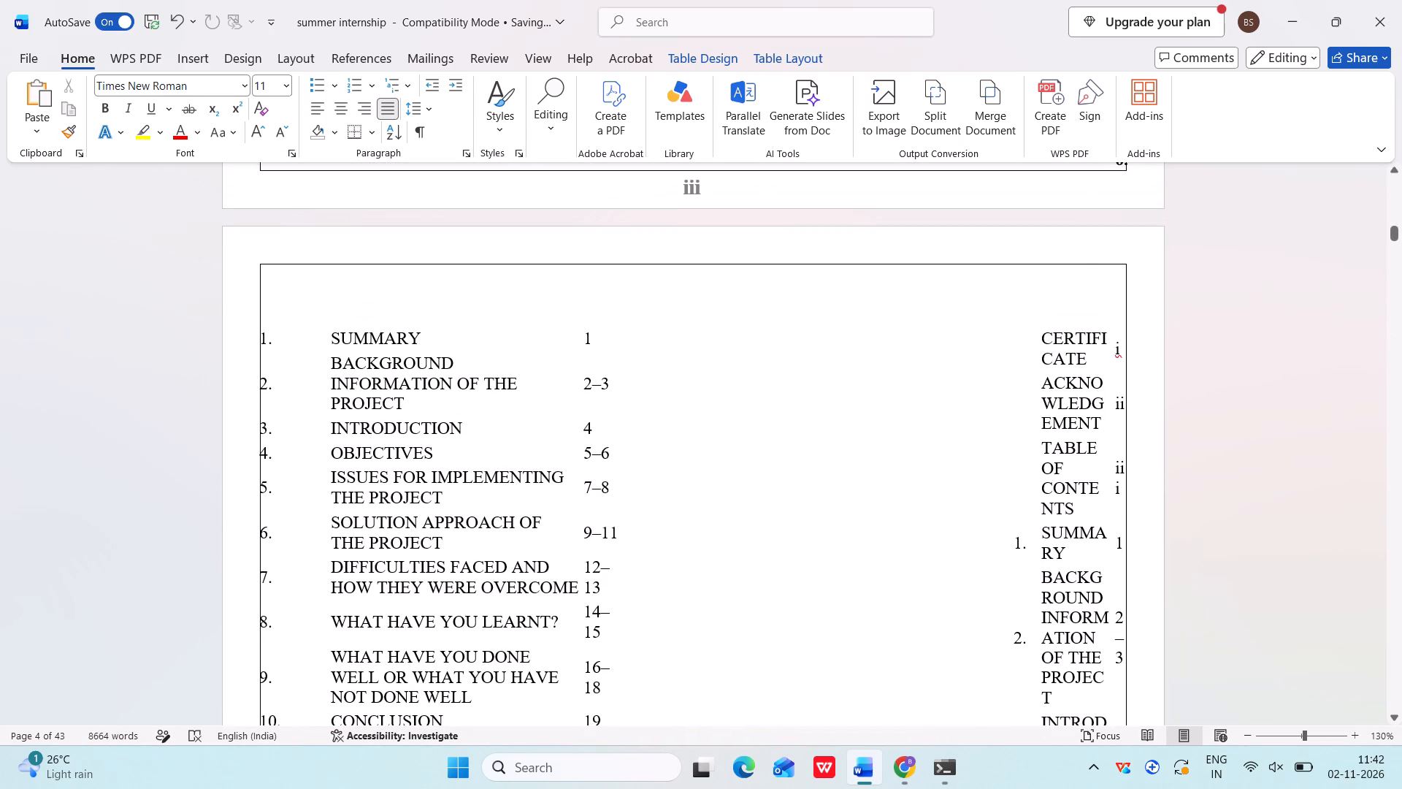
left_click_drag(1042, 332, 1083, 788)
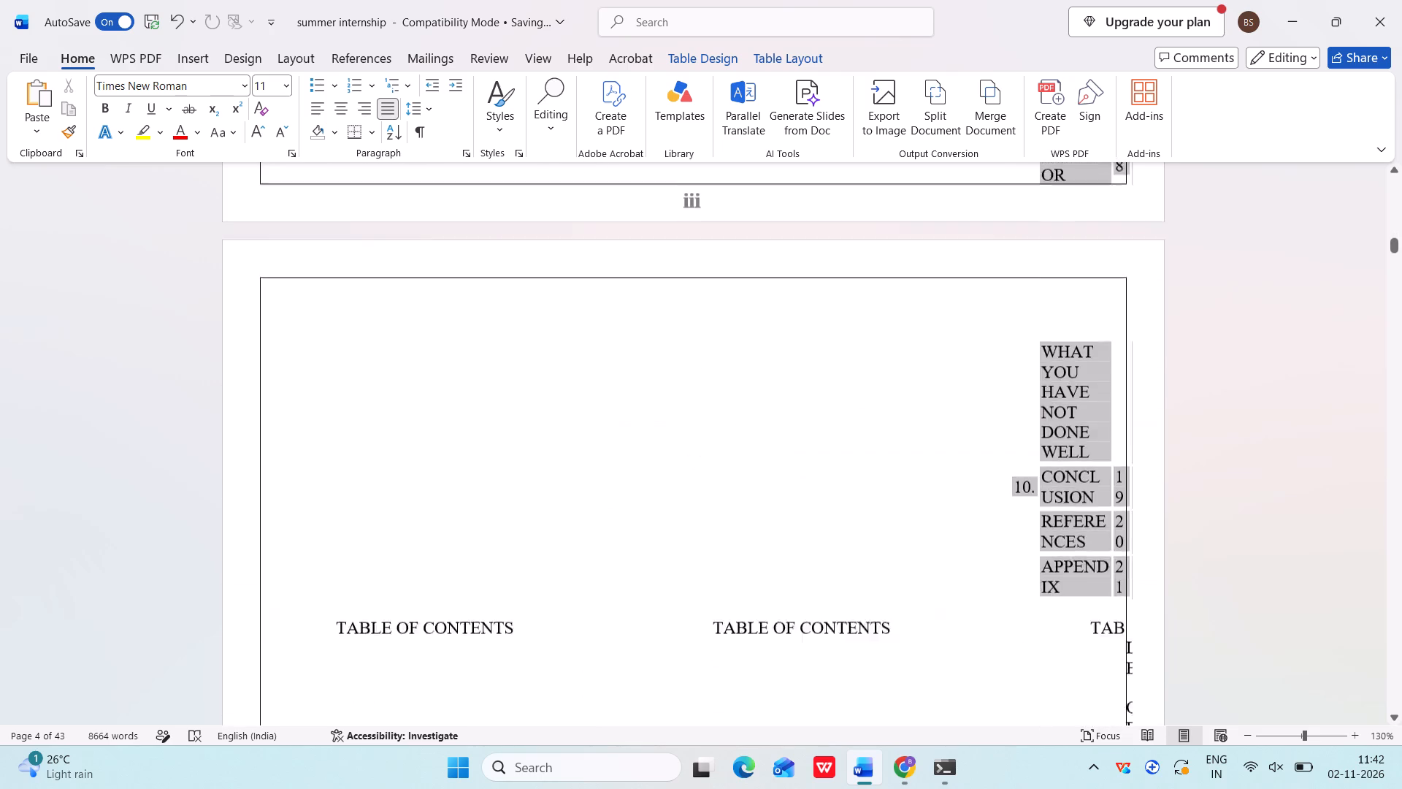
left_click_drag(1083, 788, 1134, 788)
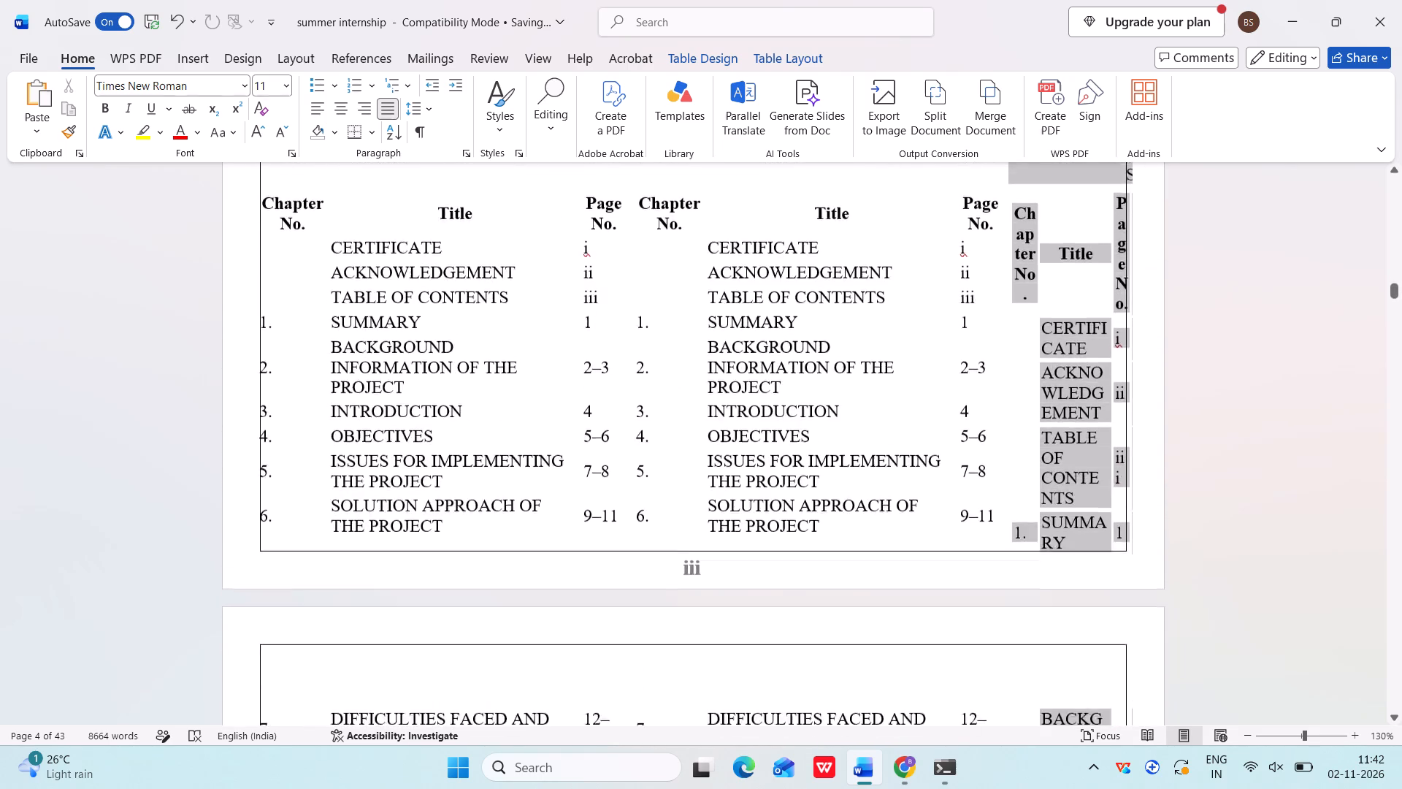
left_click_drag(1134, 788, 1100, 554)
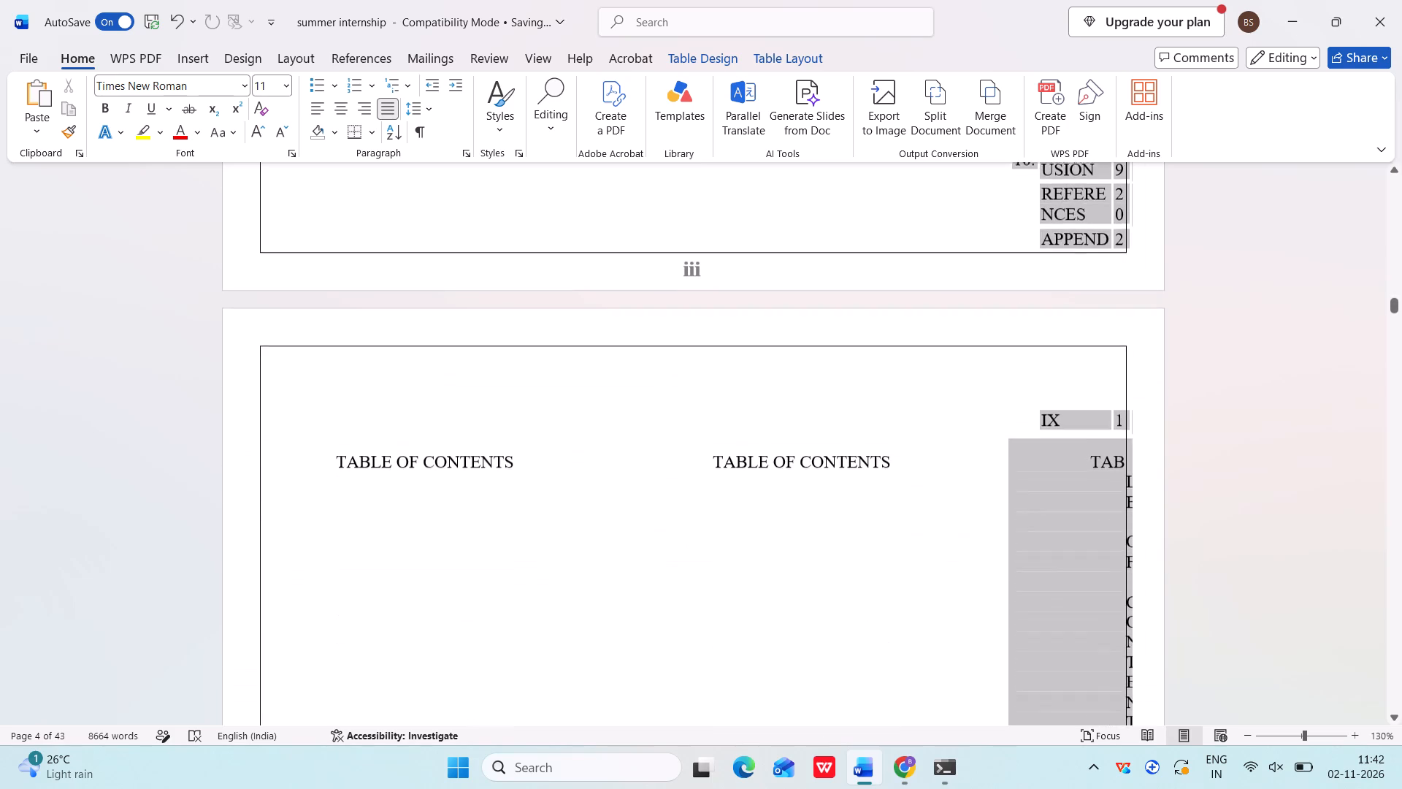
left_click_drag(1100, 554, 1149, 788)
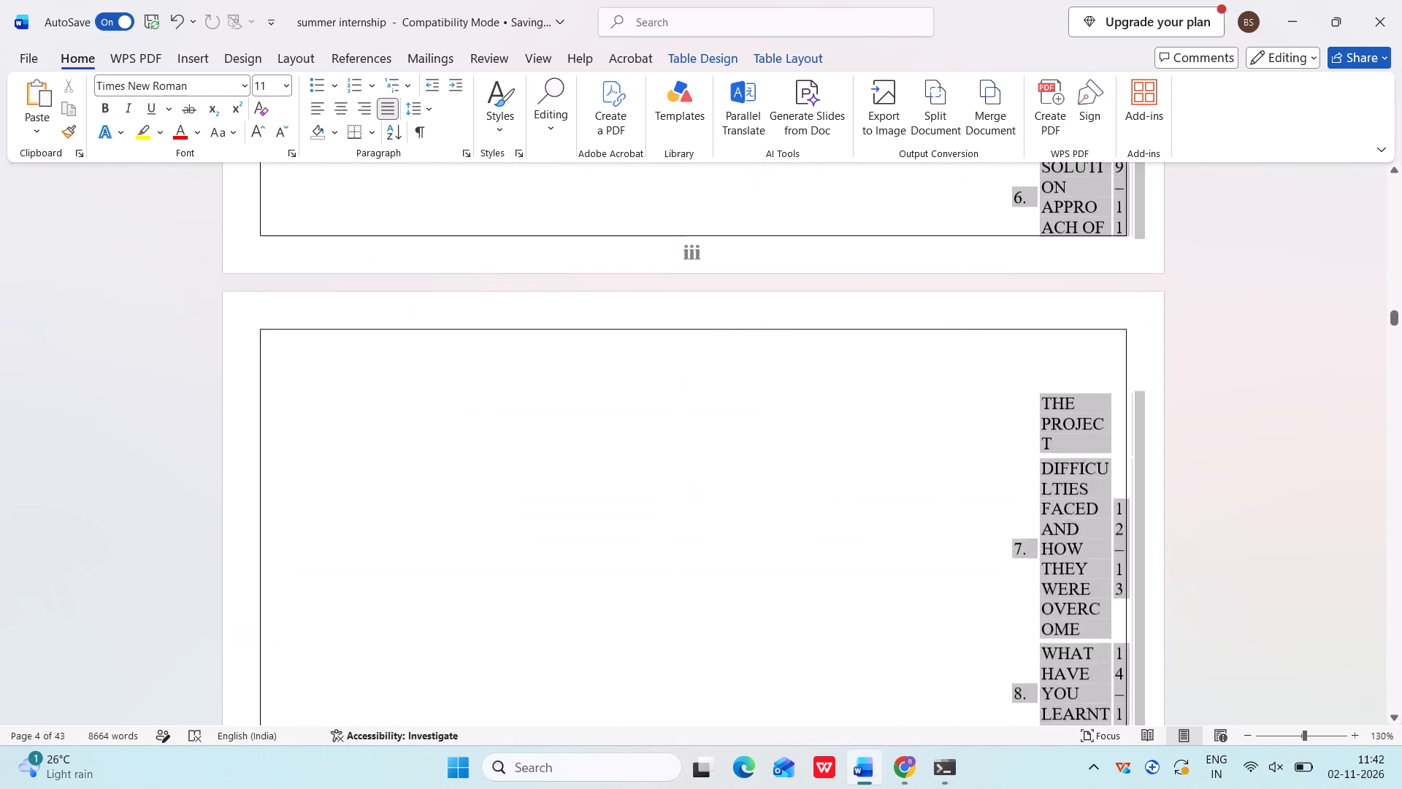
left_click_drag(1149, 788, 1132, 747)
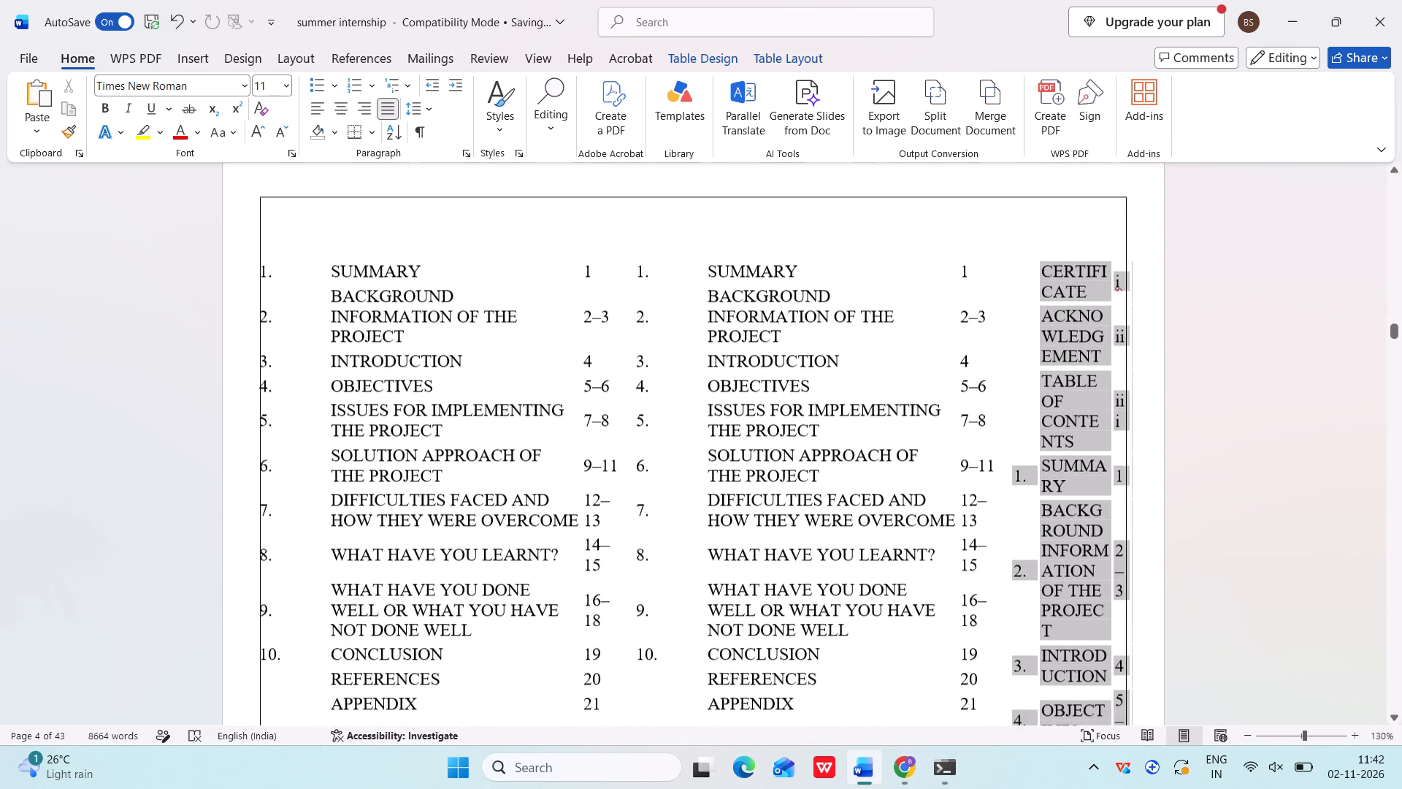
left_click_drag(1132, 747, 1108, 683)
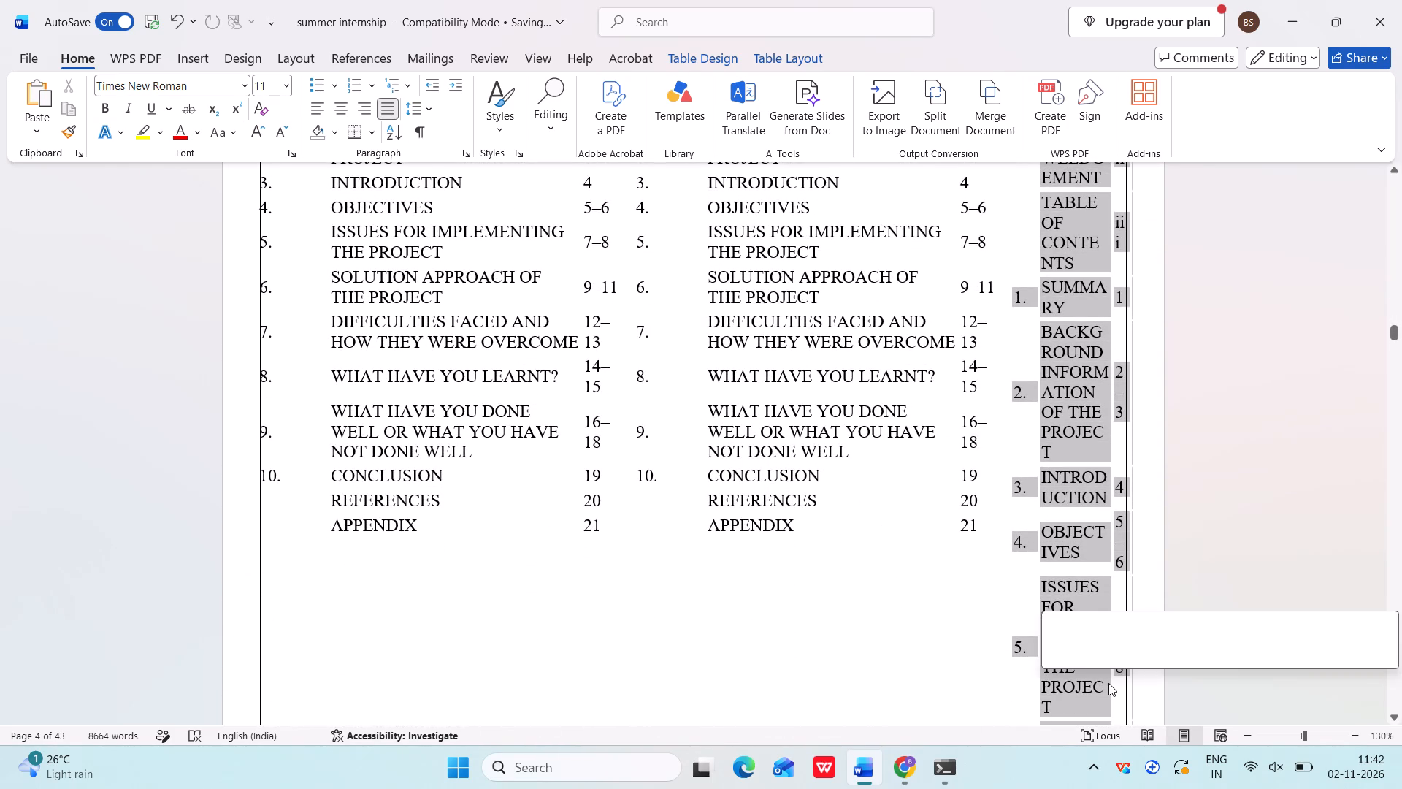
Undo the cut, the cell deletion and the paste made over the original Table of Contents table.
key("ctrl+z")
key("ctrl+z")
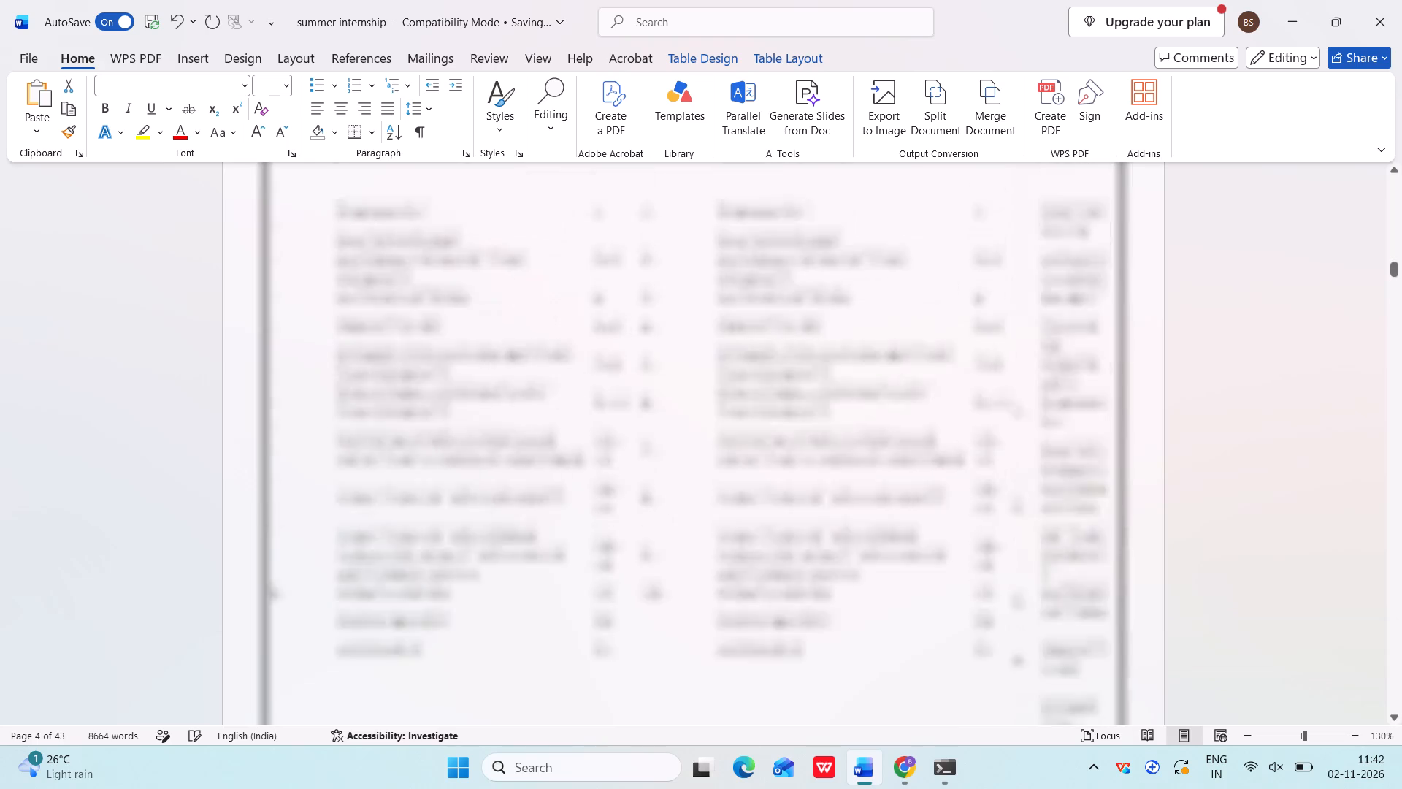
key("ctrl+z")
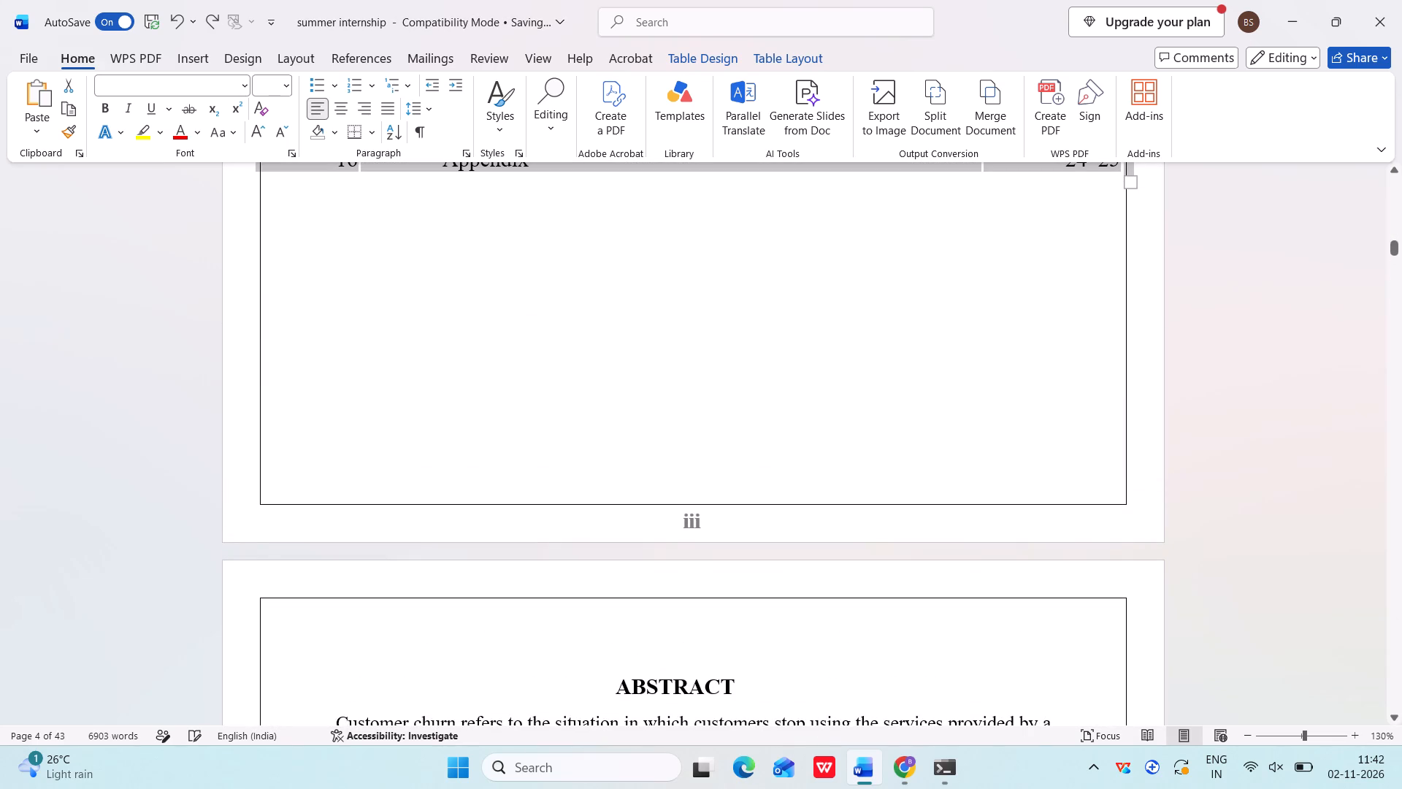
scroll(1100, 633, "up", 2)
scroll(1100, 633, "down", 1)
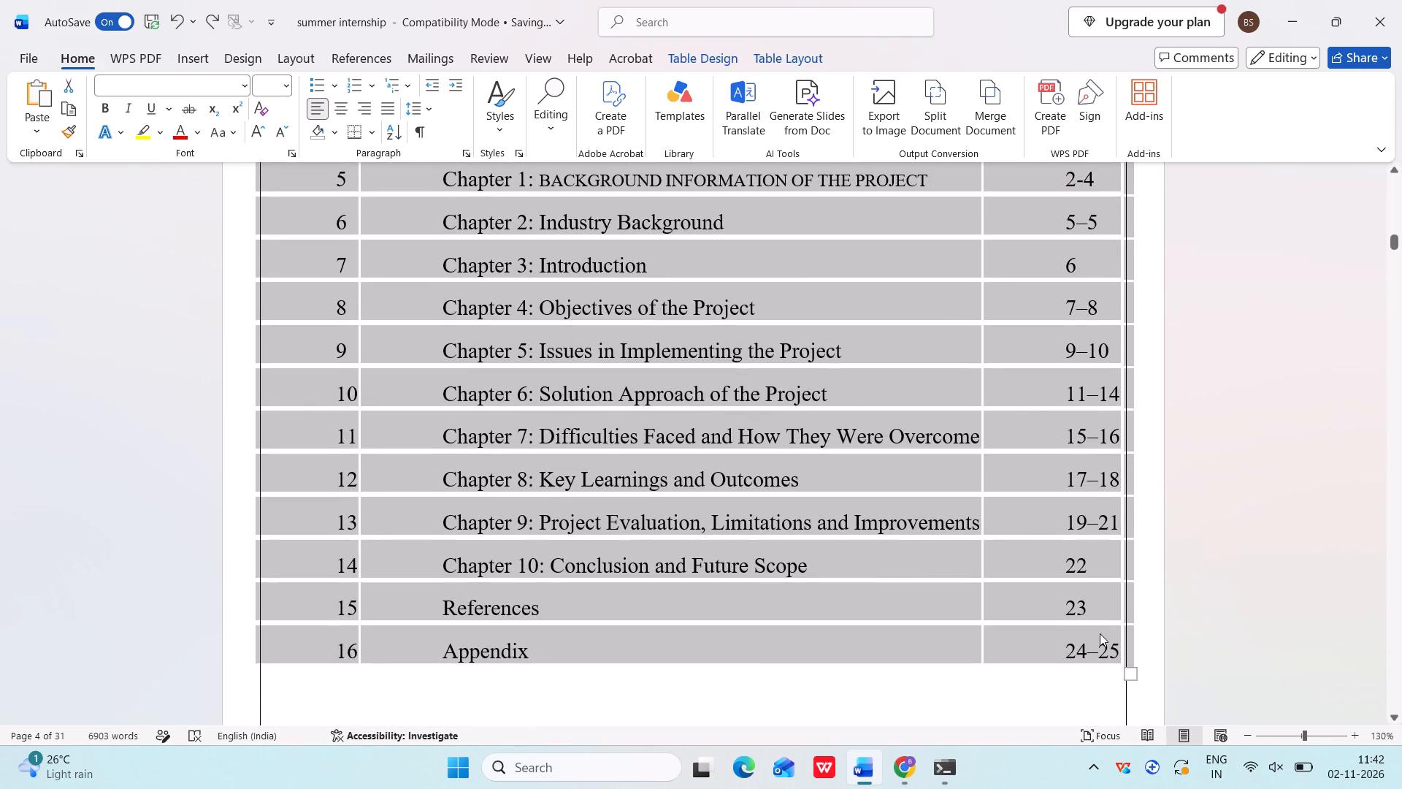
key("ctrl+x")
scroll(1100, 633, "up", 1)
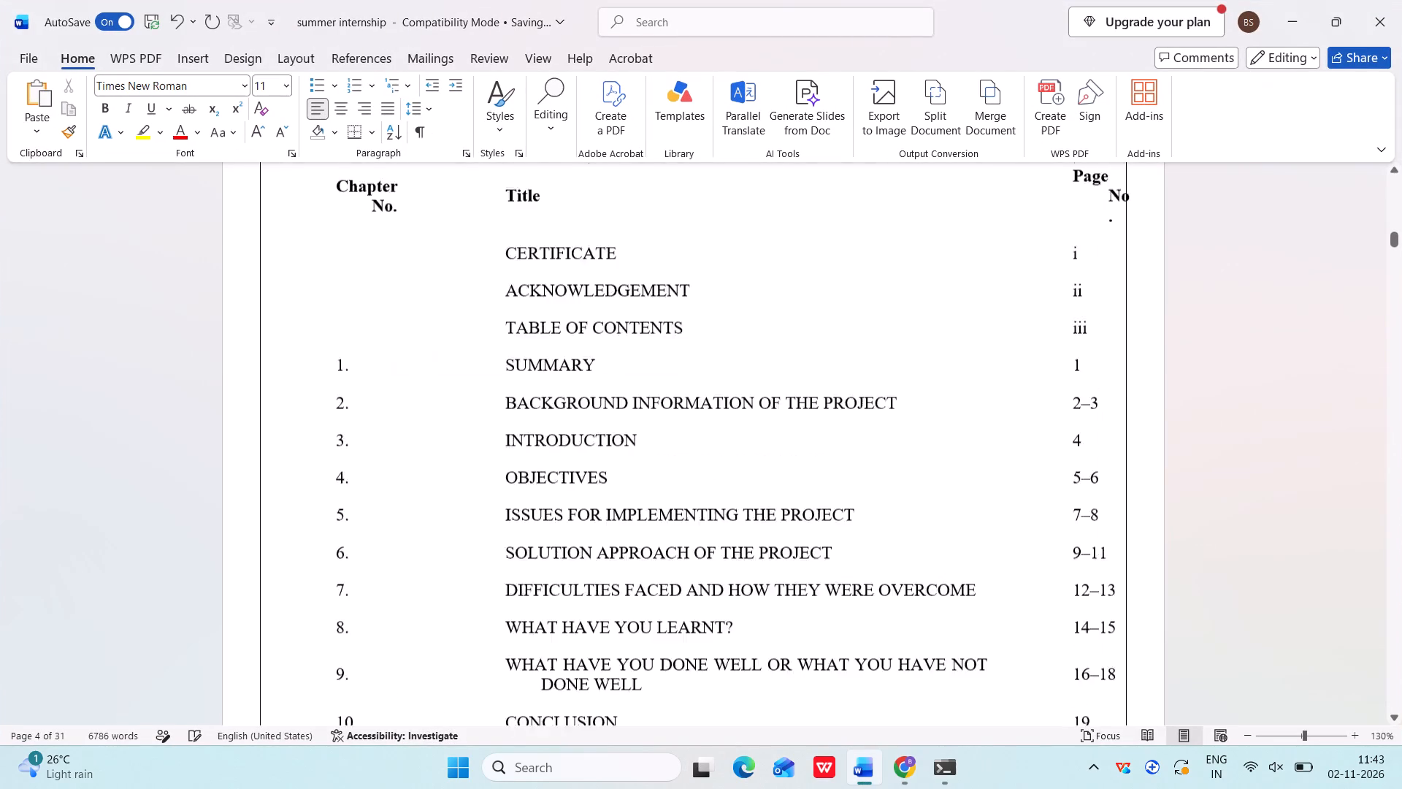
Delete the duplicate TABLE OF CONTENTS line above the pasted table and tidy the blank lines there.
scroll(504, 533, "up", 1)
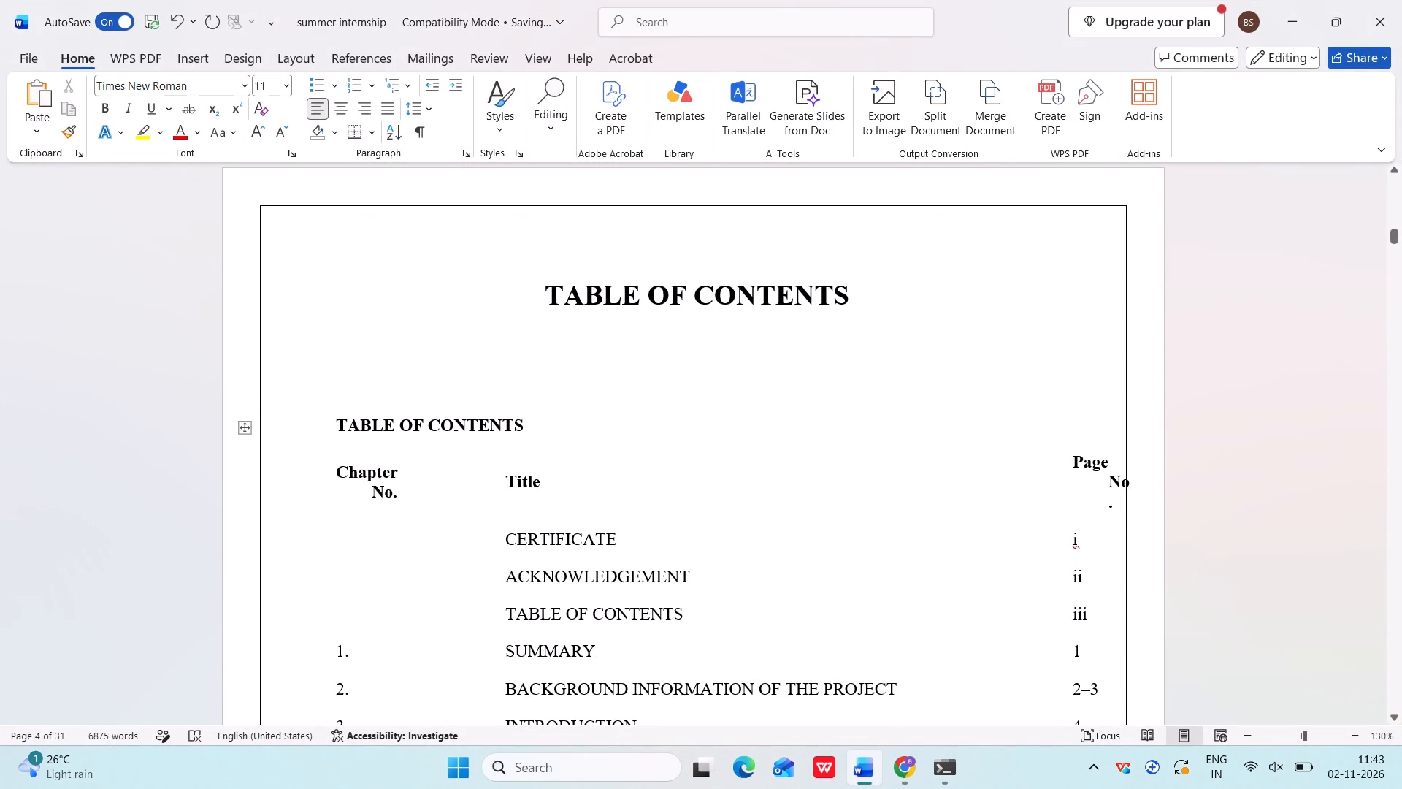
left_click_drag(548, 420, 310, 418)
key("BackSpace")
key("BackSpace")
key("BackSpace")
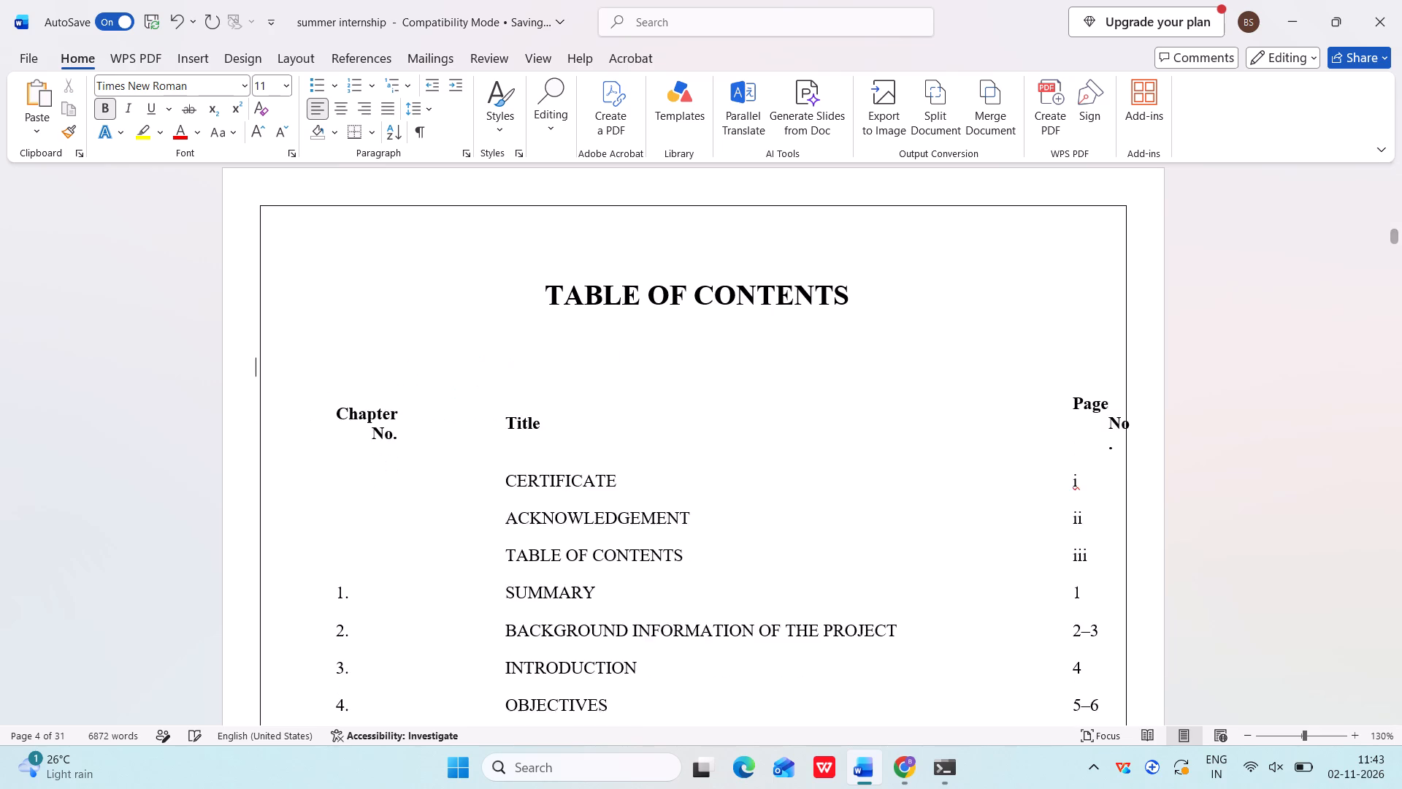
key("BackSpace")
key("Return")
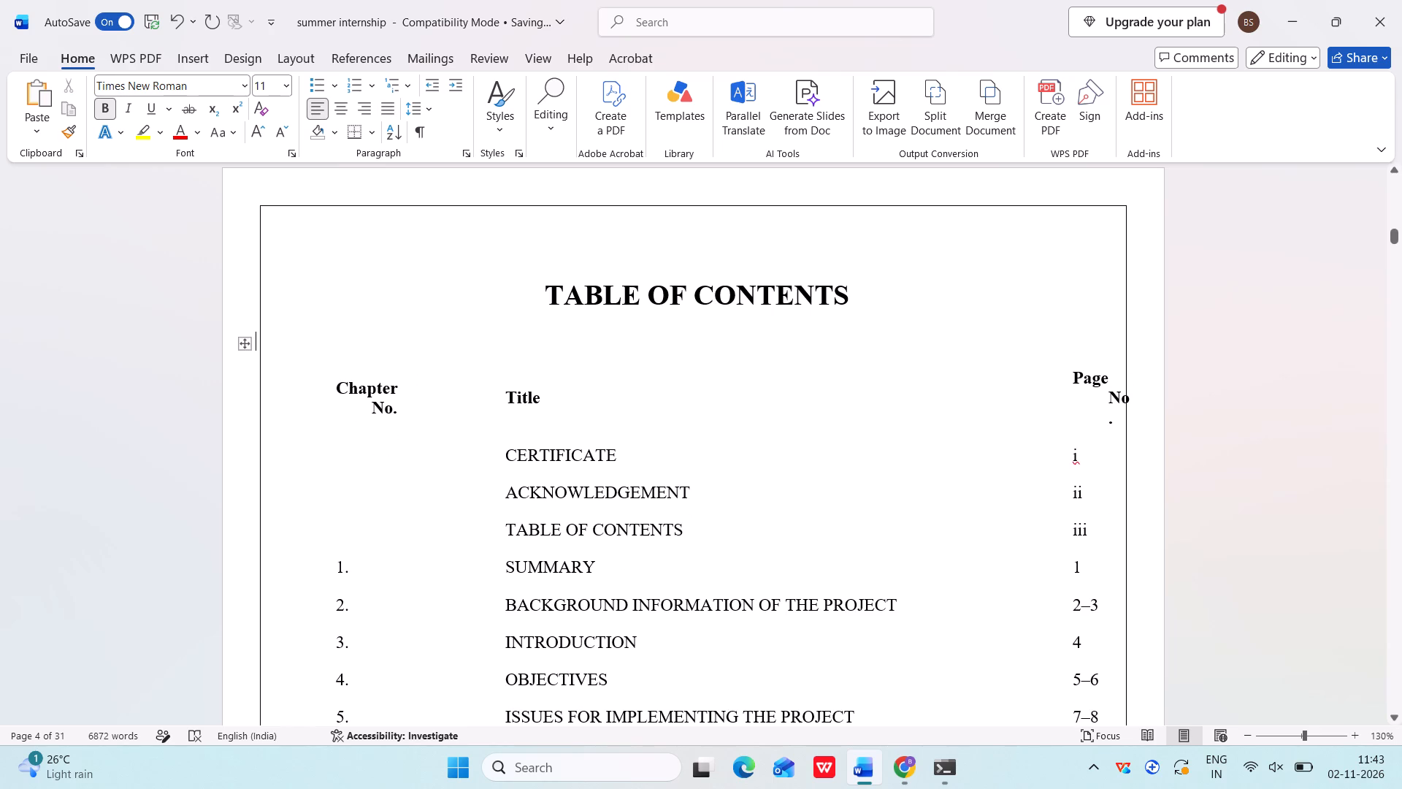
Delete the gap inside the page column header so it reads PageNo., and remove that header's indent.
left_click(1110, 401)
key("BackSpace")
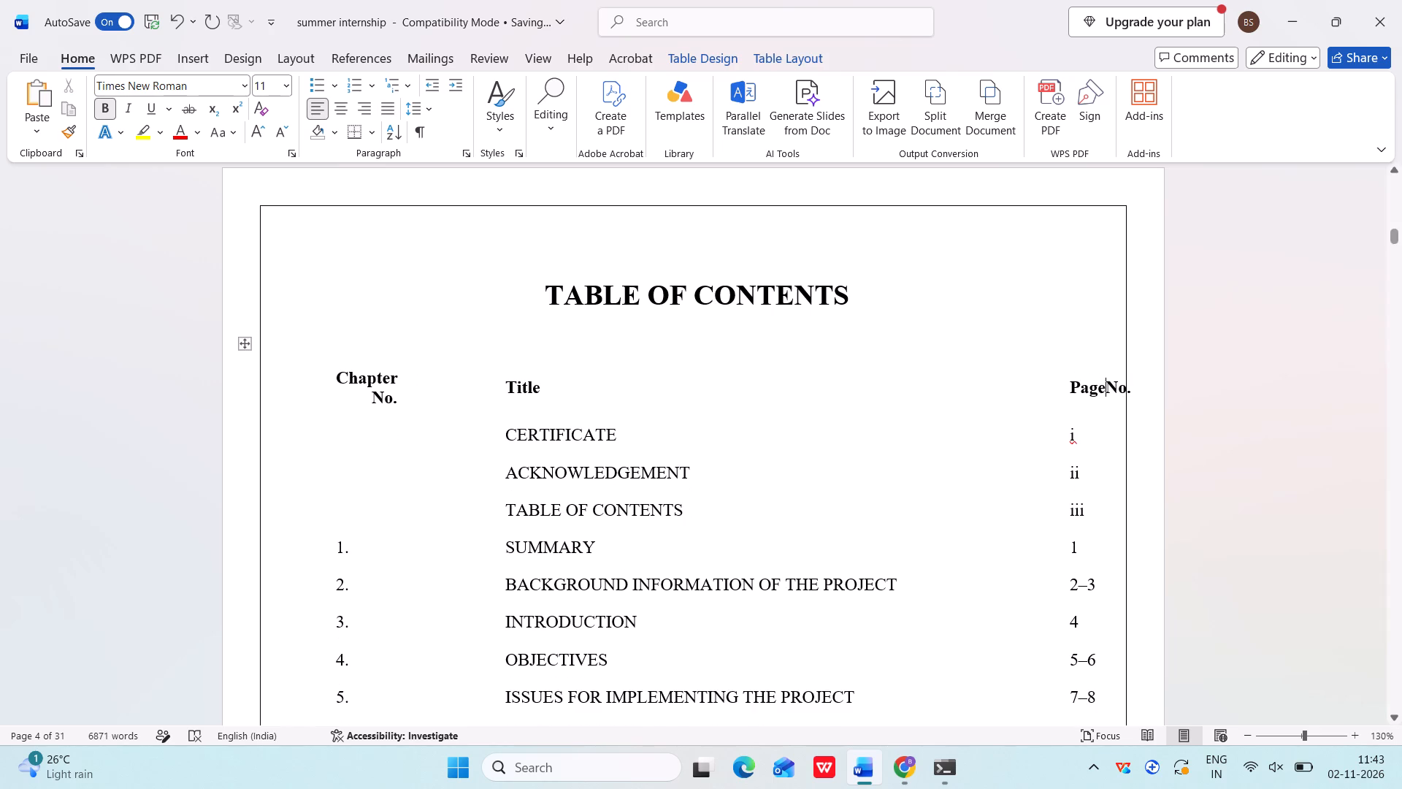
left_click(1064, 383)
key("BackSpace")
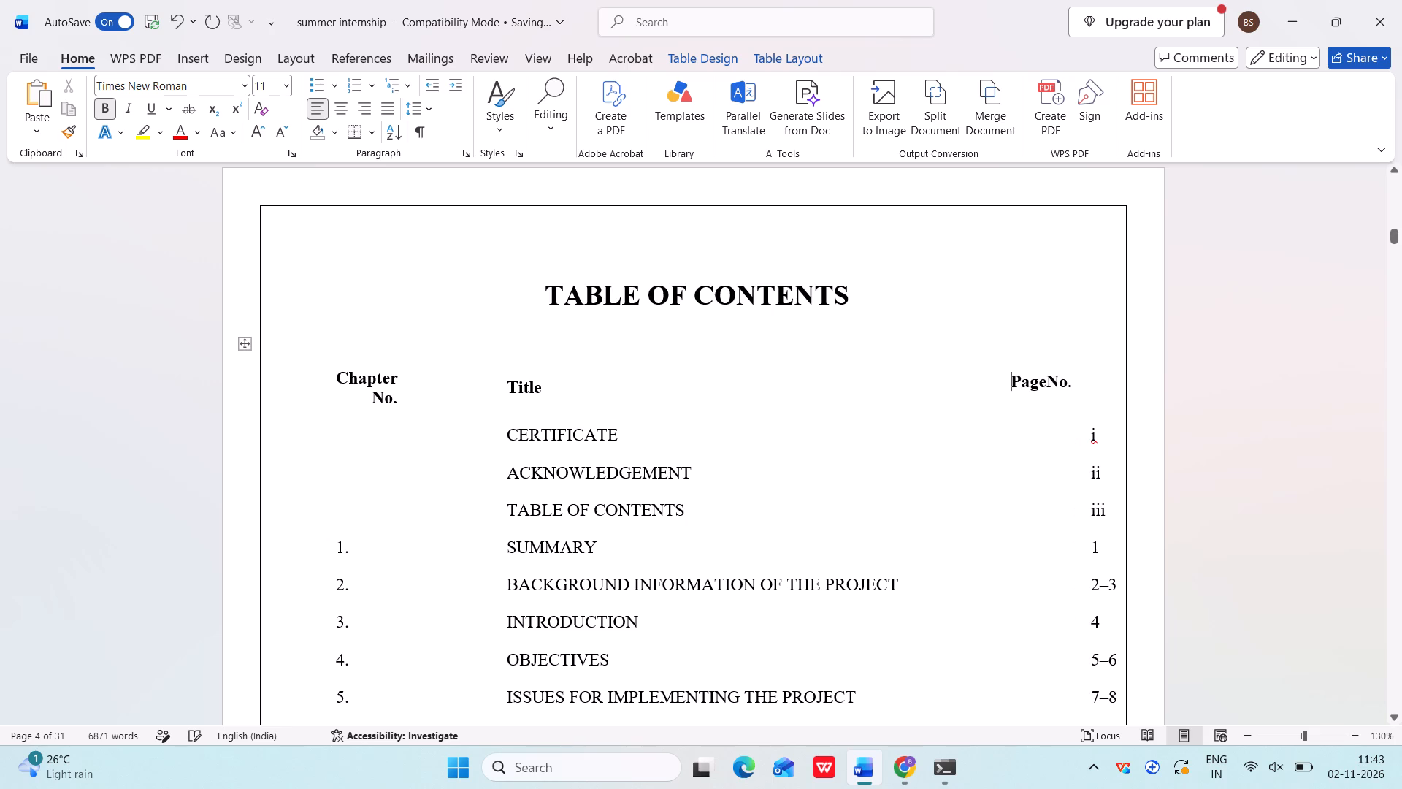
Remove the indents from page numbers i, ii and iii for the Certificate, Acknowledgement and Table of Contents rows.
left_click(1089, 430)
key("BackSpace")
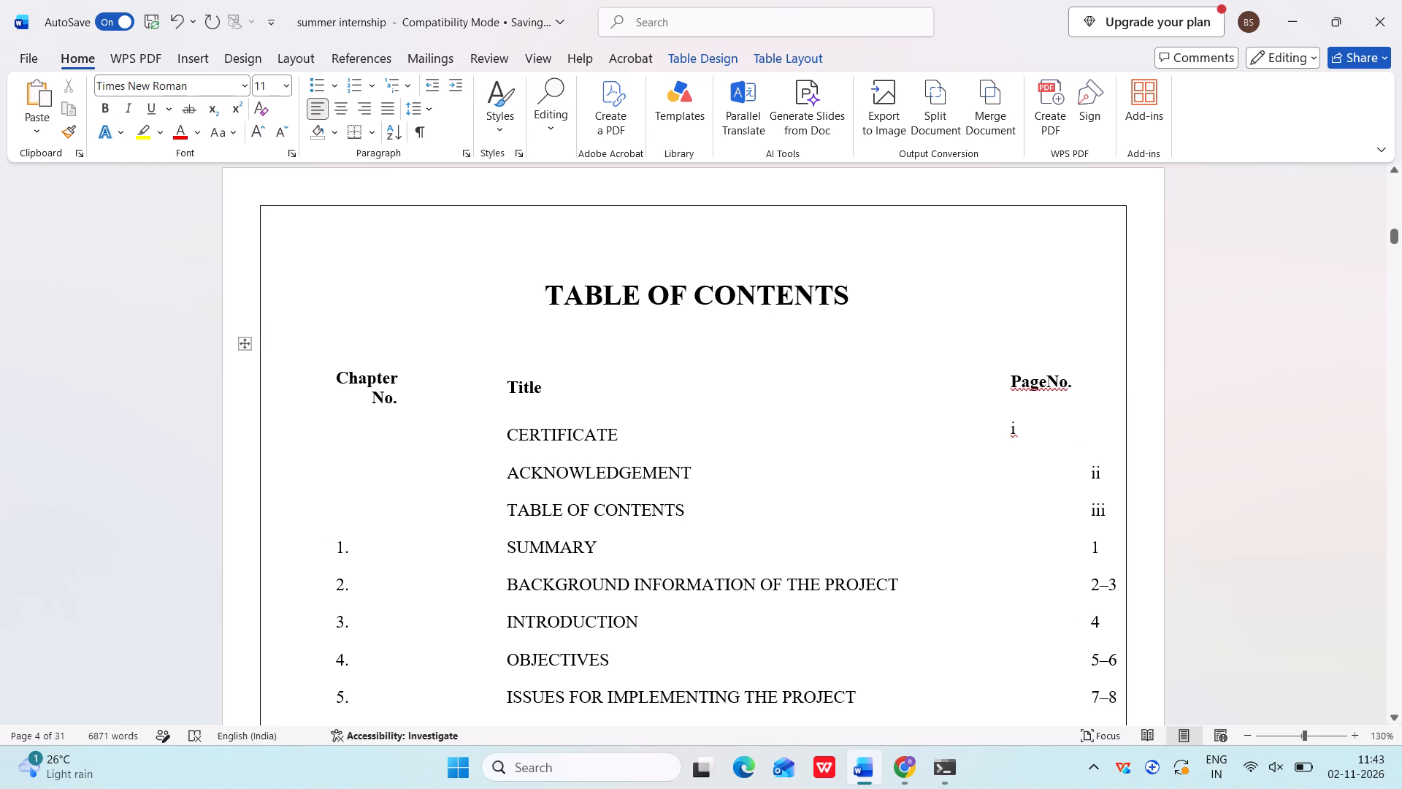
left_click(1082, 479)
key("BackSpace")
left_click(1095, 520)
key("Left")
key("BackSpace")
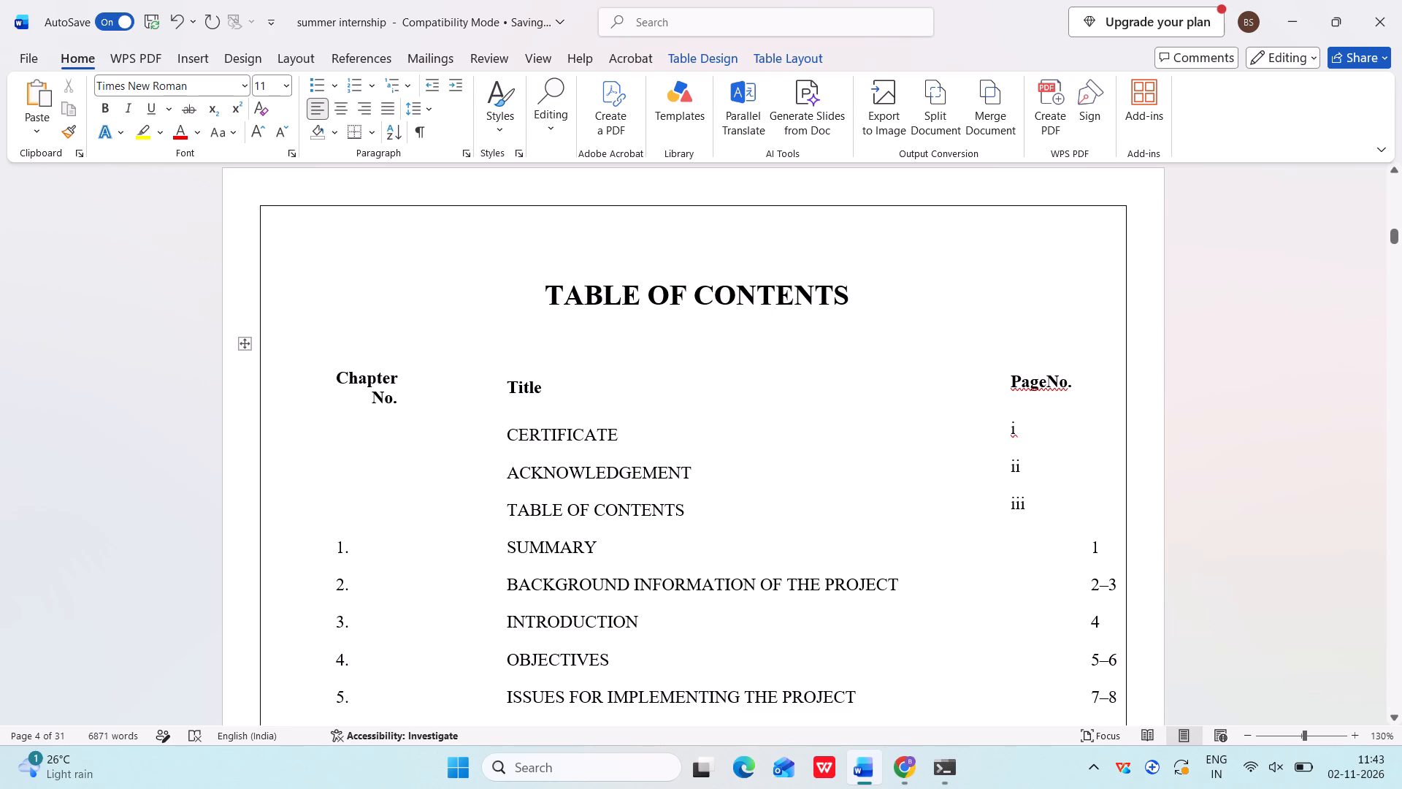
Remove the indents from the page numbers of chapters 1 to 5, Summary through Issues for Implementing the Project.
left_click(1093, 546)
key("BackSpace")
left_click(1084, 586)
key("BackSpace")
left_click(1087, 622)
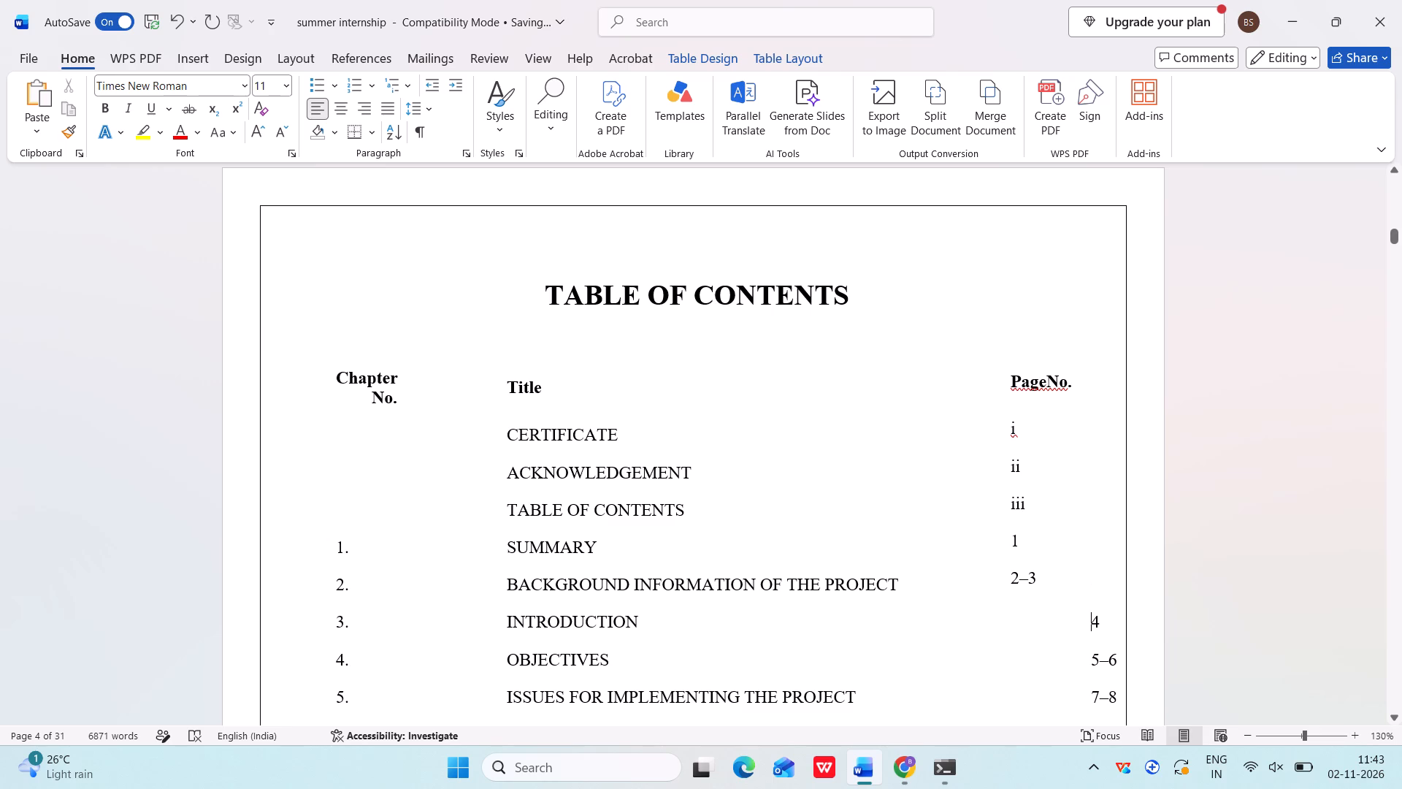
key("BackSpace")
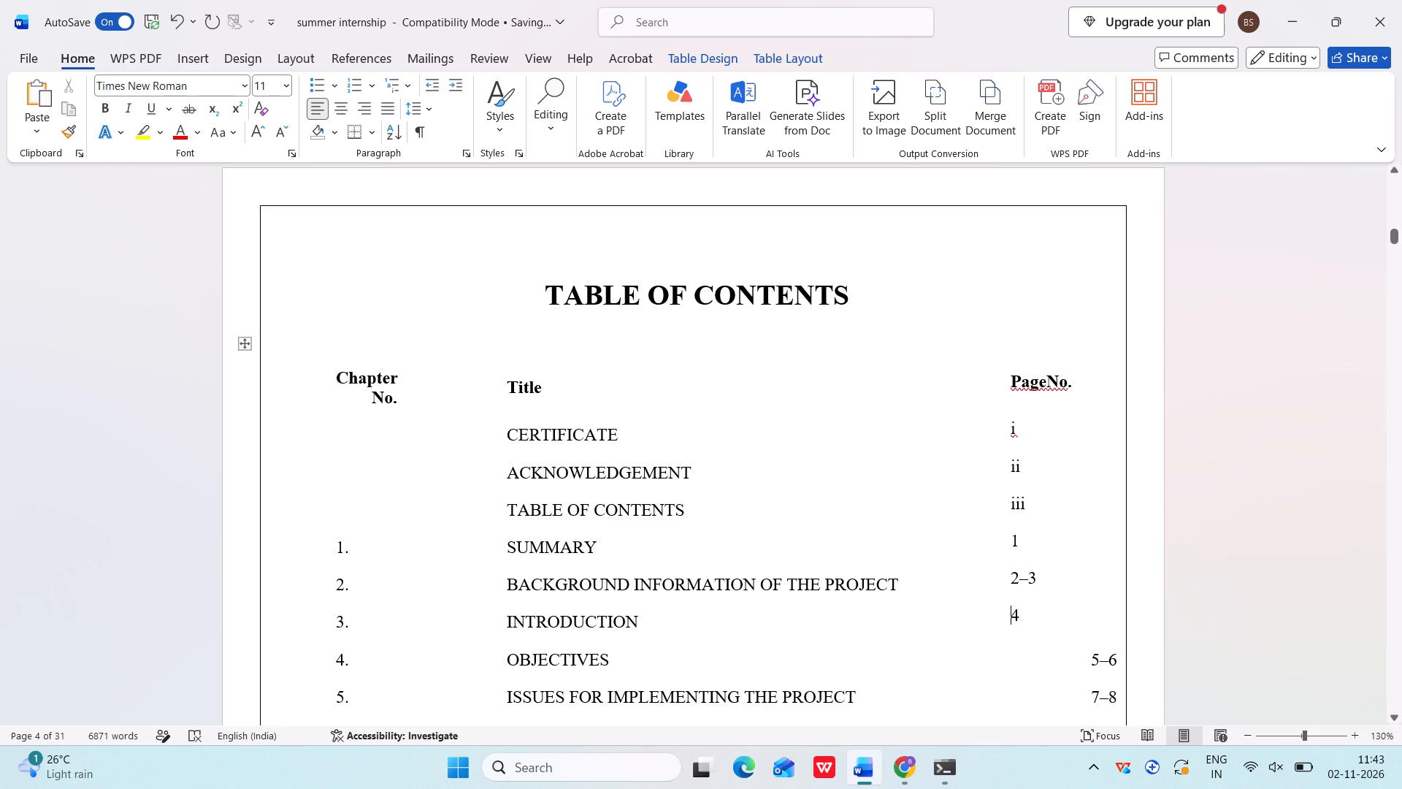
left_click(1091, 662)
key("BackSpace")
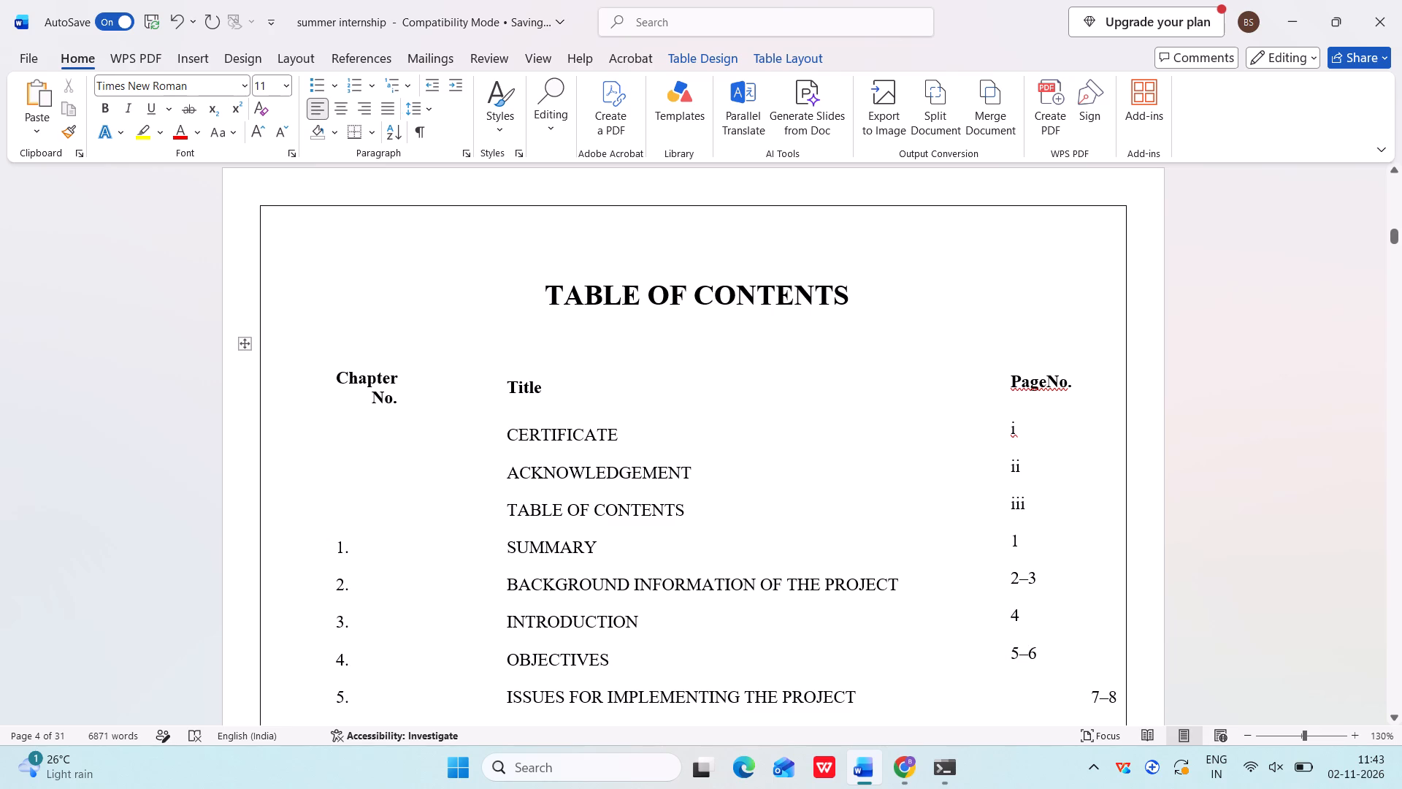
left_click(1095, 693)
key("Left")
key("BackSpace")
Remove the indents from the page numbers of chapters 6 to 8: 9–11, 12–13 and 14–15.
scroll(1095, 693, "down", 1)
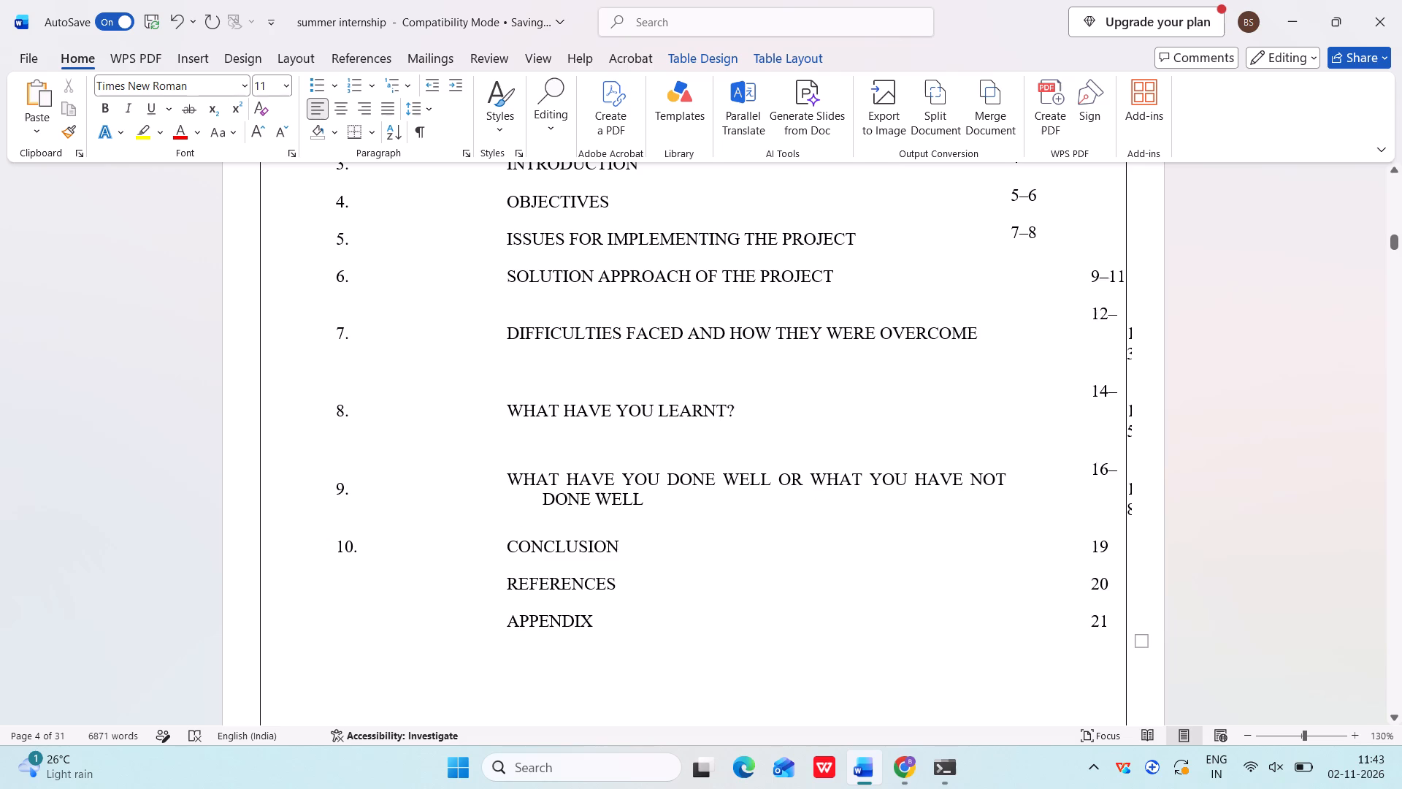
left_click(1089, 270)
key("BackSpace")
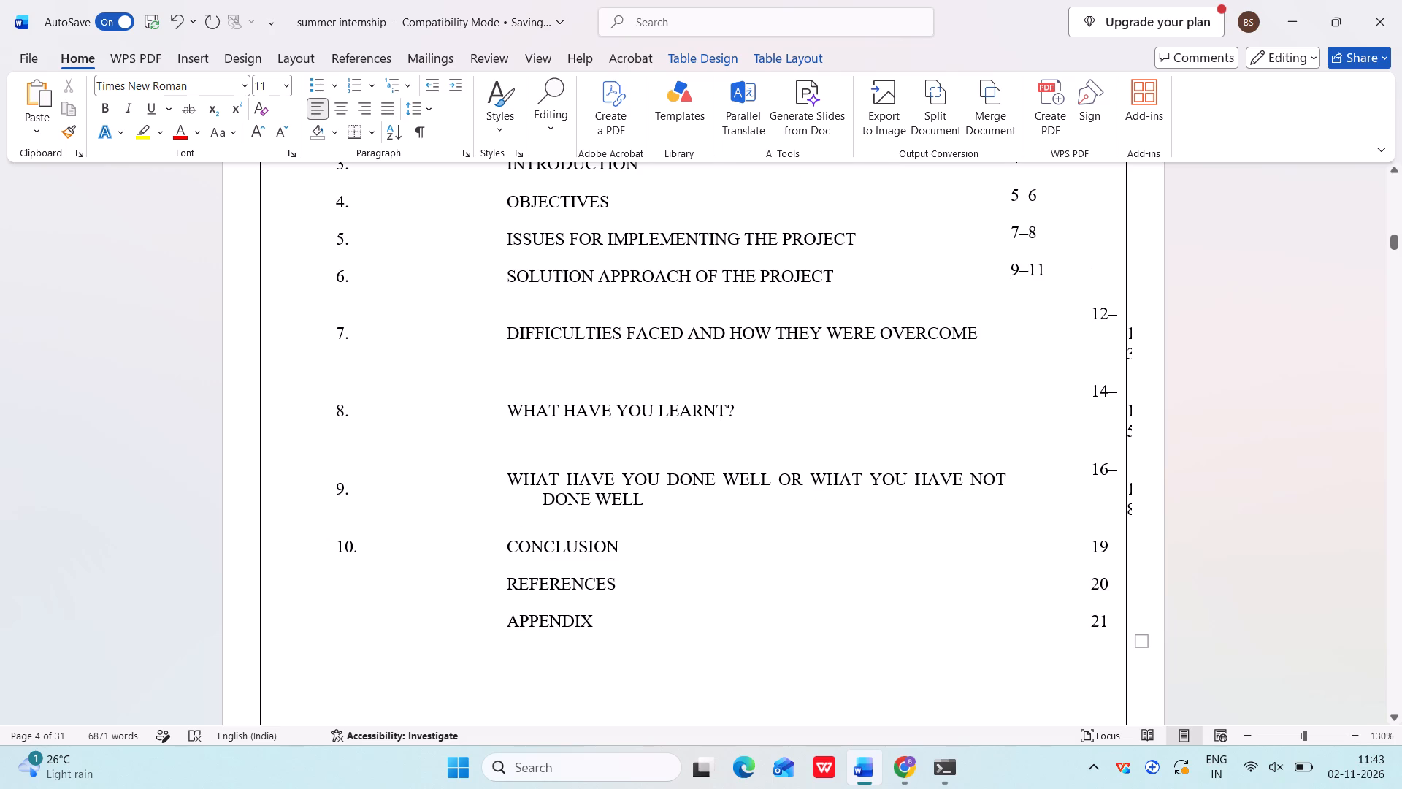
left_click(1085, 315)
key("BackSpace")
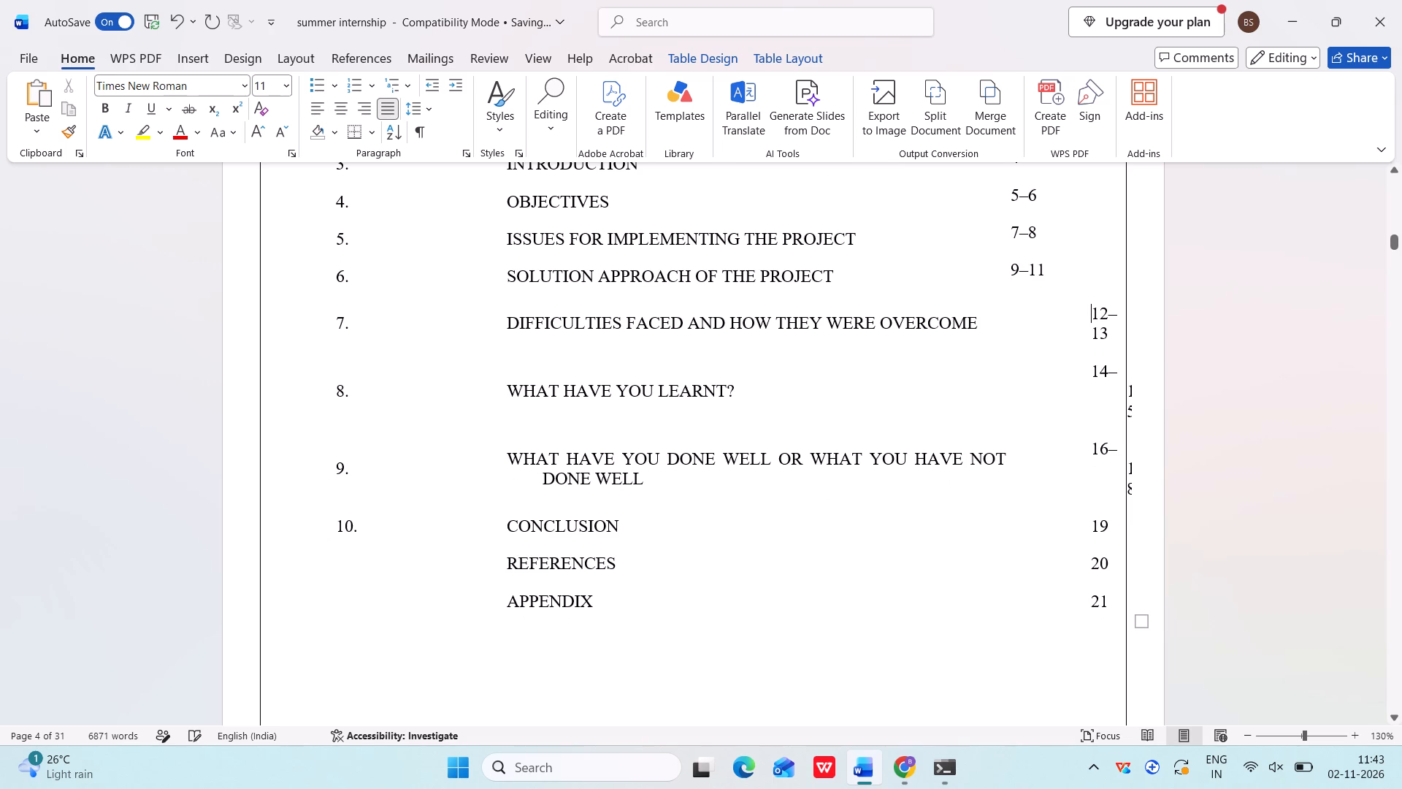
key("BackSpace")
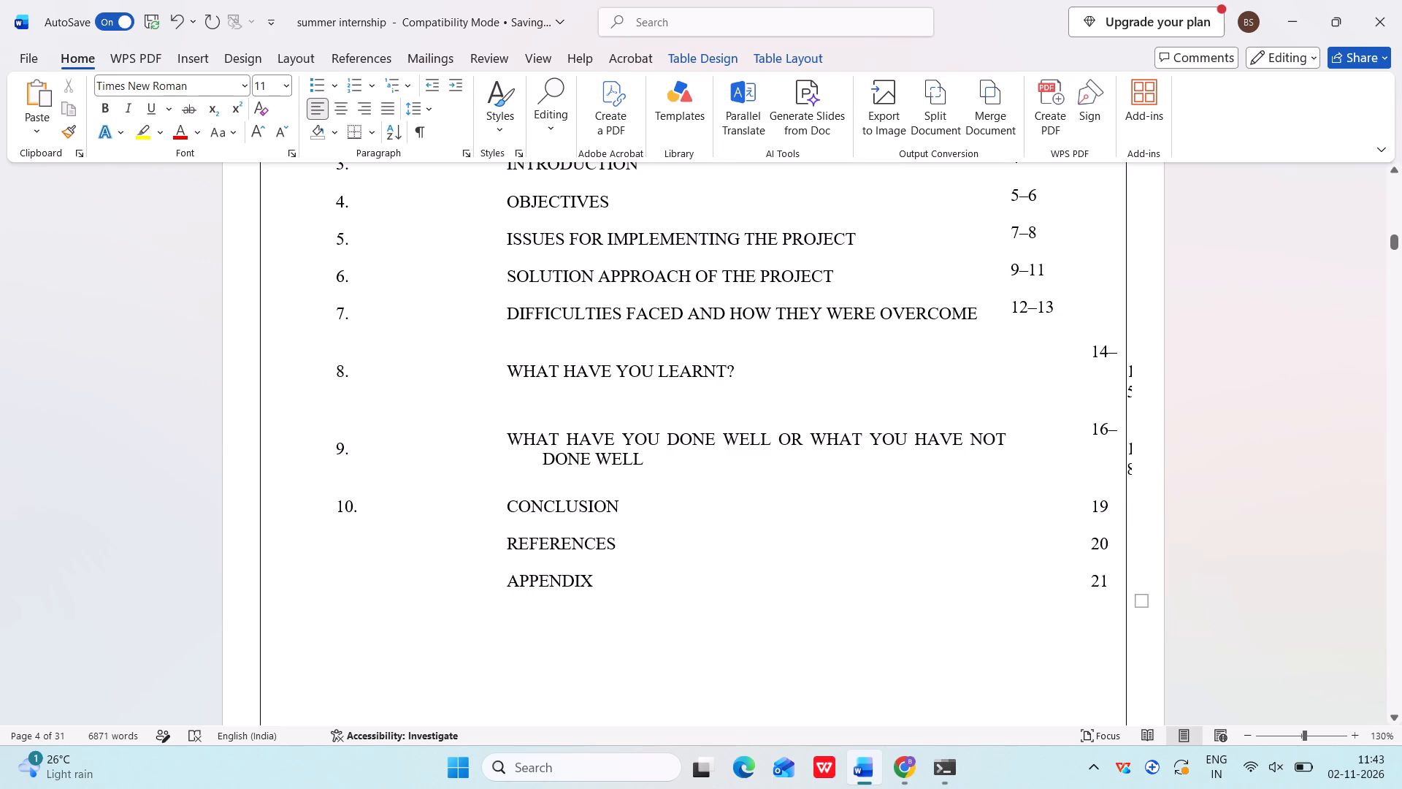
left_click(1084, 349)
key("BackSpace")
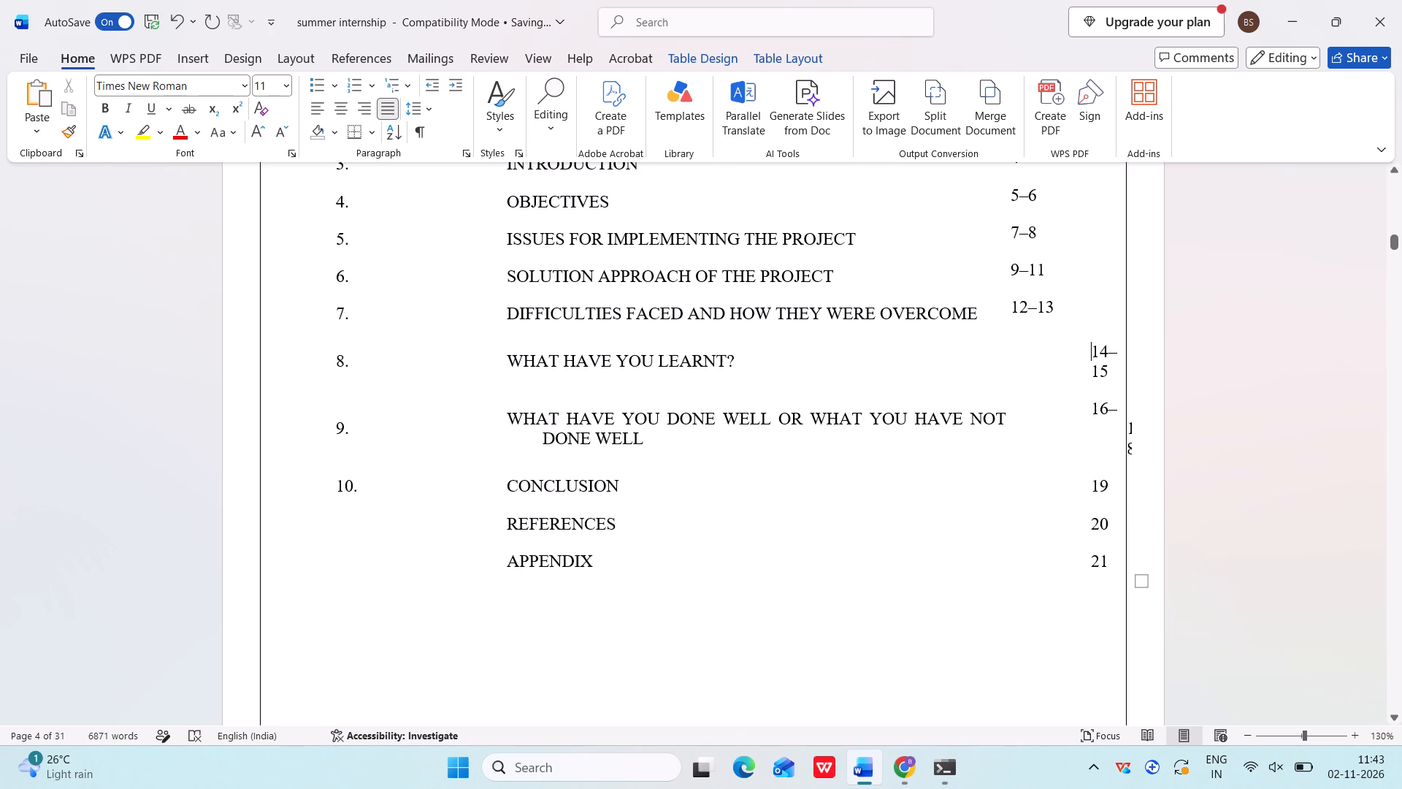
key("BackSpace")
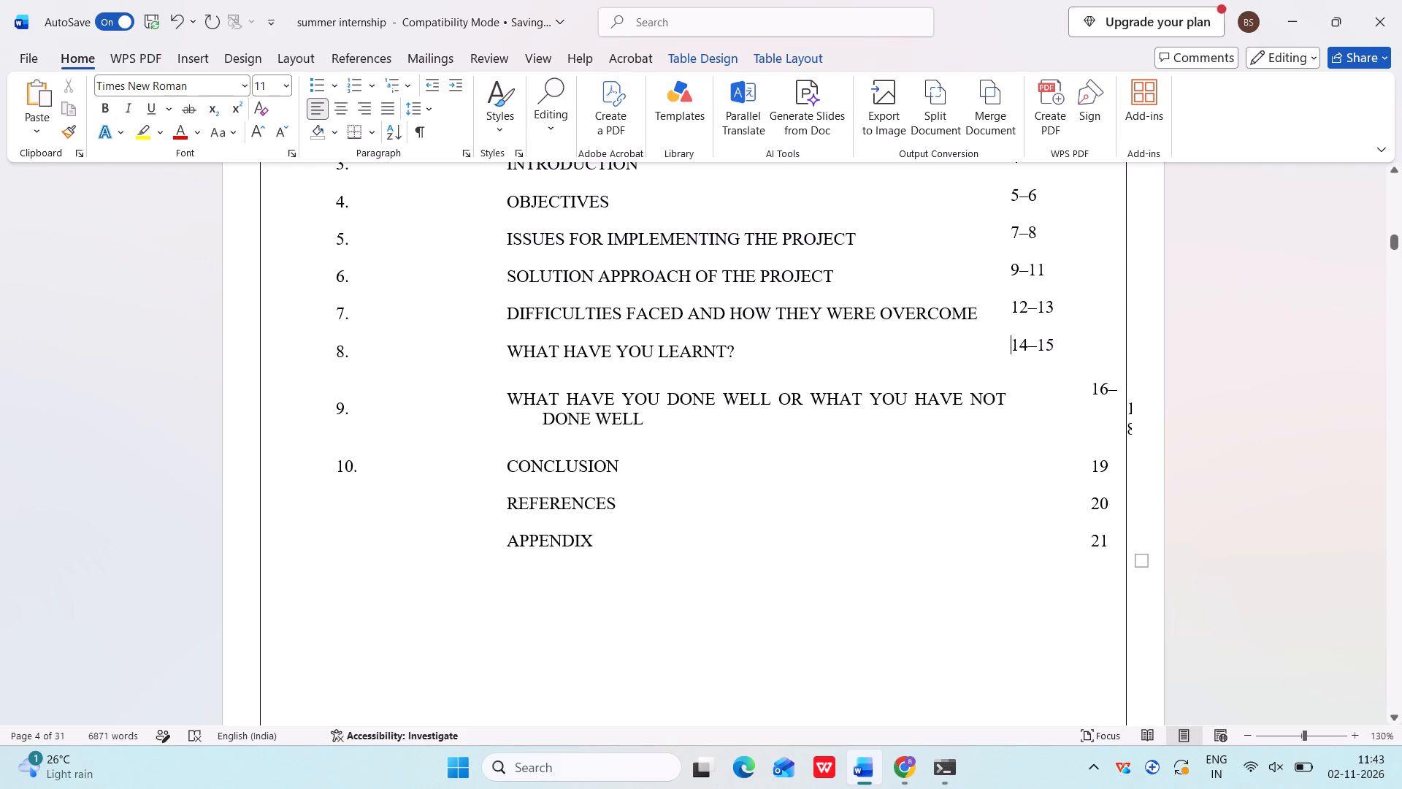
Remove the indents from page numbers 16–18 and 19 for chapters 9 and 10, adding two spaces before 16–18.
left_click(1083, 389)
key("BackSpace")
key("BackSpace")
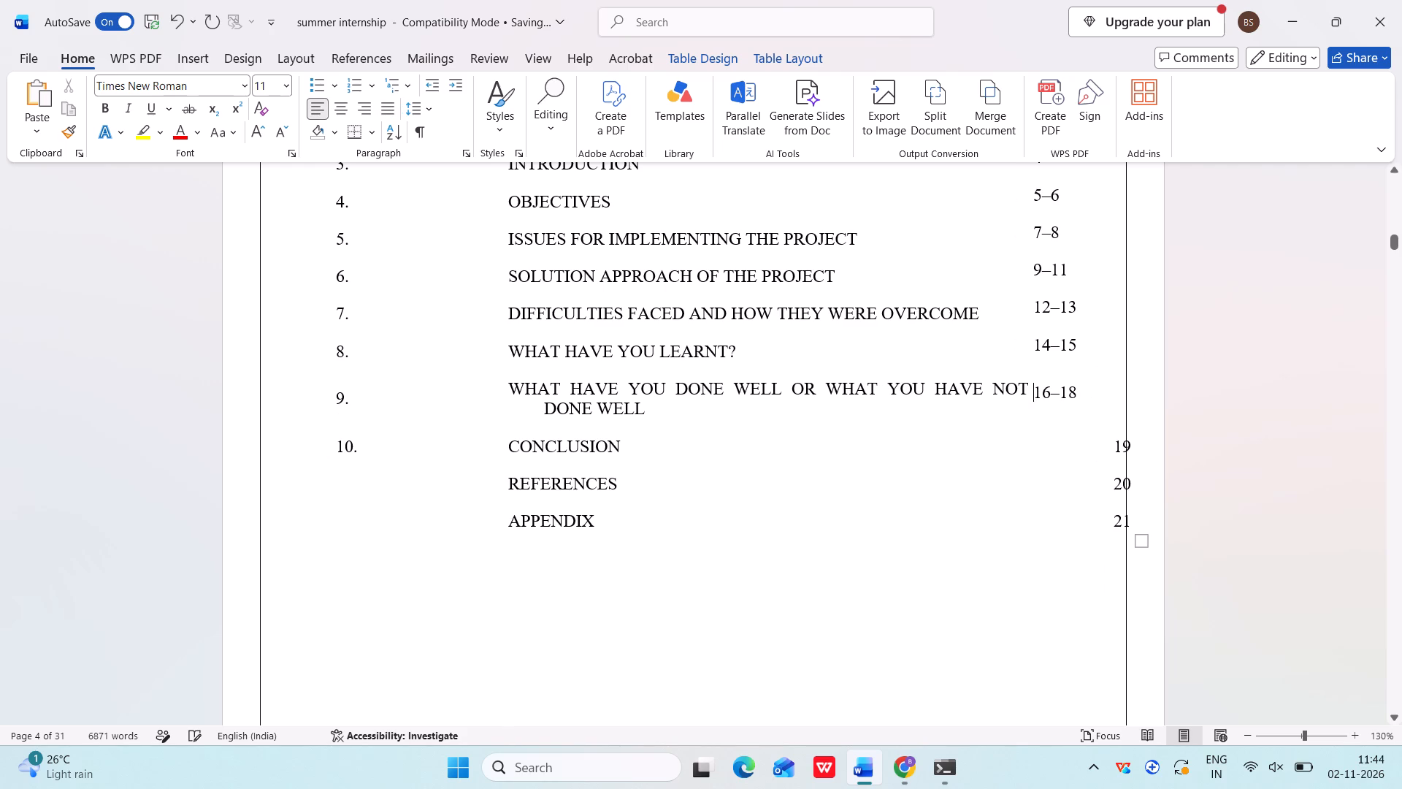
key("space")
key("space")
left_click(1112, 450)
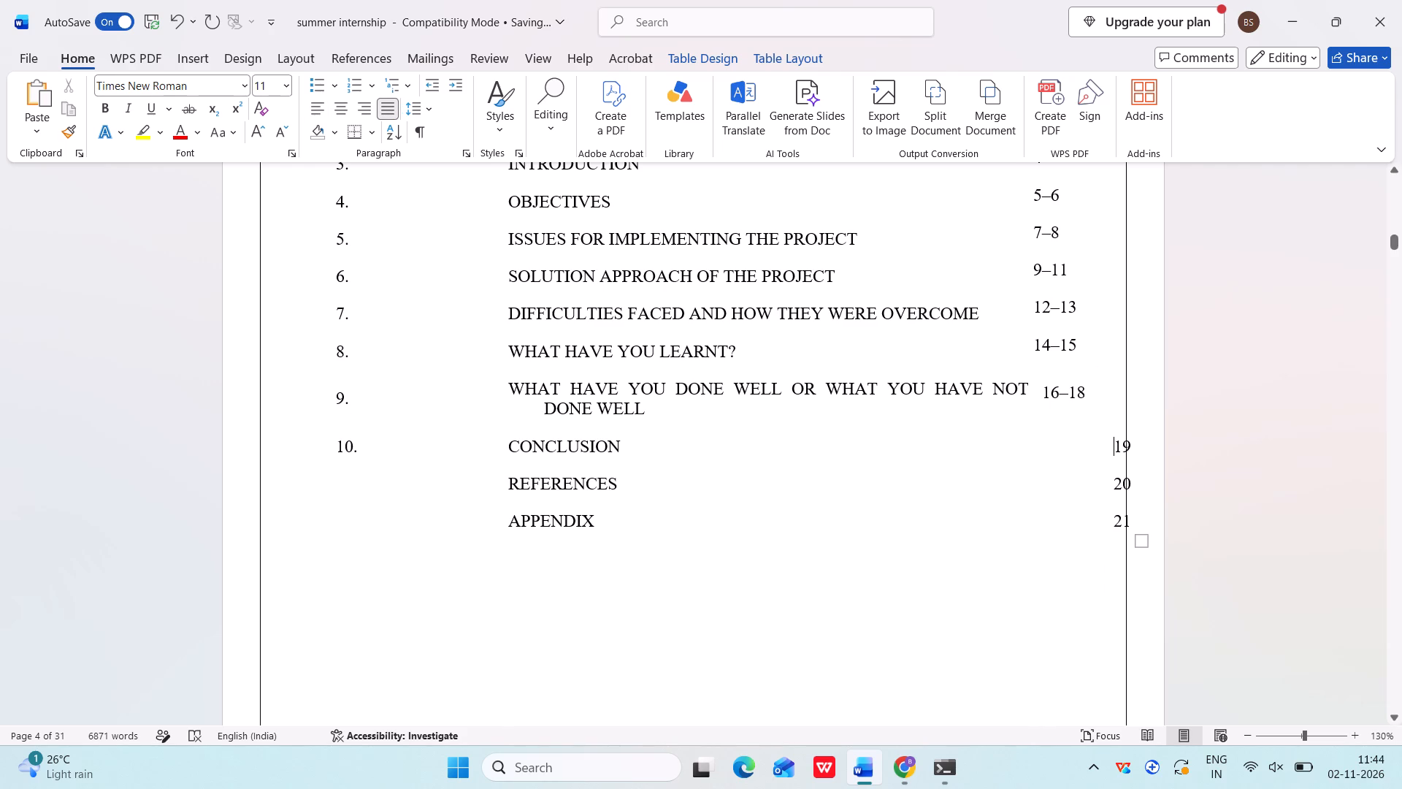
key("BackSpace")
Break the chapter 9 title onto a new line before NOT DONE WELL.
left_click(987, 382)
key("Return")
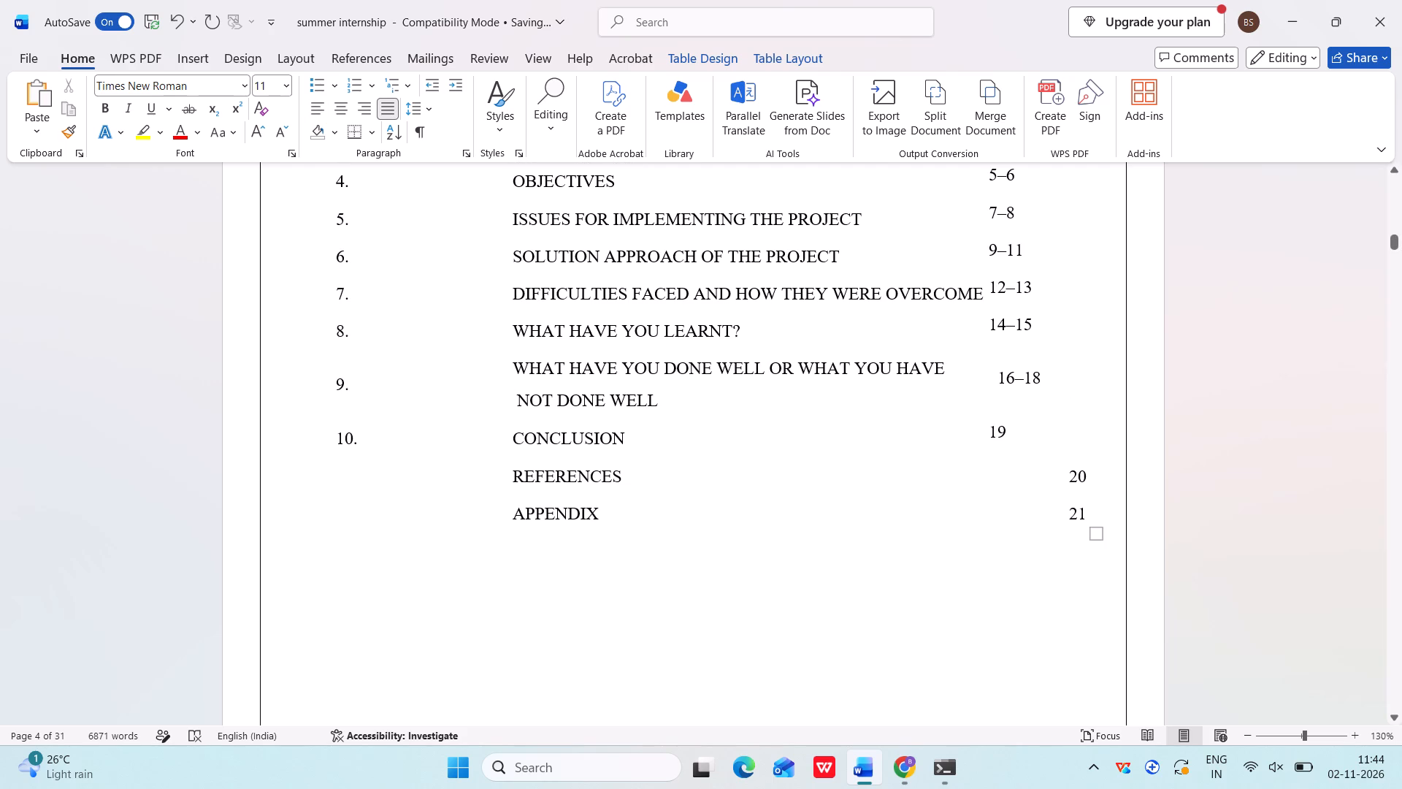
Shift page numbers i, ii and iii inward under the PageNo. header with three leading spaces each.
scroll(962, 441, "up", 1)
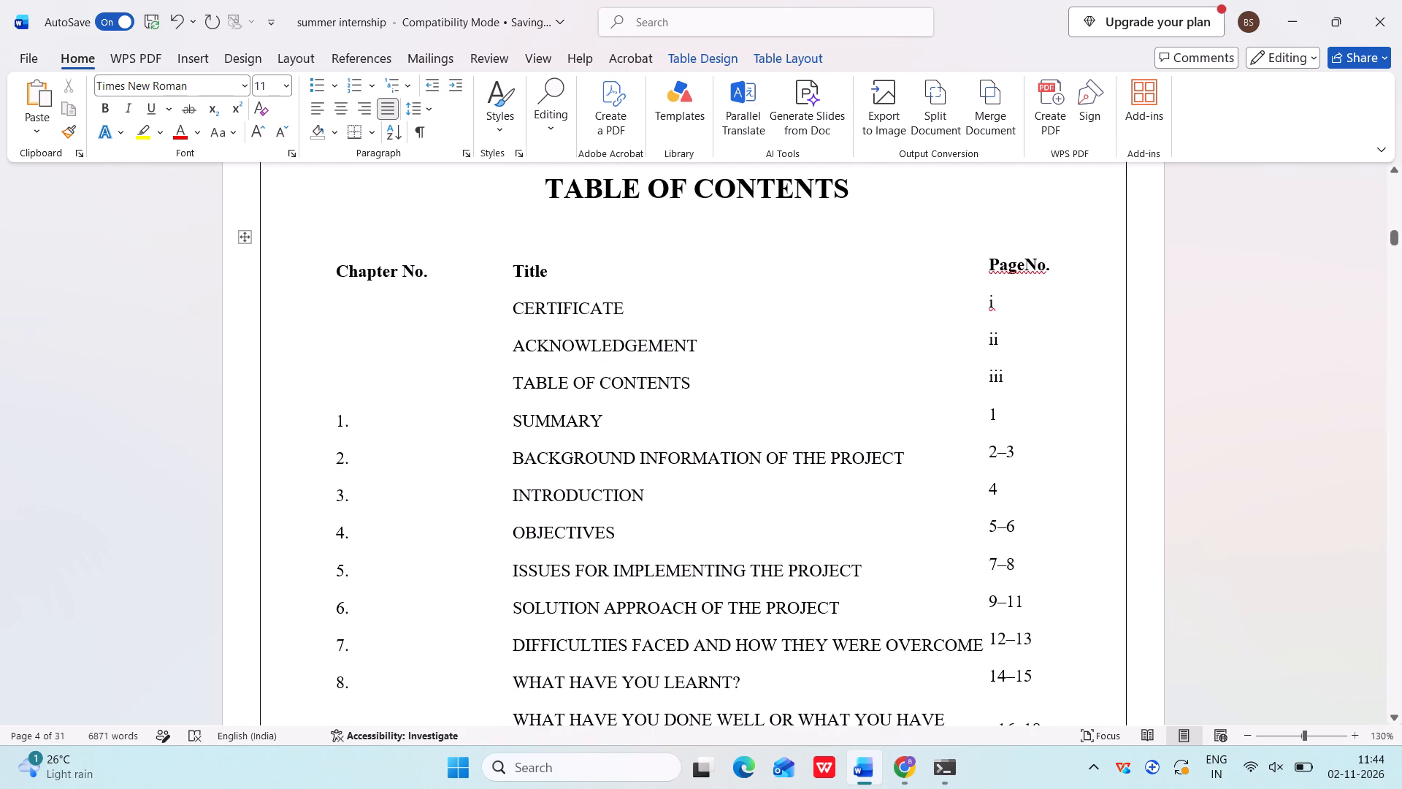
left_click(992, 296)
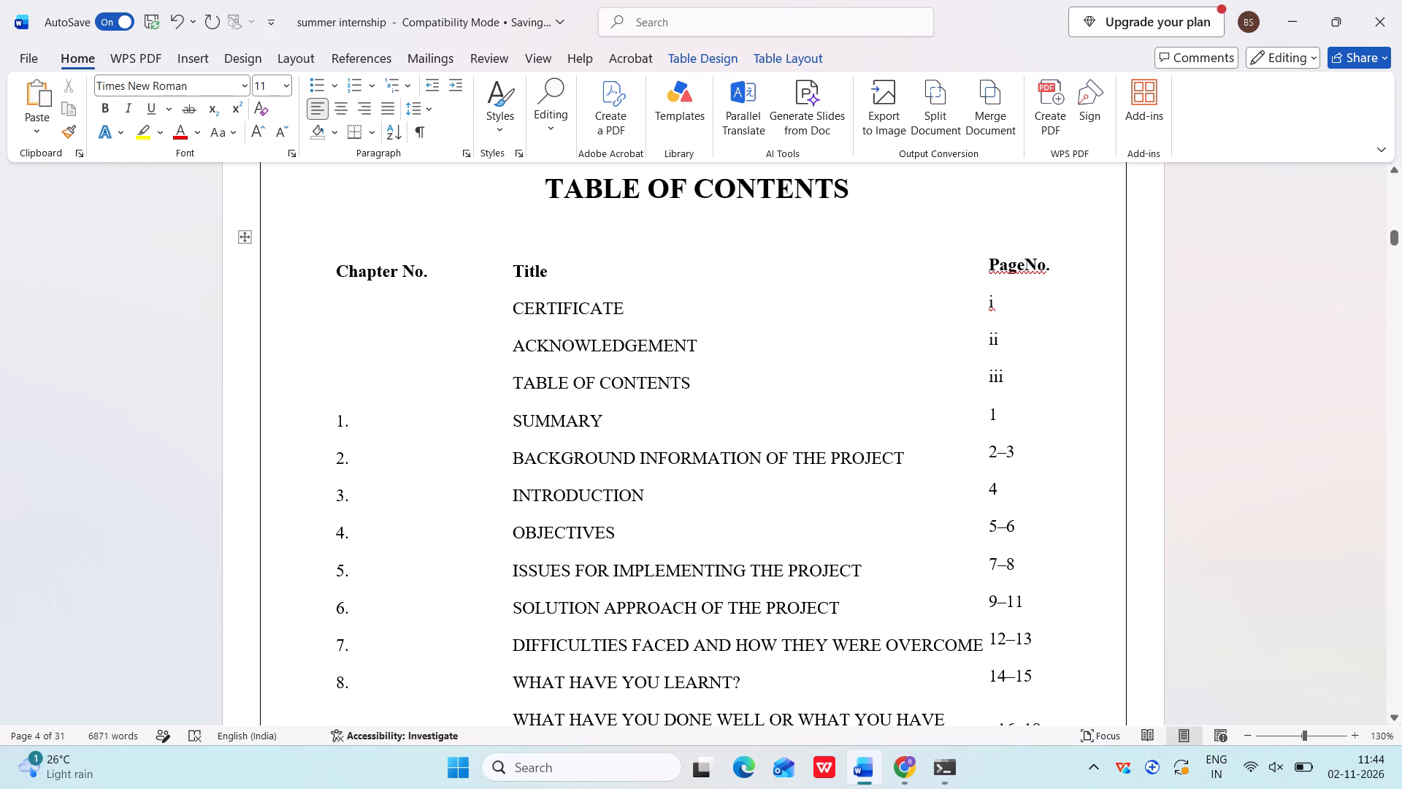
left_click(987, 300)
key("space")
key("space")
key("space")
left_click(989, 330)
key("space")
key("space")
key("space")
left_click(989, 373)
key("space")
key("space")
key("space")
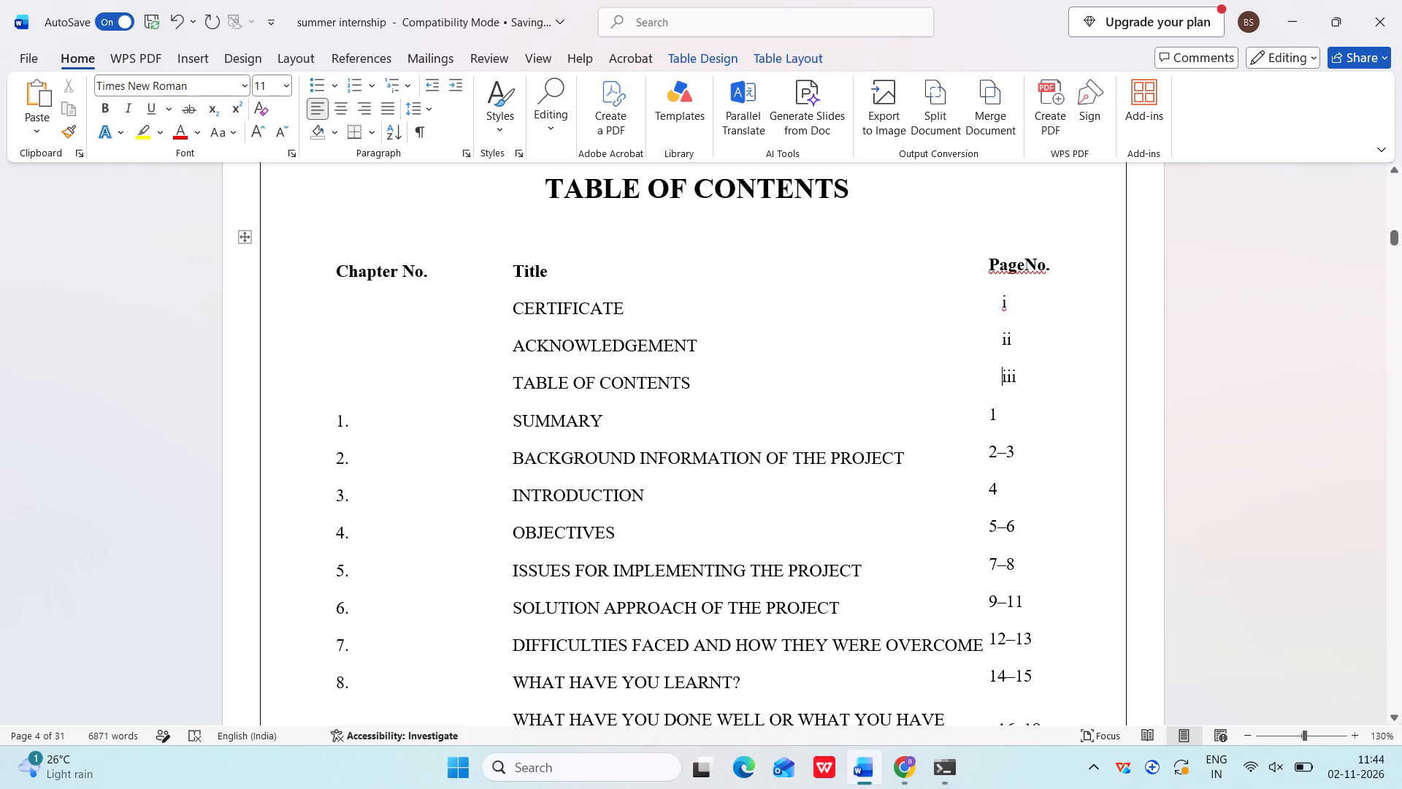
Shift the Summary row's page number 1 inward with three leading spaces, in line with the numerals above.
left_click(983, 408)
key("space")
key("space")
key("BackSpace")
key("BackSpace")
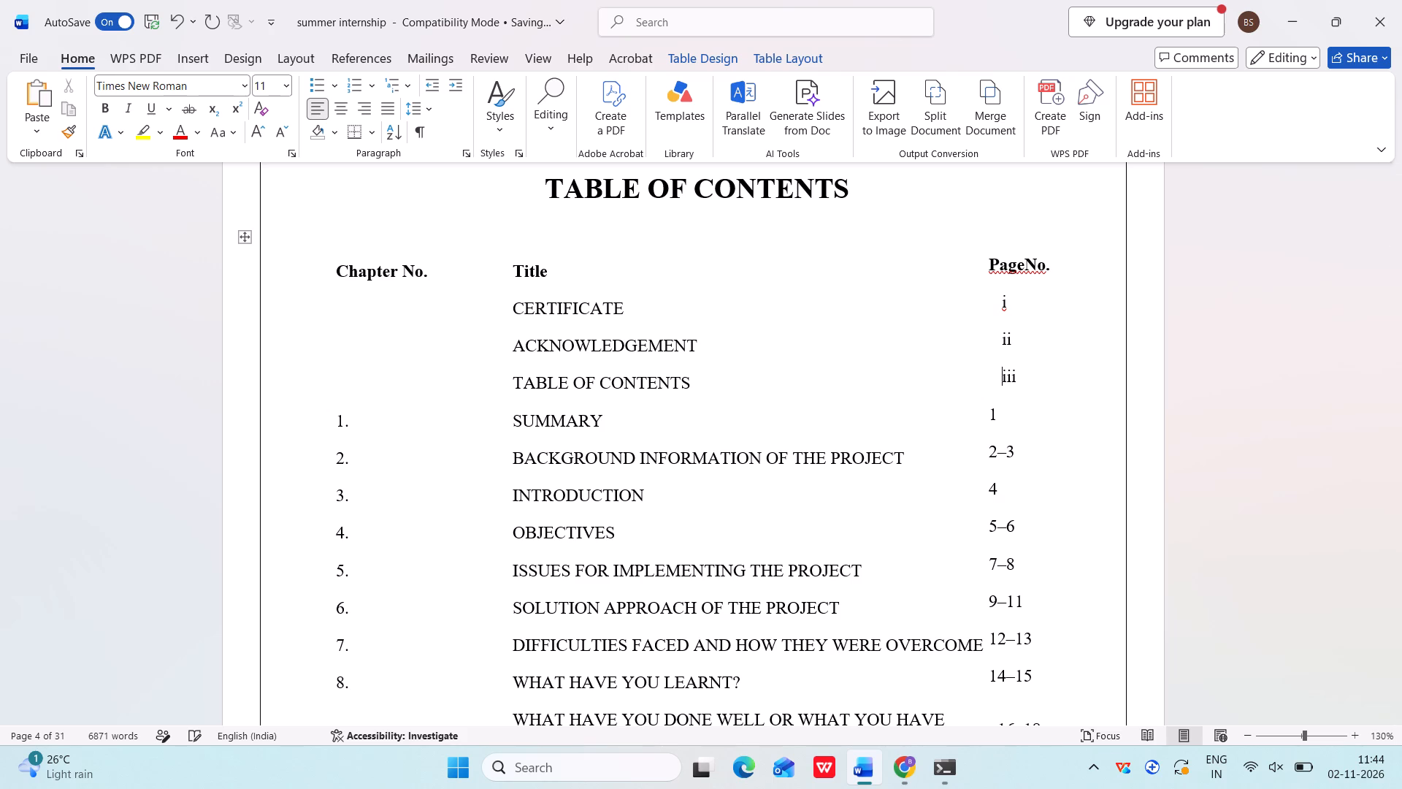
left_click(987, 419)
key("space")
key("space")
key("space")
key("space")
key("BackSpace")
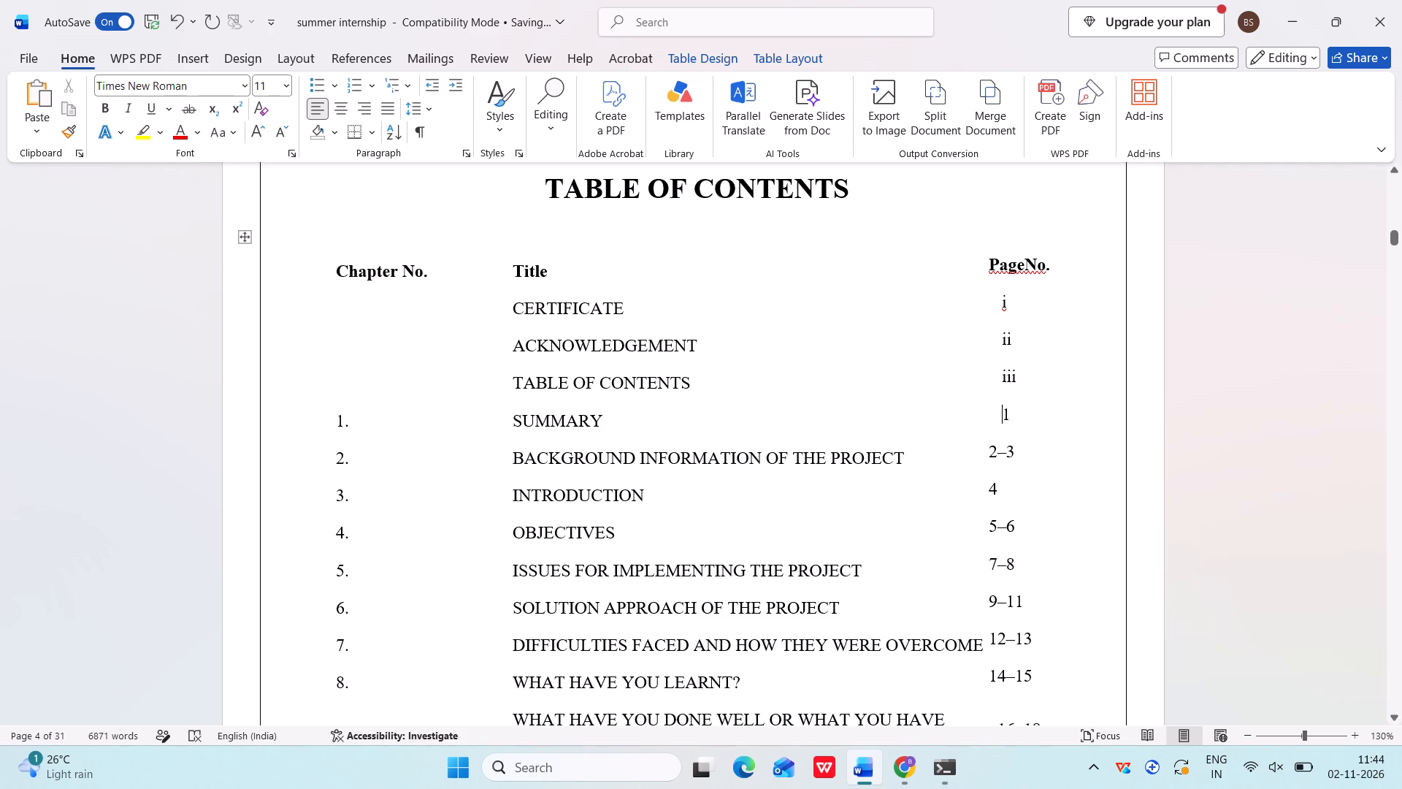
Shift page numbers 2–3 in the Background Information row inward with two leading spaces.
left_click(988, 449)
left_click(988, 449)
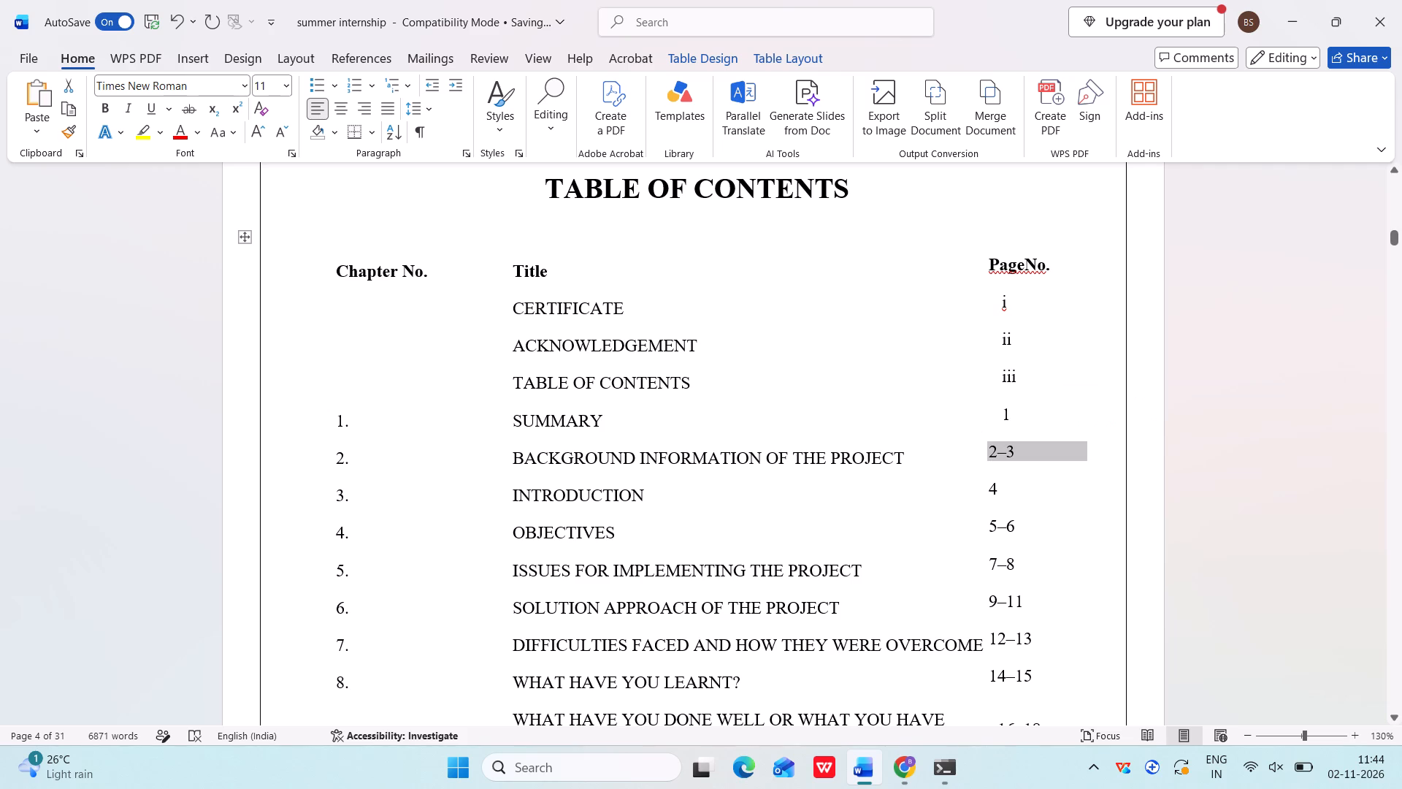
left_click(965, 469)
left_click(982, 449)
key("space")
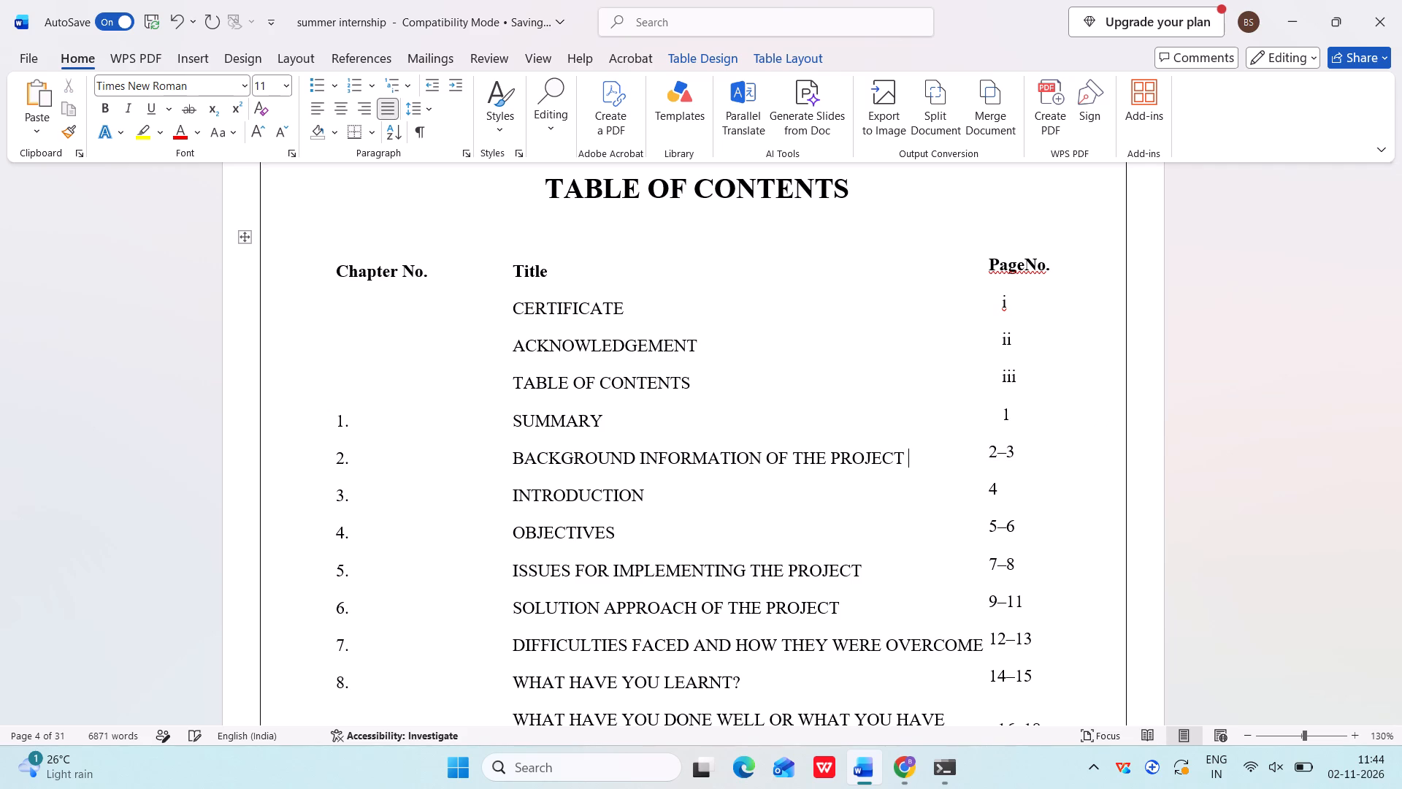
key("space")
key("space")
left_click(986, 451)
key("space")
key("space")
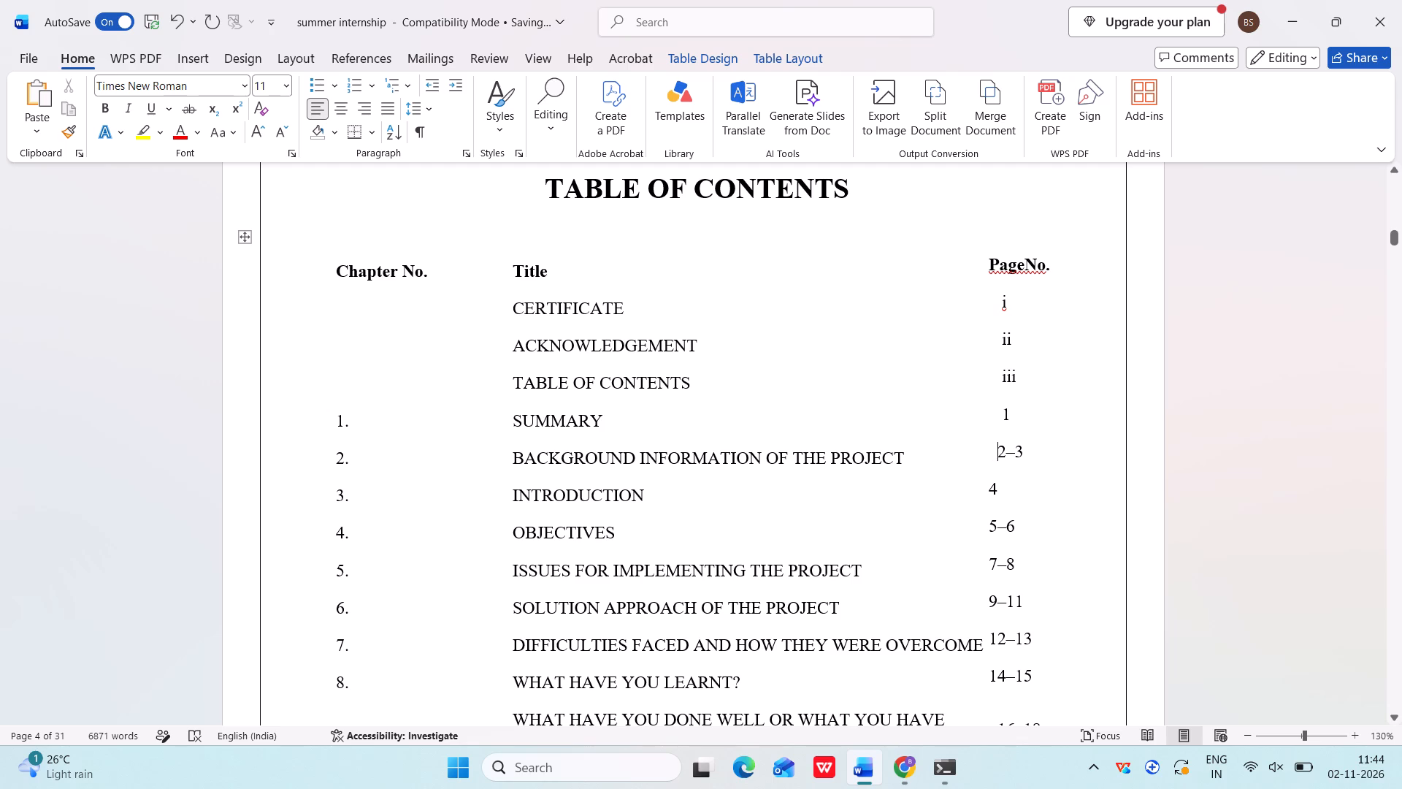
Shift the Introduction row's page number 4 inward with three leading spaces and the Objectives row's 5–6 with two.
left_click(978, 484)
left_click(994, 484)
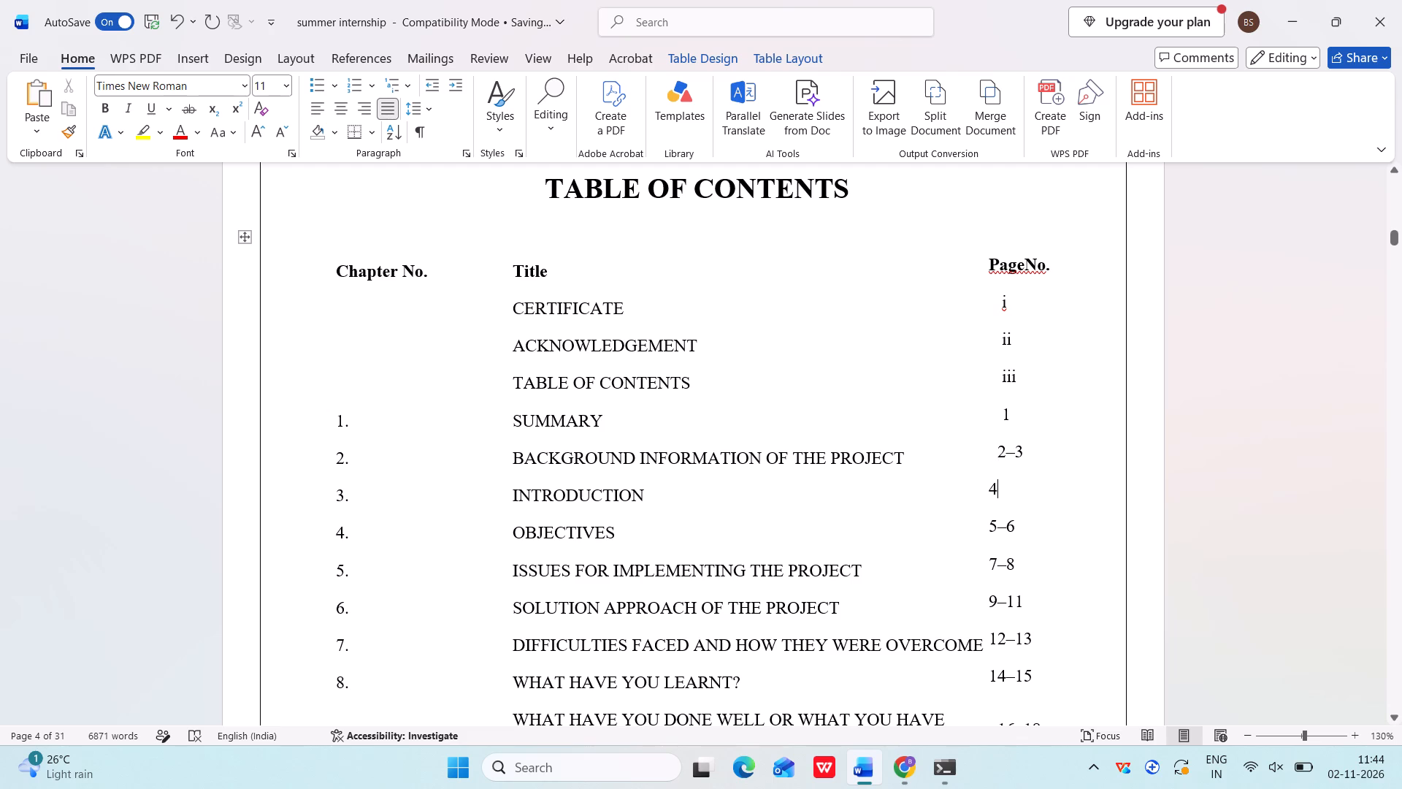
left_click(986, 487)
key("space")
key("space")
key("space")
left_click(987, 525)
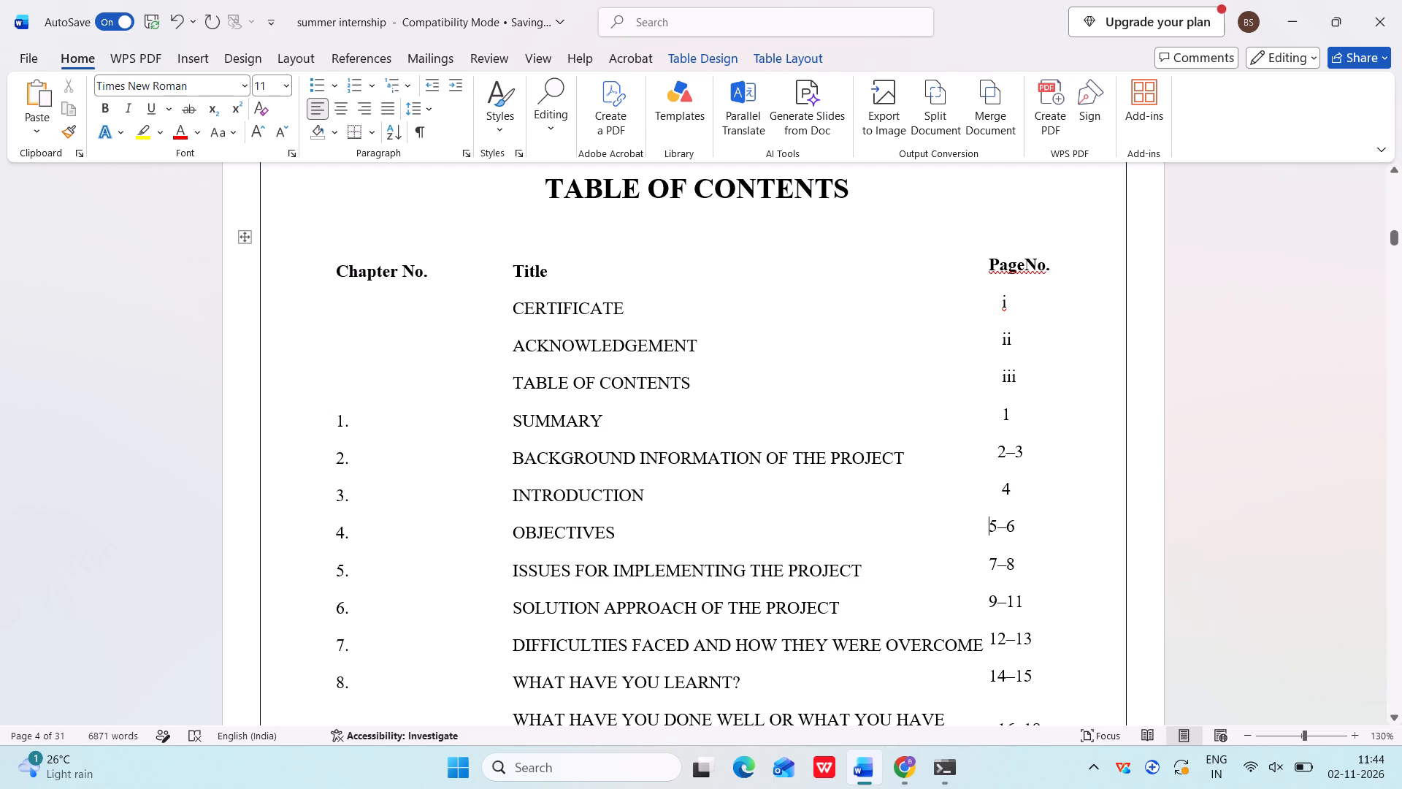
key("space")
key("space")
Shift page numbers 7–8 and 9–11 for chapters 5 and 6 inward with three leading spaces each.
left_click(994, 567)
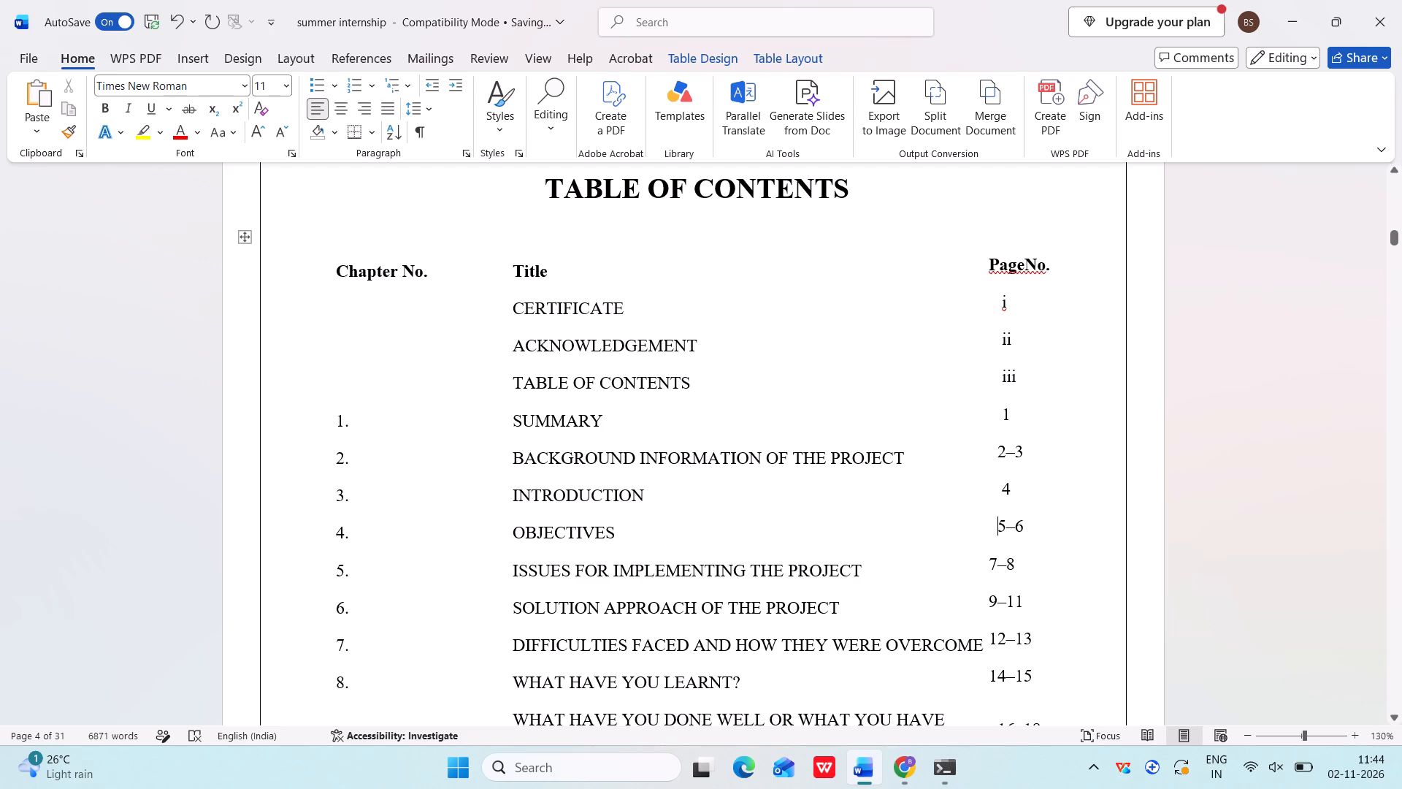
left_click(991, 565)
key("space")
key("space")
key("space")
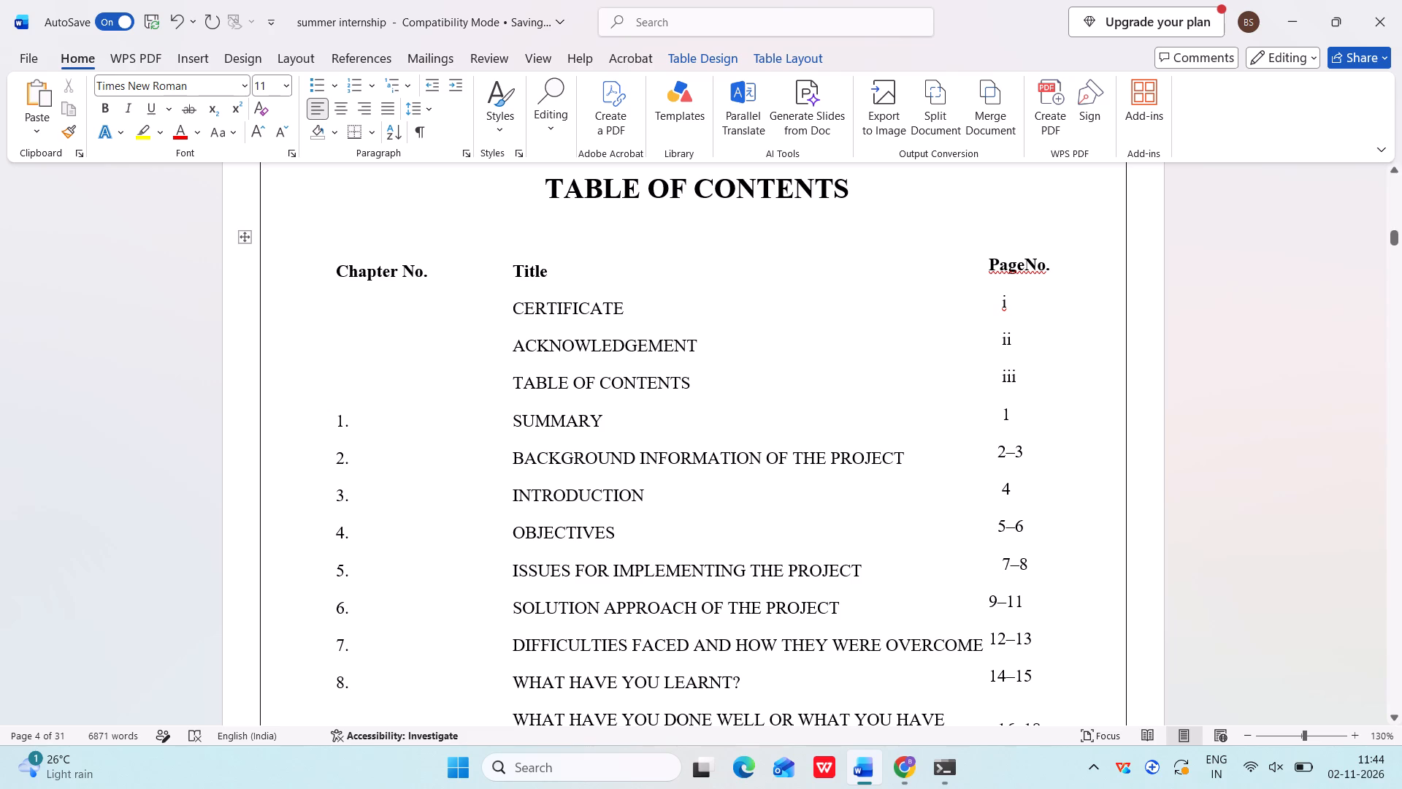
left_click(991, 600)
key("space")
key("space")
key("space")
Add two more leading spaces before page numbers 5–6 and one more before page number 4.
left_click(995, 530)
key("space")
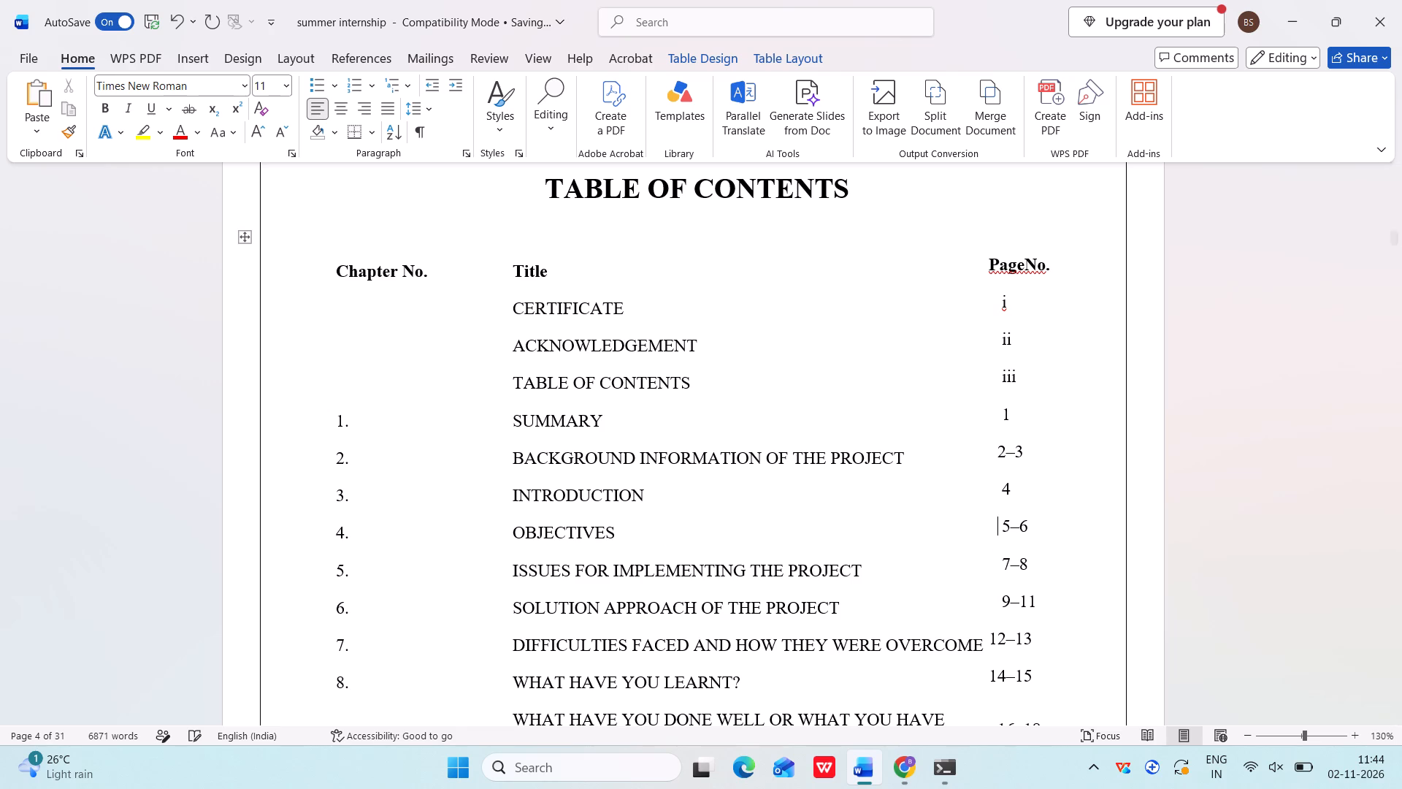
key("space")
left_click(1002, 489)
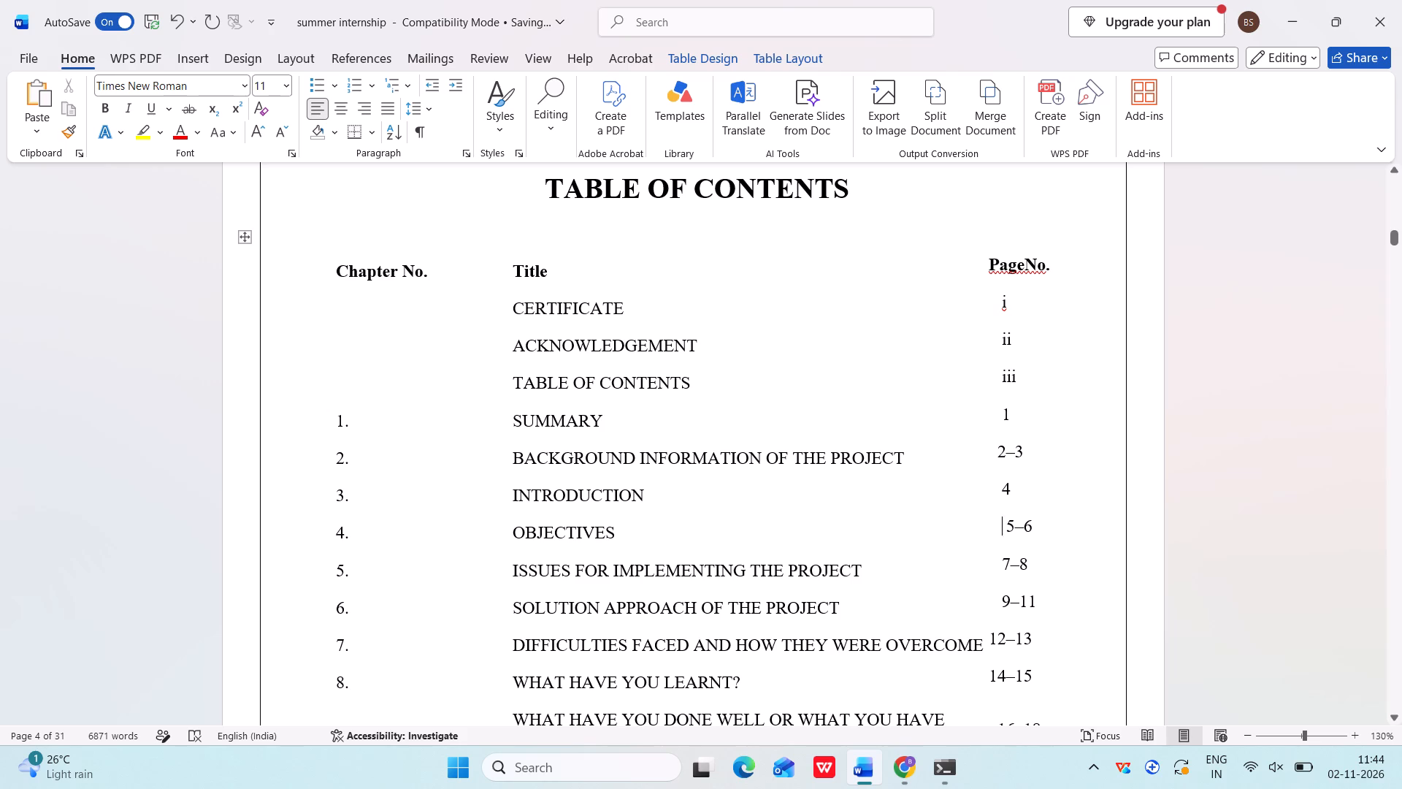
key("space")
Shift page numbers 12–13 and 14–15 for chapters 7 and 8 inward with two leading spaces each.
scroll(1024, 647, "down", 1)
left_click(993, 456)
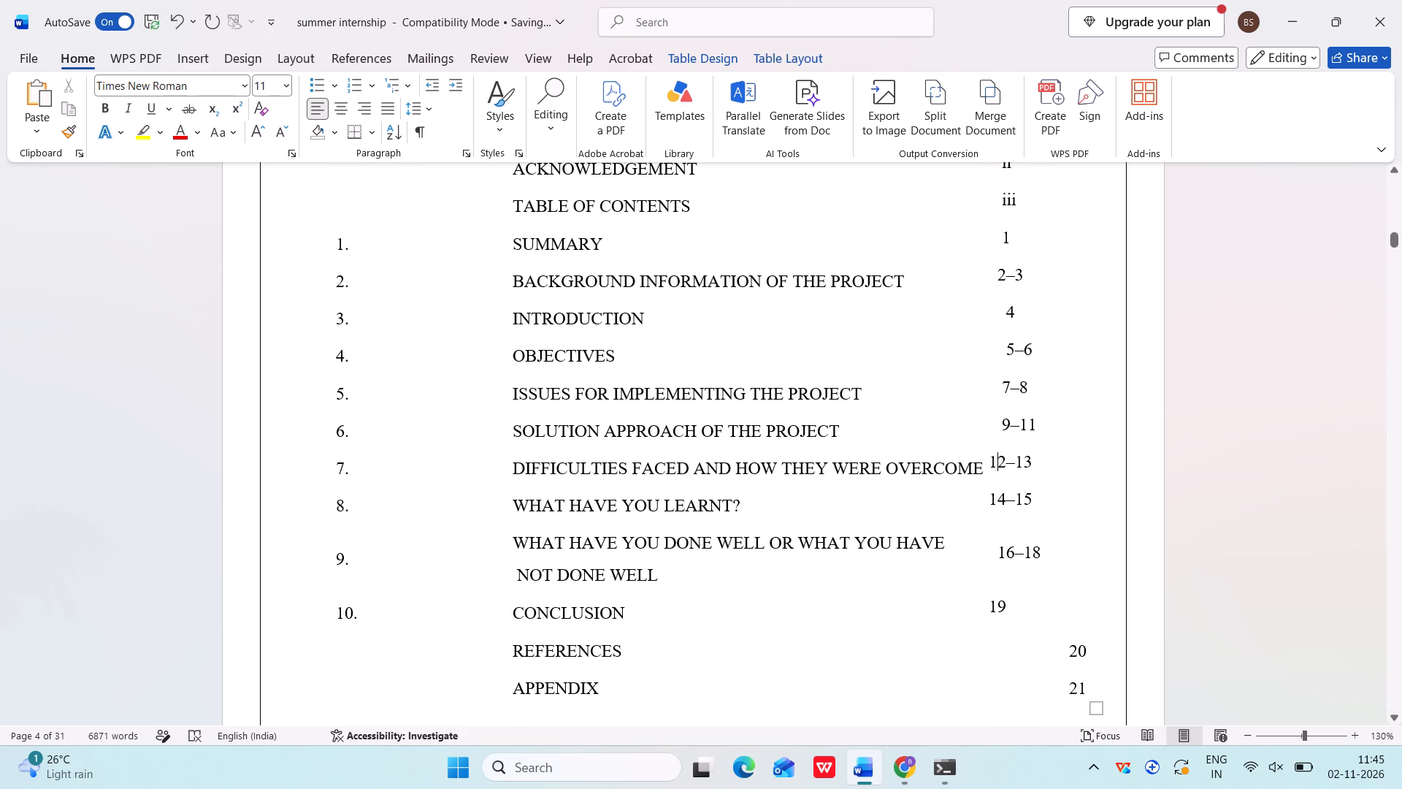
left_click(989, 457)
key("space")
key("space")
key("space")
key("BackSpace")
key("space")
key("BackSpace")
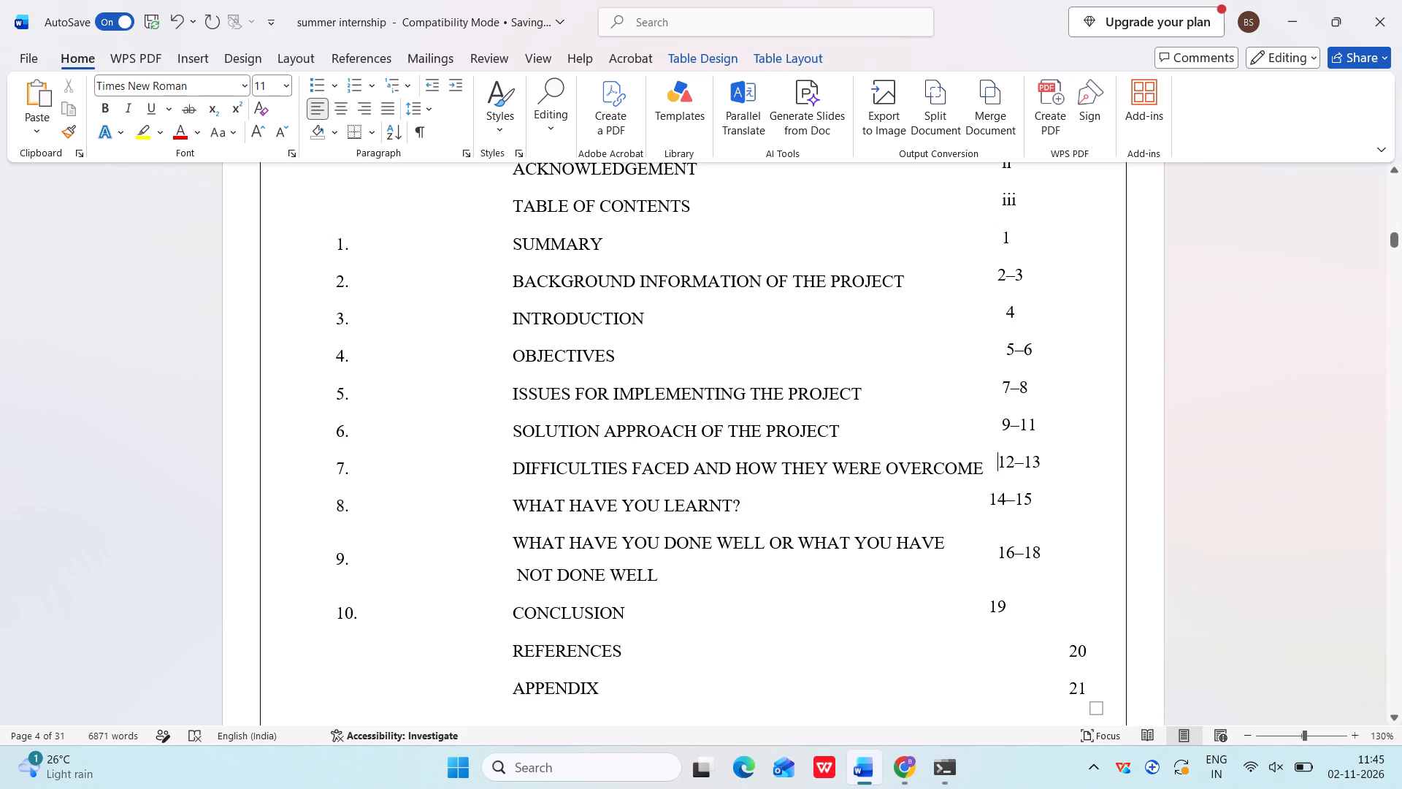
left_click(987, 496)
key("space")
key("space")
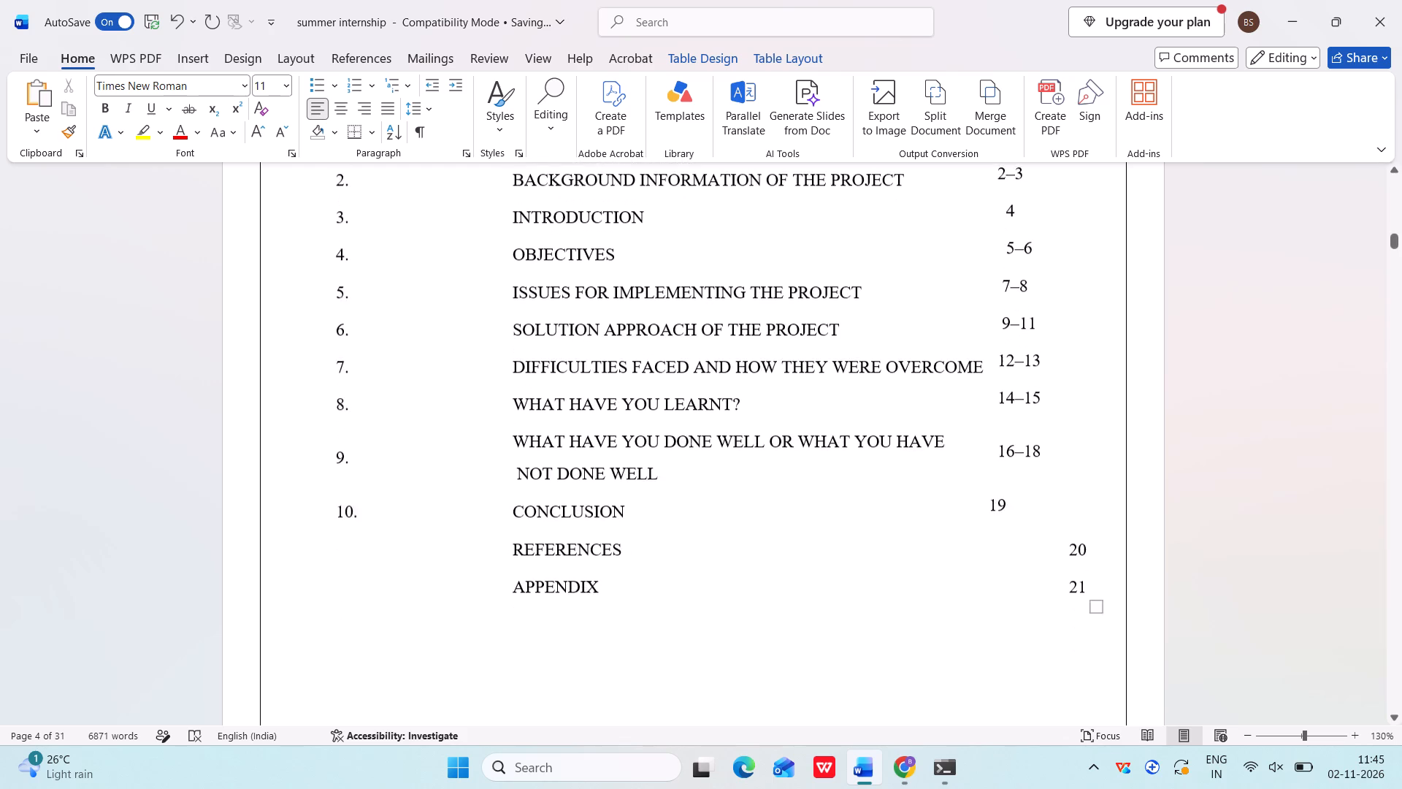
Remove the indents from page numbers 20 and 21 in the References and Appendix rows.
left_click(992, 443)
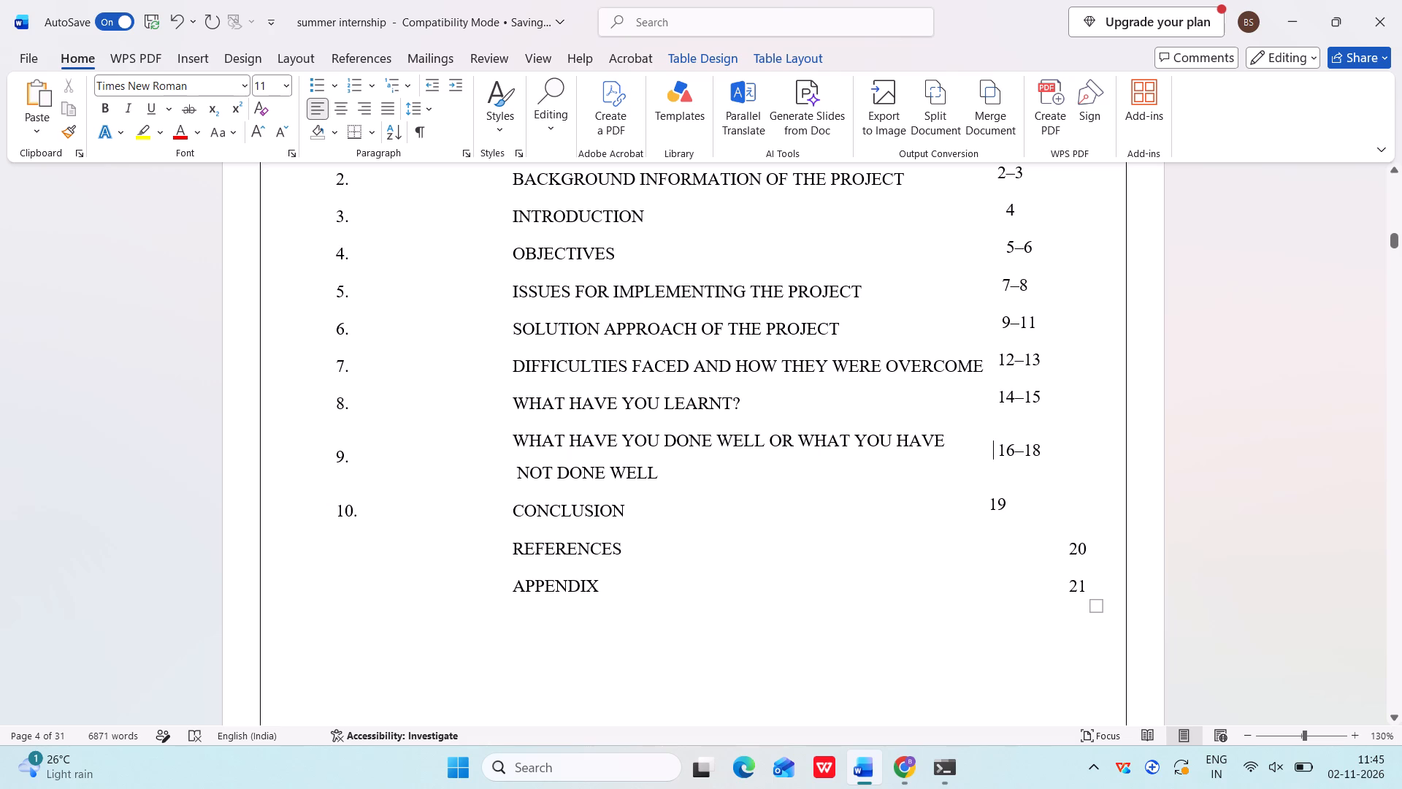
left_click_drag(1068, 550, 991, 549)
left_click_drag(991, 549, 990, 548)
key("BackSpace")
left_click(1069, 587)
key("BackSpace")
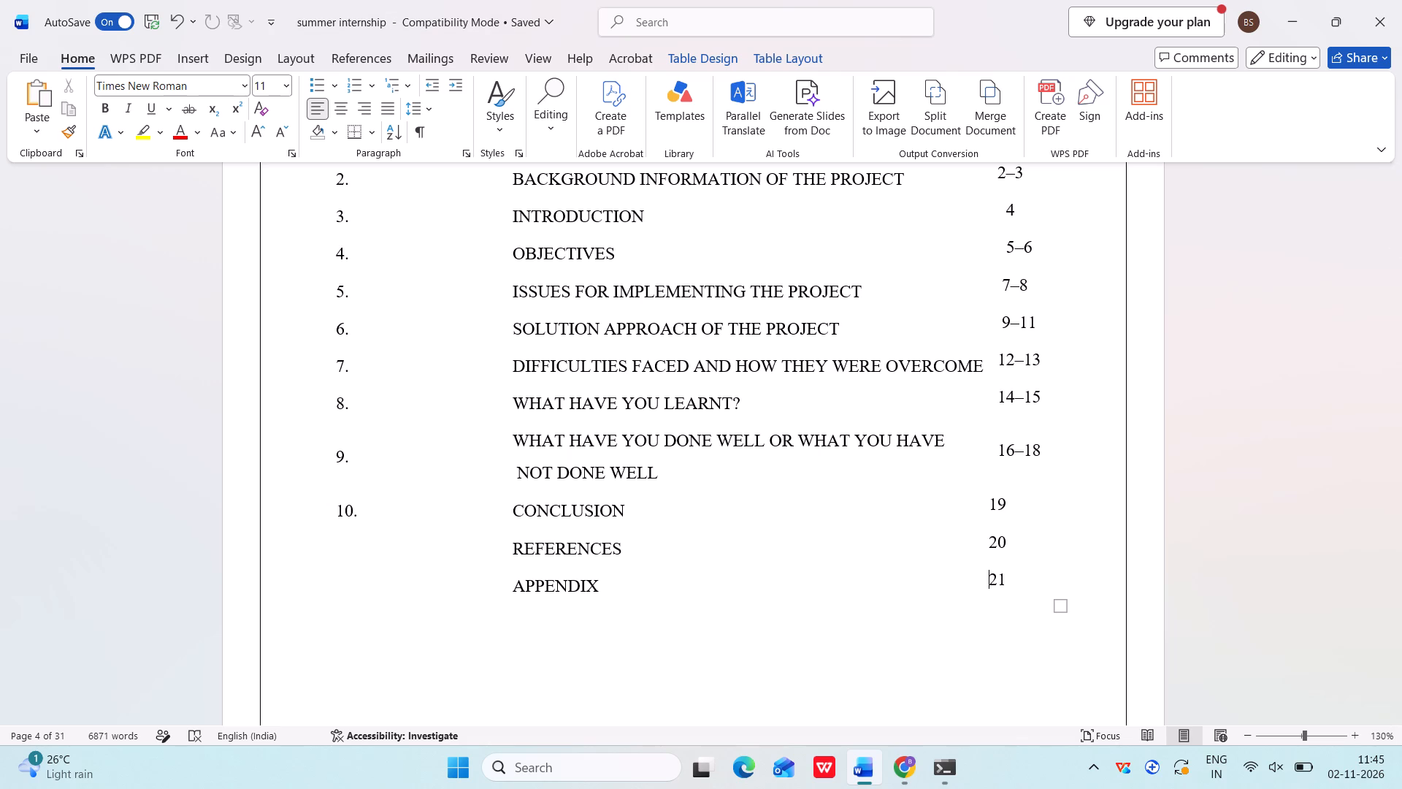
Shift page numbers 19, 20 and 21 for Conclusion, References and Appendix inward with two leading spaces each.
scroll(1069, 587, "down", 1)
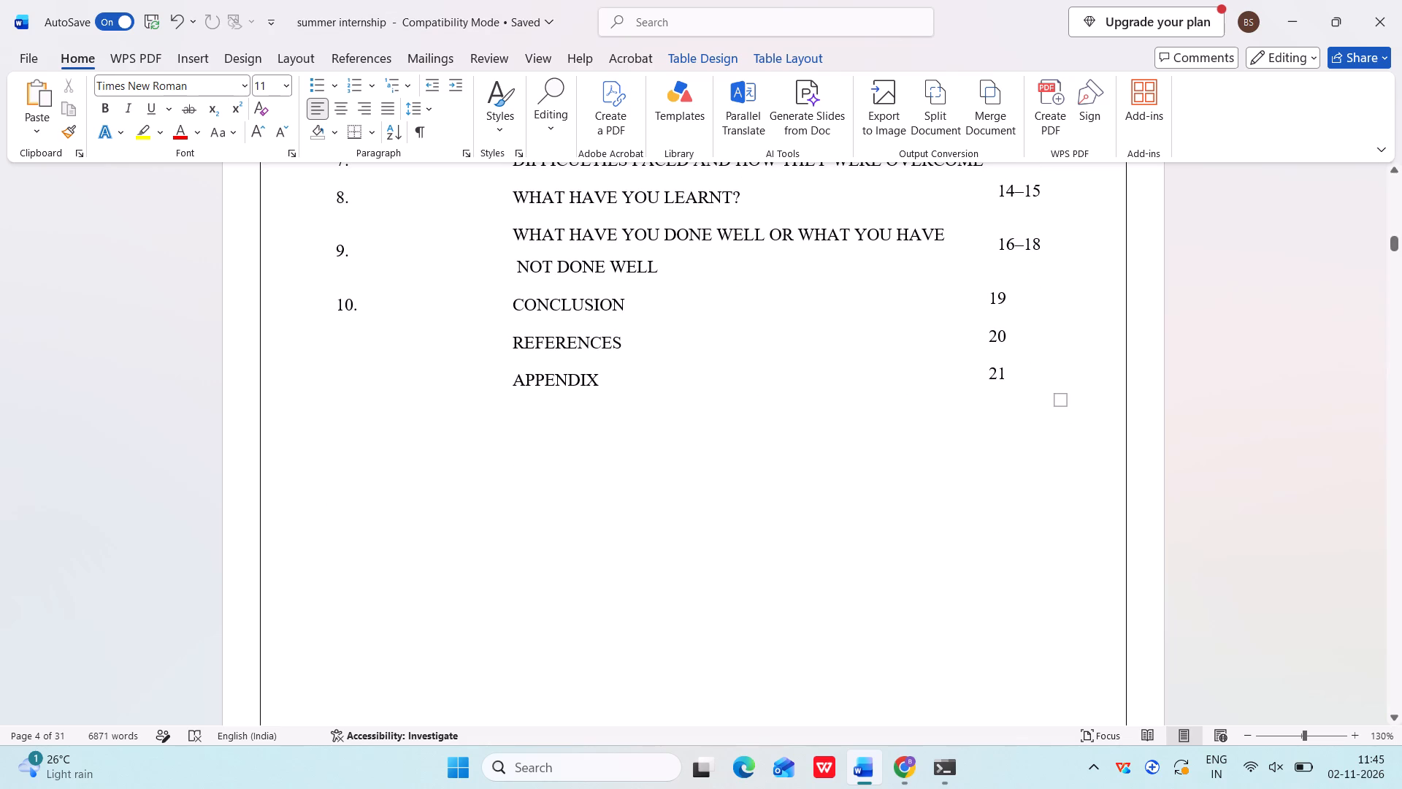
left_click(991, 294)
key("space")
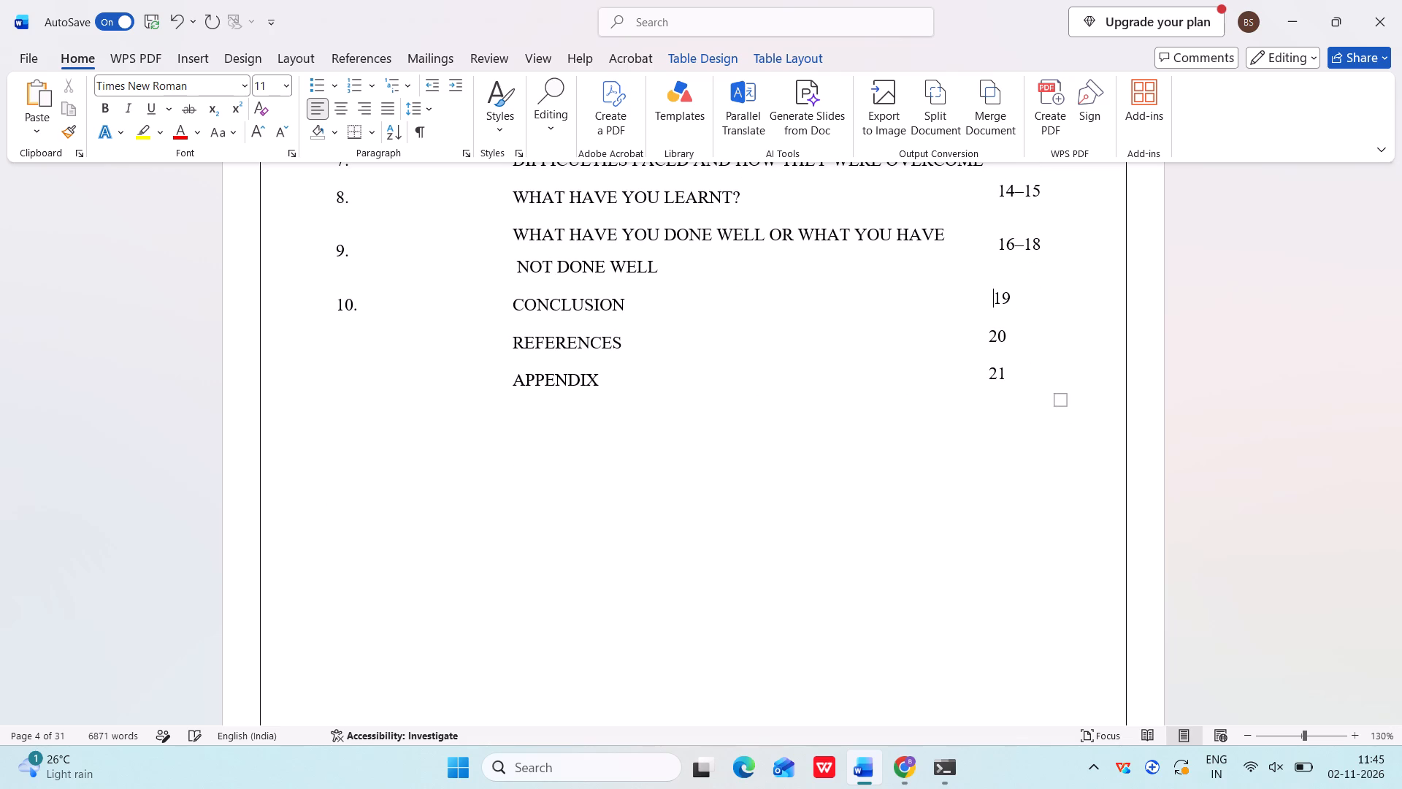
key("space")
key("BackSpace")
key("space")
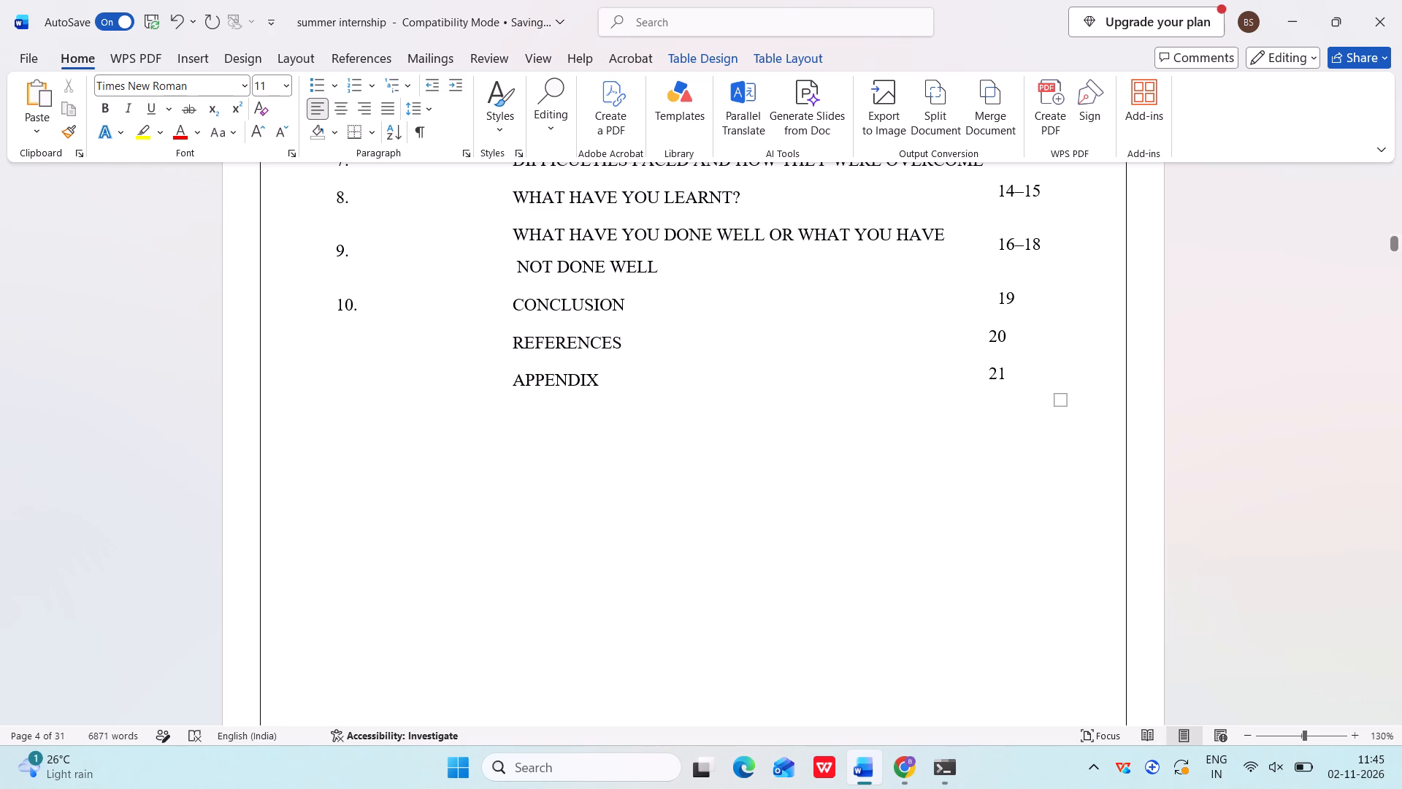
left_click(989, 334)
key("space")
key("space")
left_click(982, 366)
key("space")
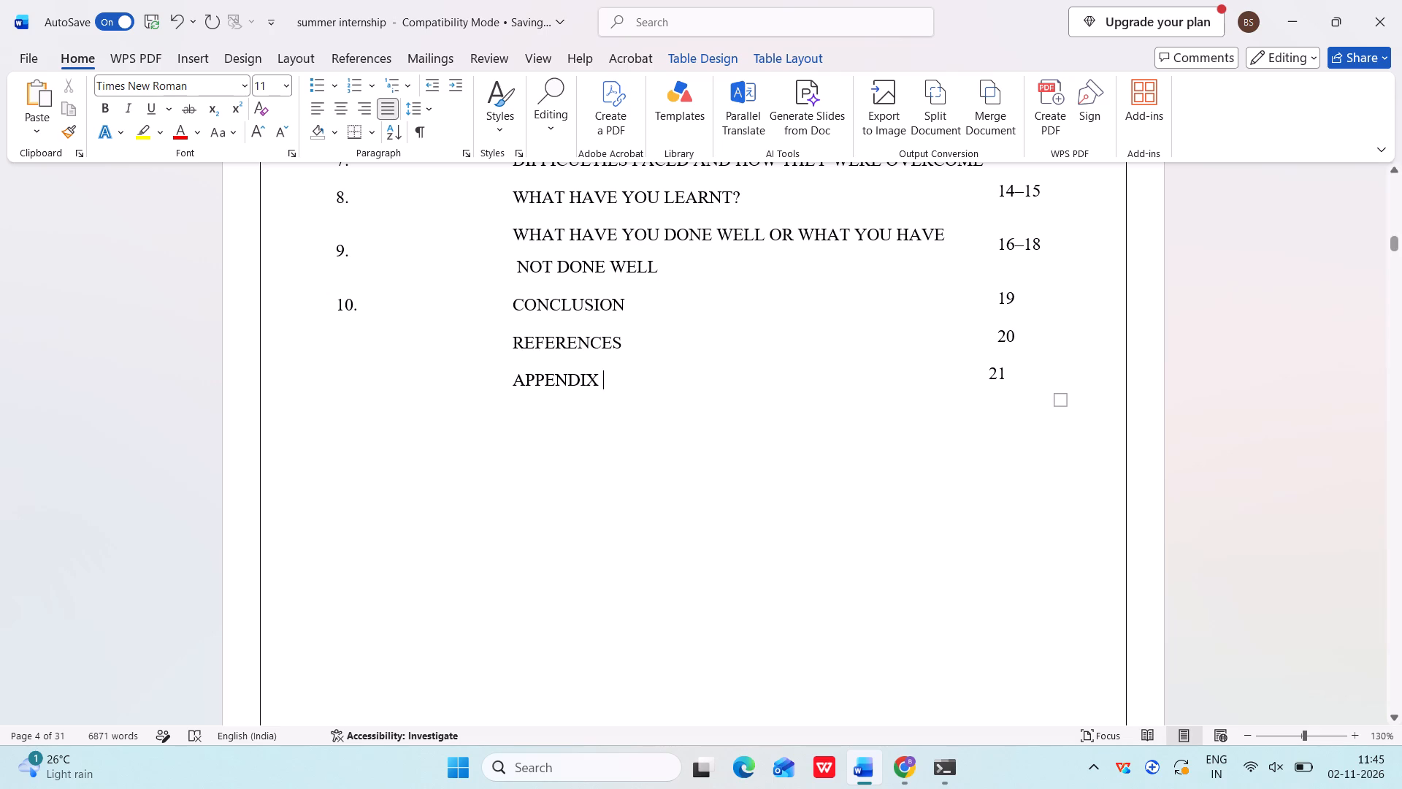
left_click(990, 379)
key("space")
key("space")
Review the pages around the Table of Contents, including the Abstract and the Acknowledgement.
scroll(990, 379, "down", 4)
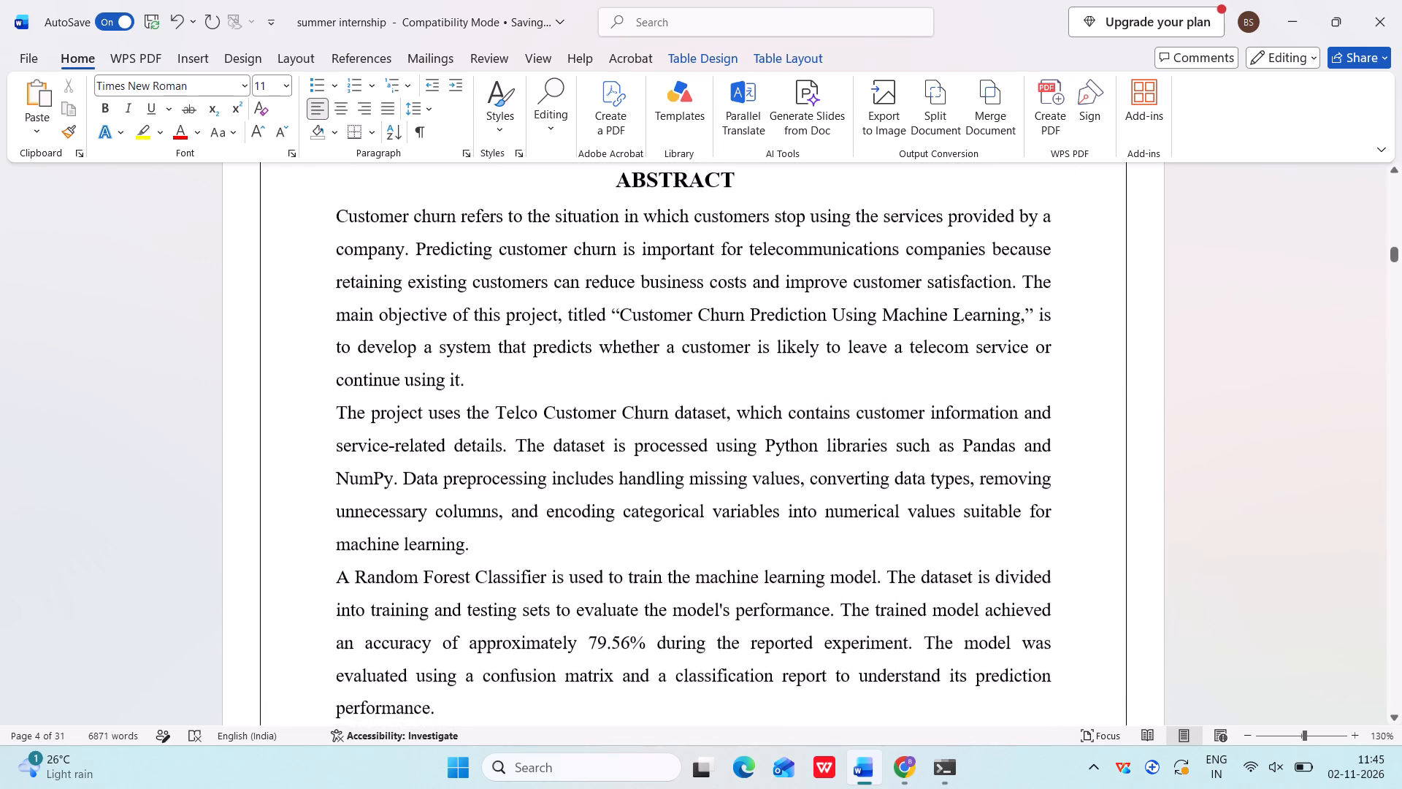
scroll(990, 379, "up", 7)
scroll(990, 379, "down", 4)
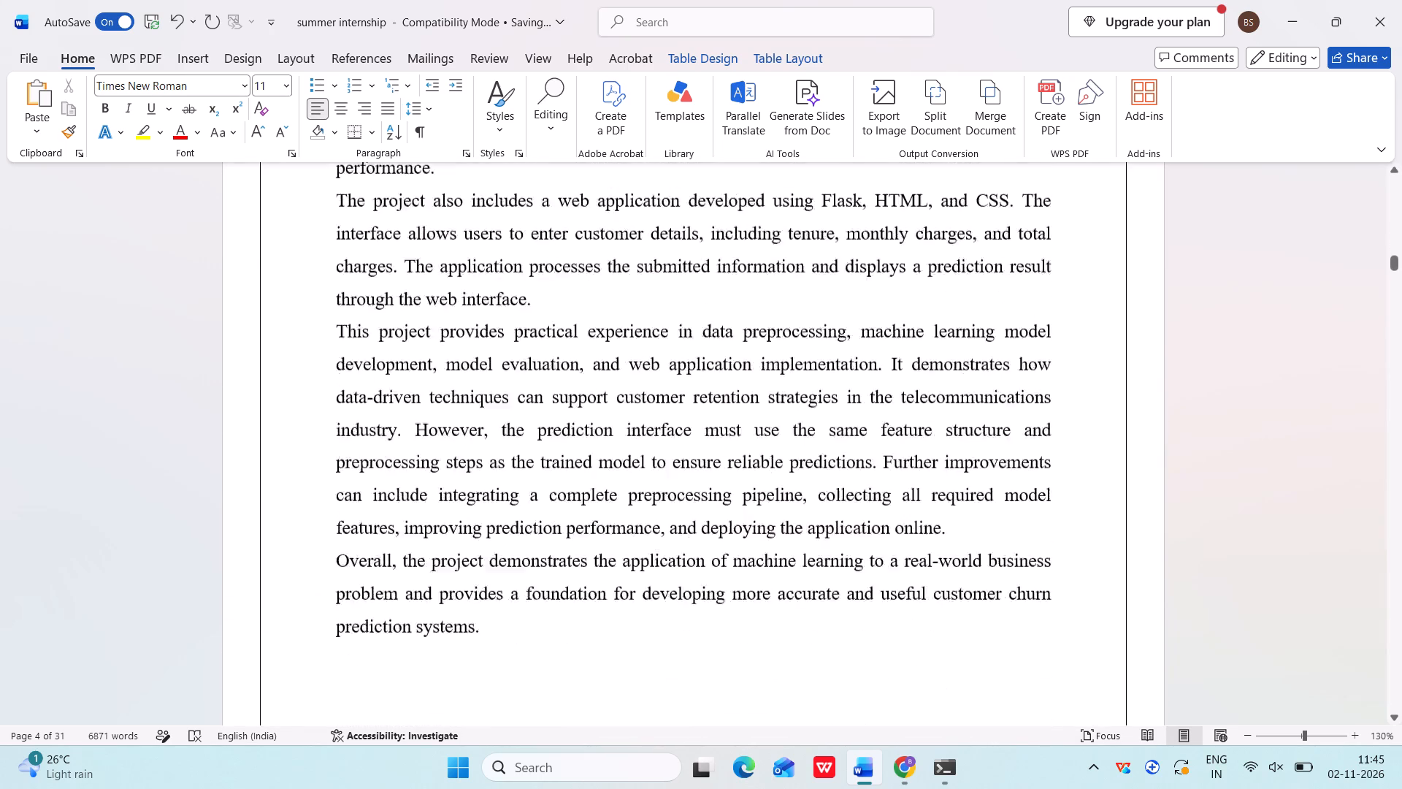
scroll(990, 379, "up", 10)
scroll(990, 379, "down", 2)
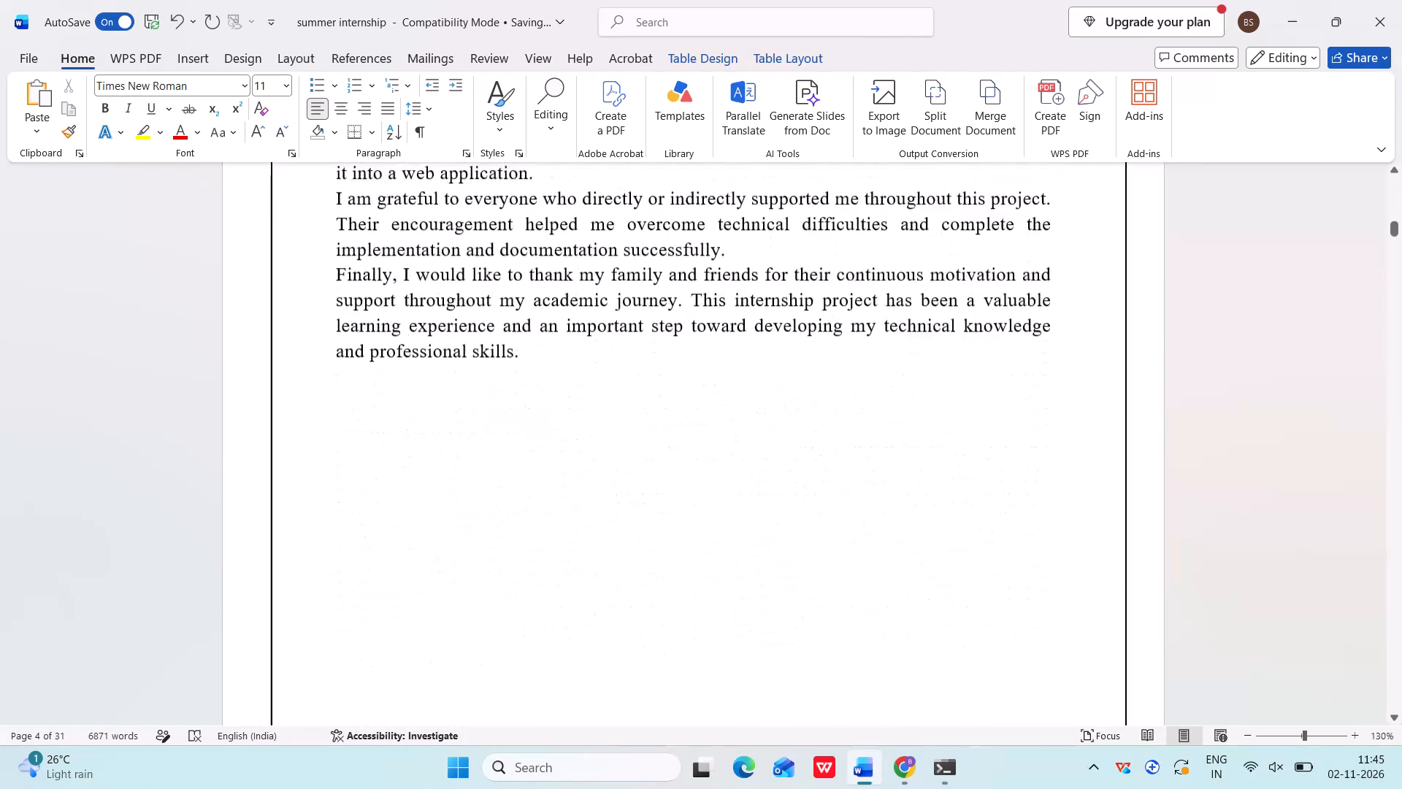
Replace the SUMMARY title in the Table of Contents with the ABSTRACT heading copied from the Abstract page.
scroll(990, 379, "down", 5)
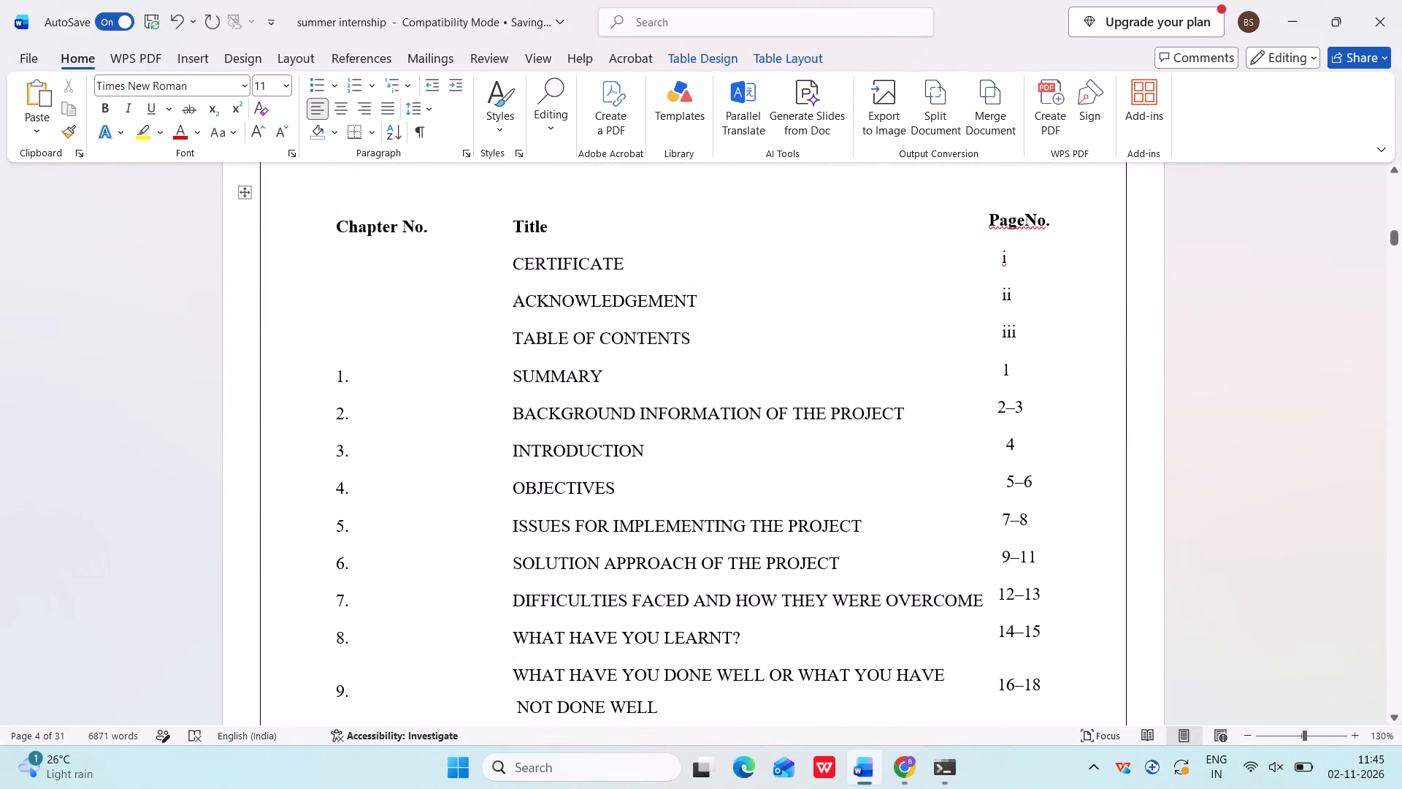
scroll(990, 379, "down", 3)
scroll(990, 379, "up", 1)
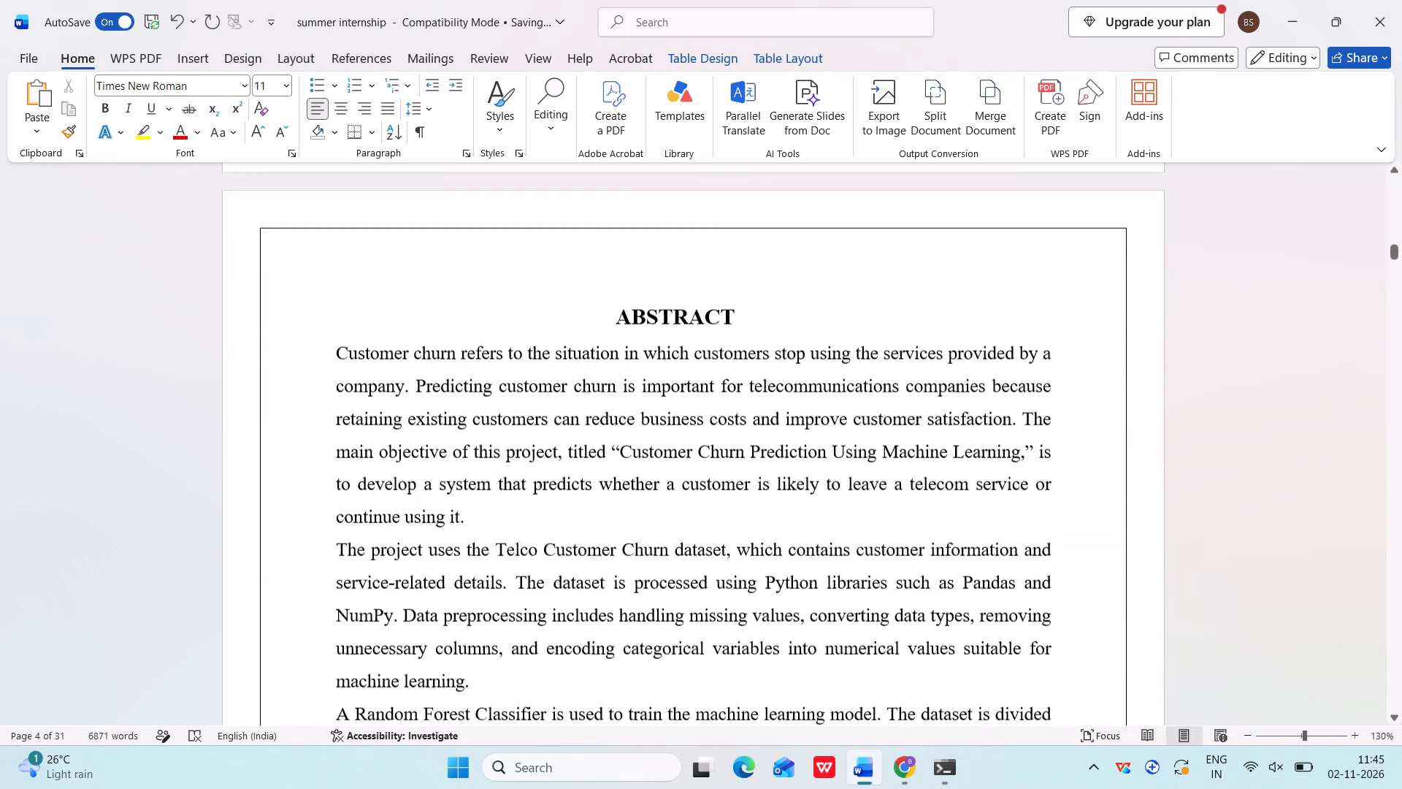
scroll(990, 379, "up", 2)
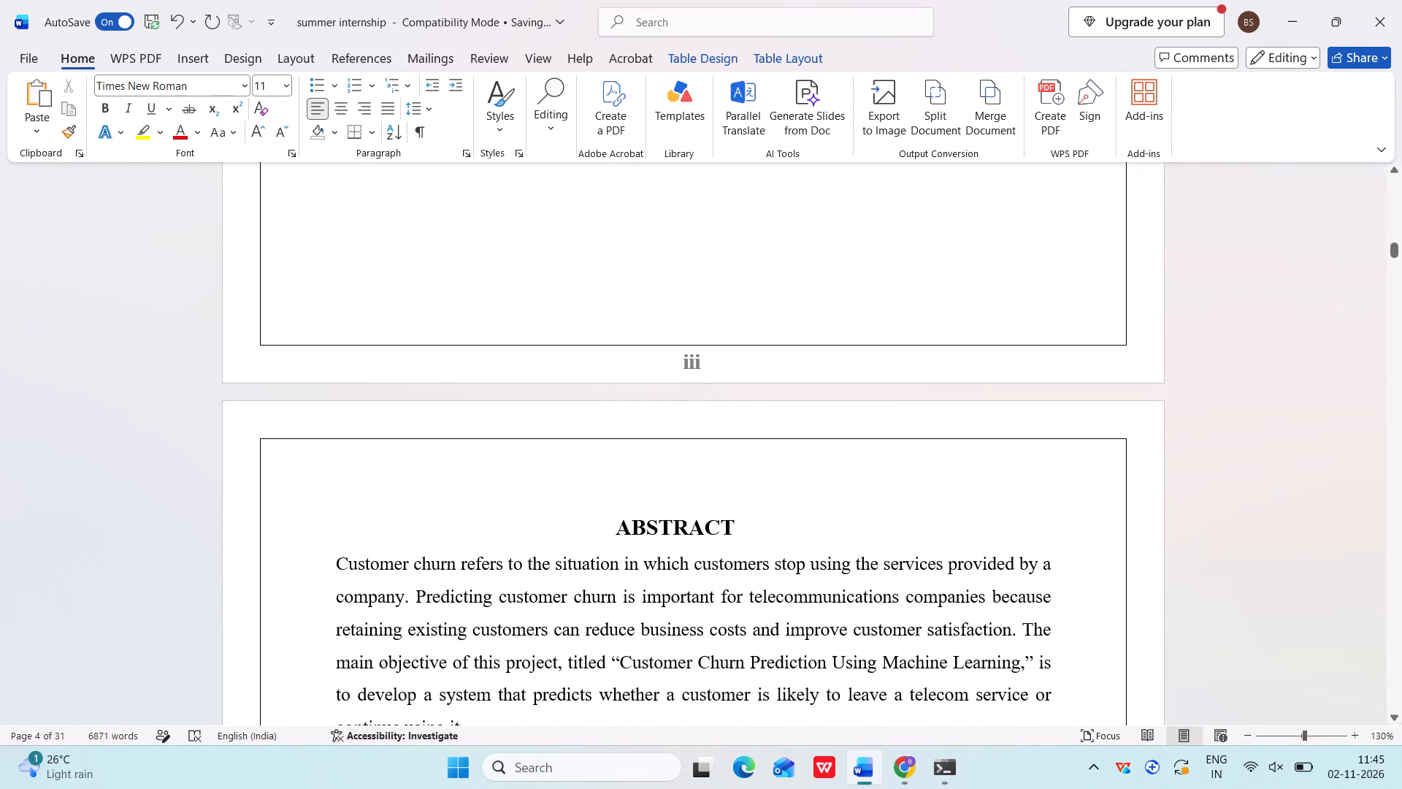
left_click_drag(744, 511, 608, 530)
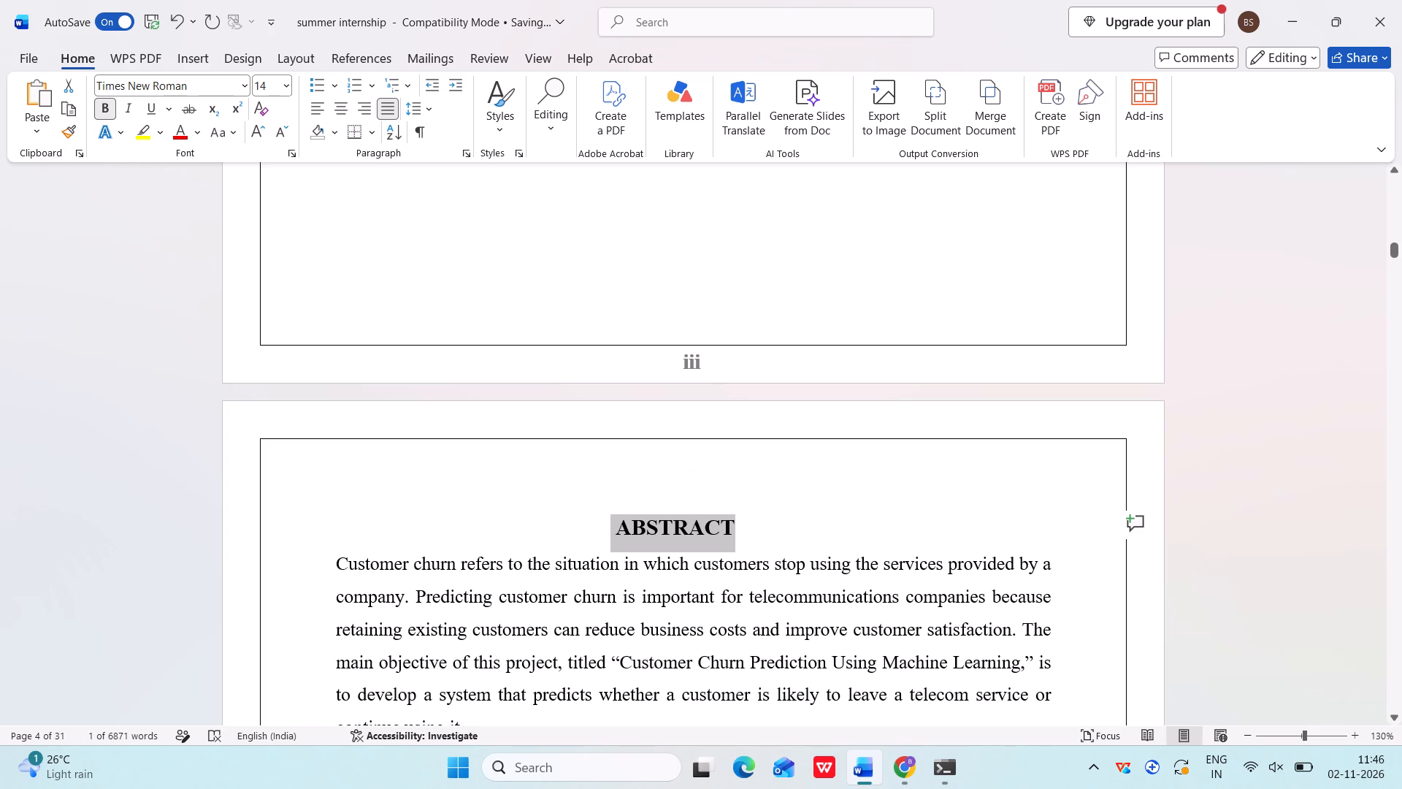
key("ctrl+c")
scroll(653, 478, "up", 4)
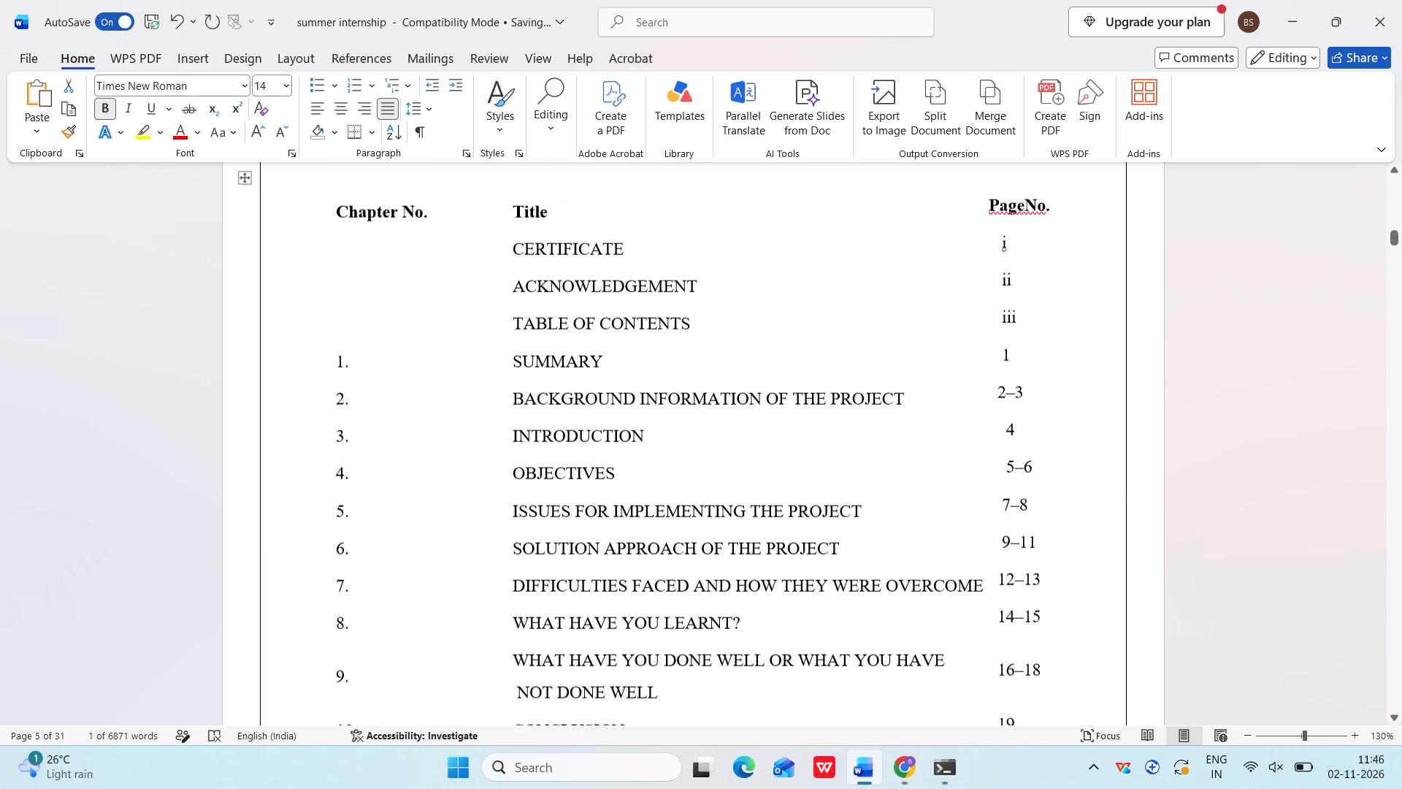
left_click_drag(603, 374, 512, 370)
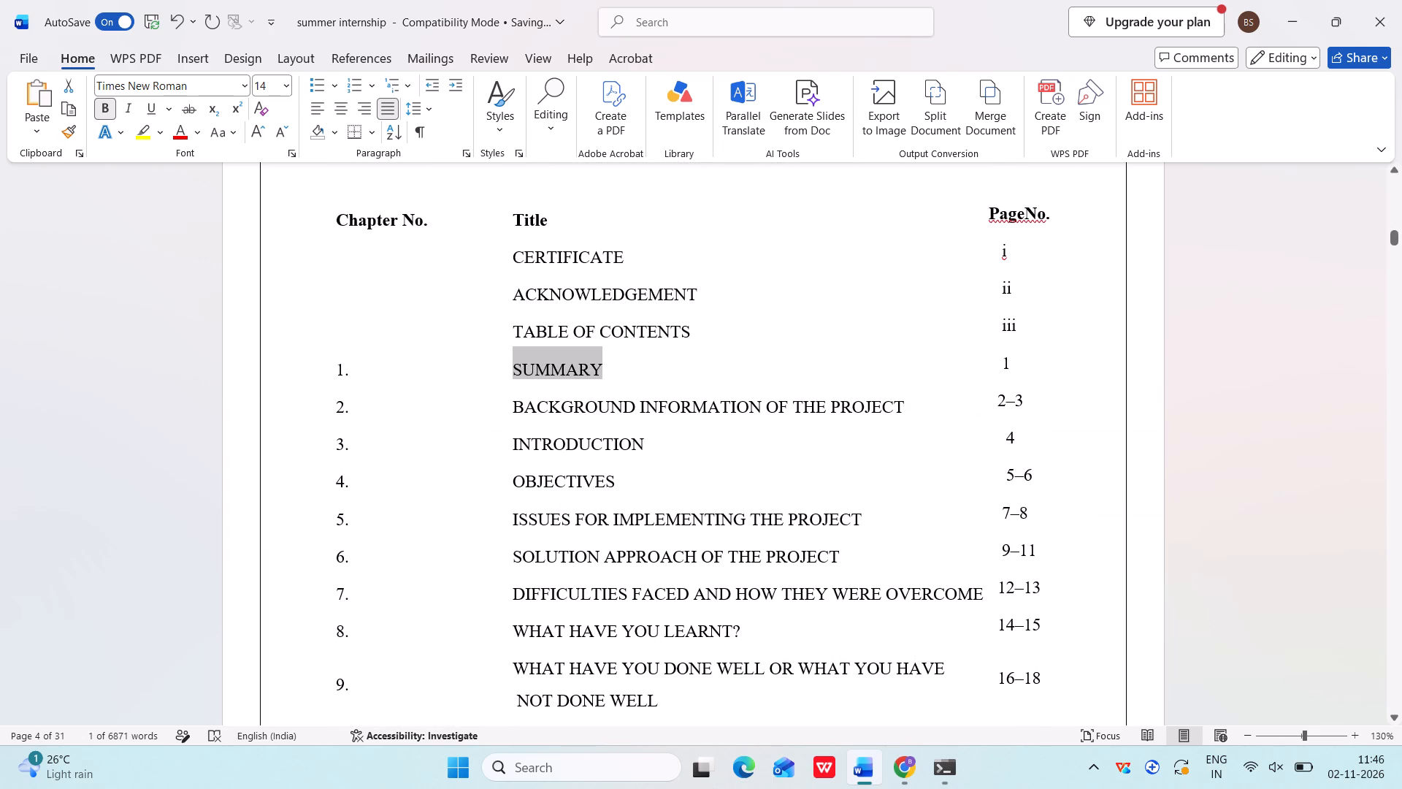
left_click_drag(512, 370, 509, 371)
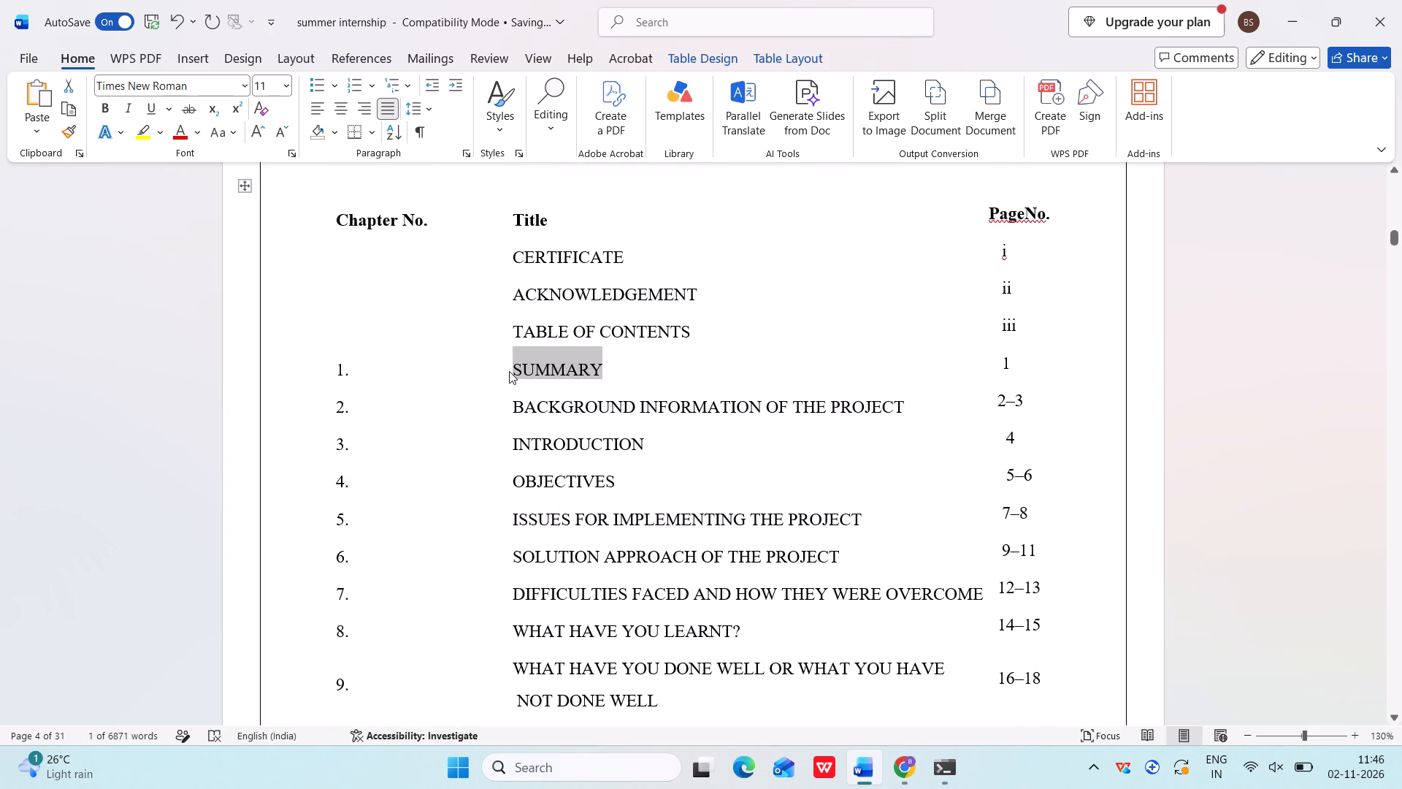
key("ctrl+v")
Remove the bold from the ABSTRACT entry in the Table of Contents and match its font size to the other titles.
left_click_drag(628, 375, 483, 370)
left_click(491, 340)
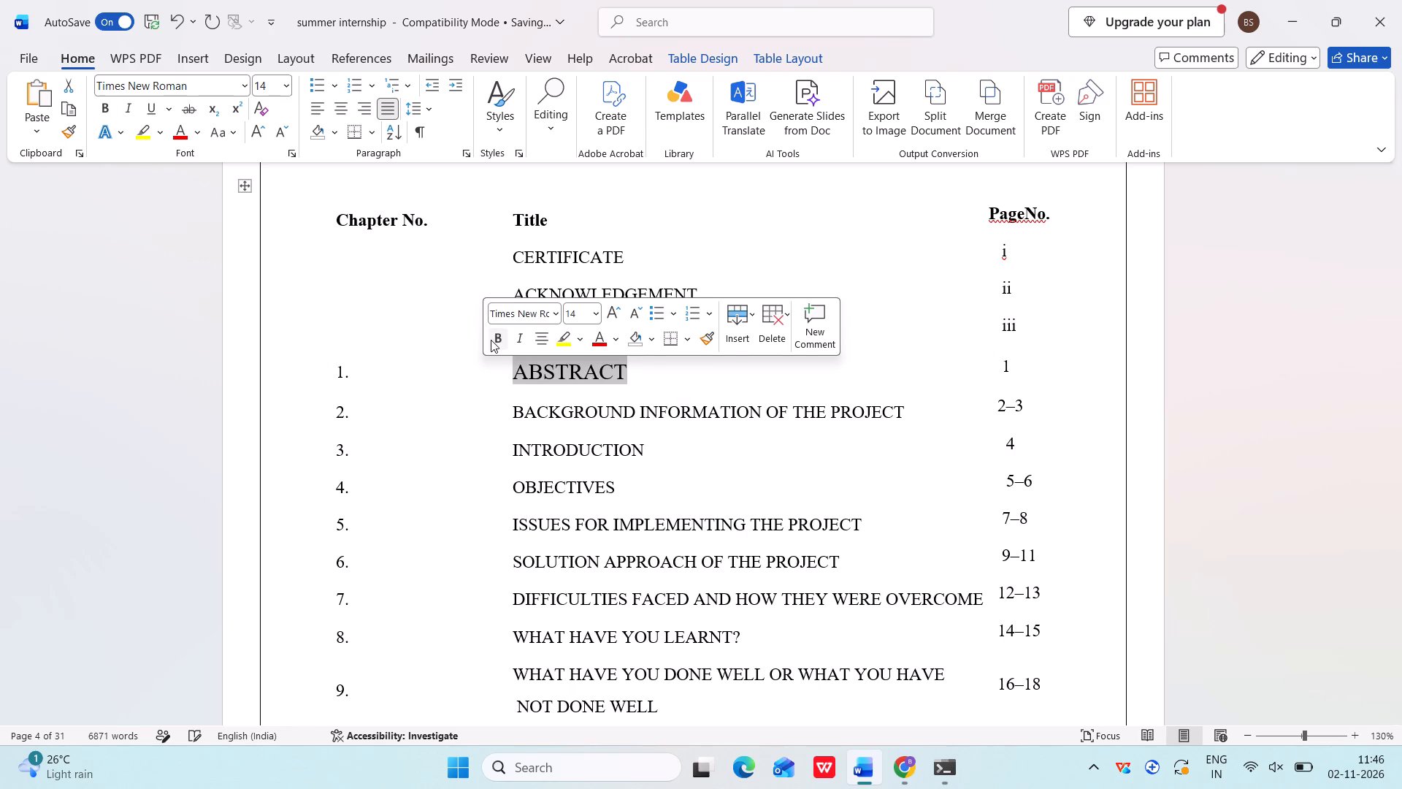
left_click(405, 311)
left_click(534, 403)
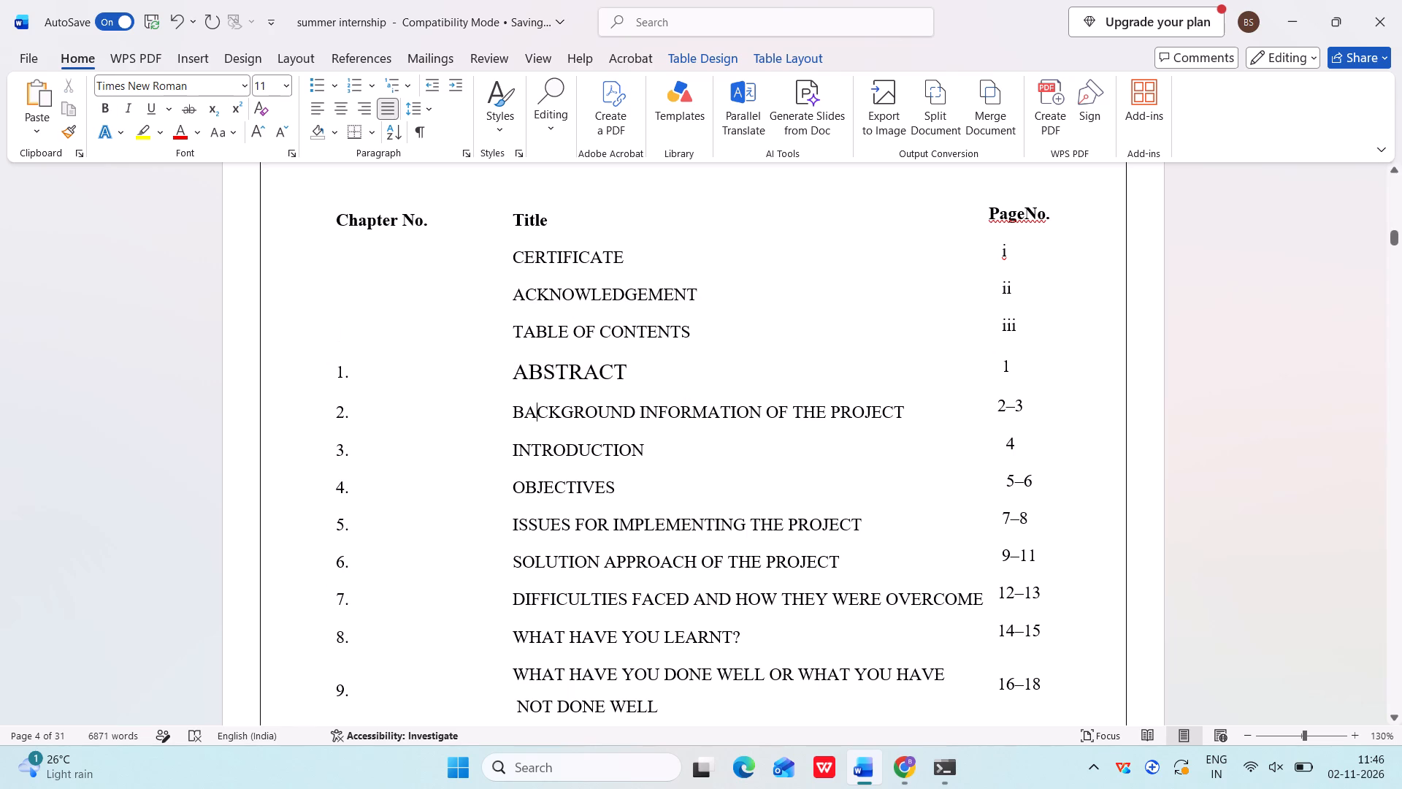
left_click(626, 354)
left_click_drag(626, 354, 513, 359)
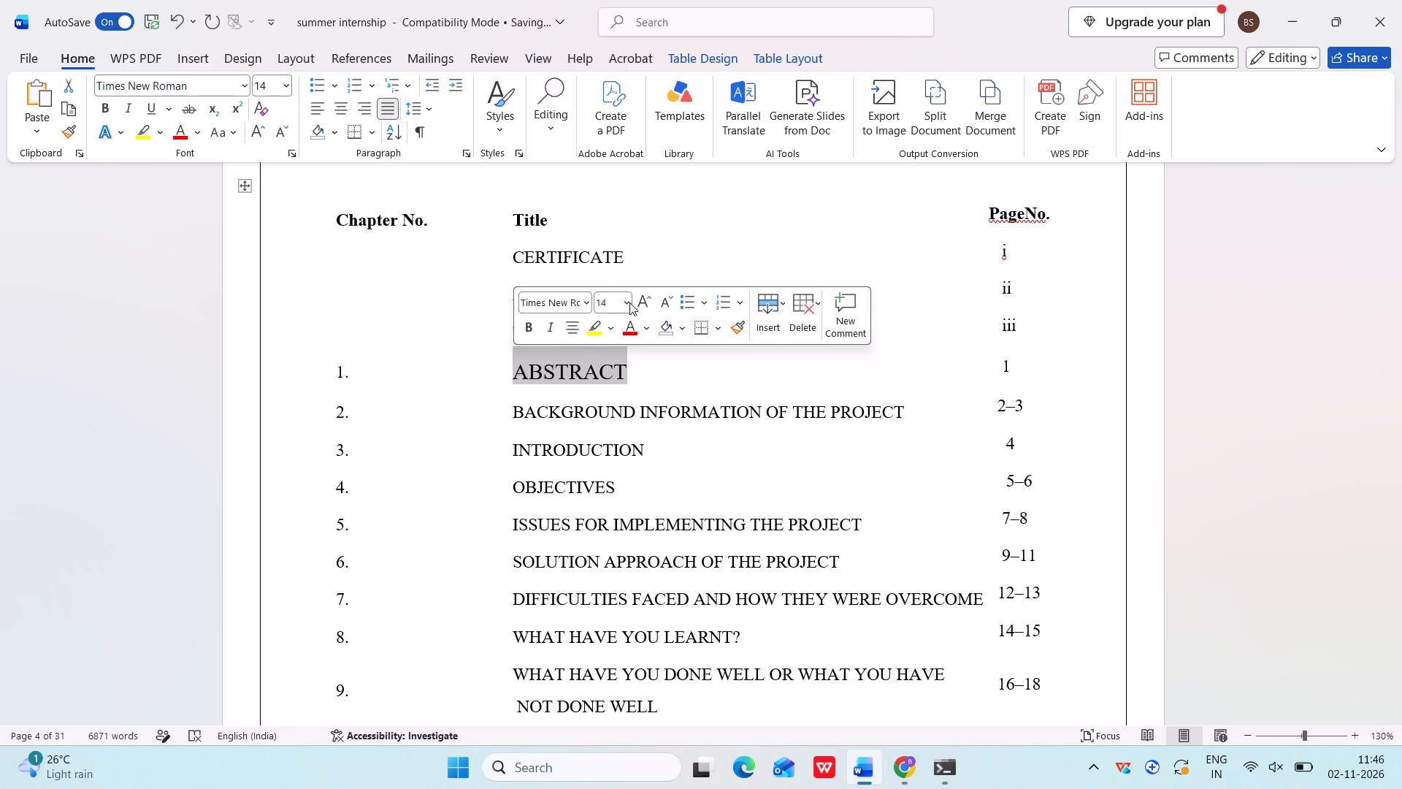
left_click(628, 302)
left_click(617, 389)
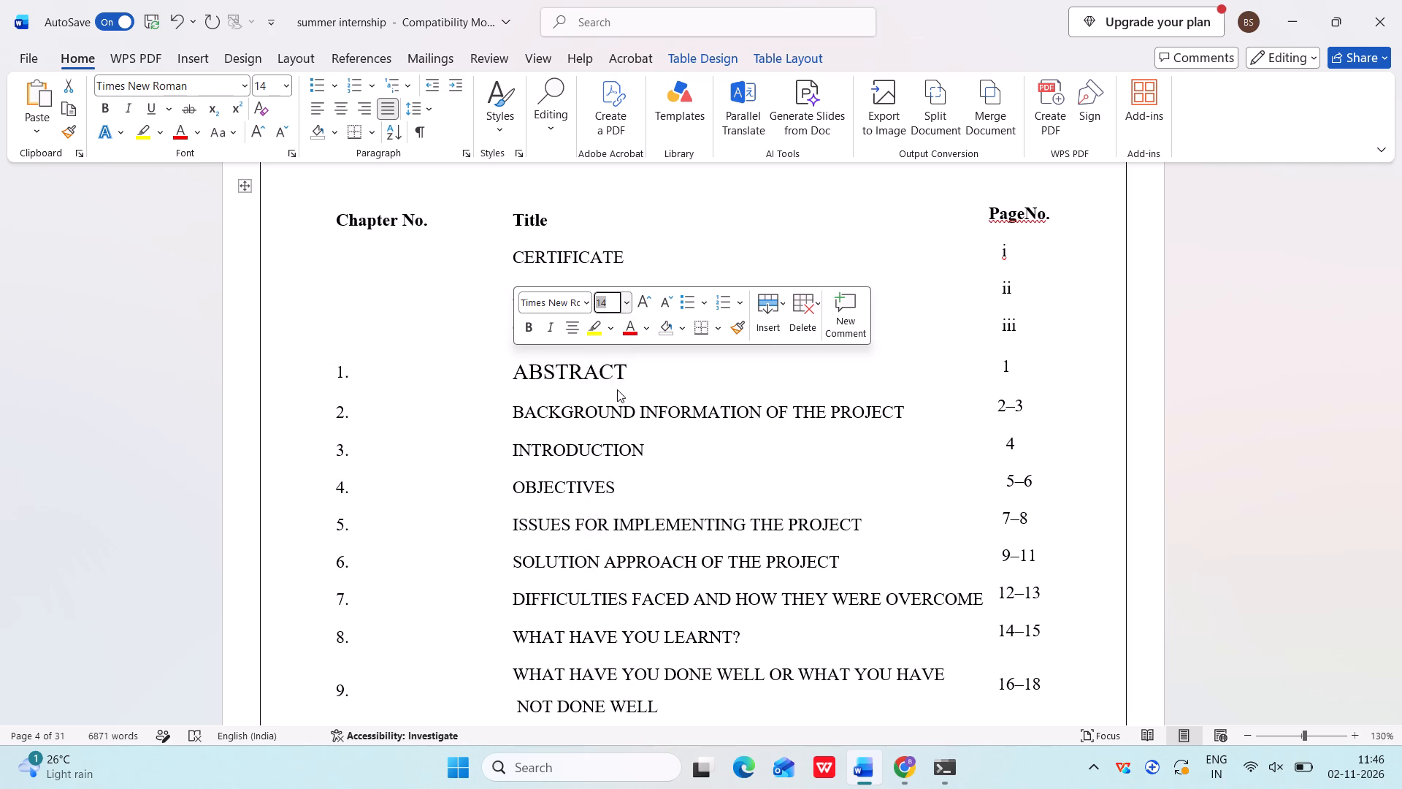
left_click(450, 358)
Review the pages after the Table of Contents, from the Abstract to the start of Background Information of the Project.
scroll(450, 358, "down", 2)
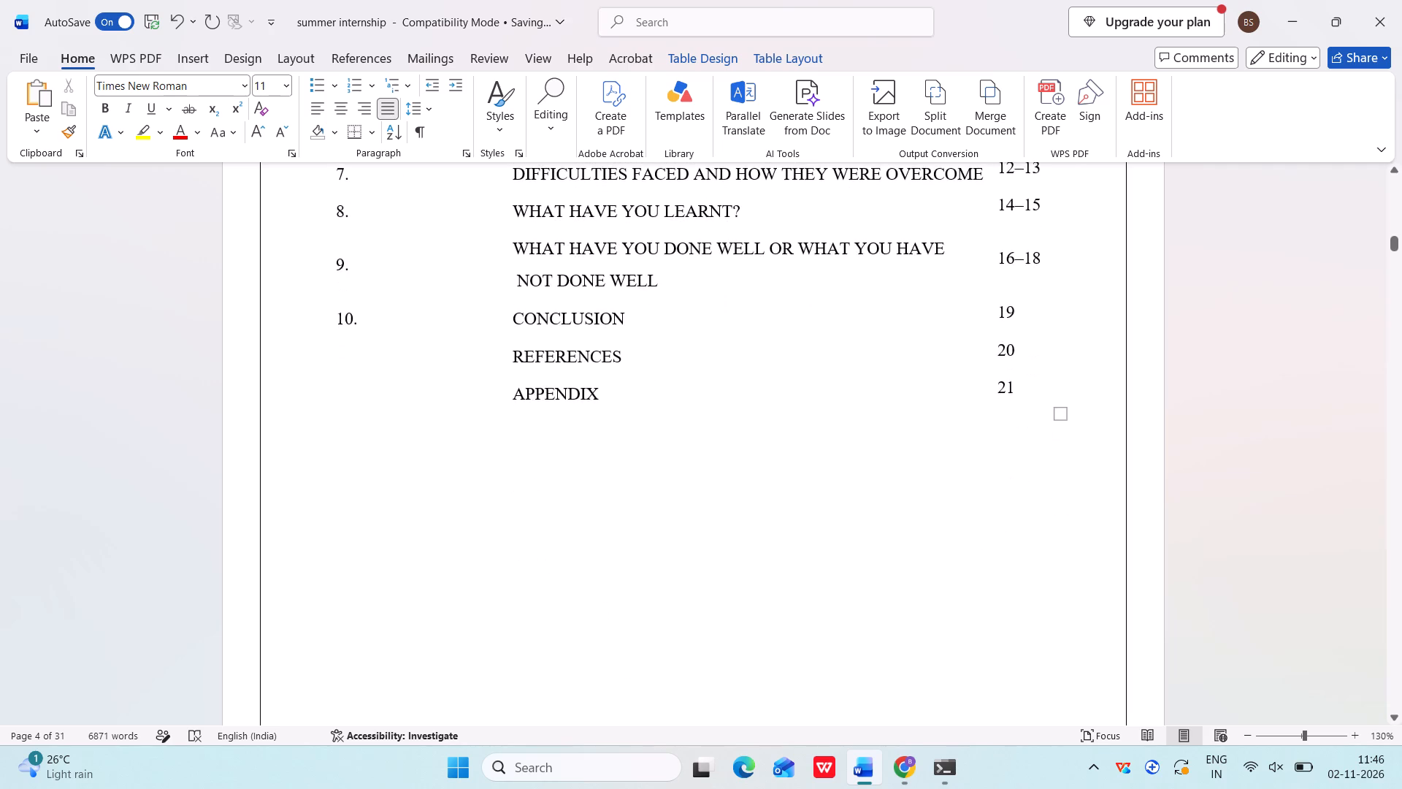
scroll(450, 358, "down", 2)
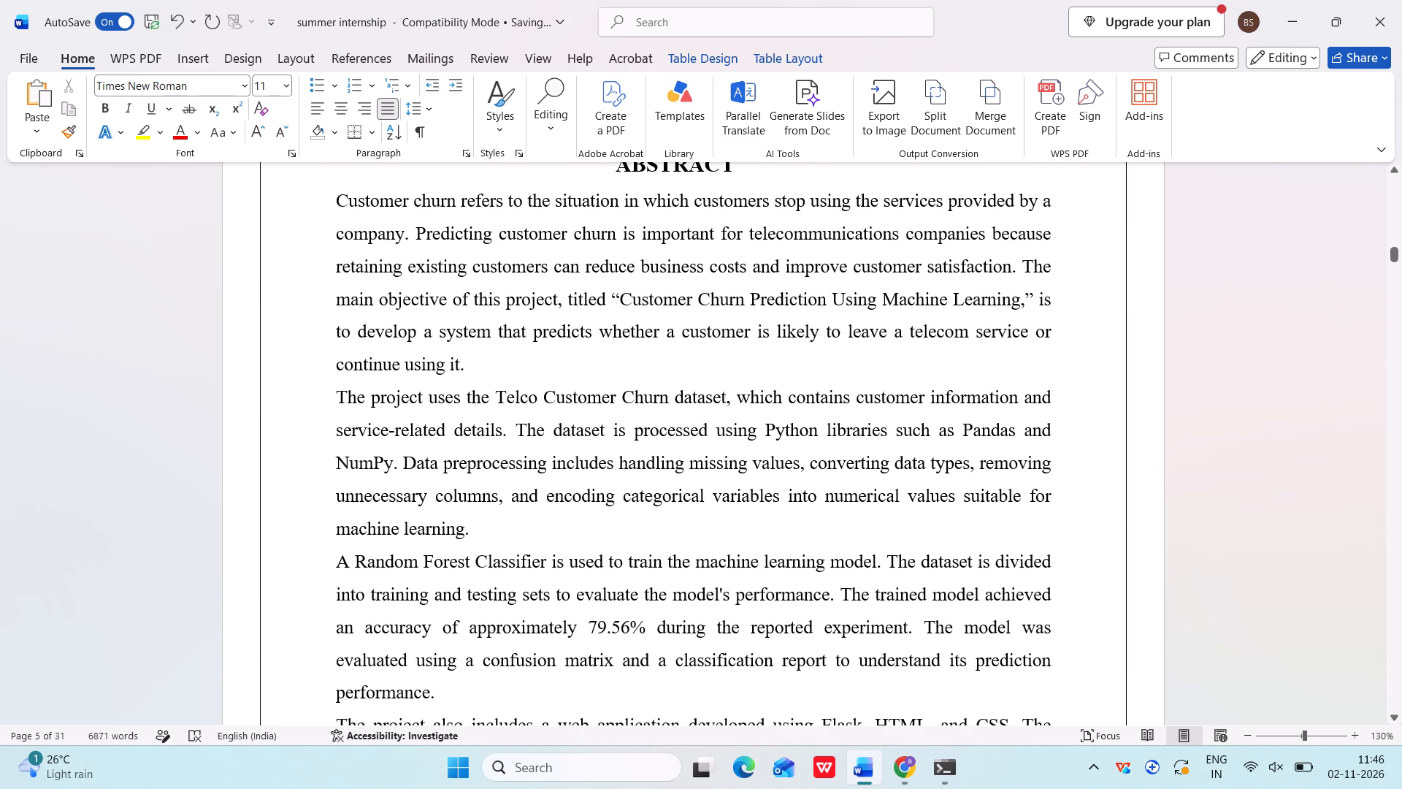
scroll(450, 358, "up", 1)
scroll(450, 358, "down", 4)
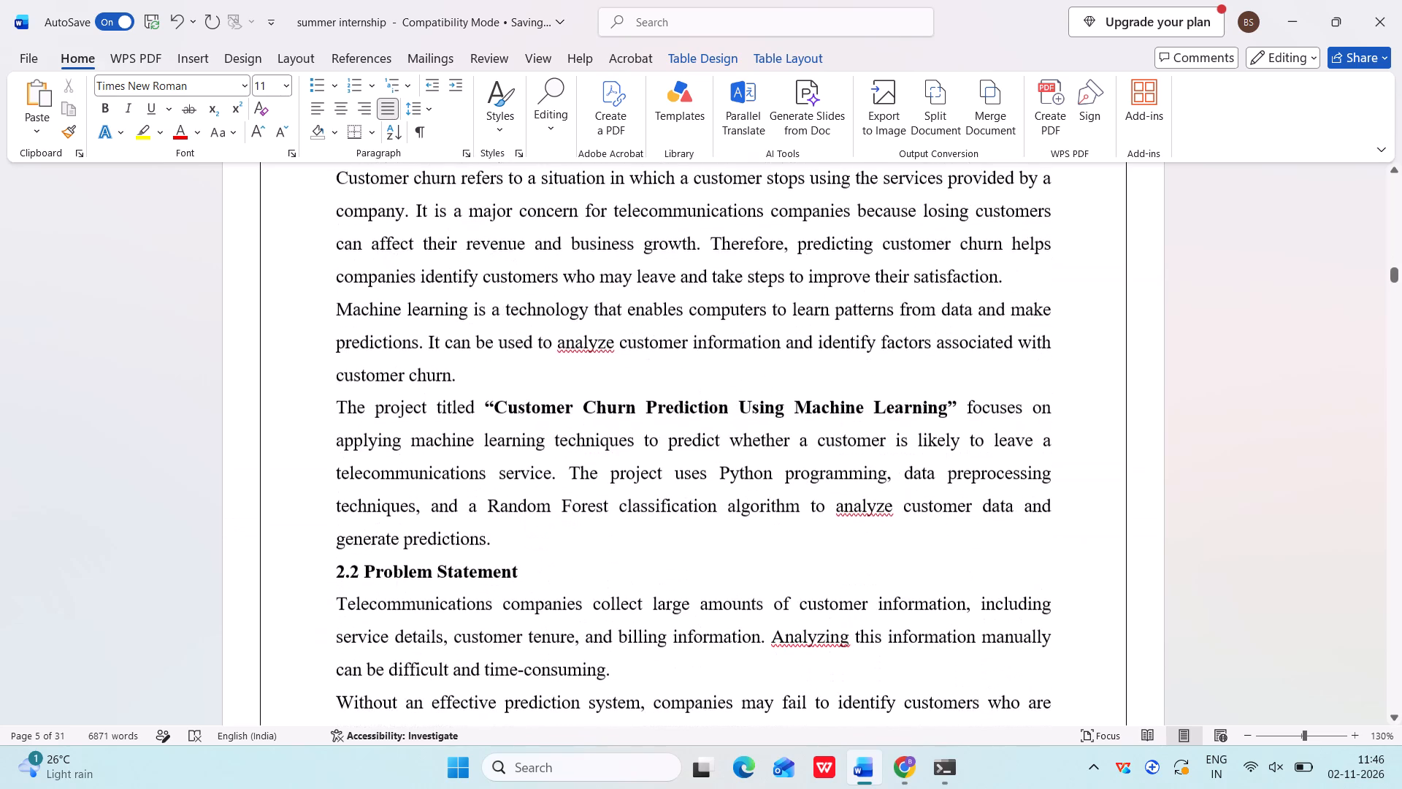
scroll(450, 358, "up", 11)
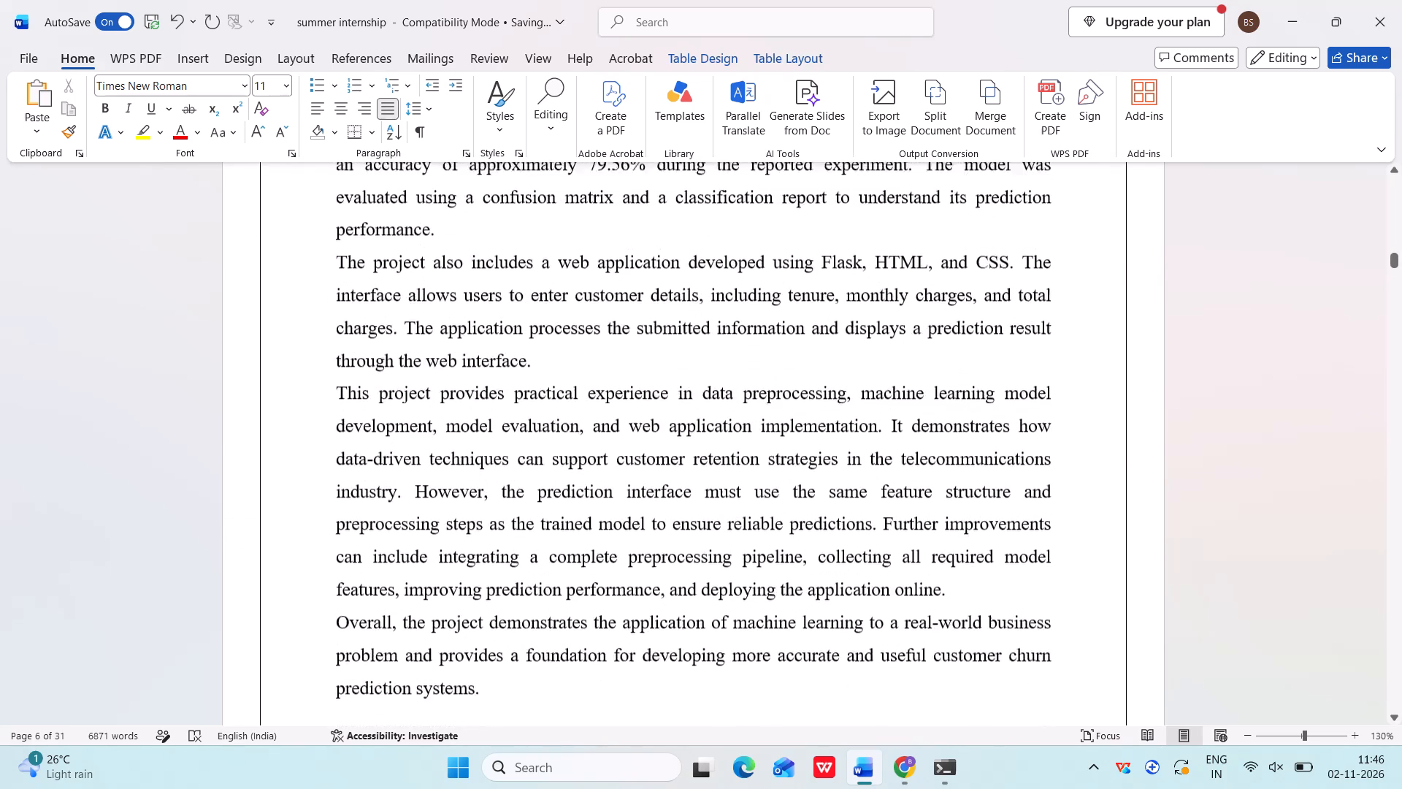
scroll(450, 358, "up", 12)
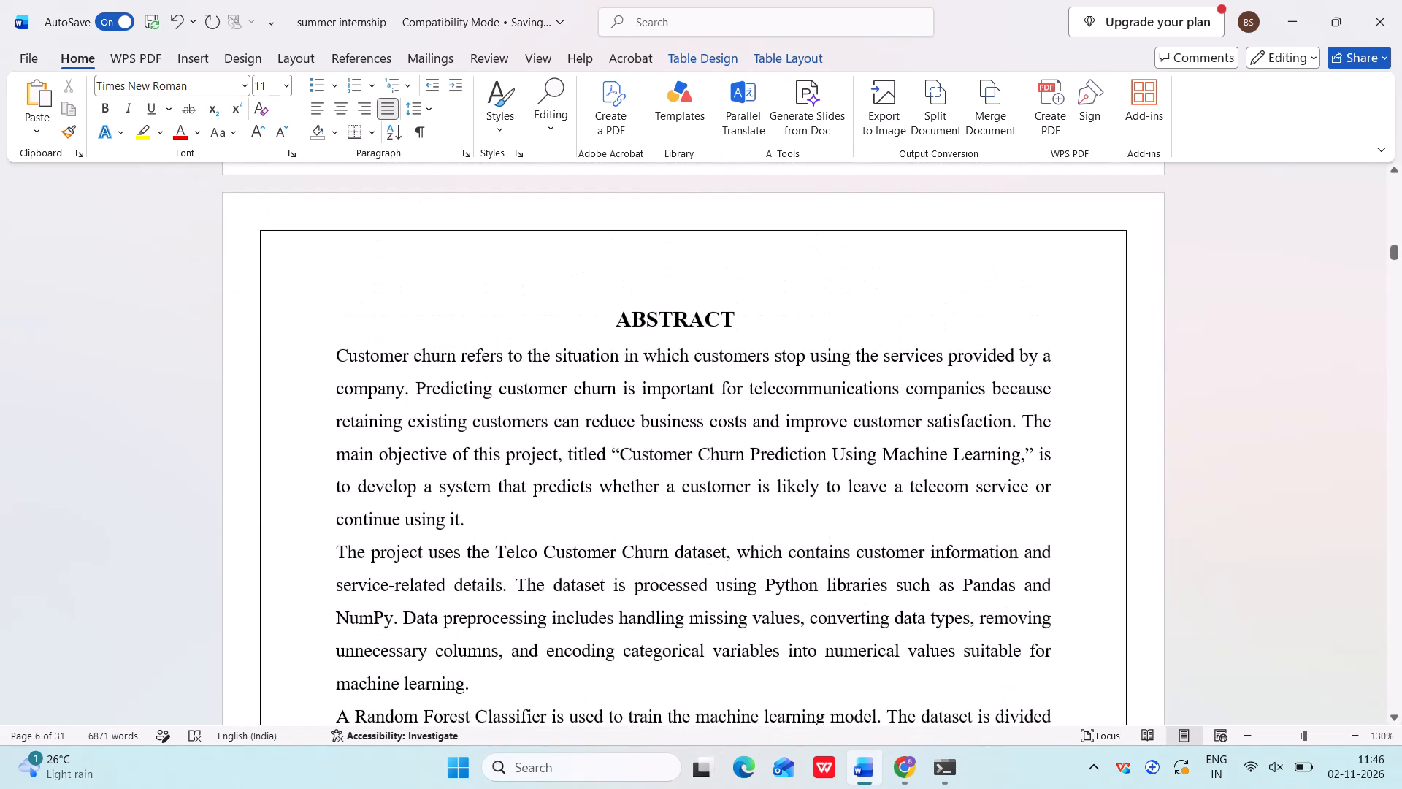
scroll(451, 460, "down", 4)
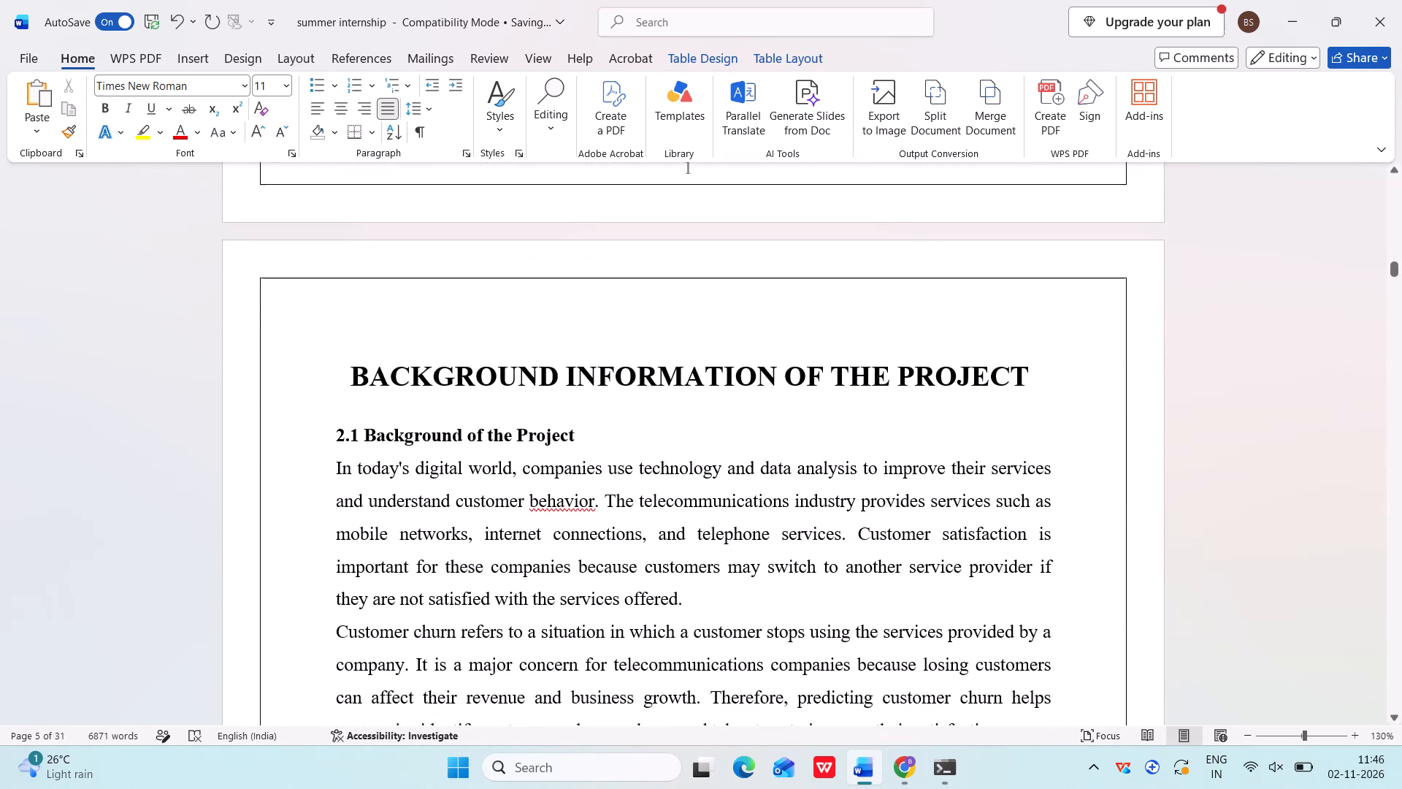
Check the font formatting of the chapter headings from Background Information of the Project through Difficulties Faced and How They Were Overcome.
left_click(461, 377)
scroll(461, 377, "down", 2)
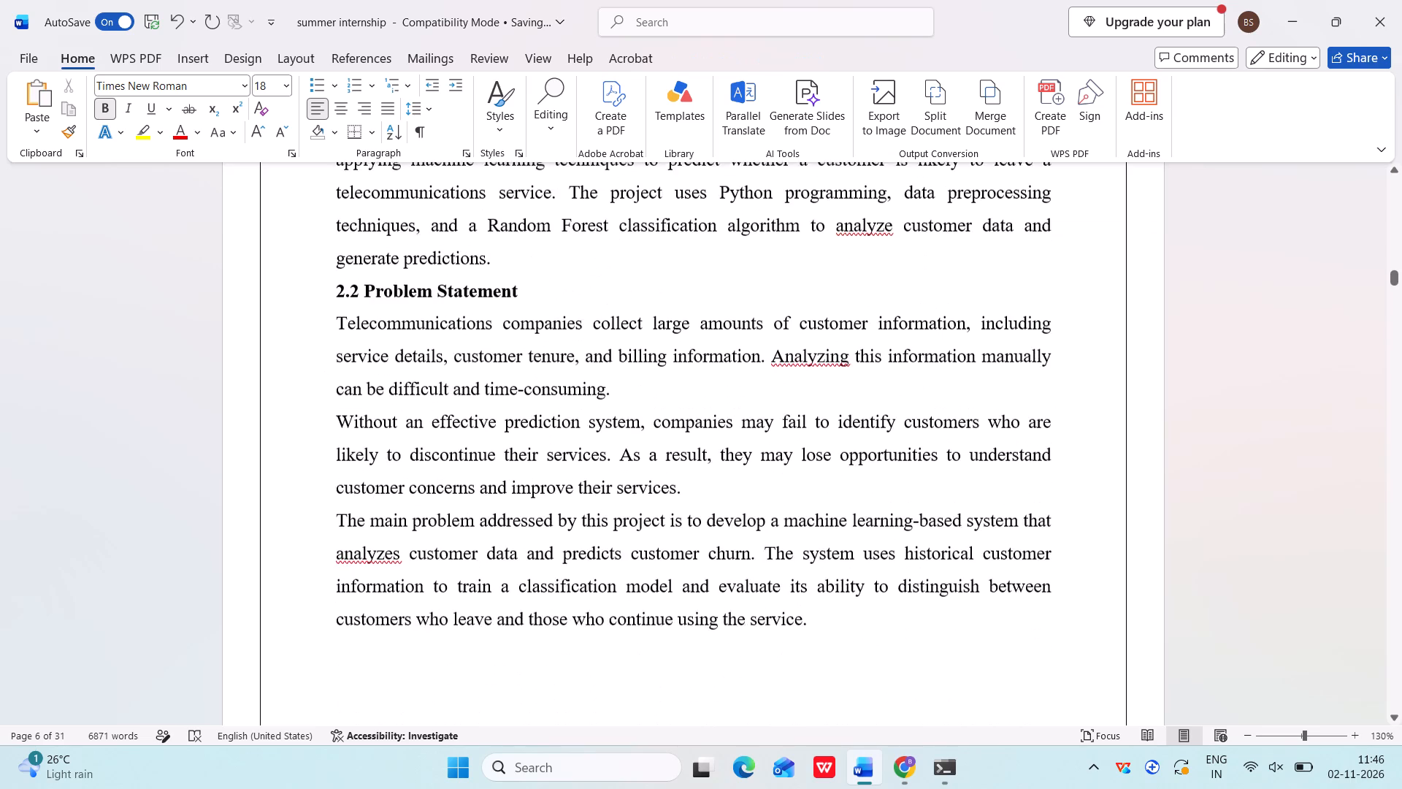
scroll(461, 377, "down", 2)
scroll(469, 352, "up", 1)
scroll(469, 352, "down", 3)
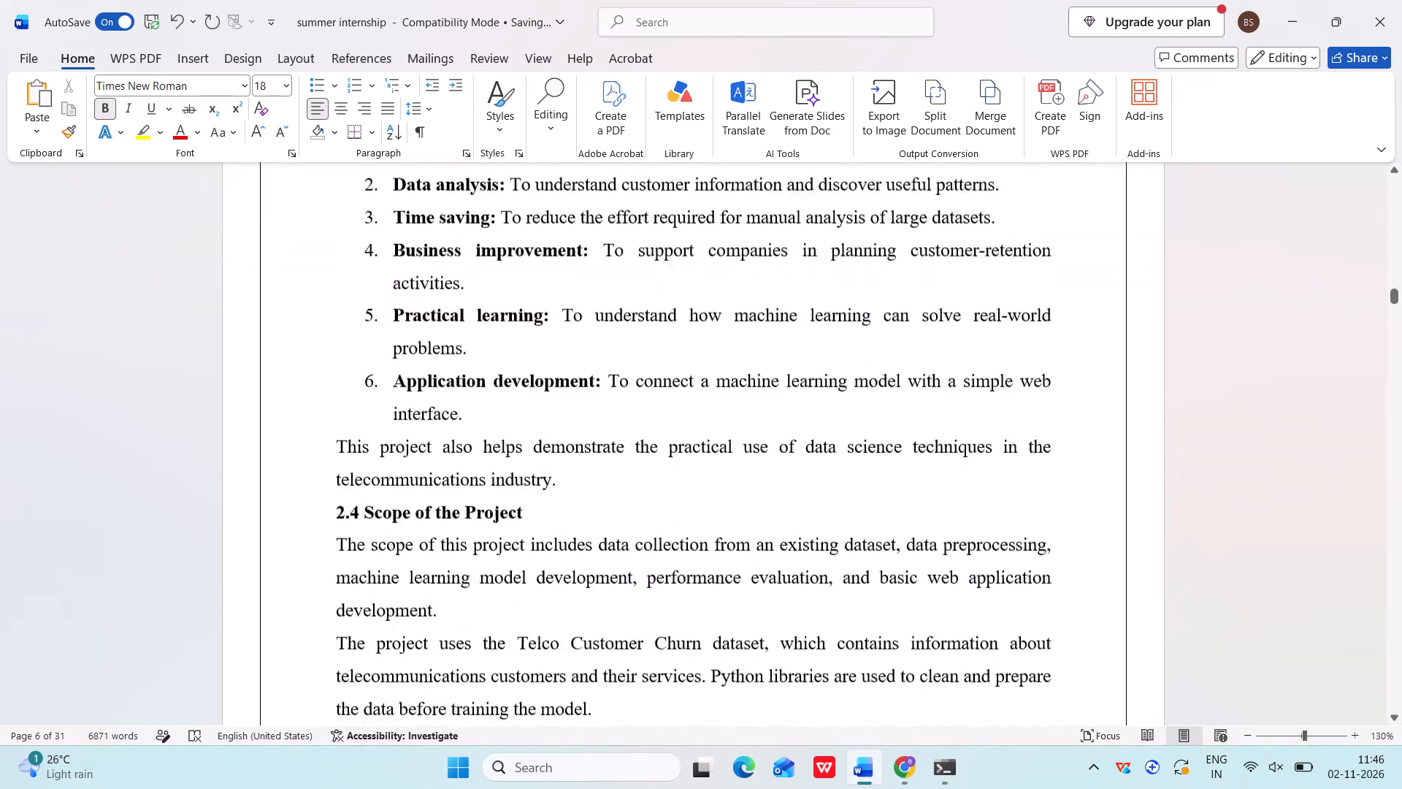
scroll(469, 352, "down", 4)
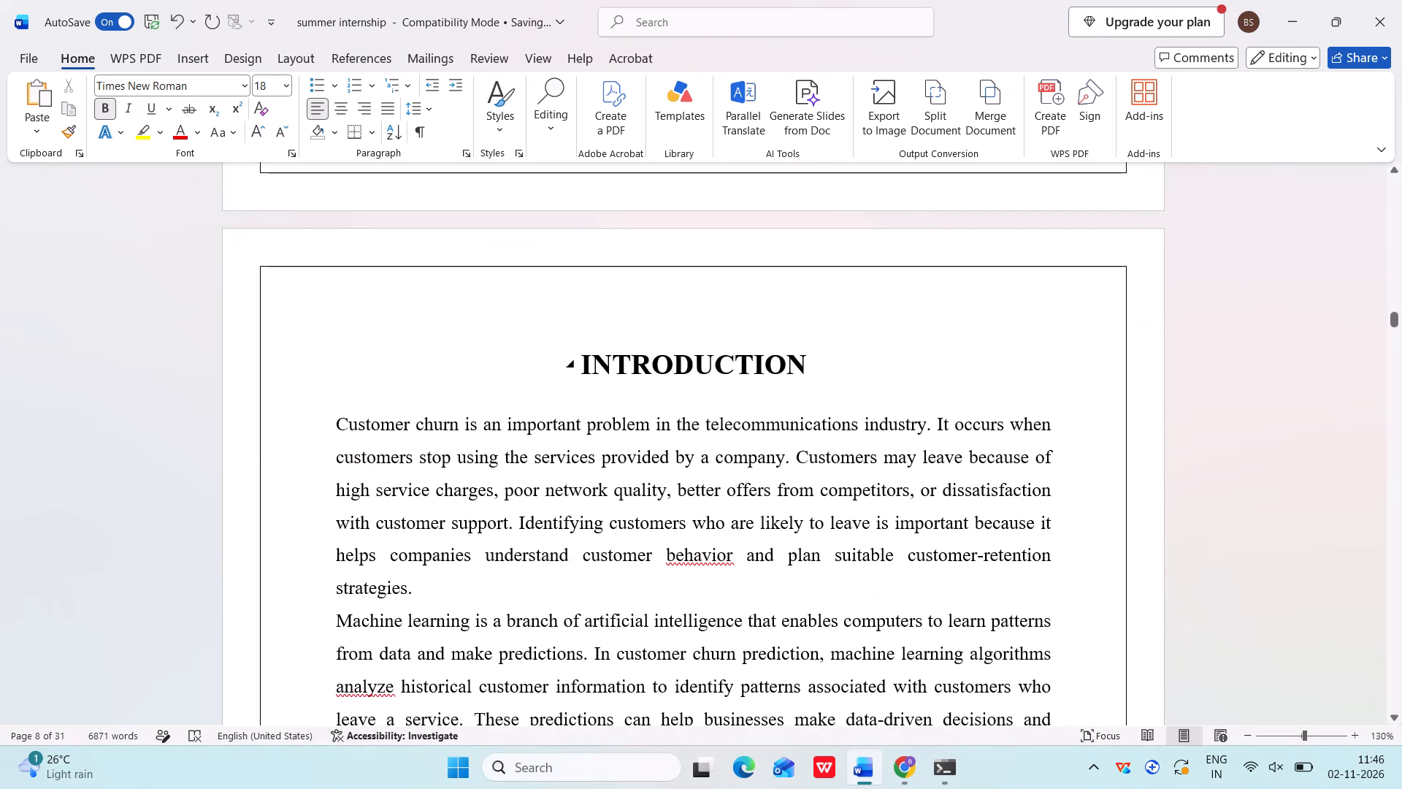
left_click(606, 353)
scroll(606, 353, "down", 6)
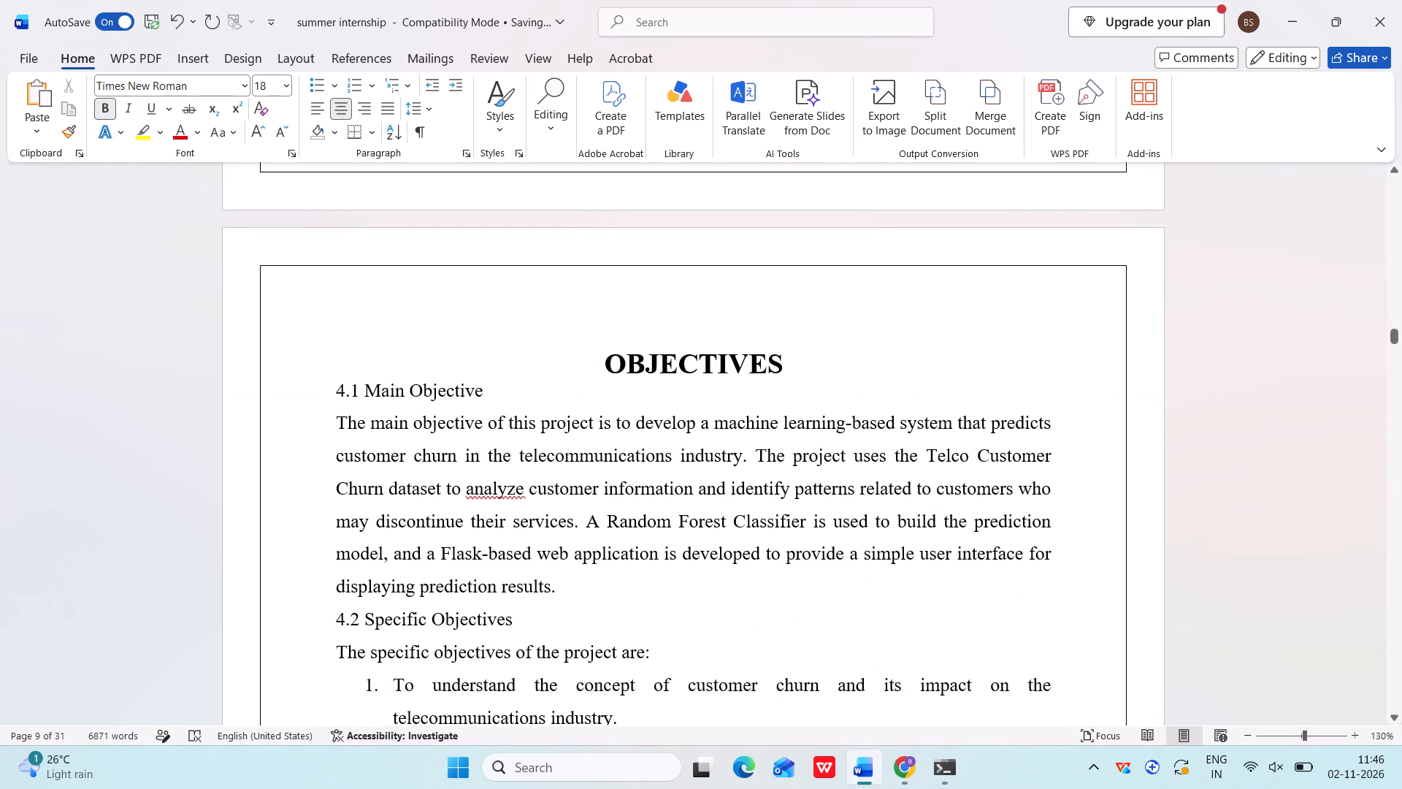
left_click(629, 374)
scroll(629, 374, "down", 4)
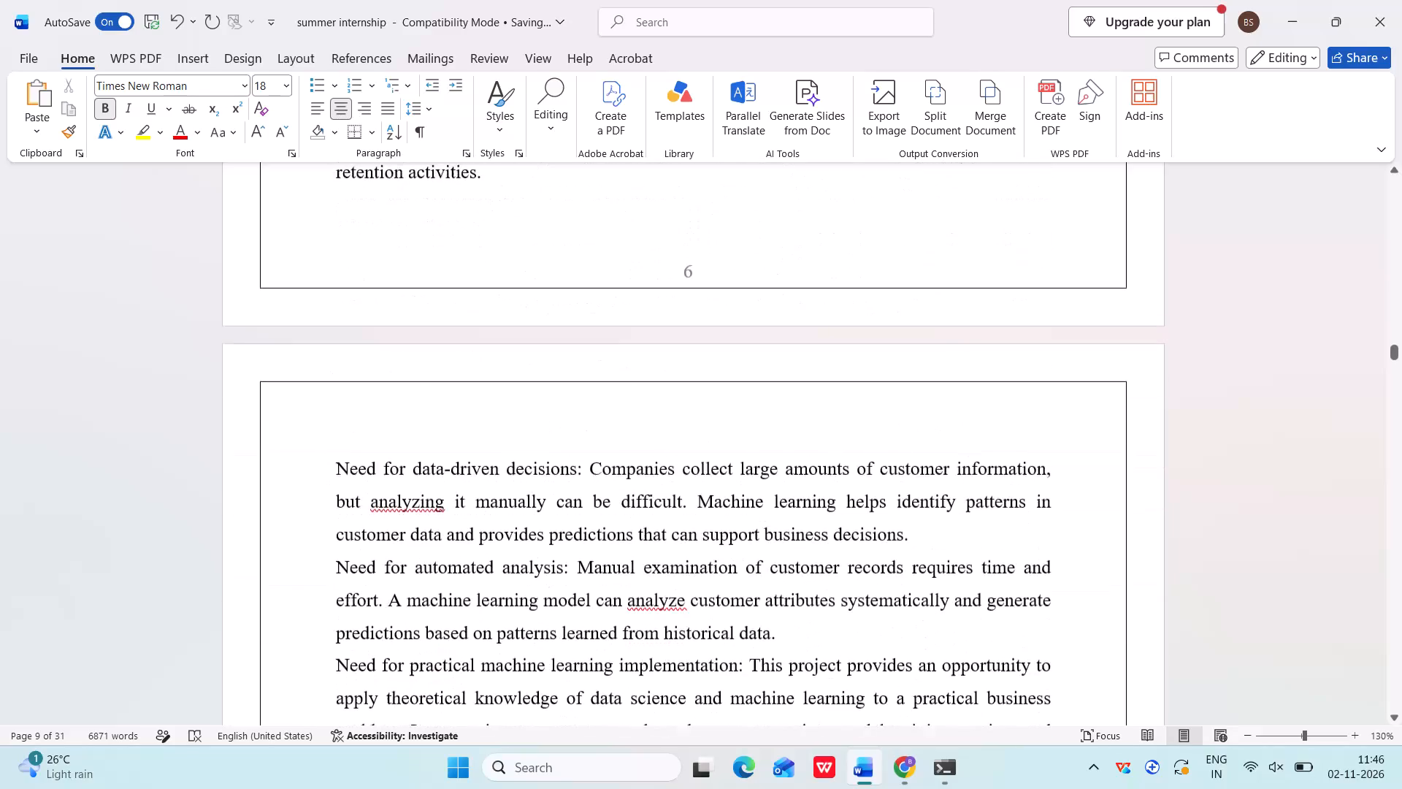
scroll(629, 374, "down", 5)
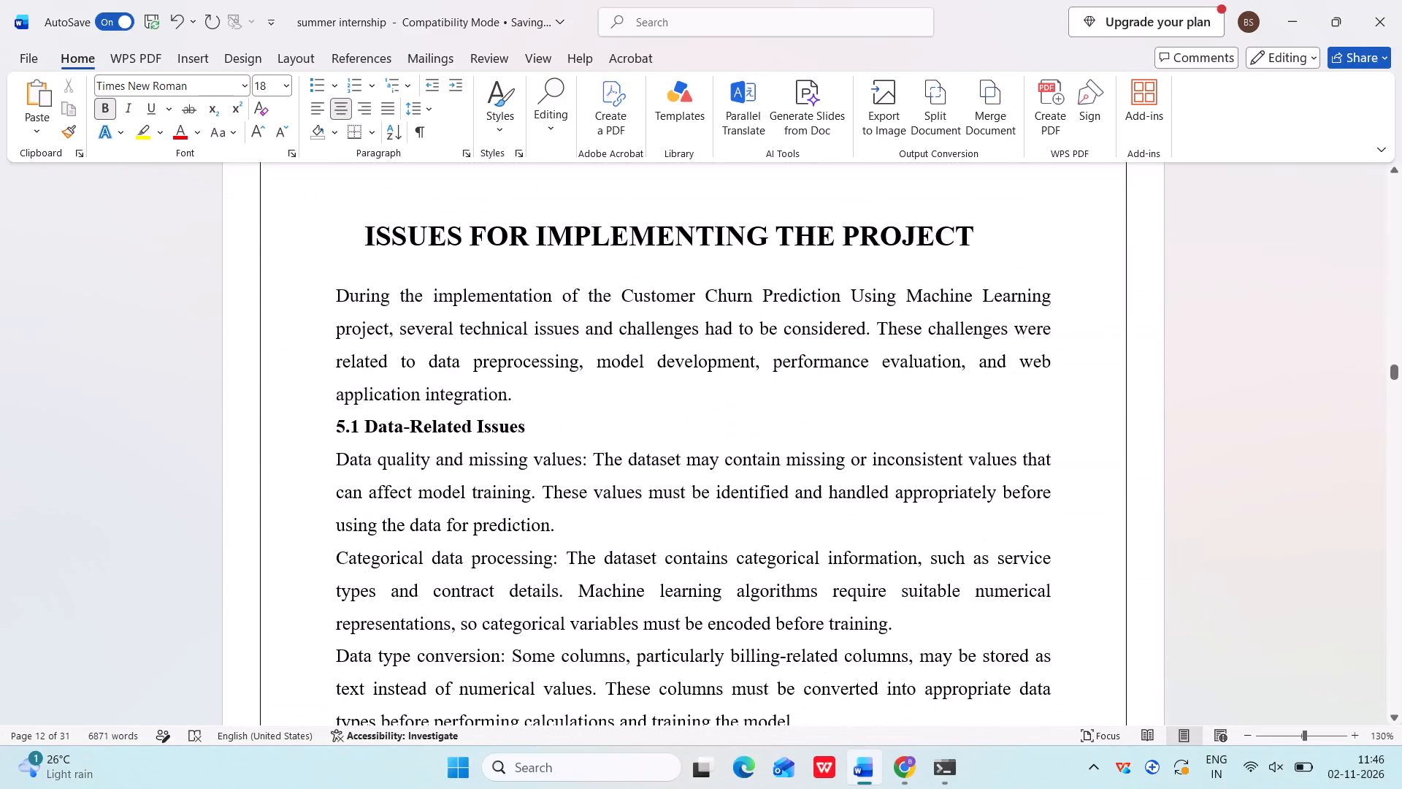
left_click(624, 233)
scroll(624, 233, "down", 3)
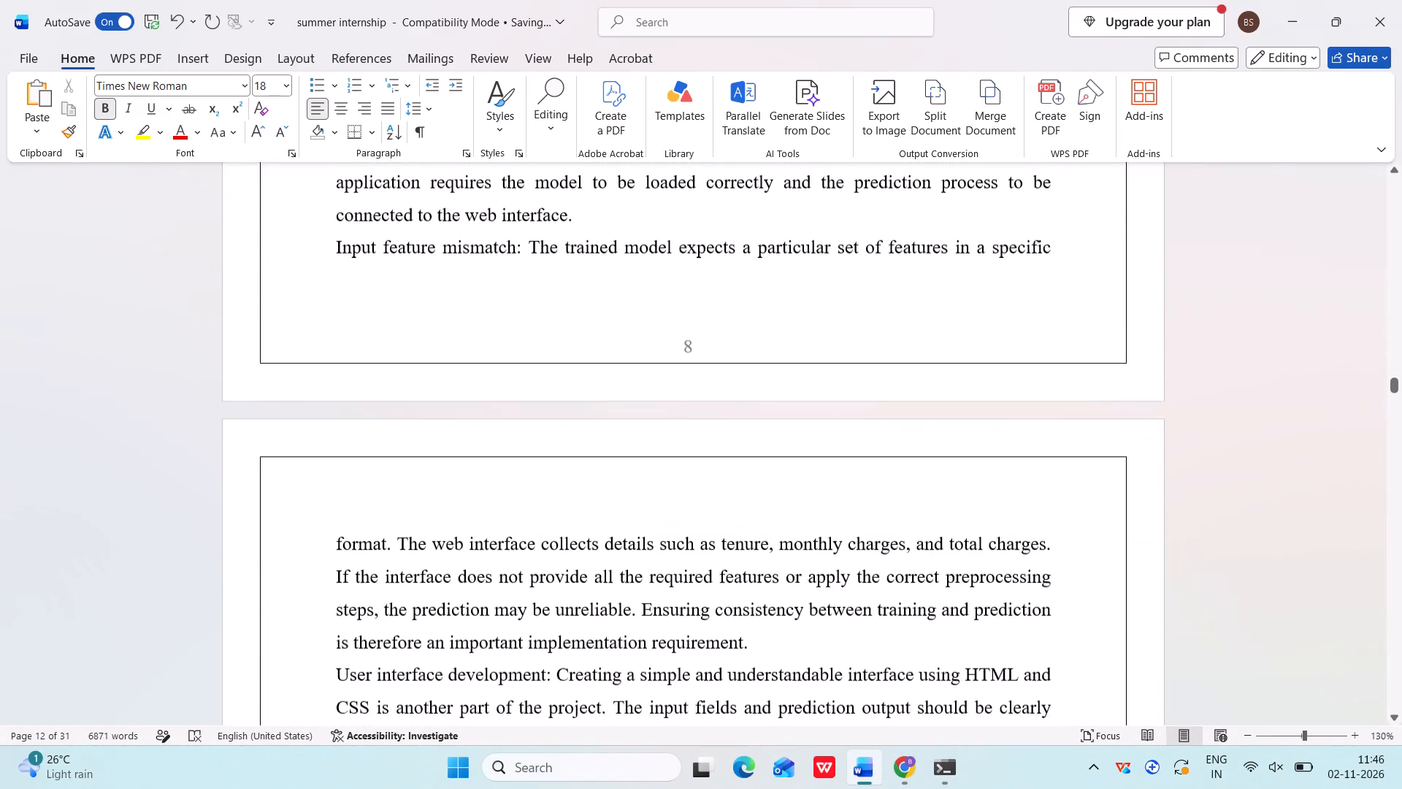
scroll(624, 233, "down", 3)
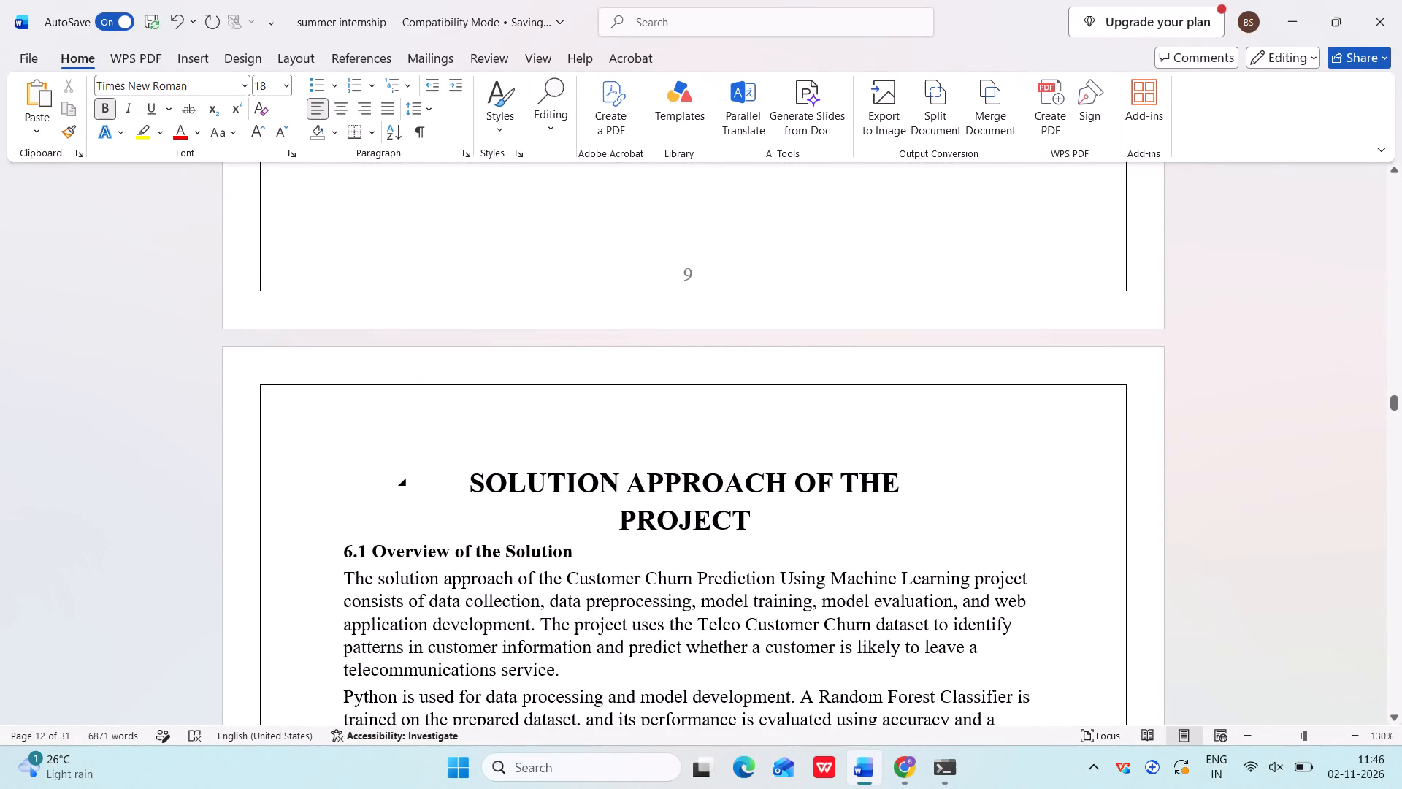
left_click(637, 490)
scroll(637, 490, "down", 8)
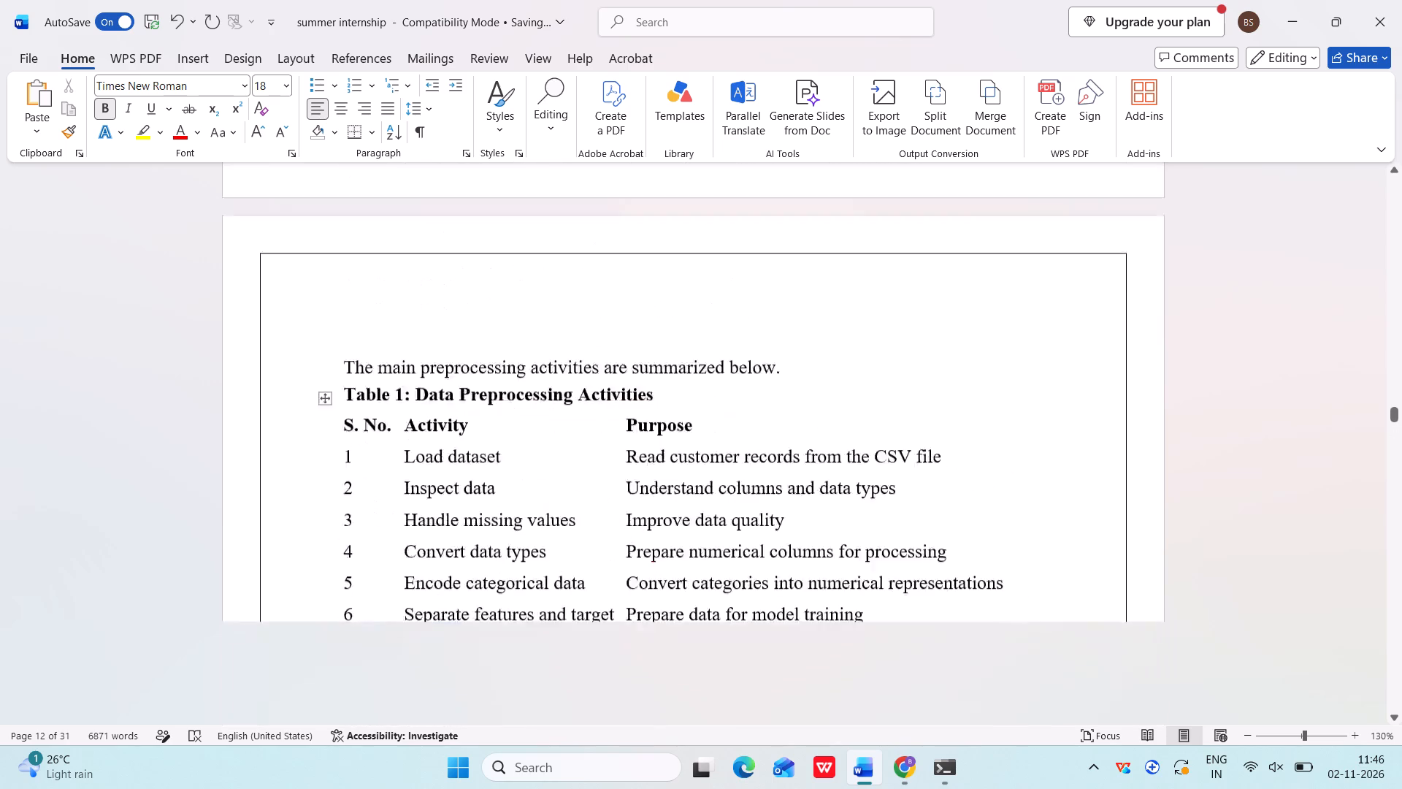
scroll(637, 490, "down", 4)
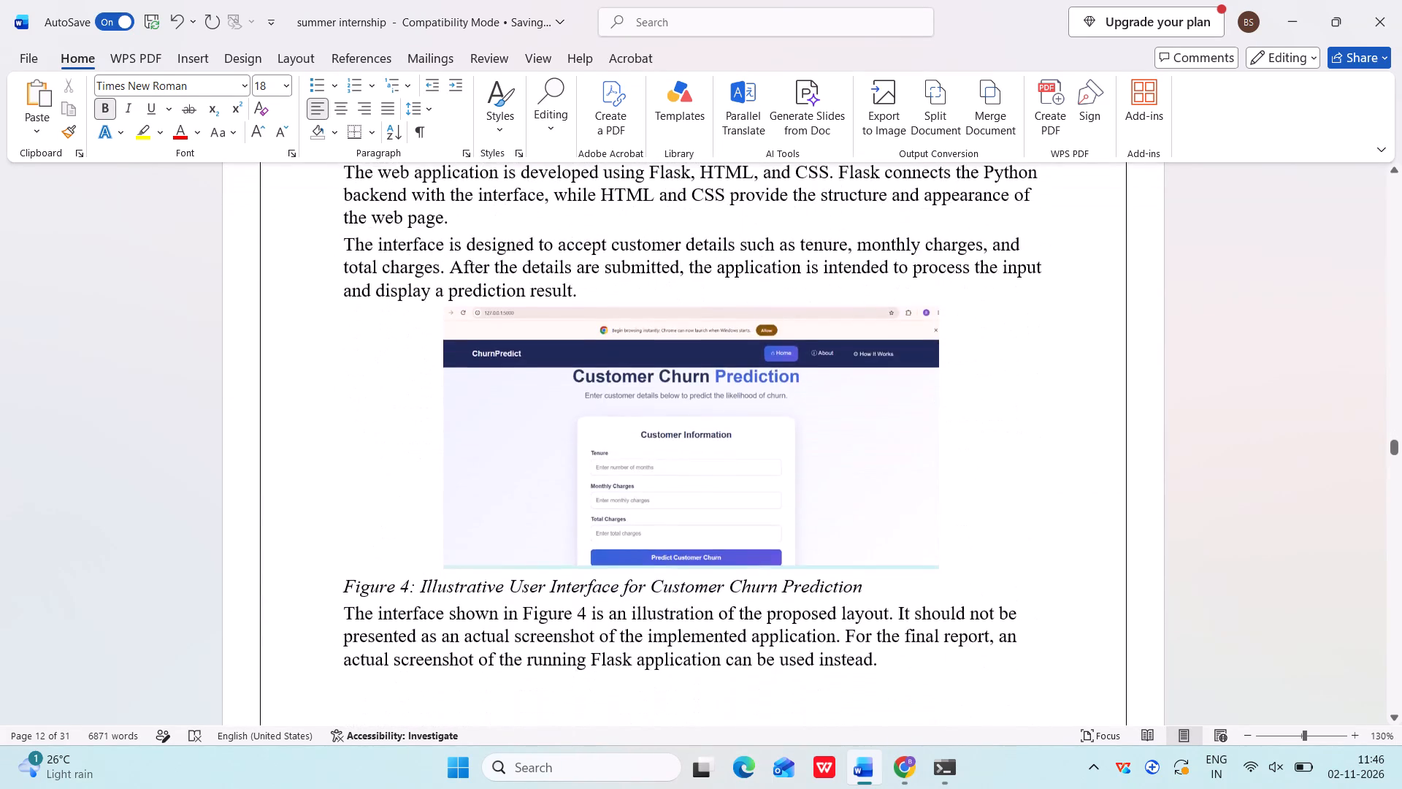
scroll(637, 490, "down", 5)
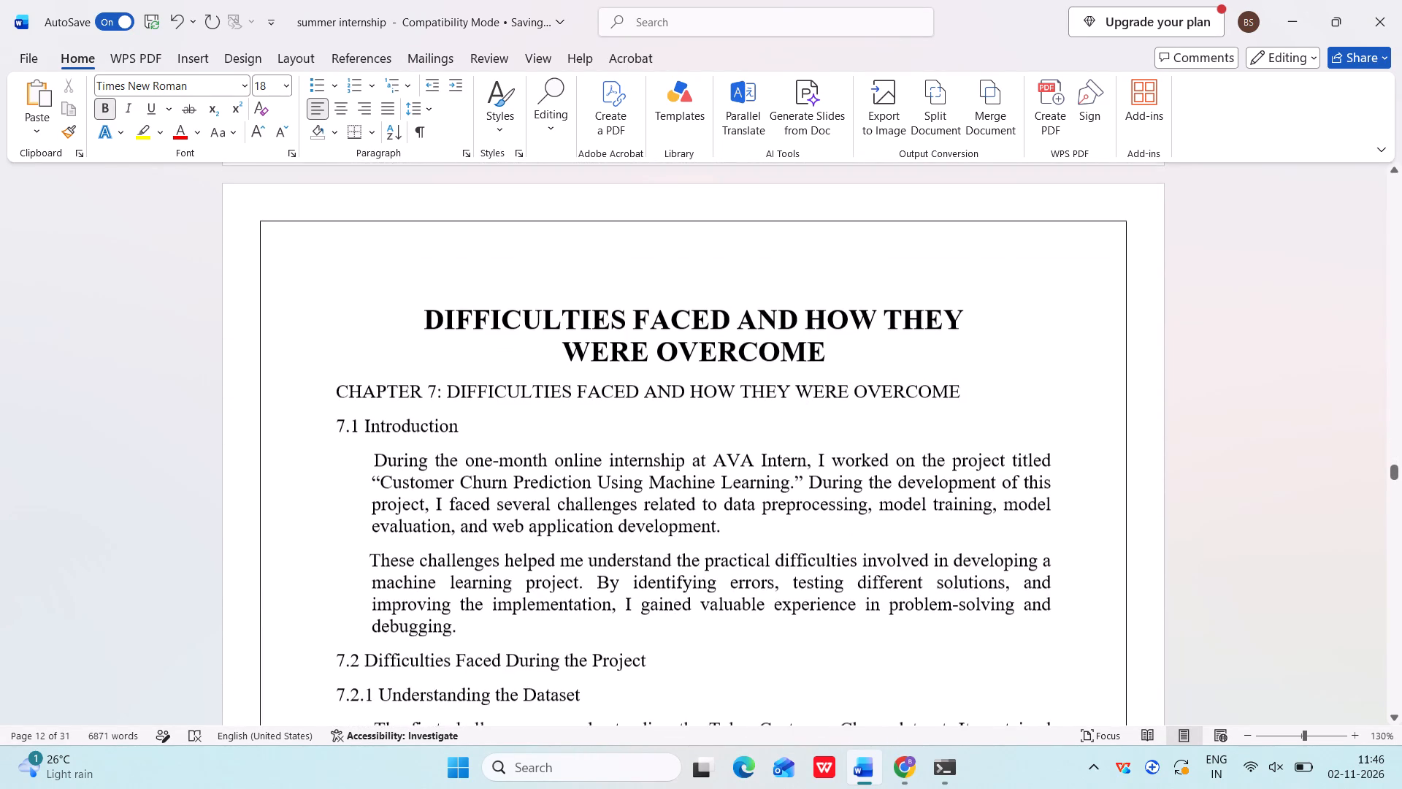
left_click(653, 314)
Set the font size of the ABSTRACT heading on the Abstract page to 18.
scroll(653, 314, "up", 11)
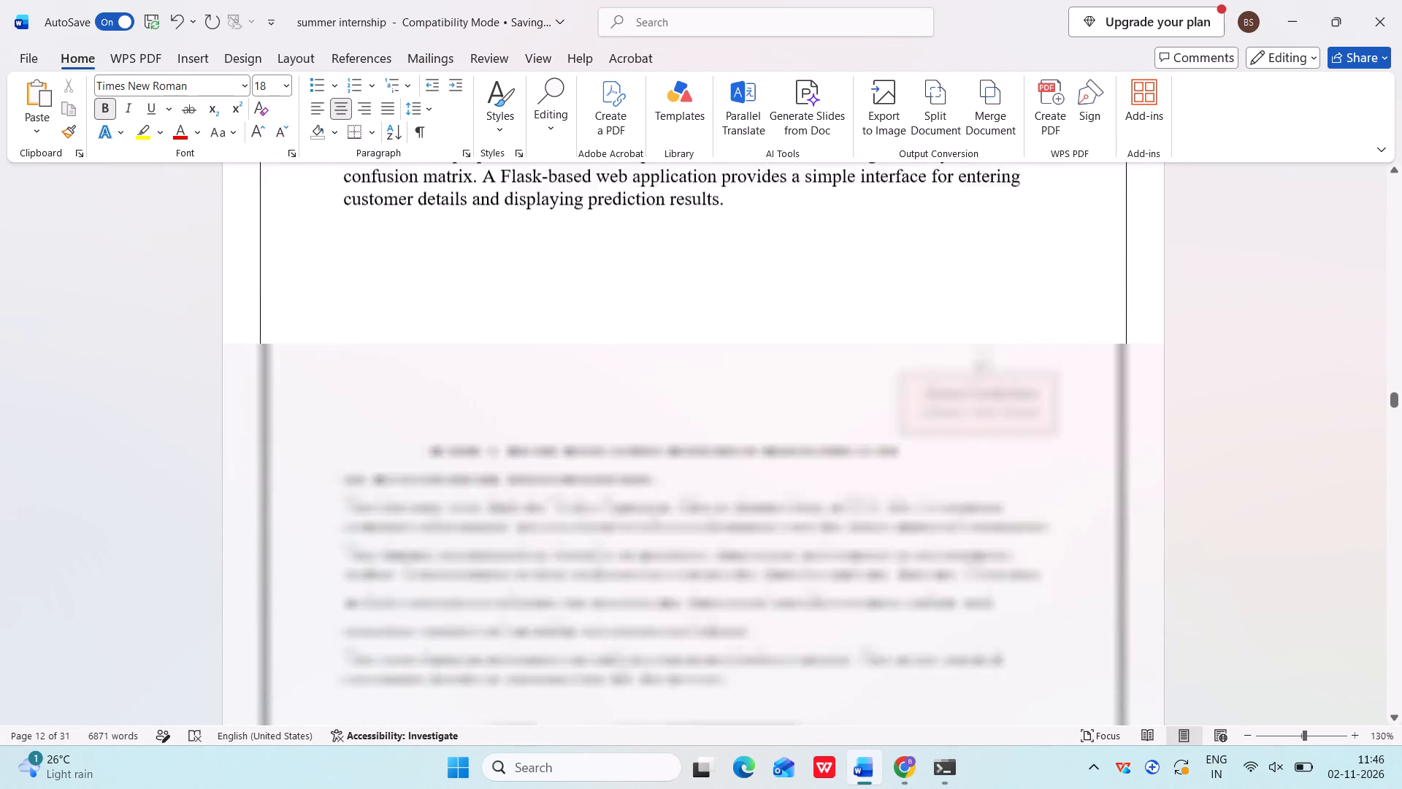
scroll(653, 314, "up", 16)
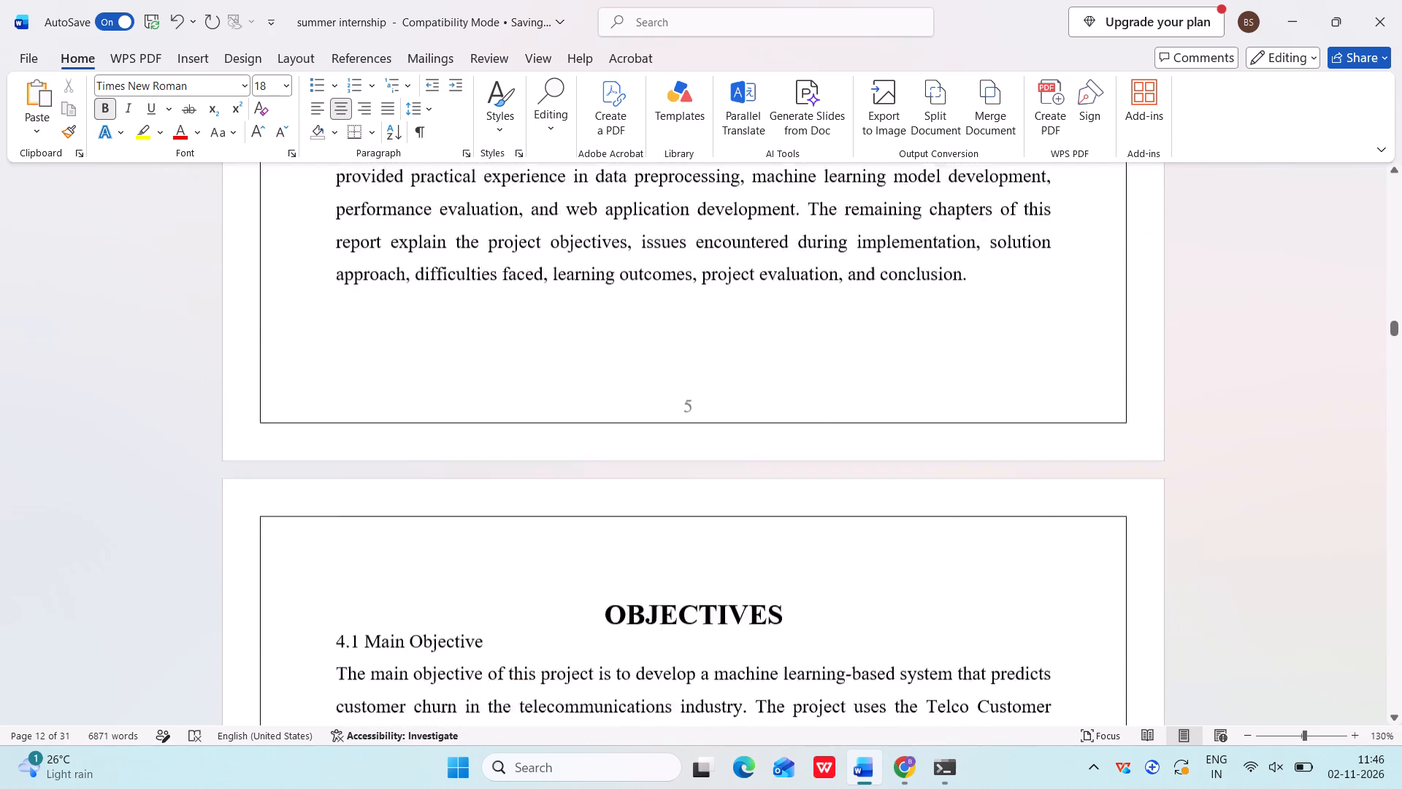
scroll(653, 314, "up", 5)
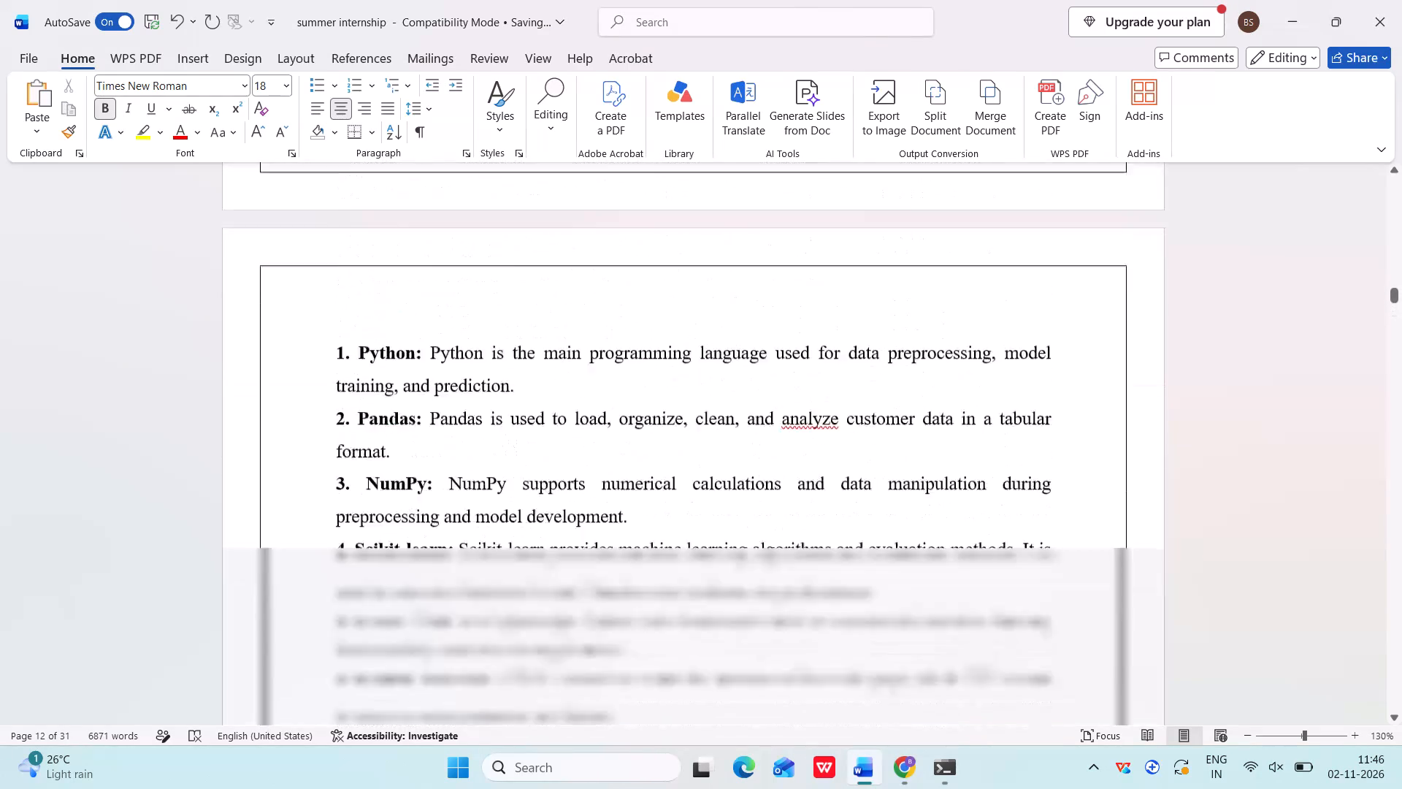
scroll(653, 314, "up", 6)
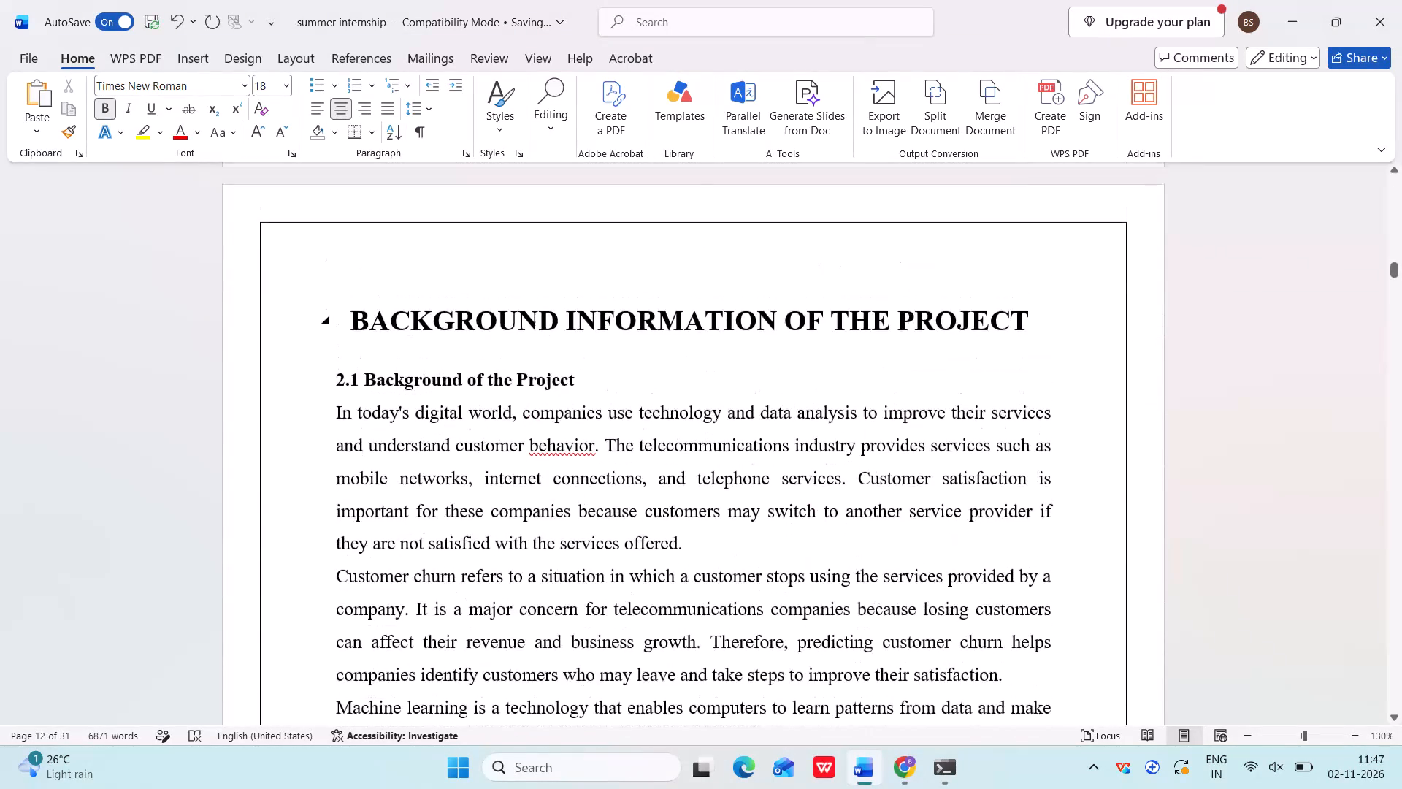
scroll(653, 314, "up", 6)
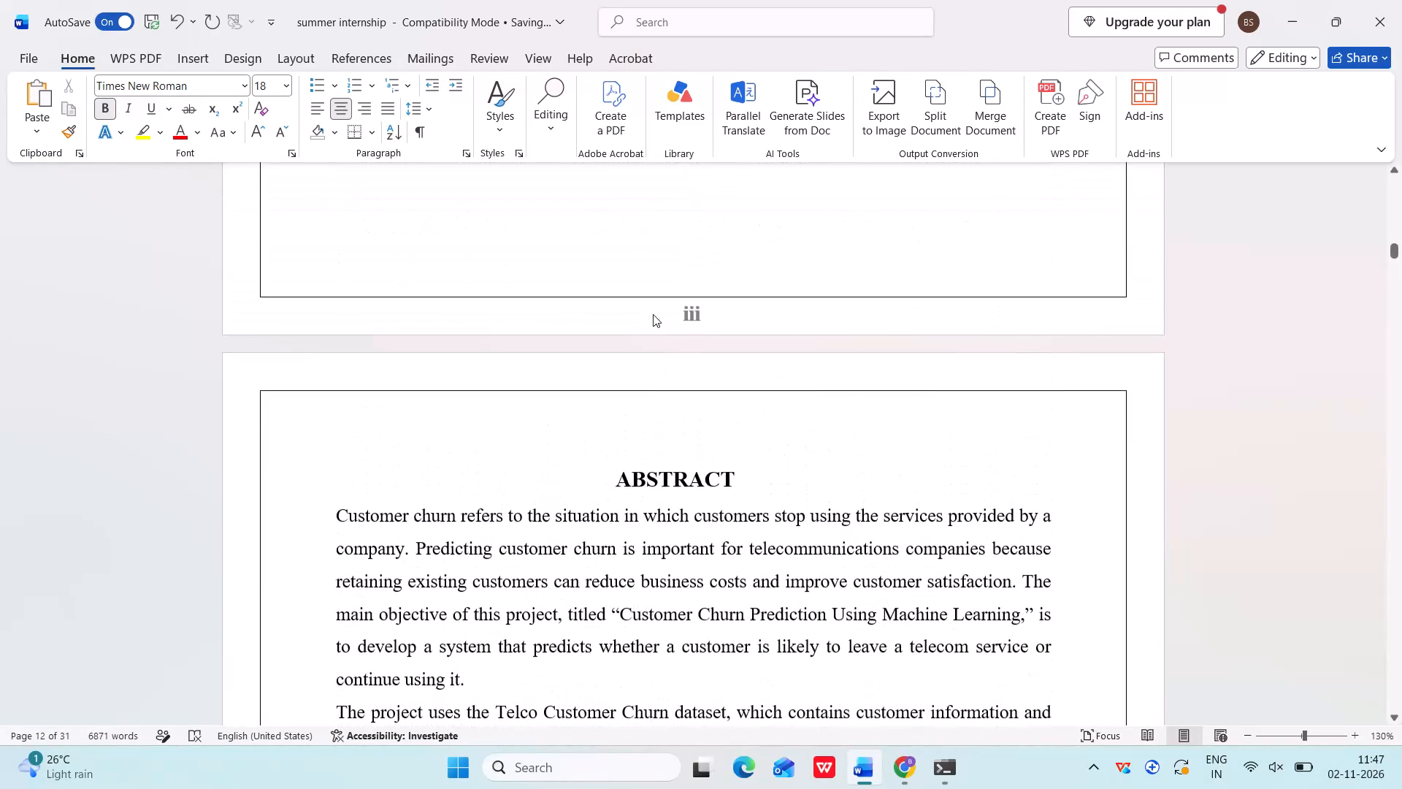
left_click_drag(734, 482, 616, 473)
left_click(750, 417)
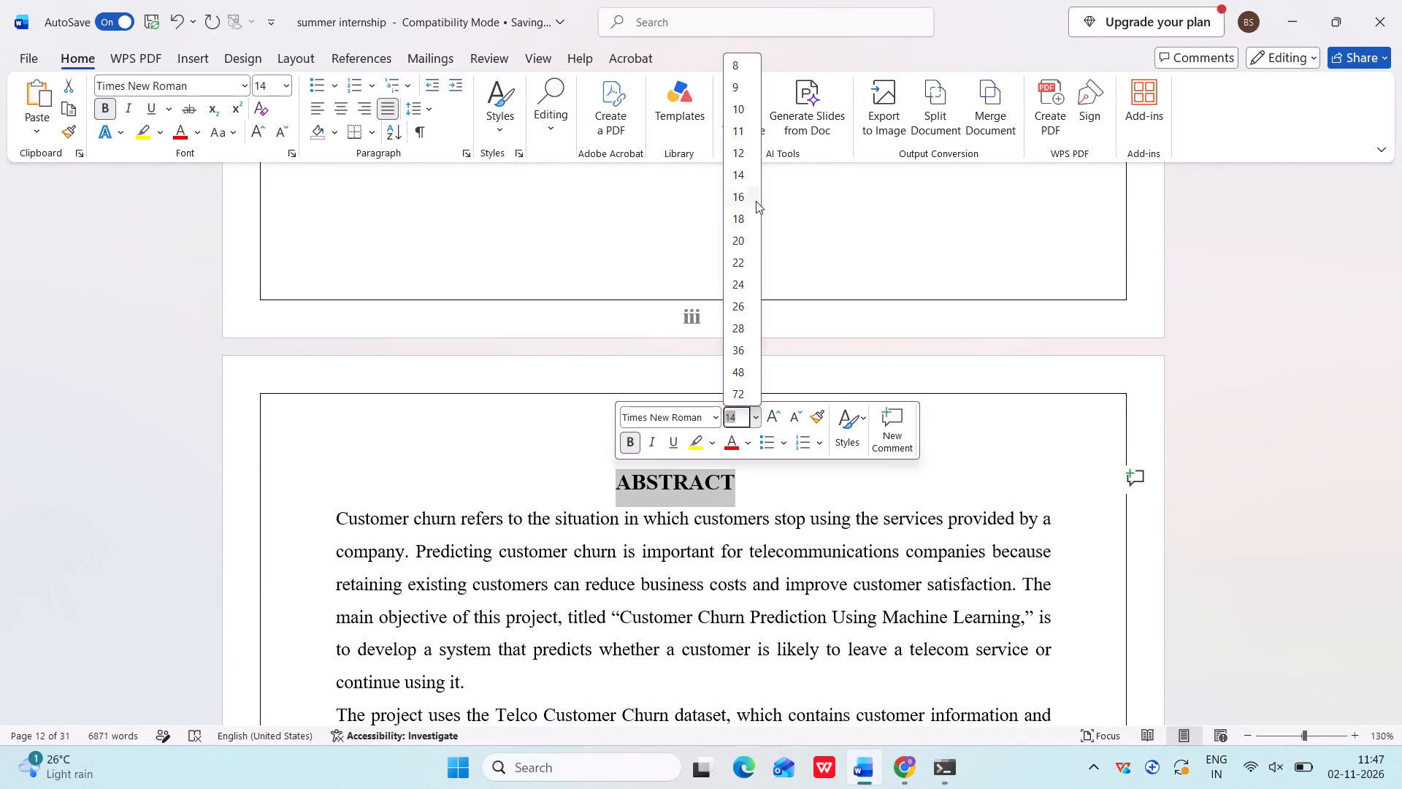
left_click(743, 216)
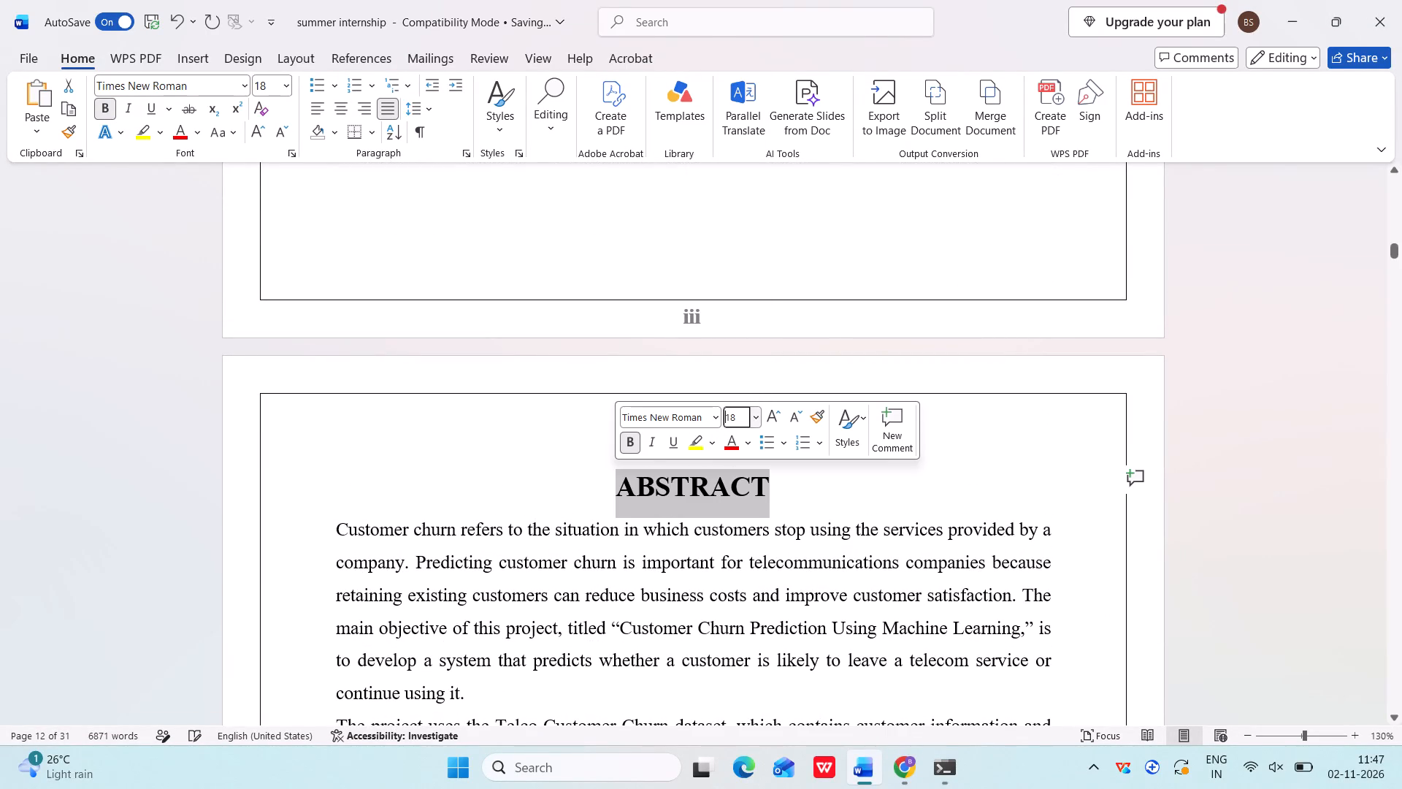
left_click(929, 480)
Compare the Table of Contents page numbers with the printed page numbers of the Abstract and Background Information of the Project chapters.
scroll(929, 480, "down", 11)
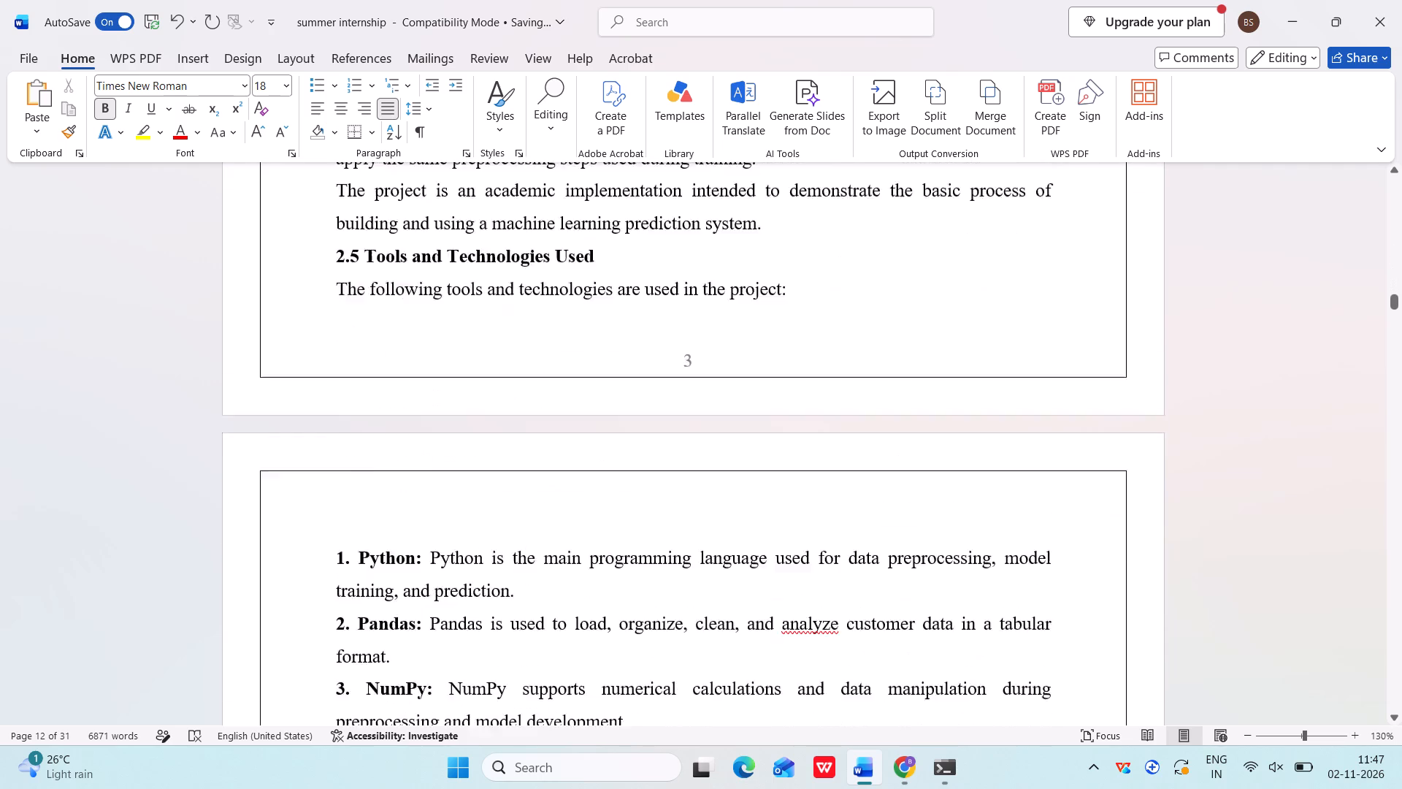
scroll(929, 480, "up", 5)
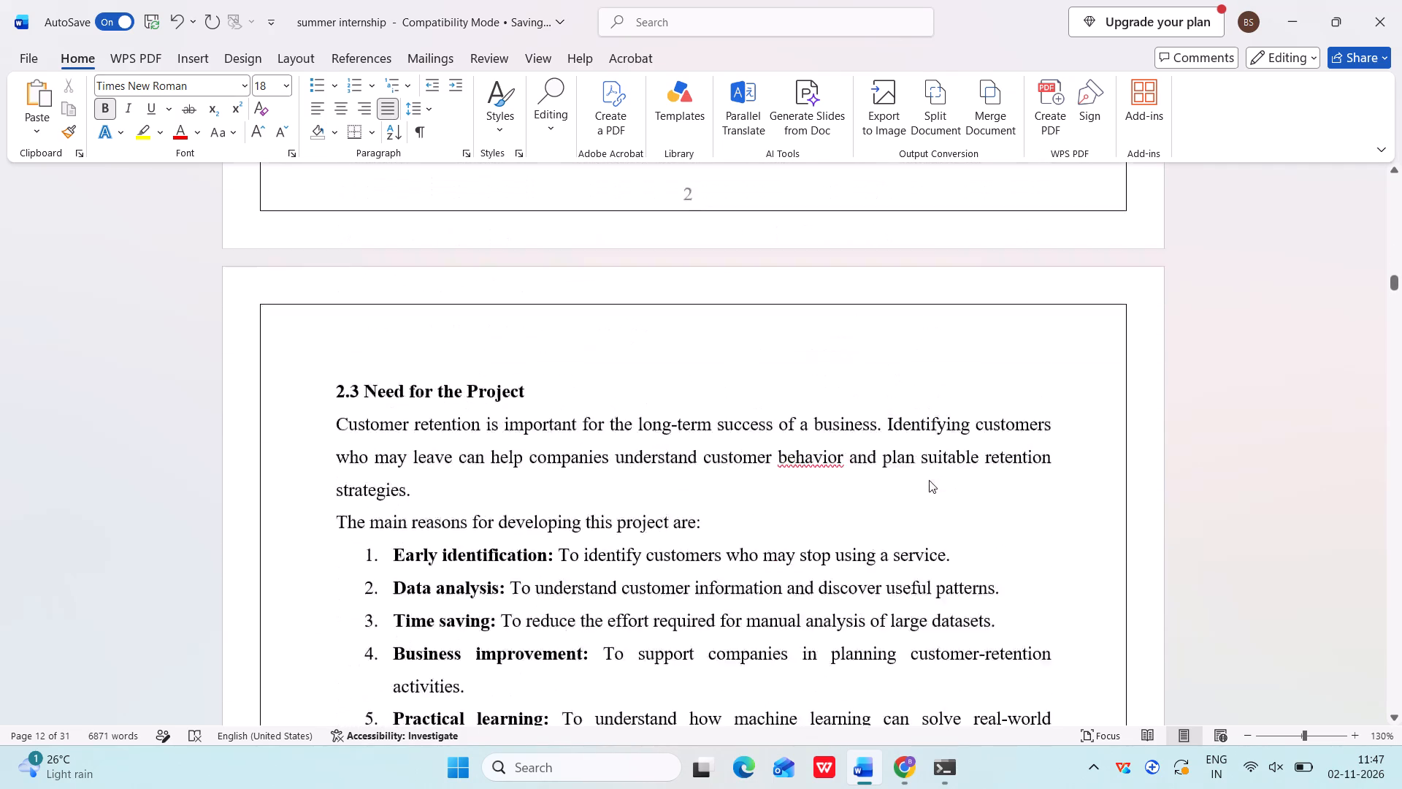
scroll(929, 480, "up", 13)
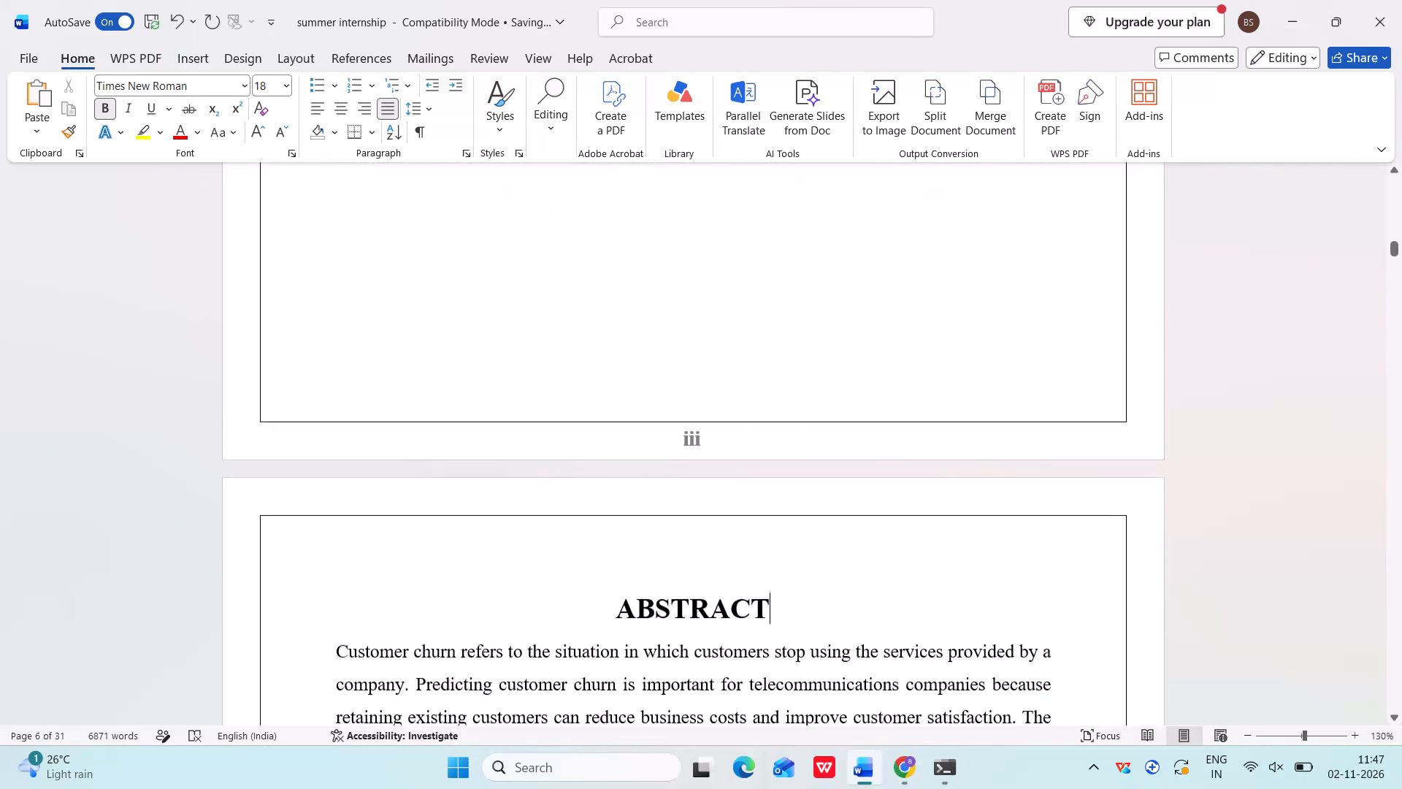
scroll(929, 480, "up", 1)
scroll(929, 480, "down", 1)
scroll(929, 480, "up", 1)
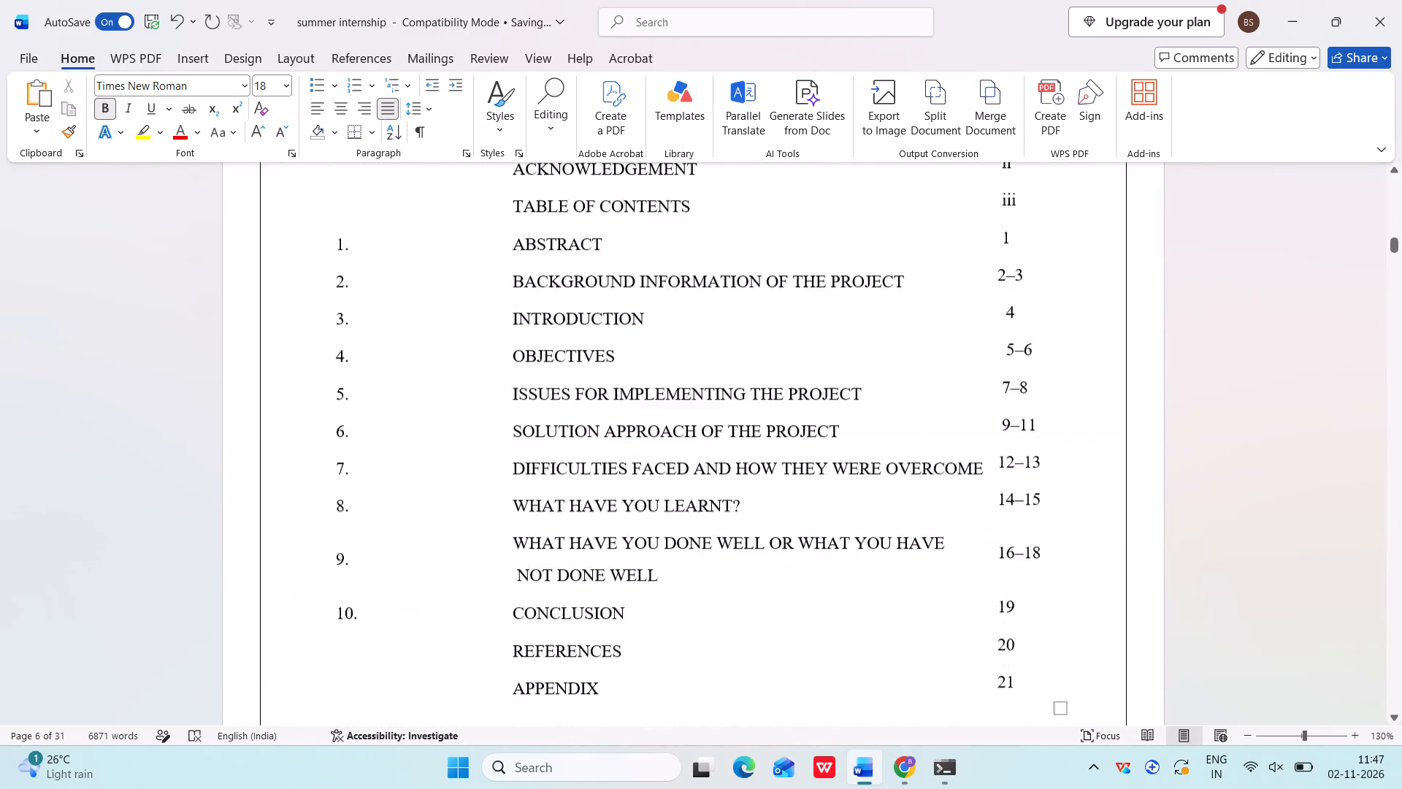
scroll(929, 480, "up", 2)
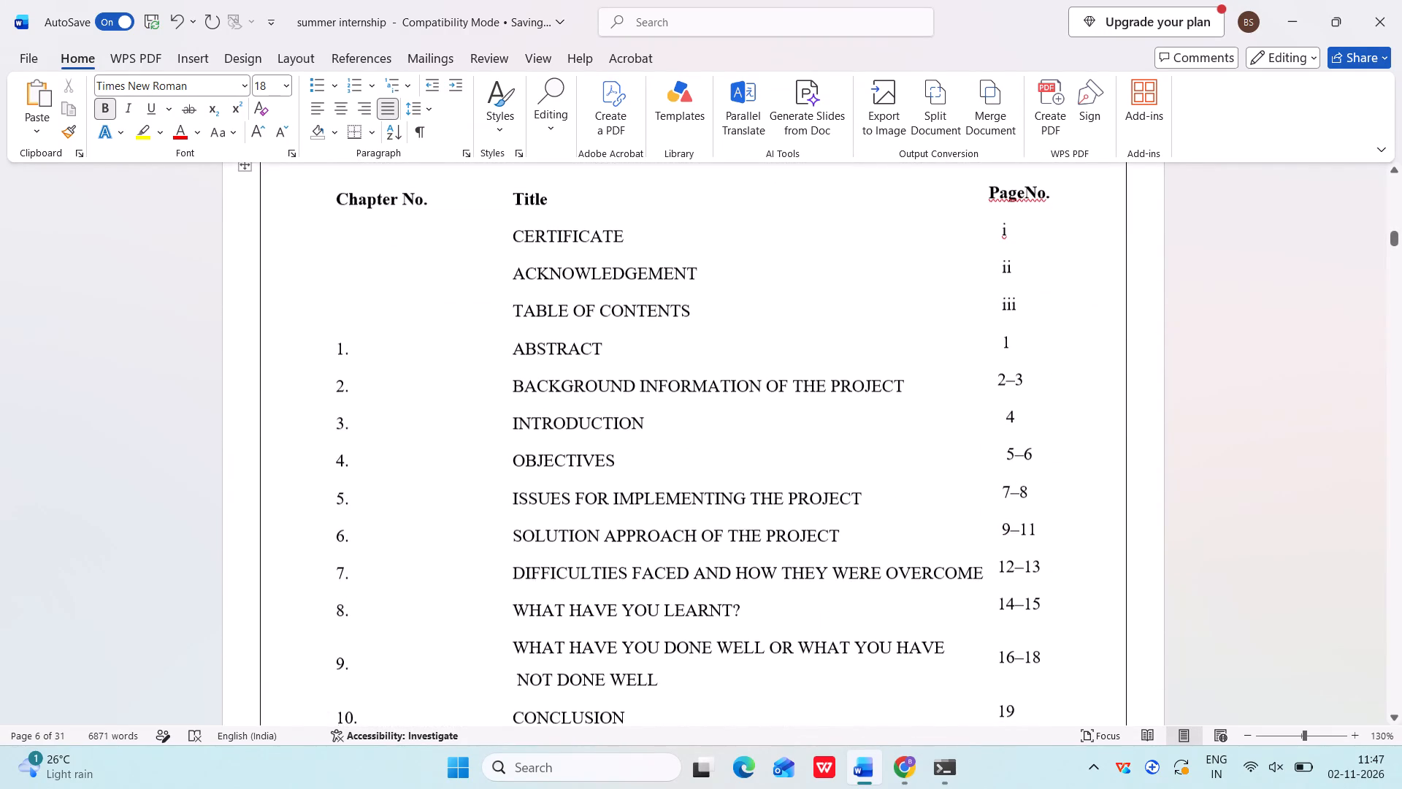
scroll(929, 480, "up", 1)
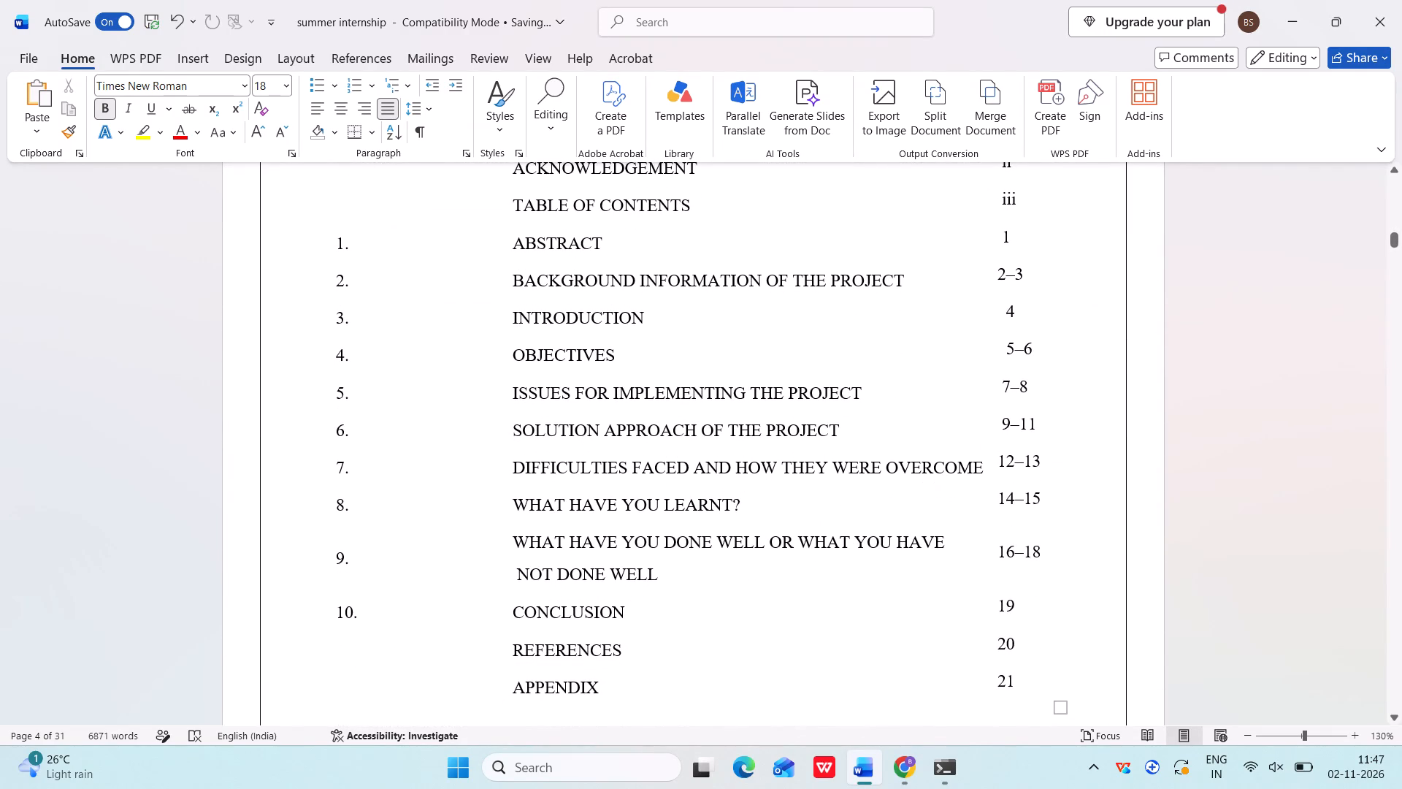
scroll(929, 480, "down", 1)
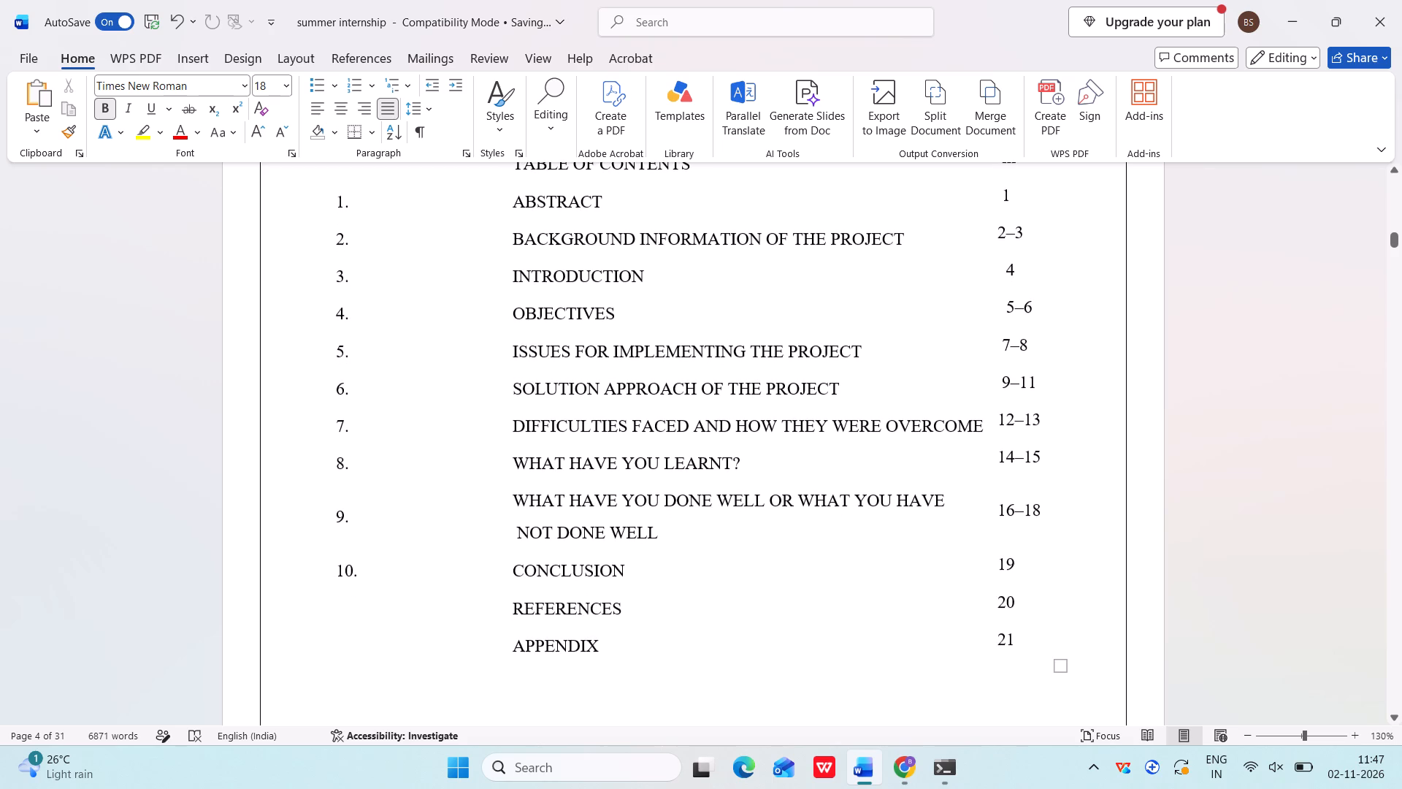
scroll(929, 480, "down", 2)
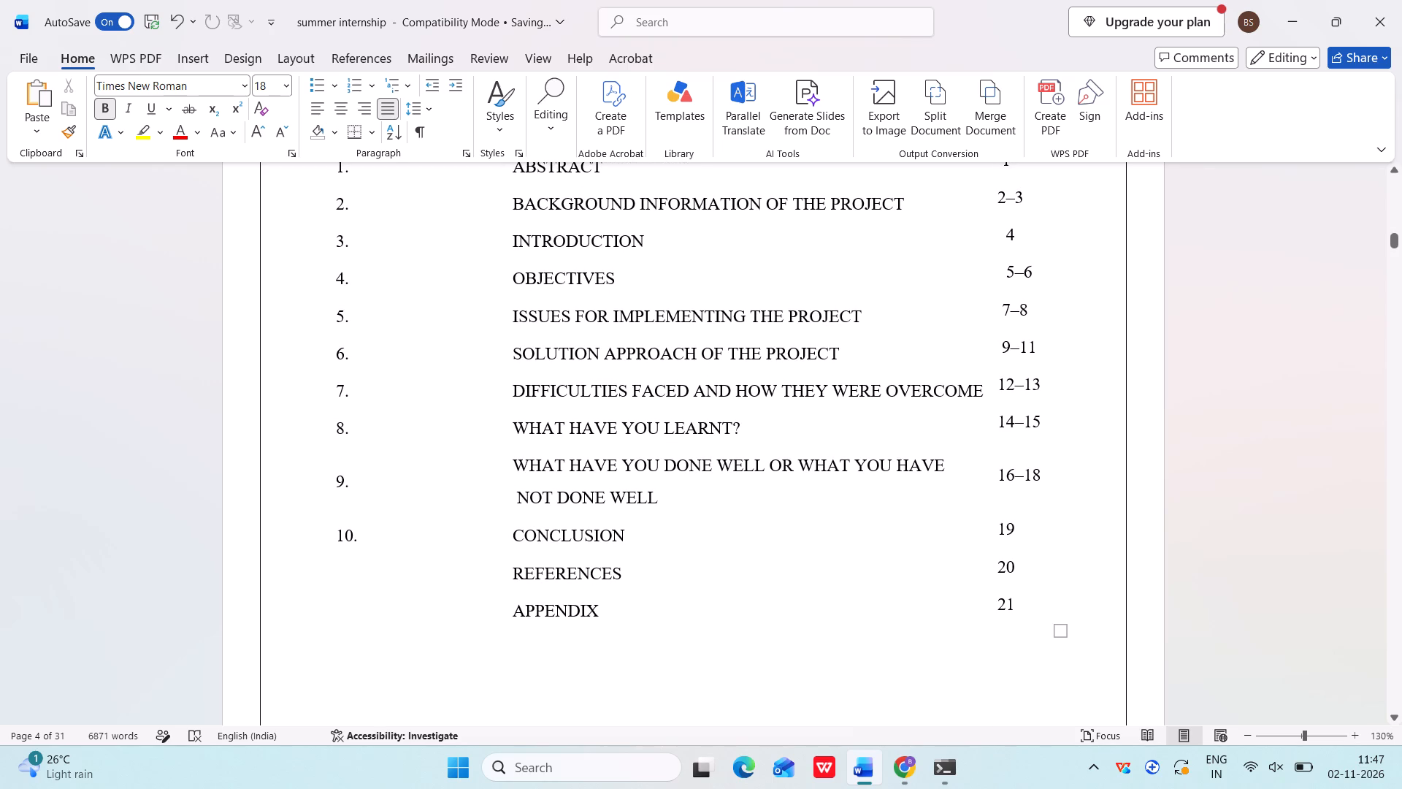
scroll(929, 480, "down", 7)
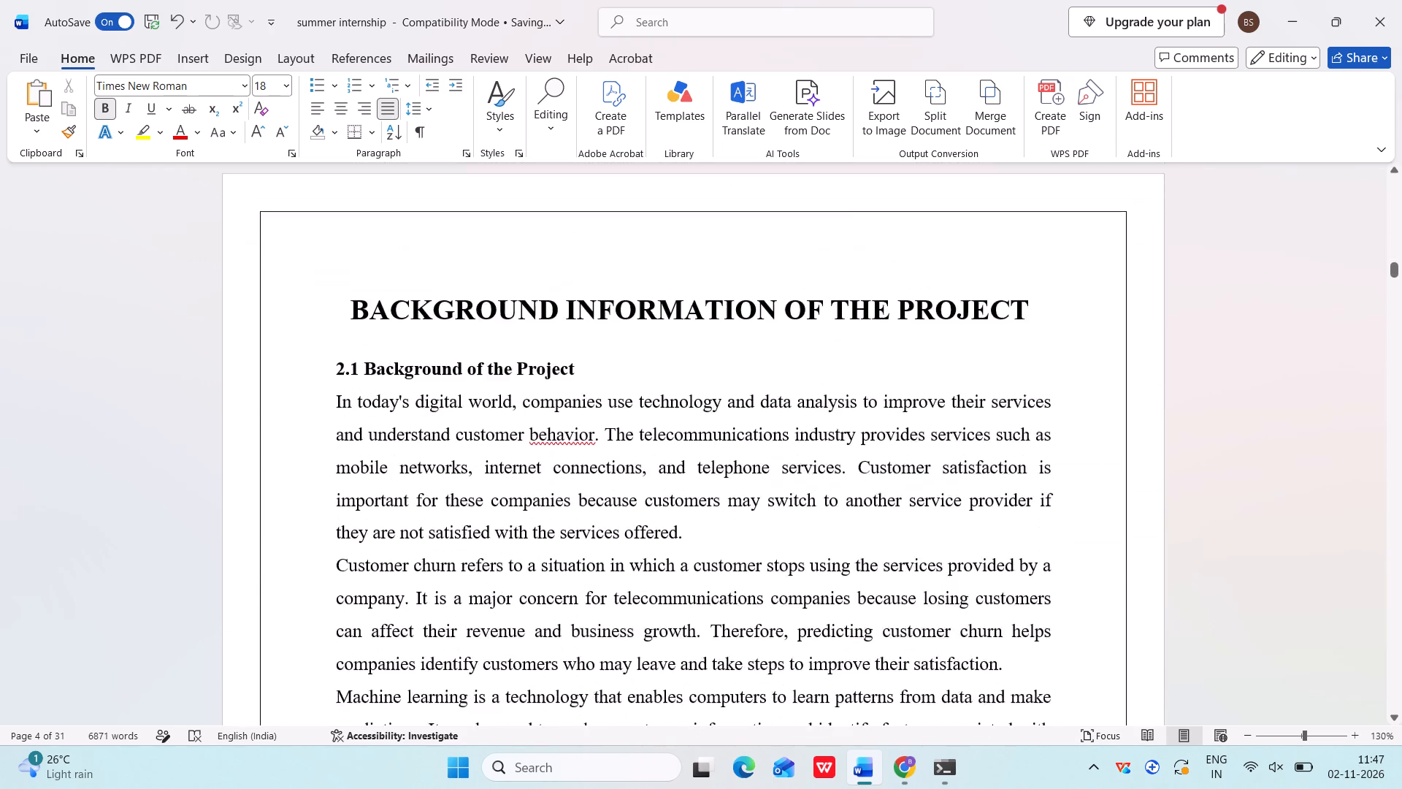
scroll(929, 480, "down", 5)
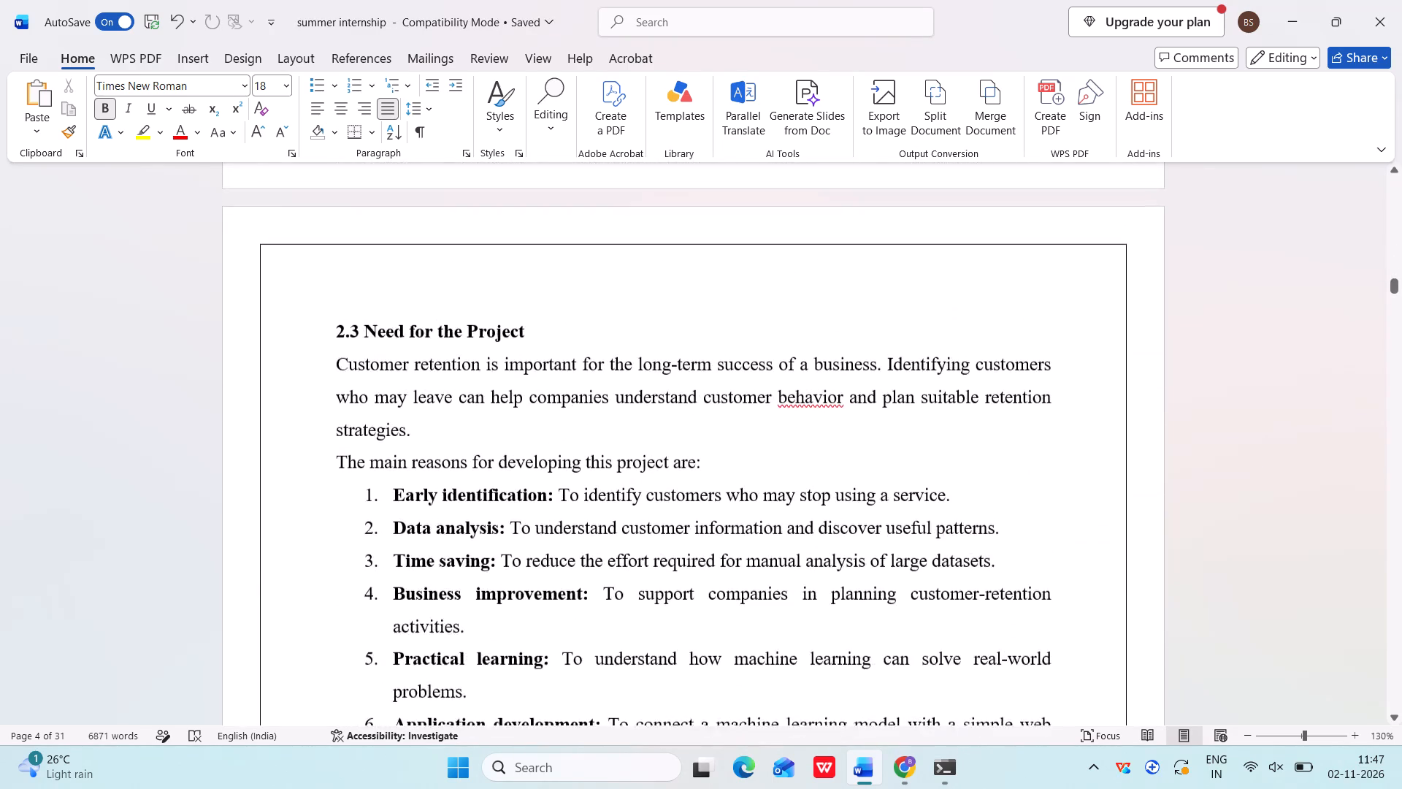
scroll(929, 480, "down", 4)
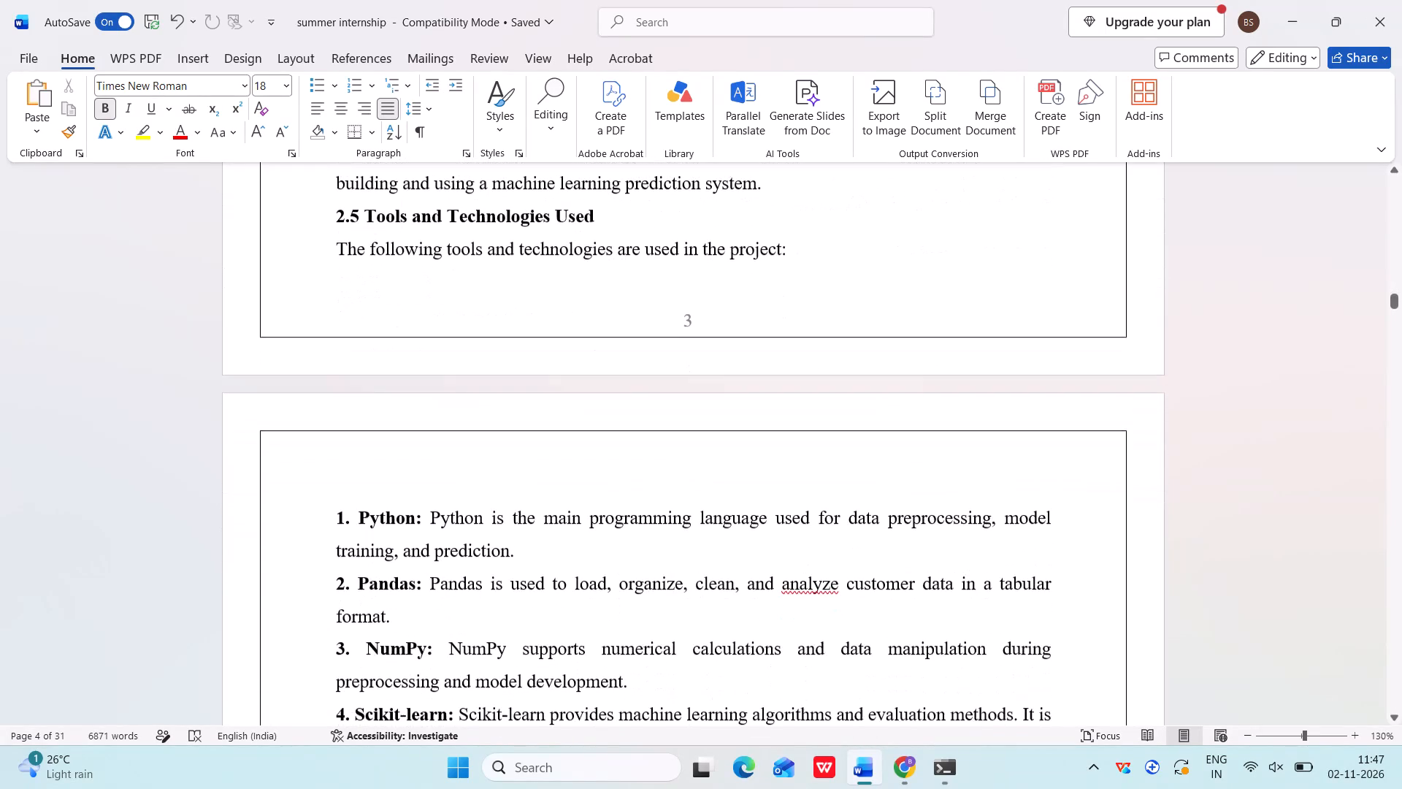
scroll(929, 480, "down", 3)
scroll(929, 480, "up", 1)
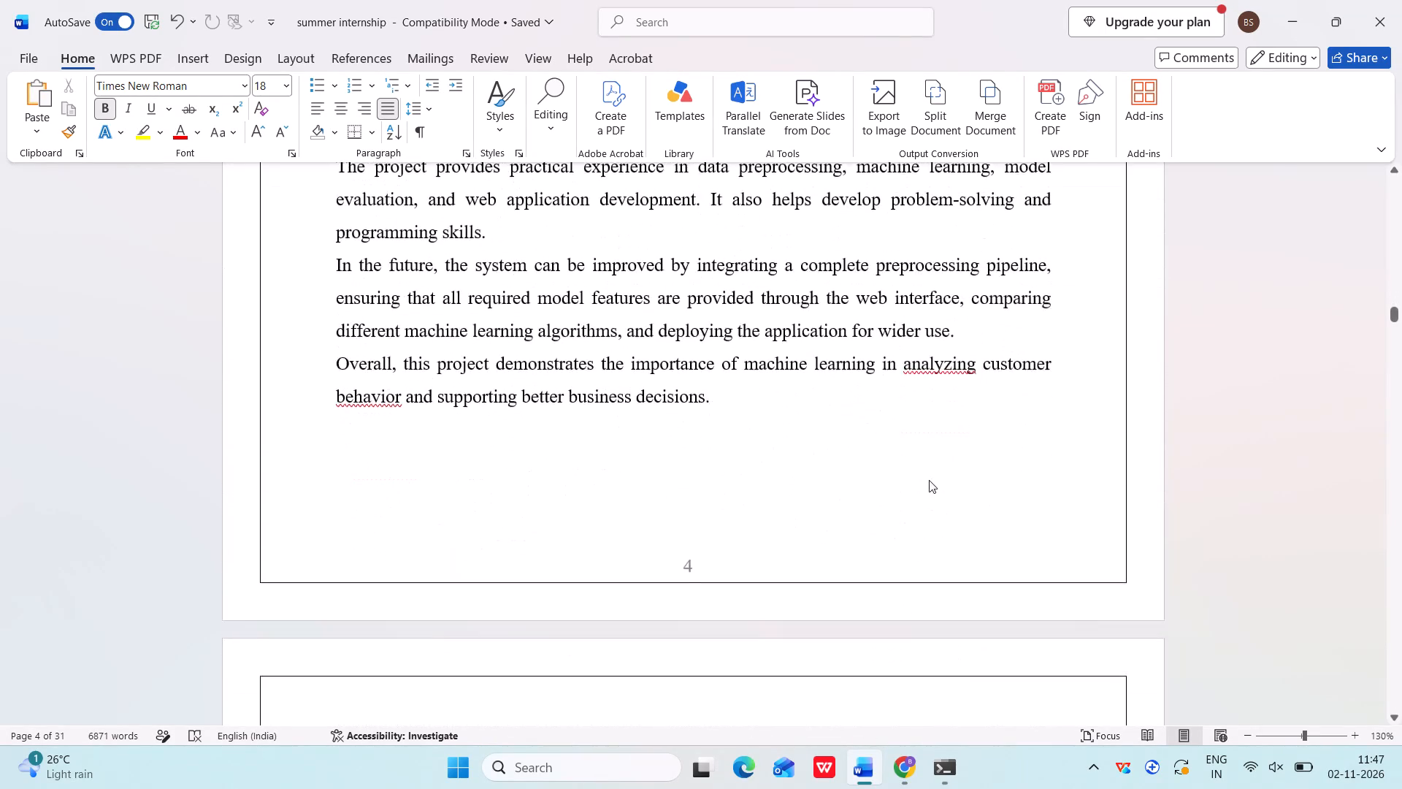
scroll(929, 480, "up", 12)
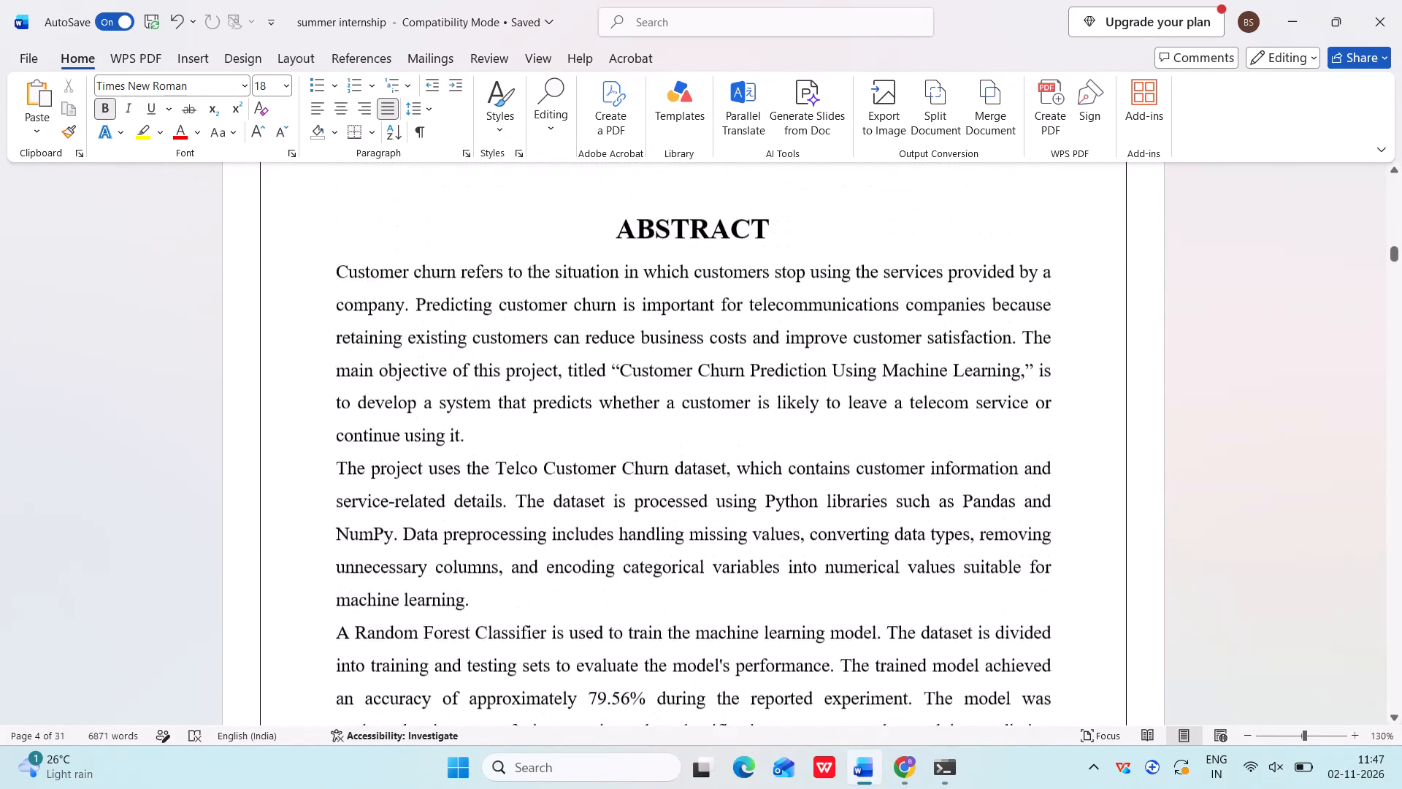
scroll(929, 480, "up", 4)
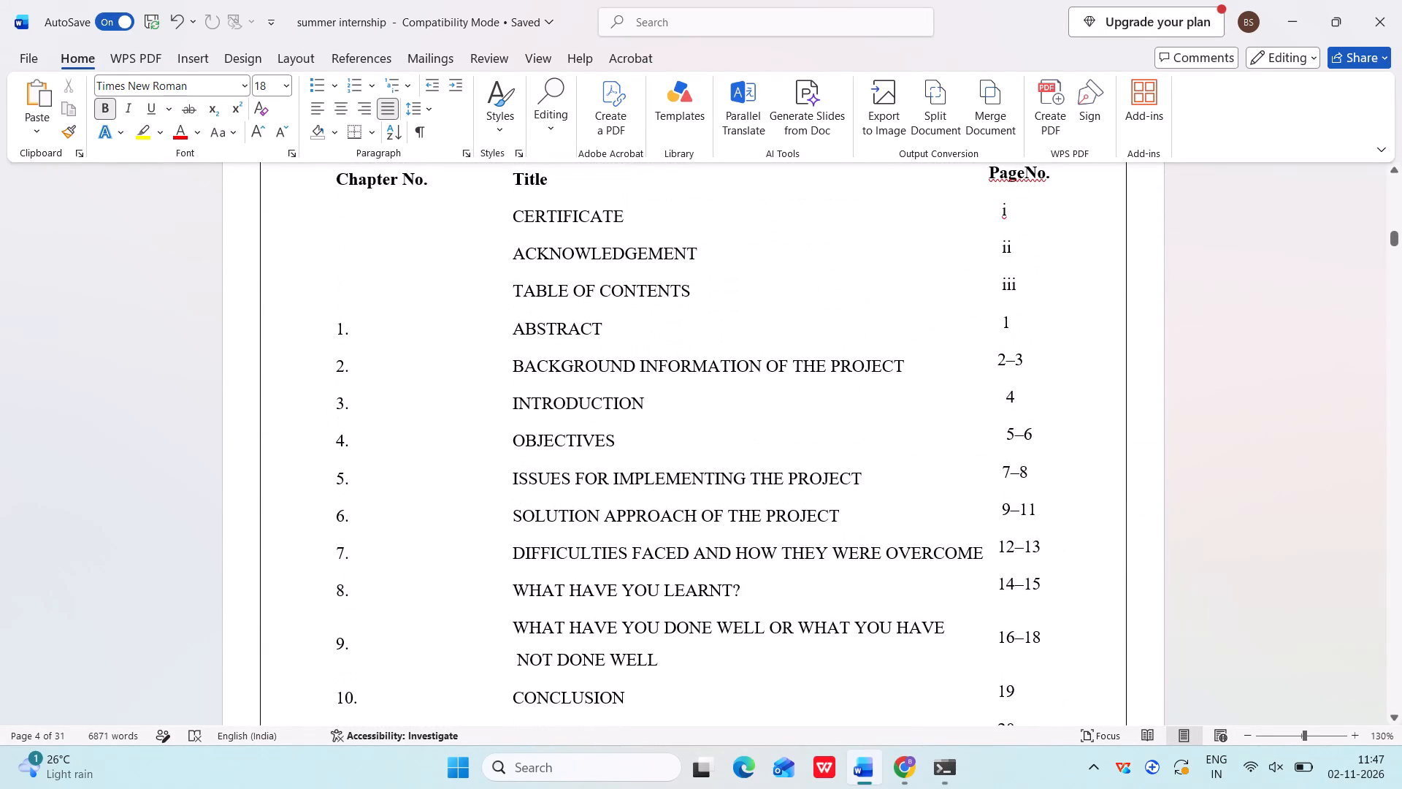
Change the page range of BACKGROUND INFORMATION OF THE PROJECT in the Table of Contents to 2–4.
left_click(1030, 359)
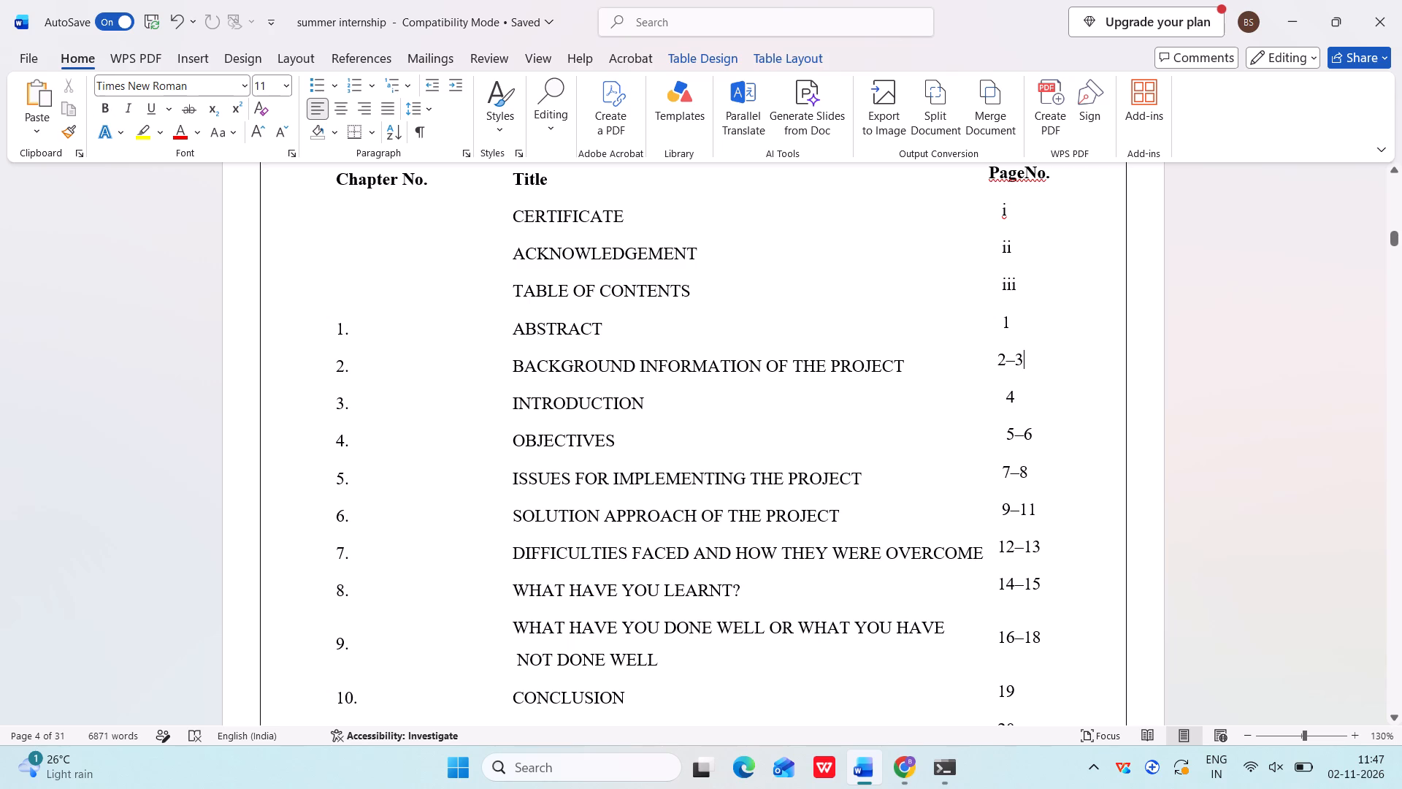
key("BackSpace")
key("4")
Check the printed page numbers of the Introduction and Objectives chapters against their Table of Contents entries.
scroll(1000, 442, "down", 2)
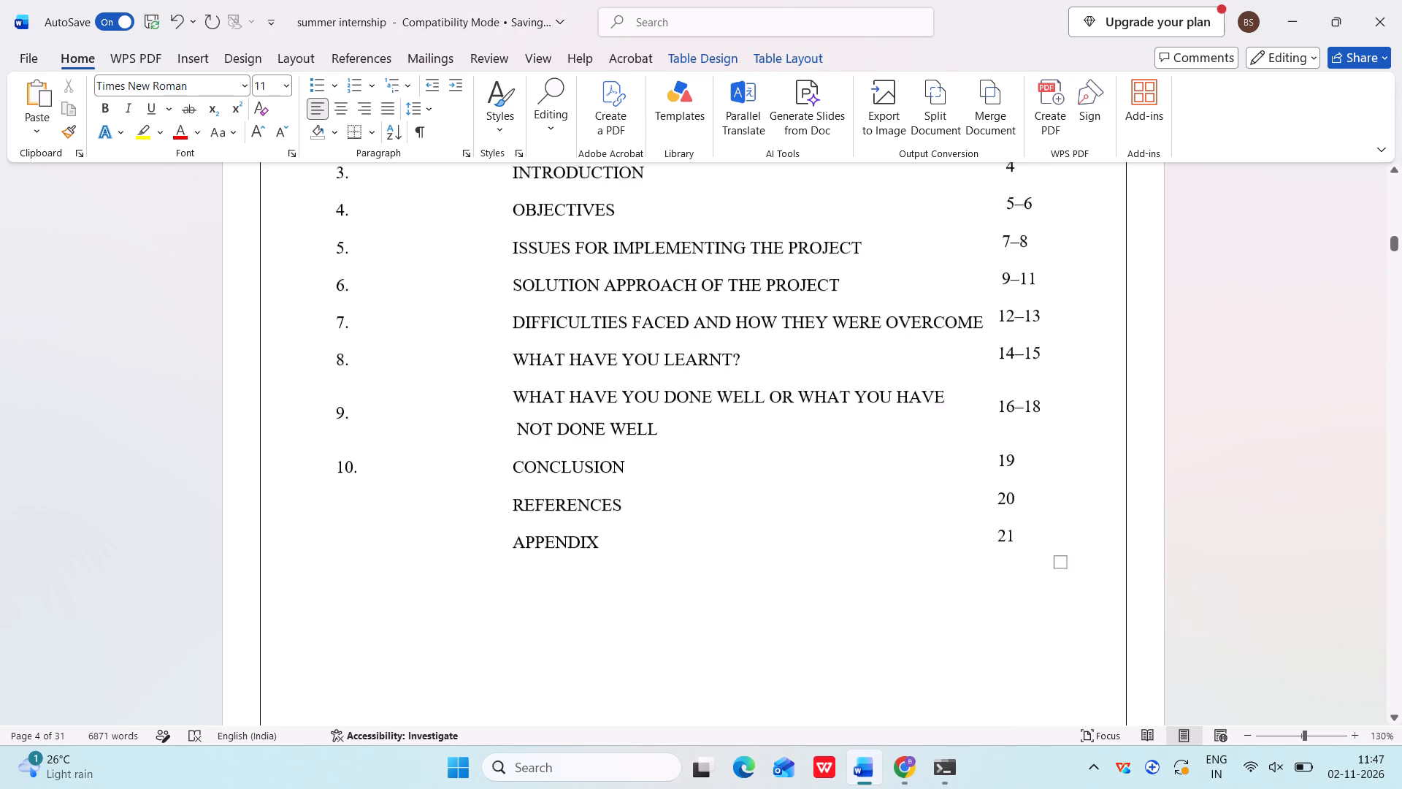
scroll(1000, 442, "down", 7)
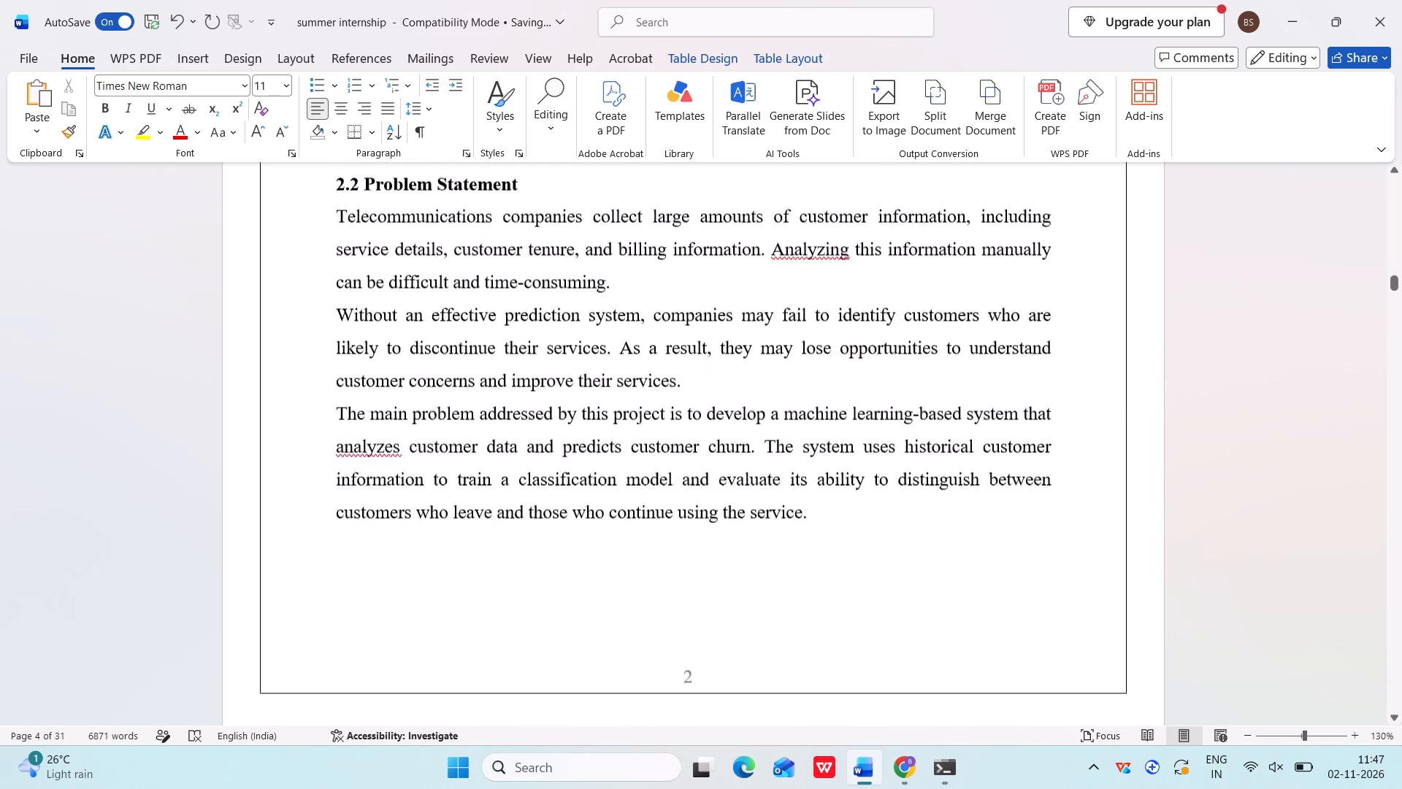
scroll(1000, 442, "down", 5)
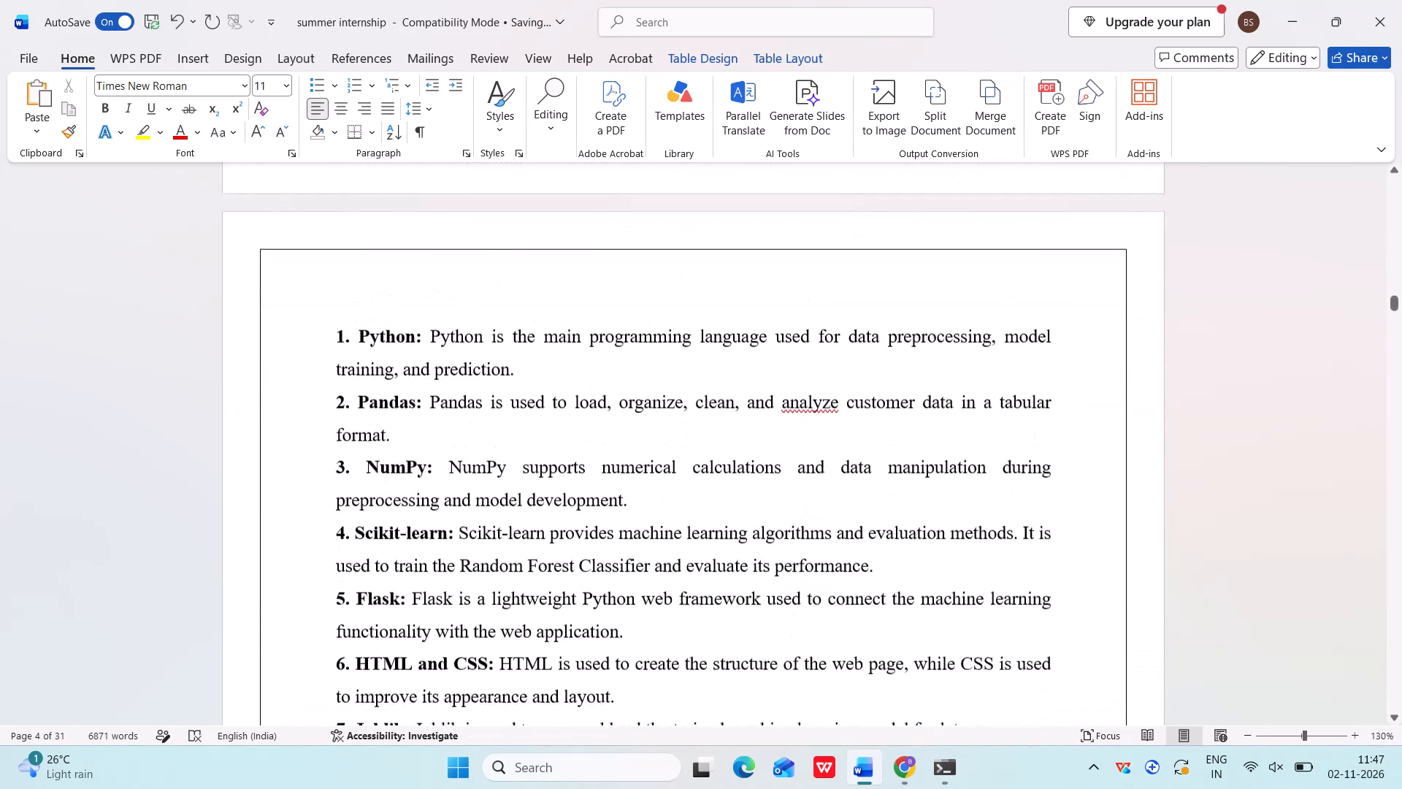
scroll(1000, 442, "down", 5)
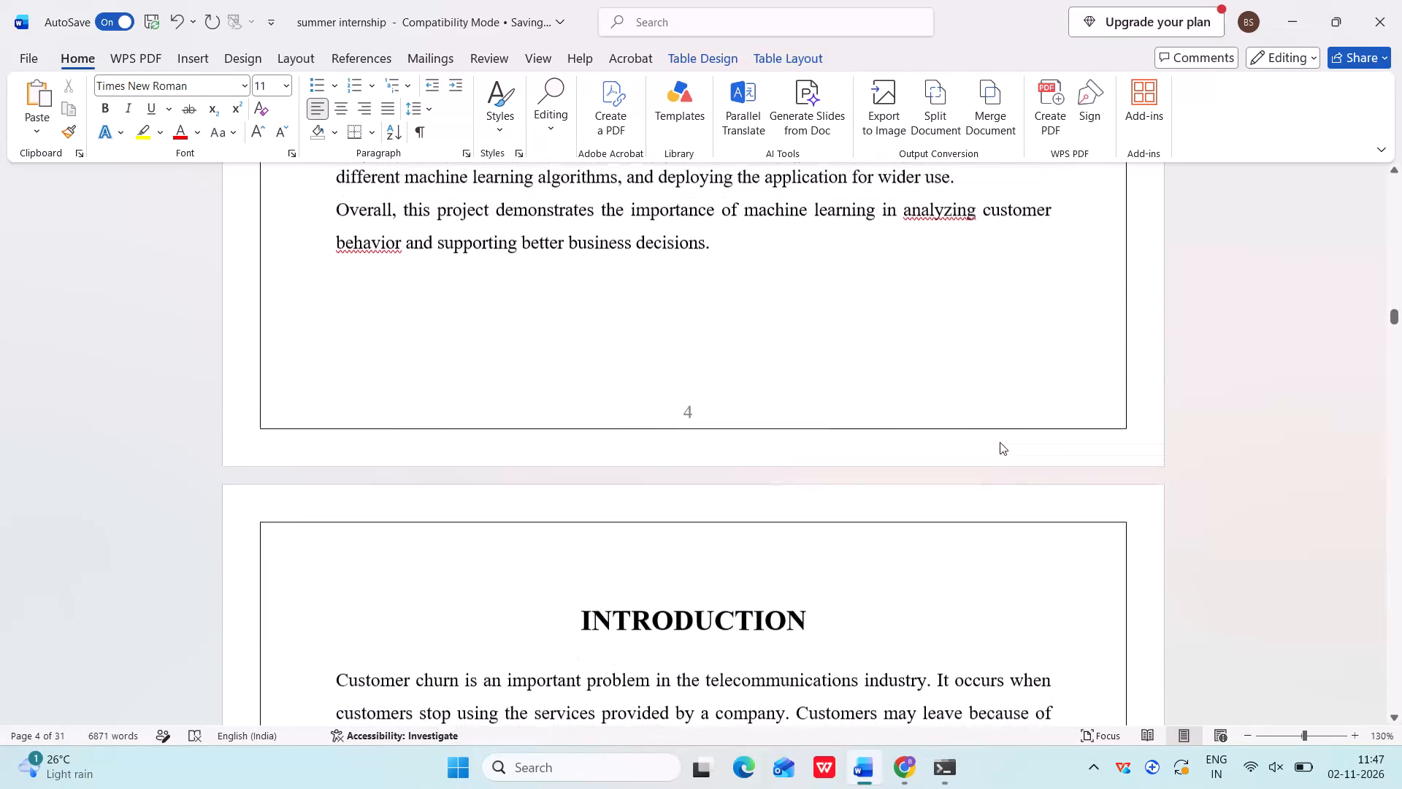
scroll(1000, 442, "down", 4)
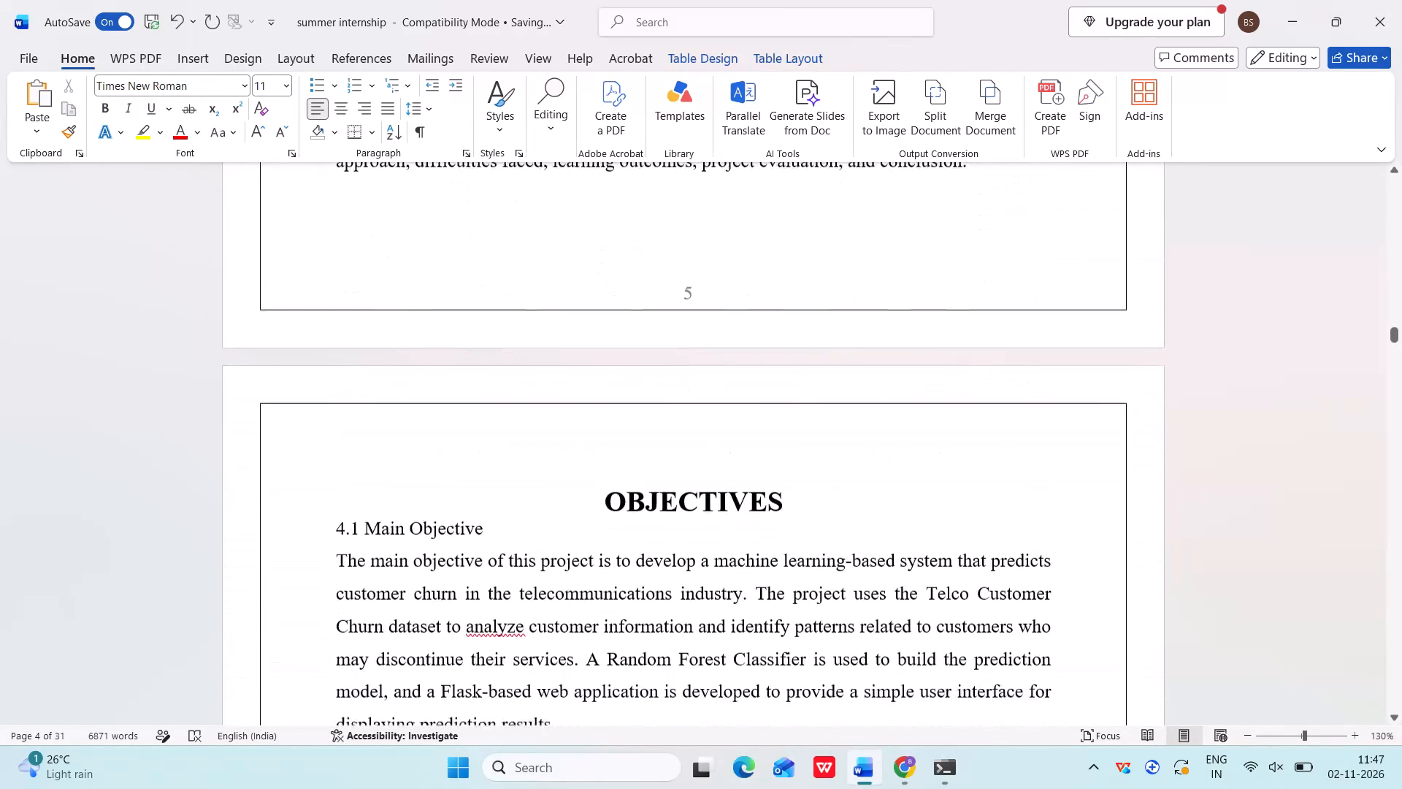
scroll(1000, 442, "down", 5)
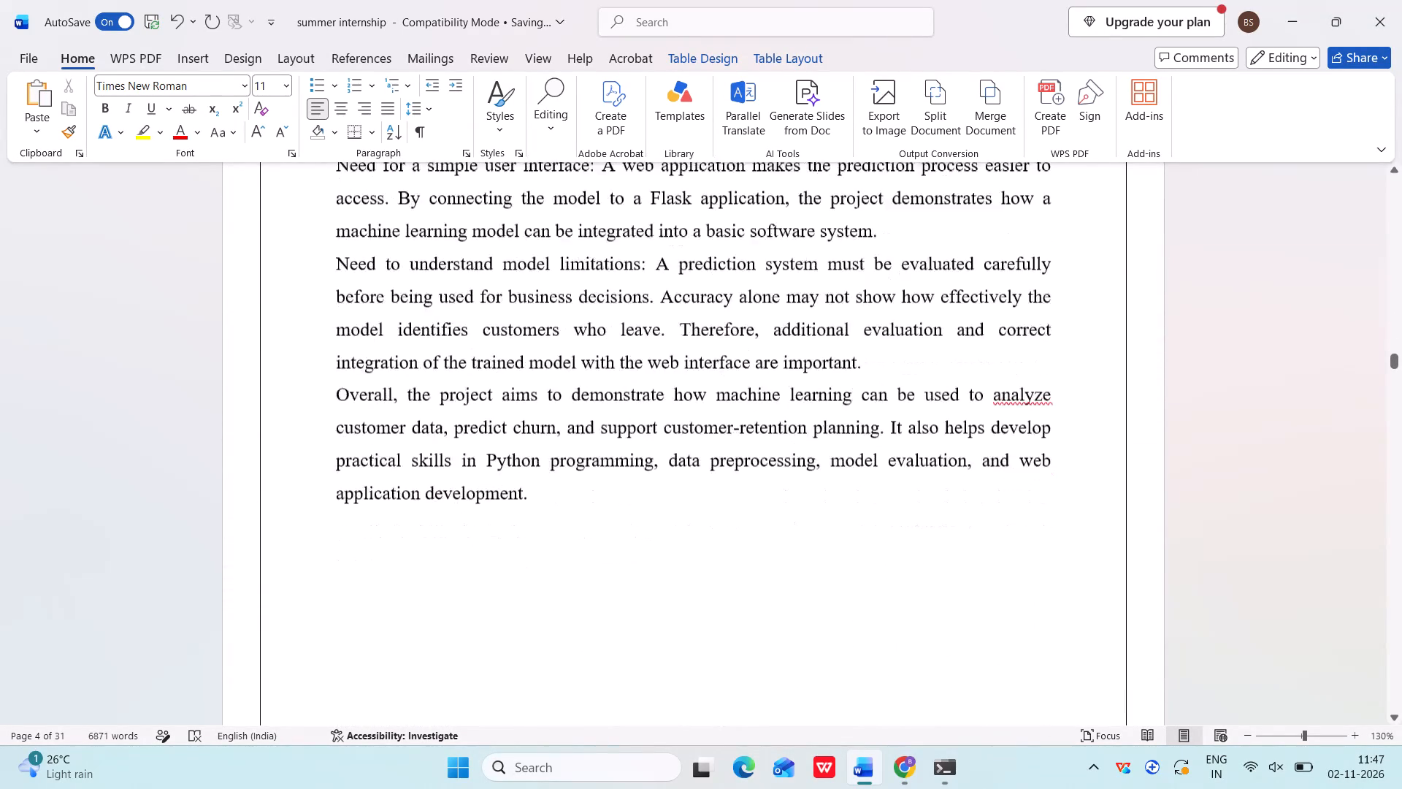
scroll(1000, 442, "down", 2)
scroll(1000, 442, "up", 11)
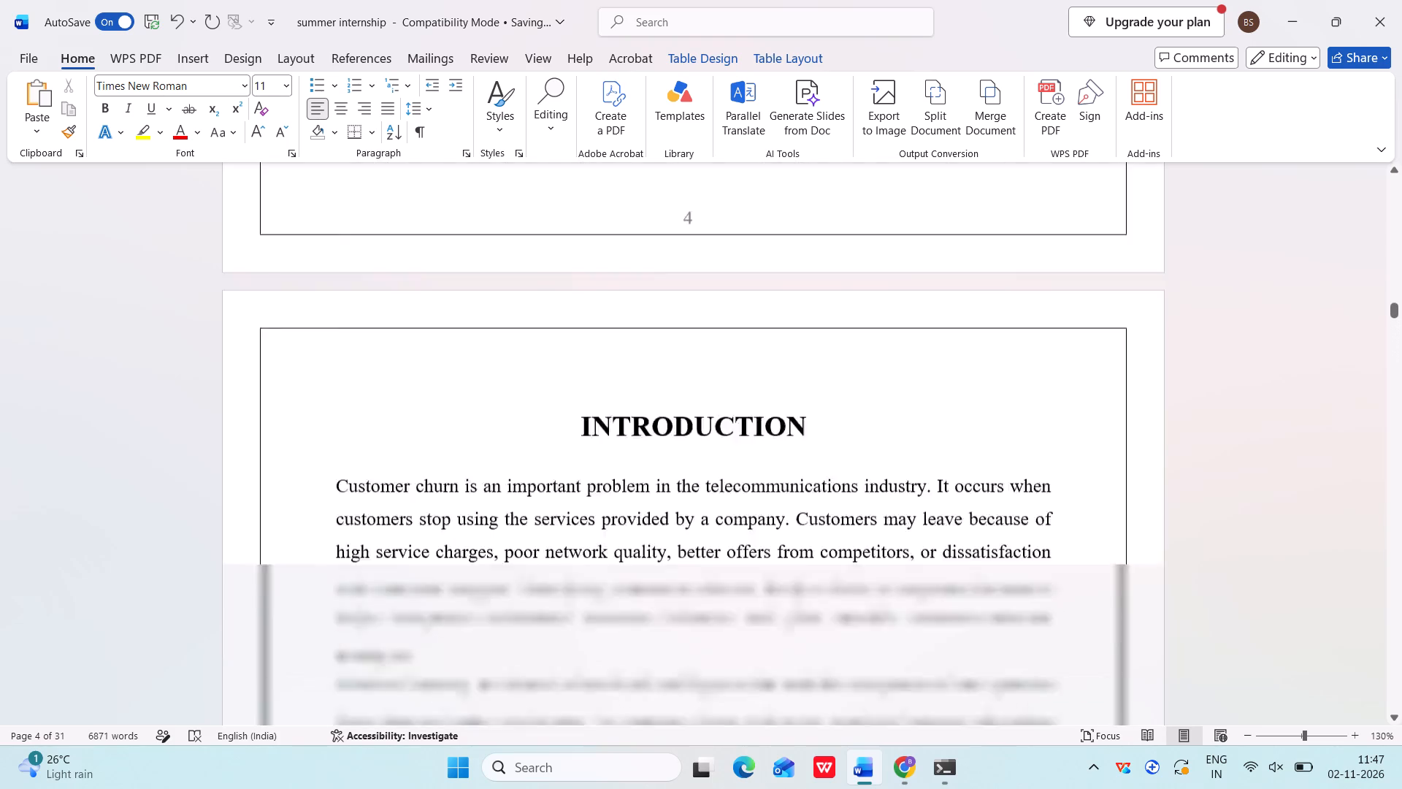
scroll(1000, 442, "up", 7)
scroll(1000, 442, "down", 4)
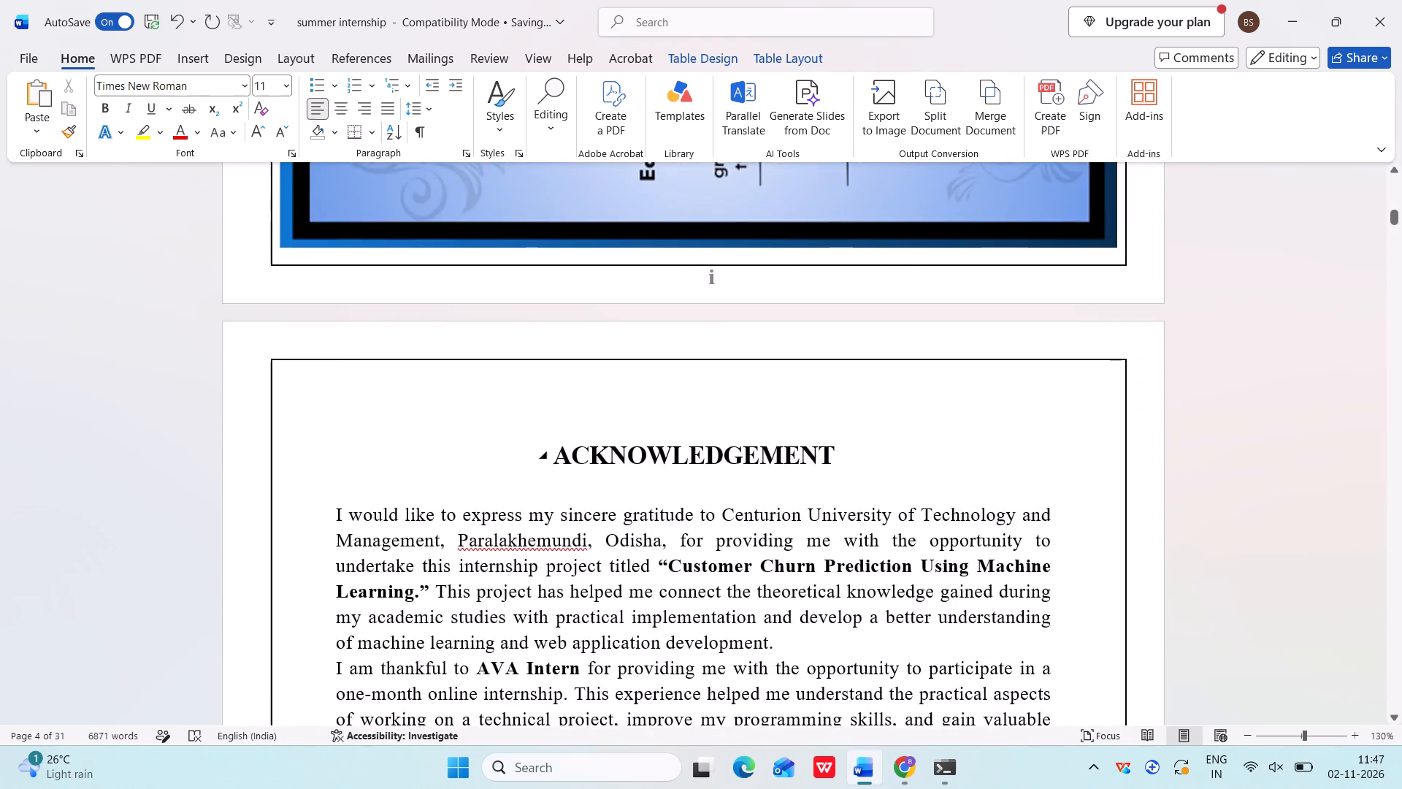
scroll(1000, 442, "down", 2)
scroll(1000, 442, "up", 7)
scroll(1000, 442, "down", 2)
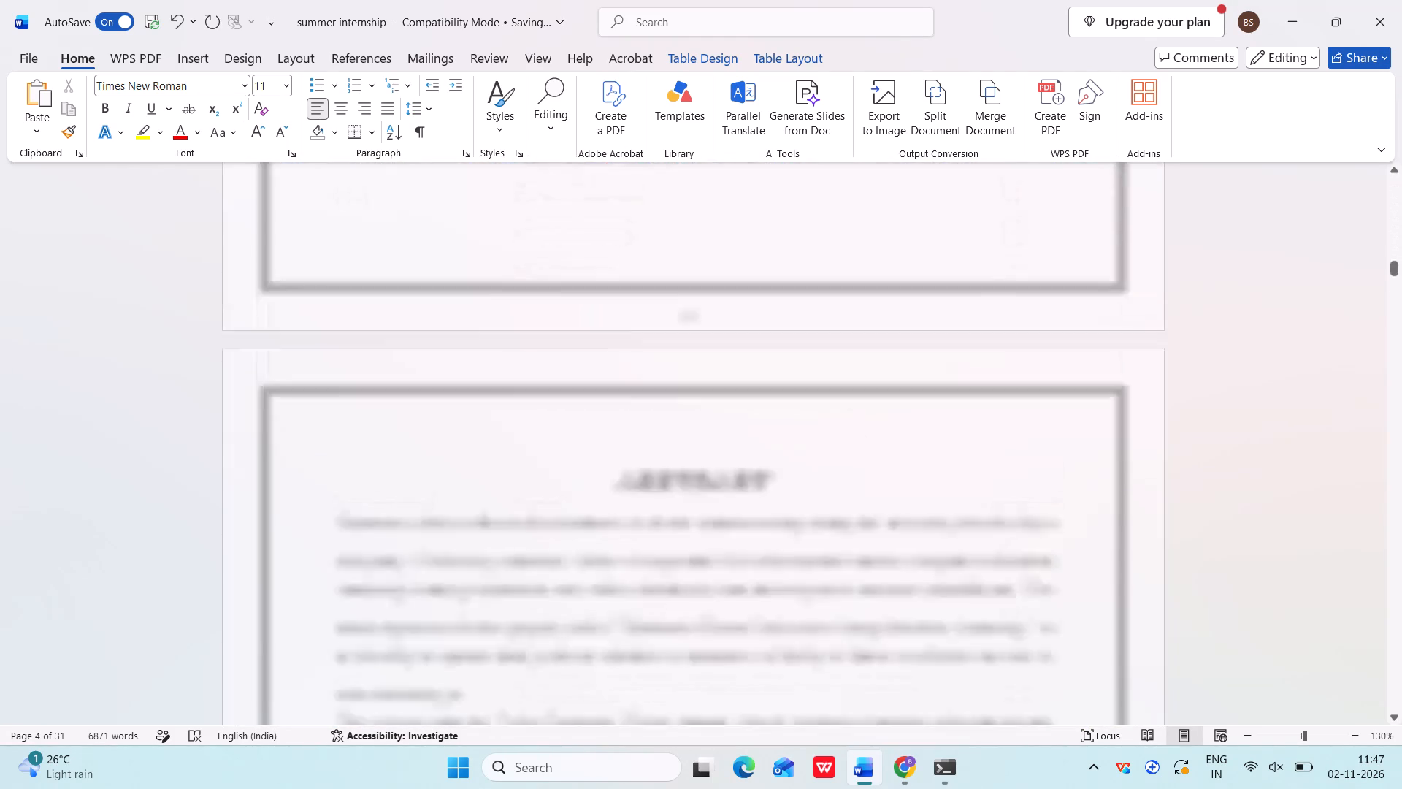
scroll(1000, 442, "up", 9)
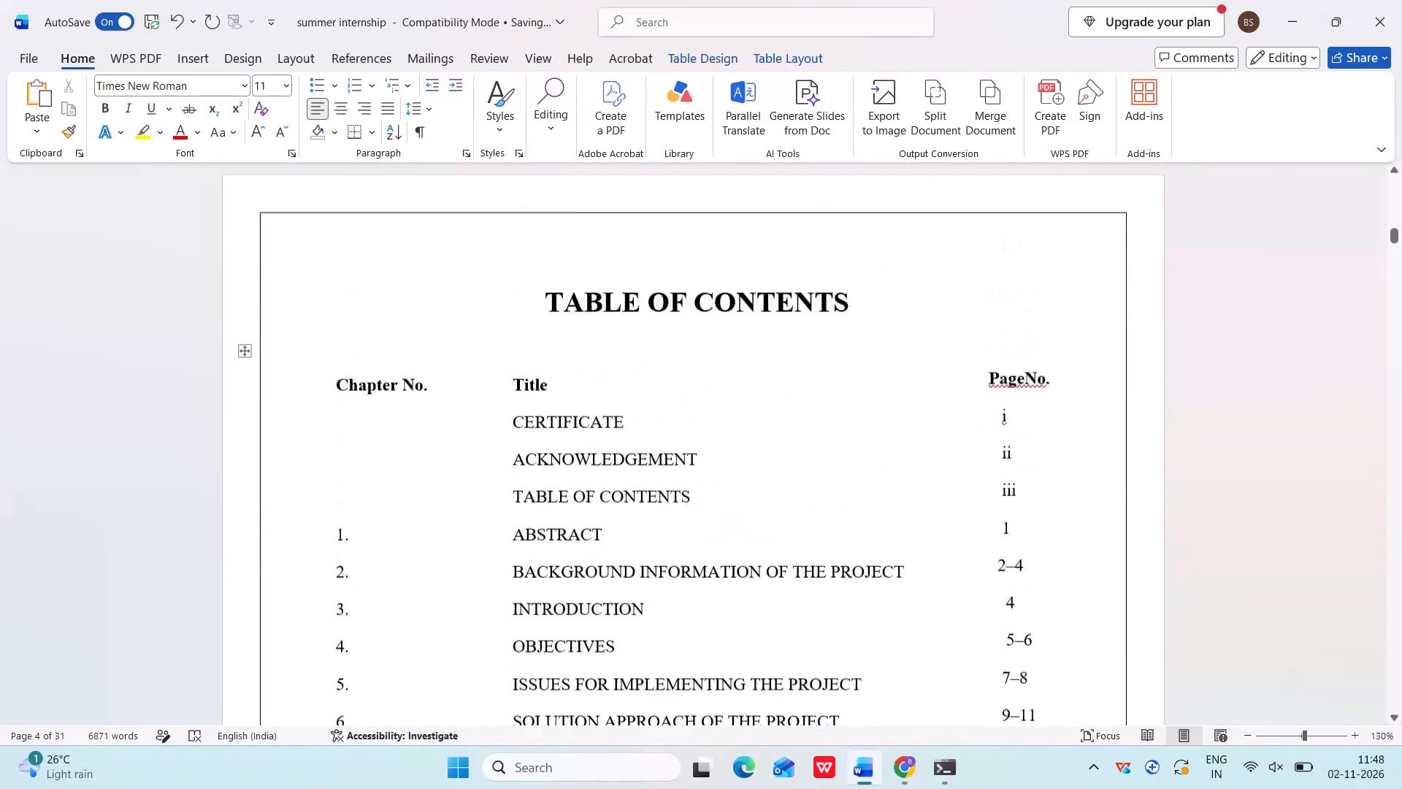
scroll(1000, 442, "down", 2)
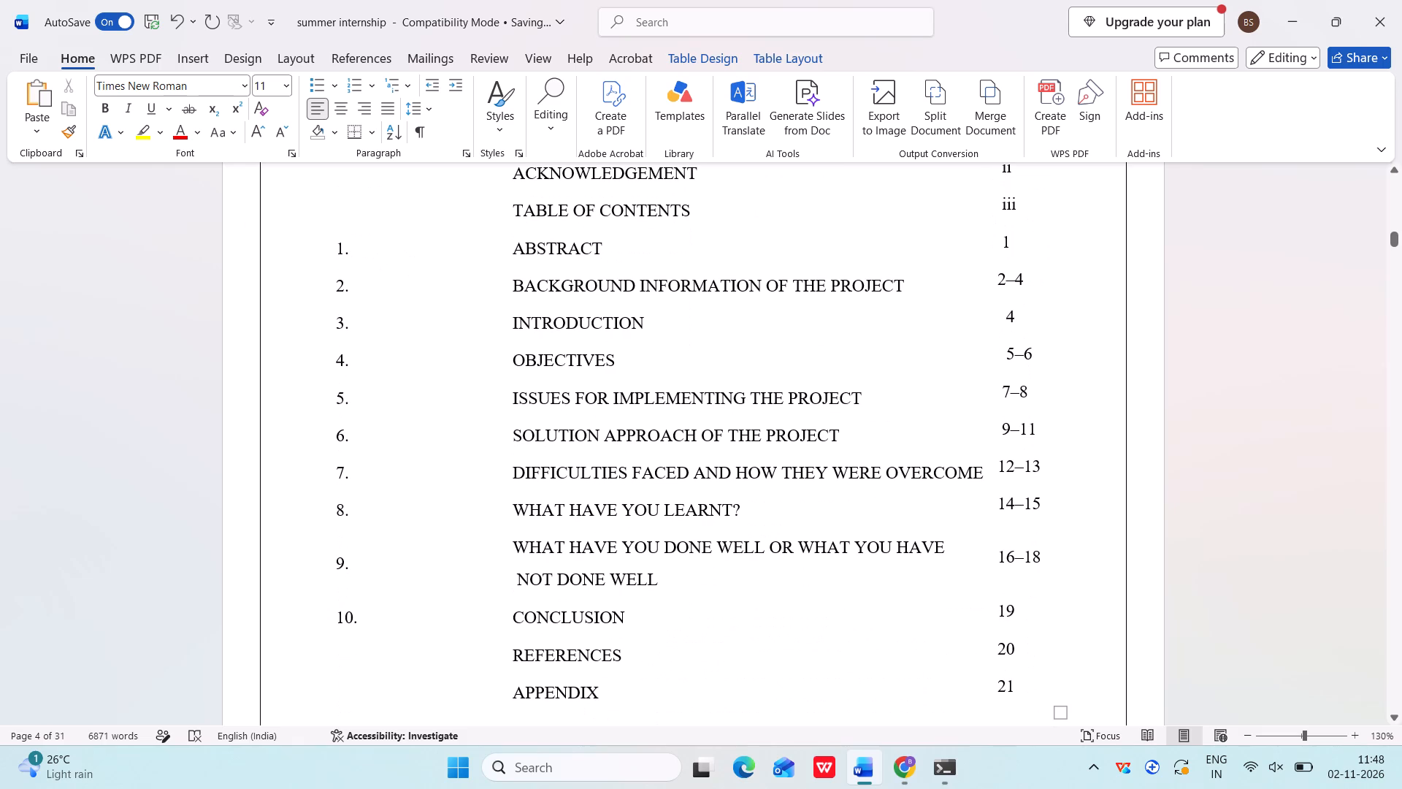
In the Table of Contents, set the page range of OBJECTIVES to 6–7 and the page number of INTRODUCTION to 5.
left_click(1011, 353)
key("BackSpace")
key("6")
left_click(1037, 351)
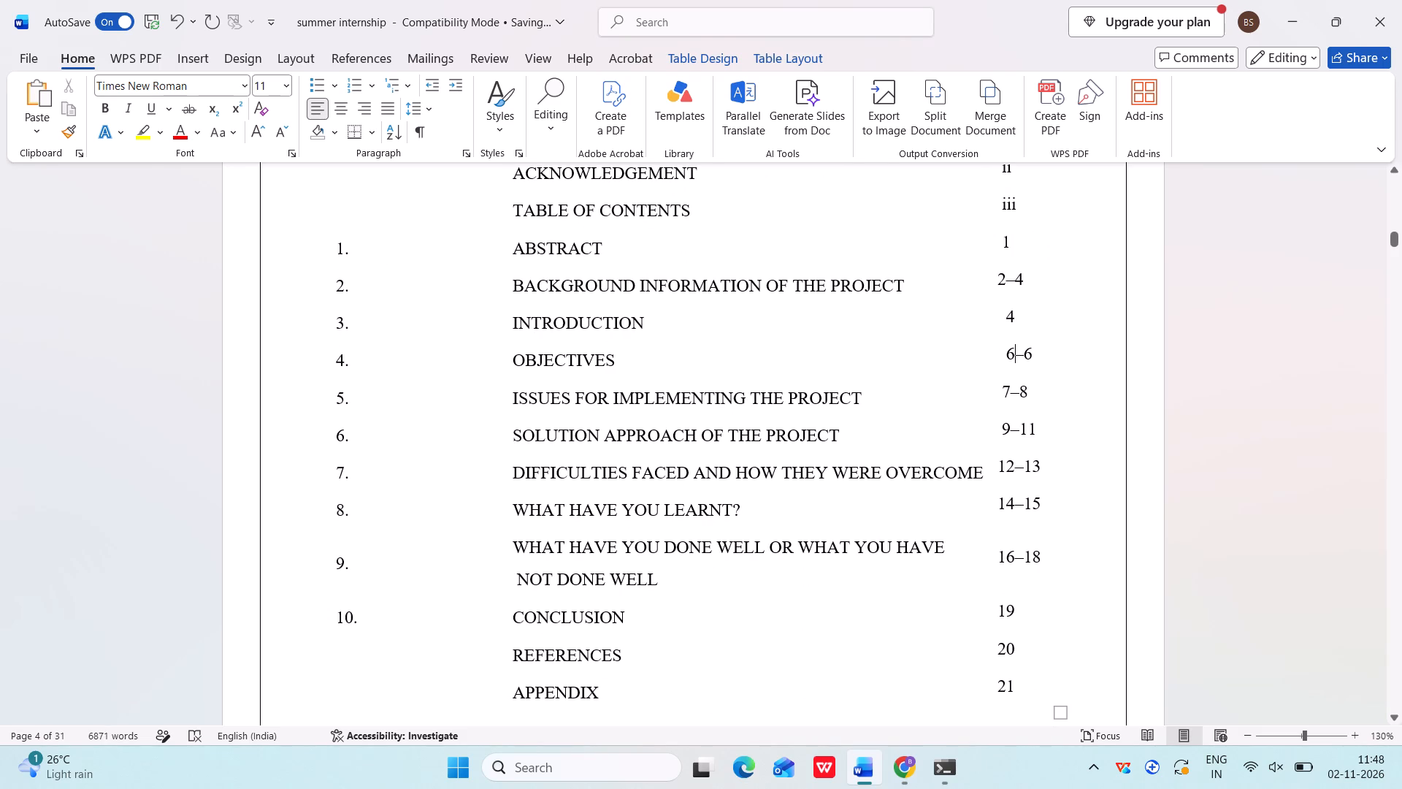
key("BackSpace")
key("7")
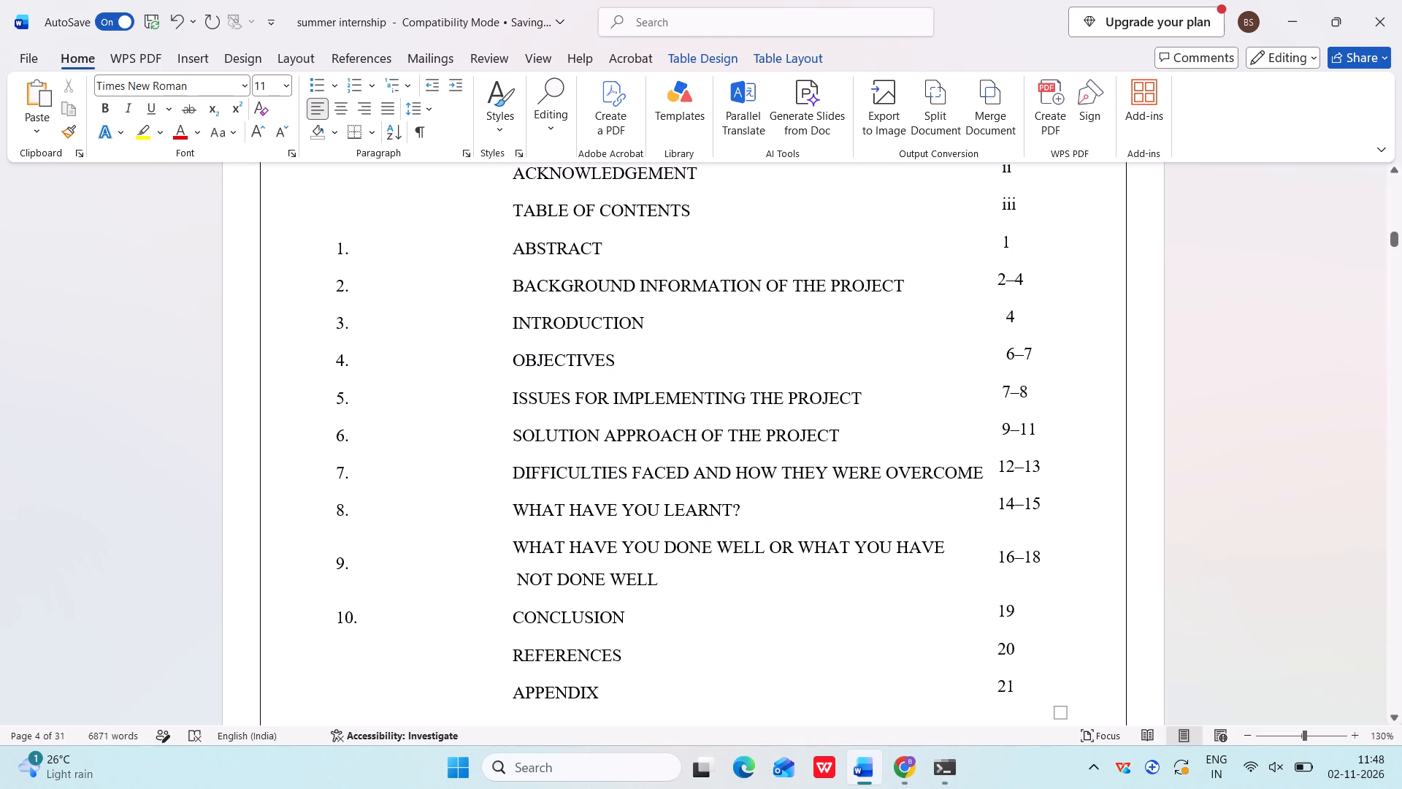
left_click(1022, 316)
key("BackSpace")
key("5")
Change the starting page of ISSUES FOR IMPLEMENTING THE PROJECT in the Table of Contents to 8.
left_click(1011, 389)
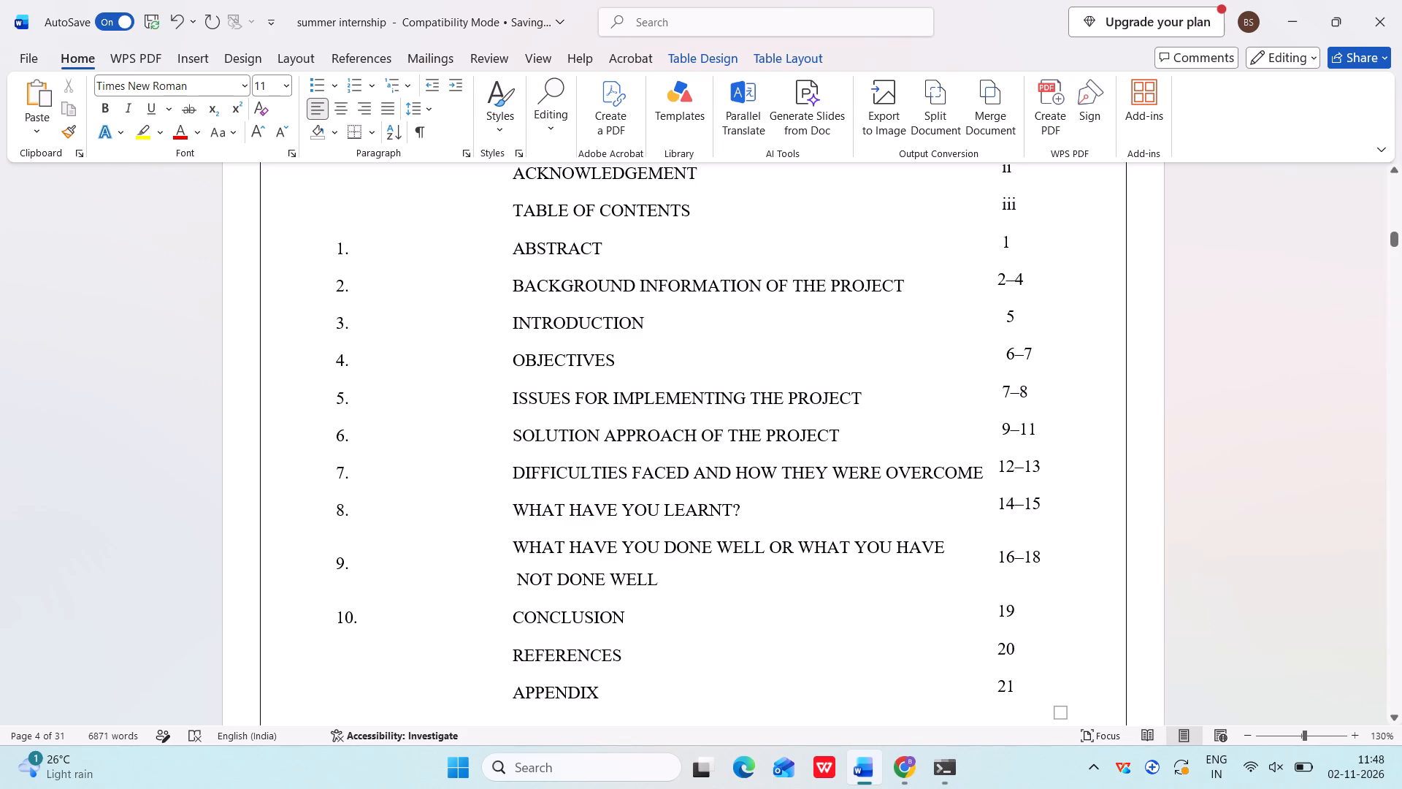
key("BackSpace")
key("8")
Align the Table of Contents page numbers for Issues, Background Information, Abstract, Table of Contents, Acknowledgement and Certificate by adding leading spaces.
key("Left")
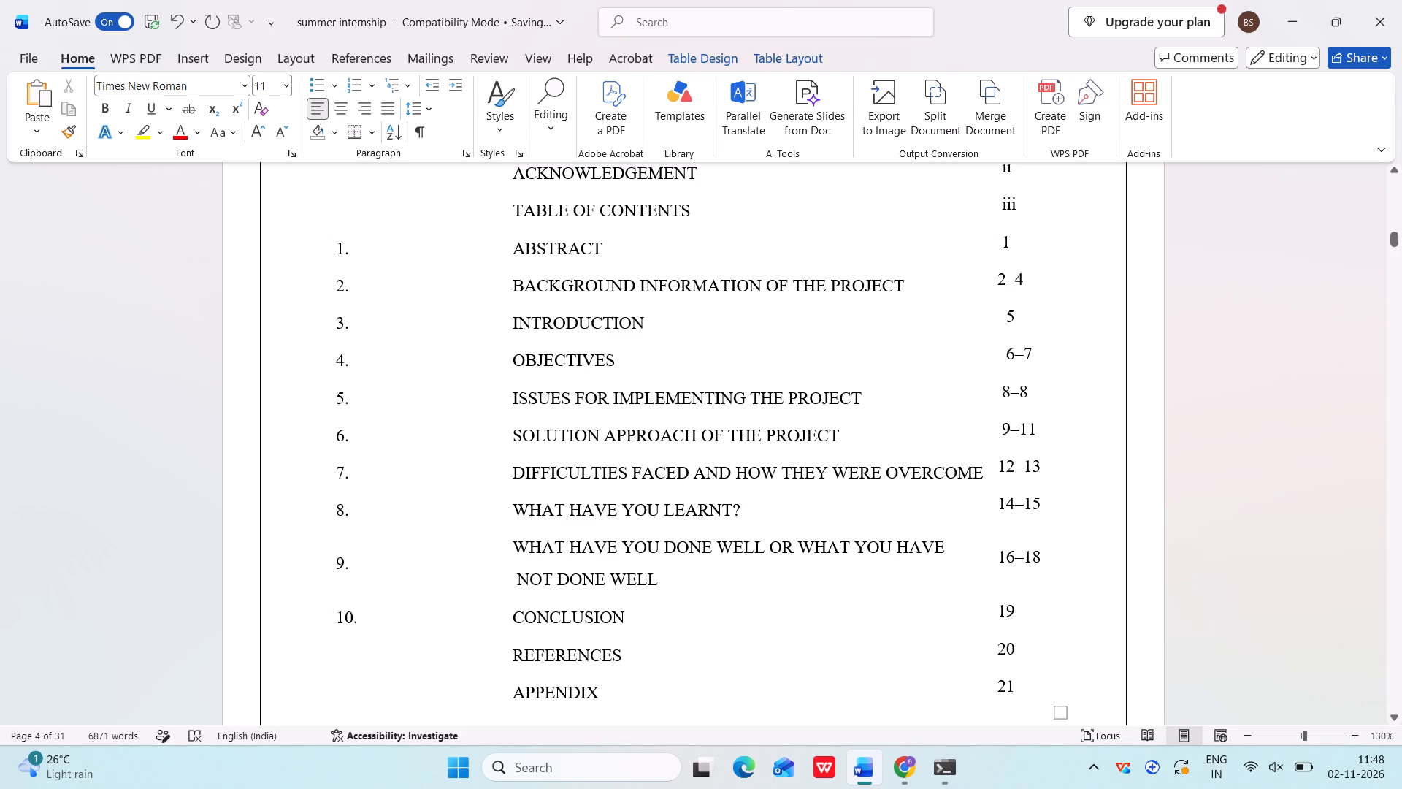
key("space")
left_click(997, 277)
key("space")
key("space")
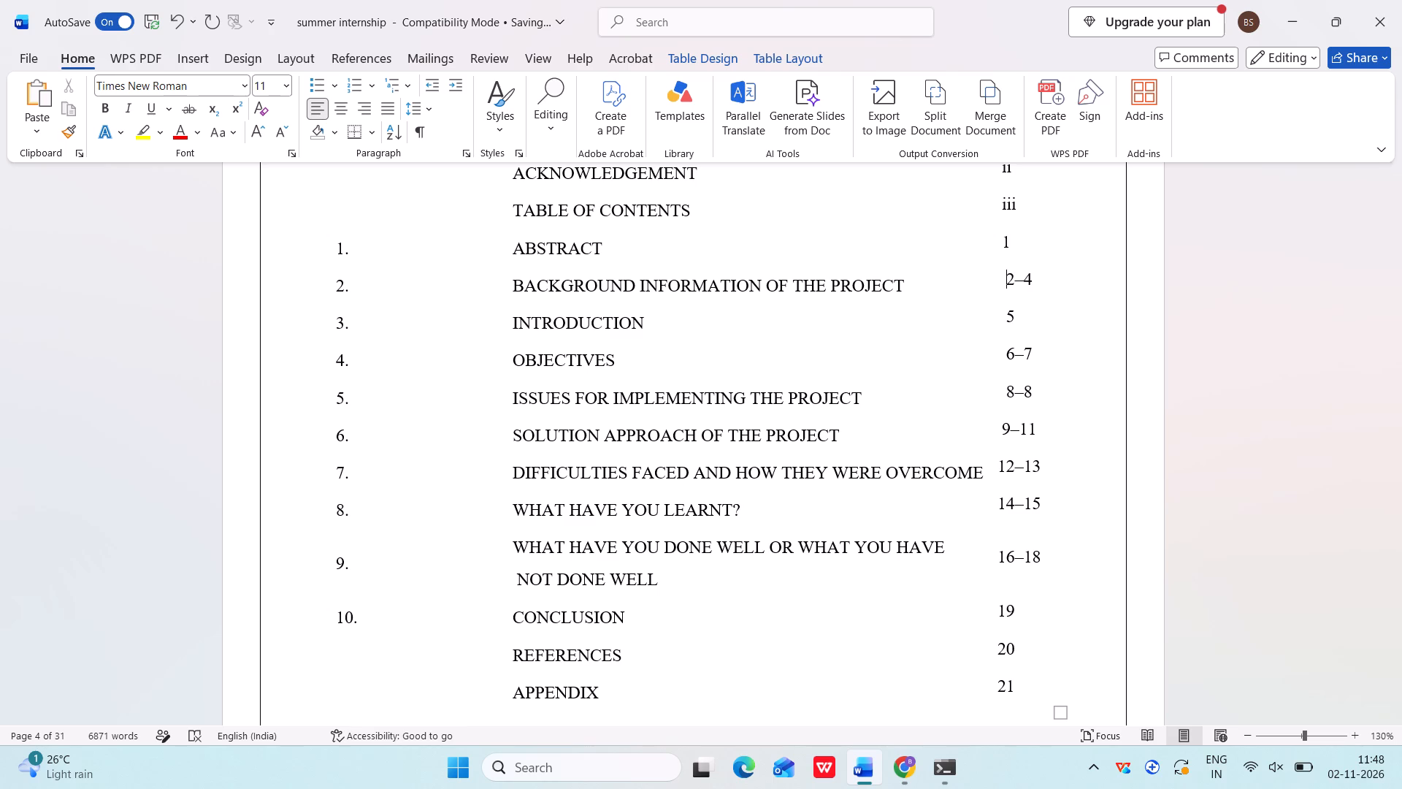
left_click(1004, 236)
key("space")
left_click(1001, 207)
key("space")
key("space")
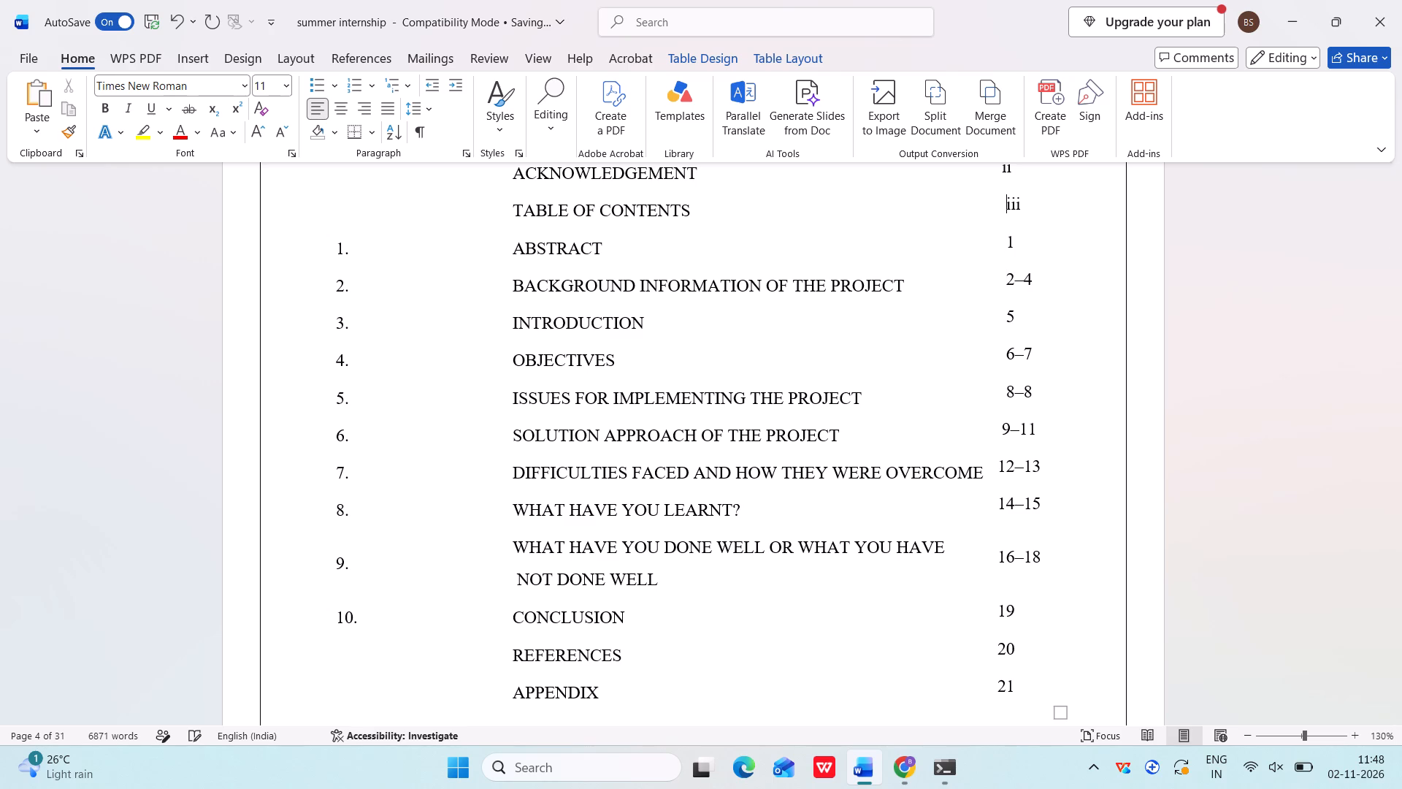
scroll(1001, 207, "up", 1)
key("BackSpace")
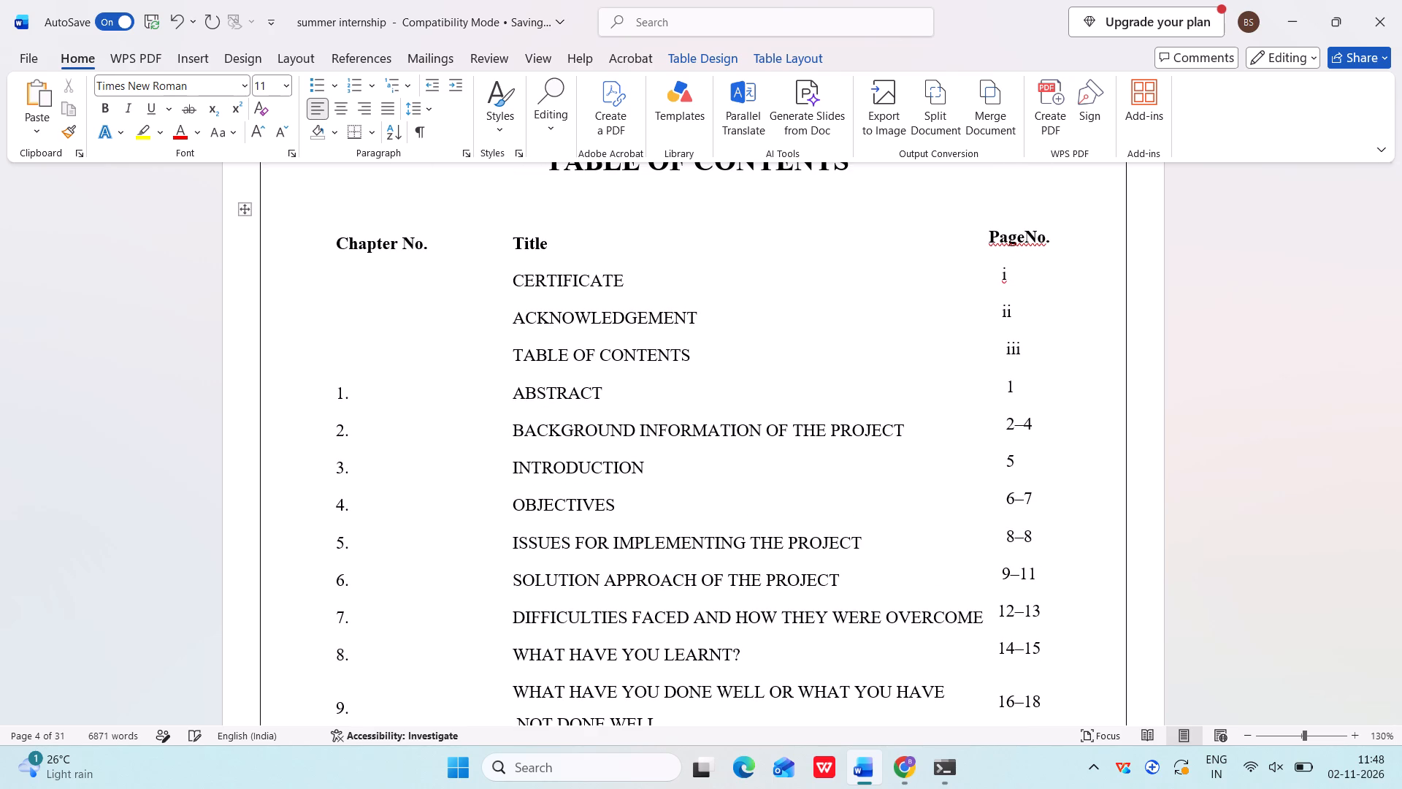
left_click(999, 310)
key("space")
key("space")
key("BackSpace")
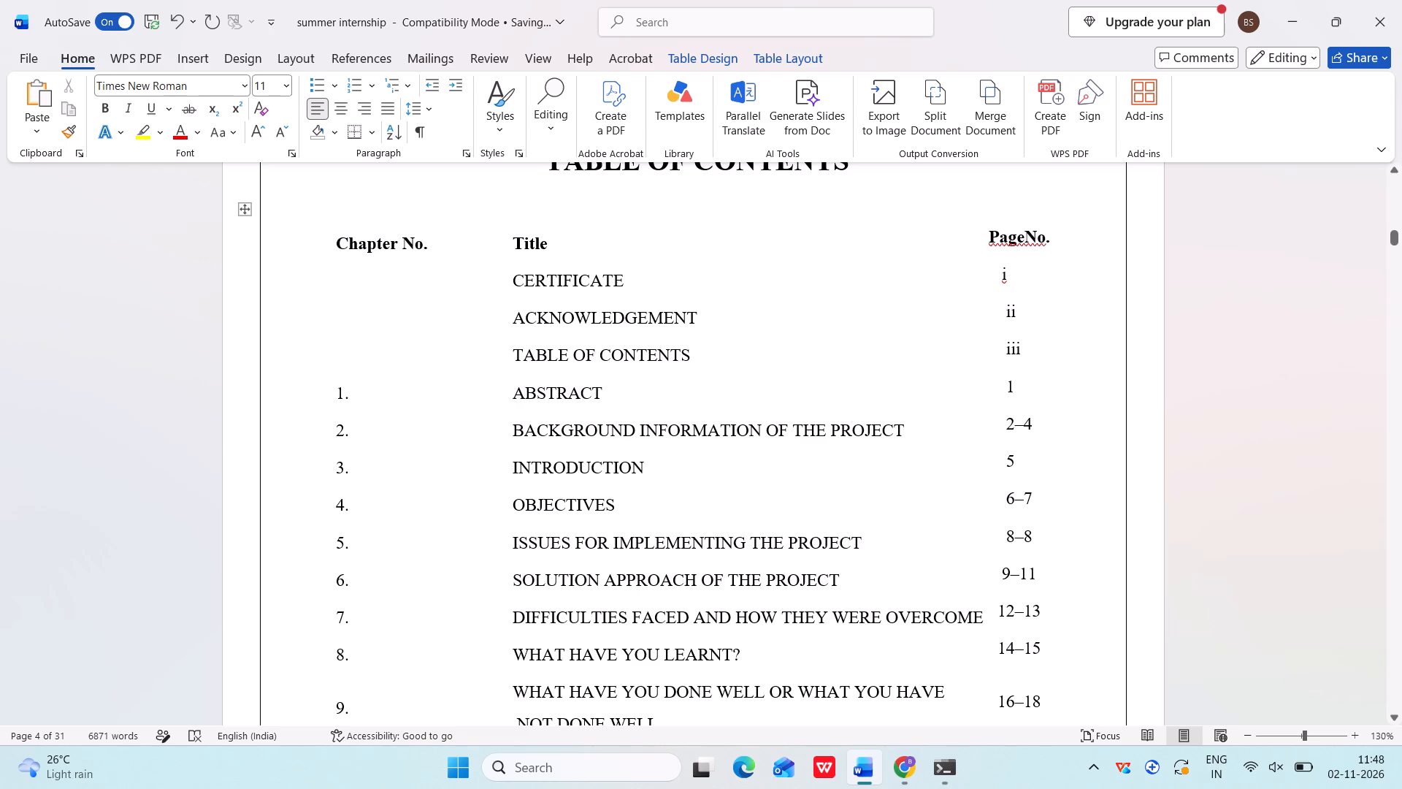
left_click(1003, 278)
key("space")
Check on which printed pages the Issues for Implementing the Project chapter ends and the Solution Approach chapter begins.
scroll(1056, 384, "down", 2)
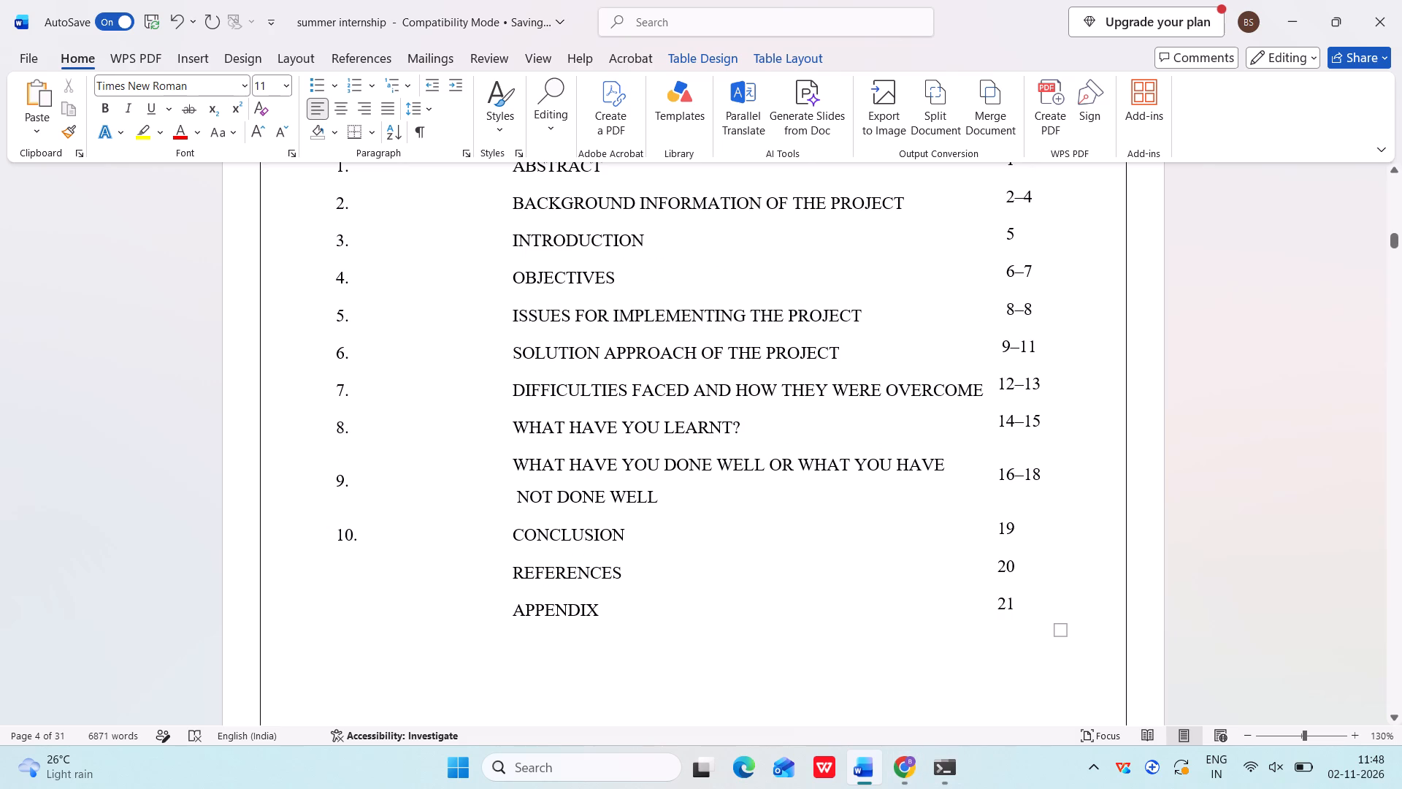
left_click(1015, 275)
scroll(918, 324, "down", 9)
scroll(918, 324, "up", 1)
scroll(918, 324, "down", 4)
scroll(918, 324, "down", 20)
scroll(918, 324, "down", 2)
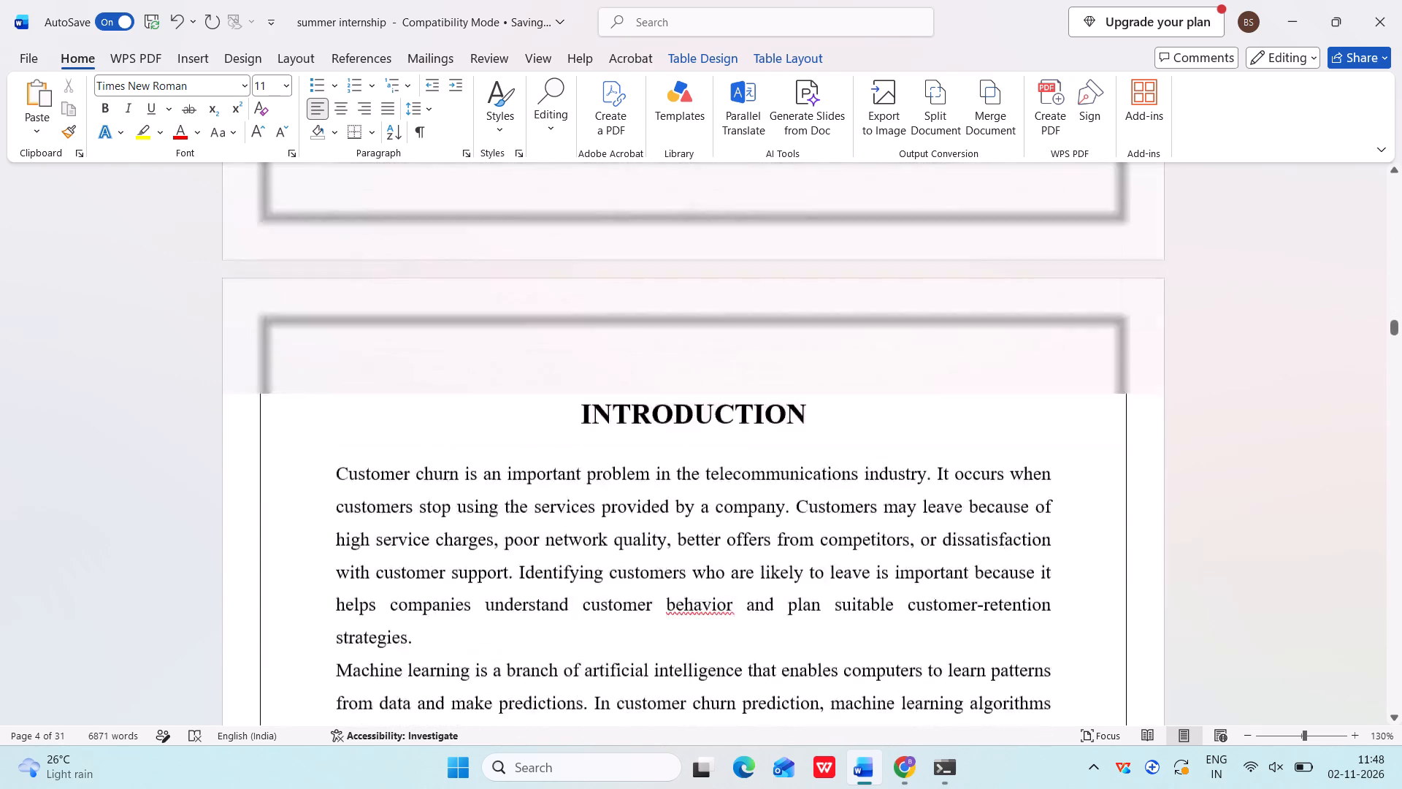
scroll(918, 324, "down", 20)
scroll(918, 324, "down", 10)
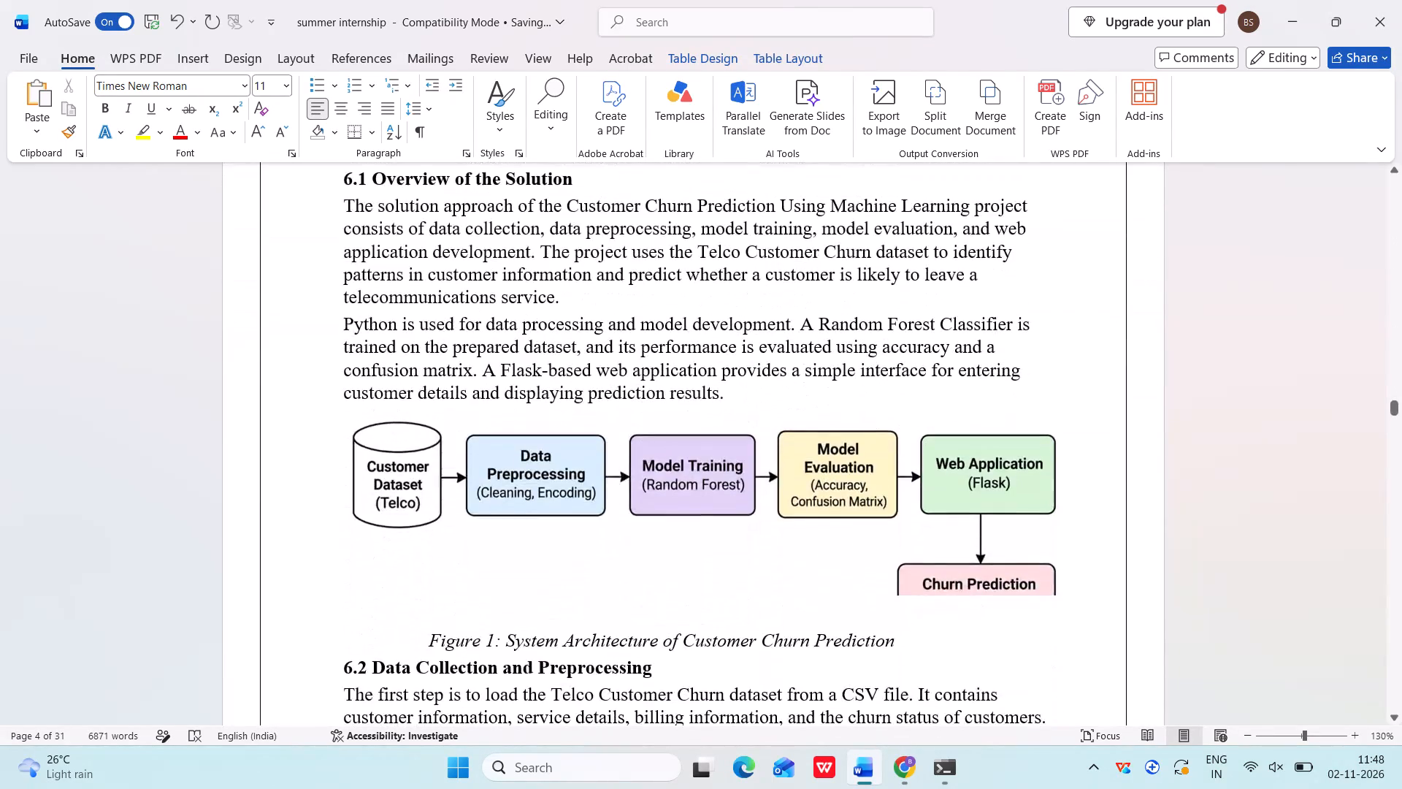
scroll(918, 324, "down", 1)
scroll(918, 324, "up", 9)
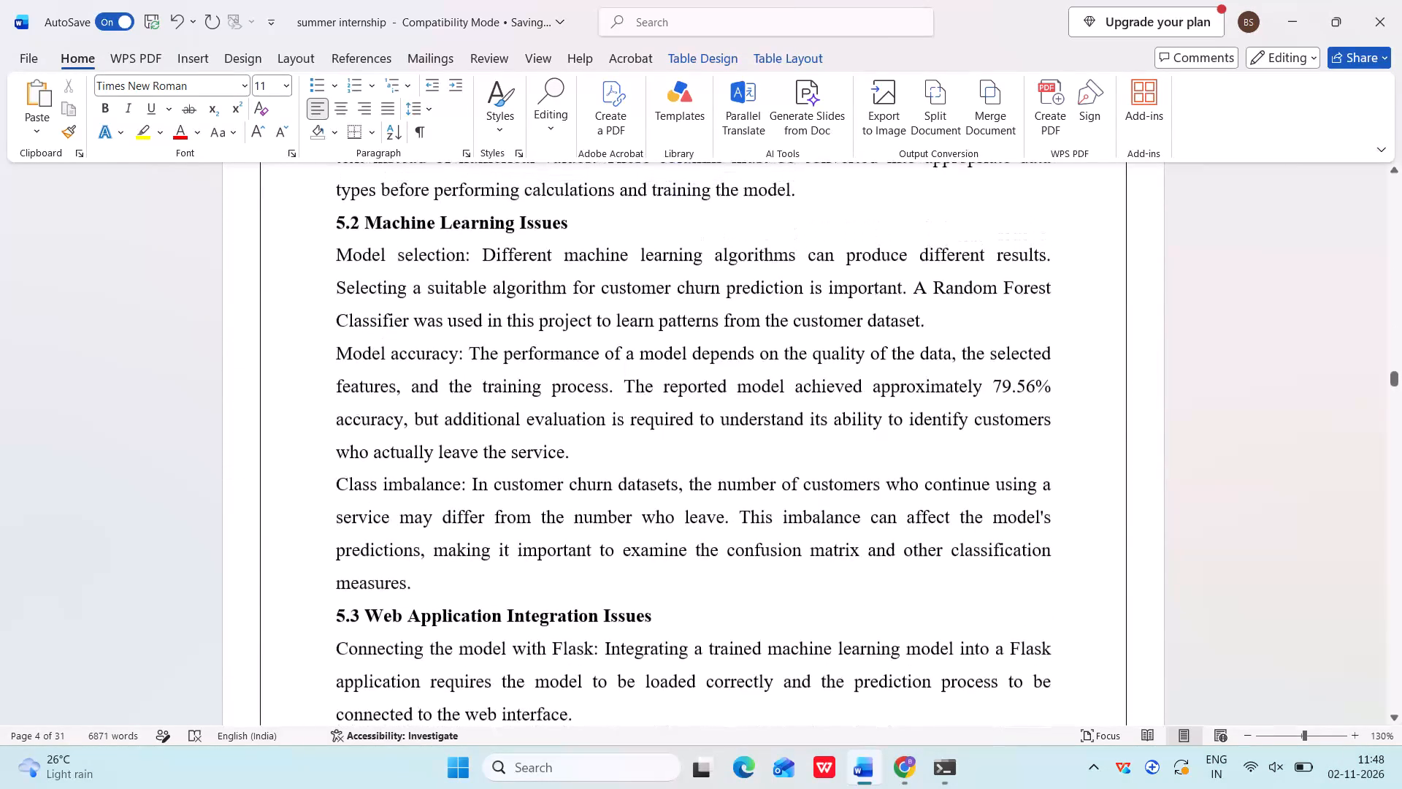
scroll(918, 324, "up", 2)
scroll(918, 324, "down", 4)
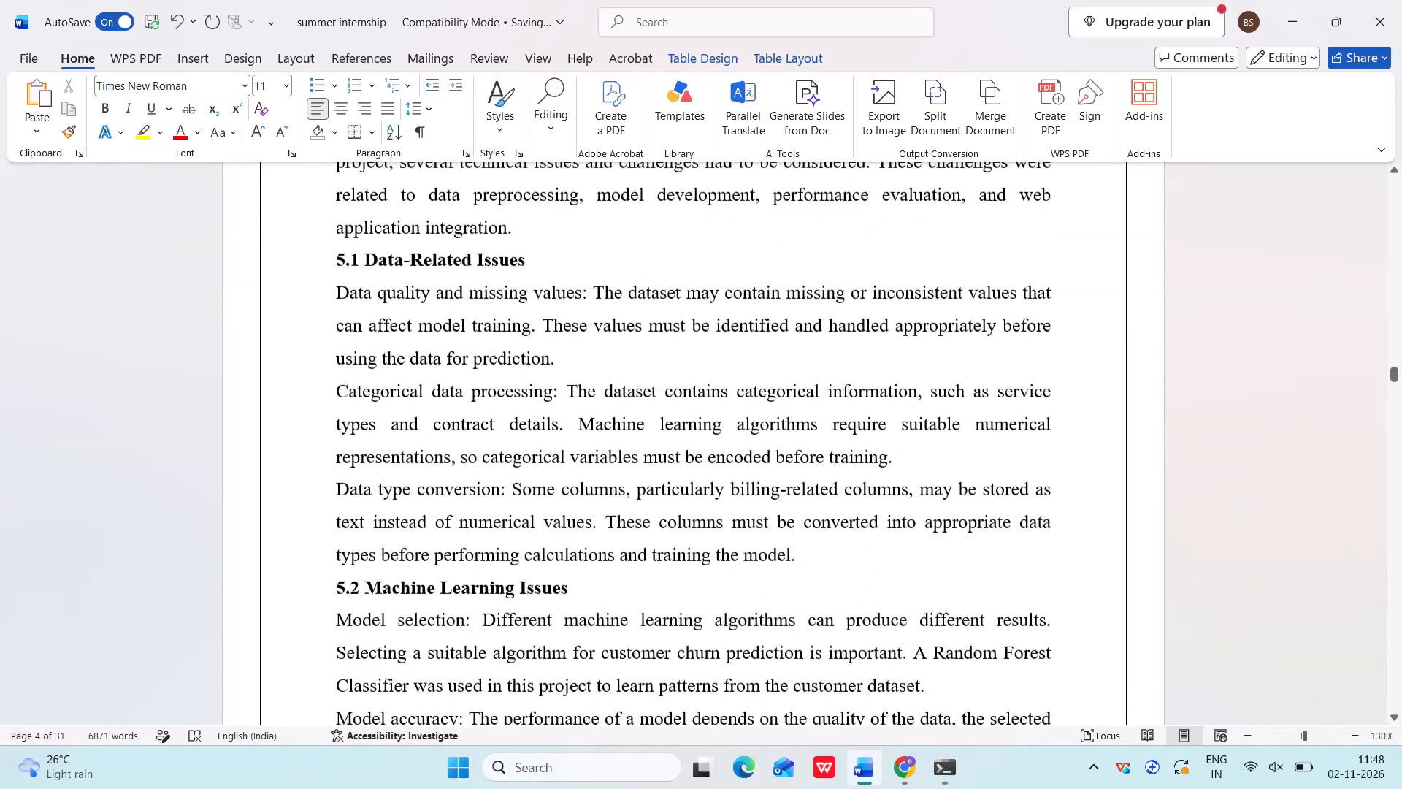
scroll(918, 324, "down", 4)
scroll(918, 324, "up", 3)
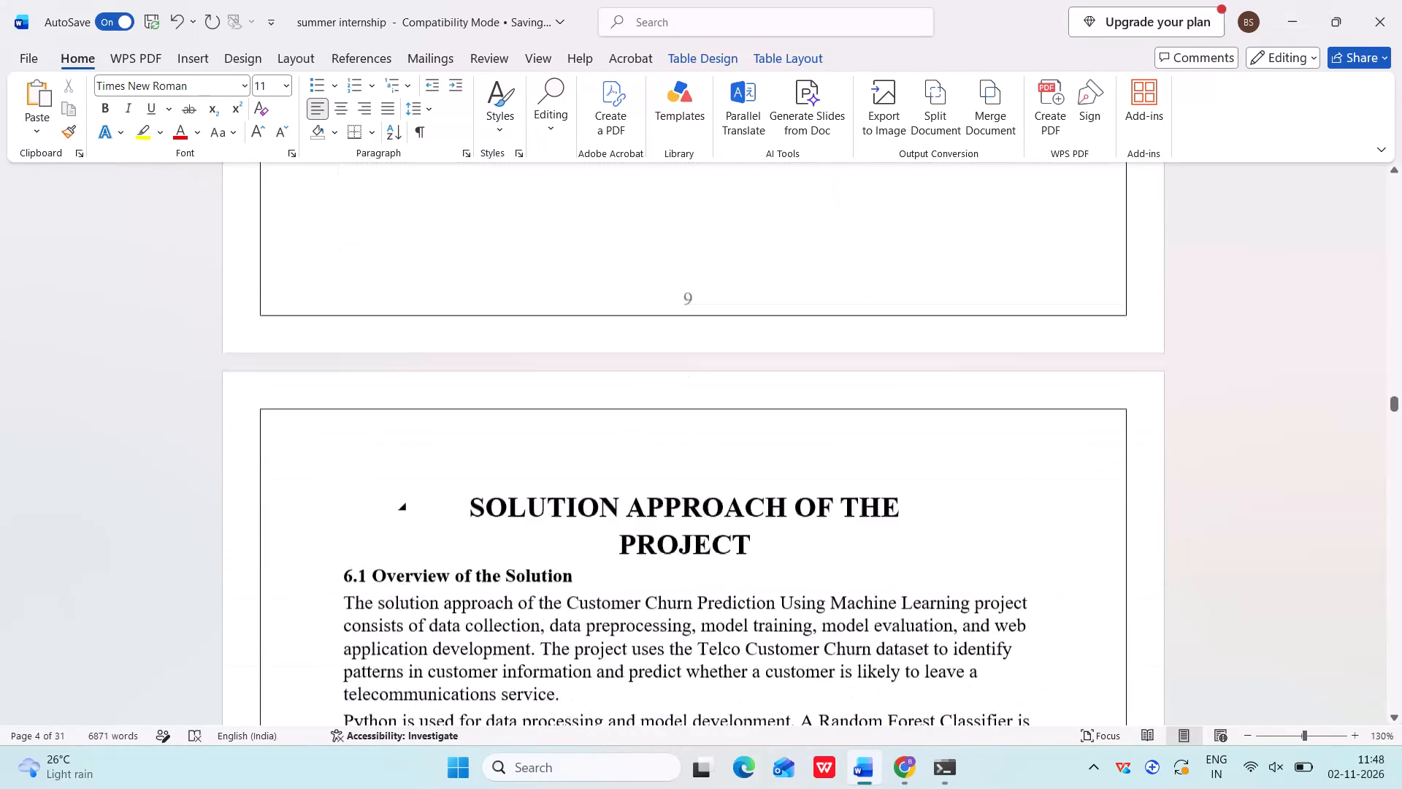
scroll(918, 324, "up", 20)
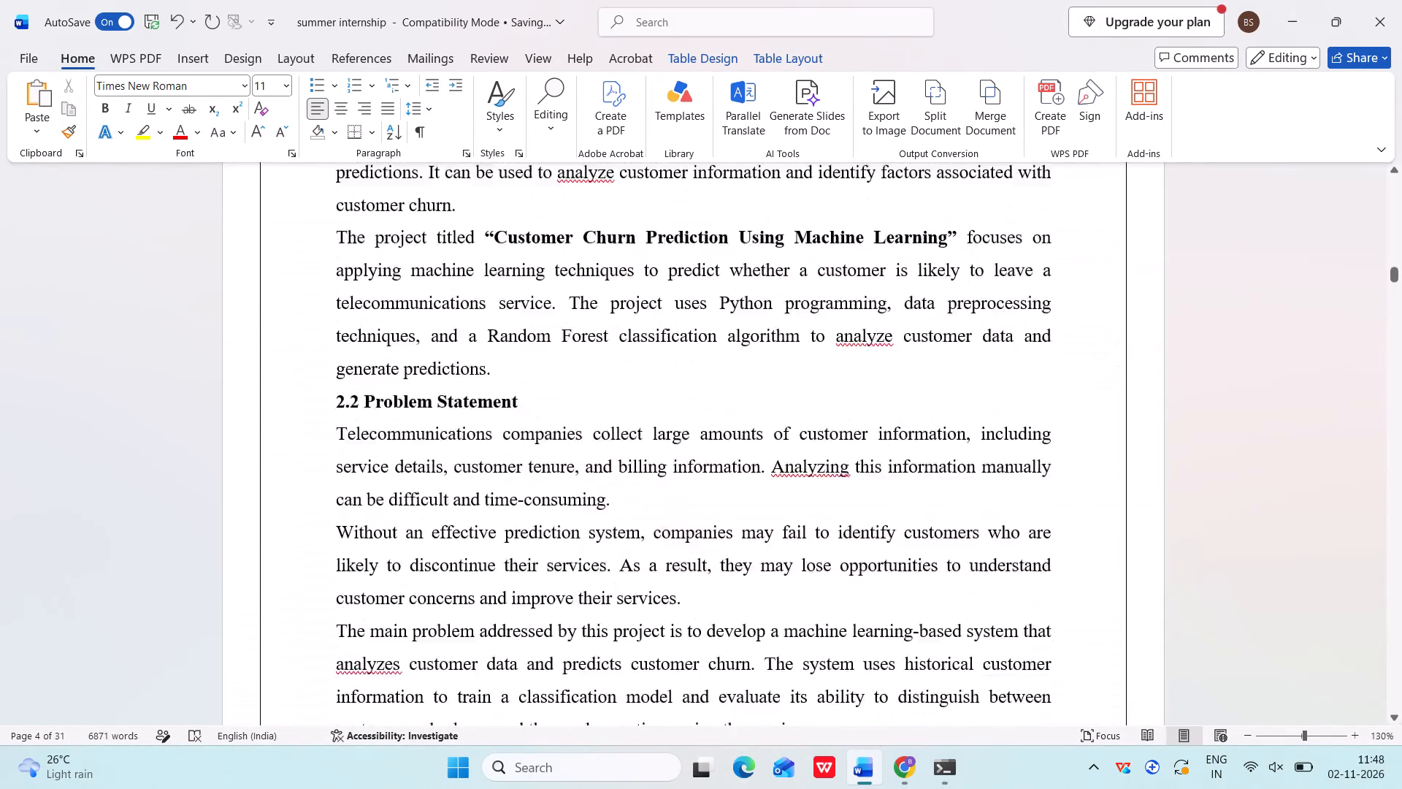
scroll(918, 324, "up", 6)
scroll(918, 324, "down", 1)
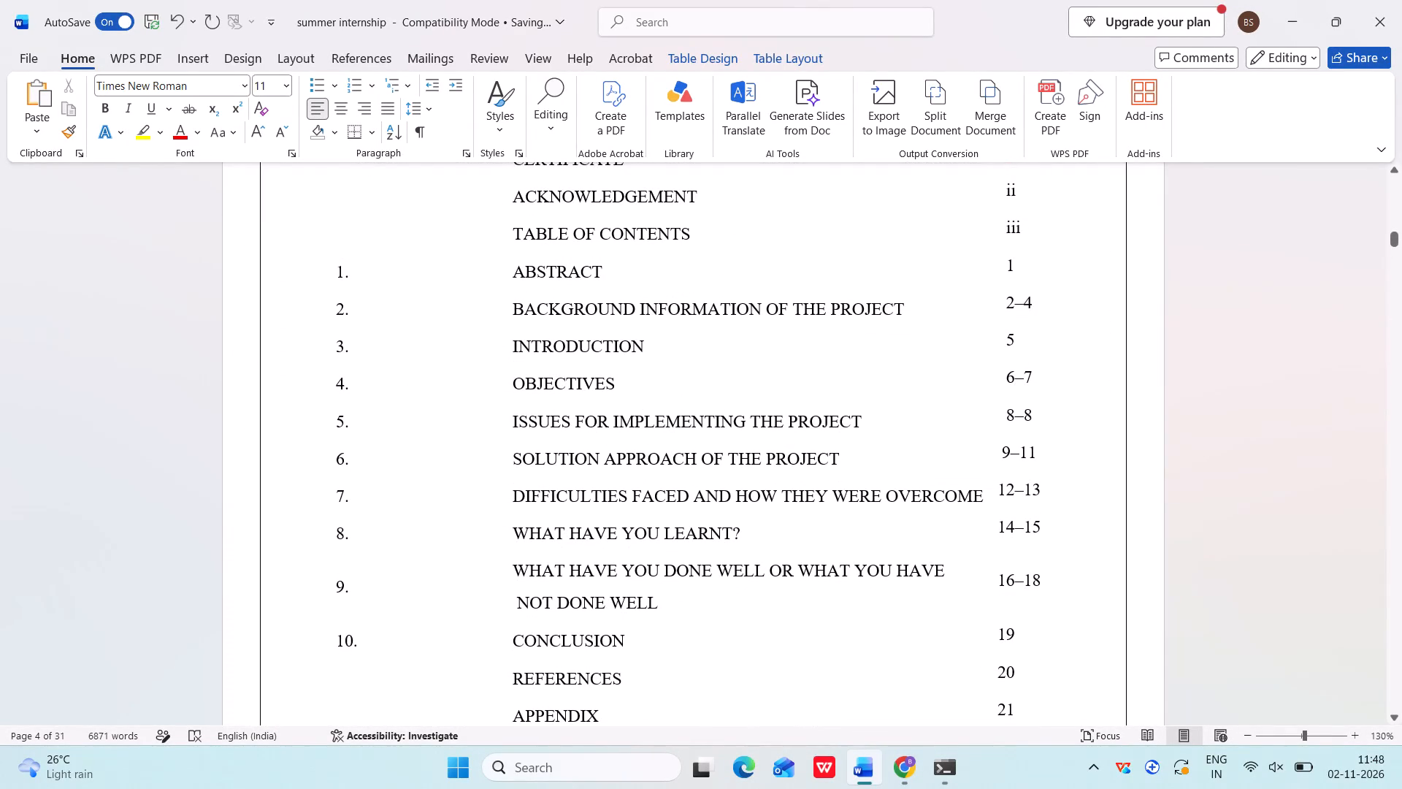
In the Table of Contents, set the end page of ISSUES FOR IMPLEMENTING THE PROJECT to 9 and the aligned start page of SOLUTION APPROACH to 10.
left_click(1034, 413)
key("BackSpace")
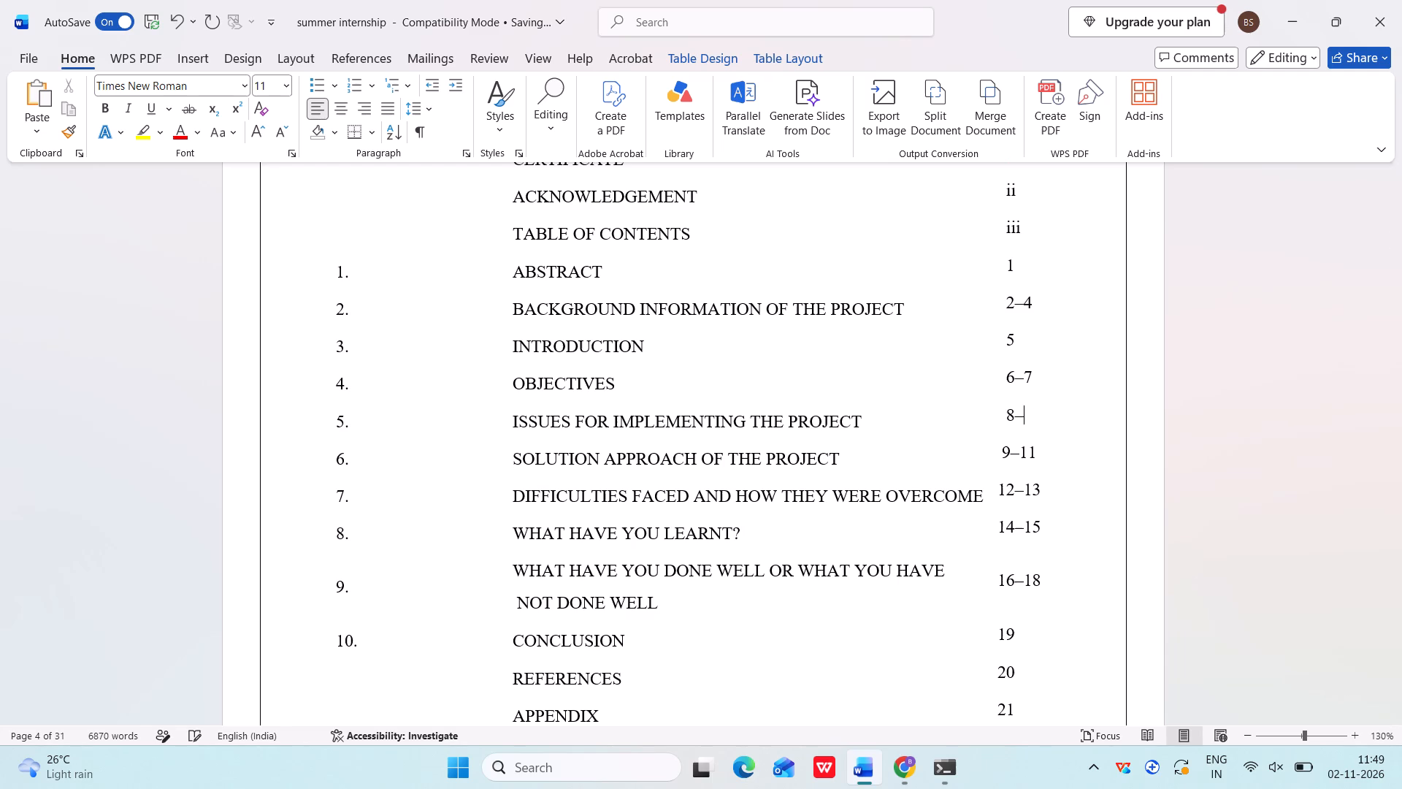
key("9")
left_click(1013, 454)
key("BackSpace")
key("space")
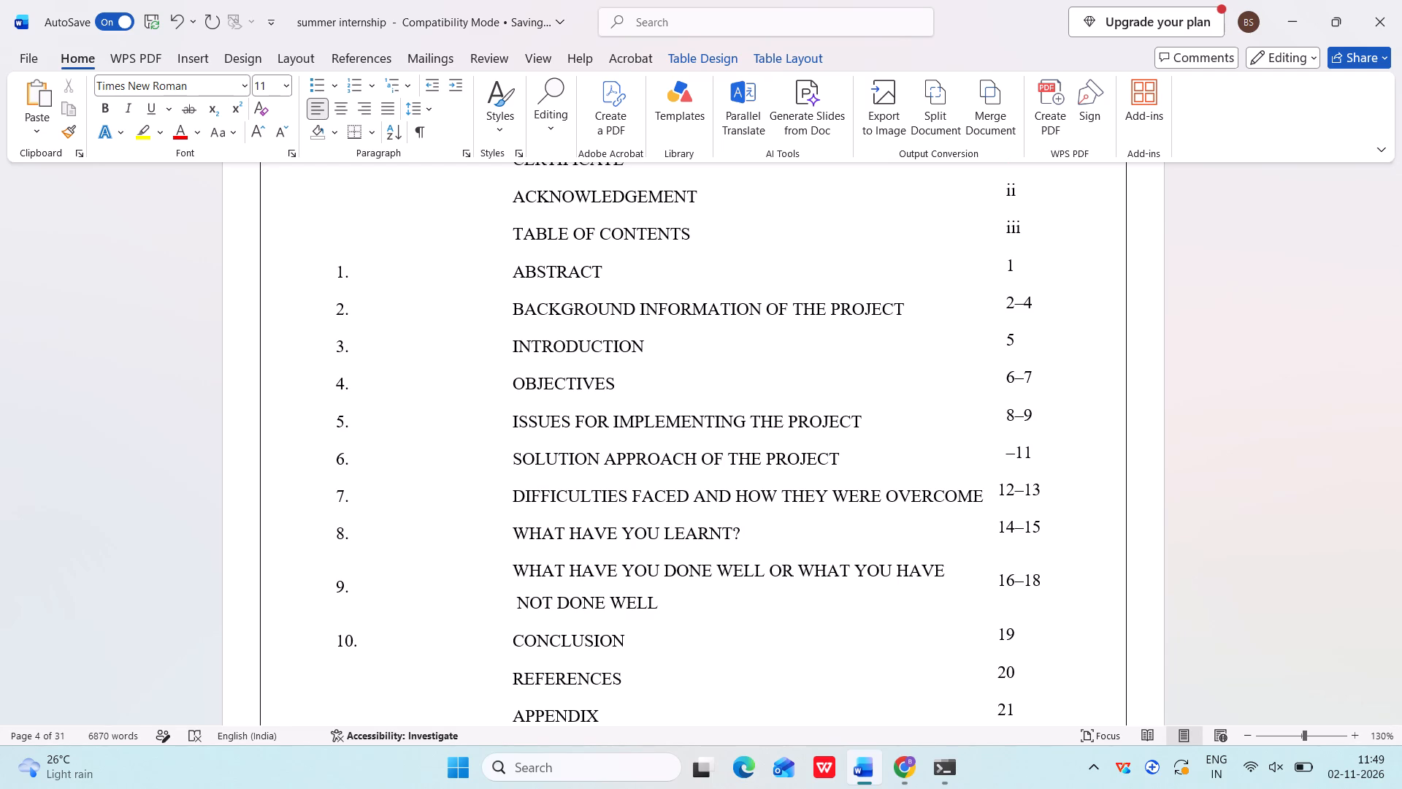
key("1")
key("0")
Check on which printed page the Solution Approach of the Project chapter ends and the Difficulties Faced chapter begins.
scroll(1012, 571, "down", 14)
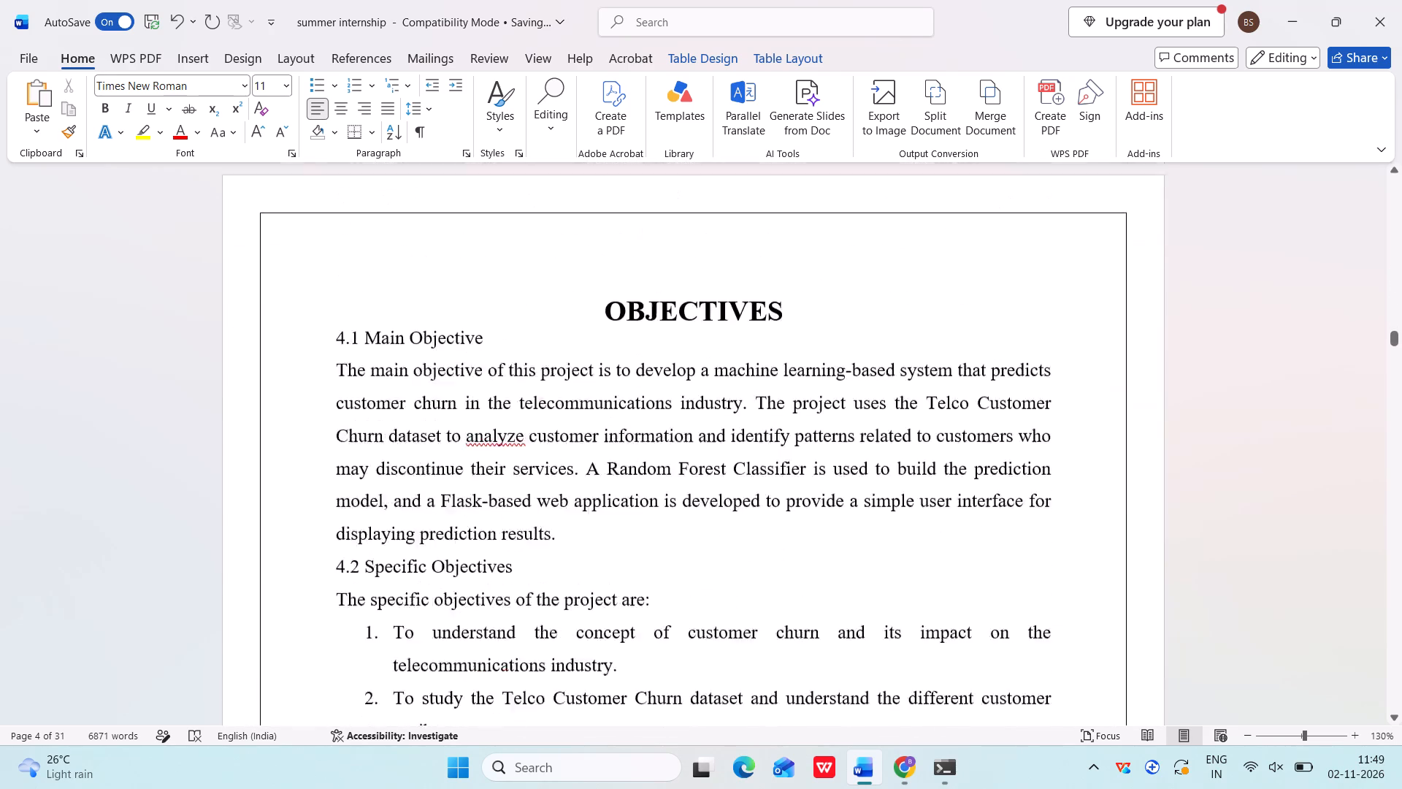
scroll(1012, 571, "down", 12)
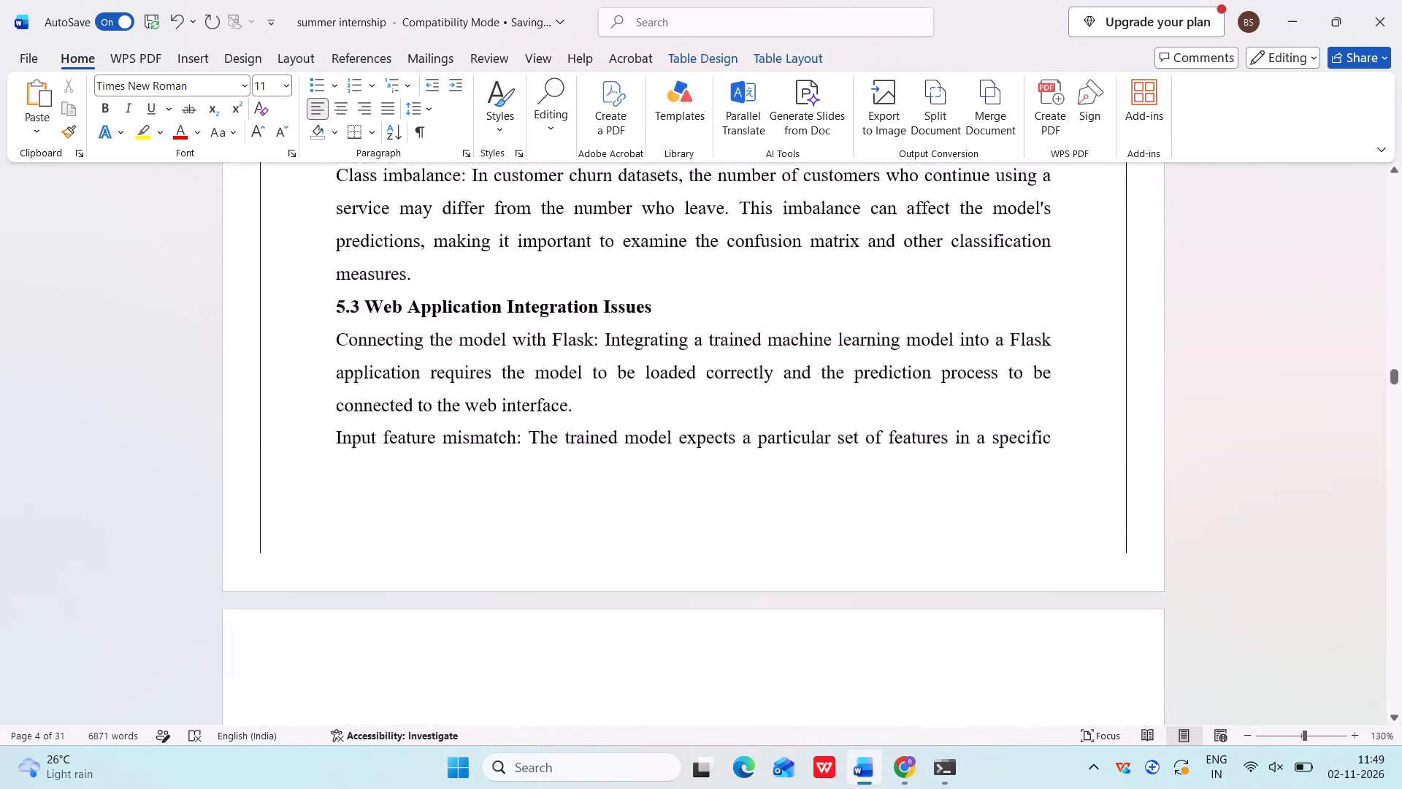
scroll(1012, 571, "down", 1)
scroll(1012, 571, "up", 5)
scroll(1012, 571, "down", 1)
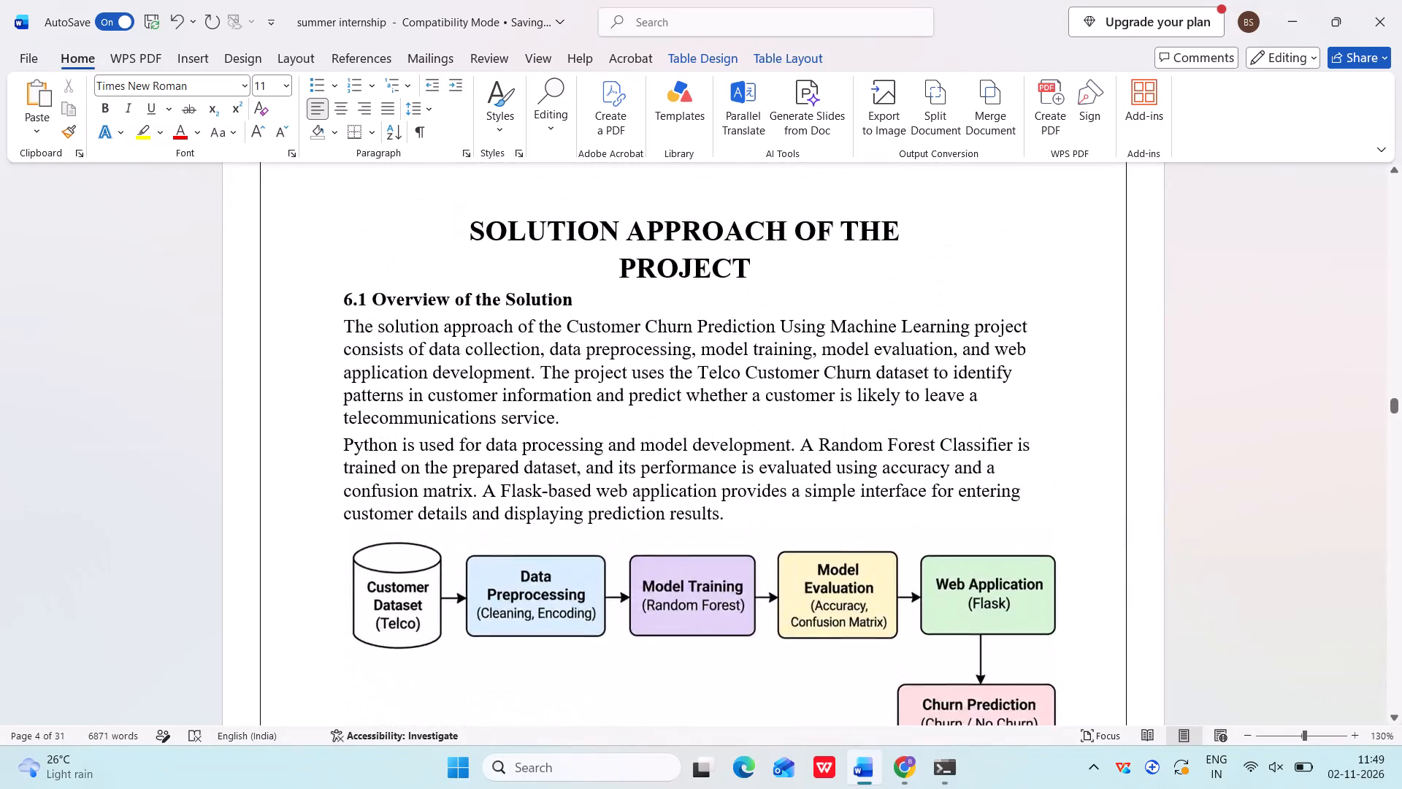
scroll(1012, 571, "down", 1)
scroll(1012, 571, "up", 4)
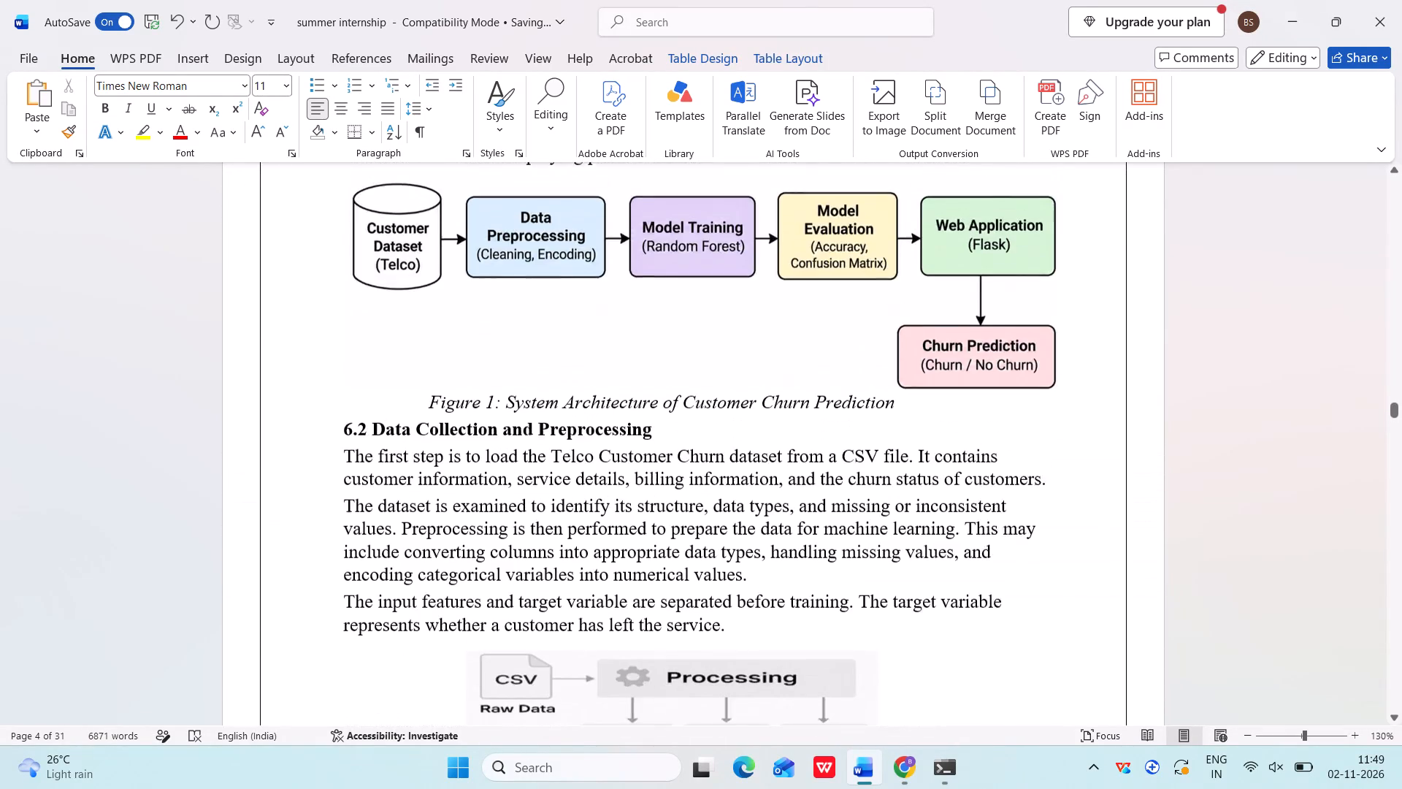
scroll(1012, 571, "down", 2)
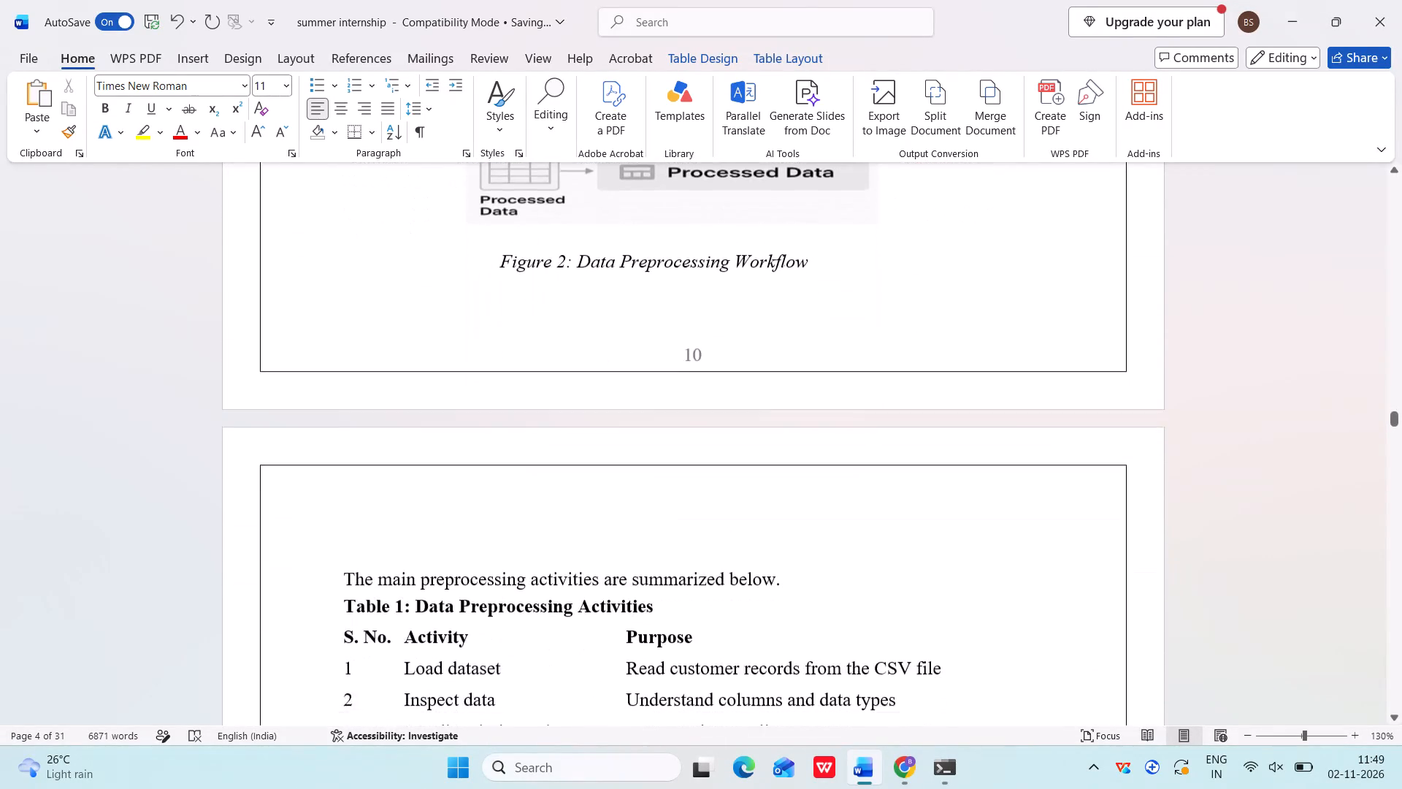
scroll(1012, 568, "down", 7)
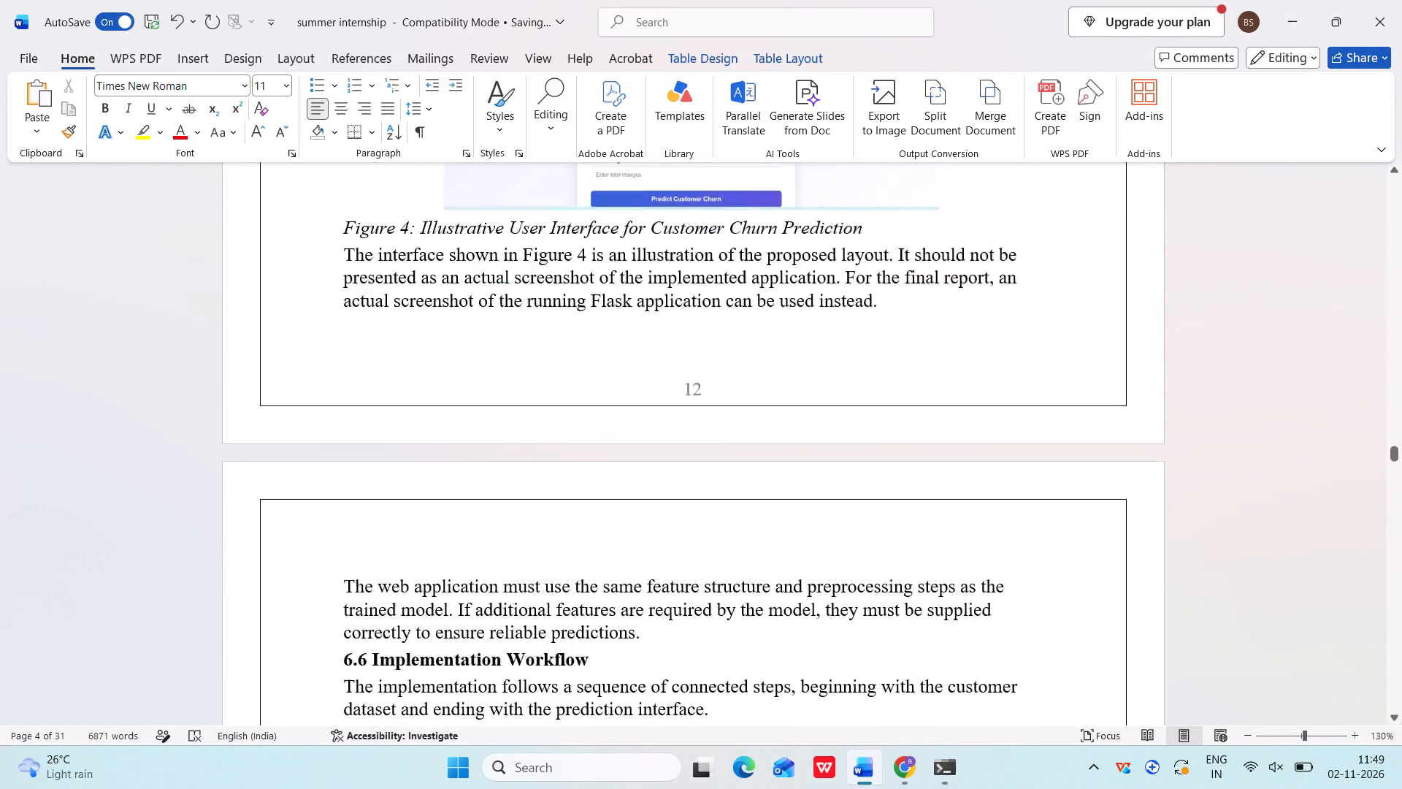
scroll(1012, 568, "down", 4)
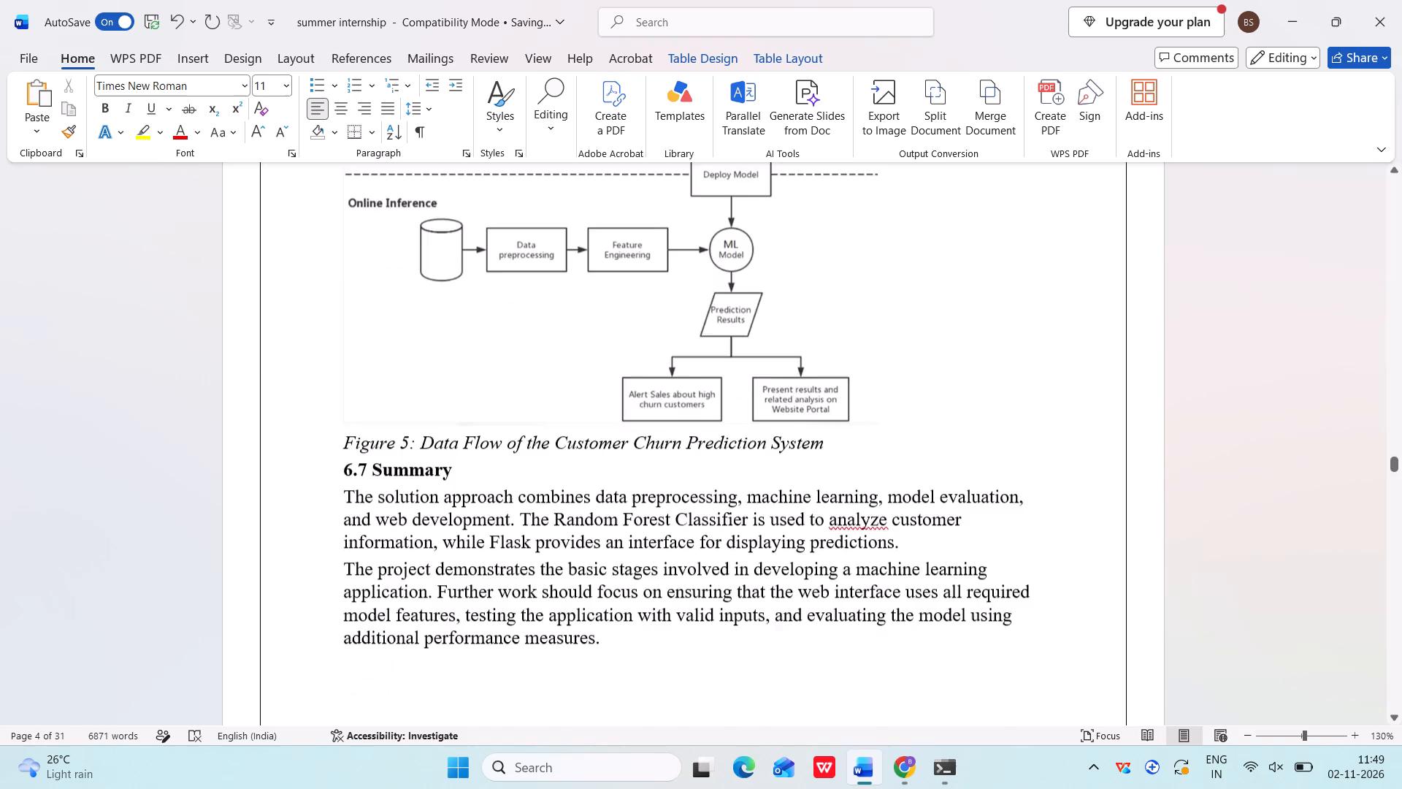
In the Table of Contents, set the end page of SOLUTION APPROACH OF THE PROJECT to 13.
scroll(1012, 568, "up", 12)
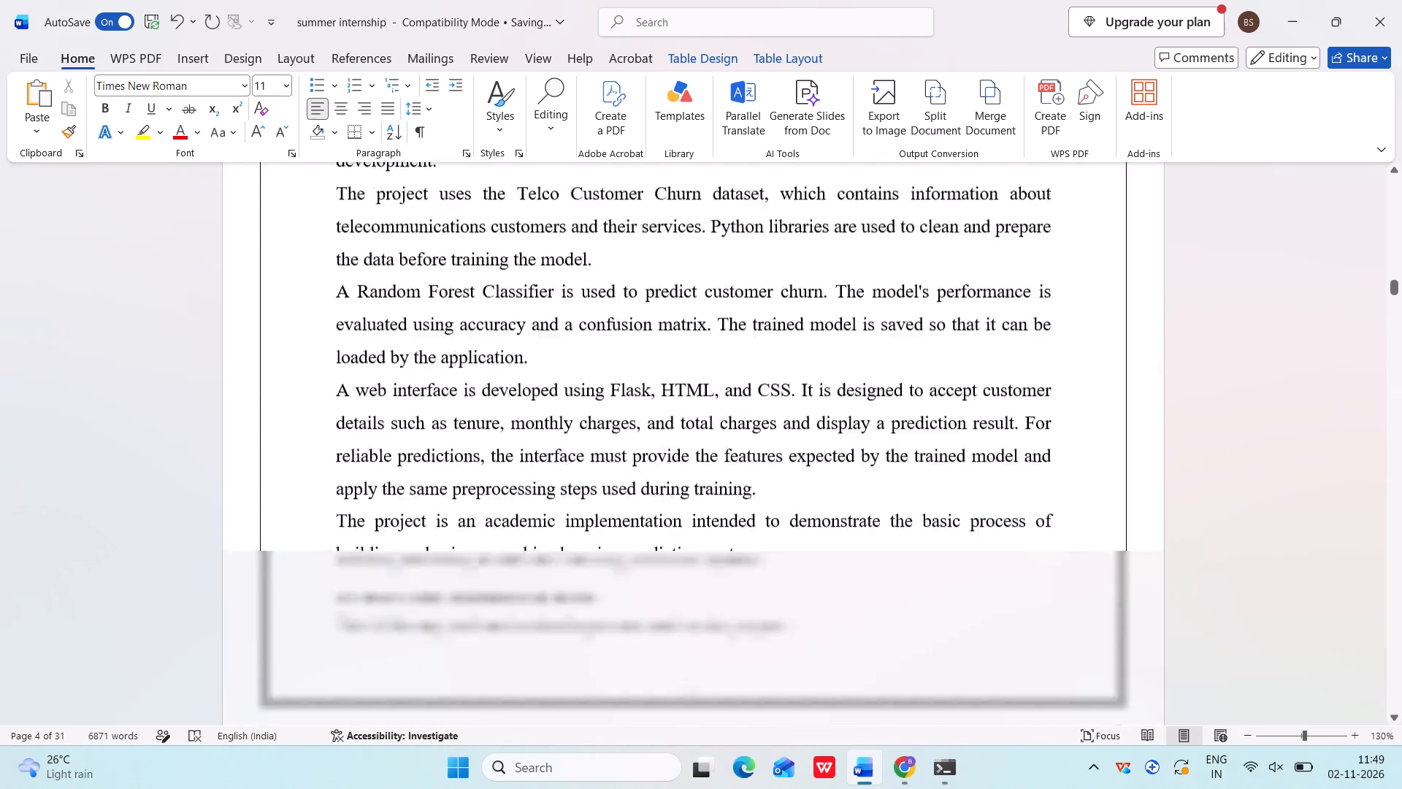
scroll(1012, 568, "up", 20)
scroll(1012, 568, "up", 14)
scroll(1012, 568, "down", 4)
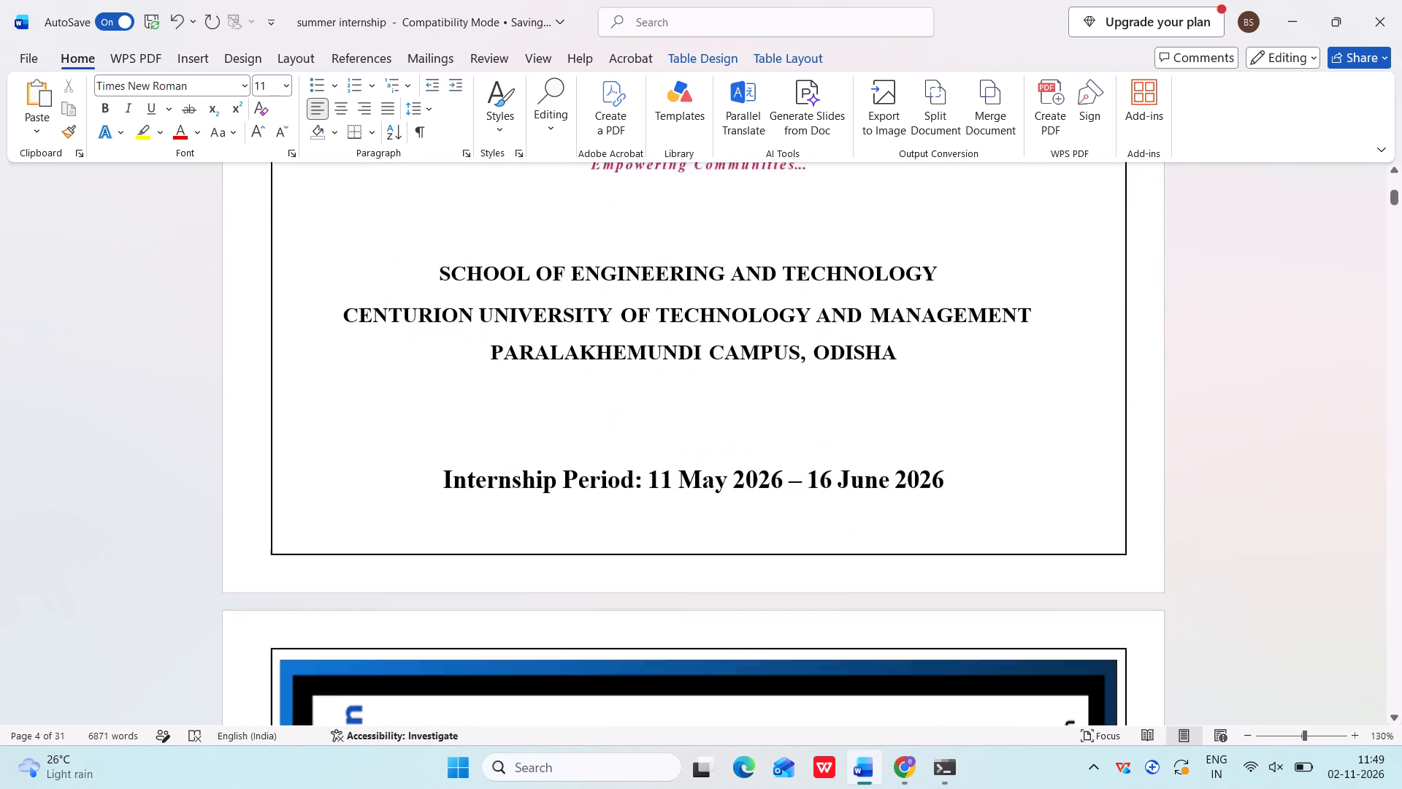
scroll(1012, 568, "down", 7)
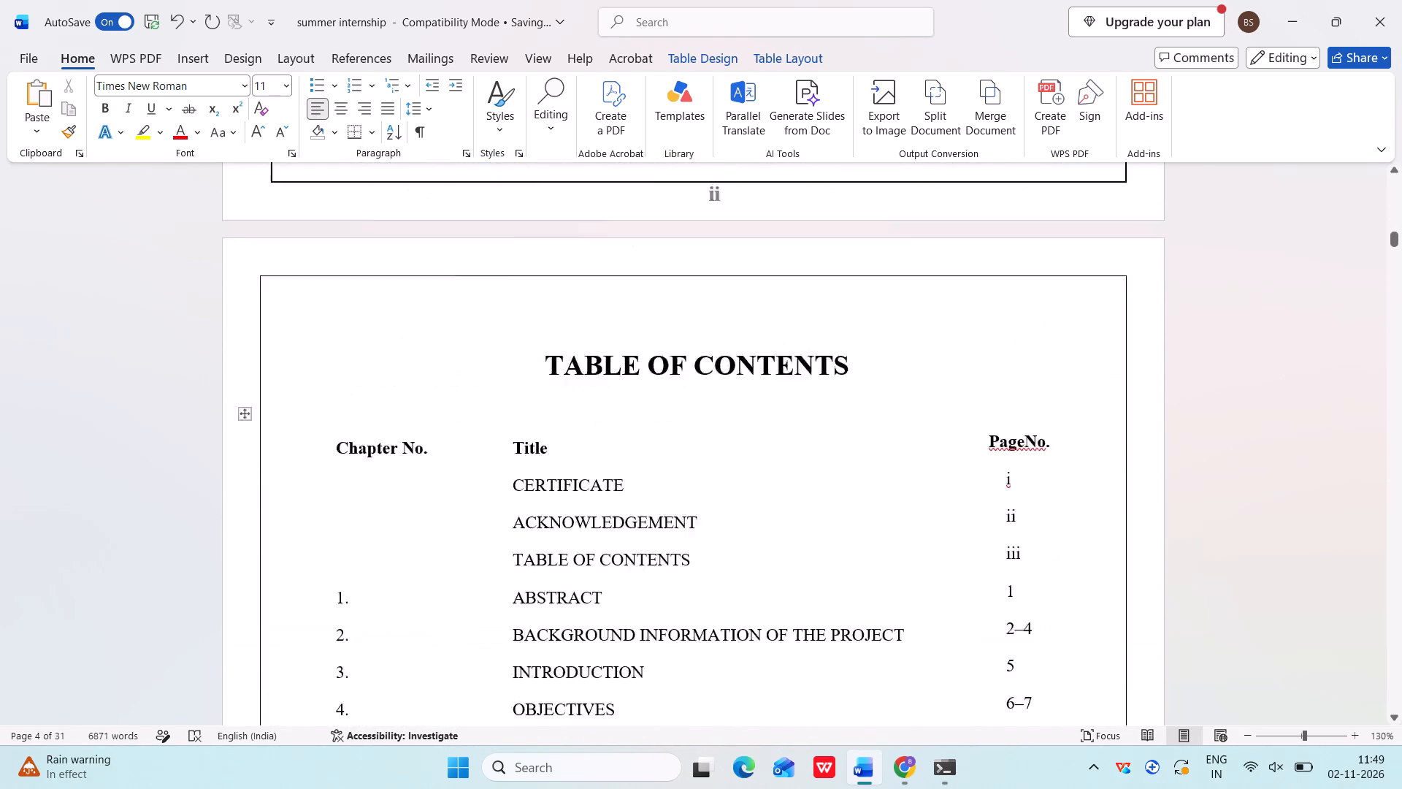
scroll(1012, 568, "down", 1)
left_click(1054, 403)
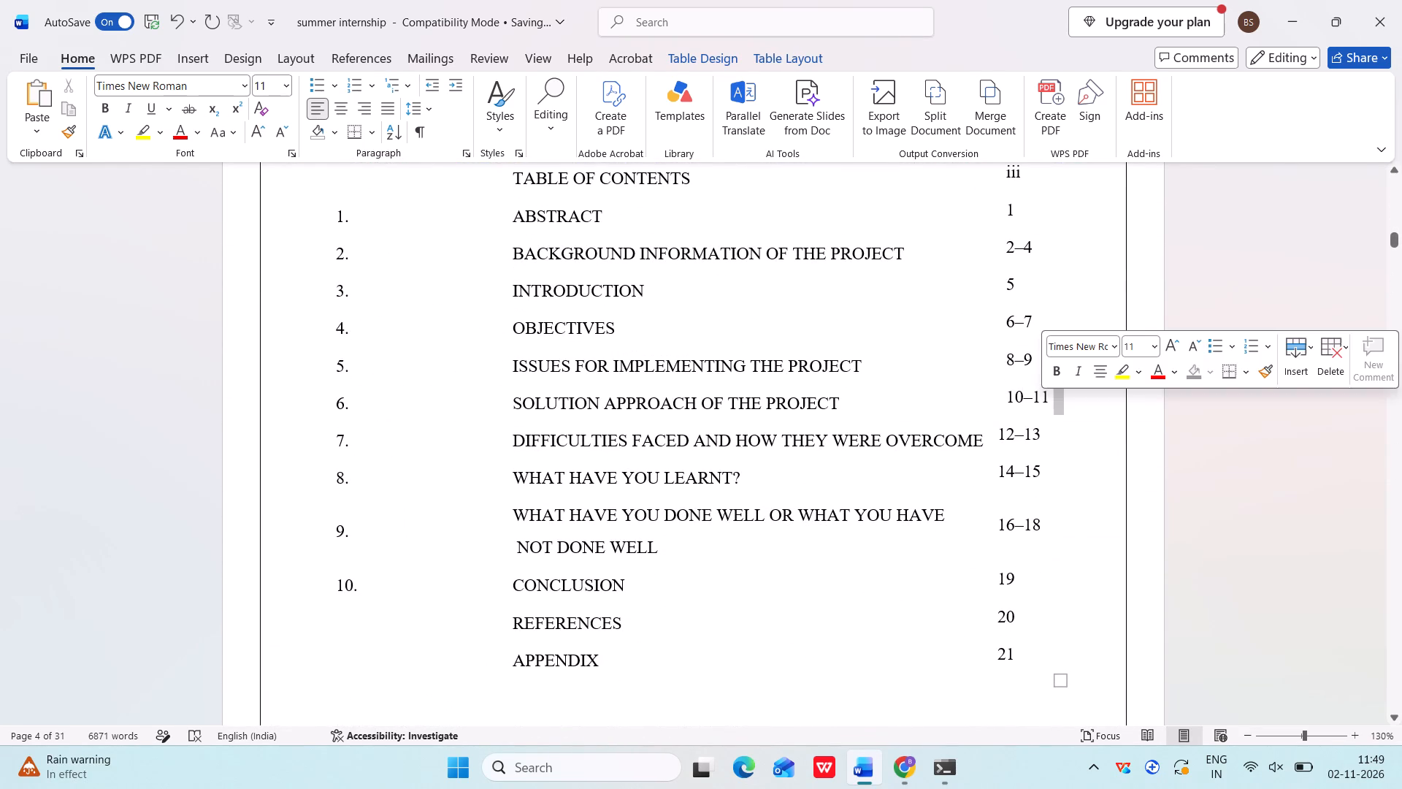
left_click(1035, 410)
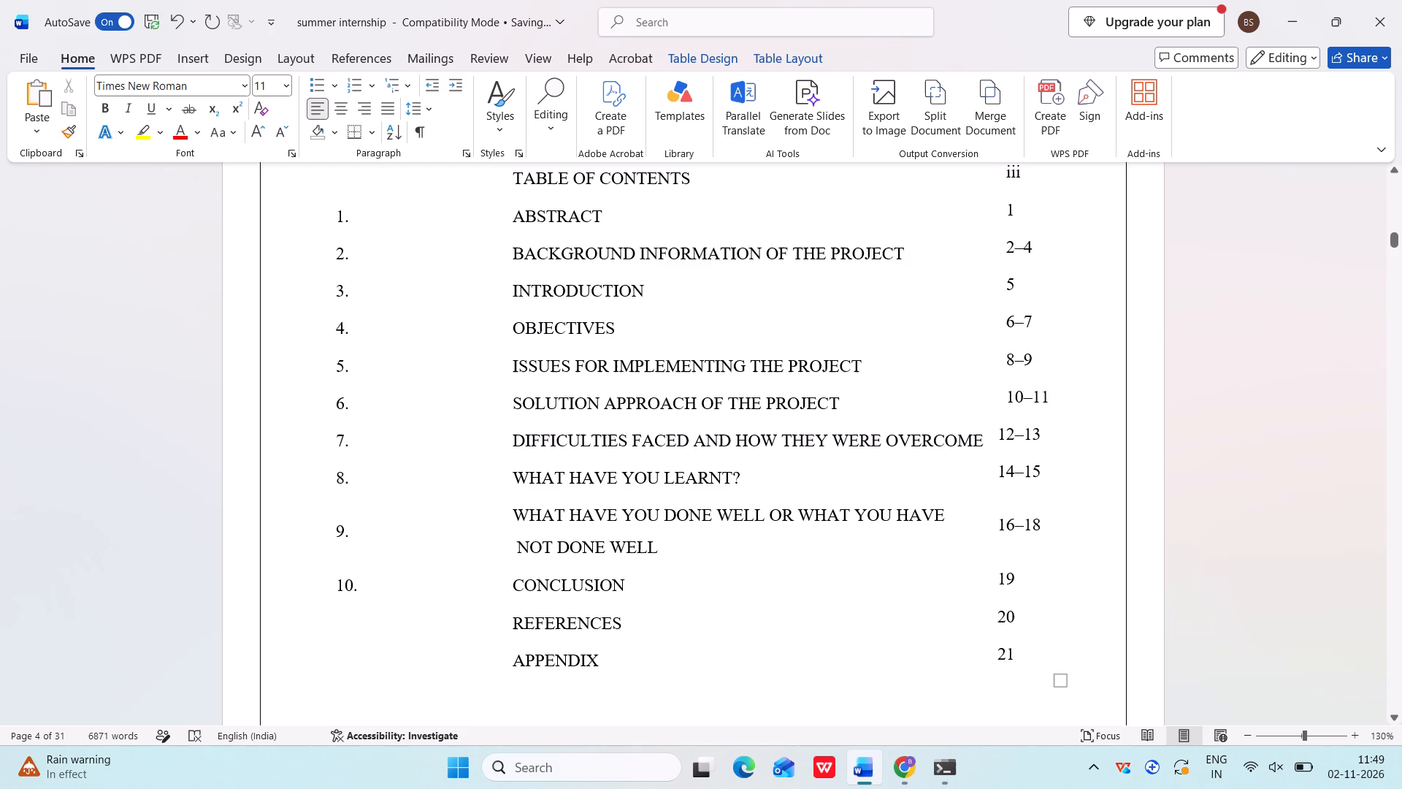
left_click(1047, 394)
key("BackSpace")
key("3")
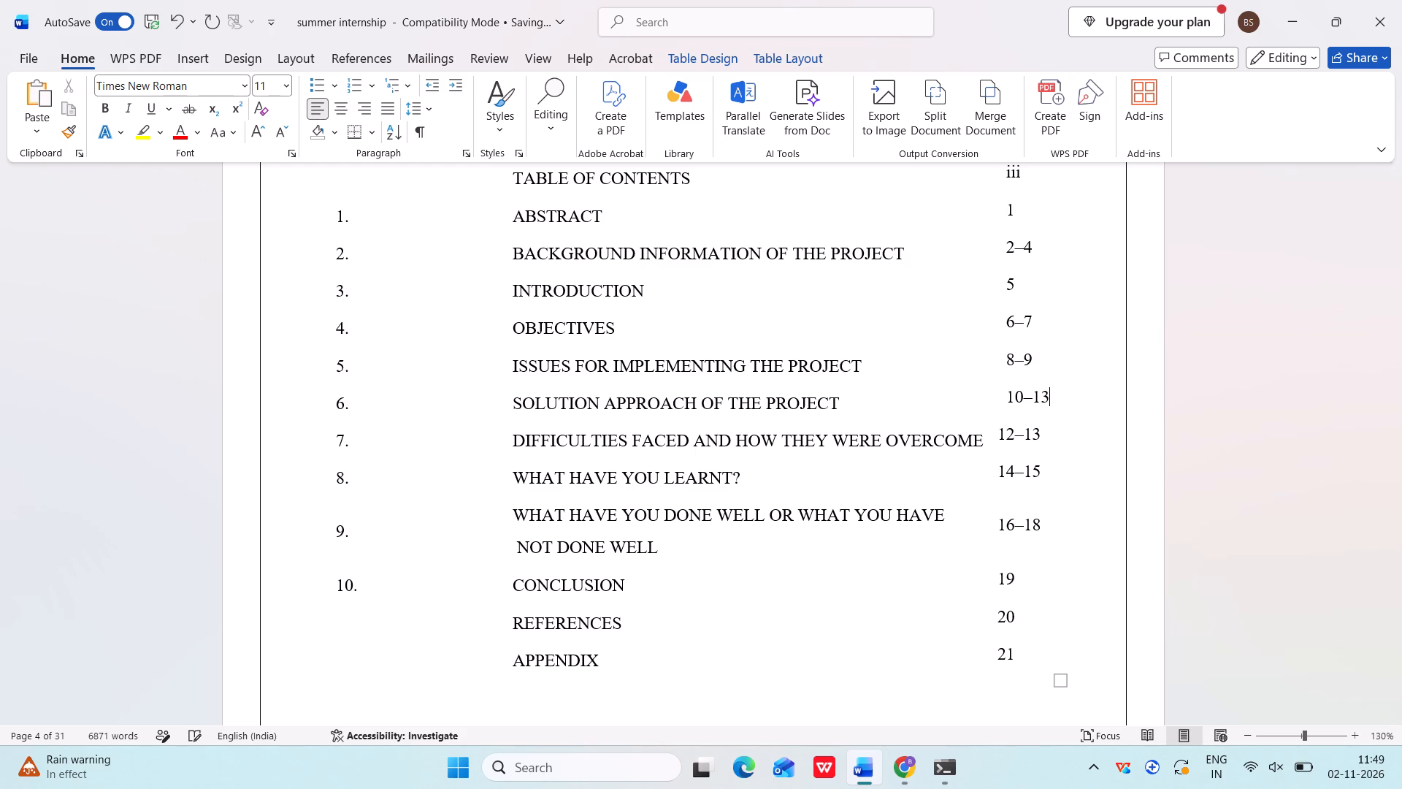
Align the DIFFICULTIES FACED page range in the Table of Contents with two leading spaces and set its start page to 14.
left_click(1000, 435)
key("space")
key("space")
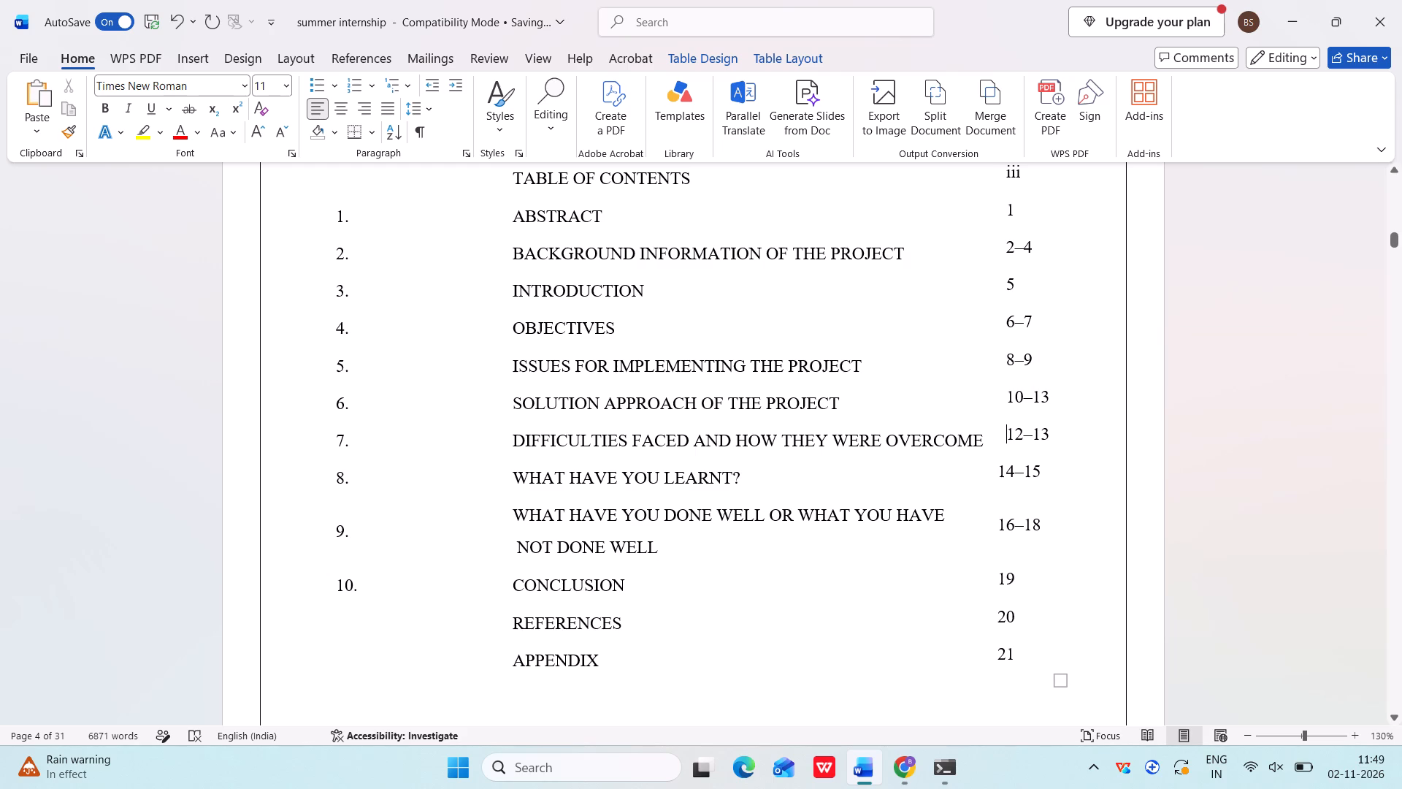
left_click(1023, 429)
key("BackSpace")
key("4")
Check on which printed page the Difficulties Faced and How They Were Overcome chapter ends.
scroll(1043, 525, "down", 11)
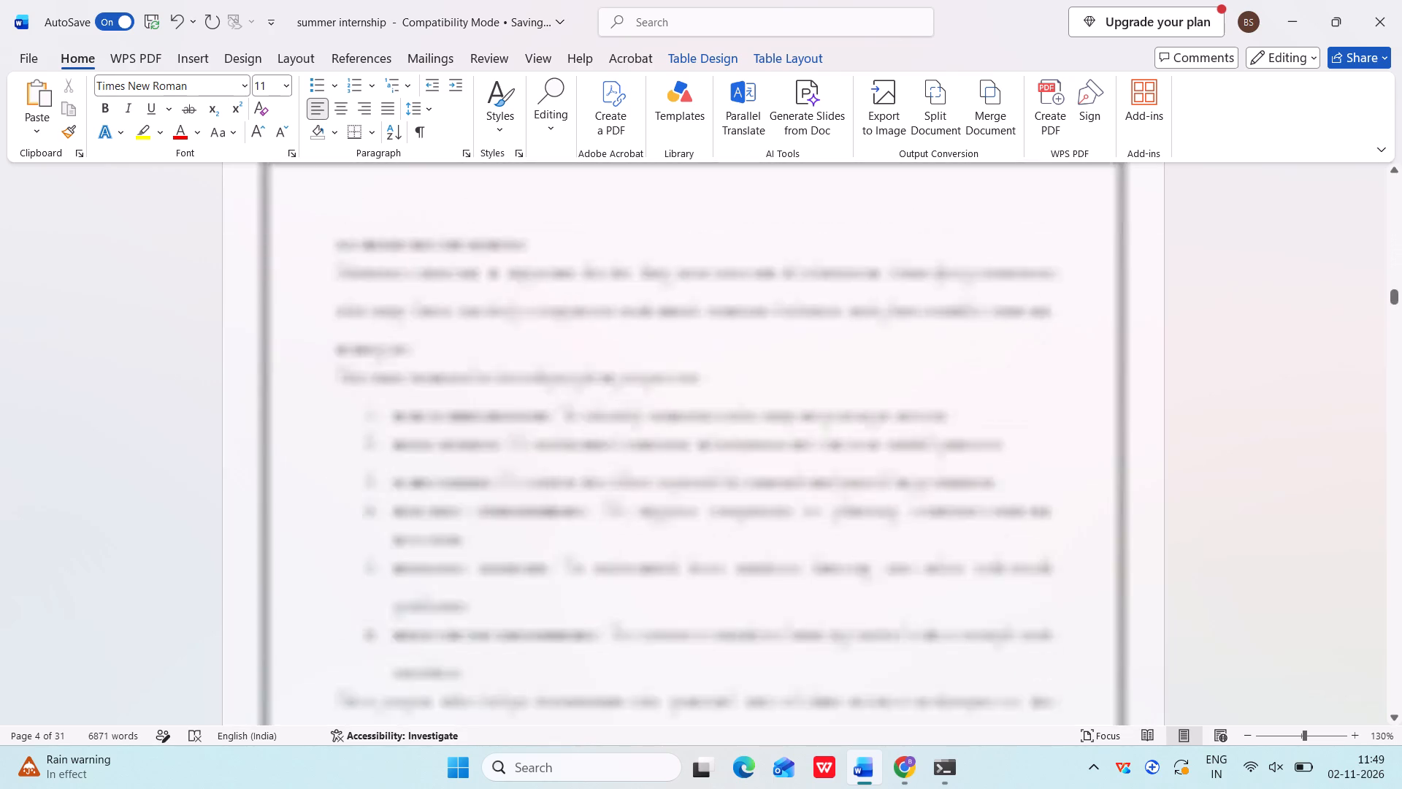
scroll(1043, 525, "down", 7)
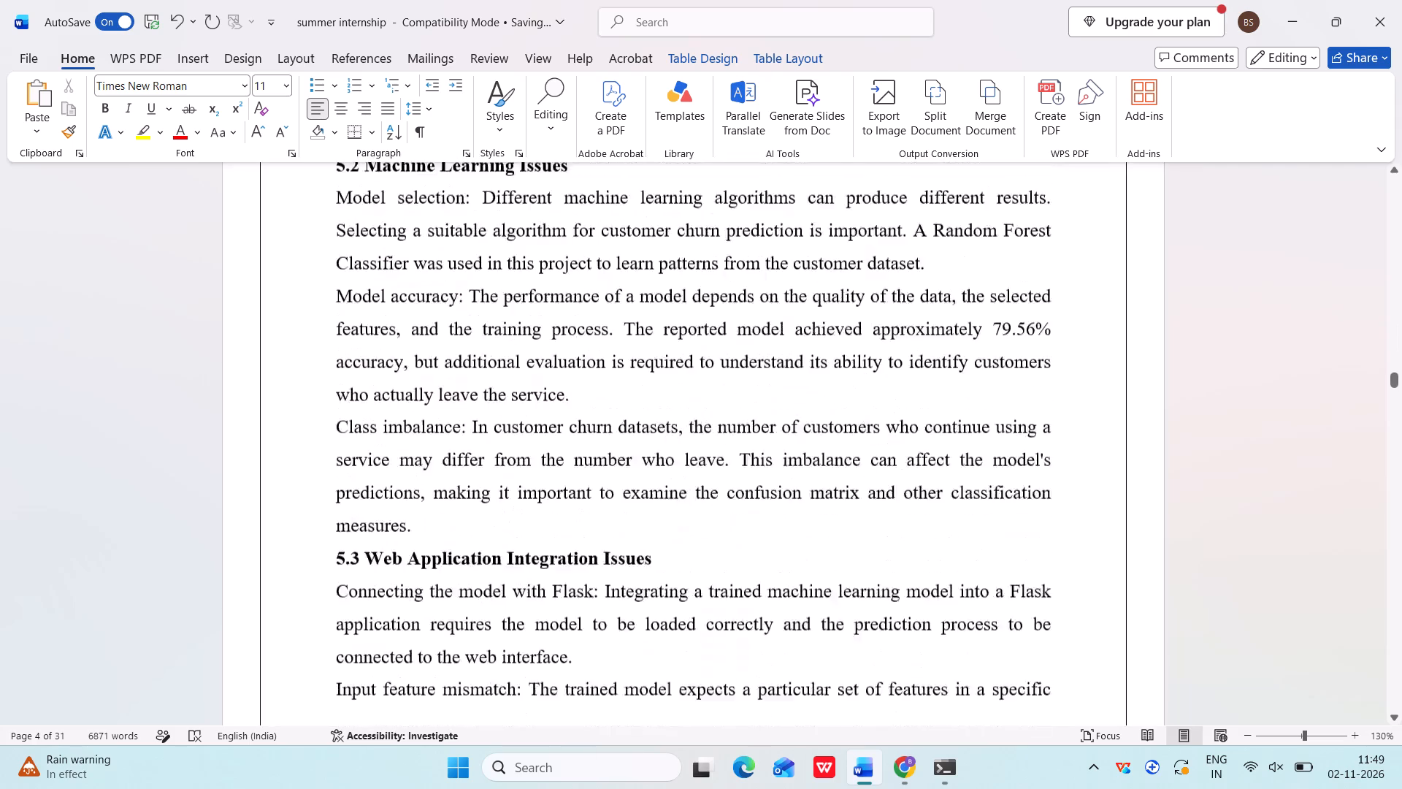
scroll(1043, 525, "down", 12)
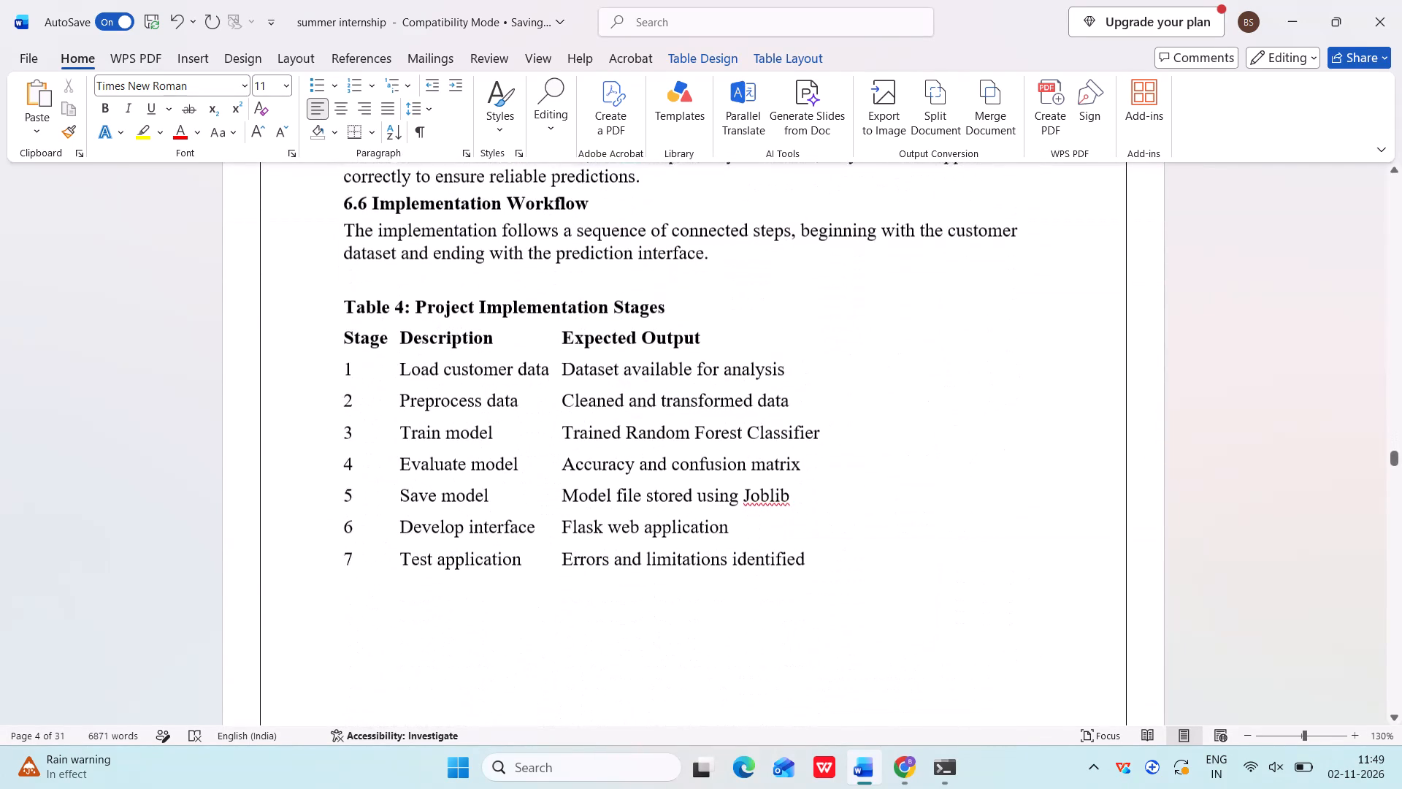
scroll(1043, 525, "down", 6)
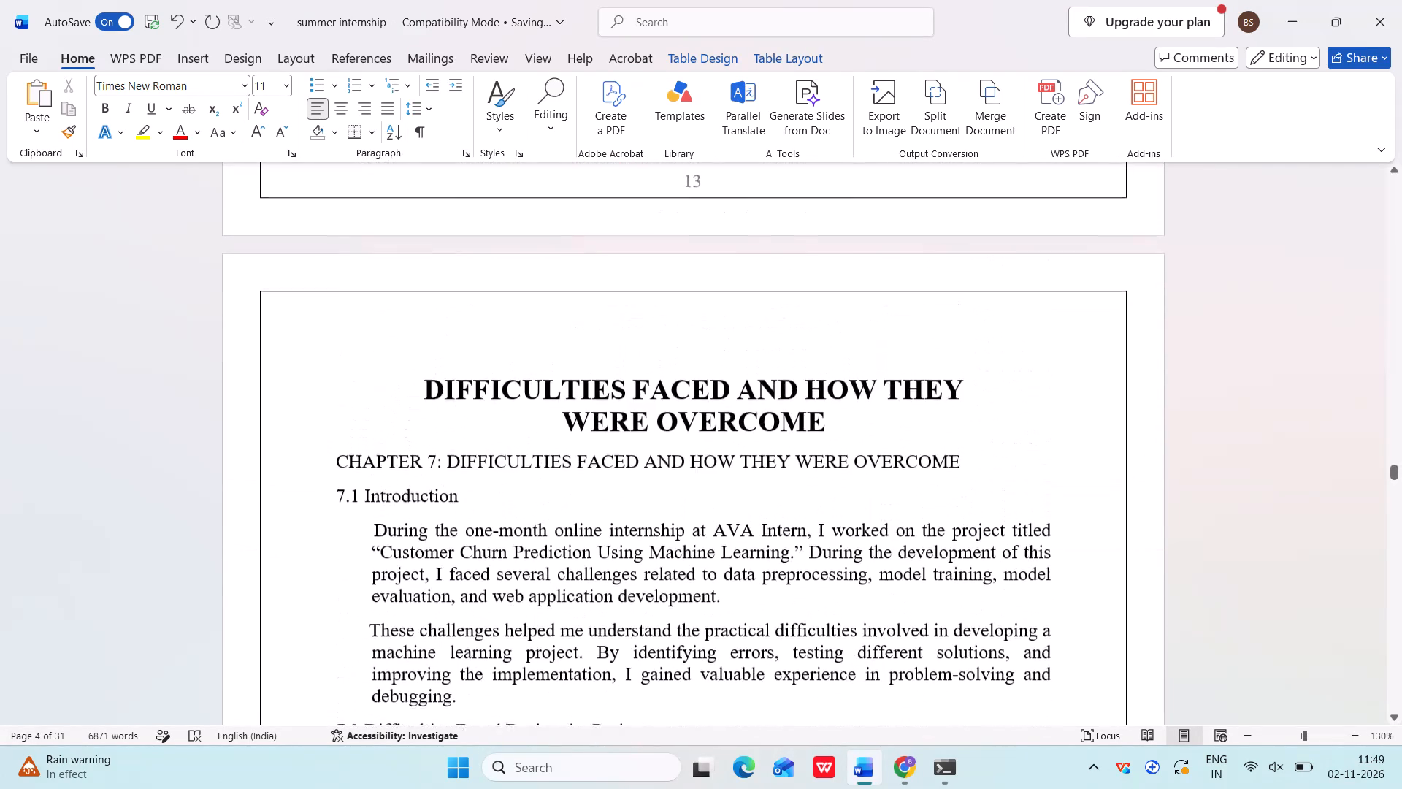
scroll(1043, 525, "down", 5)
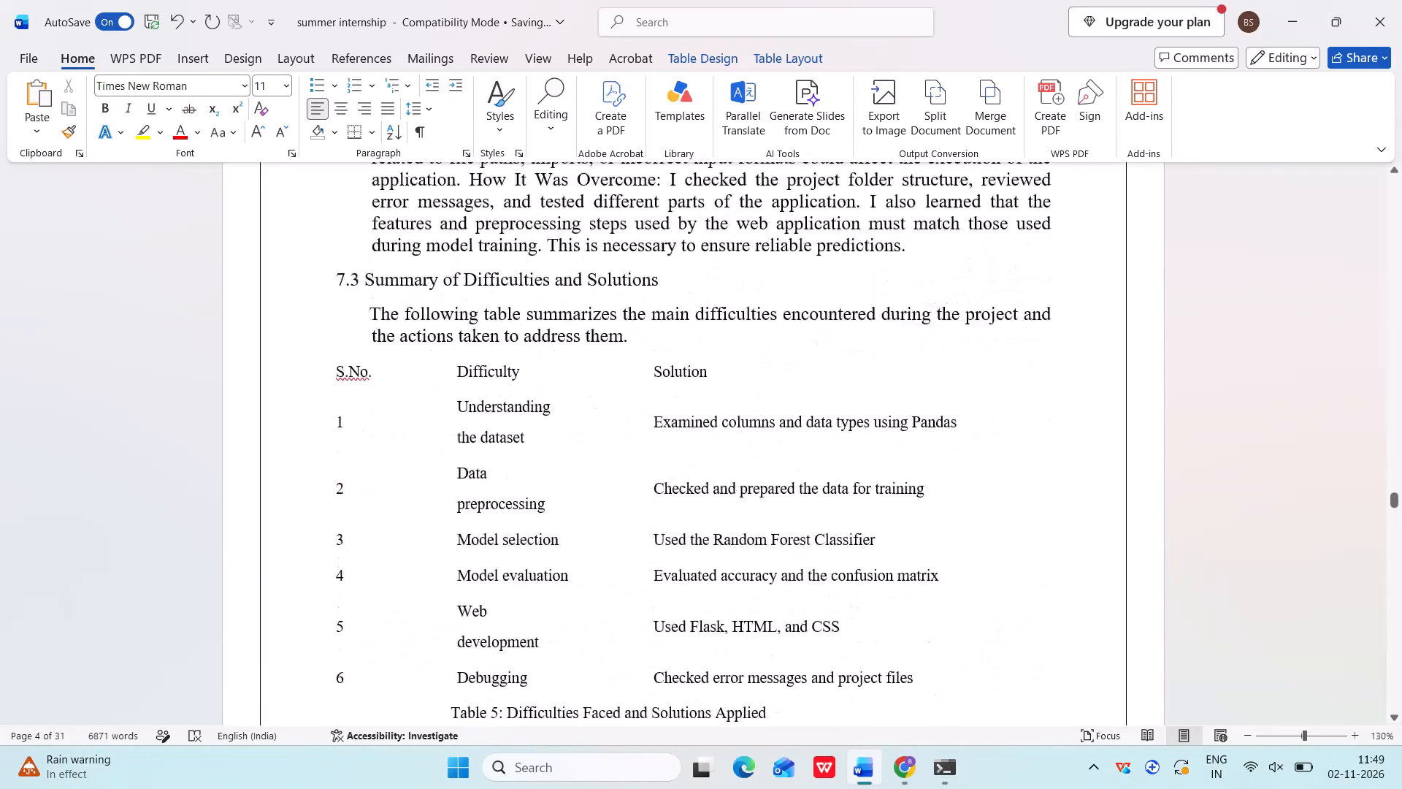
scroll(1043, 525, "down", 3)
scroll(1043, 525, "up", 4)
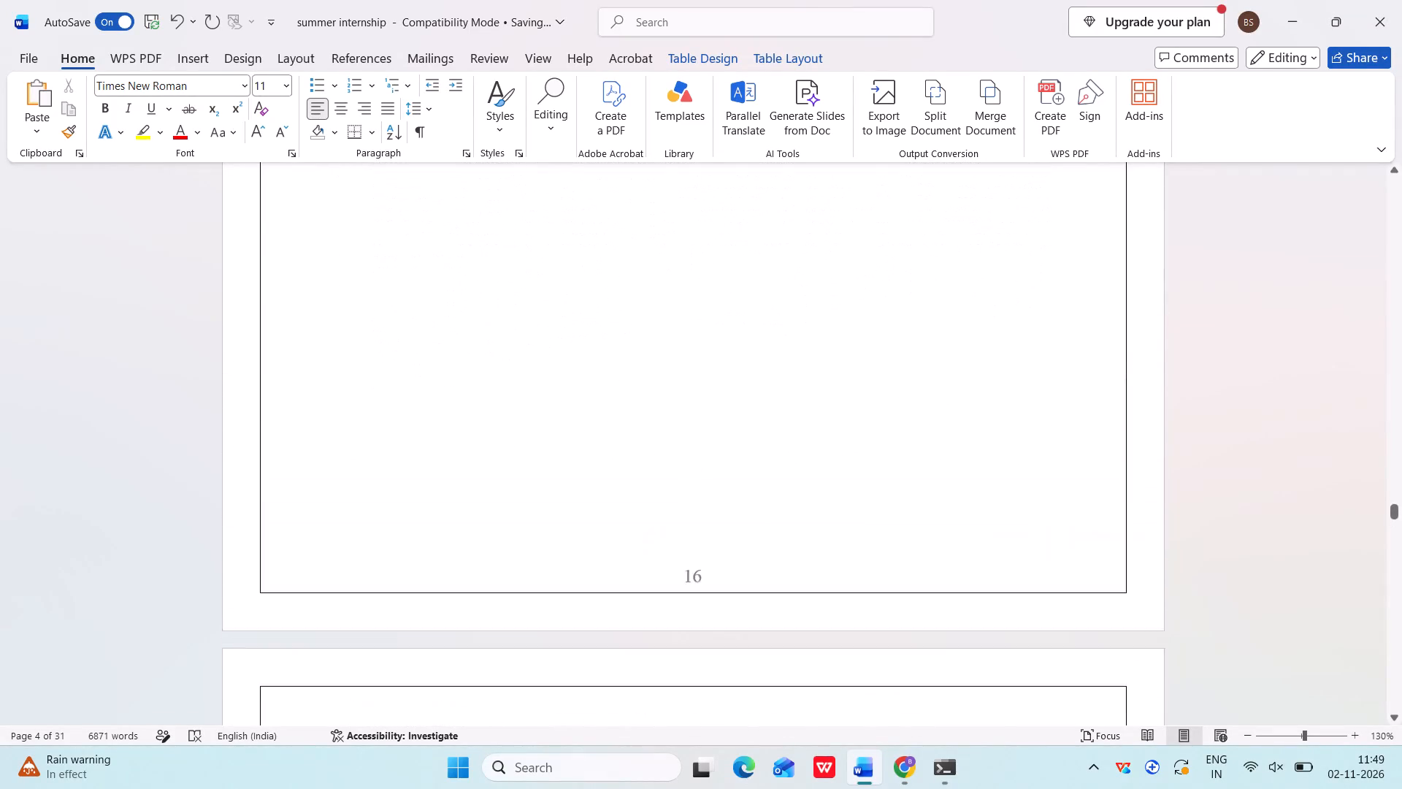
In the Table of Contents, set the end page of DIFFICULTIES FACED AND HOW THEY WERE OVERCOME to 16.
scroll(1043, 525, "up", 17)
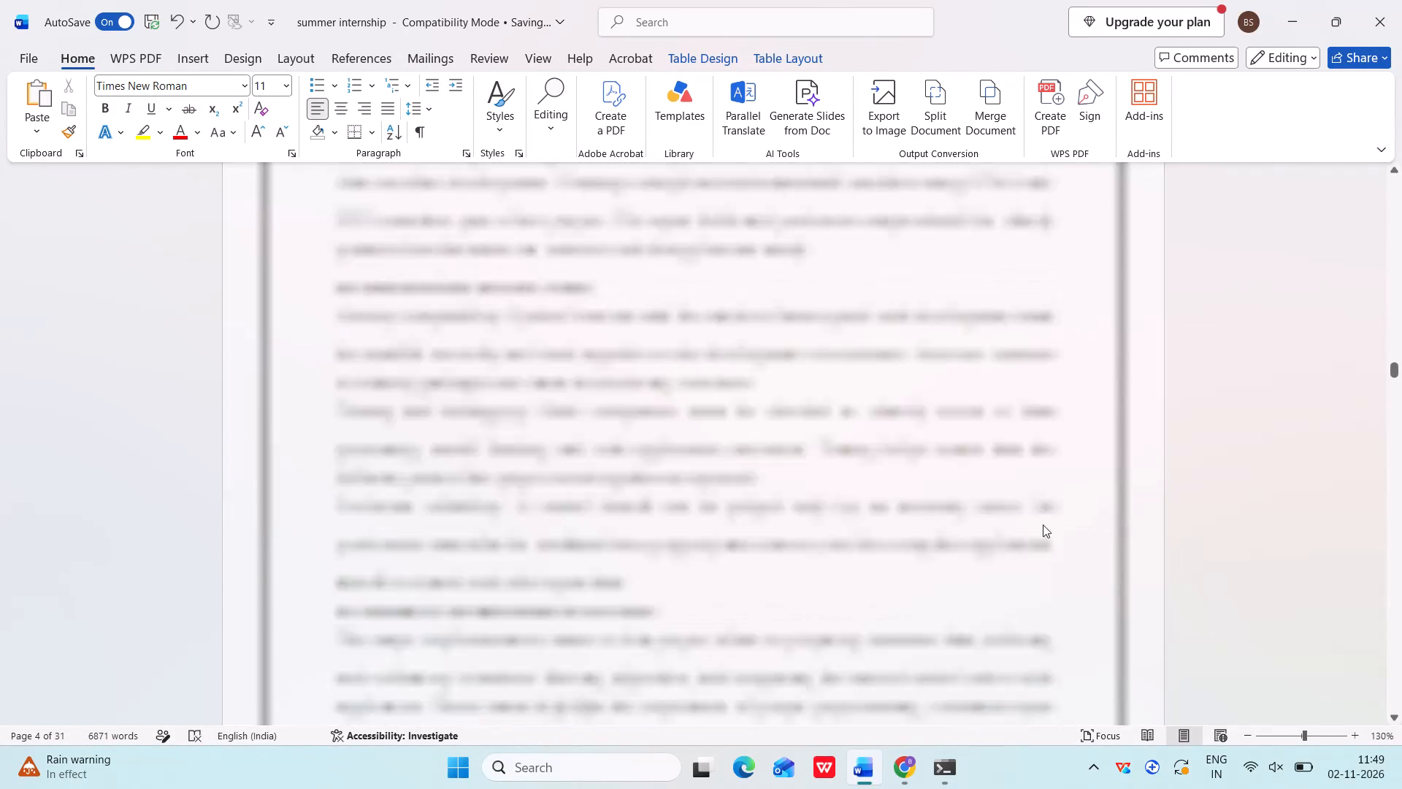
scroll(1043, 525, "up", 6)
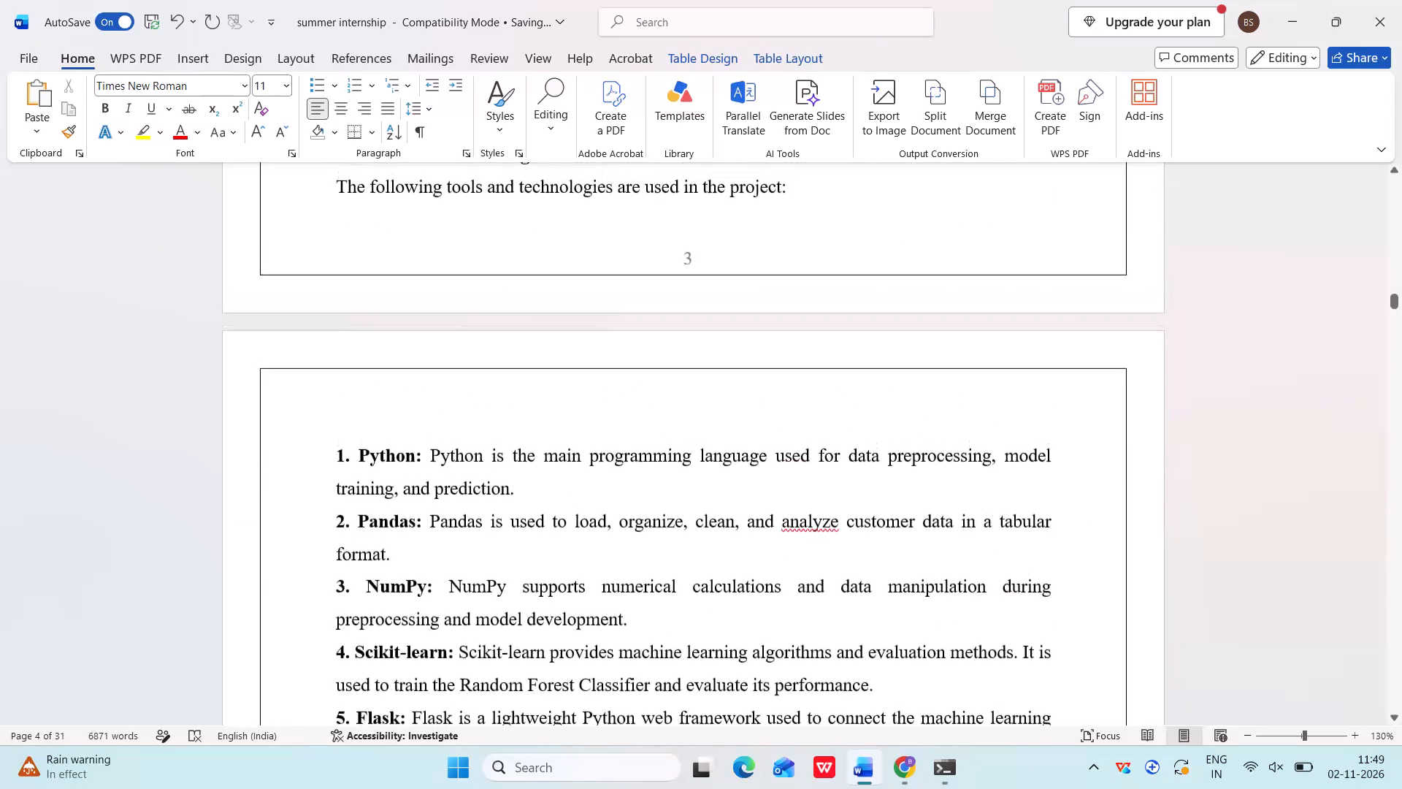
scroll(1043, 525, "up", 7)
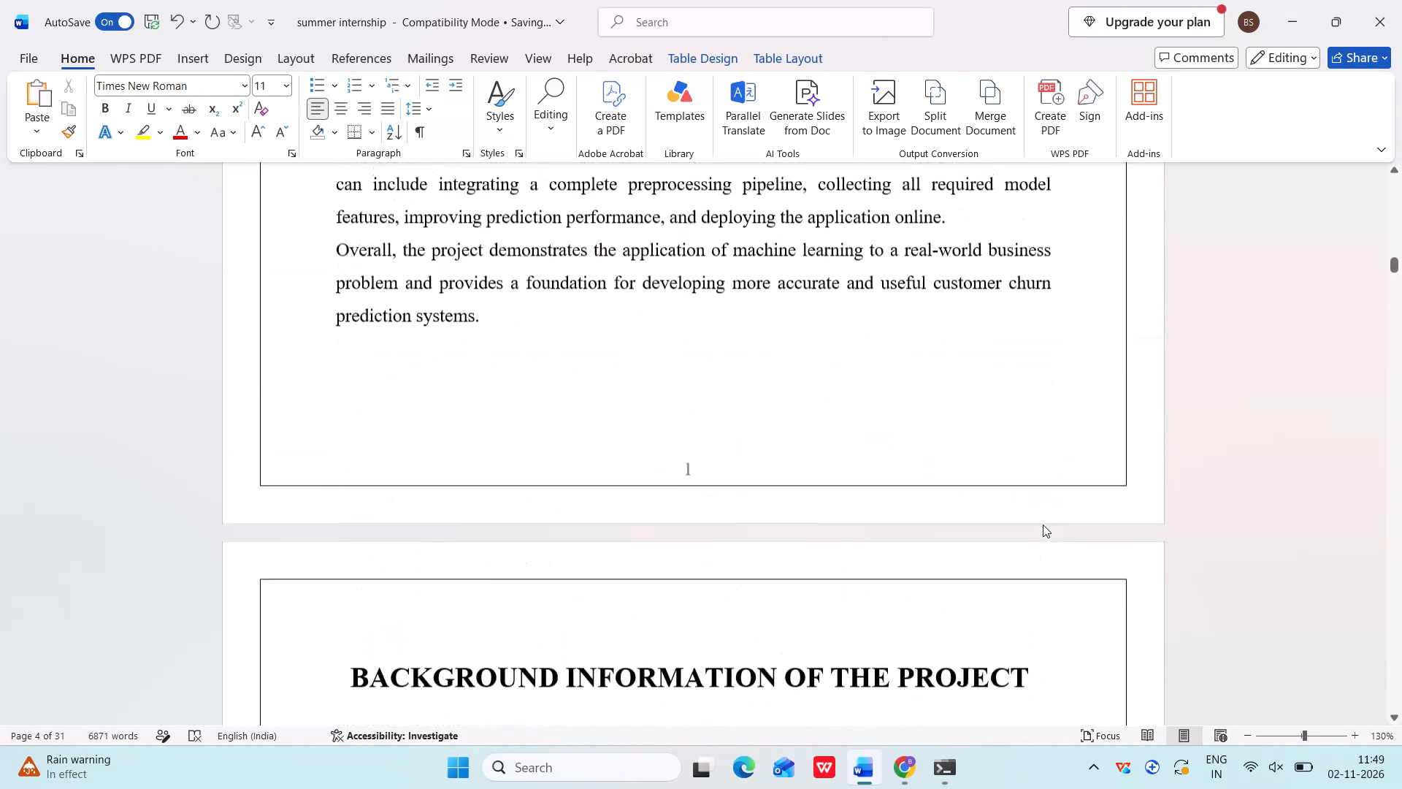
scroll(1043, 525, "up", 6)
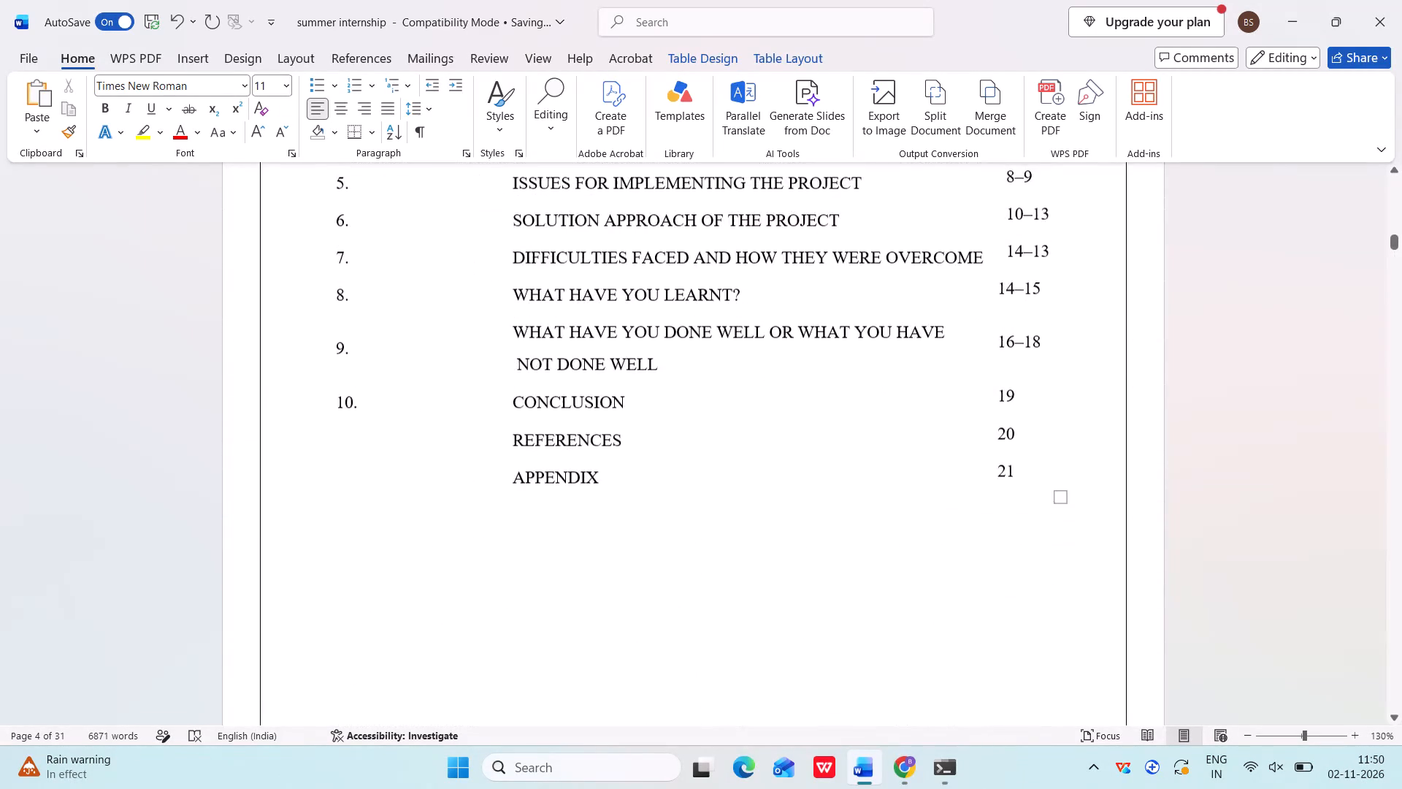
scroll(1043, 525, "up", 2)
left_click(1055, 413)
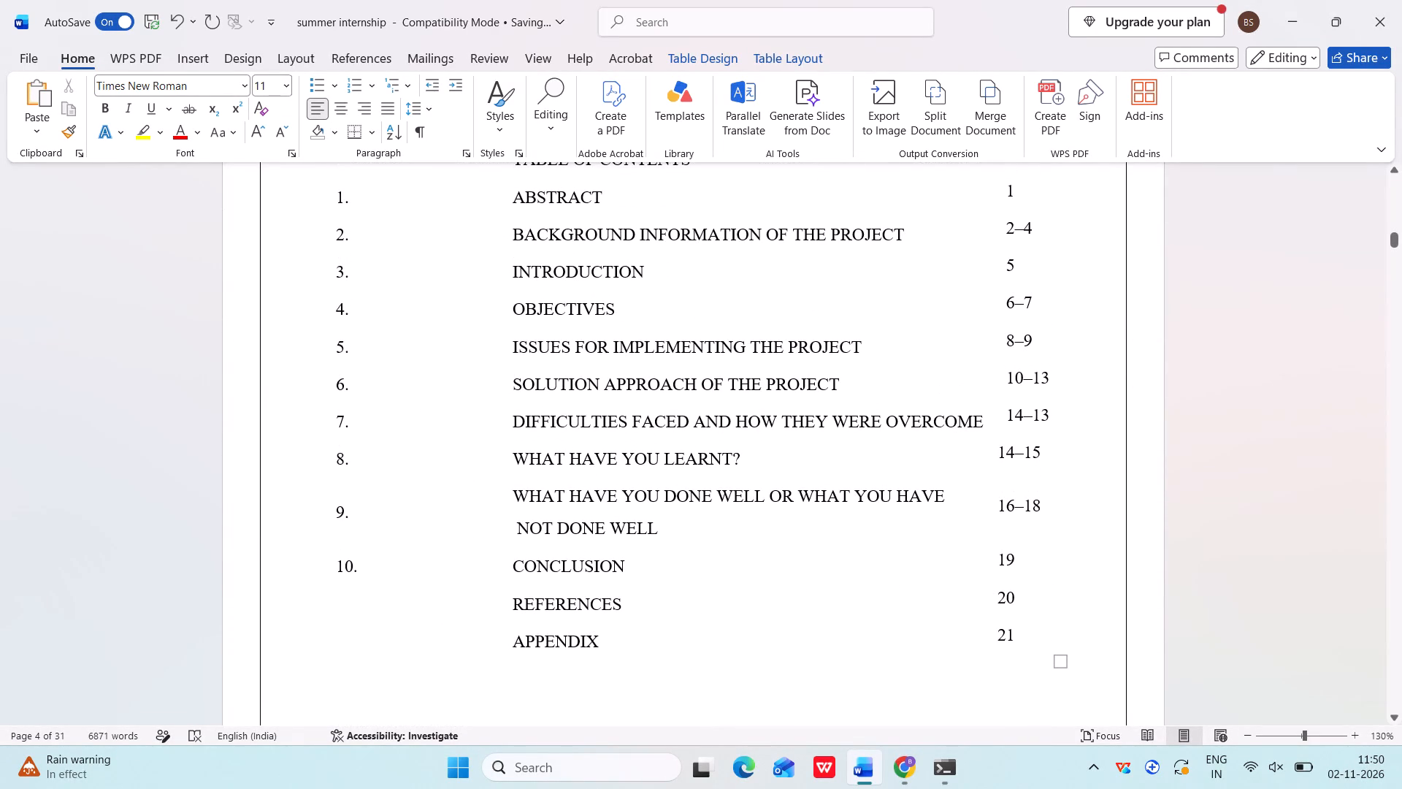
left_click(1048, 418)
key("BackSpace")
key("6")
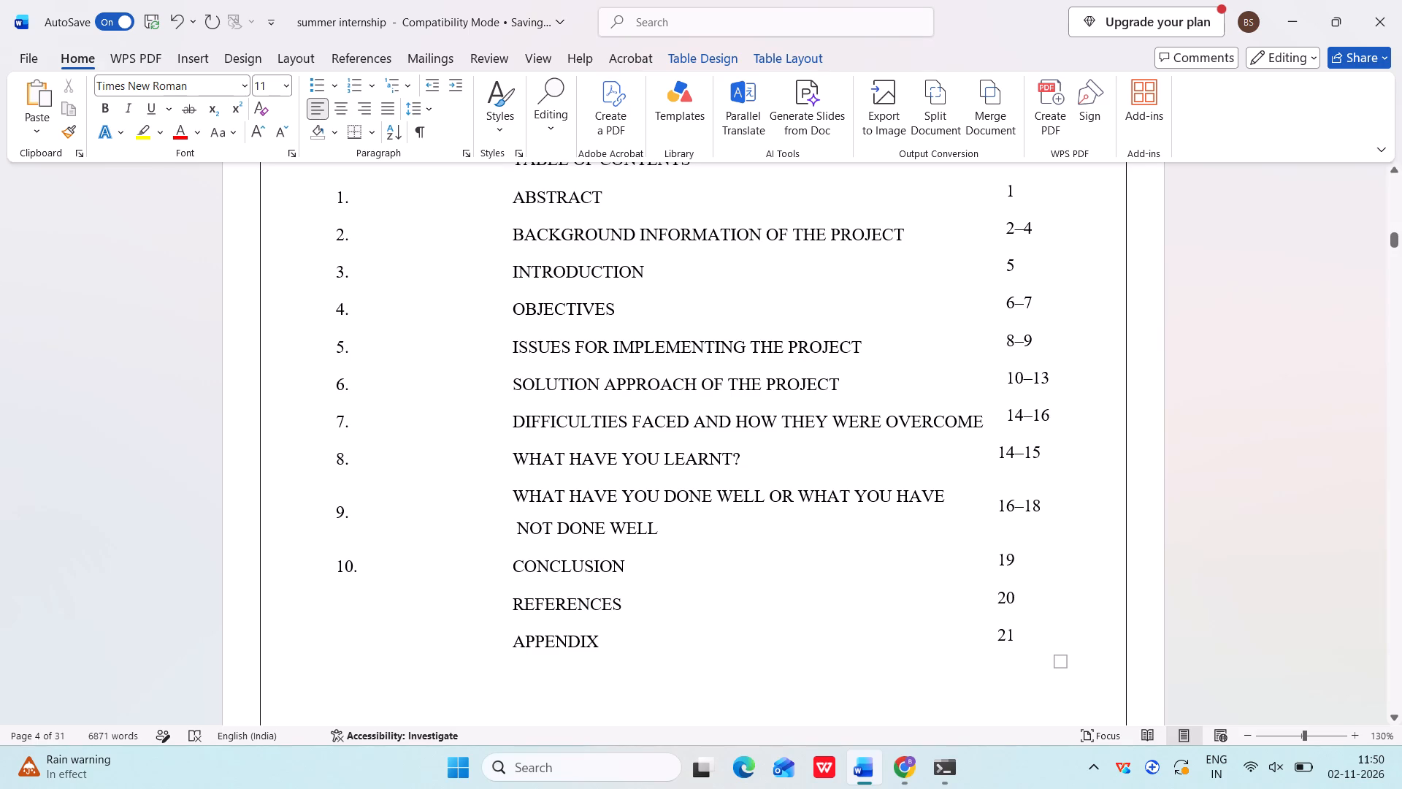
Align the WHAT HAVE YOU LEARNT? page range in the Table of Contents with two leading spaces and set its start page to 17.
left_click(1001, 450)
key("space")
key("space")
left_click(1022, 451)
key("BackSpace")
key("7")
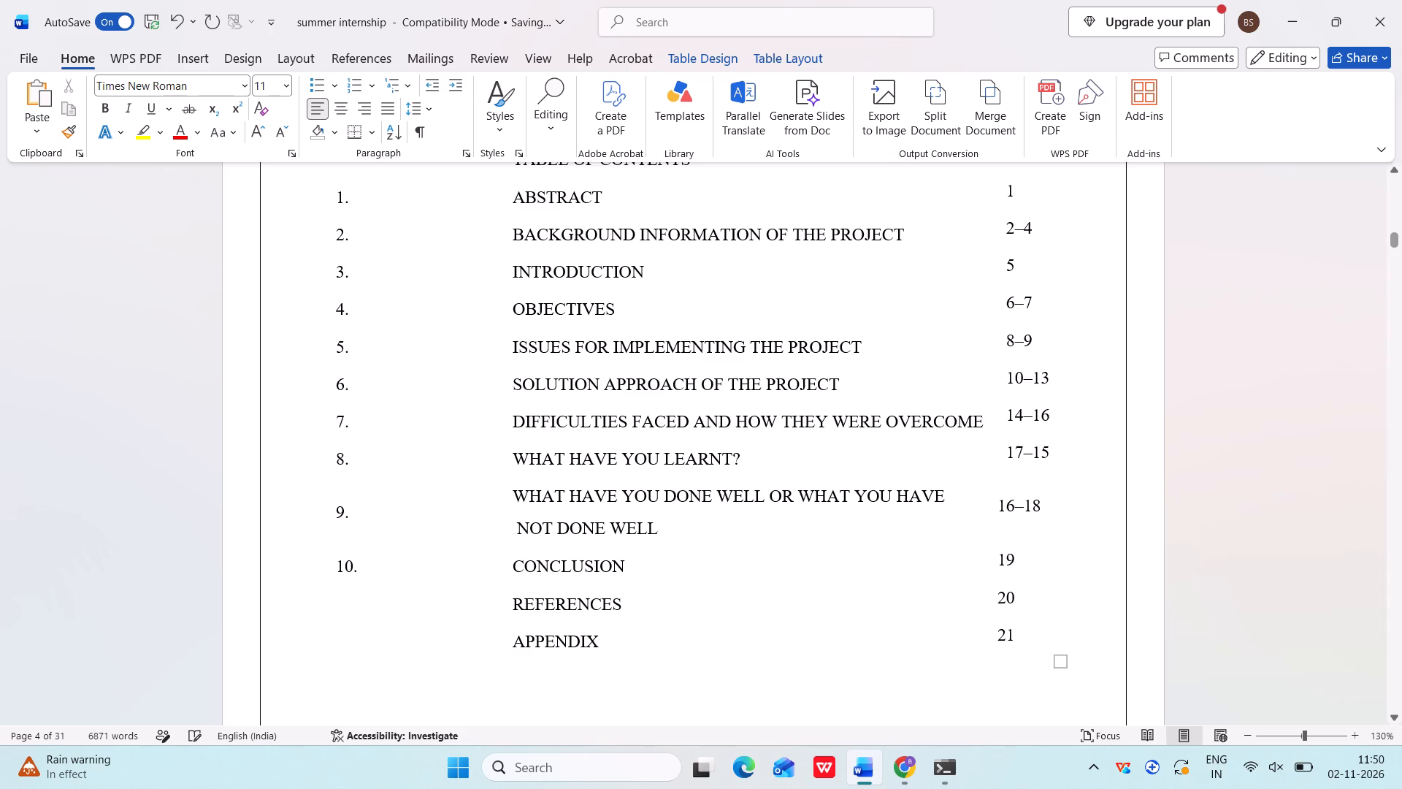
Check on which printed pages the What Have You Learnt? chapter ends and the following chapter begins.
scroll(1030, 546, "down", 18)
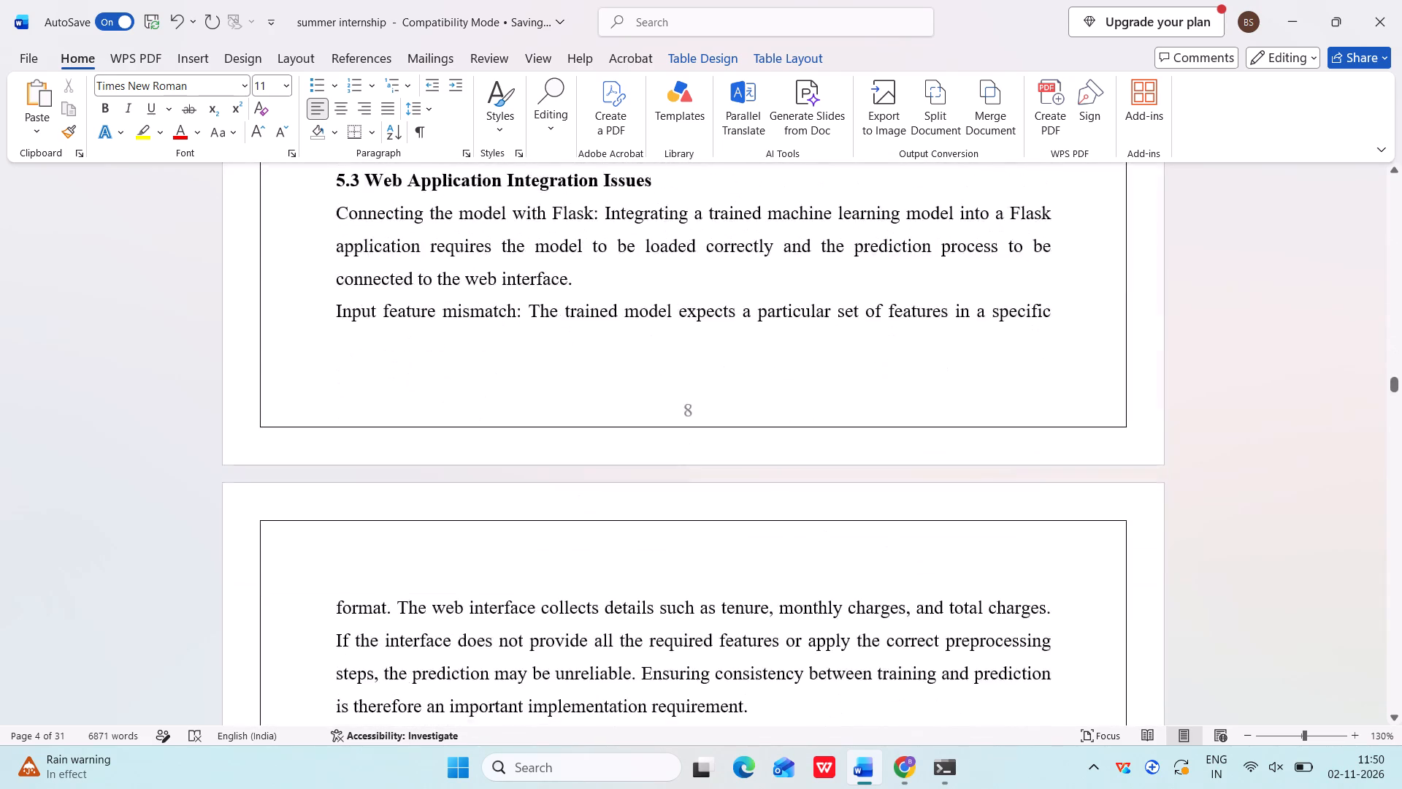
scroll(1030, 546, "down", 15)
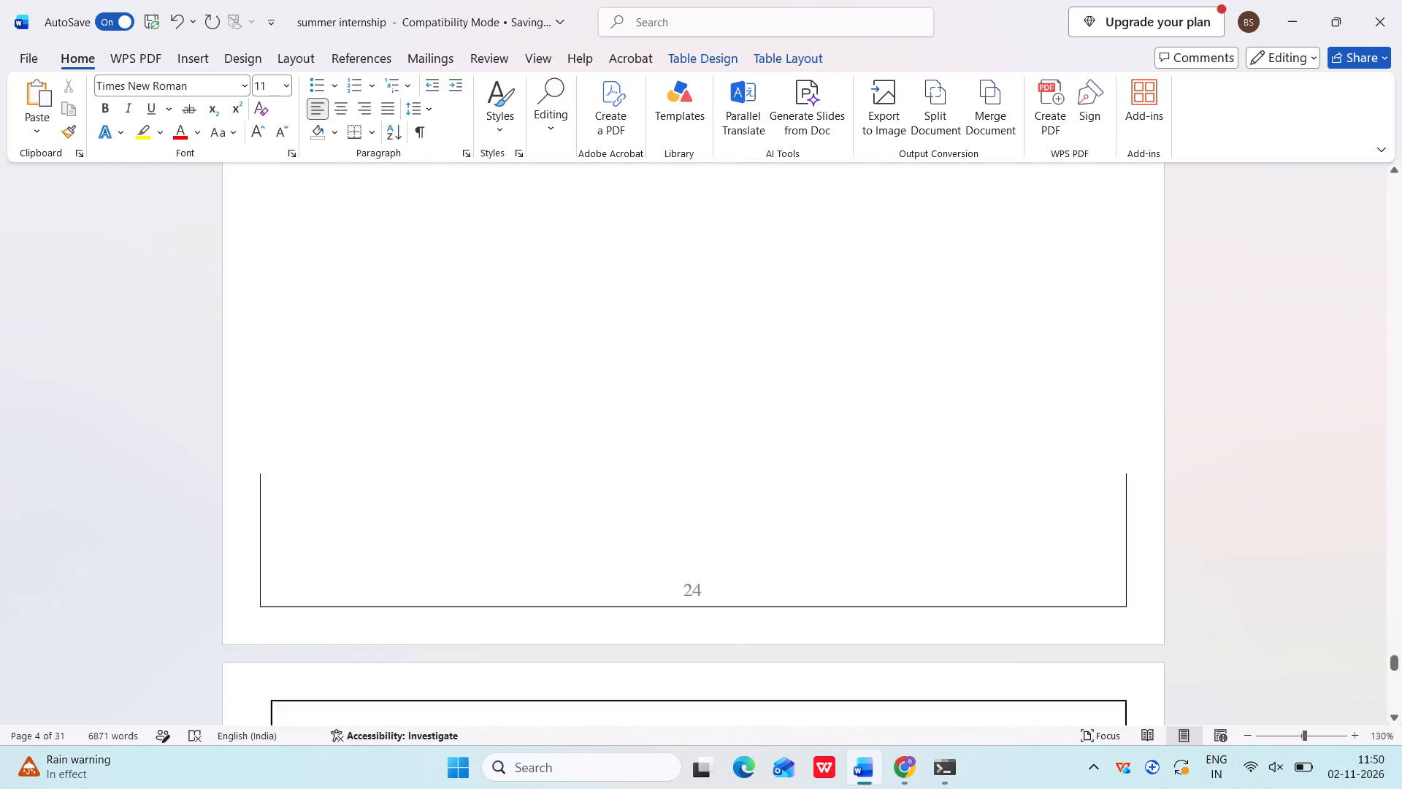
scroll(1030, 546, "up", 10)
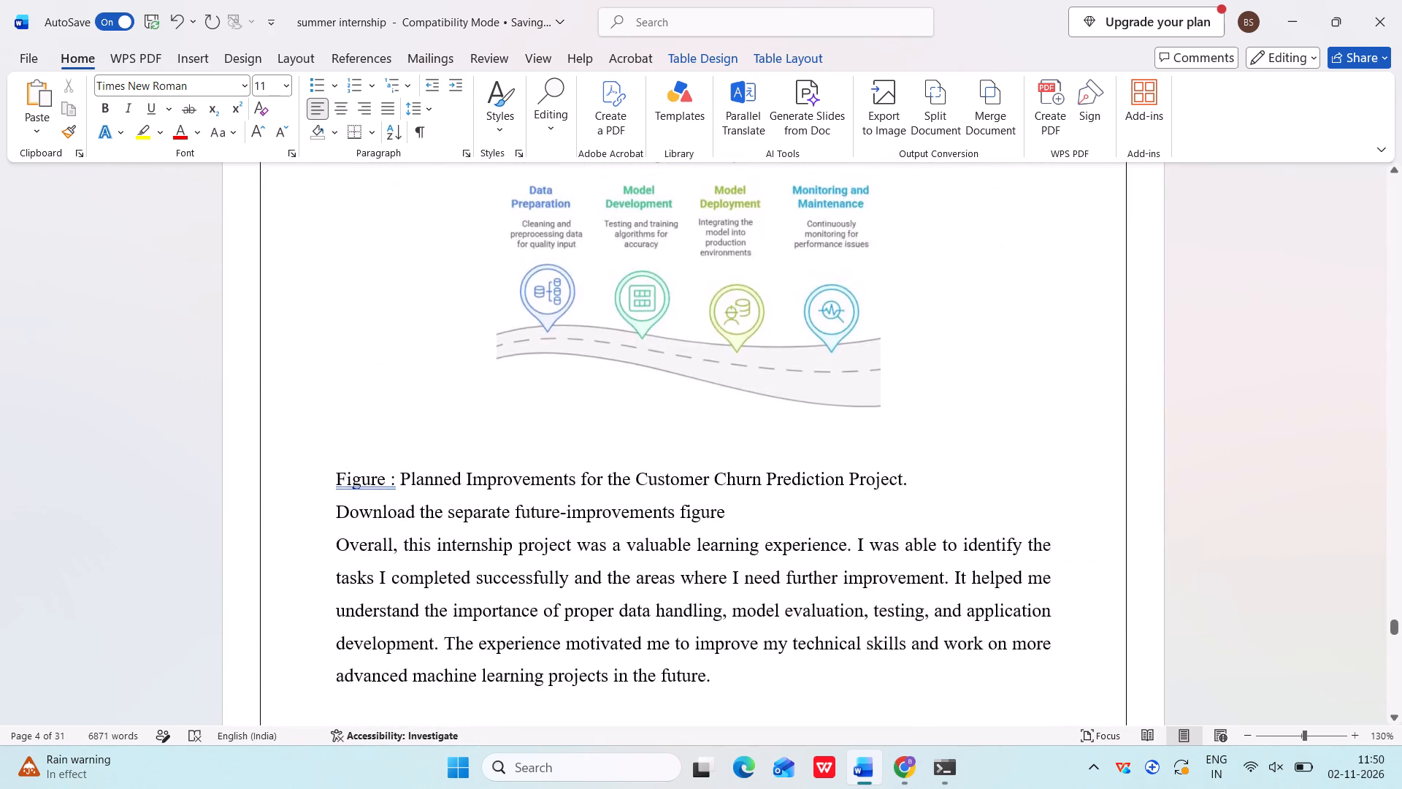
scroll(1030, 546, "up", 10)
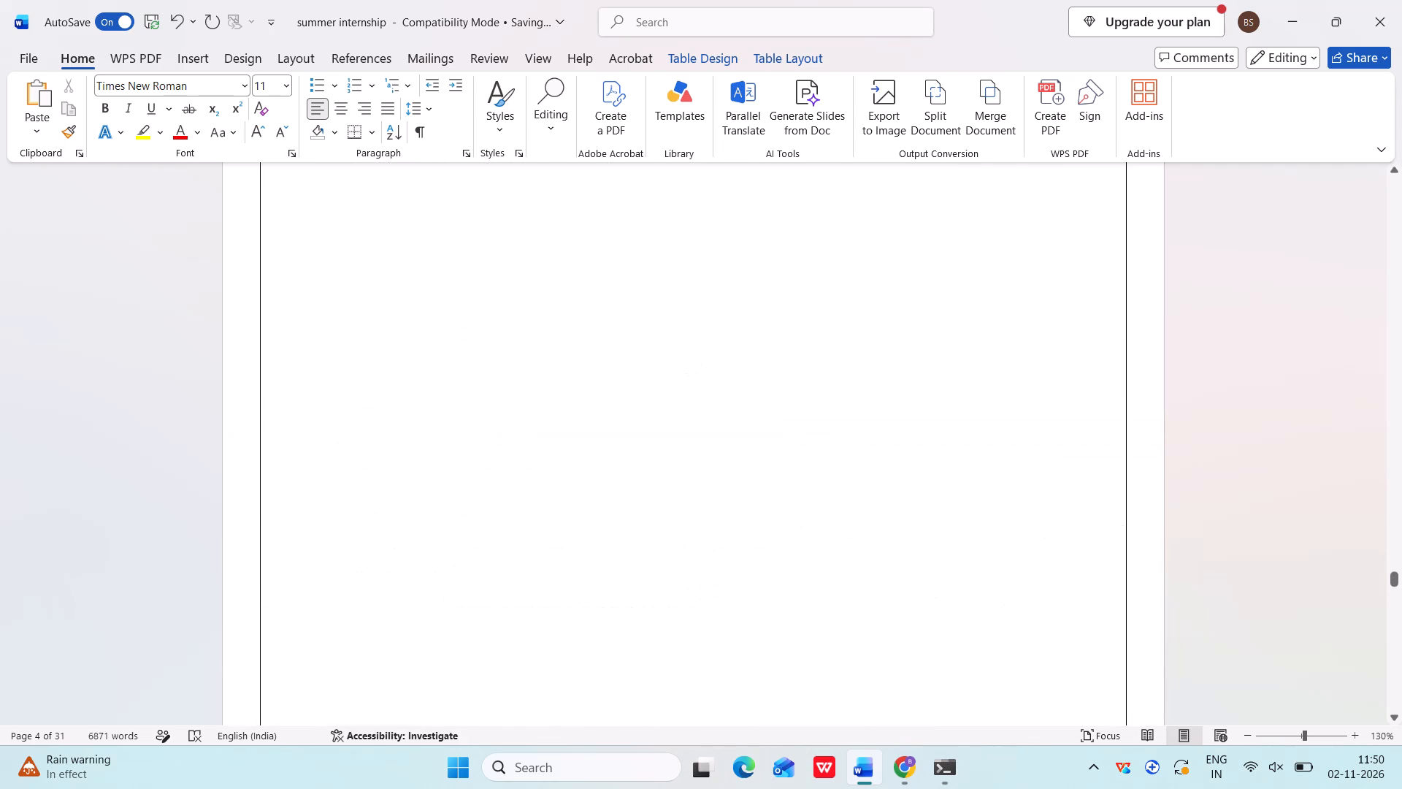
scroll(1030, 546, "up", 2)
scroll(1030, 546, "down", 1)
scroll(1030, 546, "up", 1)
scroll(1030, 546, "down", 1)
scroll(1030, 546, "up", 1)
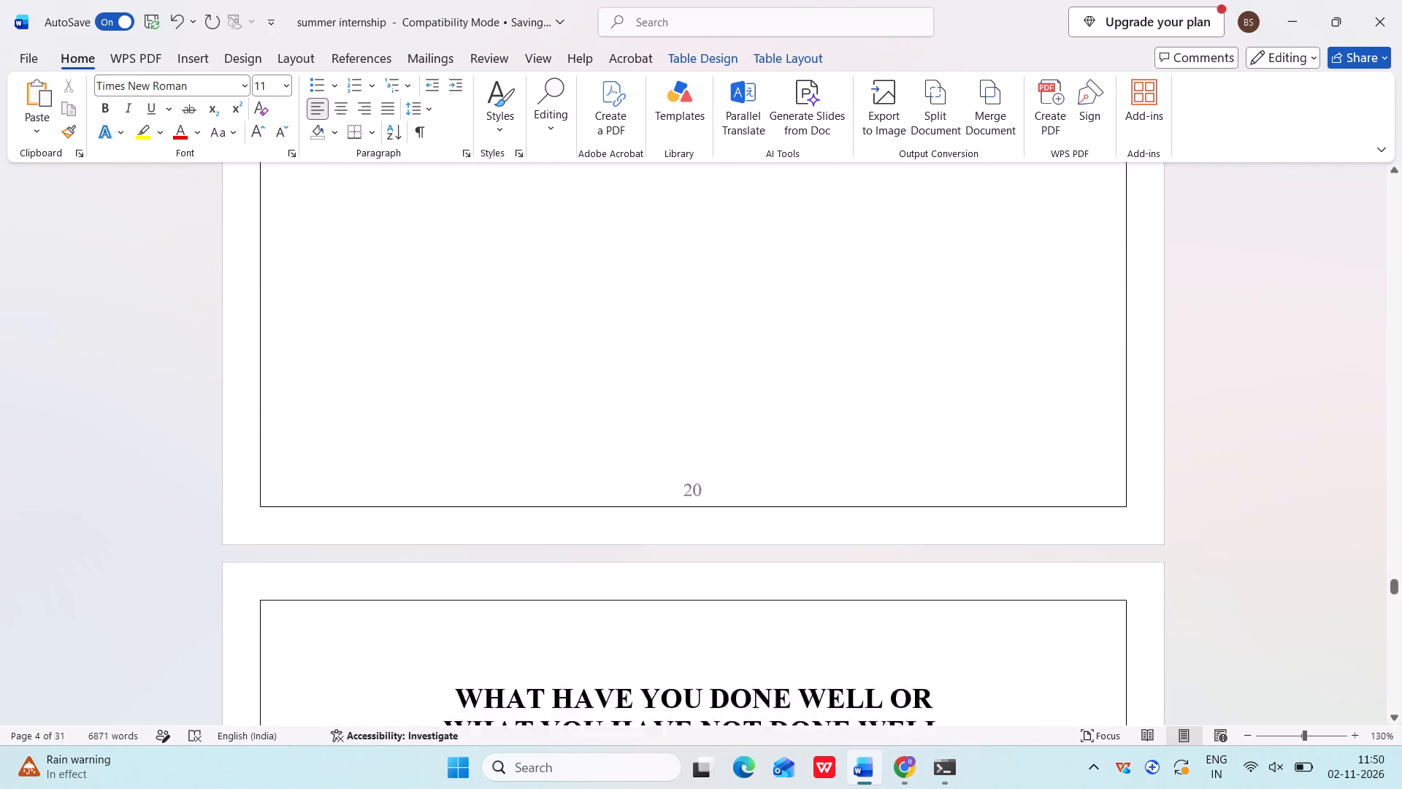
scroll(1030, 546, "up", 6)
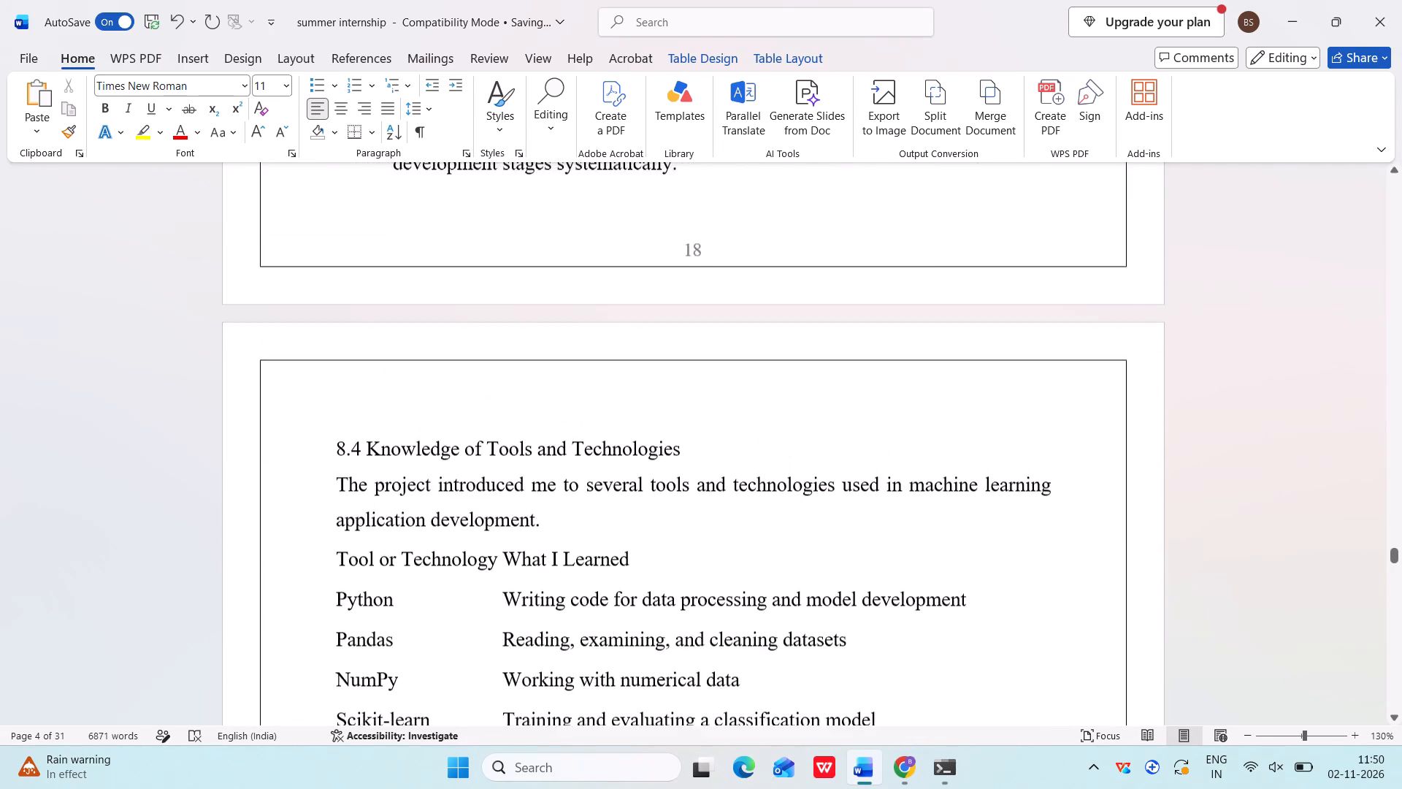
scroll(1030, 546, "up", 7)
scroll(1030, 546, "down", 1)
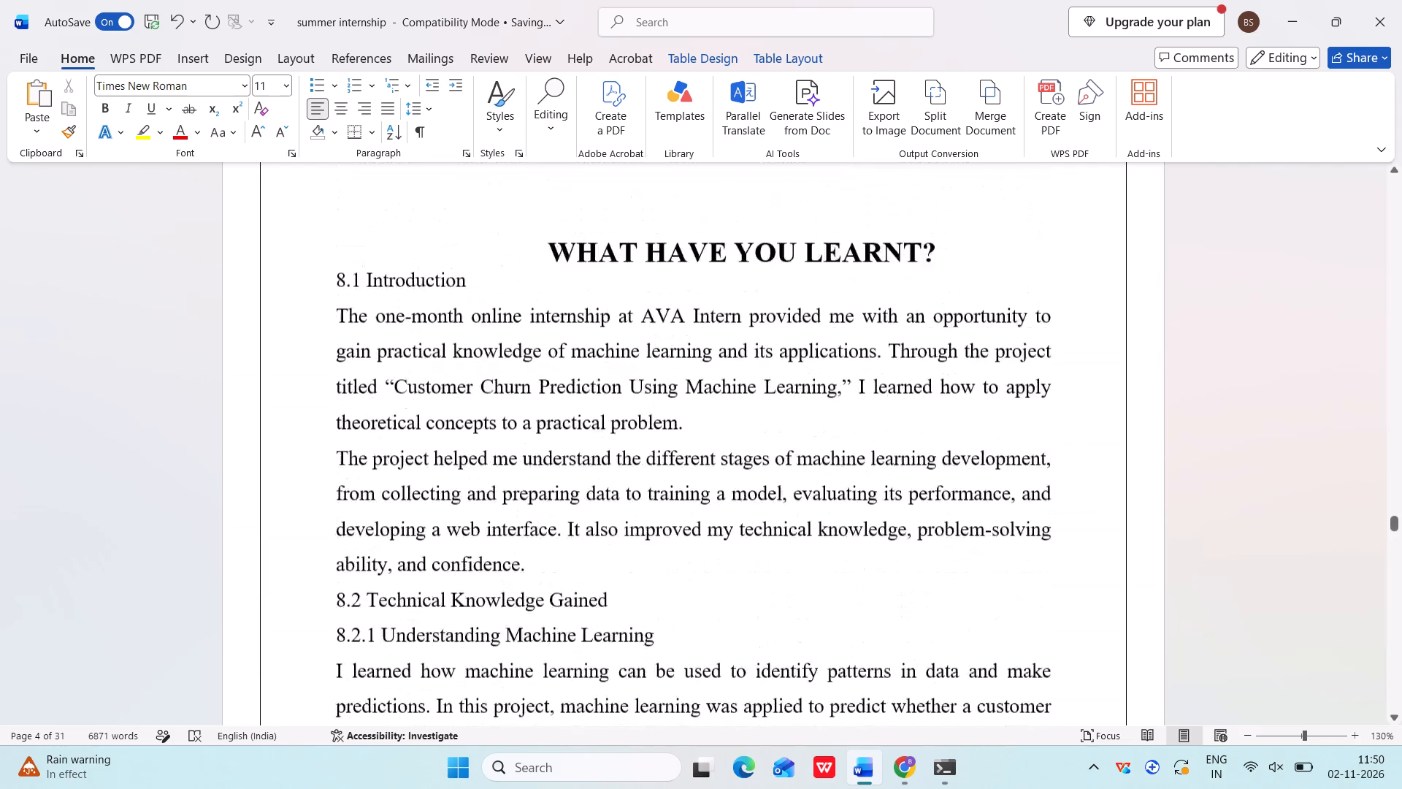
scroll(1030, 546, "down", 5)
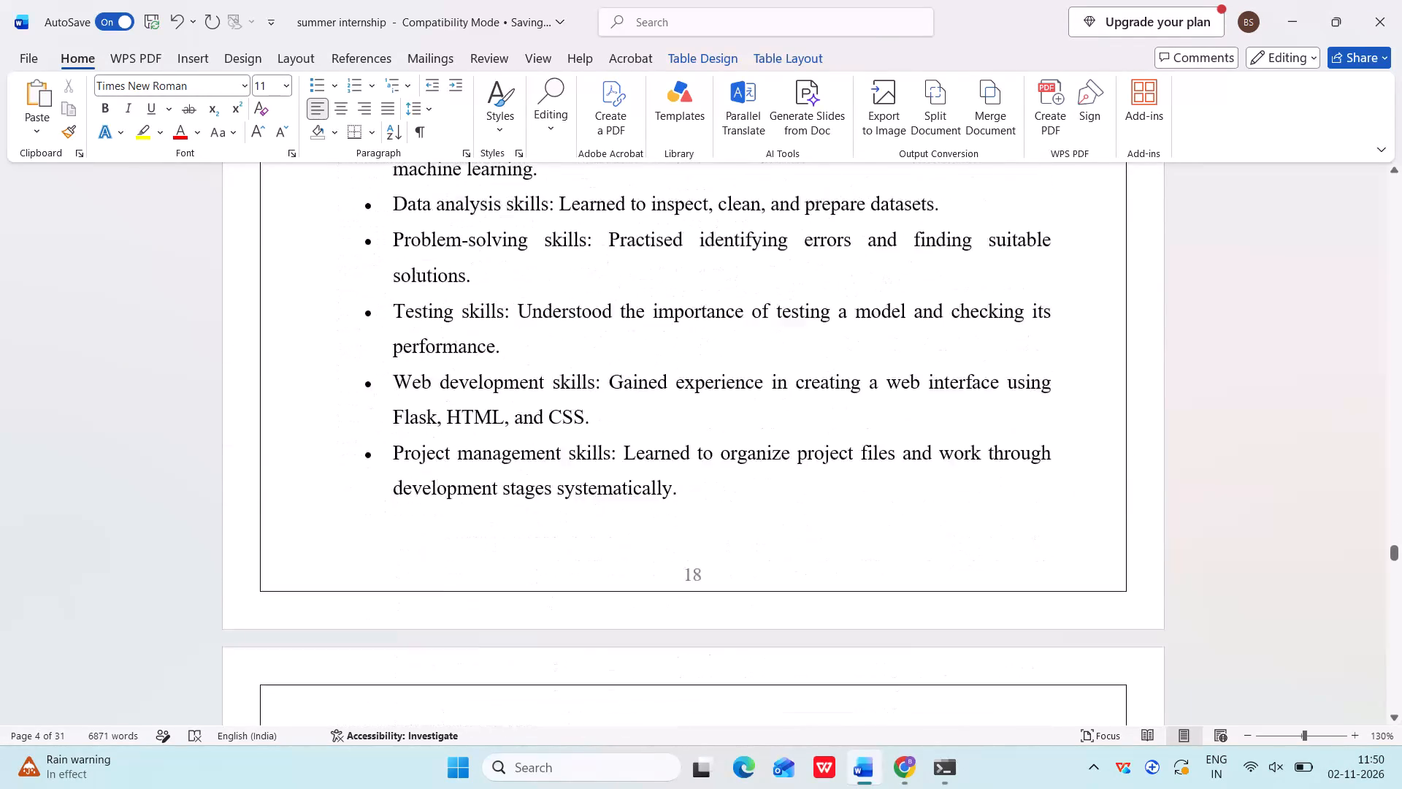
scroll(1030, 546, "down", 6)
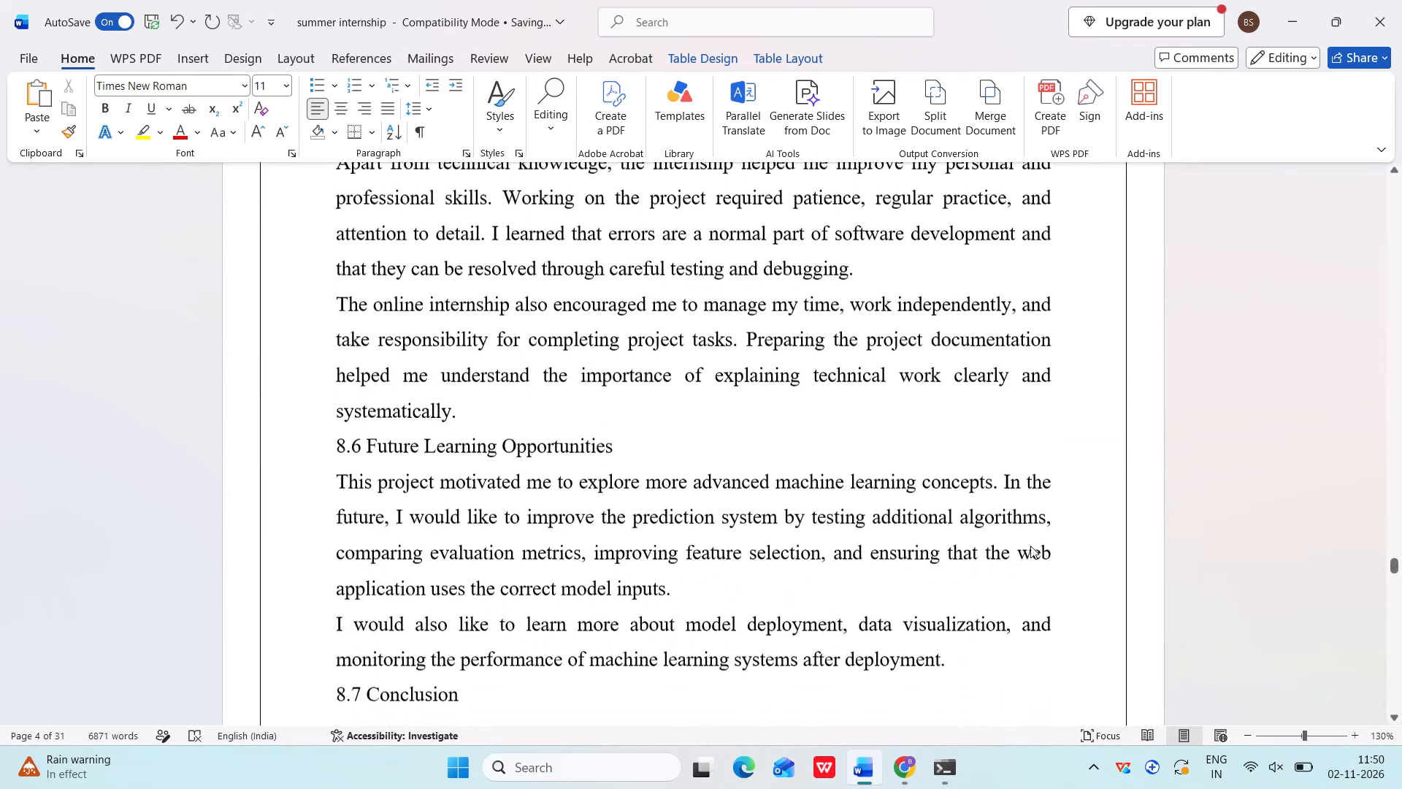
scroll(1030, 546, "down", 3)
scroll(1030, 546, "up", 2)
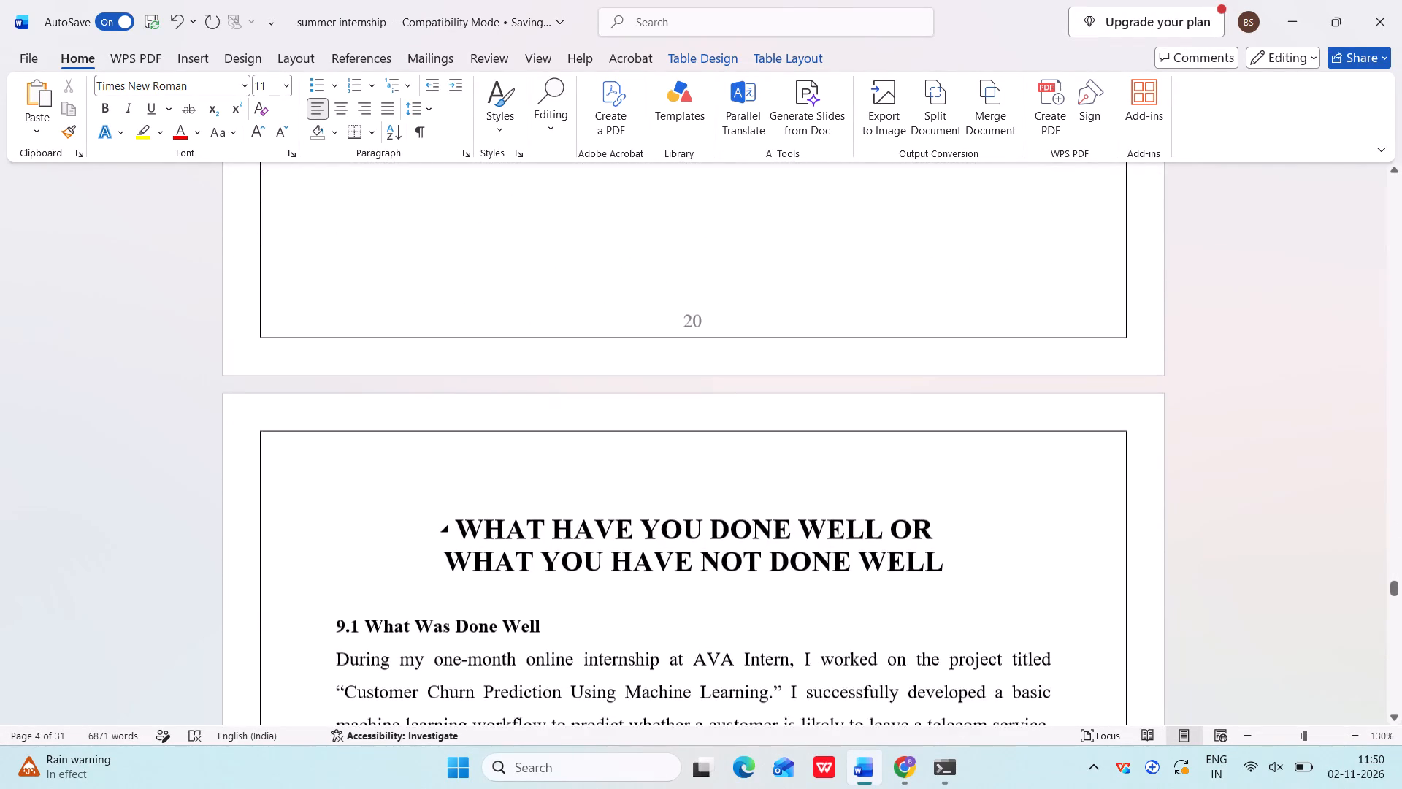
scroll(1030, 546, "up", 13)
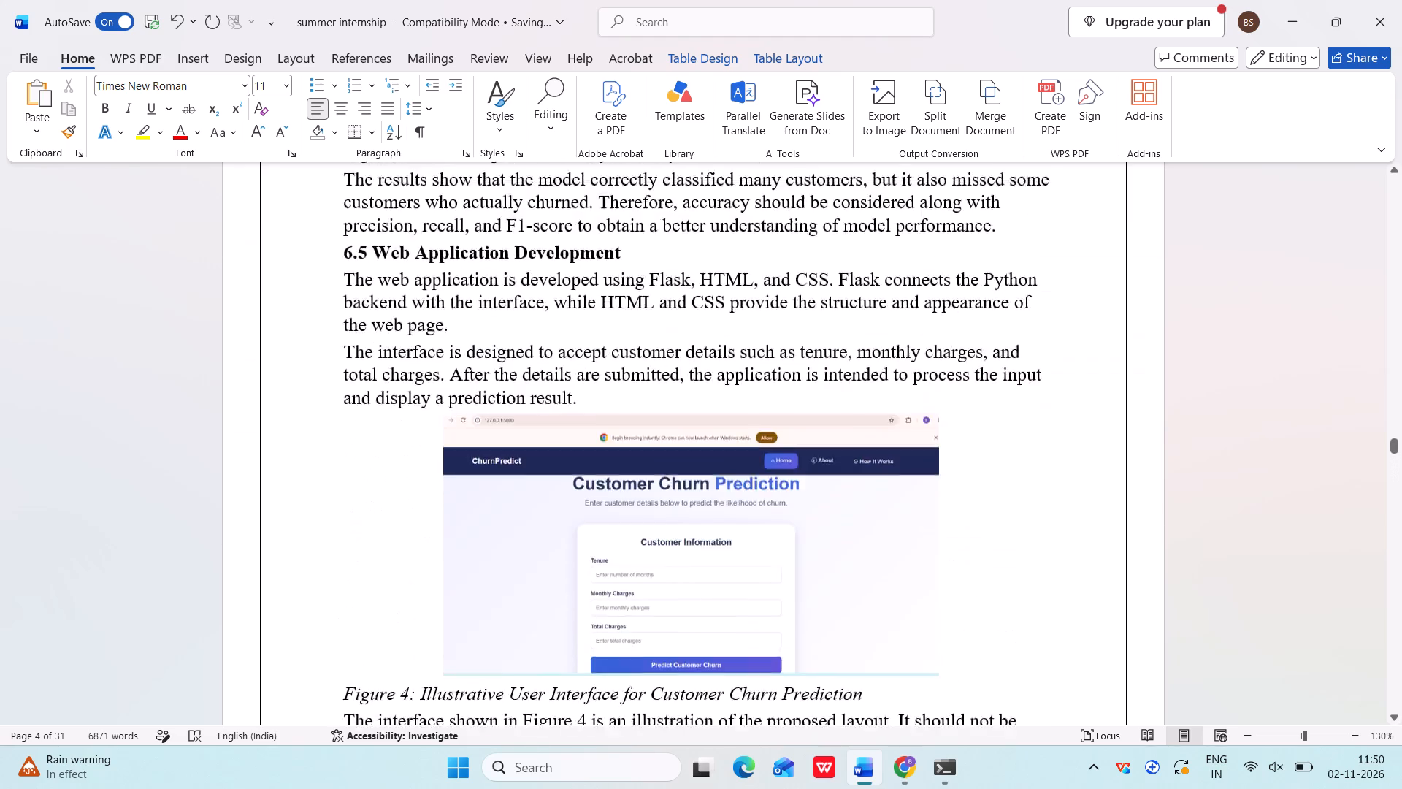
scroll(1030, 546, "up", 16)
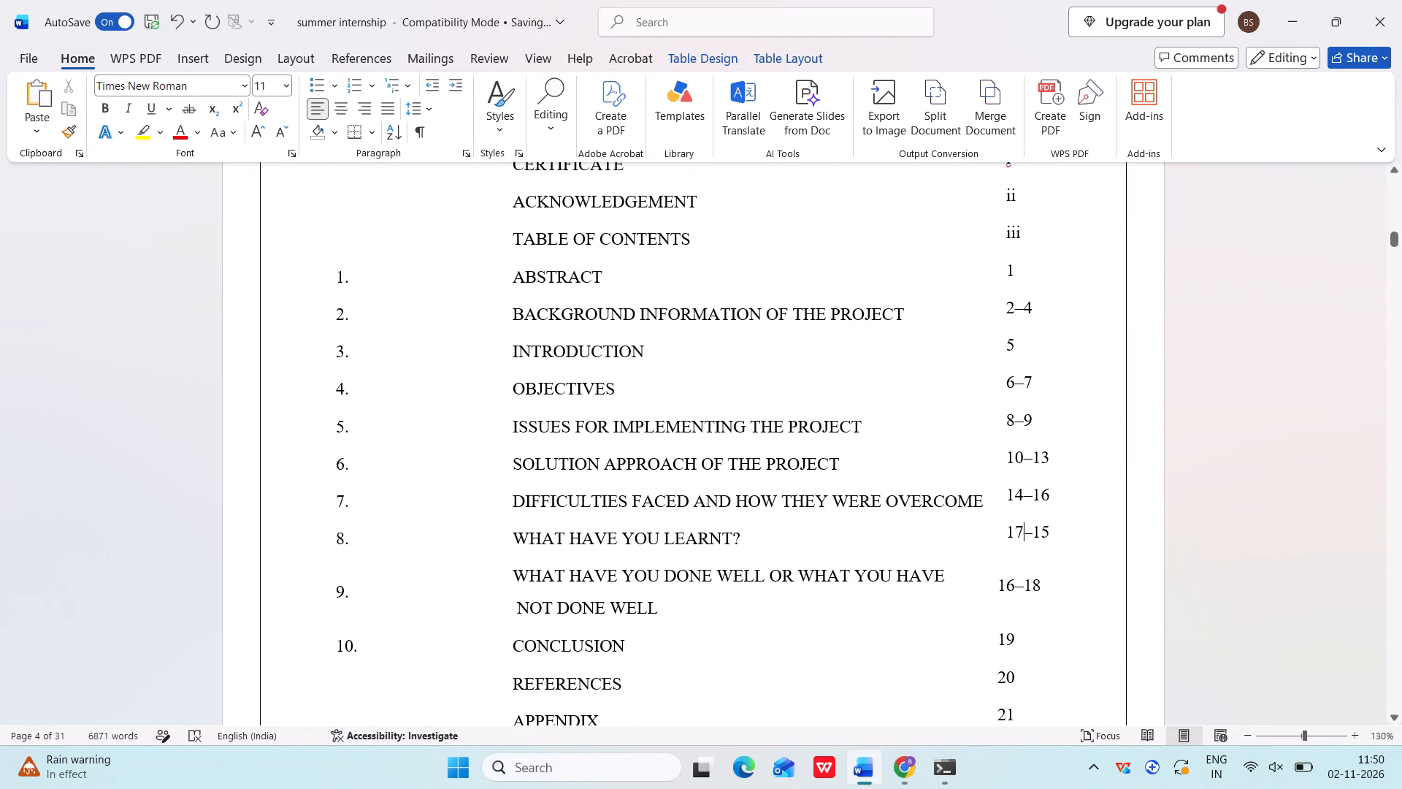
In the Table of Contents, set the end page of WHAT HAVE YOU LEARNT? to 20.
left_click(1049, 529)
key("BackSpace")
key("BackSpace")
type("20")
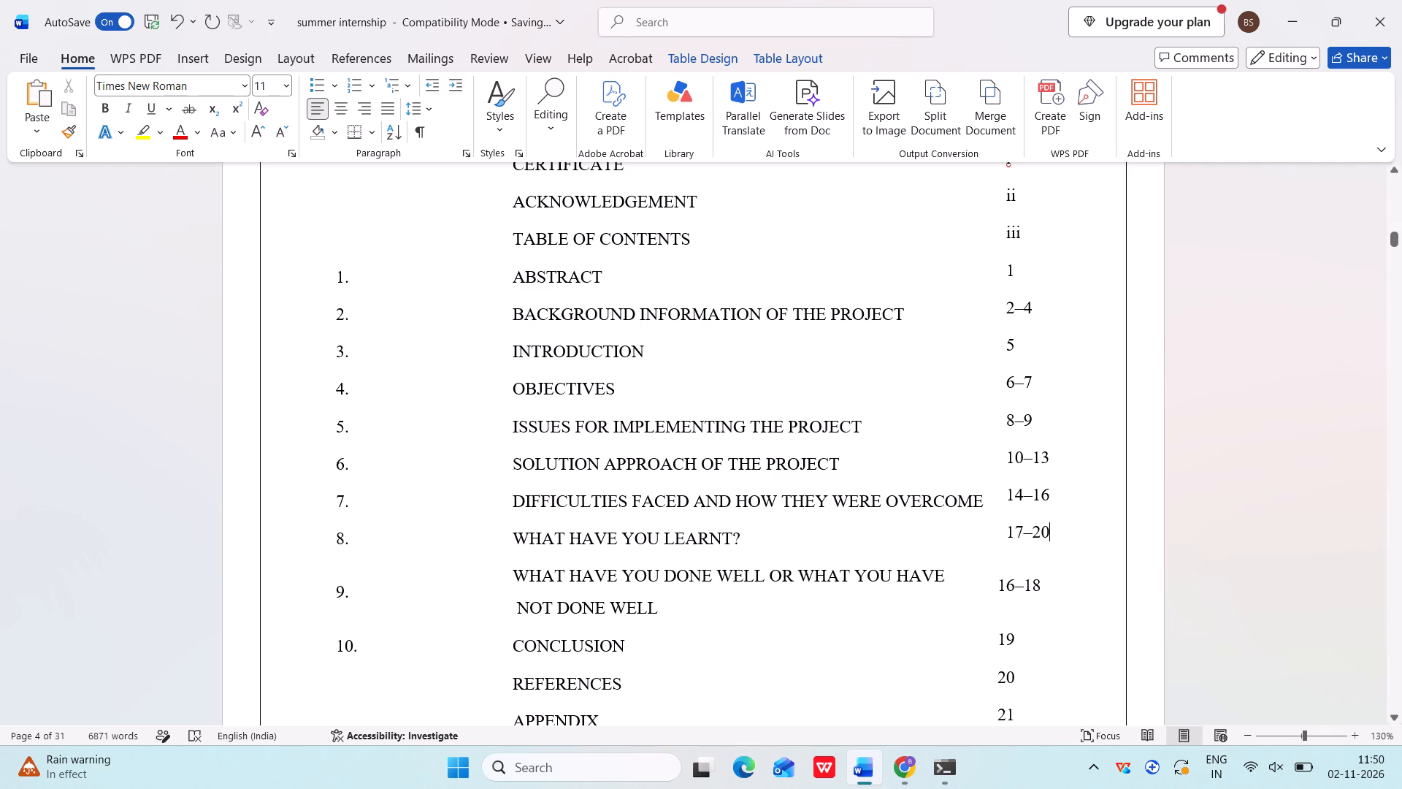
Align the chapter 9 WHAT HAVE YOU DONE WELL page range in the Table of Contents with two leading spaces and set its start page to 21.
left_click(1016, 593)
key("BackSpace")
key("BackSpace")
key("space")
key("space")
type("21")
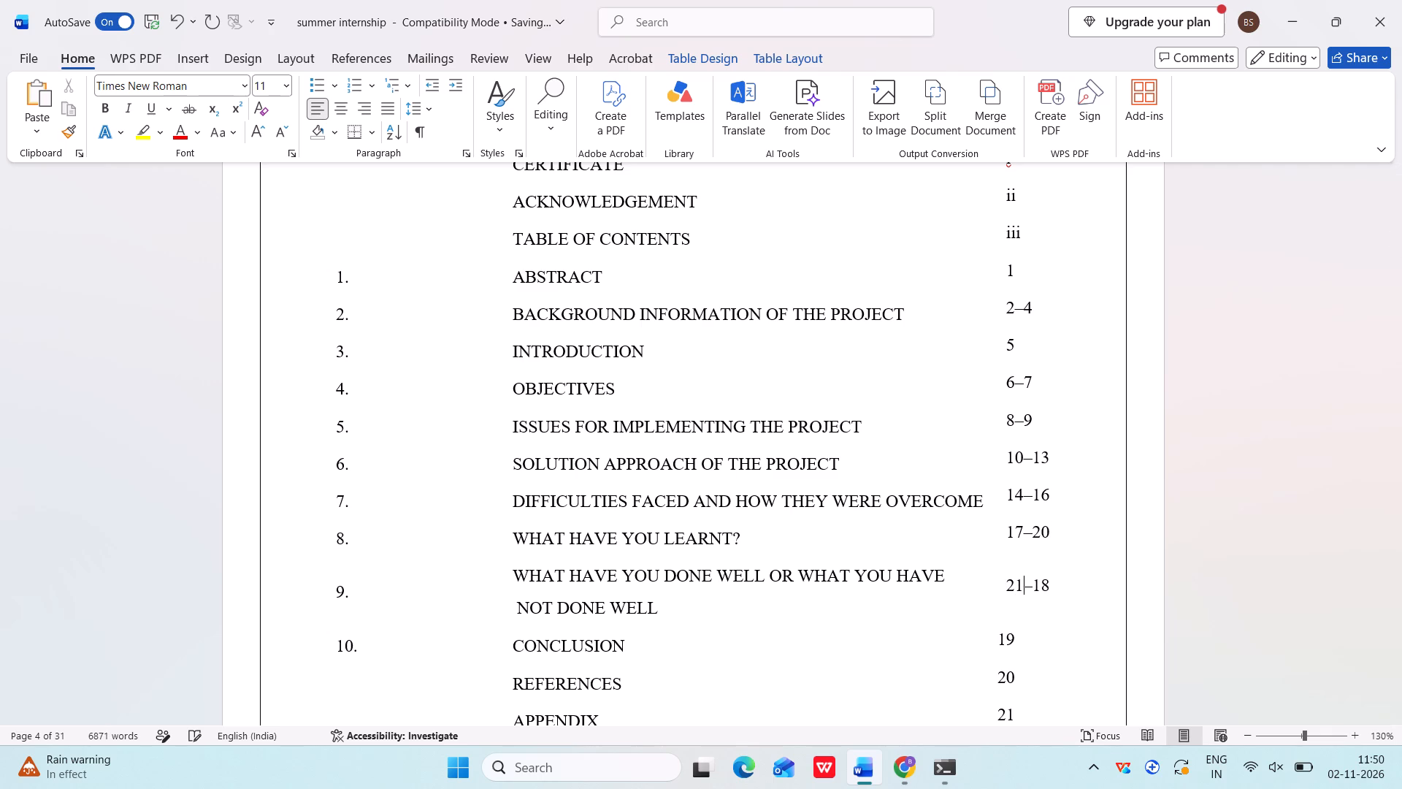
Look through the report's closing pages to check the printed page numbers of the last chapters.
scroll(1037, 666, "down", 5)
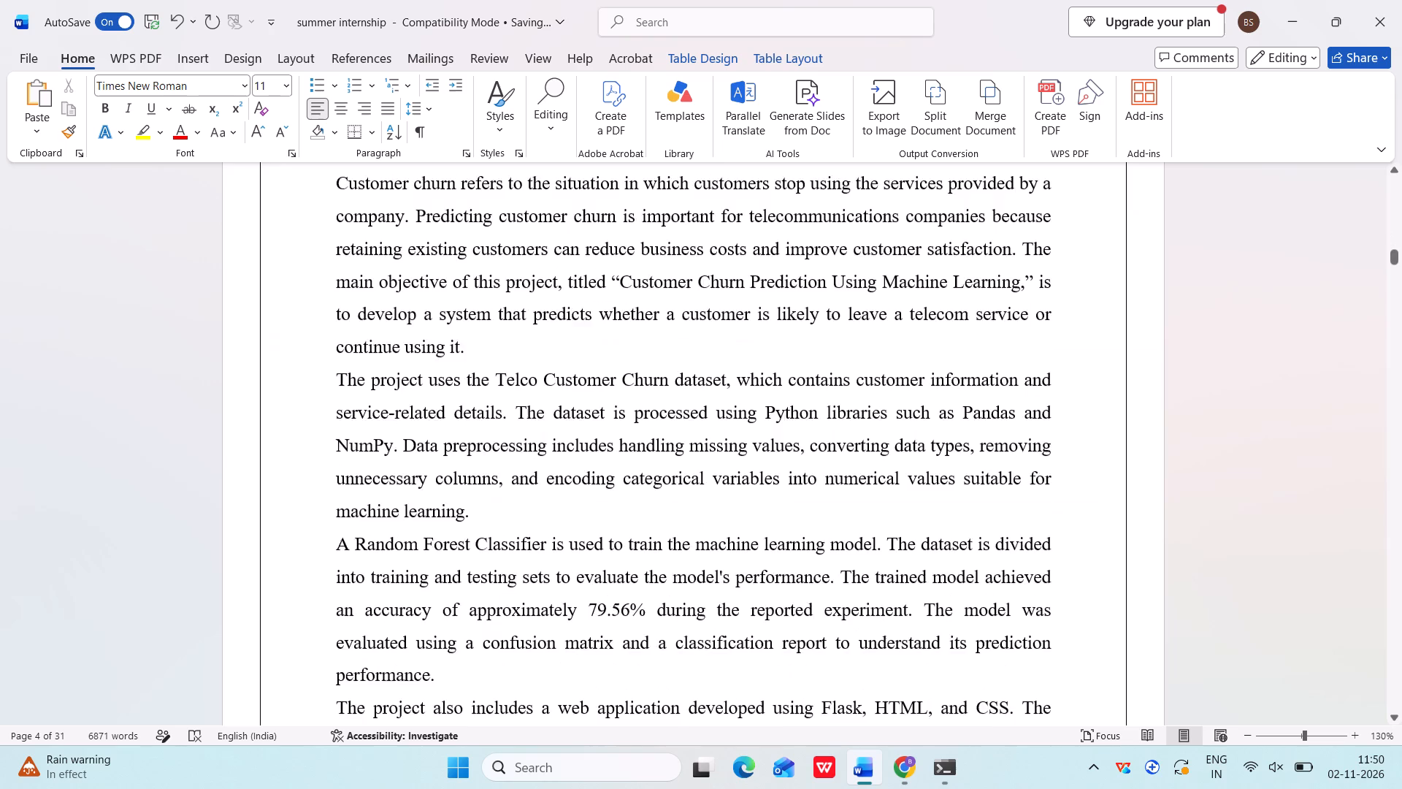
scroll(1037, 666, "down", 20)
scroll(1037, 666, "down", 20)
scroll(1037, 666, "down", 20)
scroll(1037, 666, "up", 1)
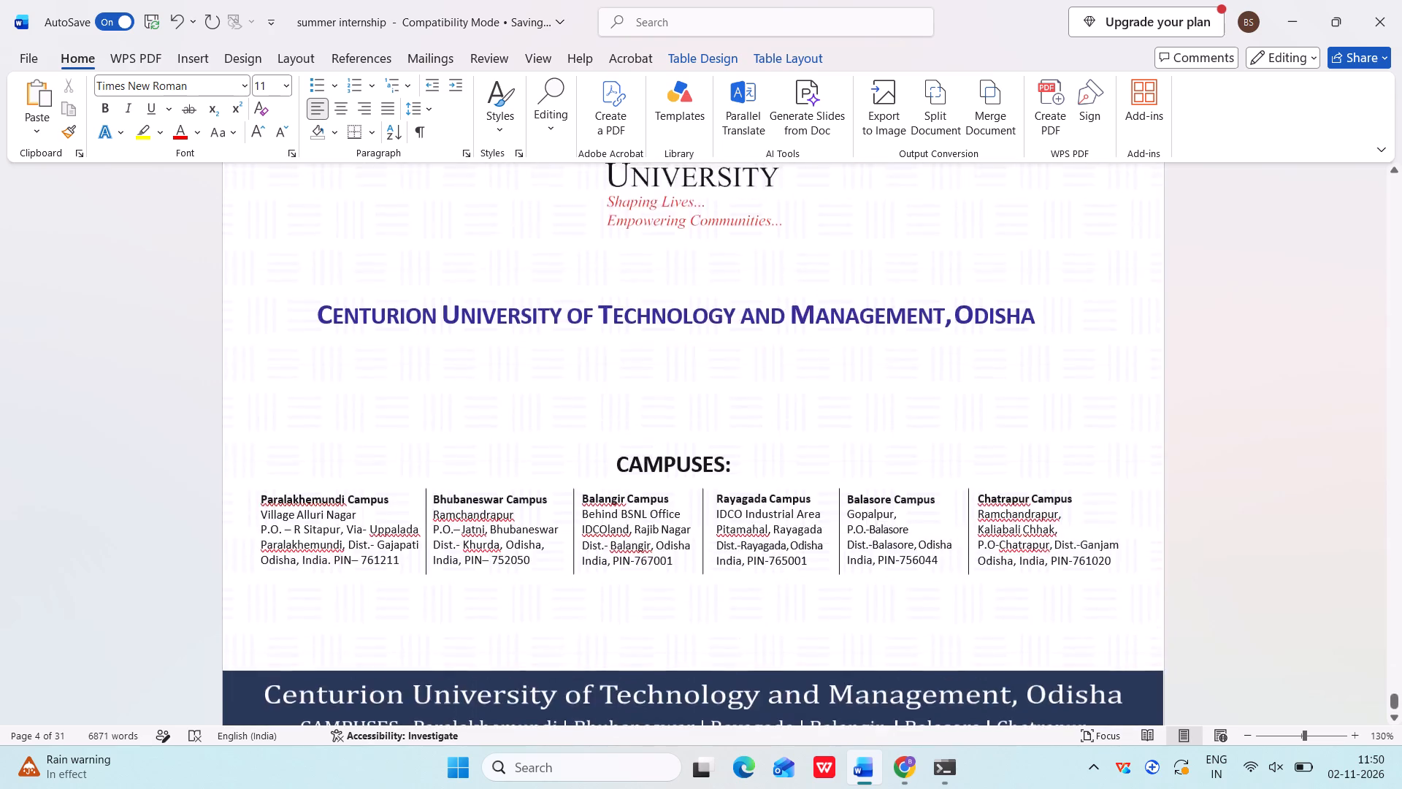
scroll(1037, 666, "up", 2)
scroll(1037, 666, "down", 1)
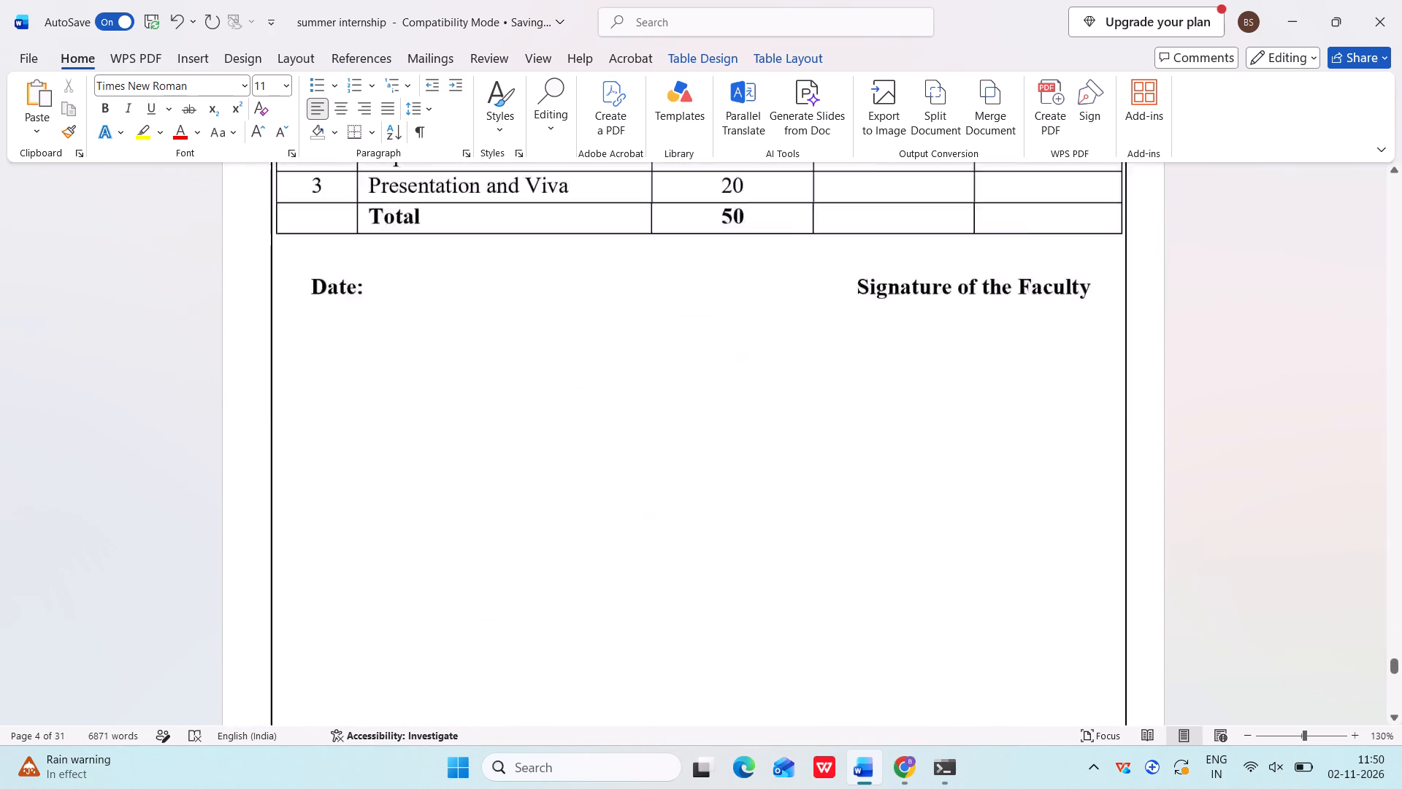
scroll(1037, 666, "up", 2)
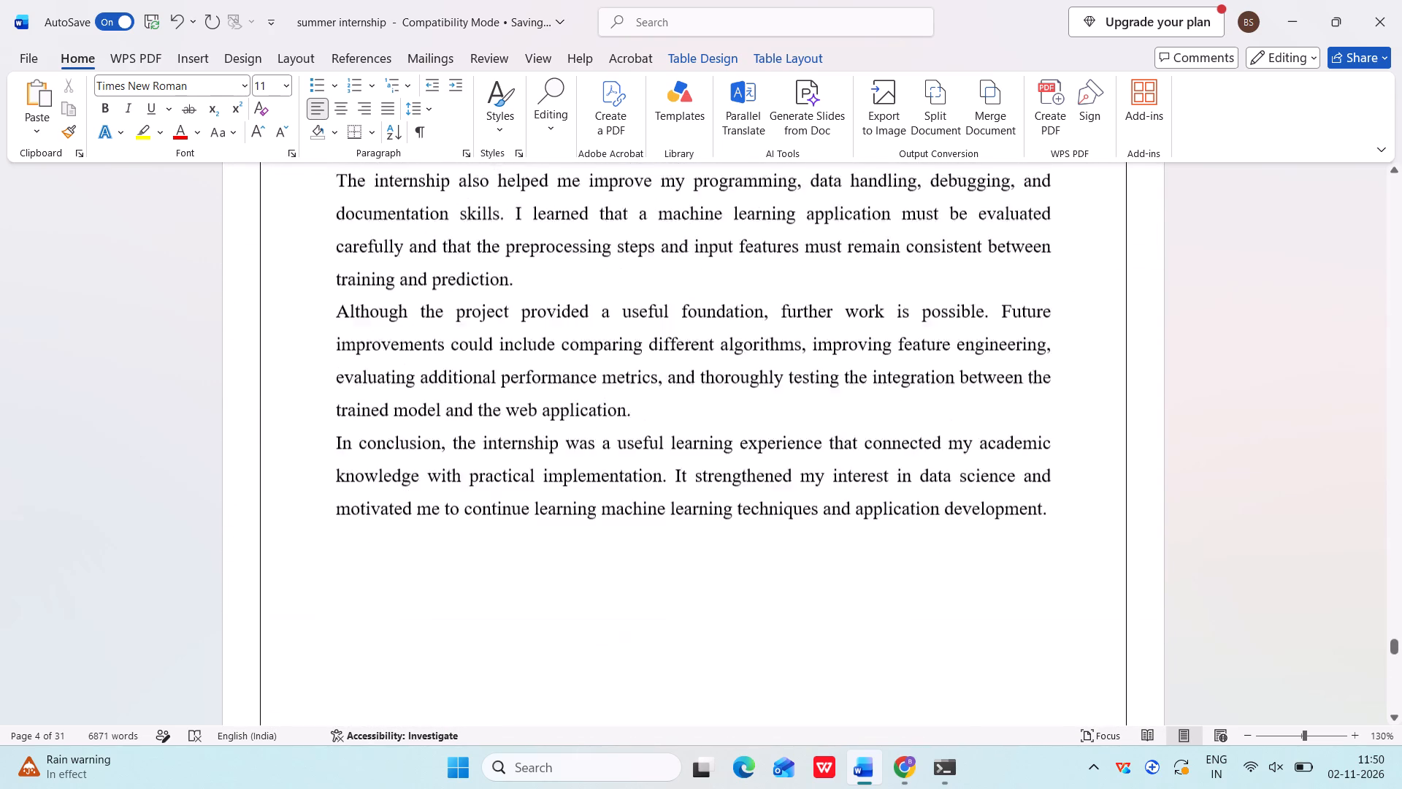
scroll(1037, 666, "up", 13)
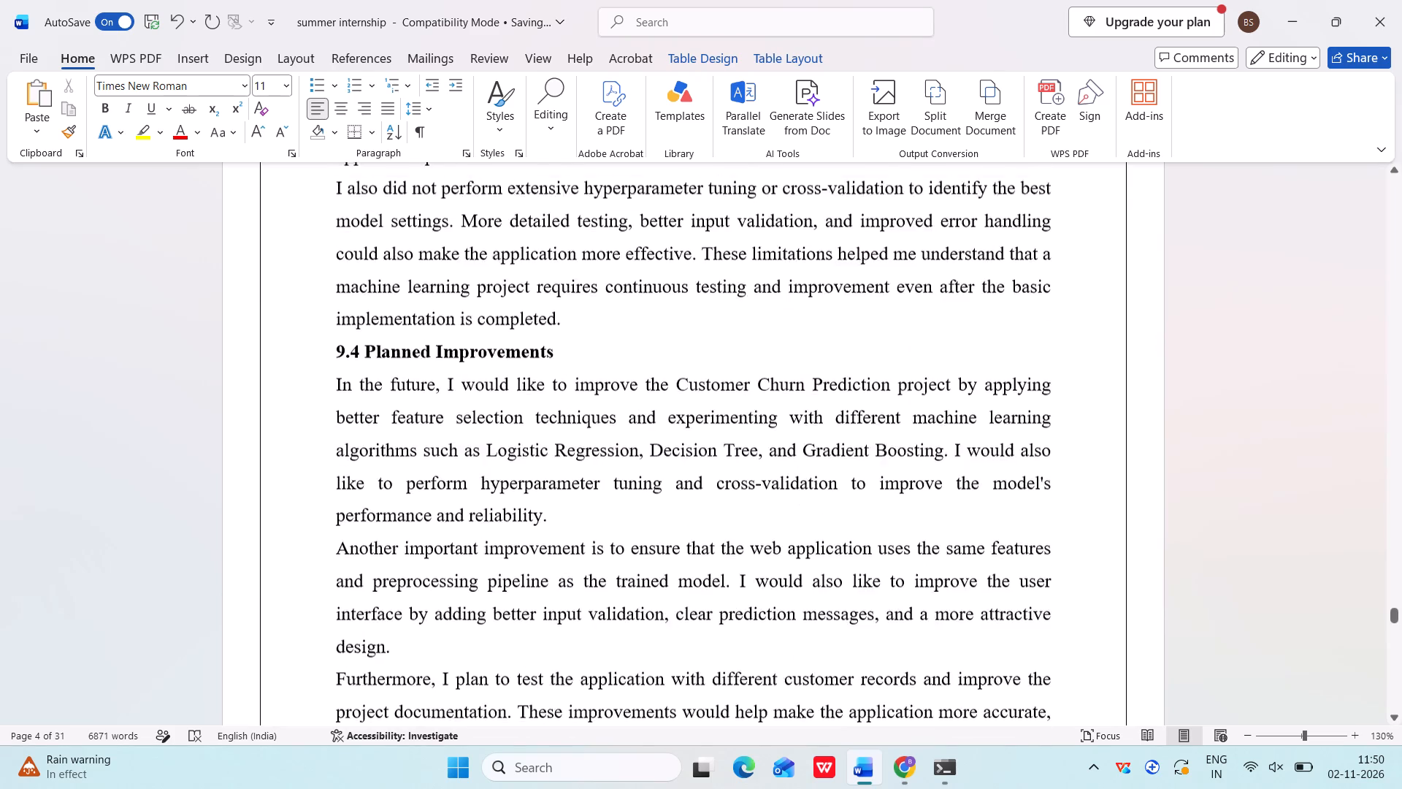
scroll(1037, 666, "up", 20)
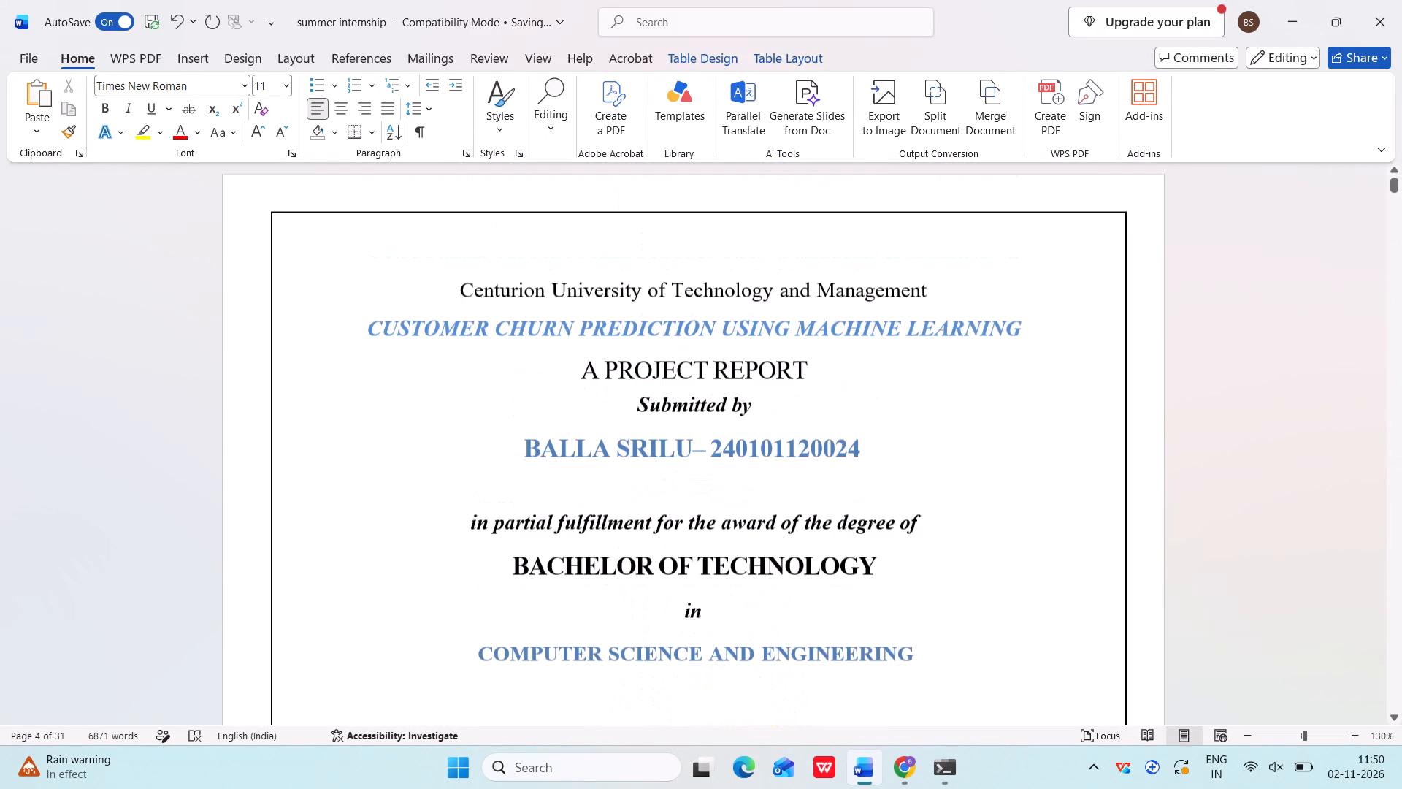
scroll(1037, 666, "down", 11)
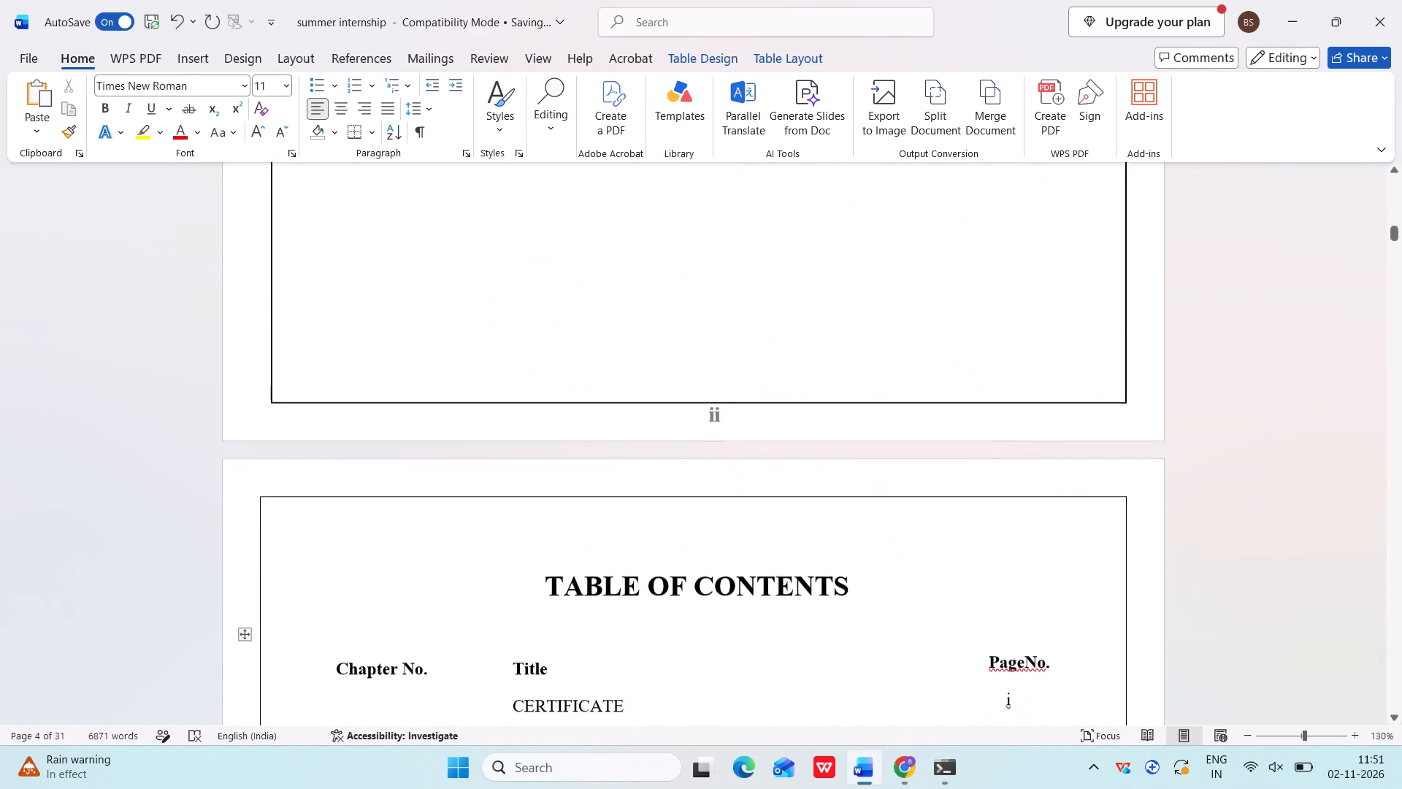
scroll(1037, 666, "down", 1)
In the Table of Contents, set the APPENDIX page number to 24 and the REFERENCES page number to 23.
left_click(1021, 535)
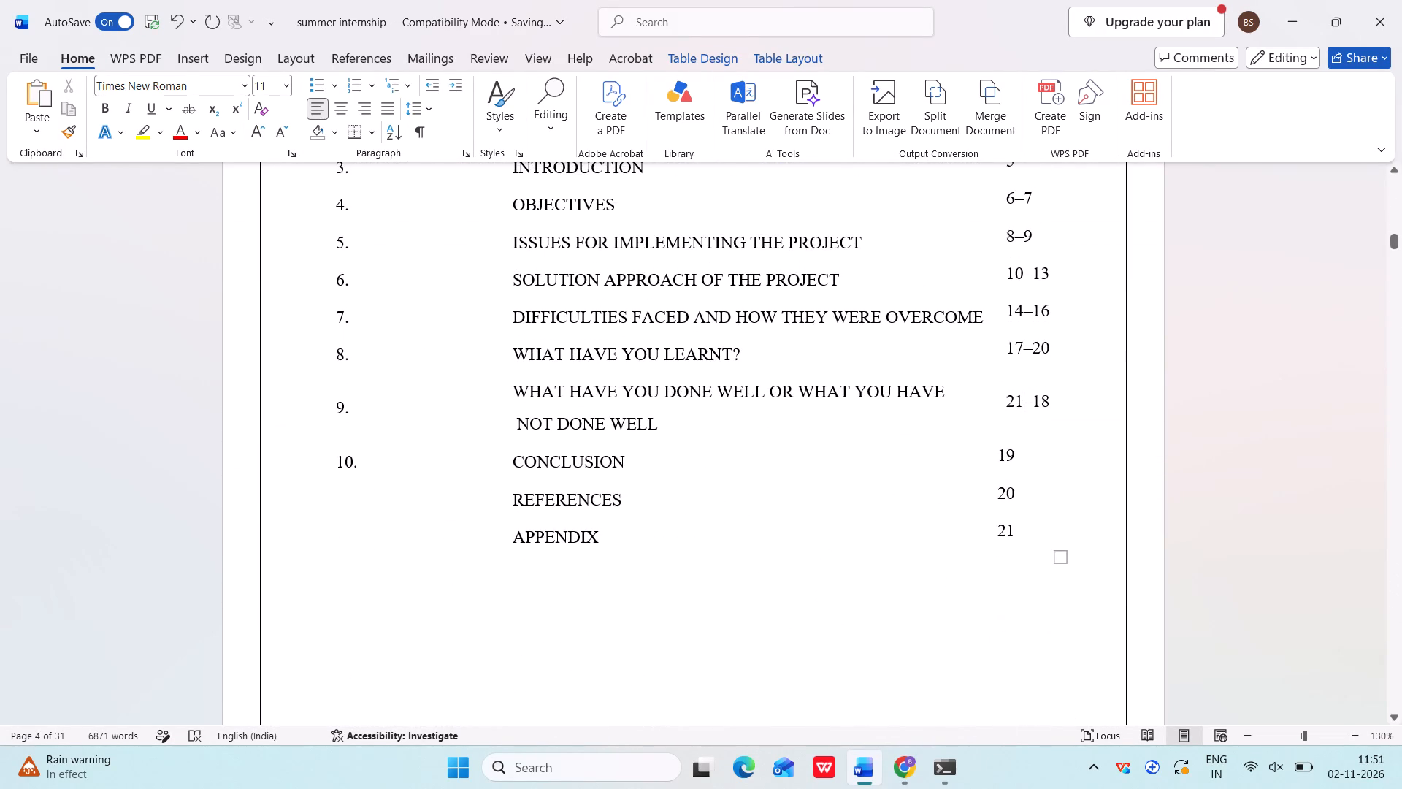
key("BackSpace")
key("4")
left_click(1018, 492)
key("BackSpace")
key("3")
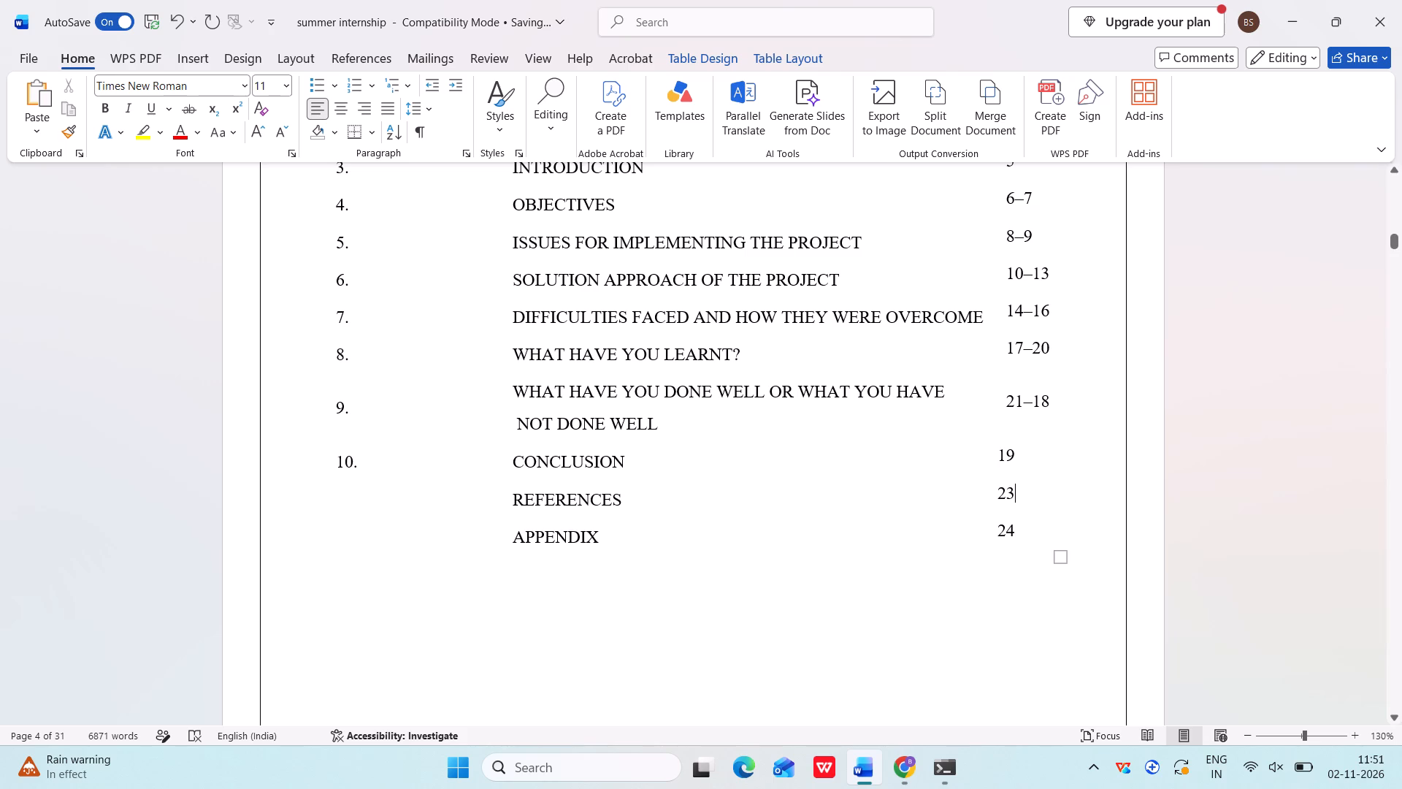
Align the APPENDIX and REFERENCES page numbers in the Table of Contents with two leading spaces each.
left_click(997, 527)
key("space")
key("space")
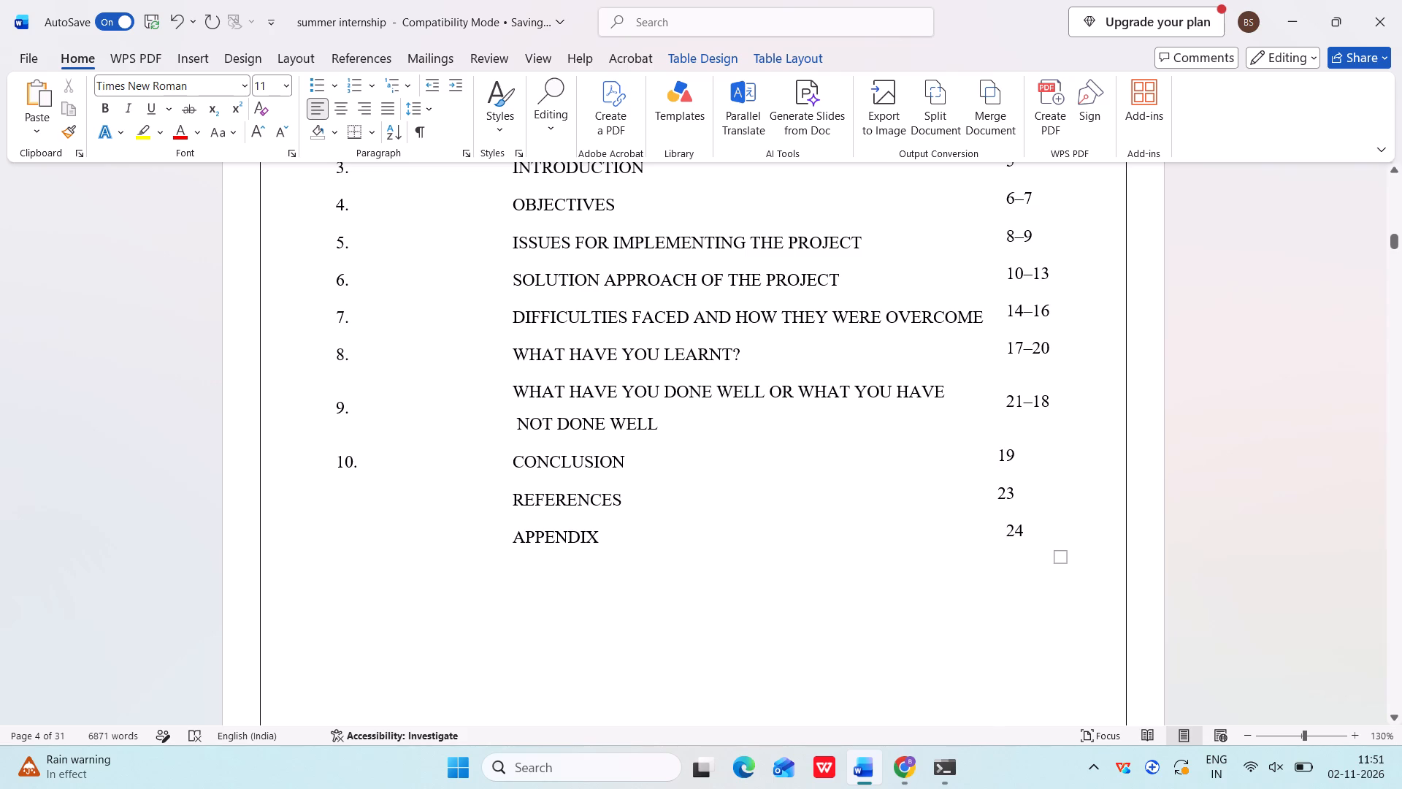
left_click(995, 498)
key("space")
key("space")
key("space")
key("BackSpace")
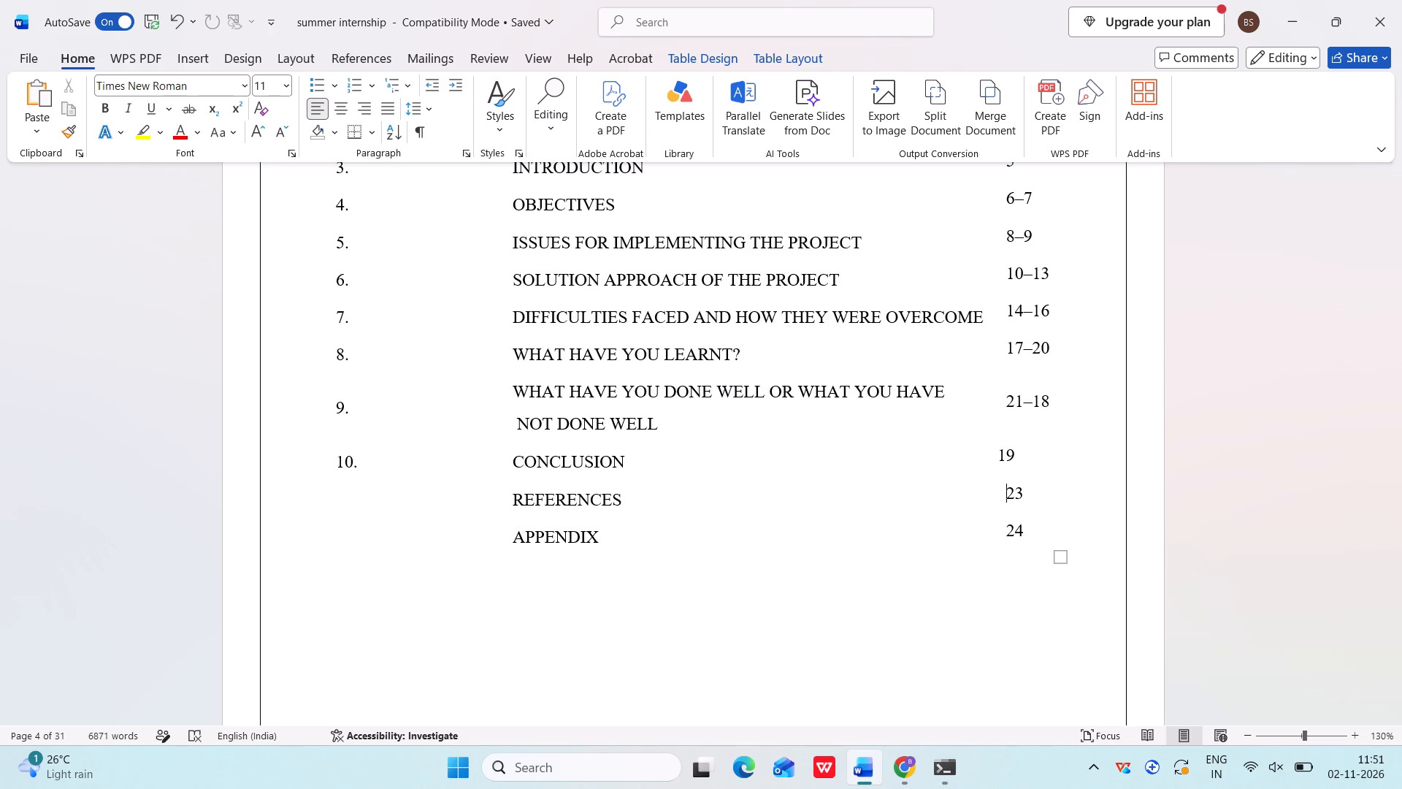
Look through the report's chapters 8 to 10 to check the printed page numbers against the Table of Contents.
scroll(1006, 252, "down", 1)
scroll(1026, 243, "up", 1)
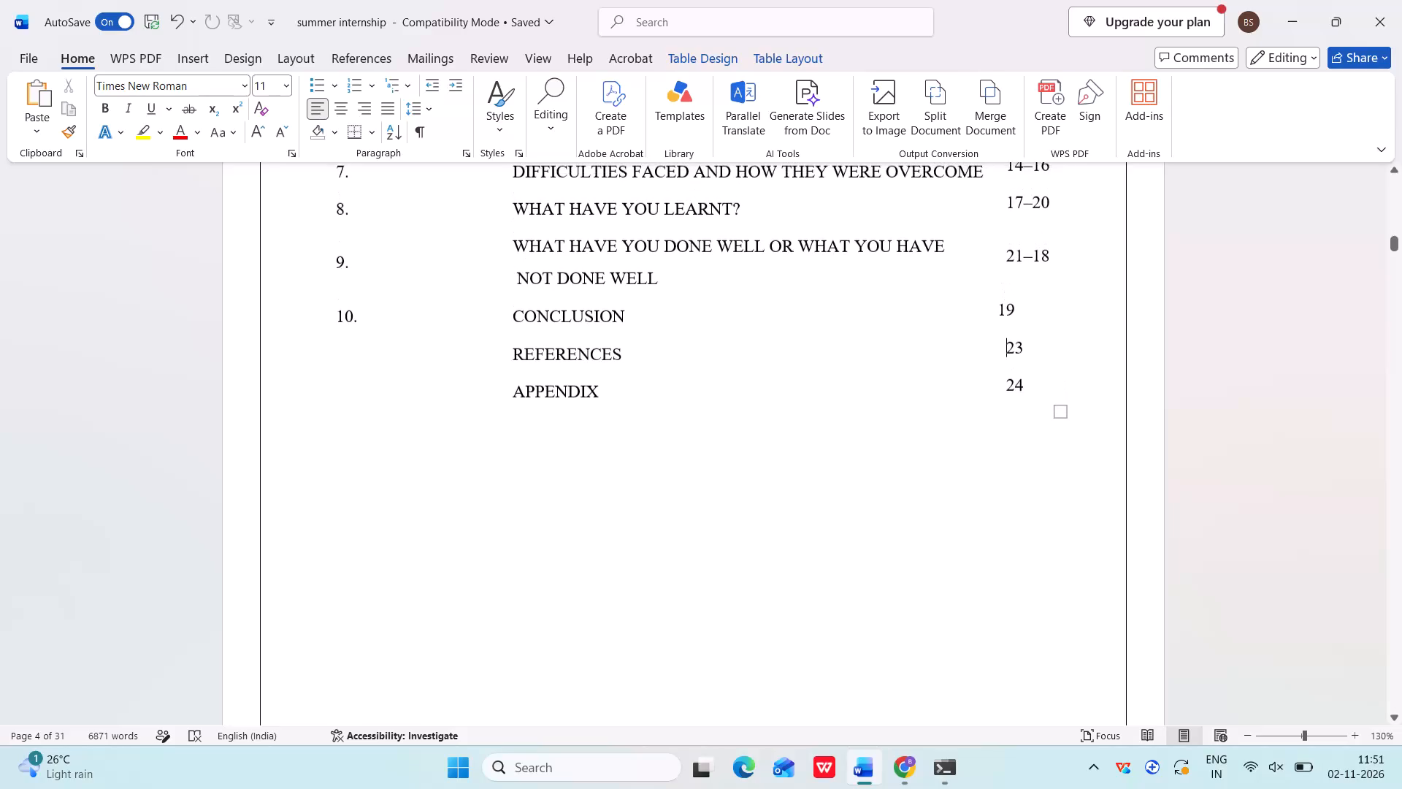
scroll(1026, 243, "up", 1)
scroll(1026, 243, "down", 14)
scroll(1026, 243, "down", 20)
scroll(1026, 243, "down", 4)
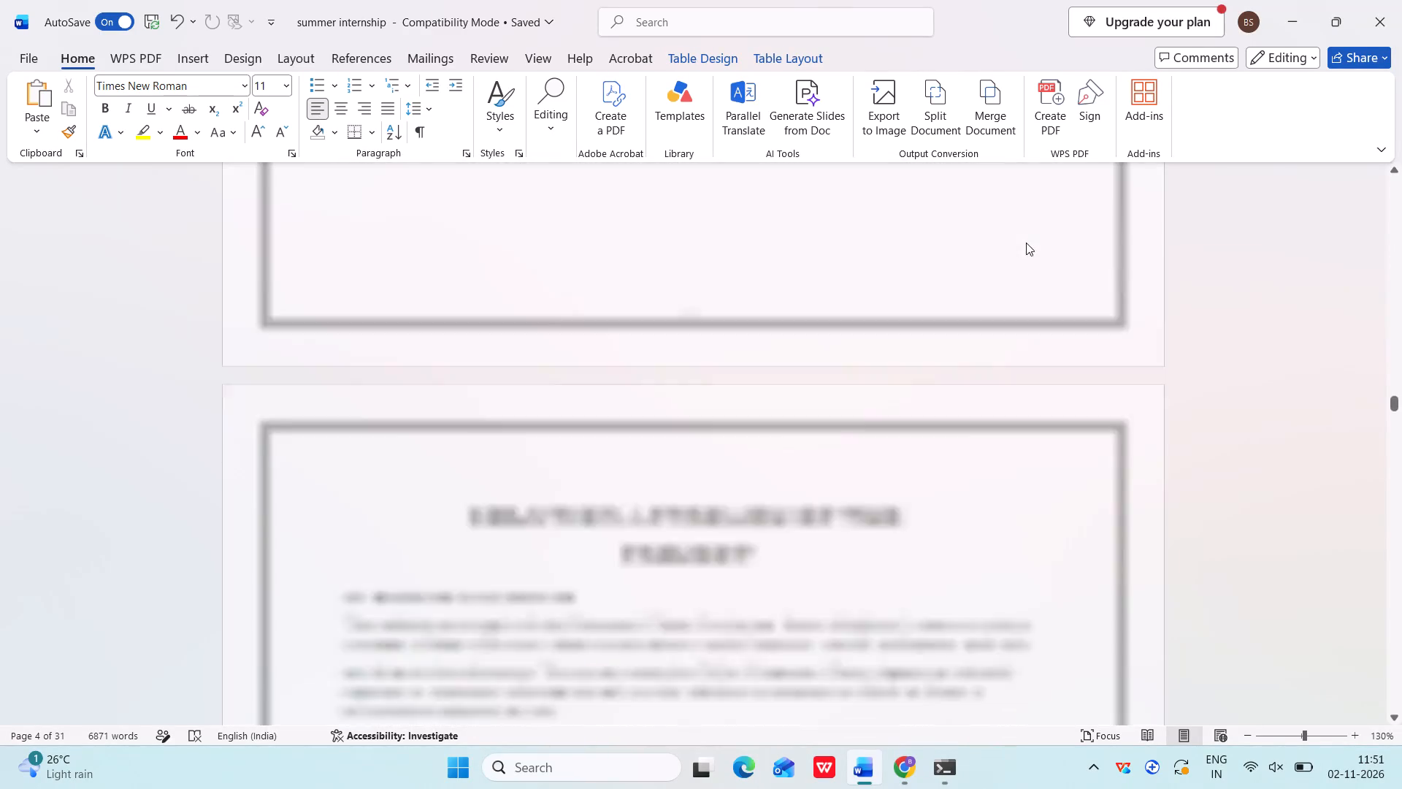
scroll(1026, 243, "down", 20)
scroll(1026, 243, "down", 20)
scroll(1026, 243, "down", 20)
scroll(1026, 243, "down", 5)
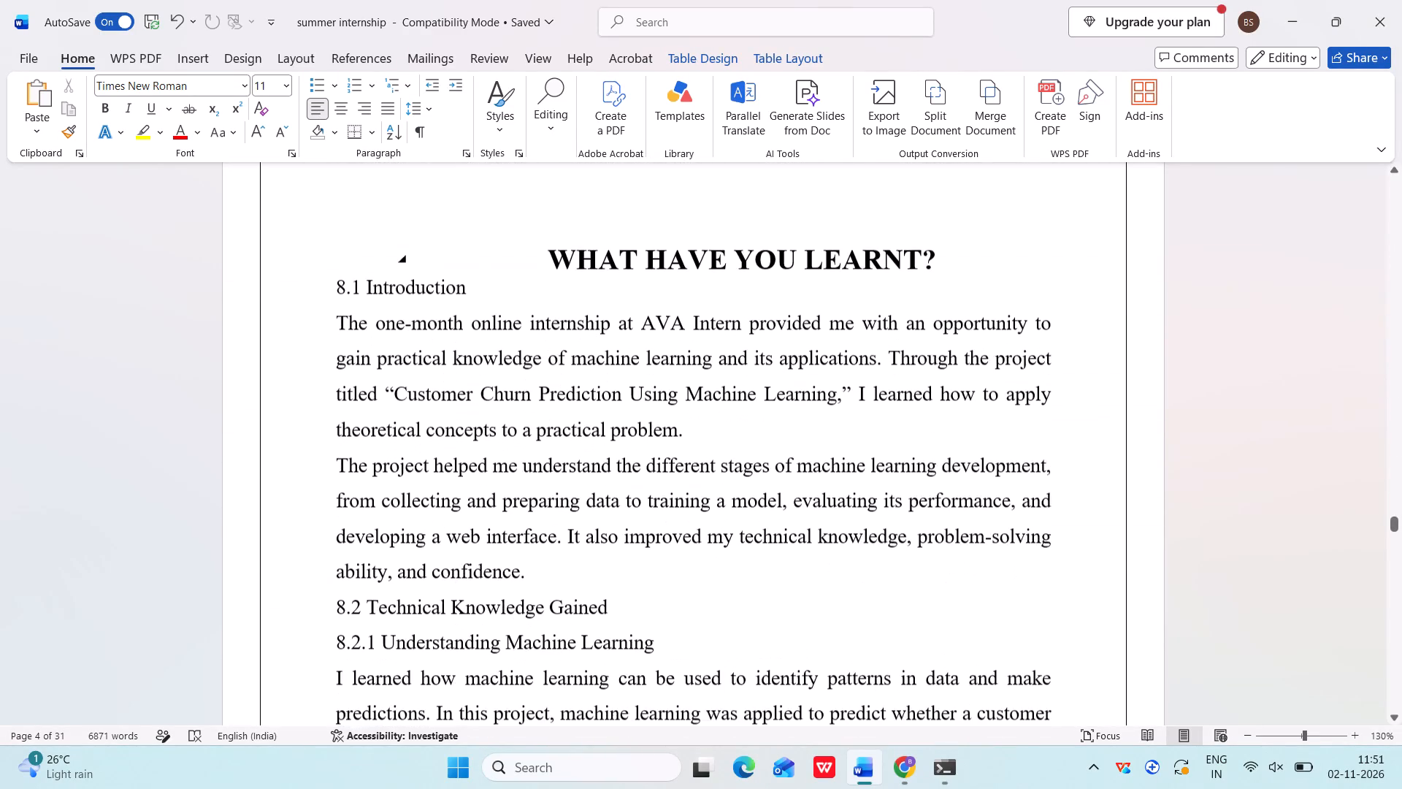
scroll(1026, 243, "down", 9)
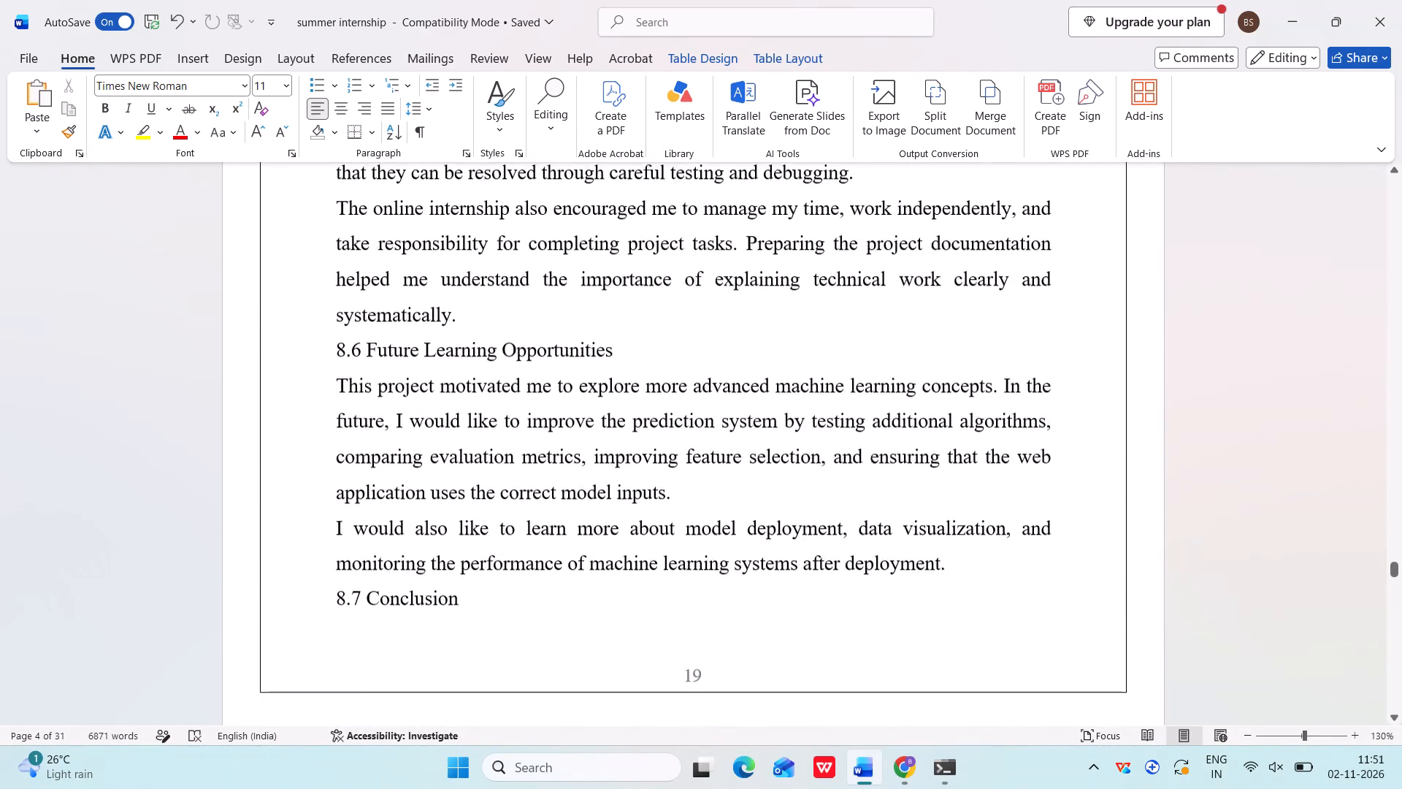
scroll(1026, 243, "down", 5)
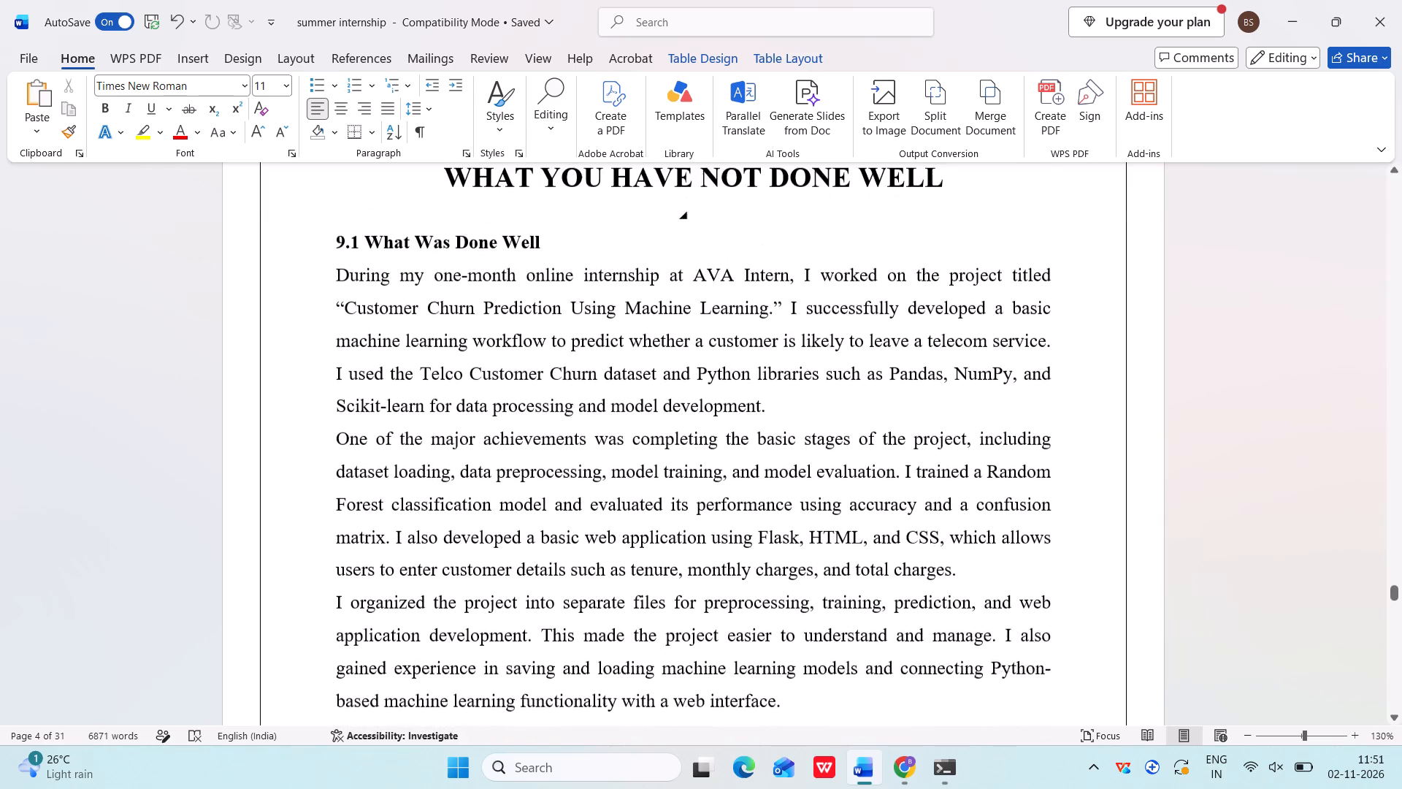
scroll(1026, 243, "down", 6)
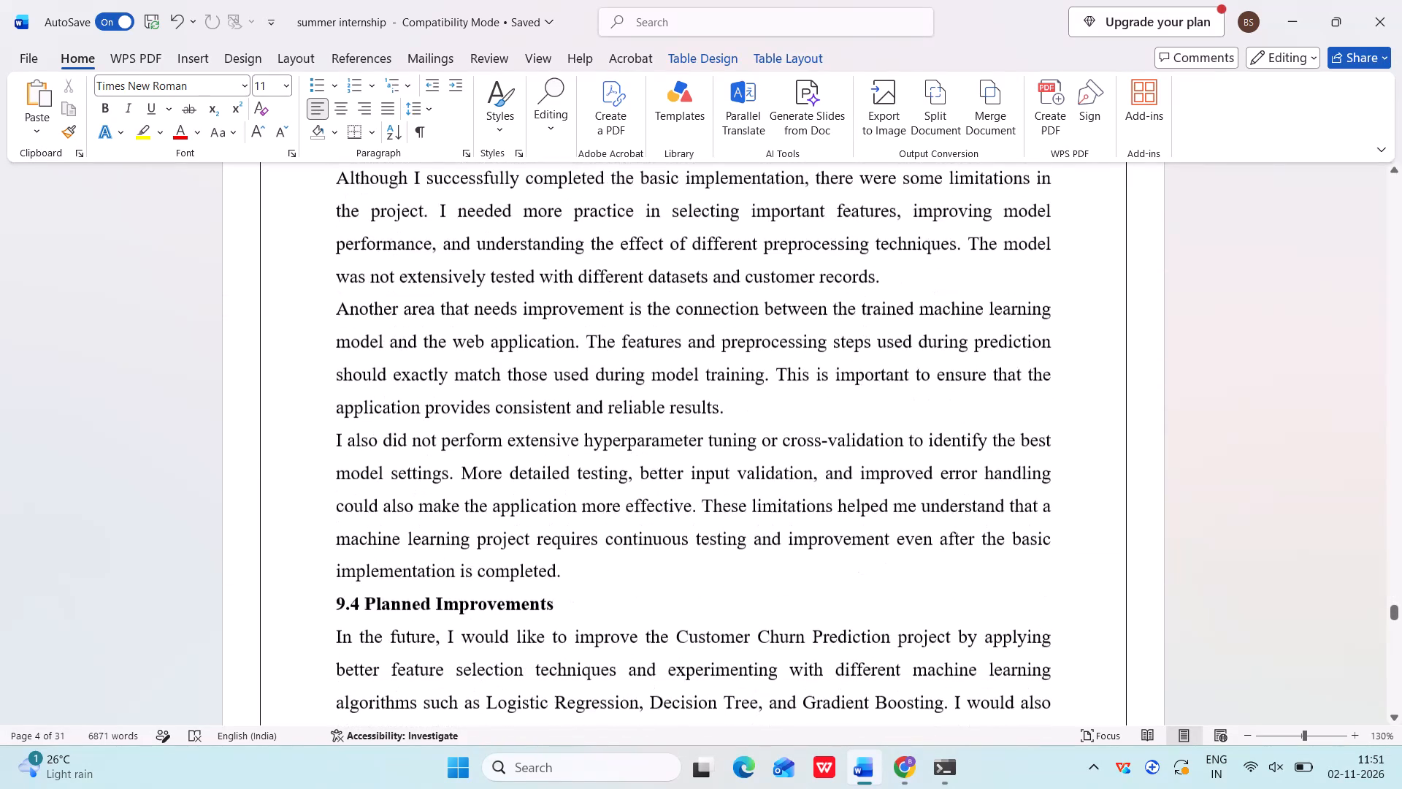
scroll(1026, 243, "down", 4)
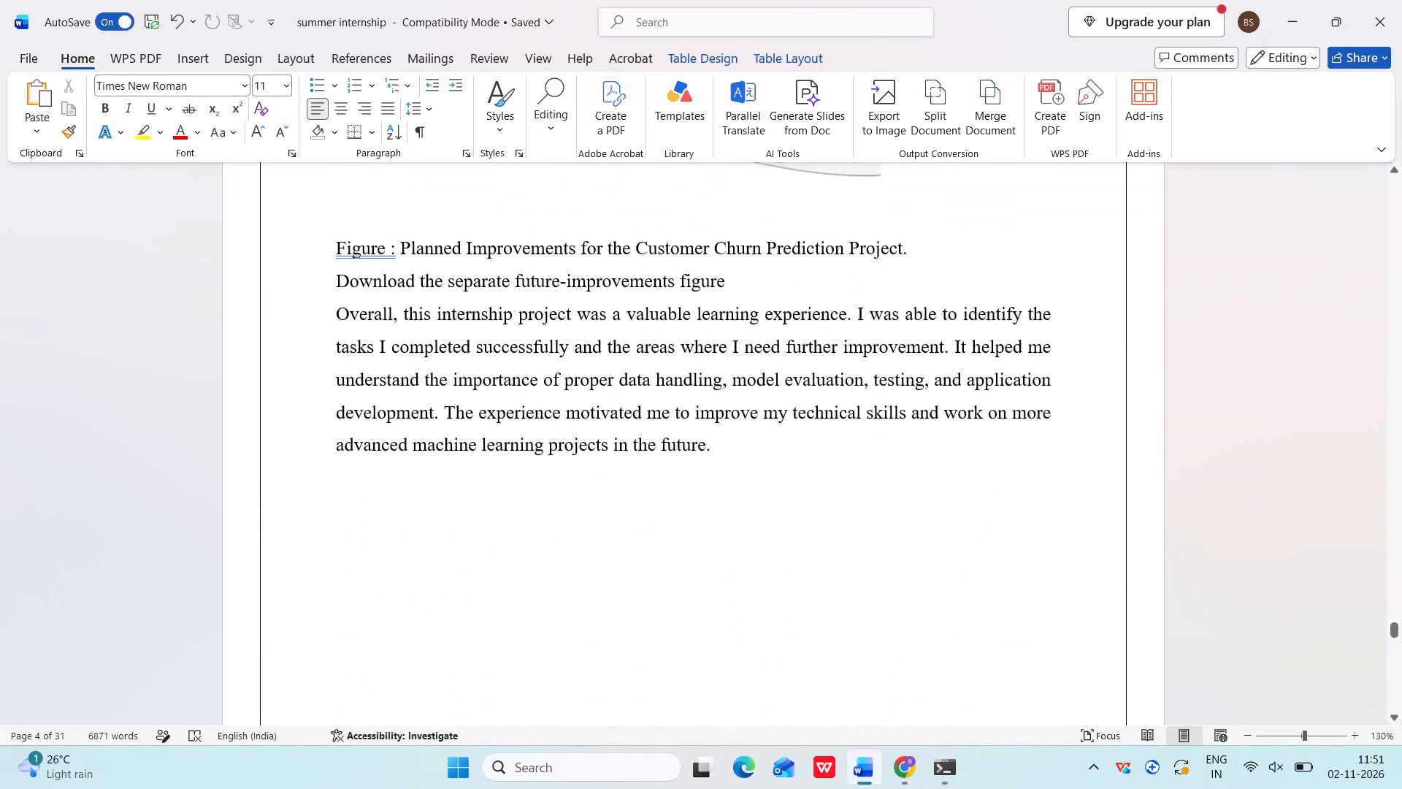
scroll(1026, 243, "down", 2)
scroll(1026, 243, "up", 19)
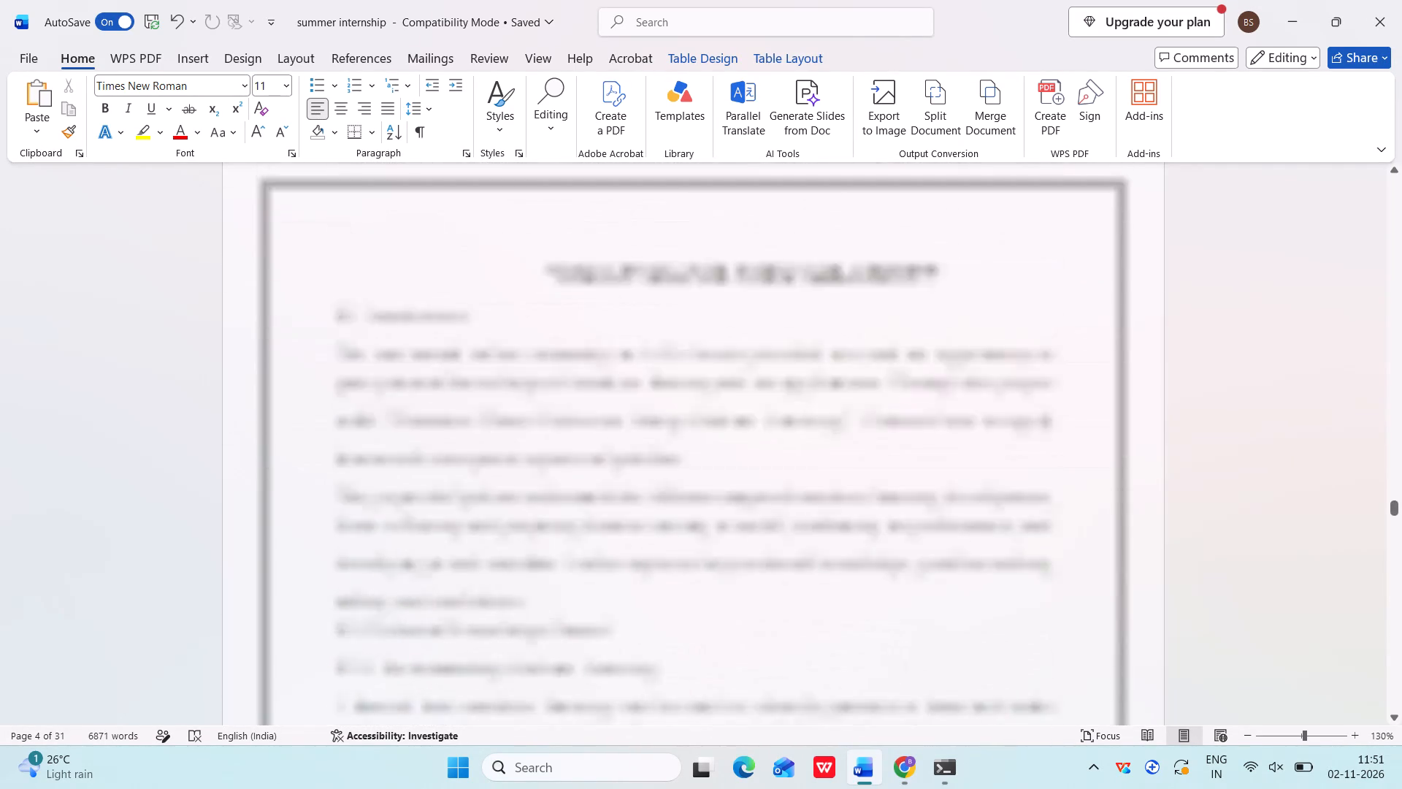
scroll(1026, 243, "up", 17)
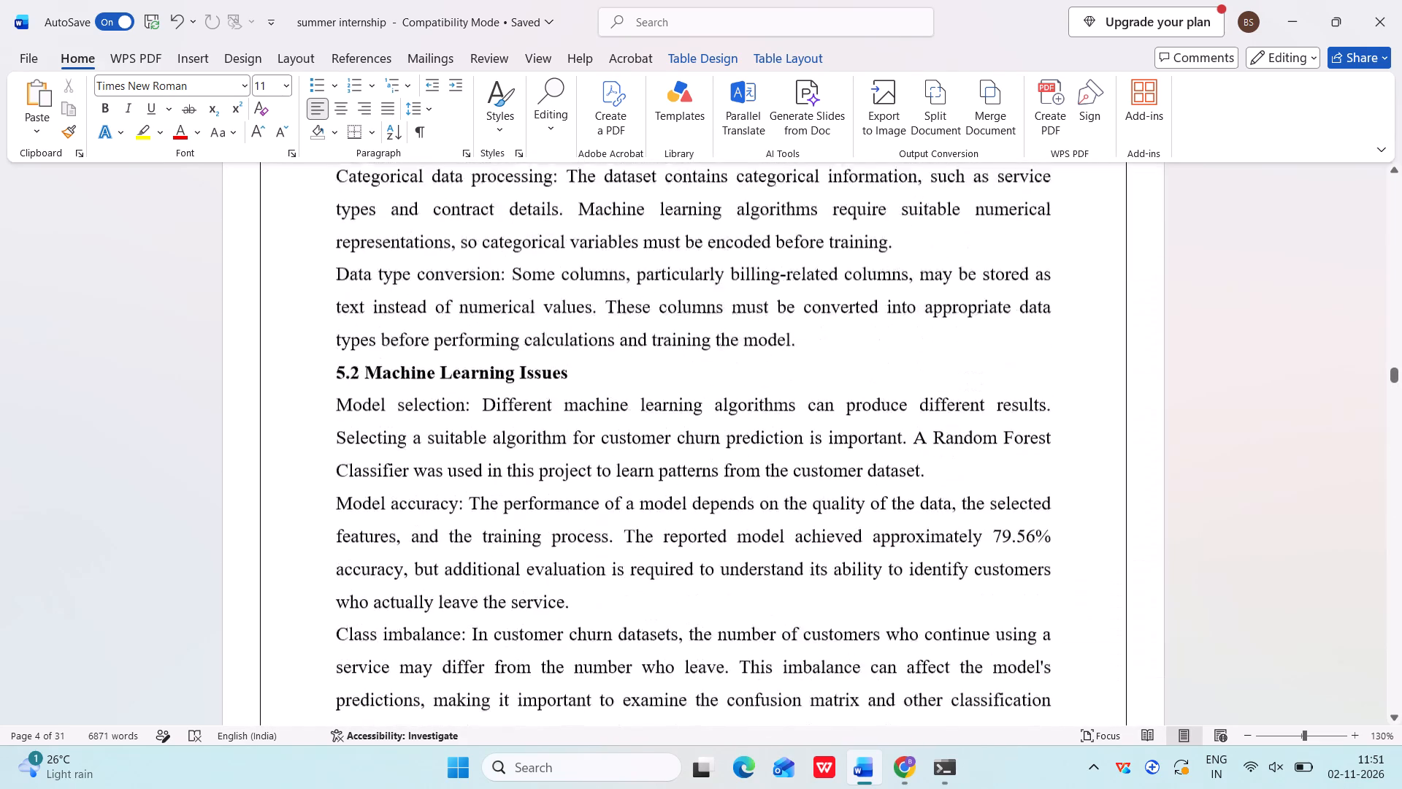
scroll(1026, 243, "up", 20)
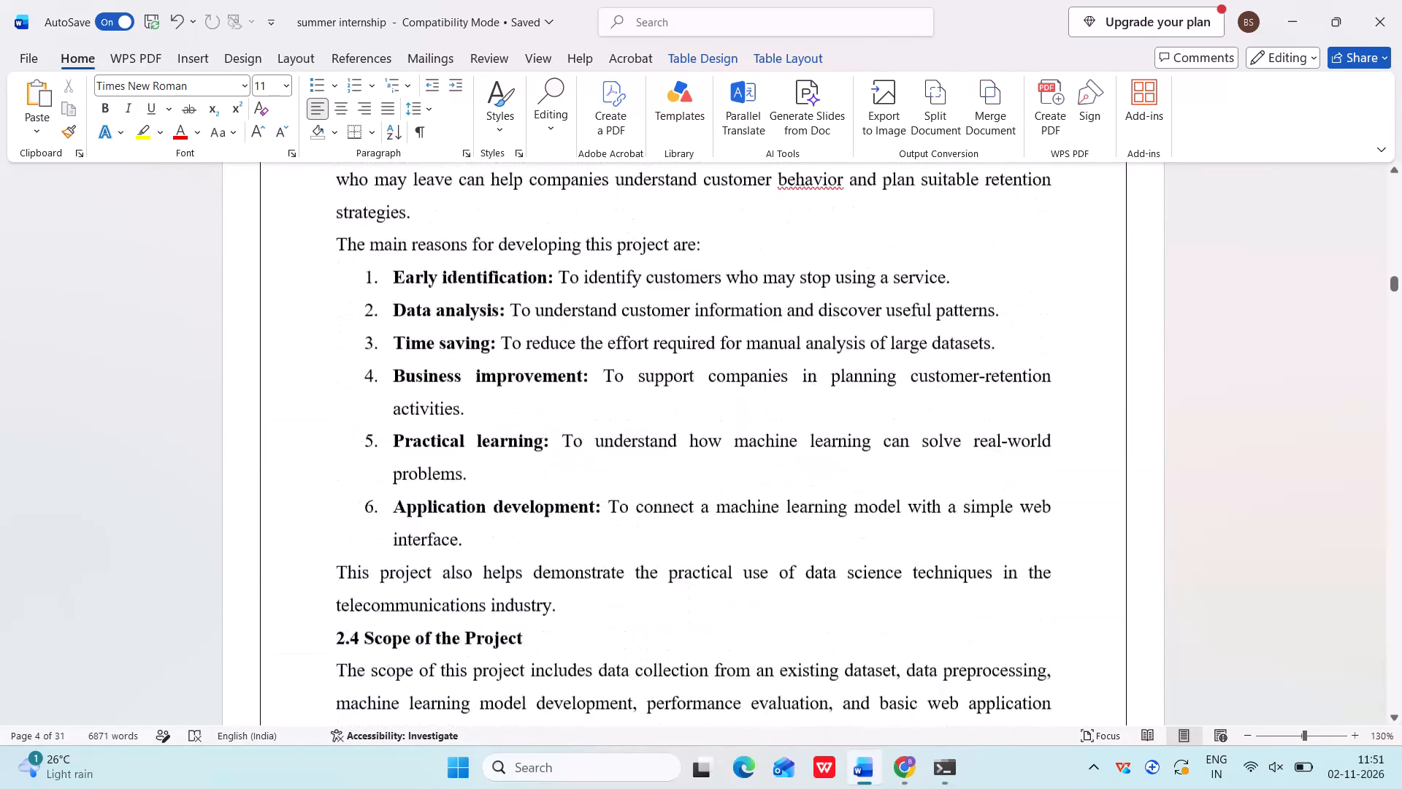
scroll(1026, 243, "up", 12)
scroll(1026, 243, "down", 2)
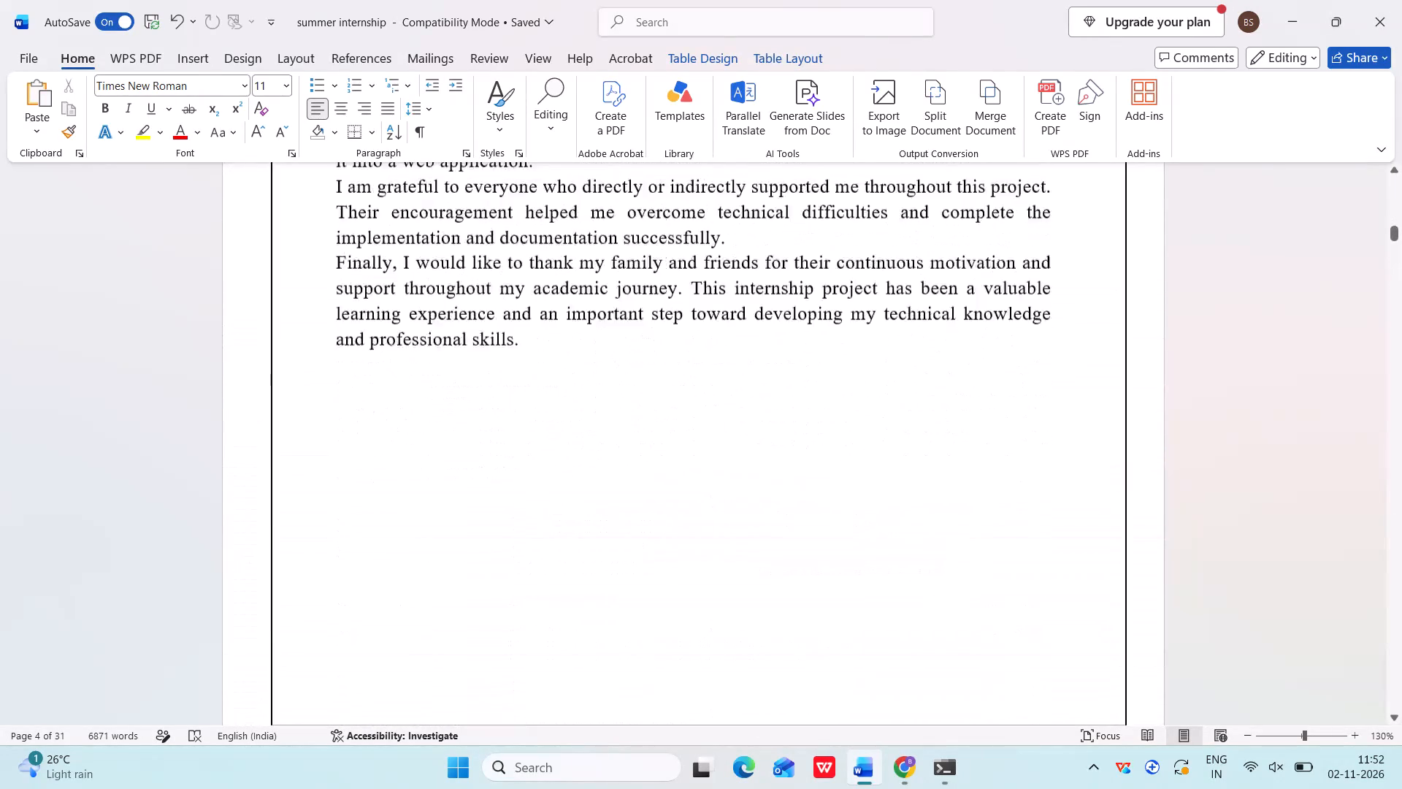
scroll(1026, 243, "down", 2)
scroll(1026, 243, "up", 1)
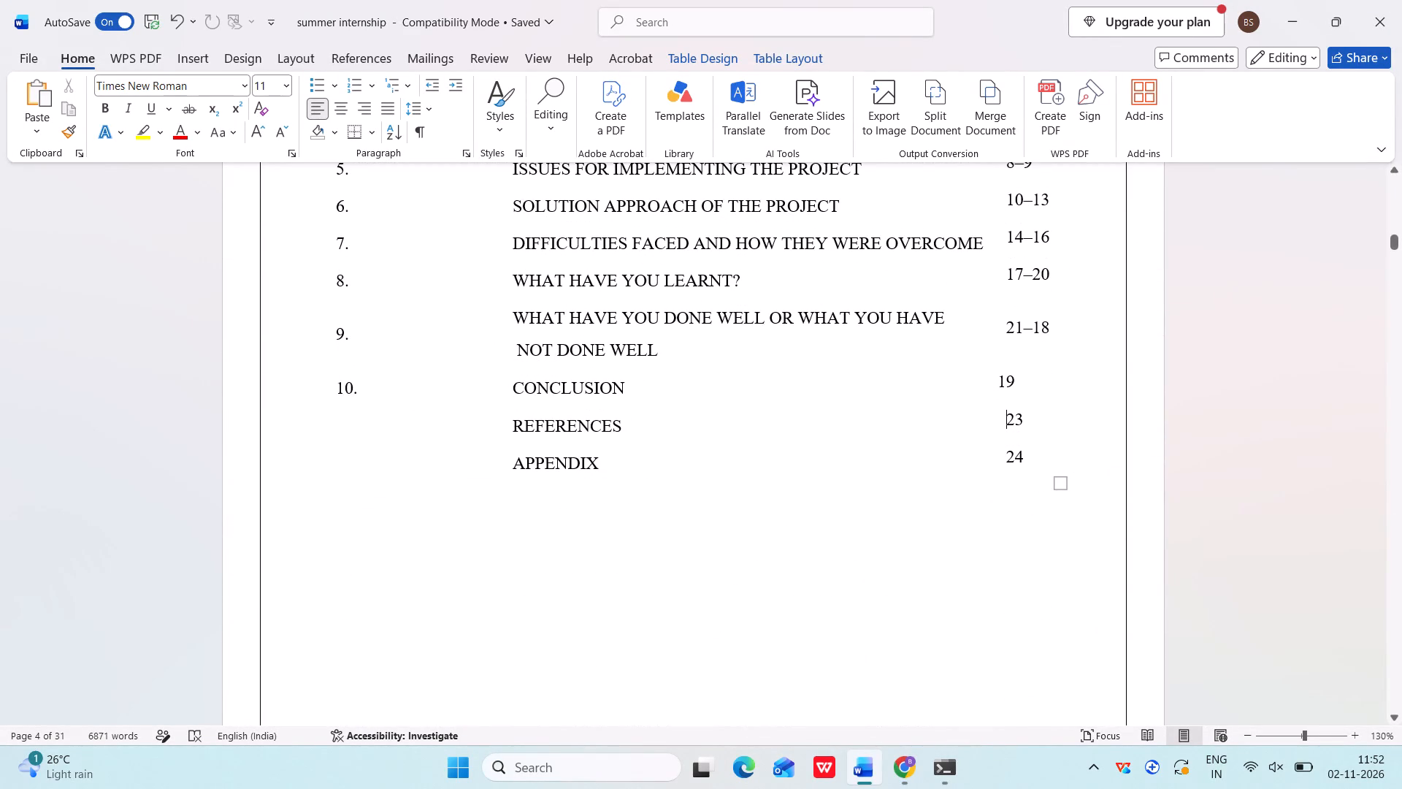
In the Table of Contents, set the end page of chapter 9 WHAT HAVE YOU DONE WELL to 23.
left_click(1049, 328)
key("BackSpace")
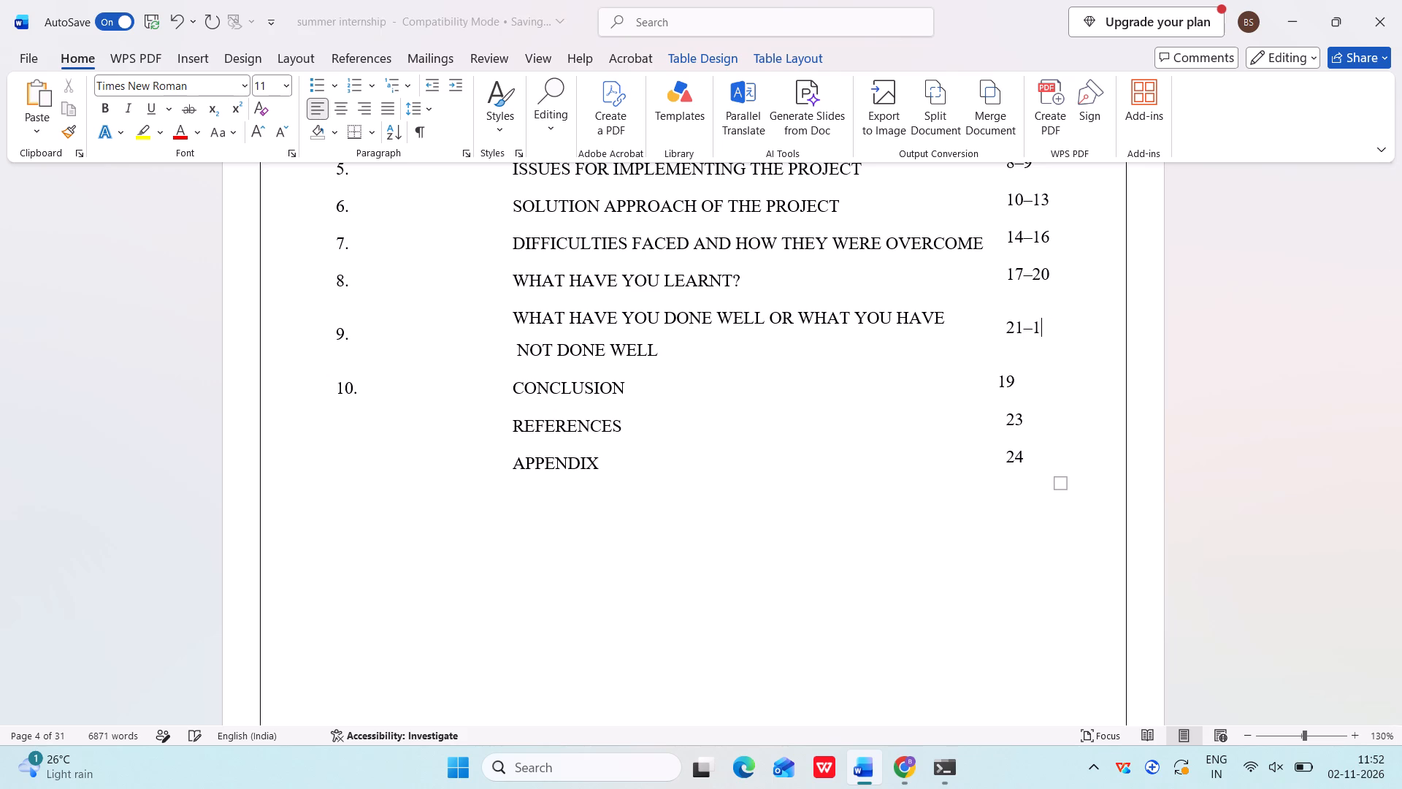
key("3")
key("BackSpace")
key("BackSpace")
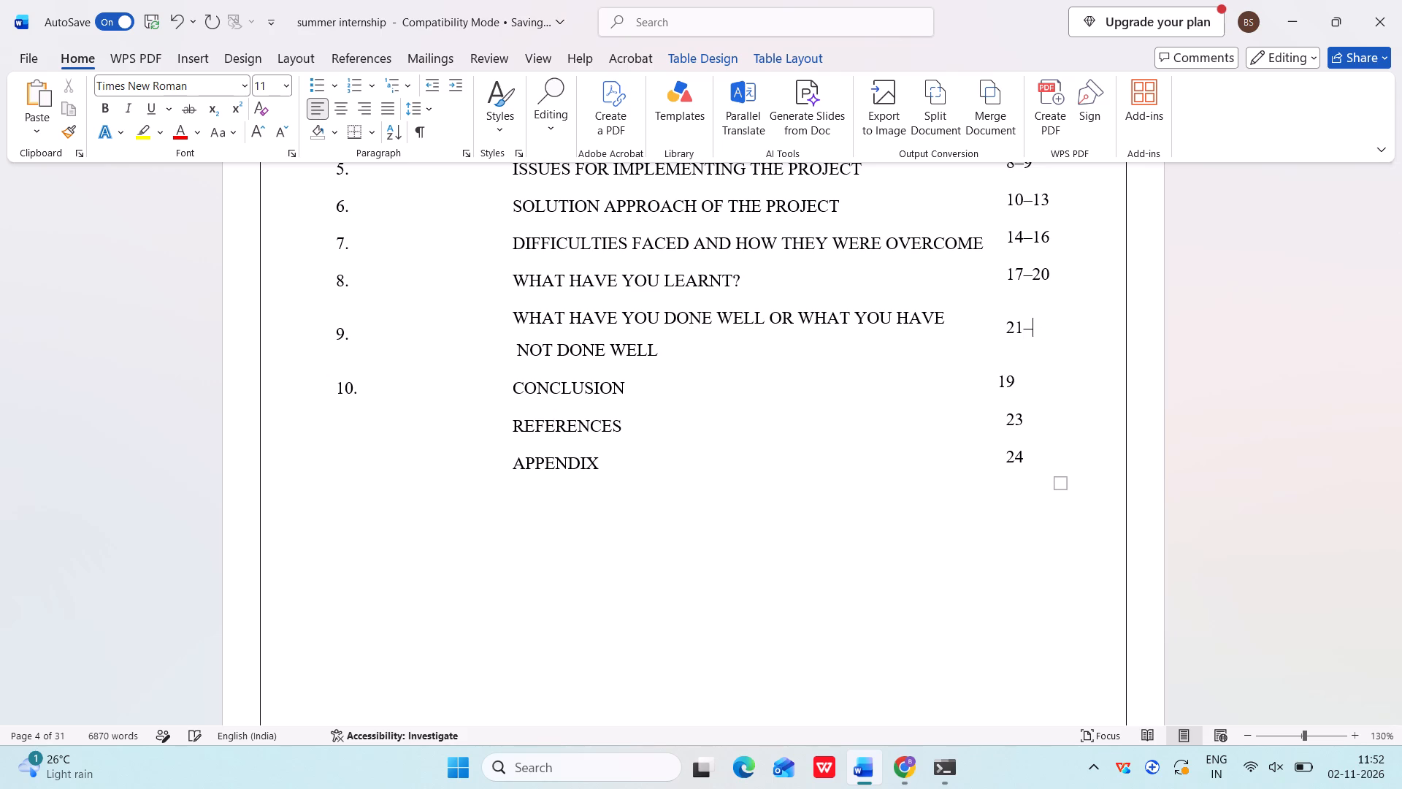
type("23")
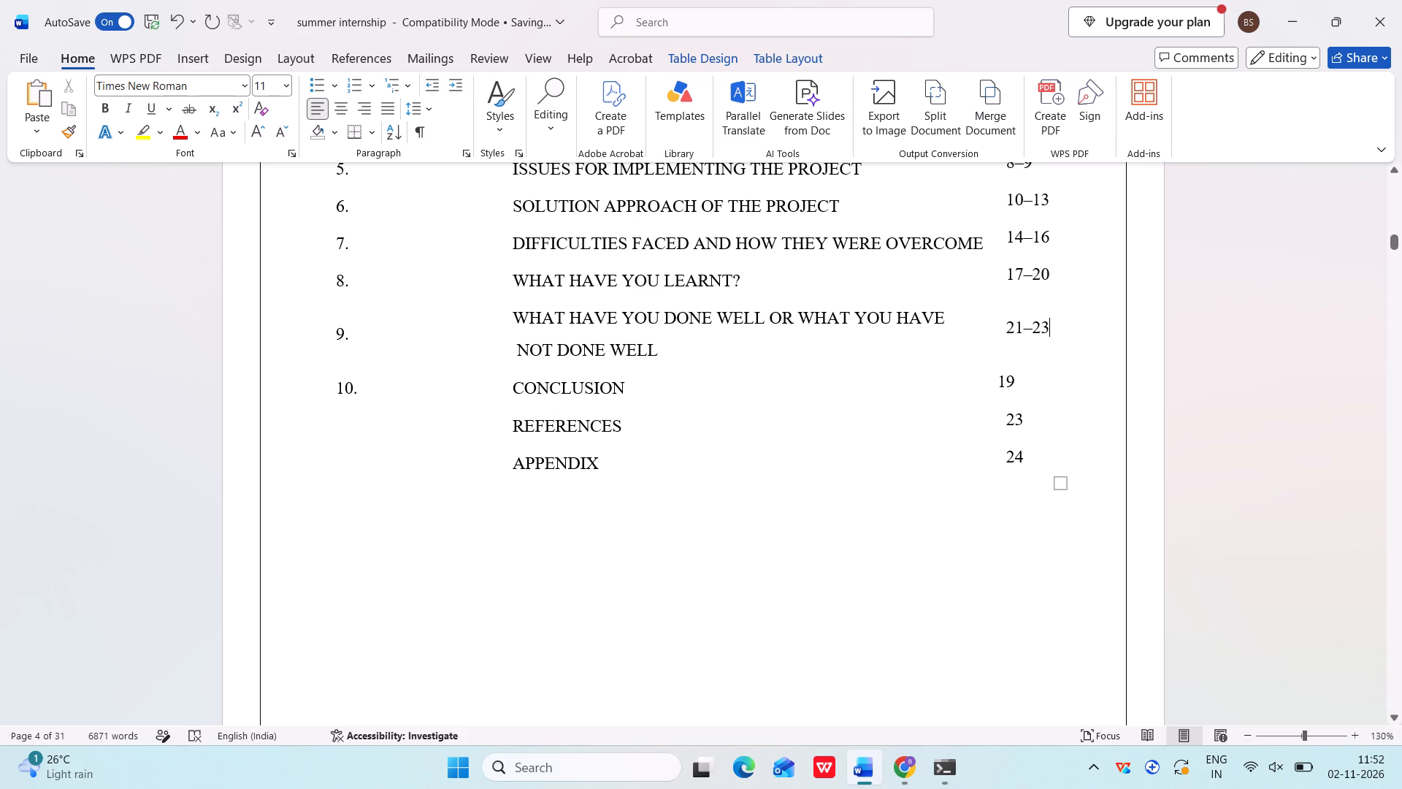
Set the CONCLUSION page number in the Table of Contents to 24, aligned with two leading spaces.
left_click(1013, 381)
key("BackSpace")
key("BackSpace")
key("space")
key("space")
key("space")
key("BackSpace")
type("24")
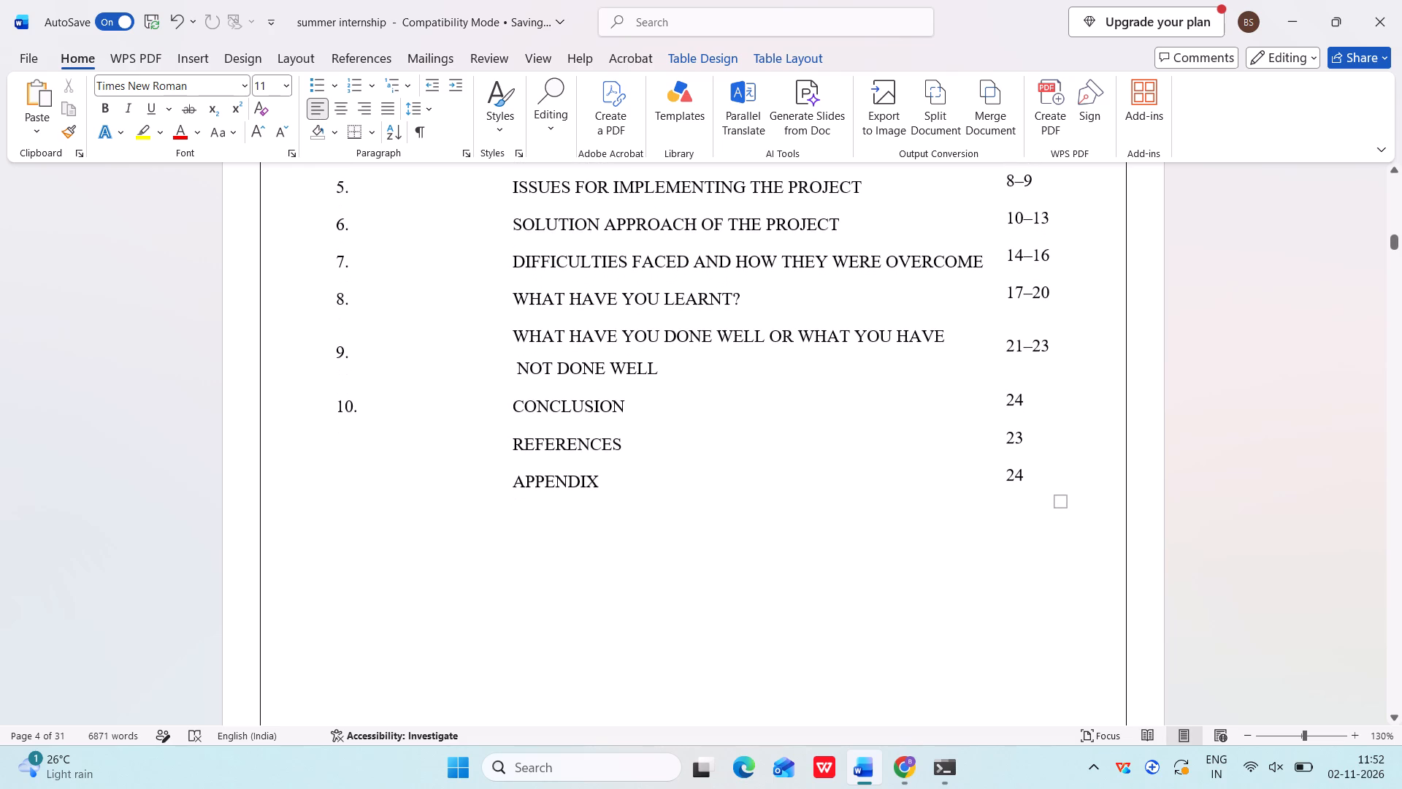
Look through the closing pages around CONCLUSION and ASSESSMENT to check which printed page numbers and sections the report contains.
scroll(1034, 379, "down", 16)
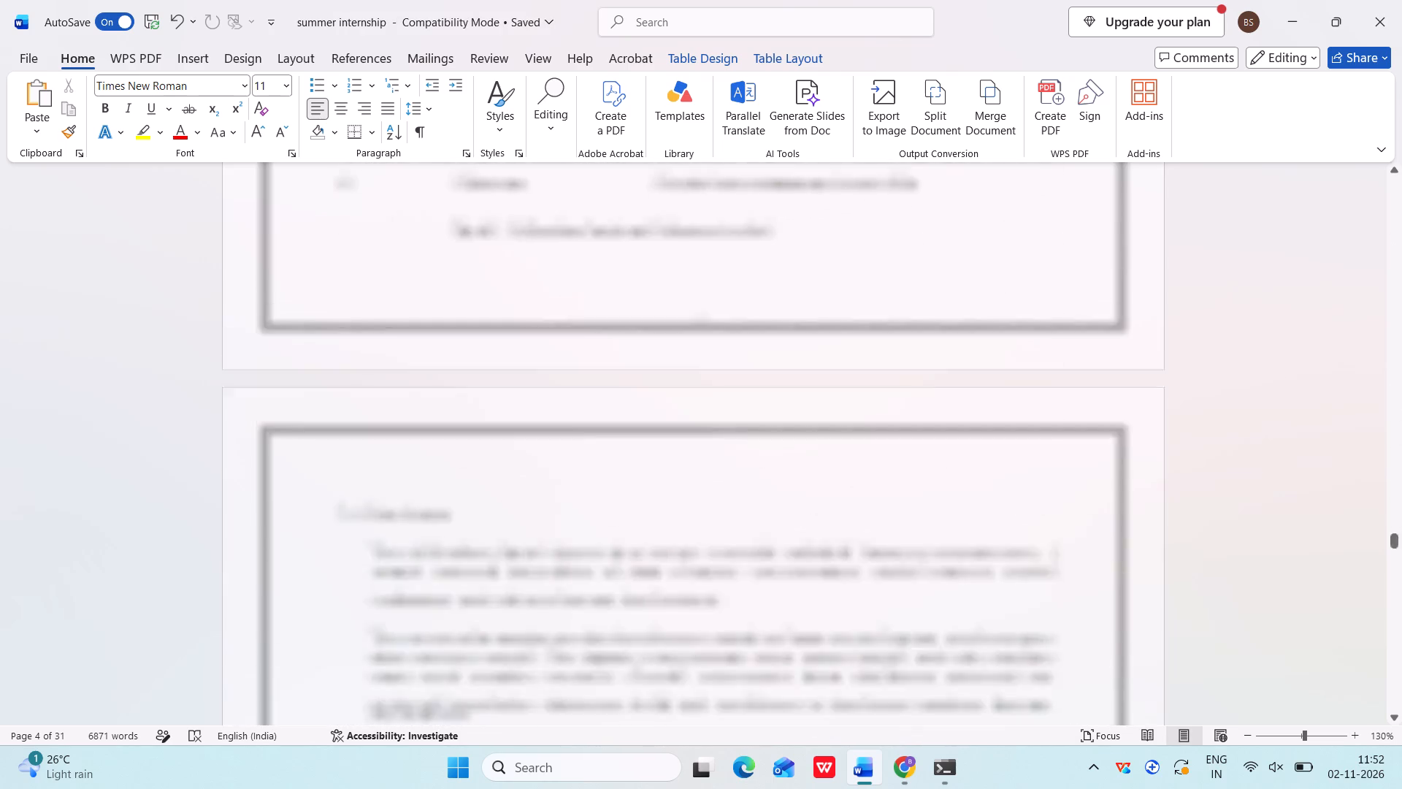
scroll(1034, 379, "down", 9)
scroll(1034, 379, "up", 12)
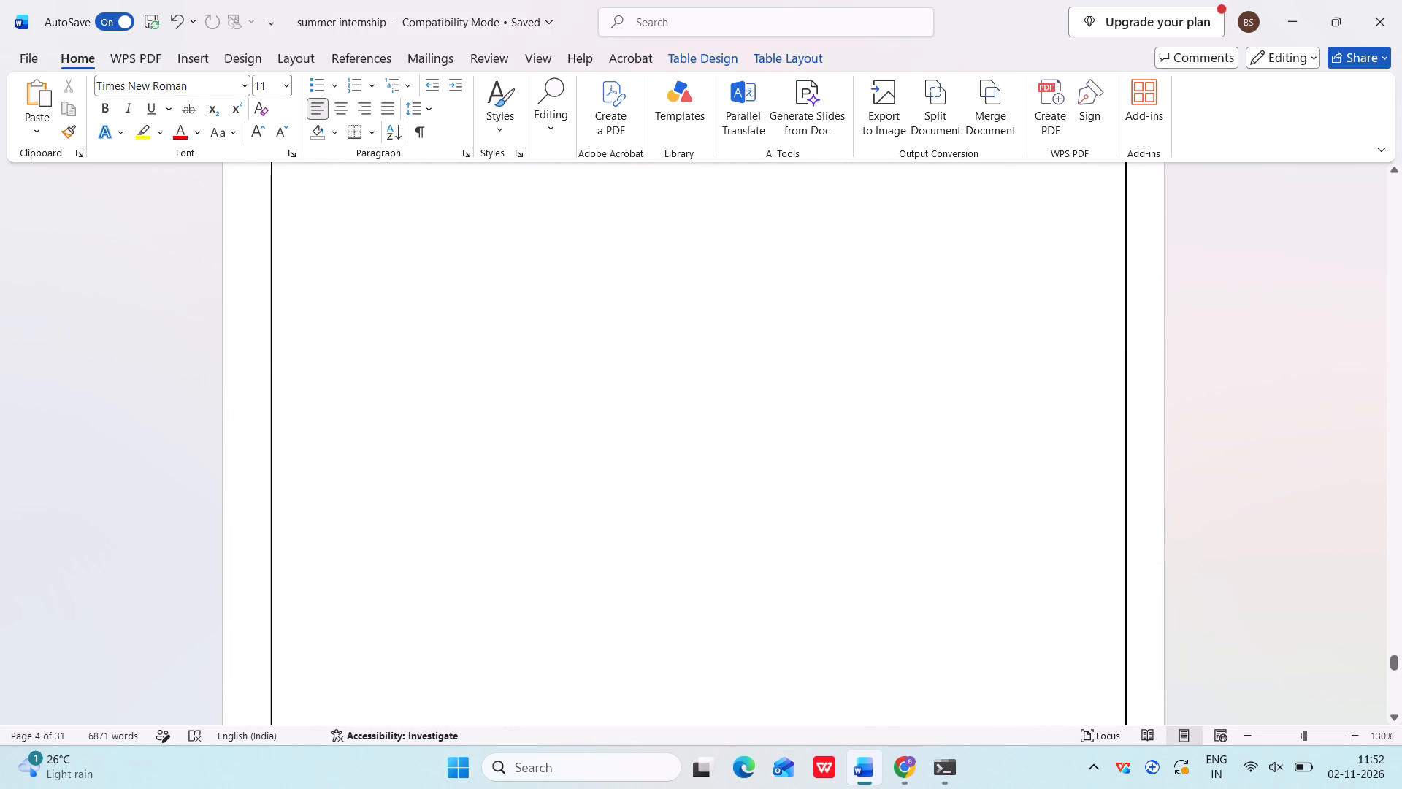
scroll(1034, 379, "up", 8)
scroll(1034, 379, "down", 2)
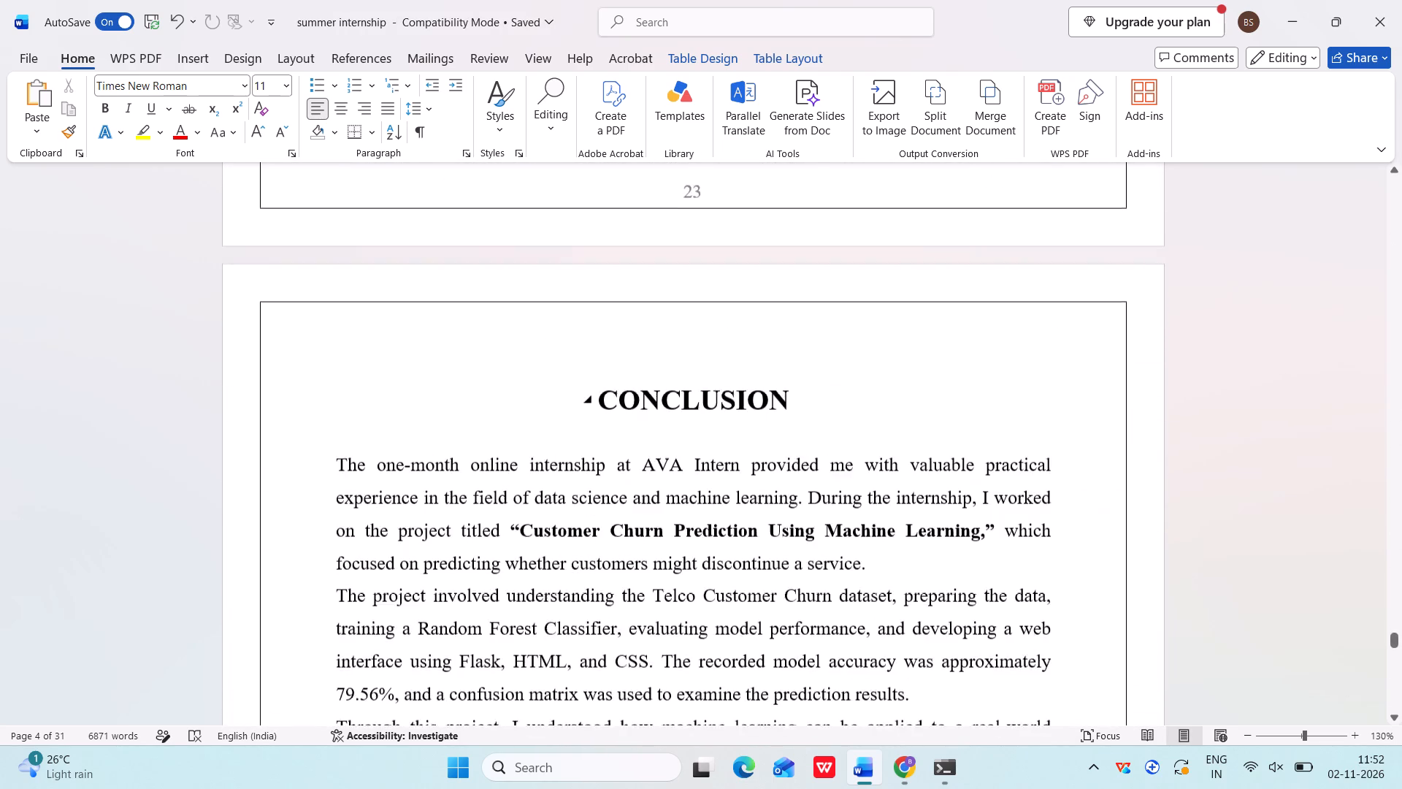
scroll(1034, 379, "down", 2)
scroll(1034, 379, "up", 5)
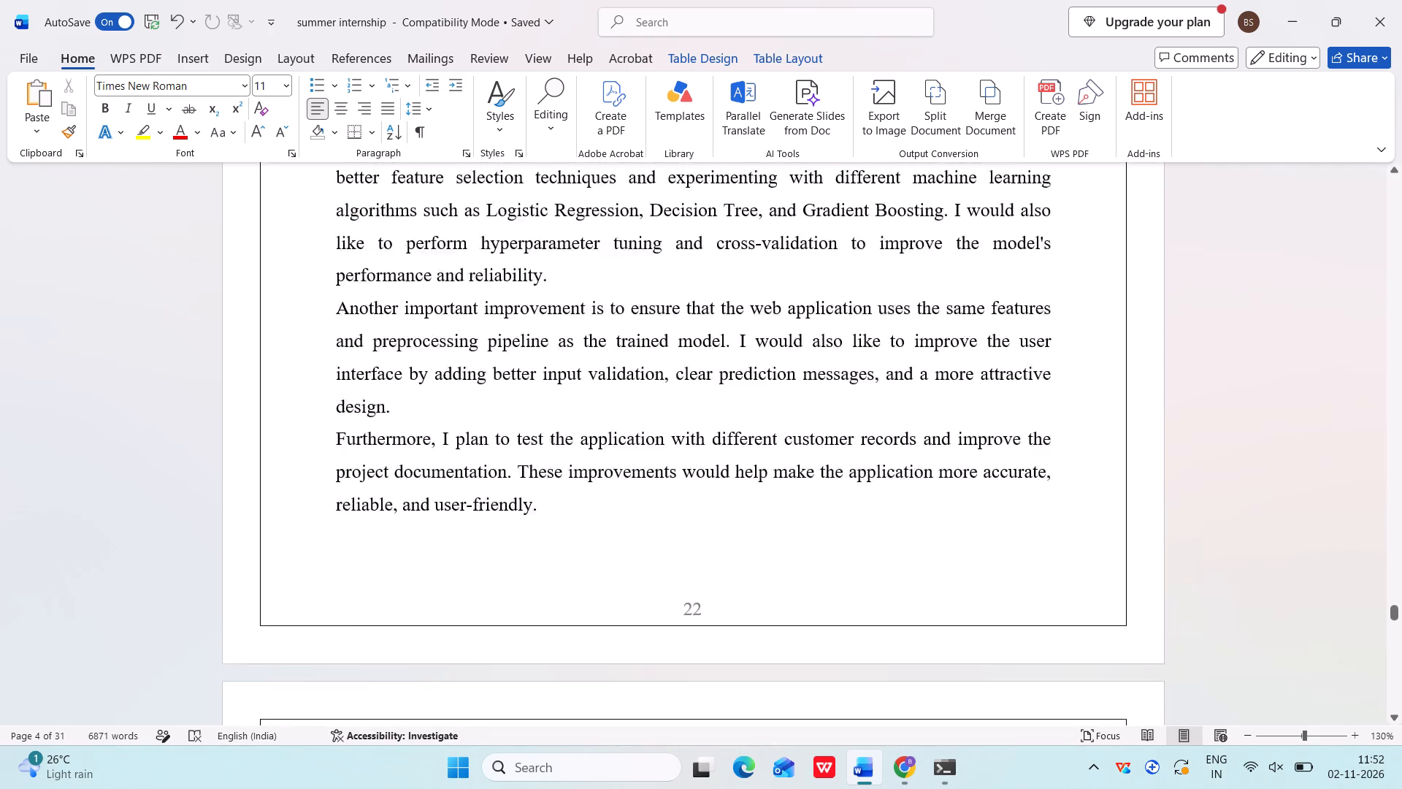
scroll(1034, 379, "up", 20)
scroll(1034, 379, "up", 12)
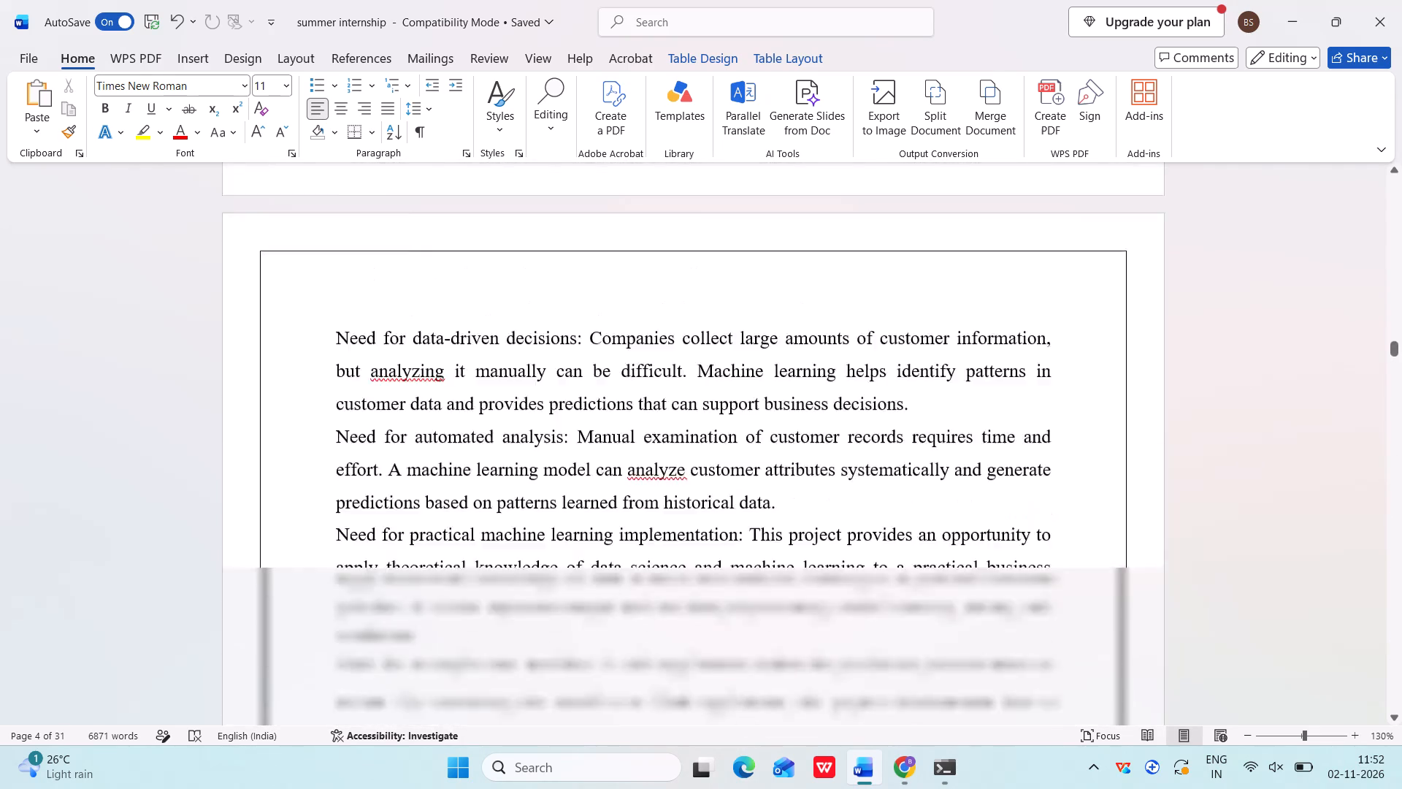
scroll(1034, 379, "up", 16)
scroll(1034, 379, "up", 7)
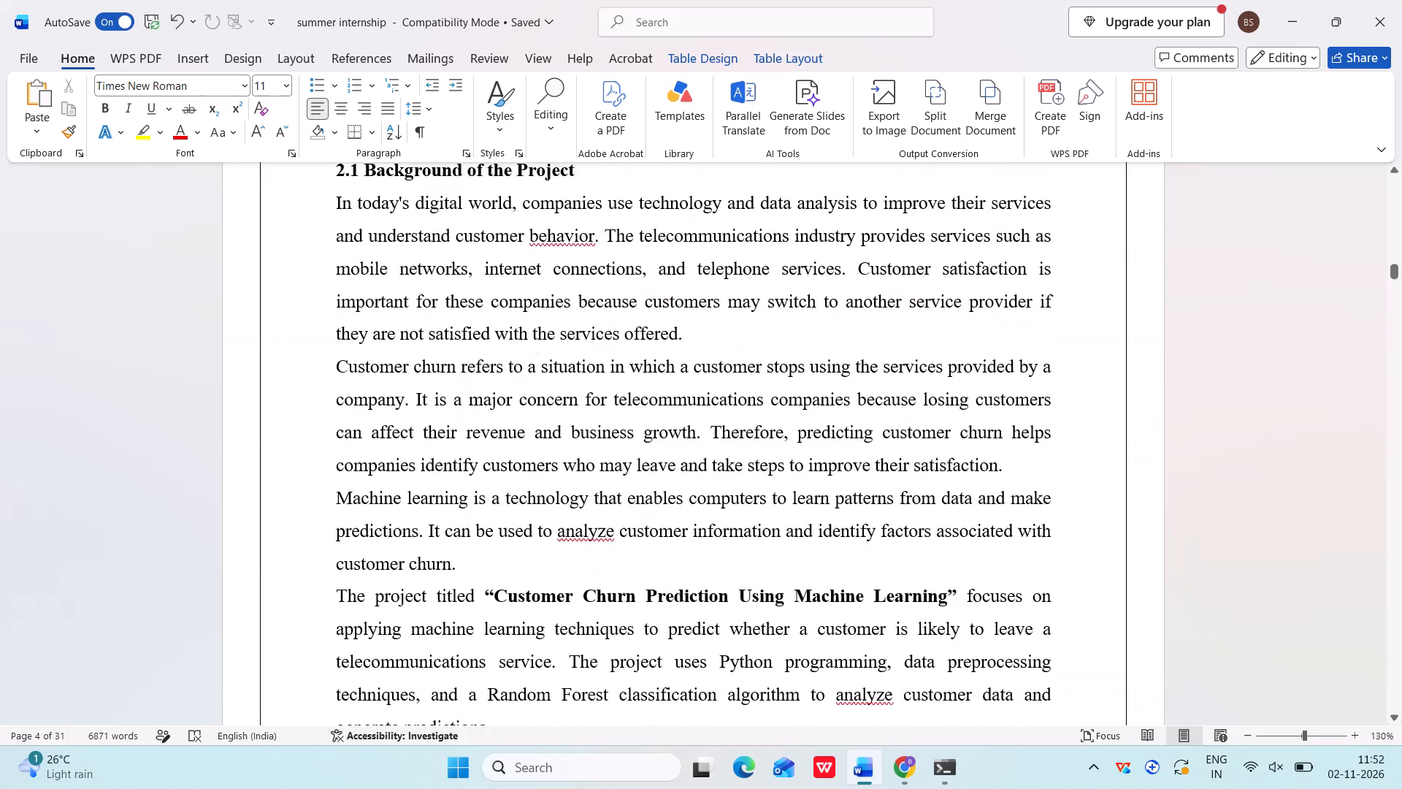
scroll(1034, 379, "down", 3)
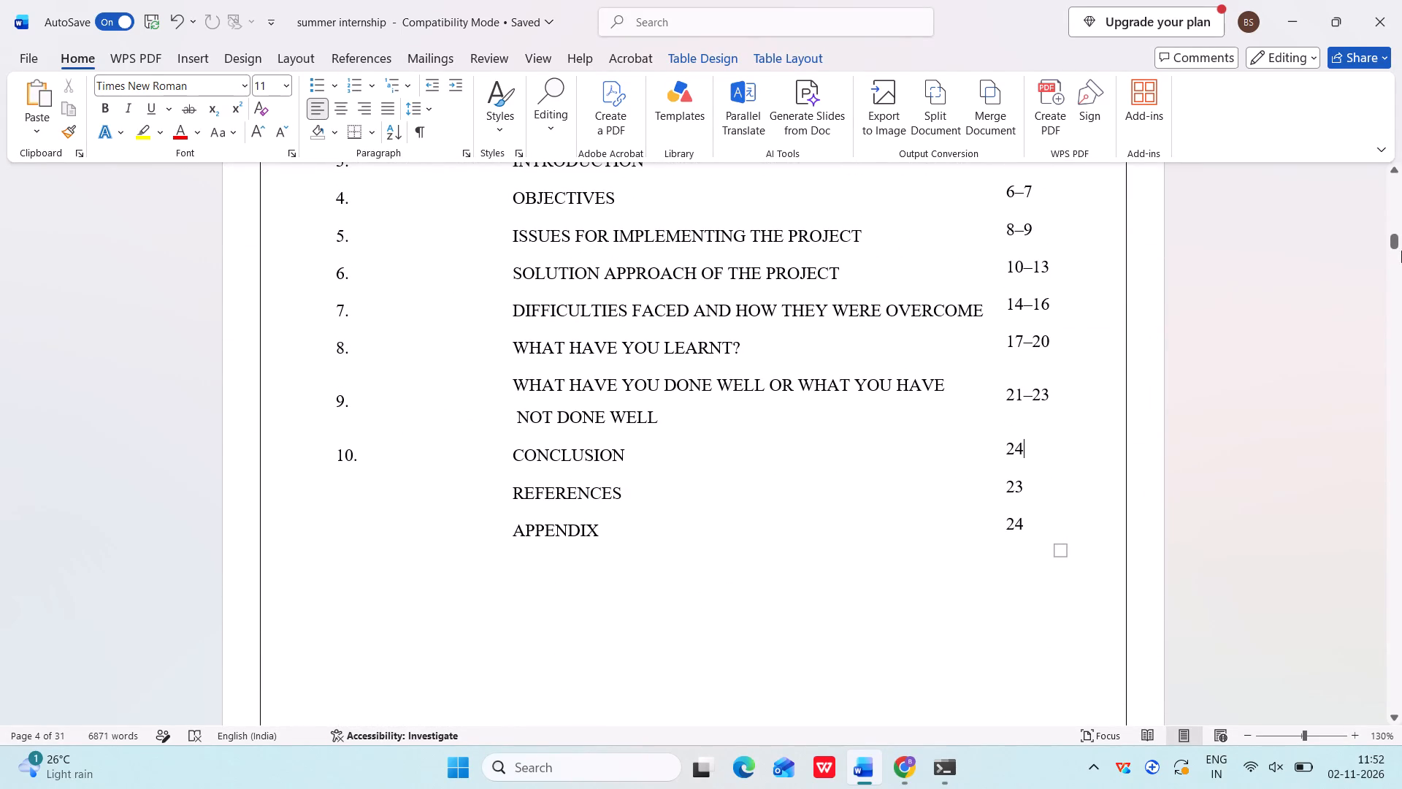
left_click_drag(1401, 236, 1352, 397)
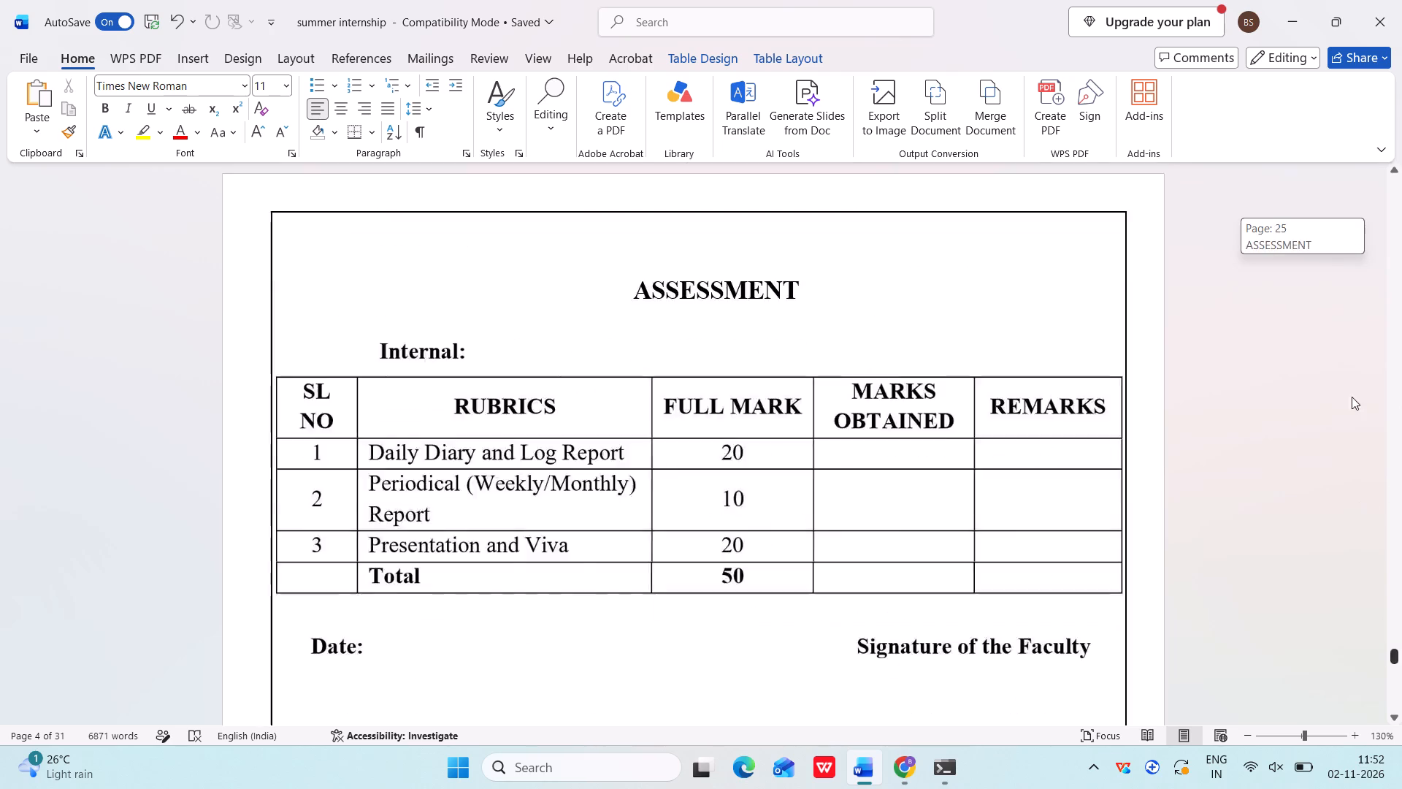
left_click_drag(1352, 397, 1339, 0)
scroll(1092, 450, "down", 9)
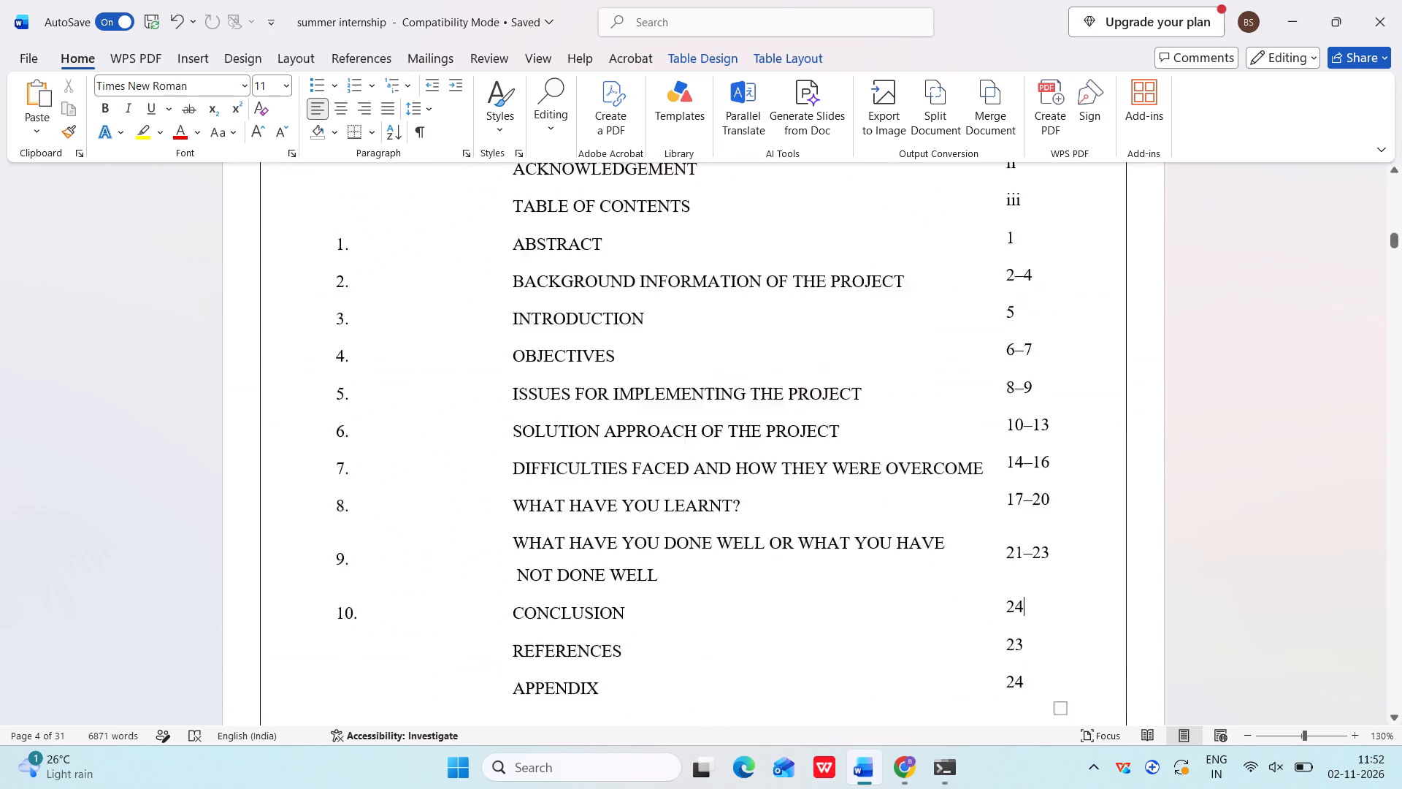
scroll(1092, 450, "up", 1)
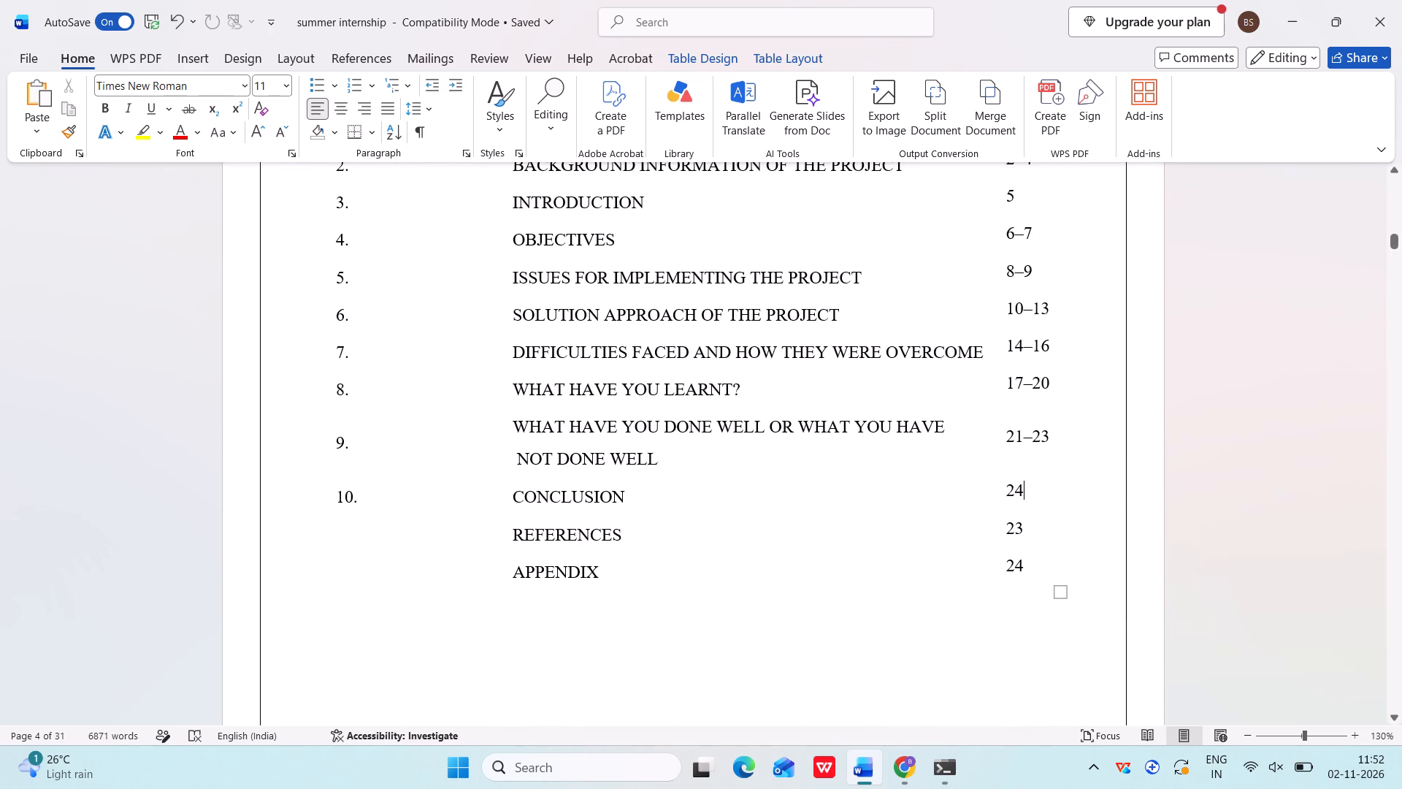
Delete the page numbers of the REFERENCES and APPENDIX entries in the Table of Contents.
left_click(1031, 533)
key("BackSpace")
key("BackSpace")
left_click(1029, 572)
key("BackSpace")
key("BackSpace")
key("BackSpace")
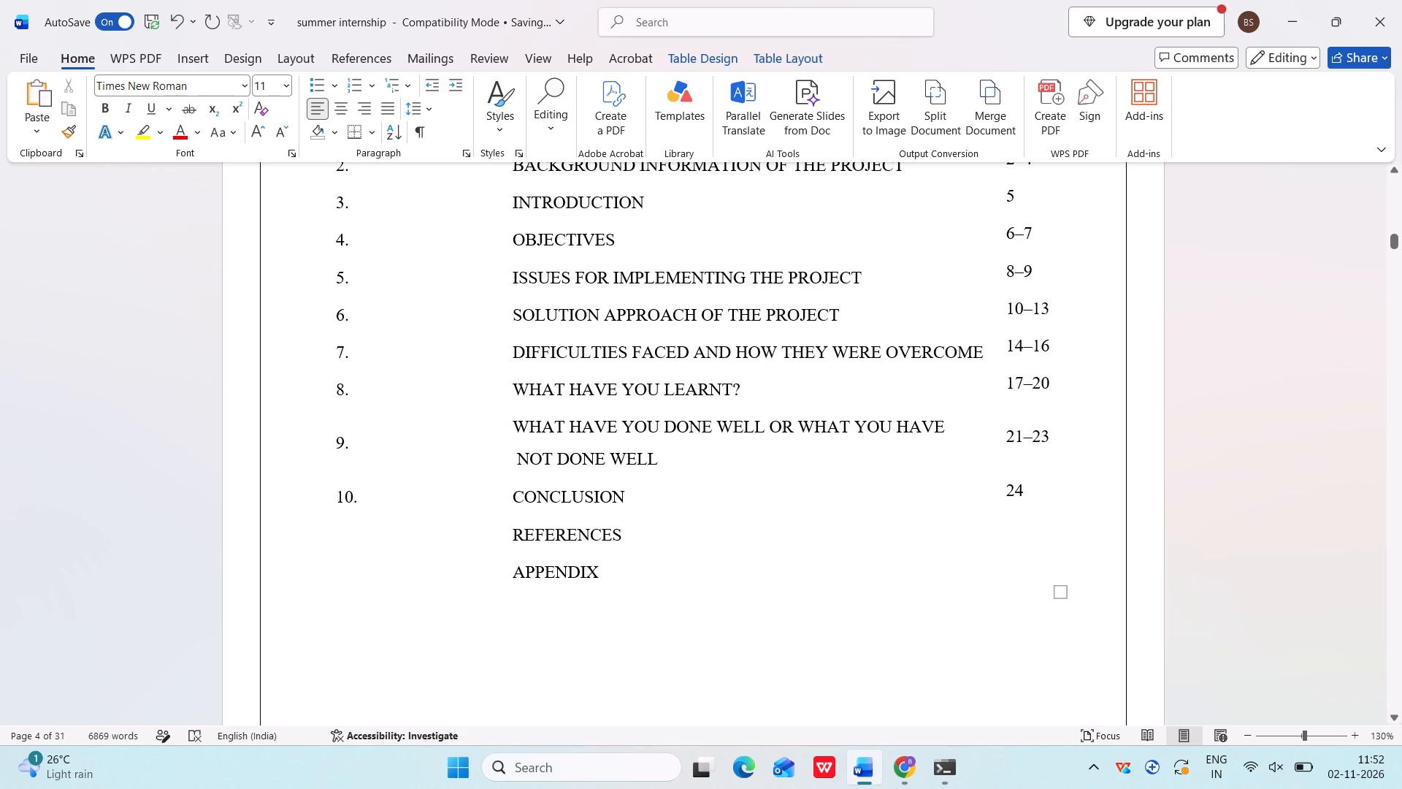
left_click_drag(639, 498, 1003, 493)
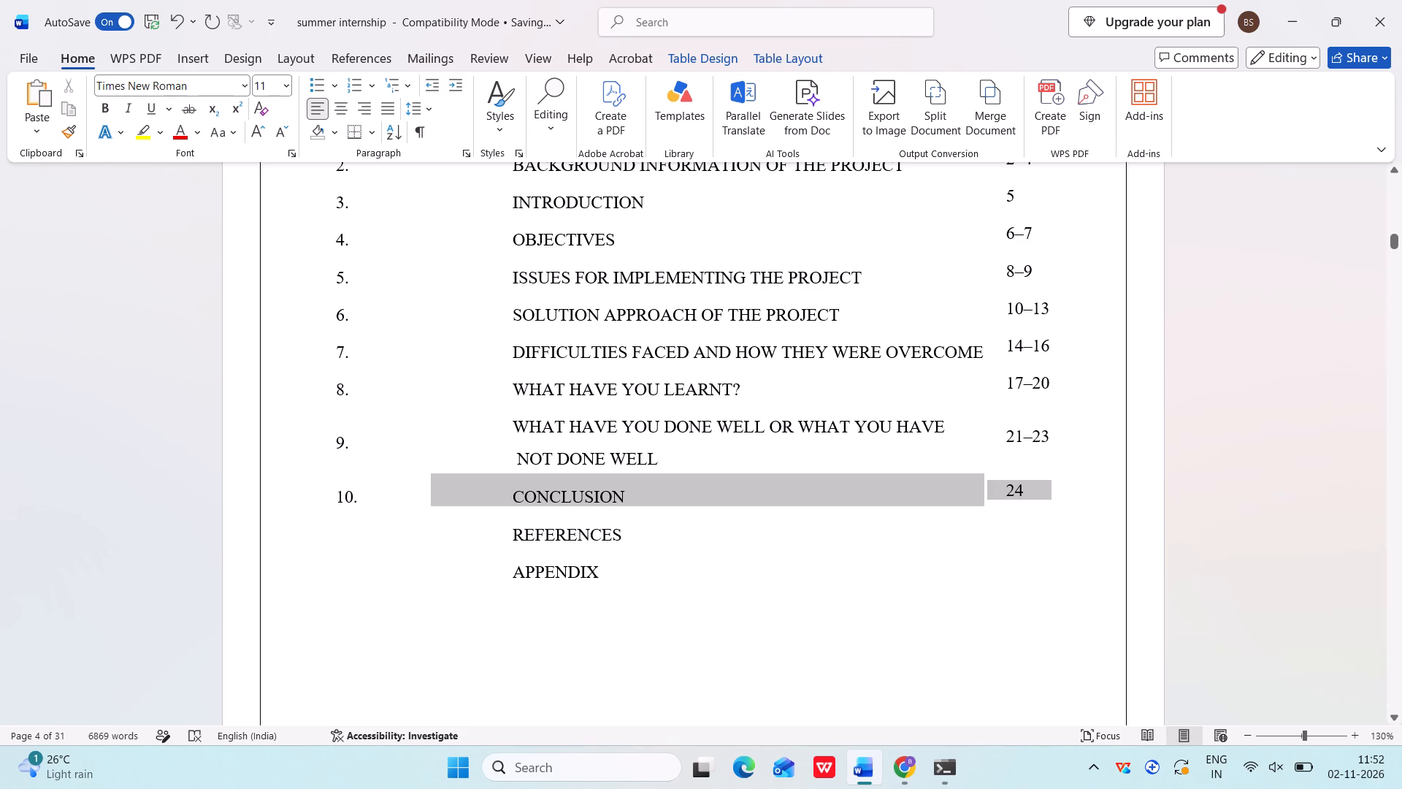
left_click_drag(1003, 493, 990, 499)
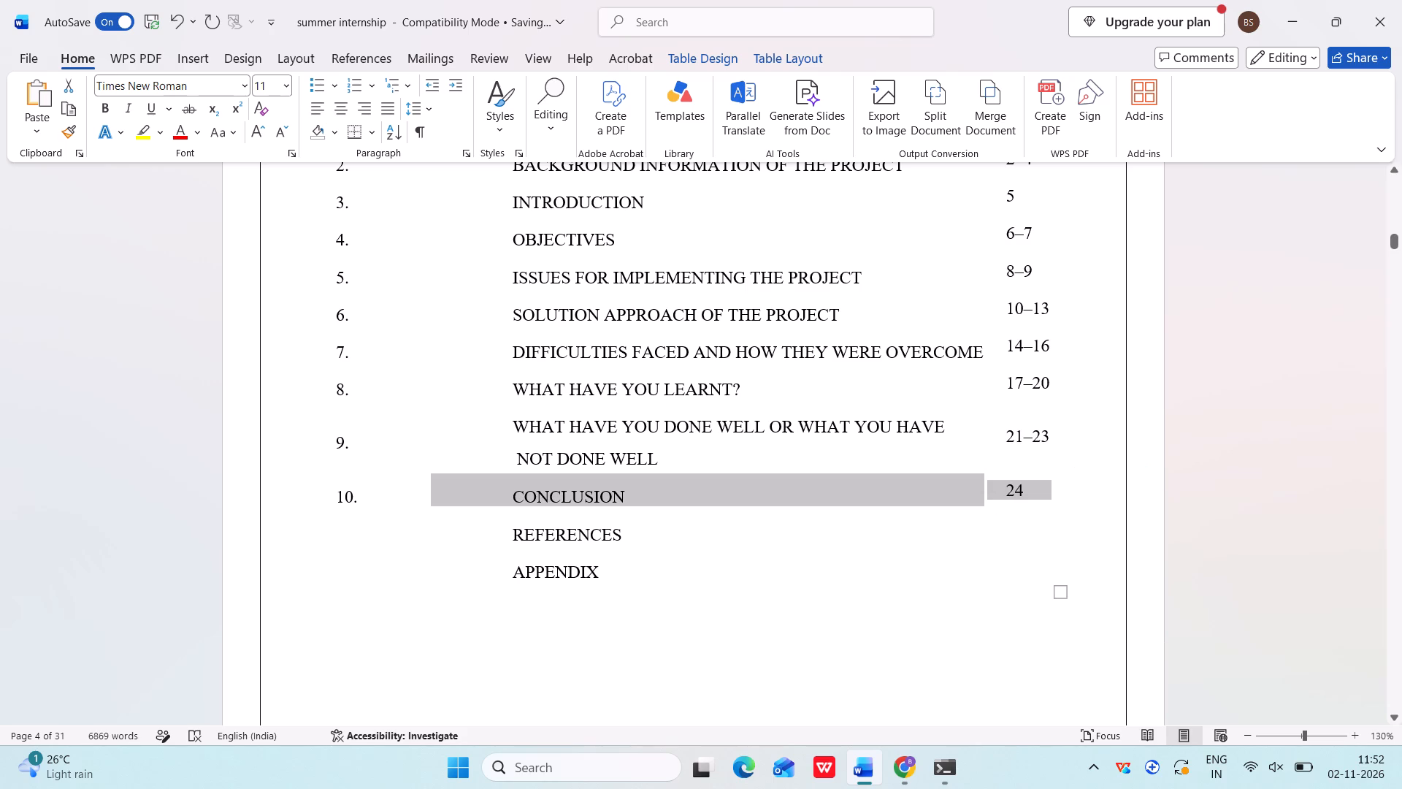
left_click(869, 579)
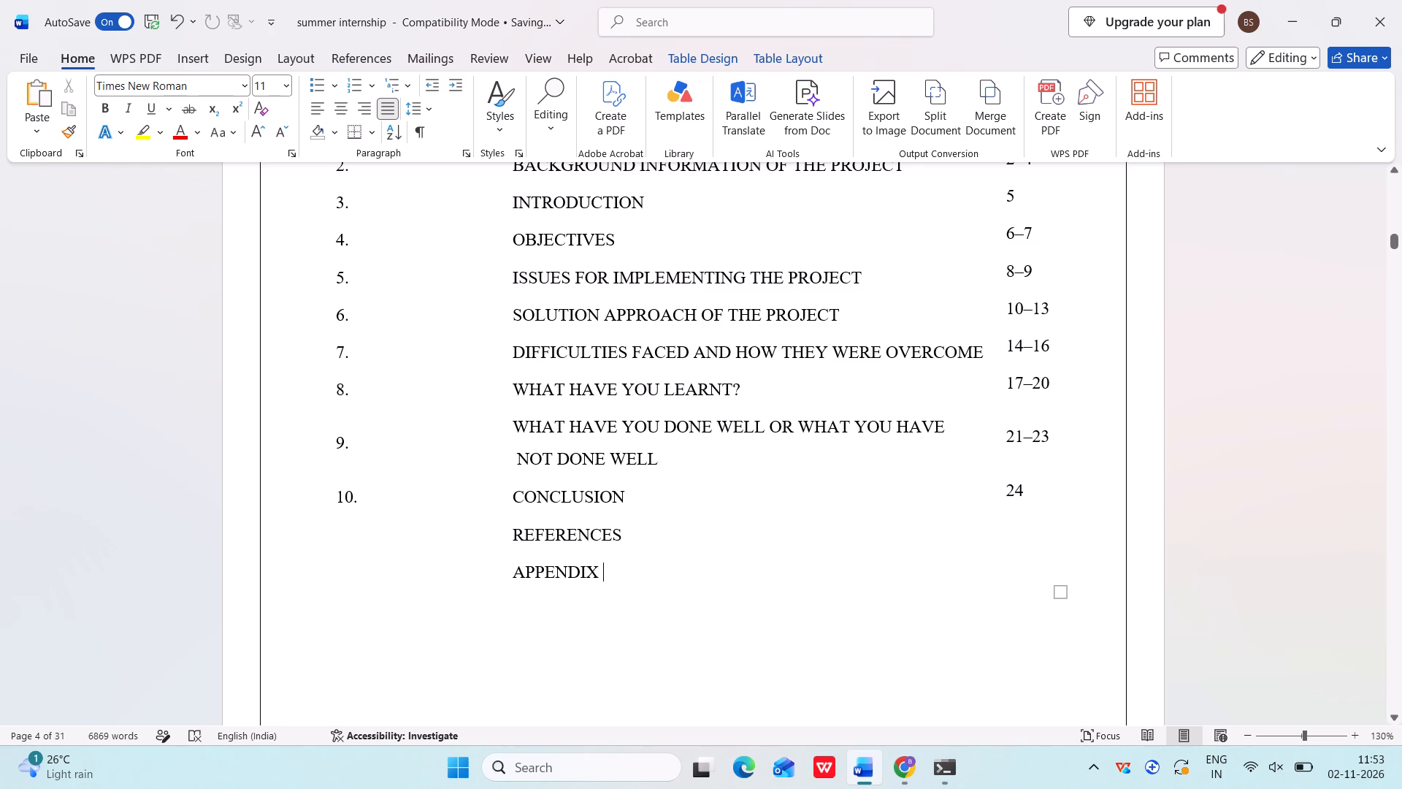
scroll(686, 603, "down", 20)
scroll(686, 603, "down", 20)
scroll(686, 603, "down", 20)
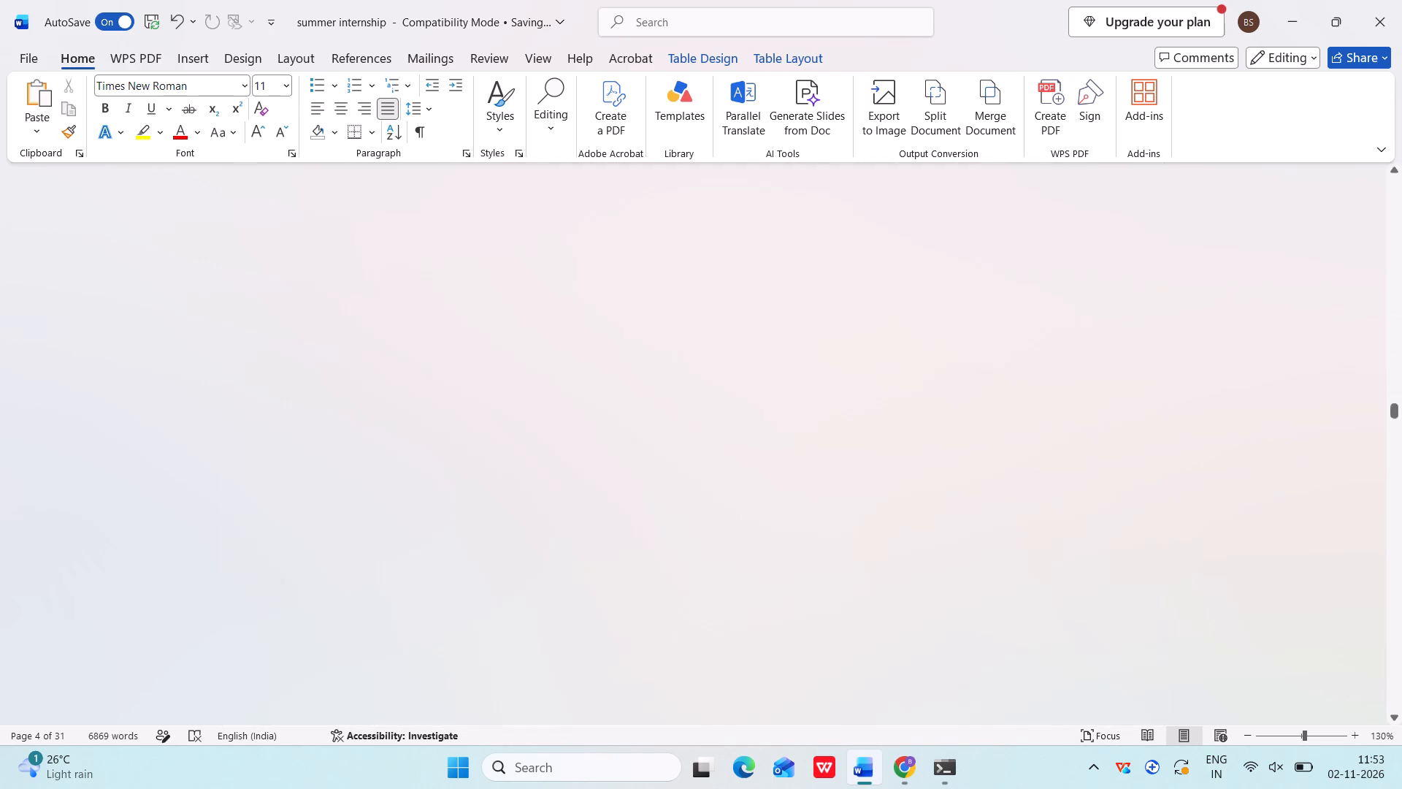
Insert a blank page after the last paragraph of the CONCLUSION chapter, ahead of ASSESSMENT.
scroll(686, 603, "down", 20)
scroll(686, 603, "down", 20)
scroll(686, 603, "down", 20)
scroll(686, 603, "up", 4)
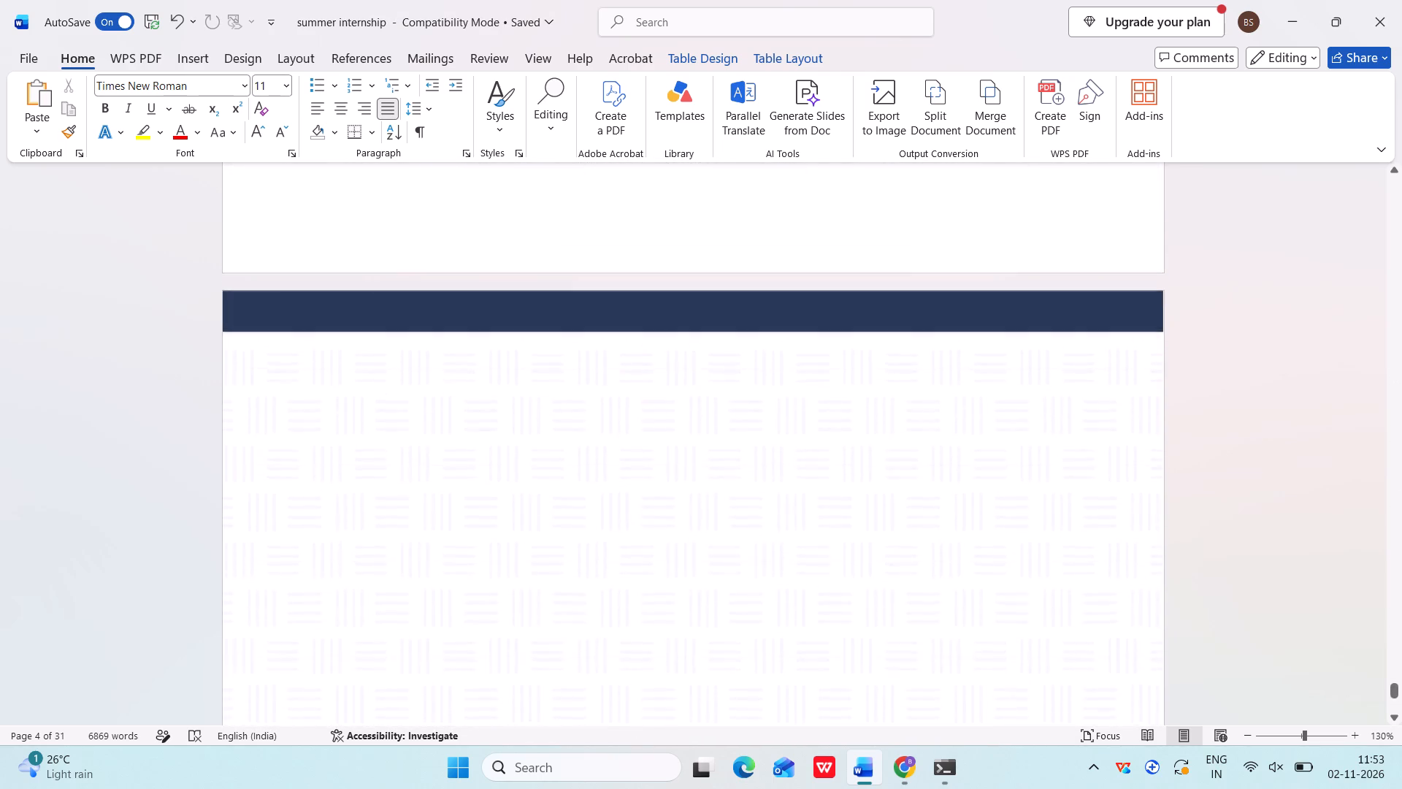
scroll(686, 603, "up", 6)
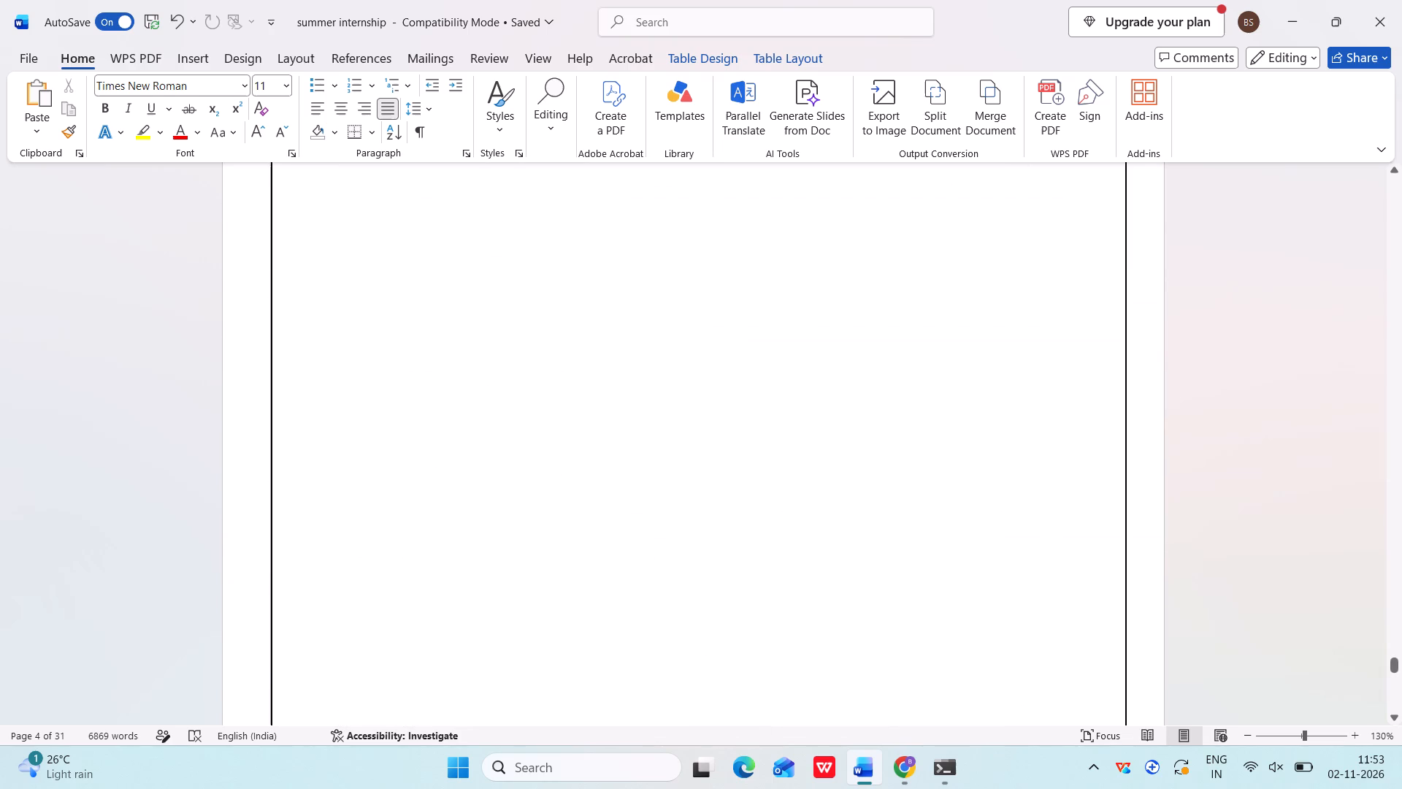
scroll(686, 603, "up", 5)
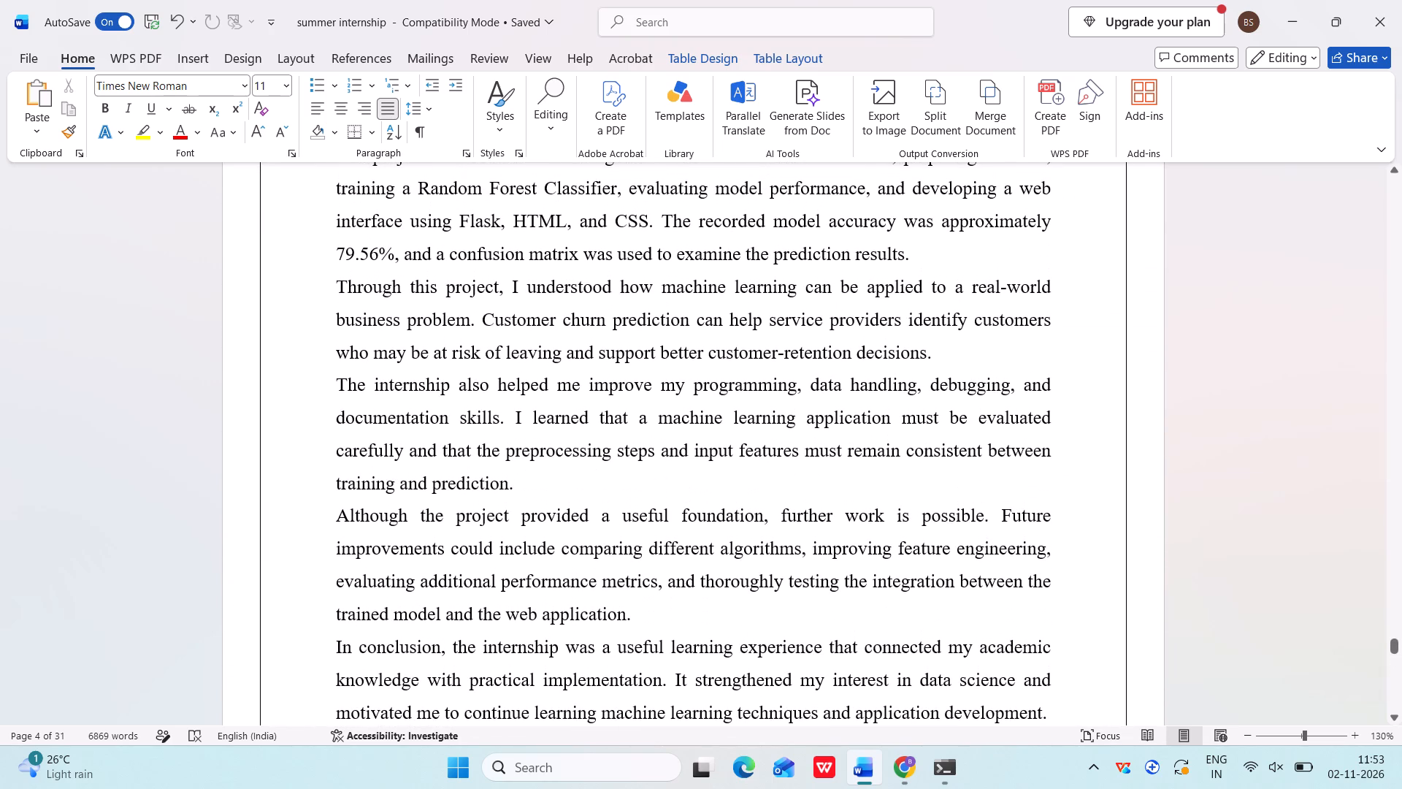
left_click(293, 313)
scroll(293, 313, "down", 5)
scroll(397, 323, "up", 2)
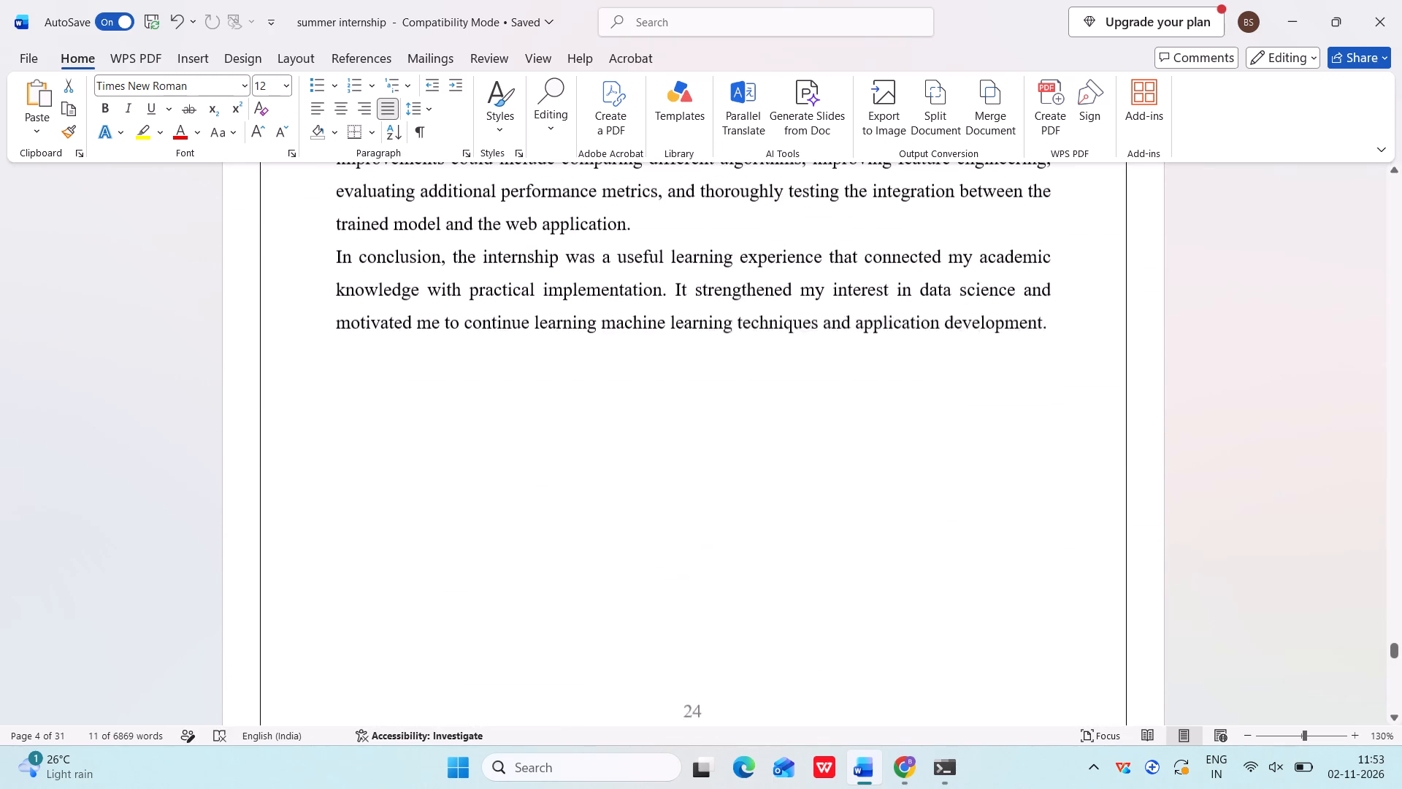
left_click(429, 496)
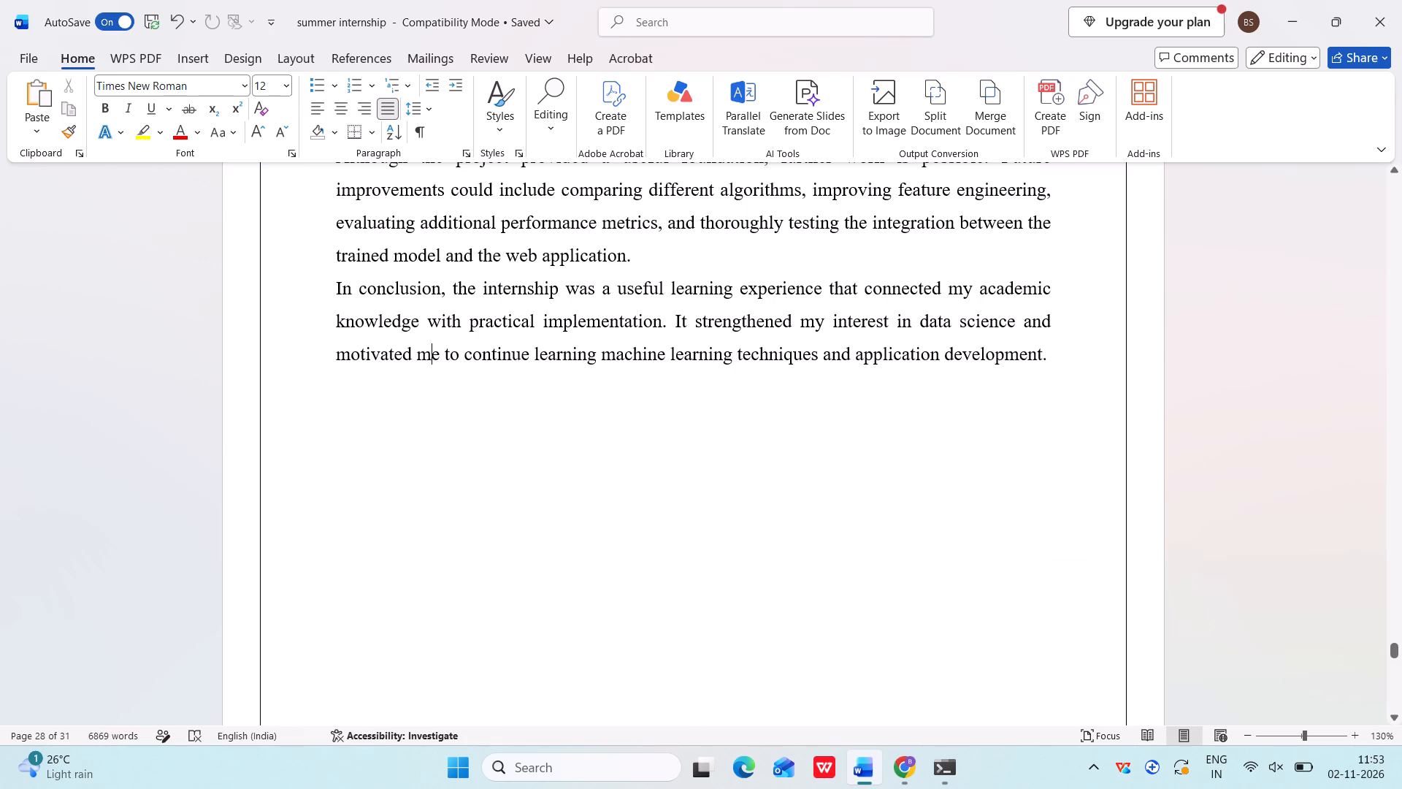
left_click(1062, 372)
left_click(34, 66)
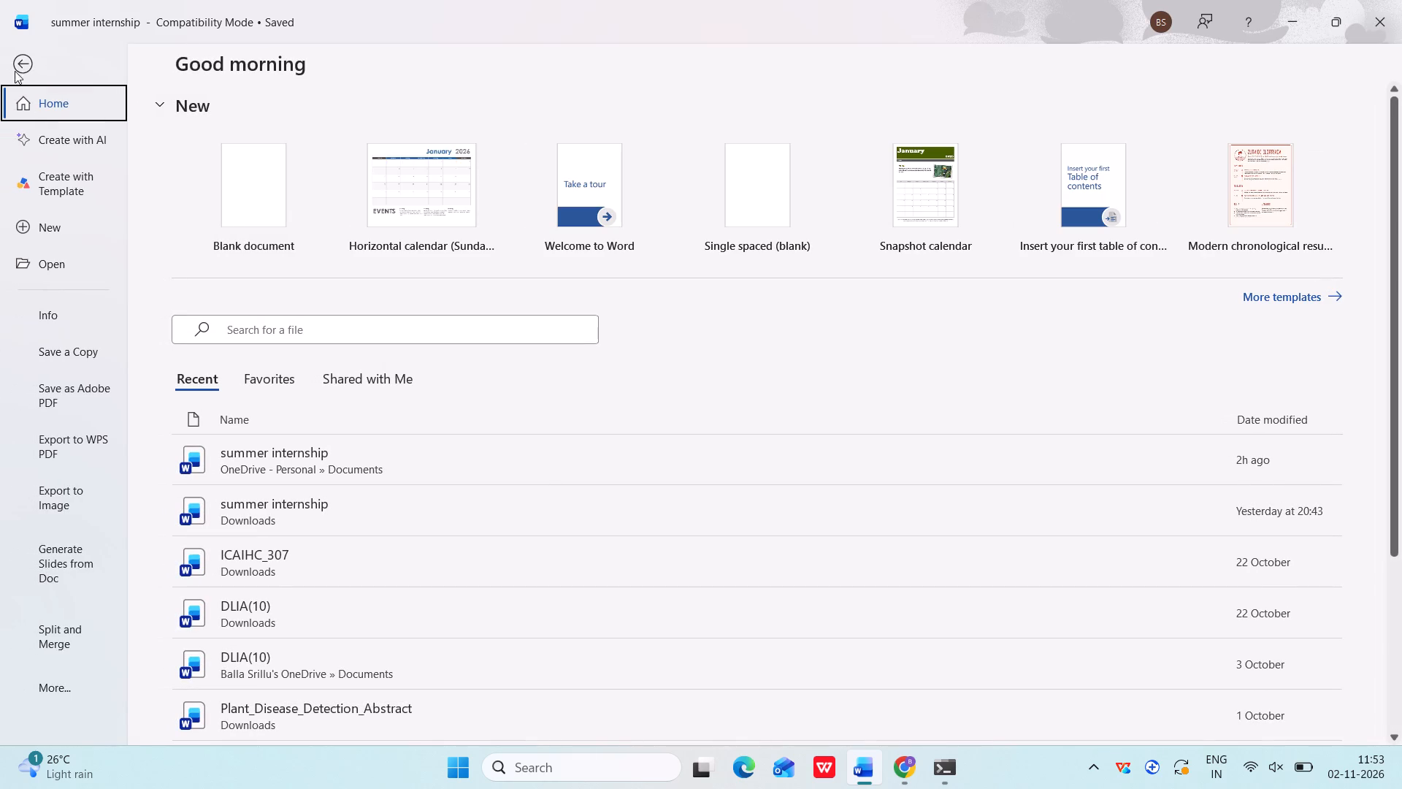
left_click(14, 53)
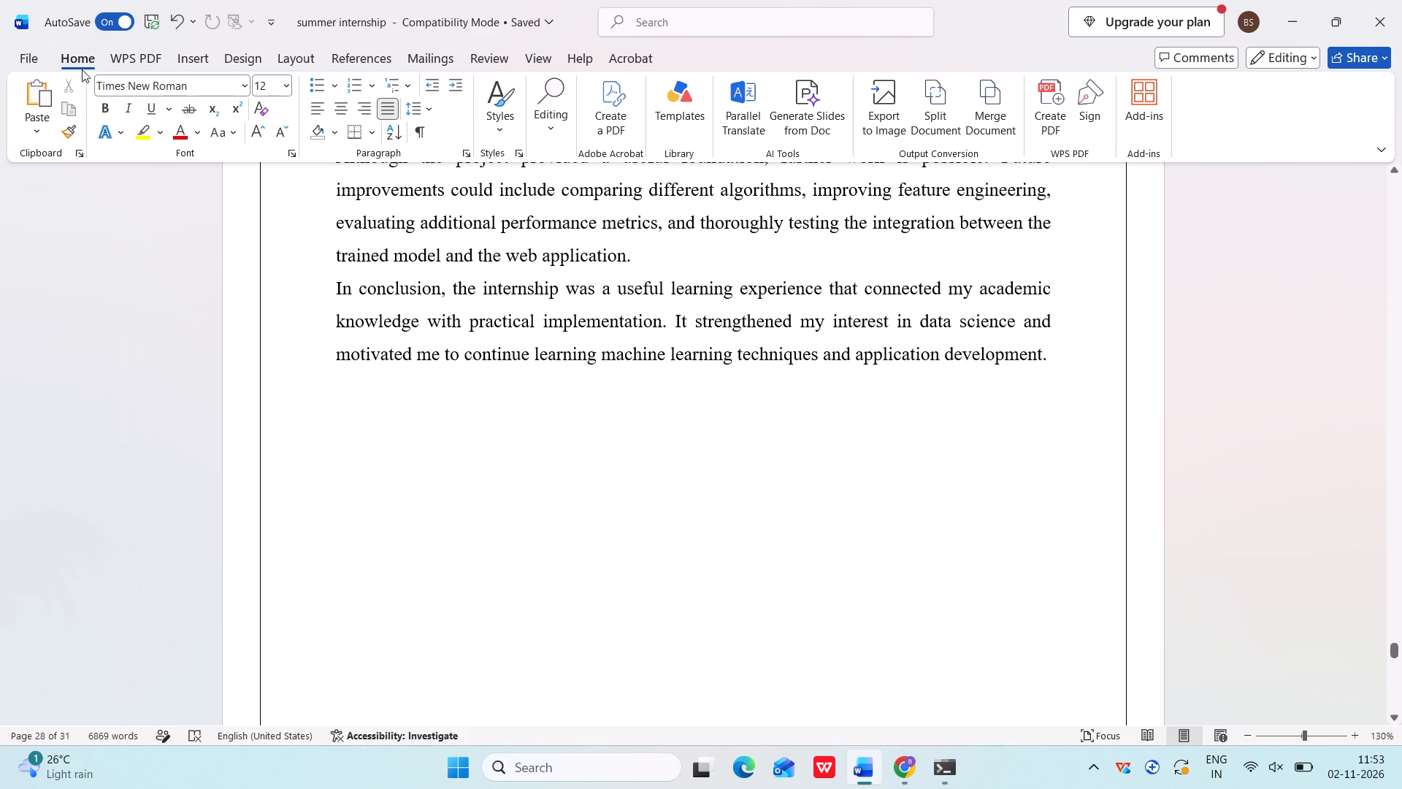
left_click(194, 61)
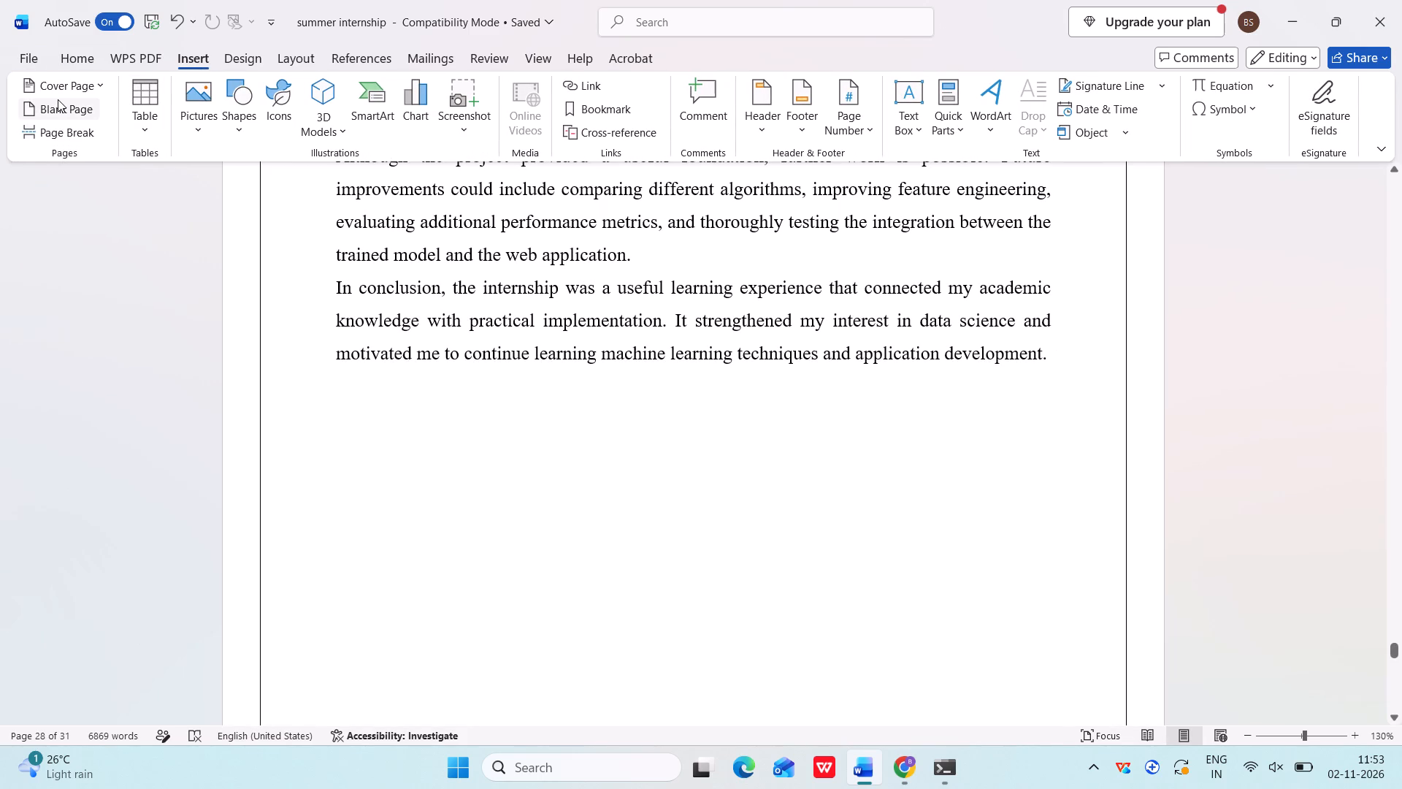
left_click(58, 103)
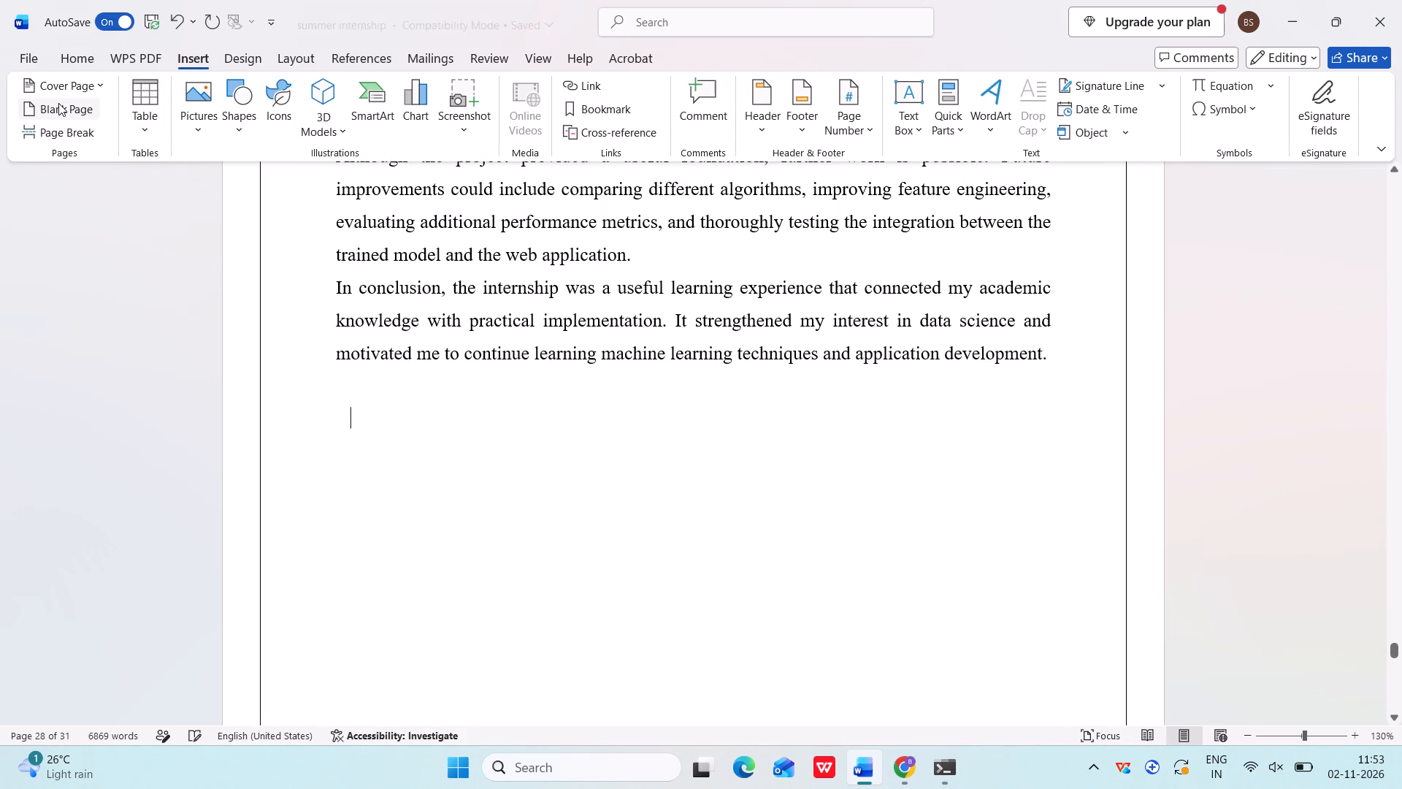
scroll(376, 508, "down", 3)
scroll(376, 508, "up", 1)
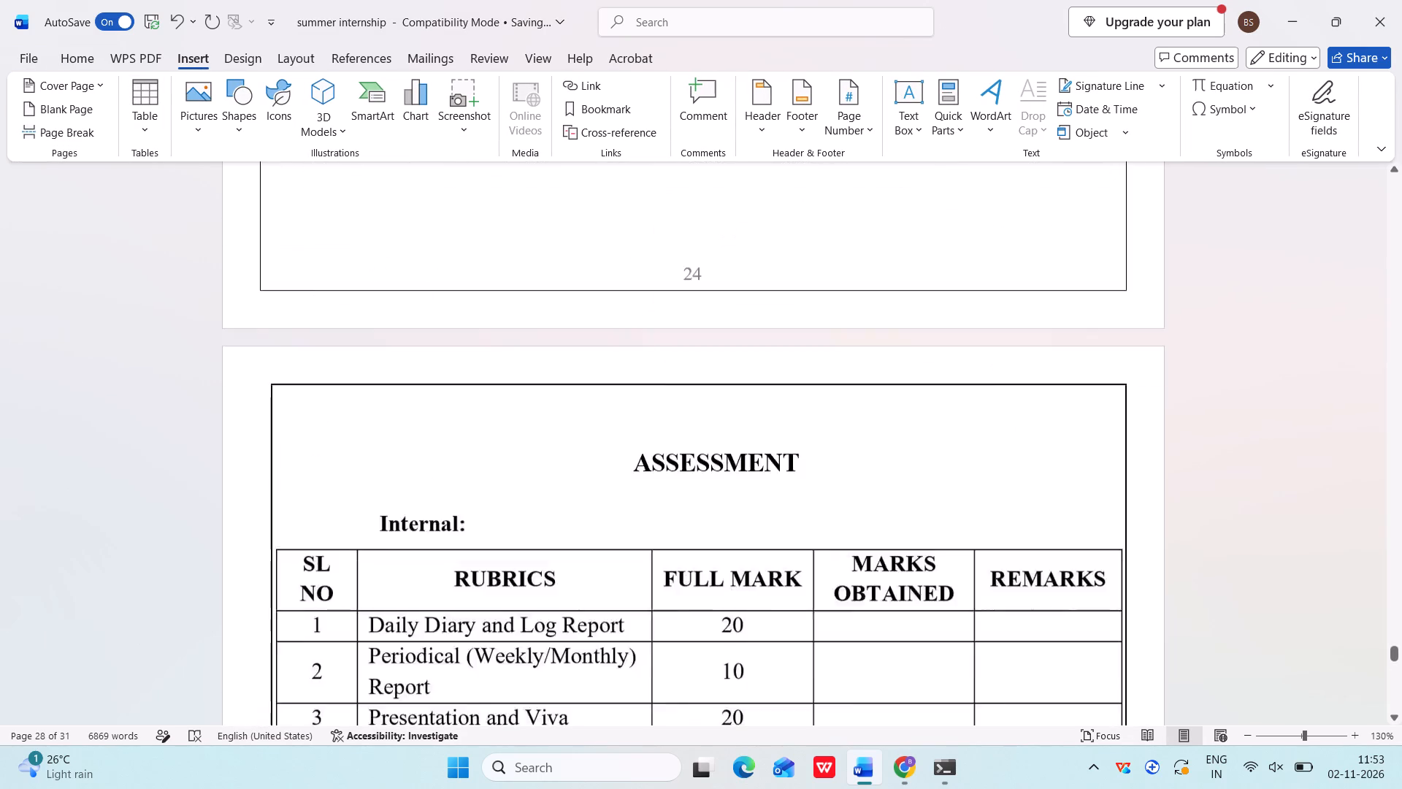
Insert another blank page after the end of CONCLUSION and check the pages up to ASSESSMENT.
scroll(376, 508, "up", 2)
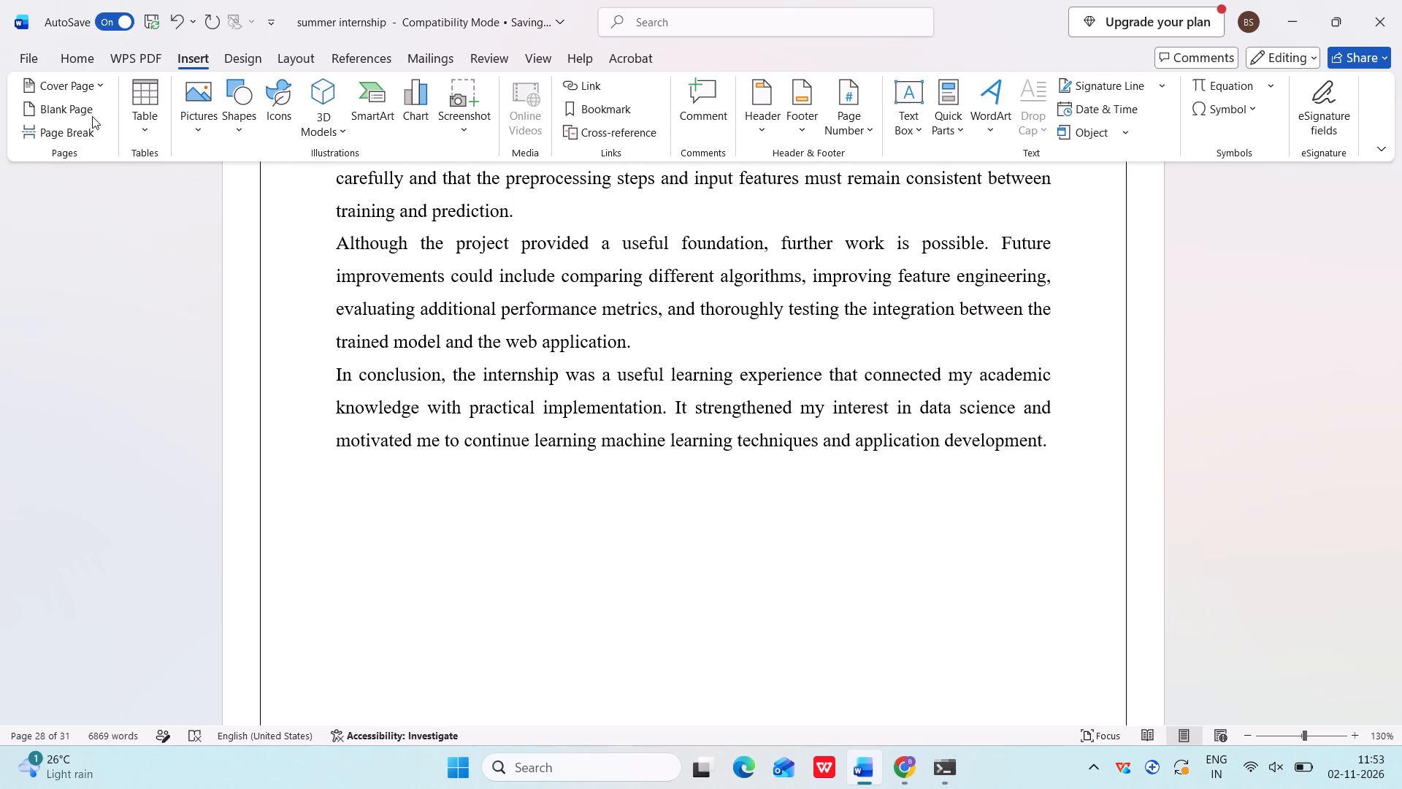
left_click(84, 109)
scroll(457, 496, "down", 1)
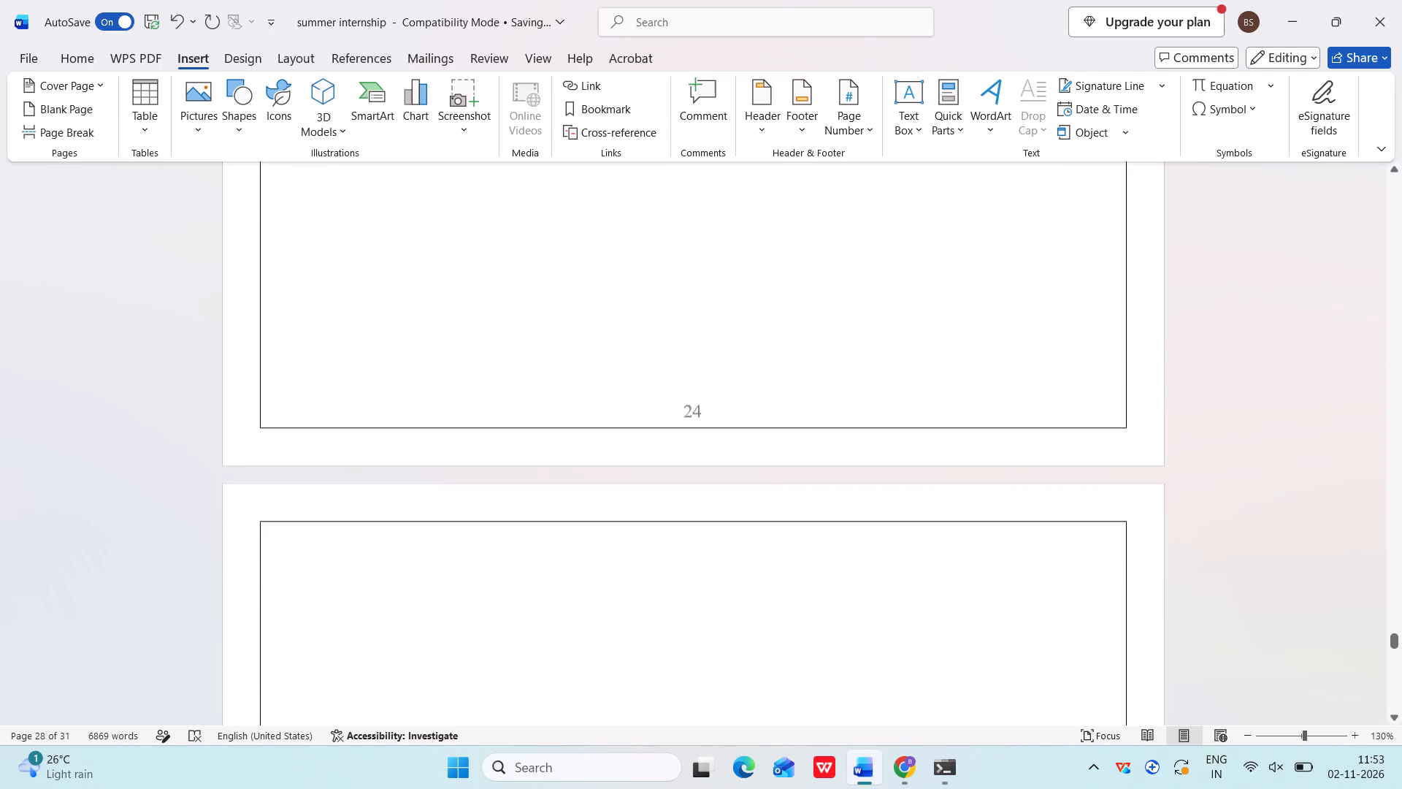
scroll(457, 496, "down", 6)
scroll(457, 496, "up", 4)
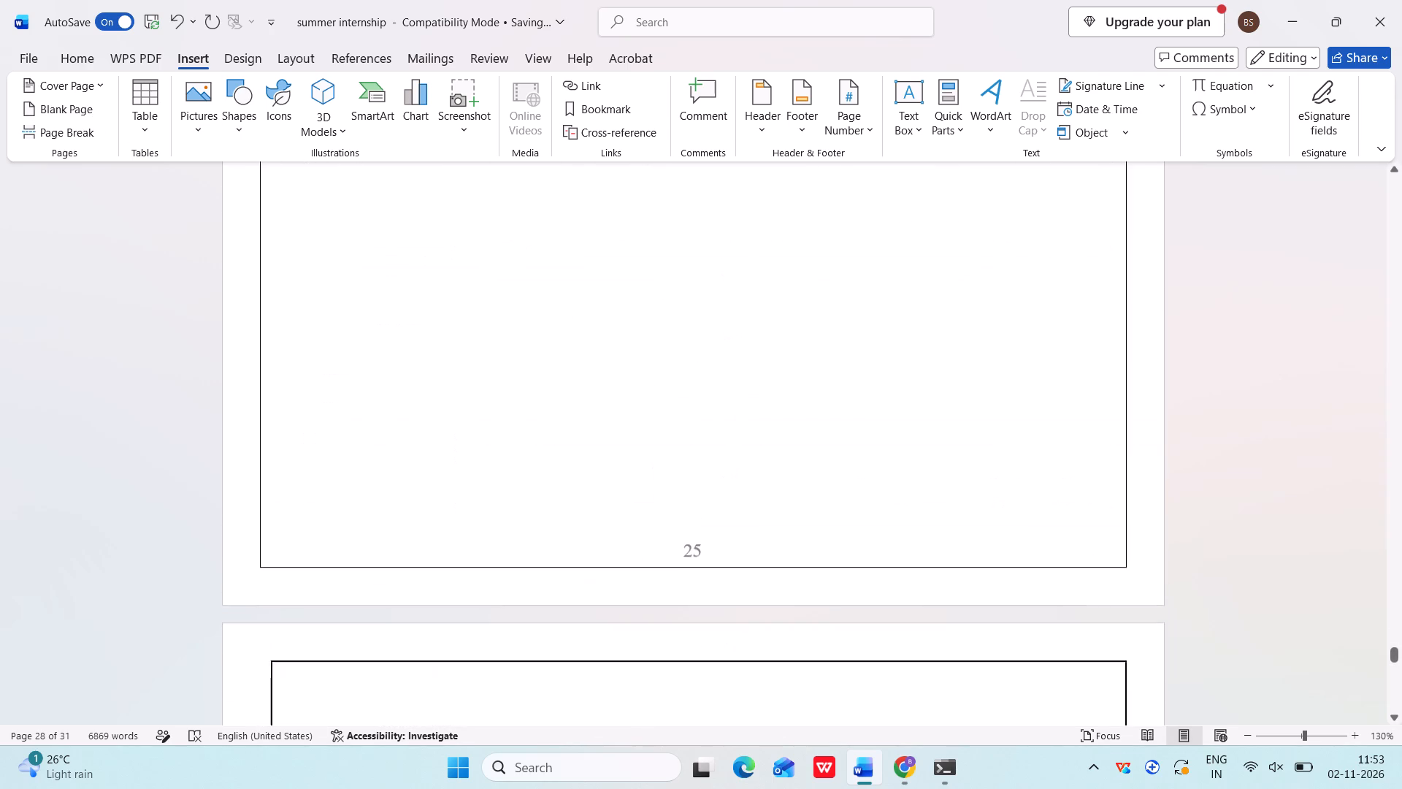
scroll(457, 496, "up", 5)
scroll(457, 496, "down", 2)
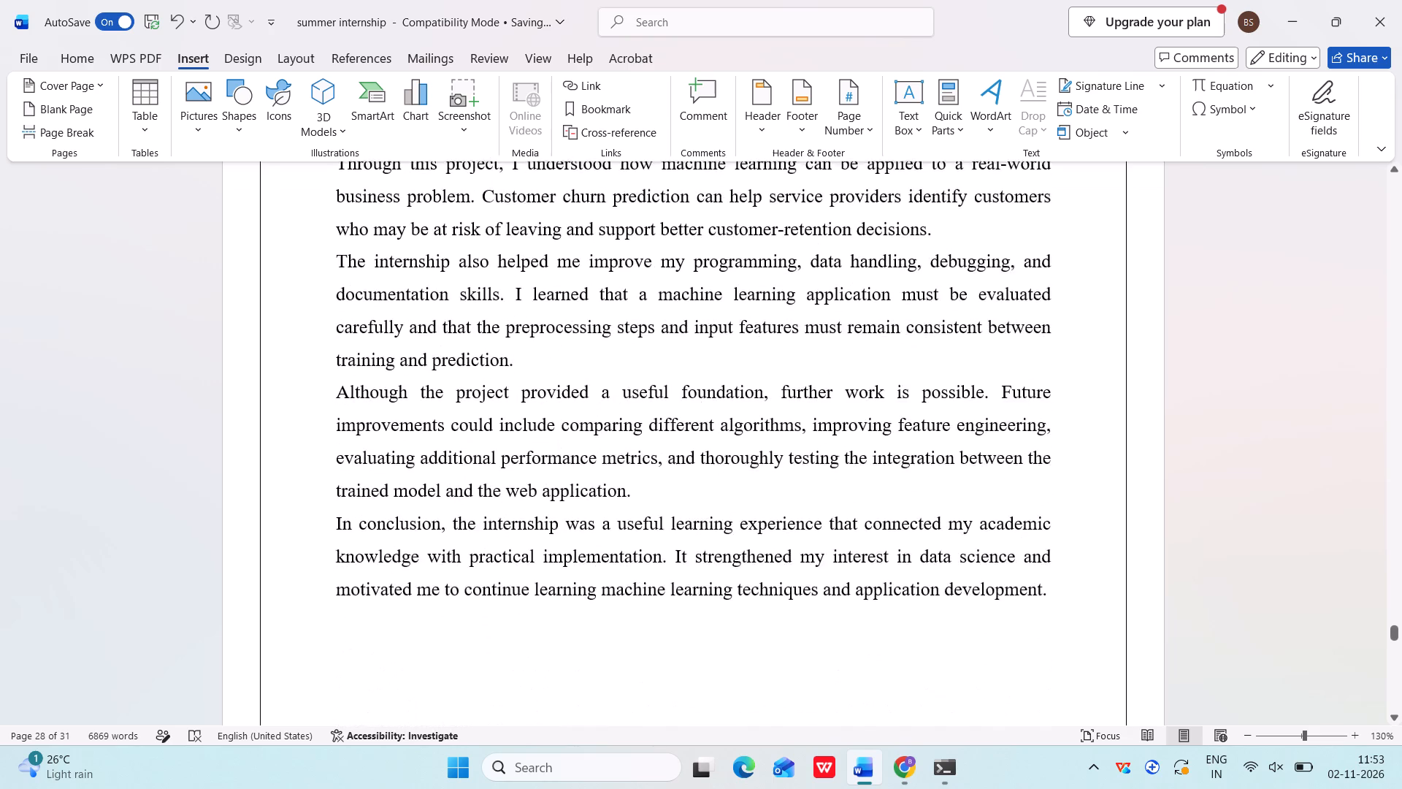
scroll(457, 496, "down", 3)
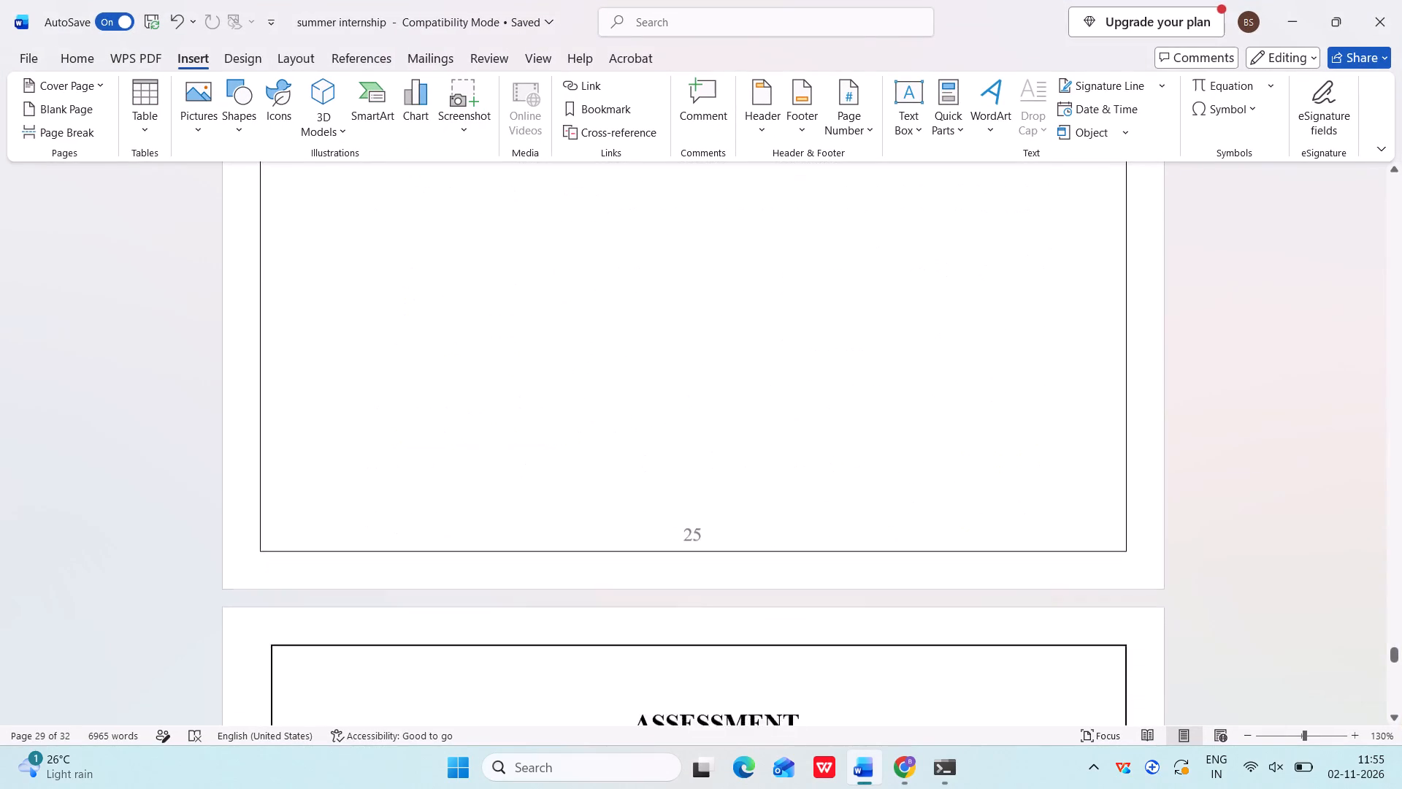
scroll(757, 603, "down", 2)
left_click(594, 378)
scroll(594, 378, "up", 1)
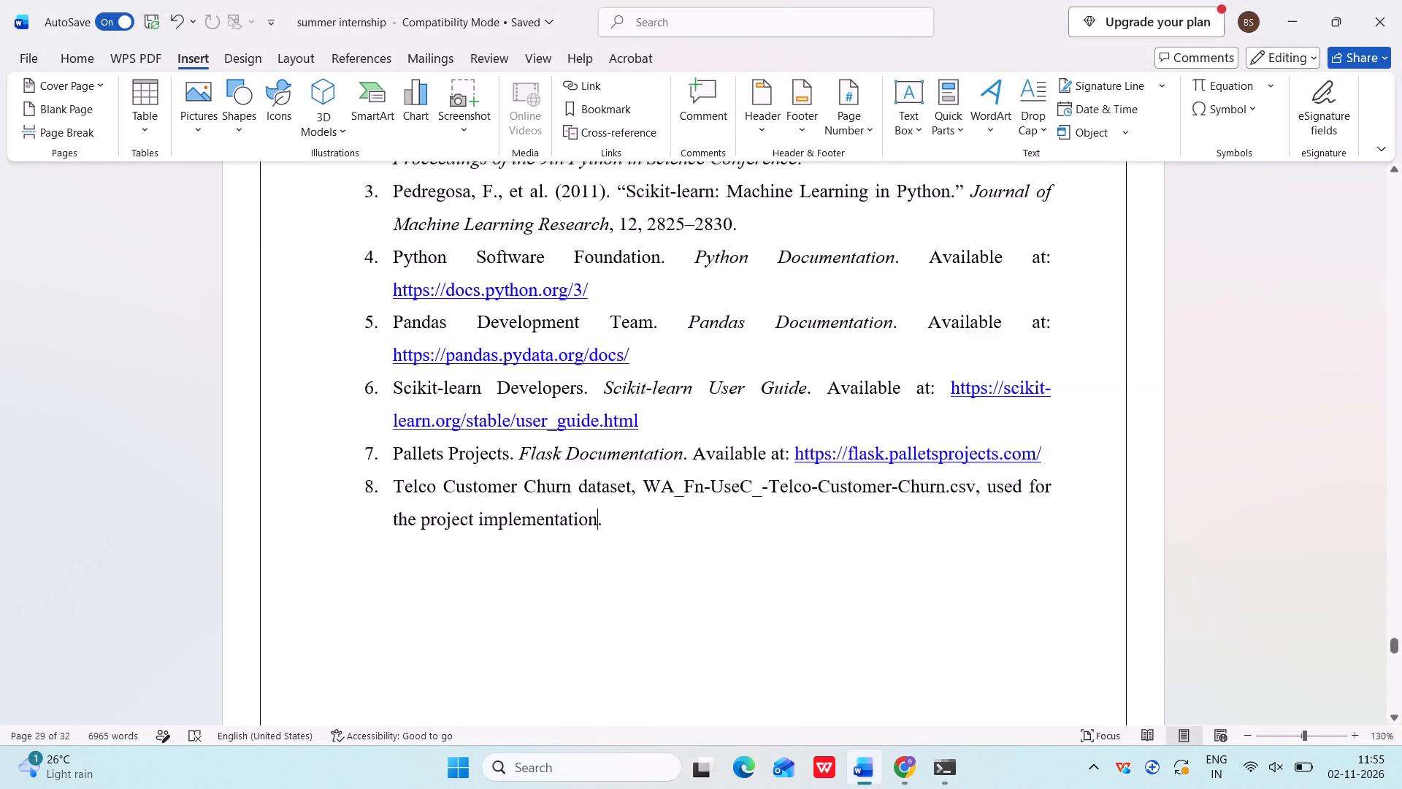
scroll(594, 378, "up", 1)
left_click(622, 657)
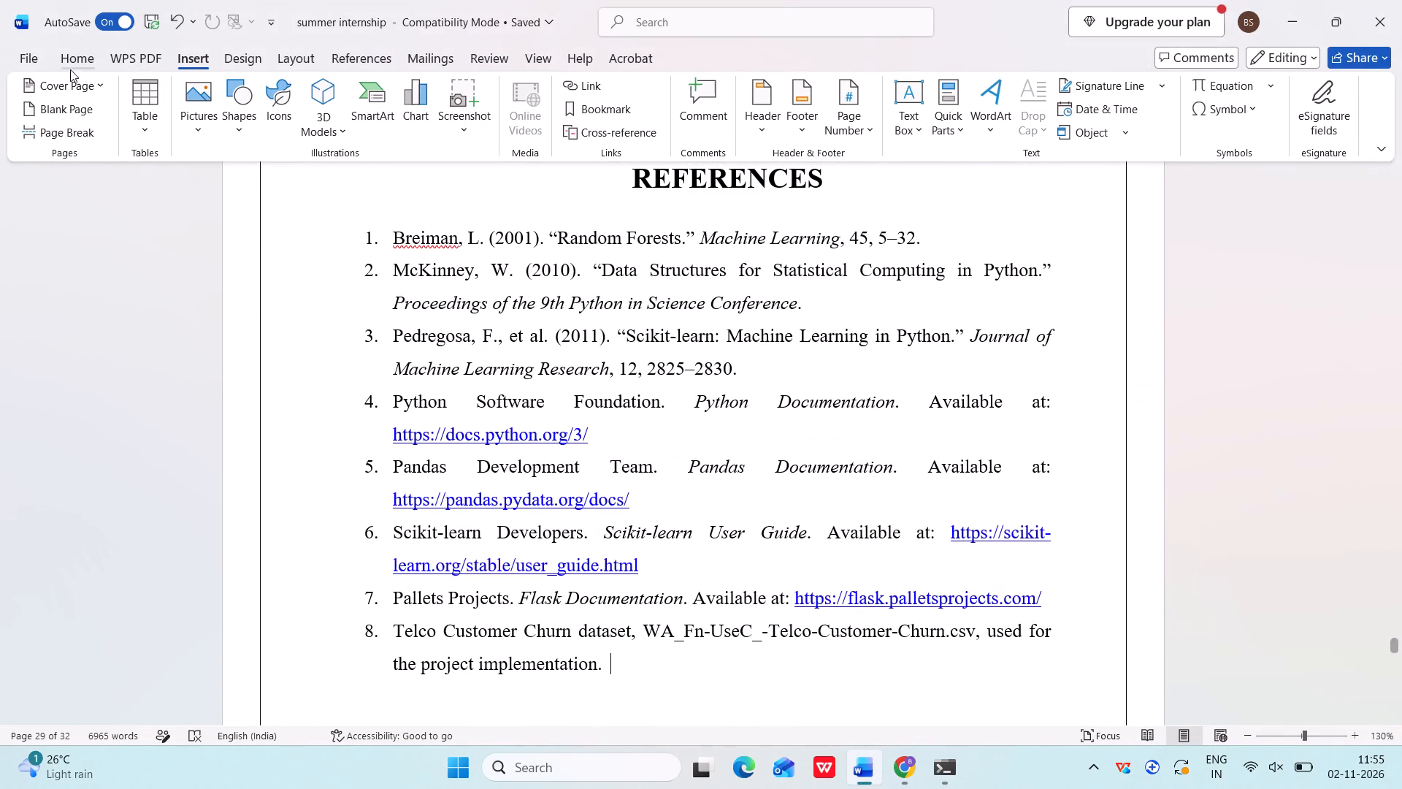
left_click(58, 99)
scroll(351, 628, "down", 1)
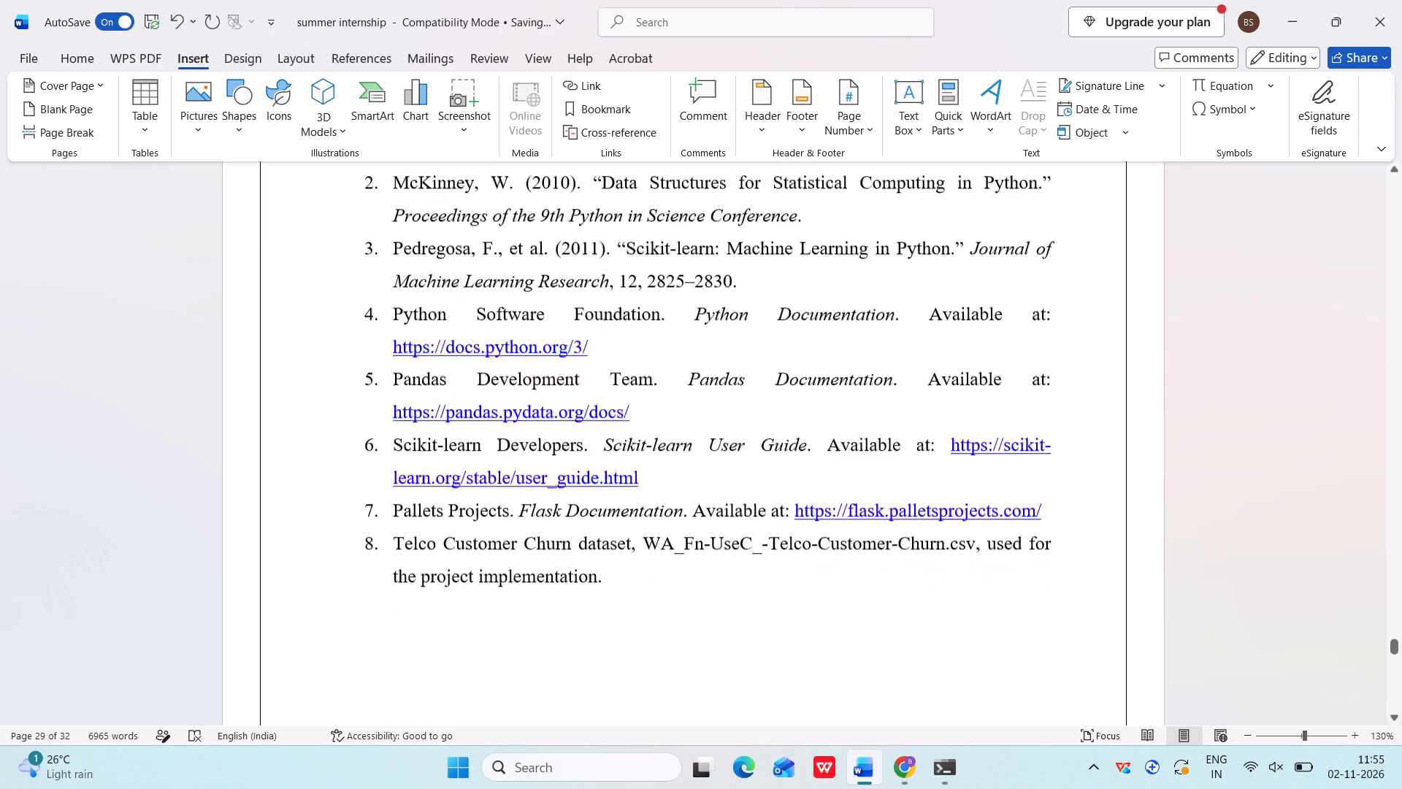
scroll(351, 628, "down", 2)
scroll(351, 628, "up", 1)
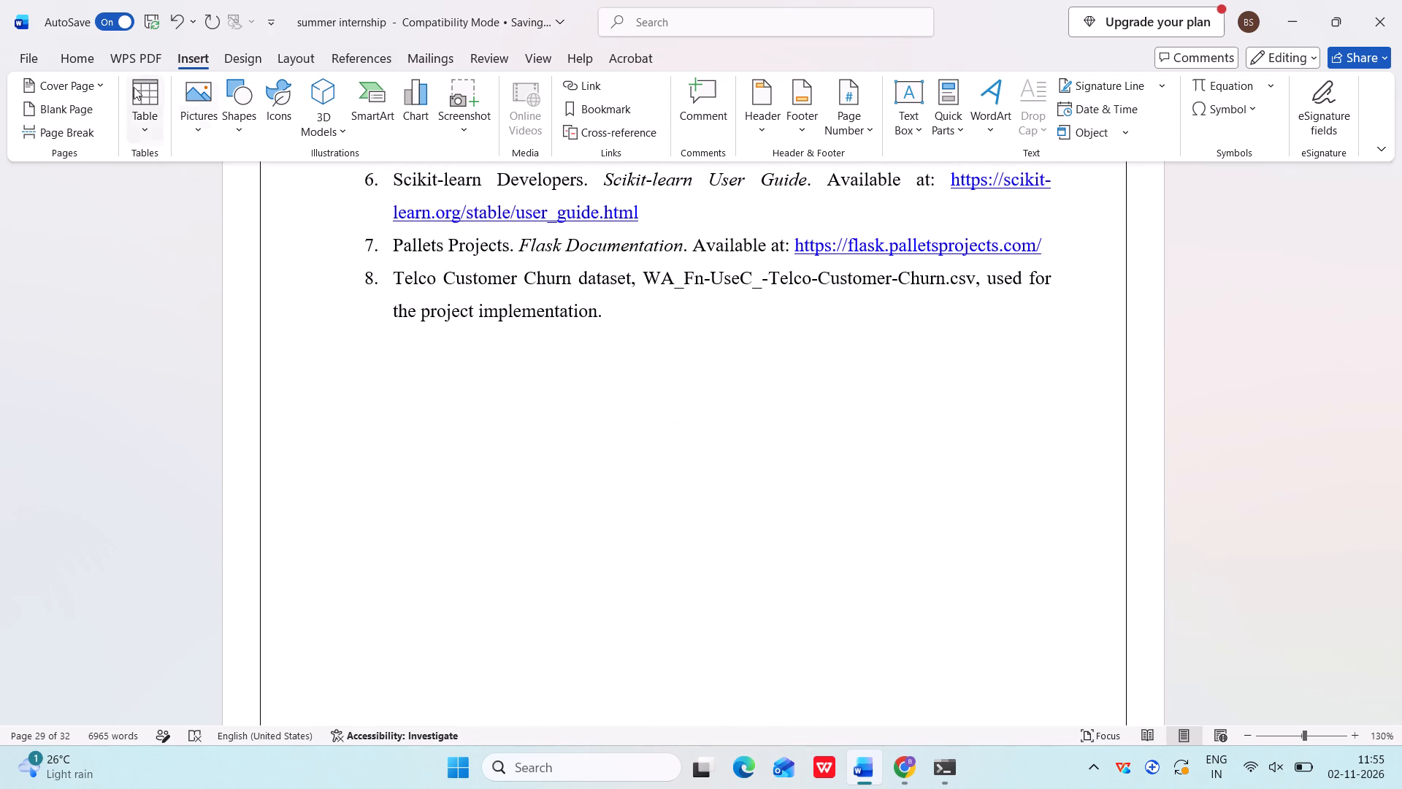
left_click(90, 104)
scroll(514, 411, "down", 1)
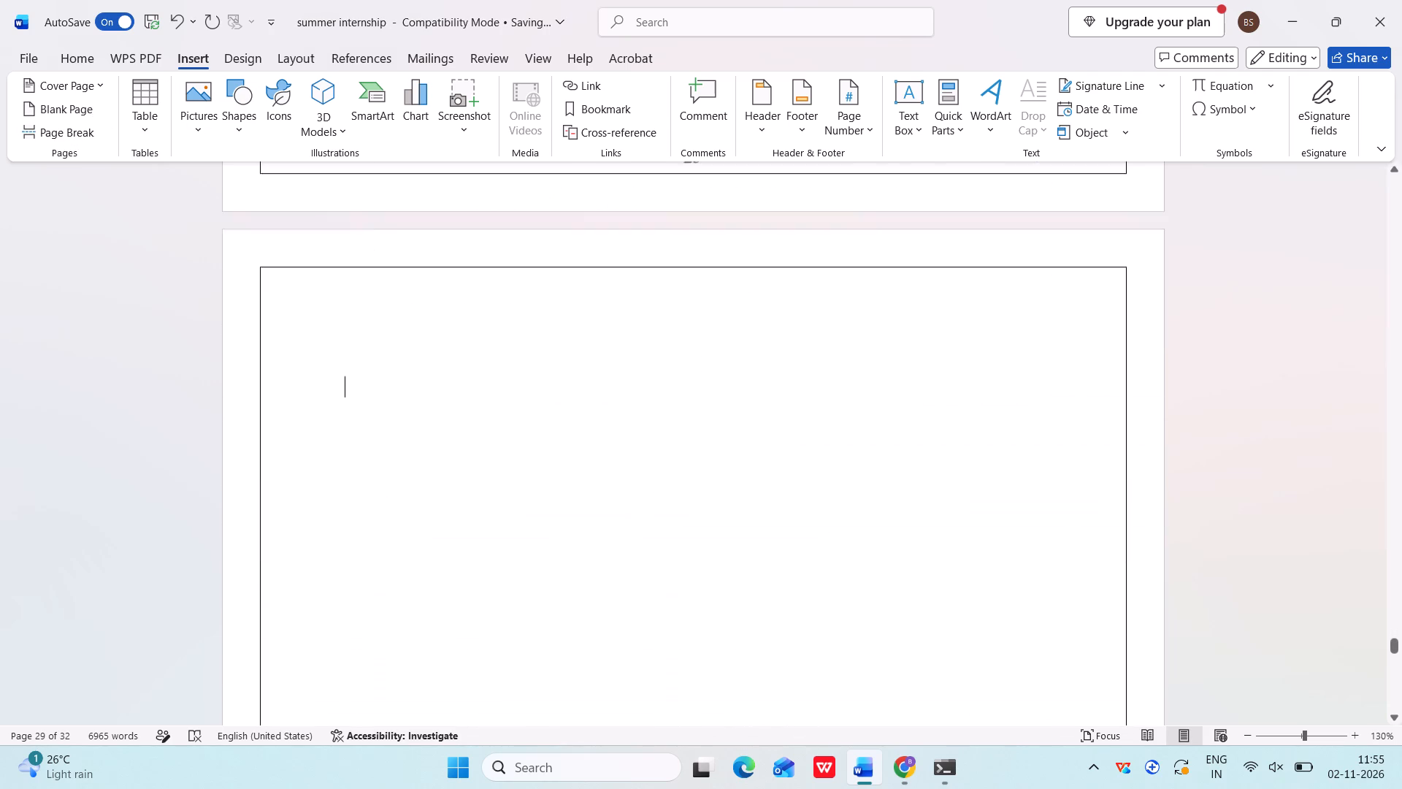
Paste the copied APPENDIX section into the new page after REFERENCES and check how it spreads over the pages.
scroll(514, 411, "down", 1)
key("ctrl+v")
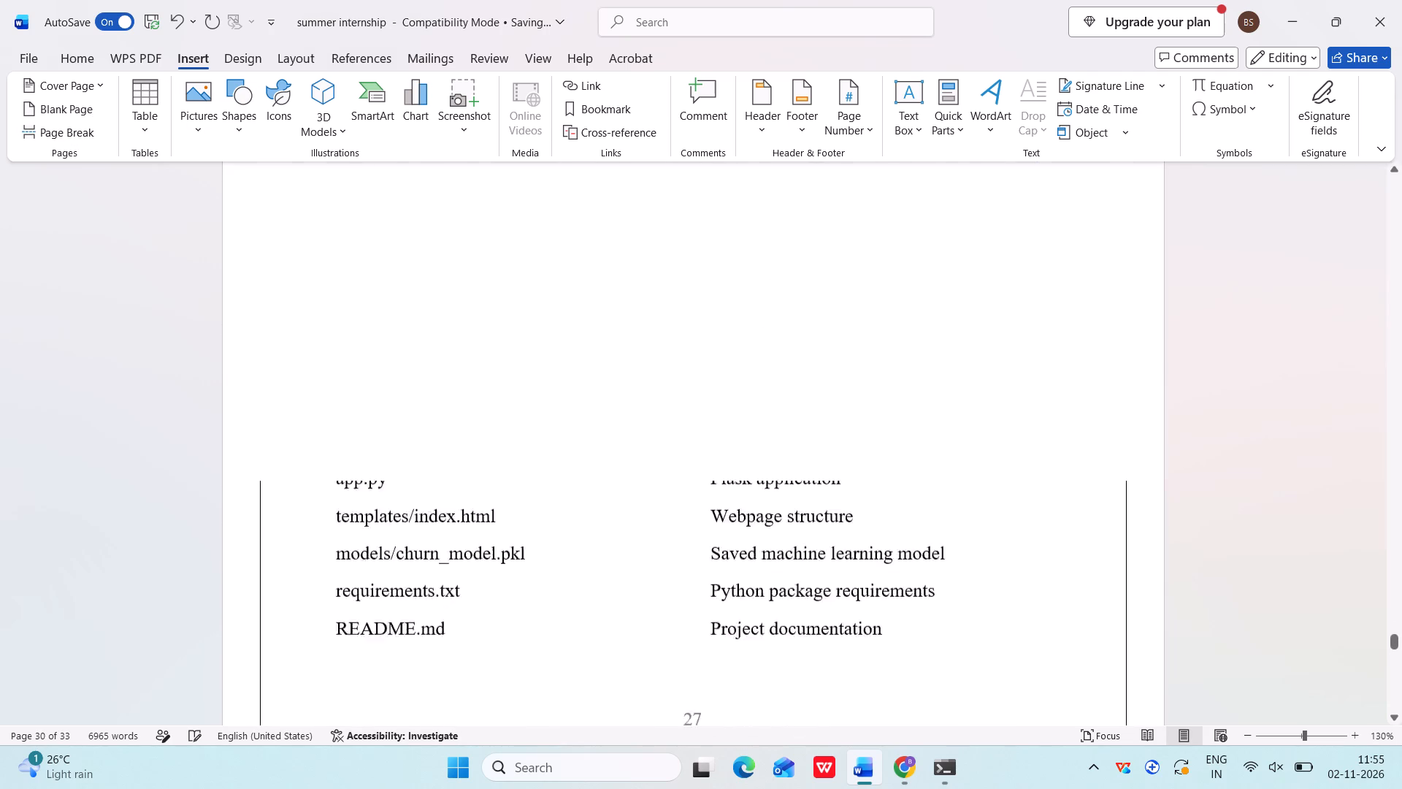
scroll(489, 355, "up", 3)
scroll(489, 355, "down", 3)
scroll(489, 355, "up", 1)
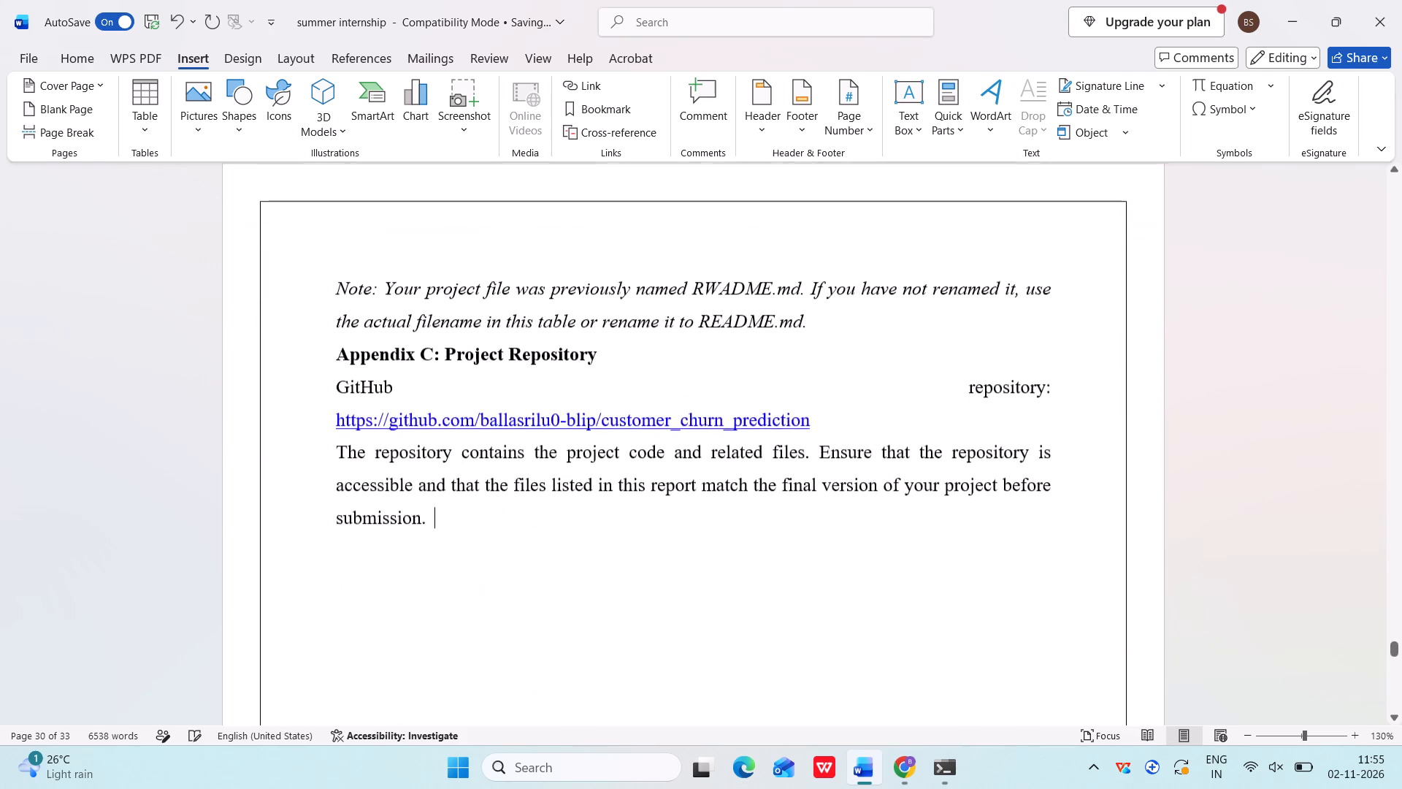
scroll(489, 355, "up", 2)
scroll(489, 355, "down", 3)
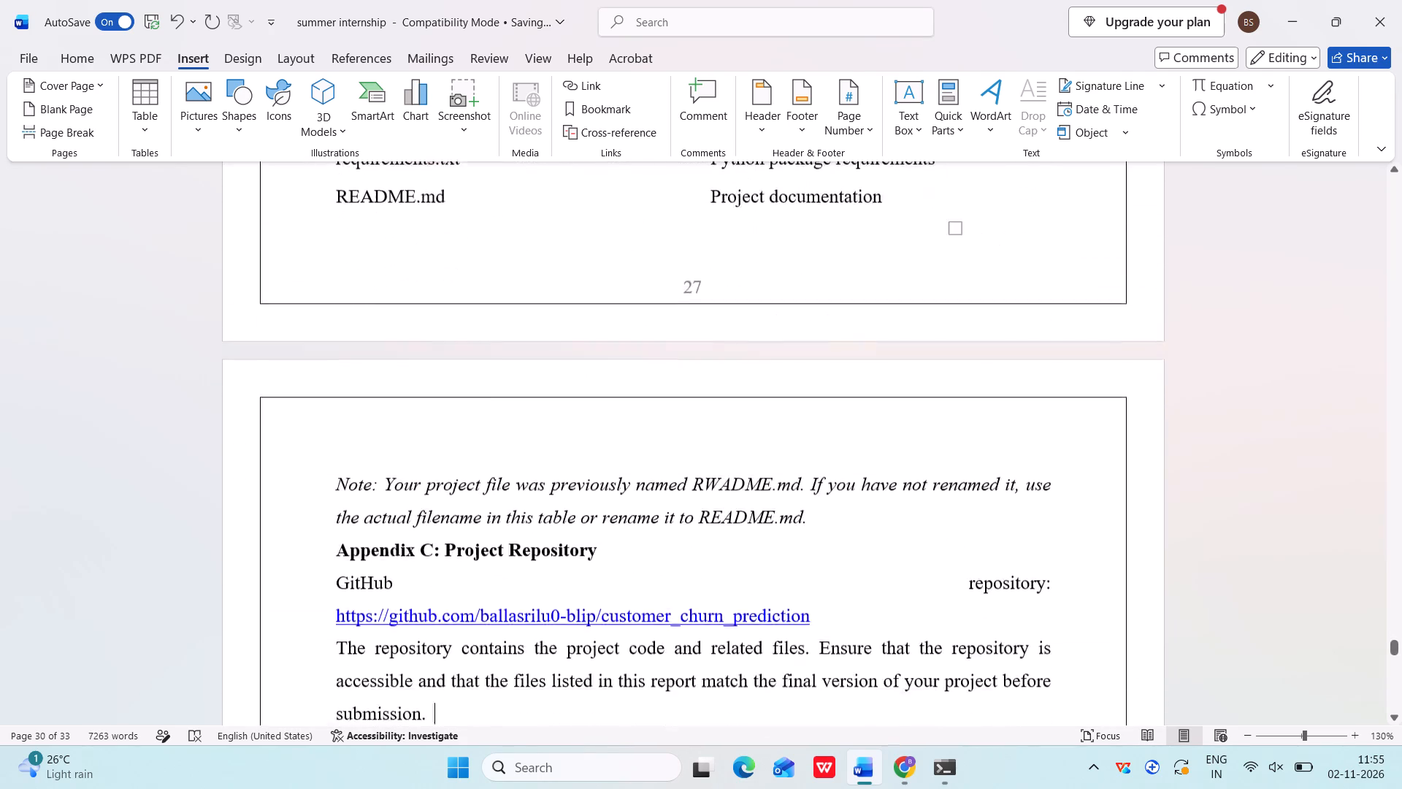
Delete the whole Appendix C: Project Repository part, from its heading through the closing sentence about submission.
scroll(489, 355, "down", 1)
left_click_drag(432, 565, 382, 519)
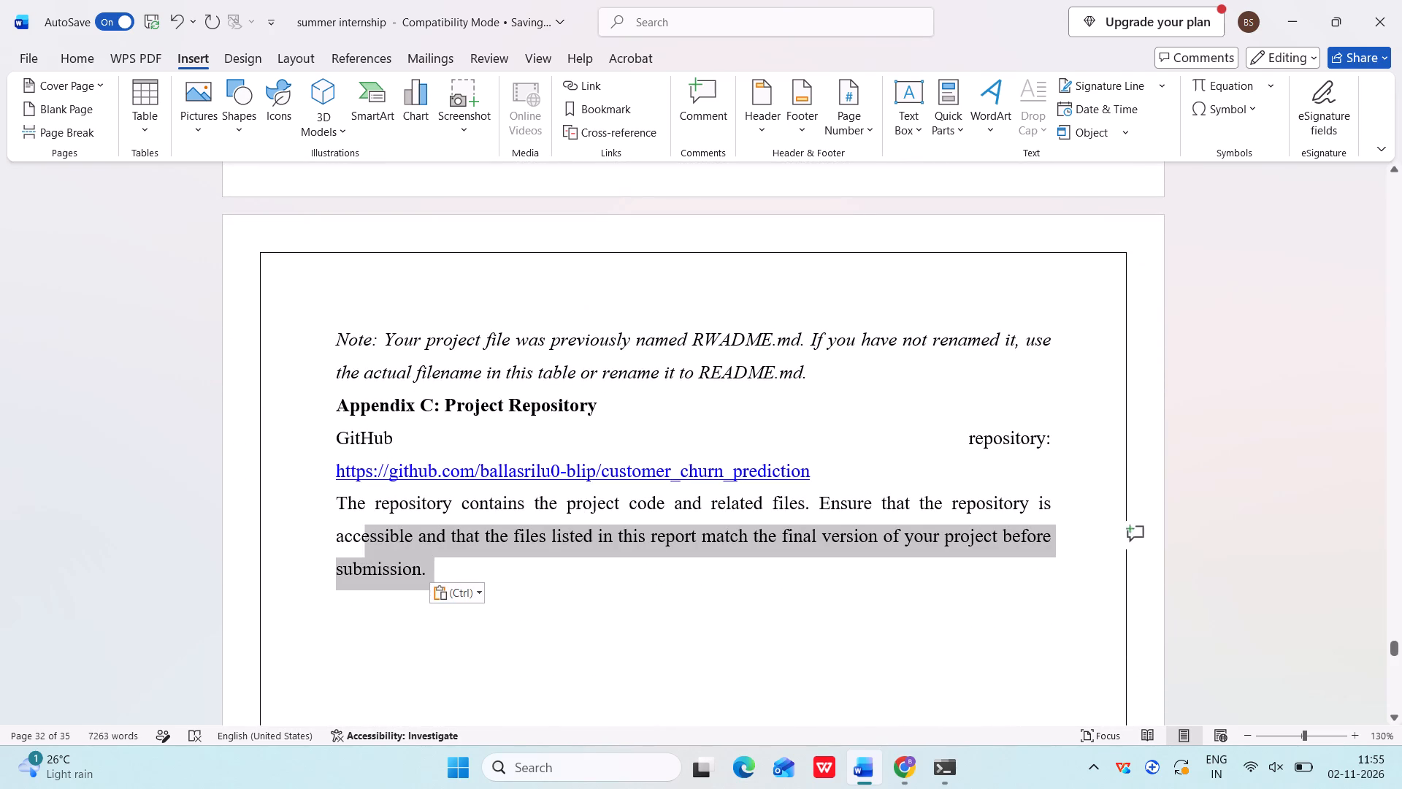
left_click_drag(382, 519, 344, 400)
key("BackSpace")
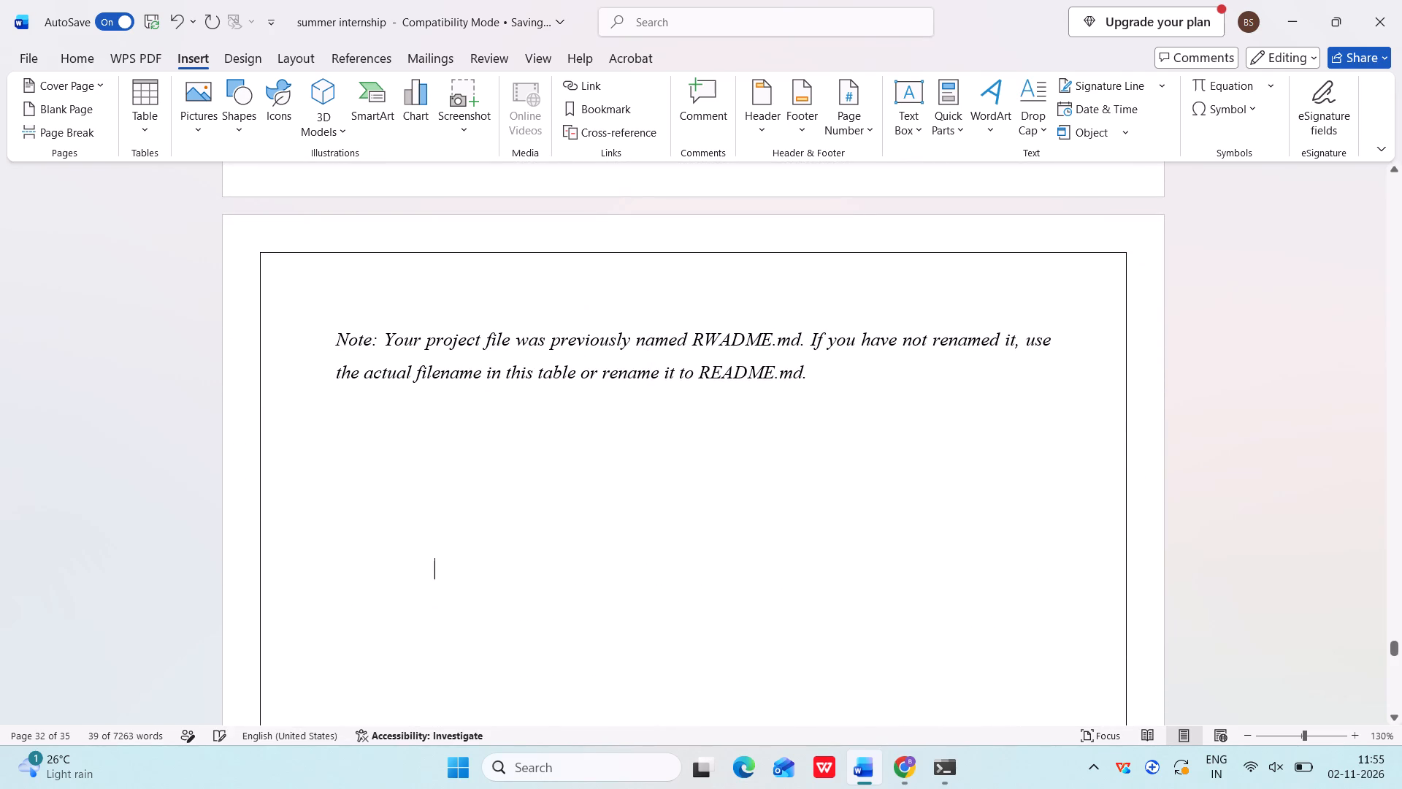
Delete the italic note about the RWADME.md file name that follows the Appendix B table.
scroll(406, 414, "up", 1)
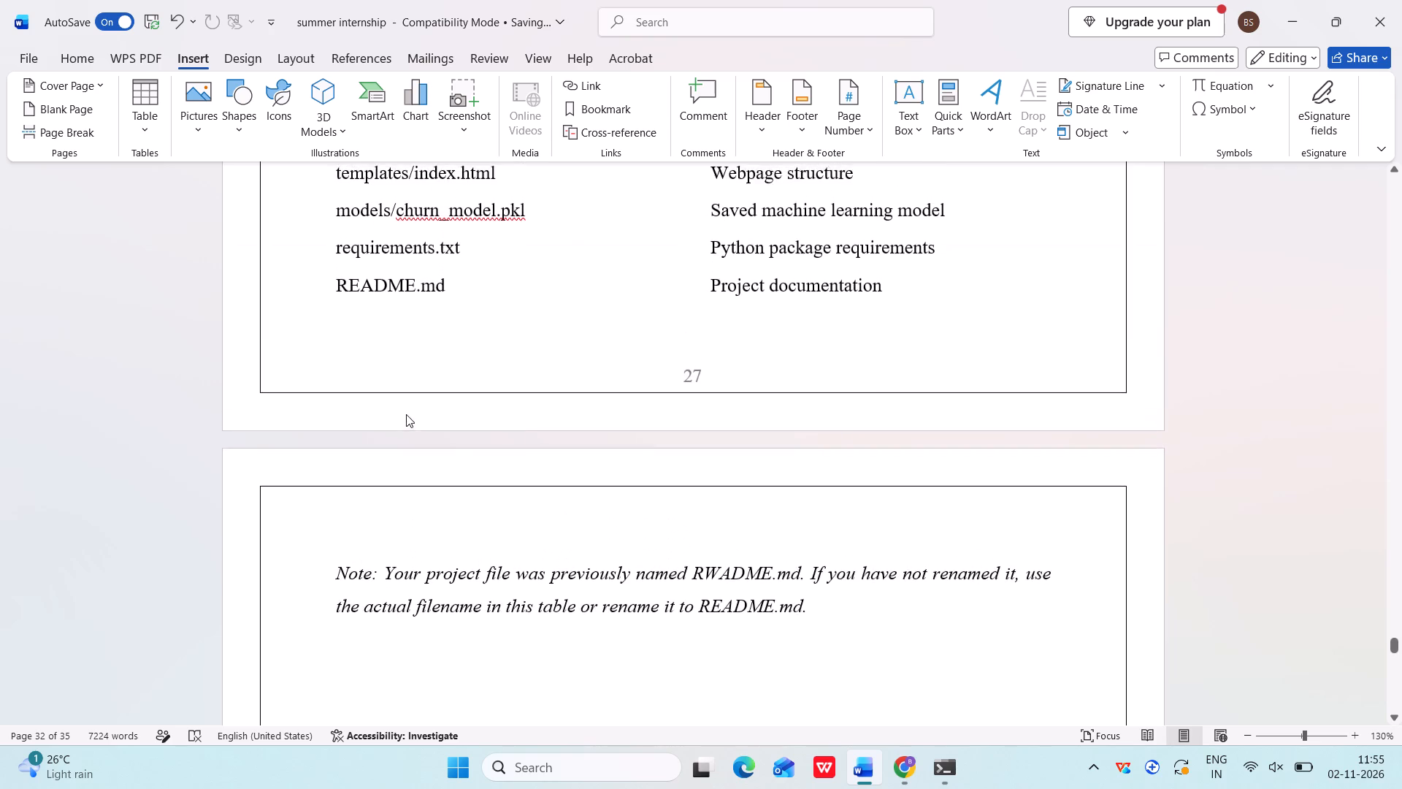
scroll(406, 414, "up", 2)
scroll(675, 581, "down", 1)
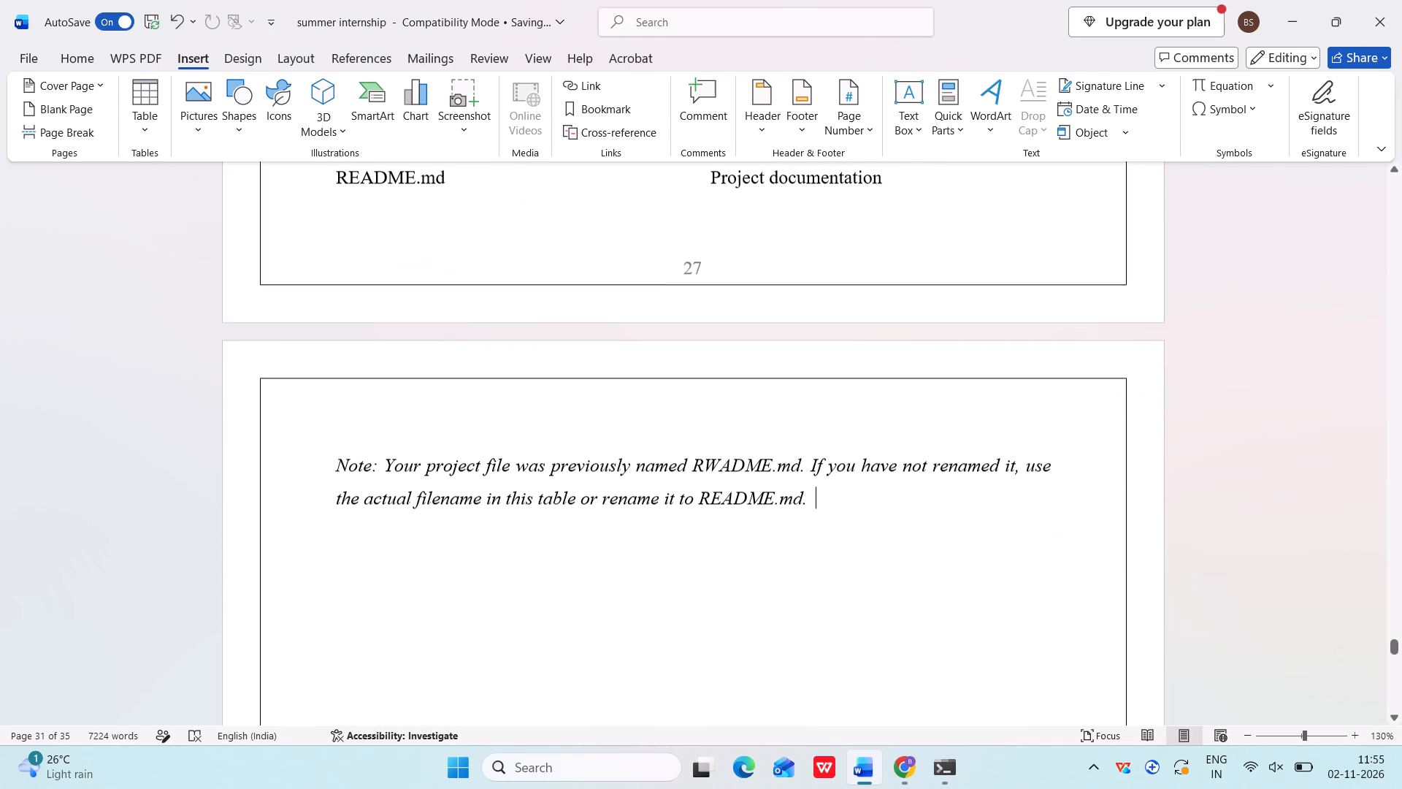
left_click_drag(819, 500, 342, 451)
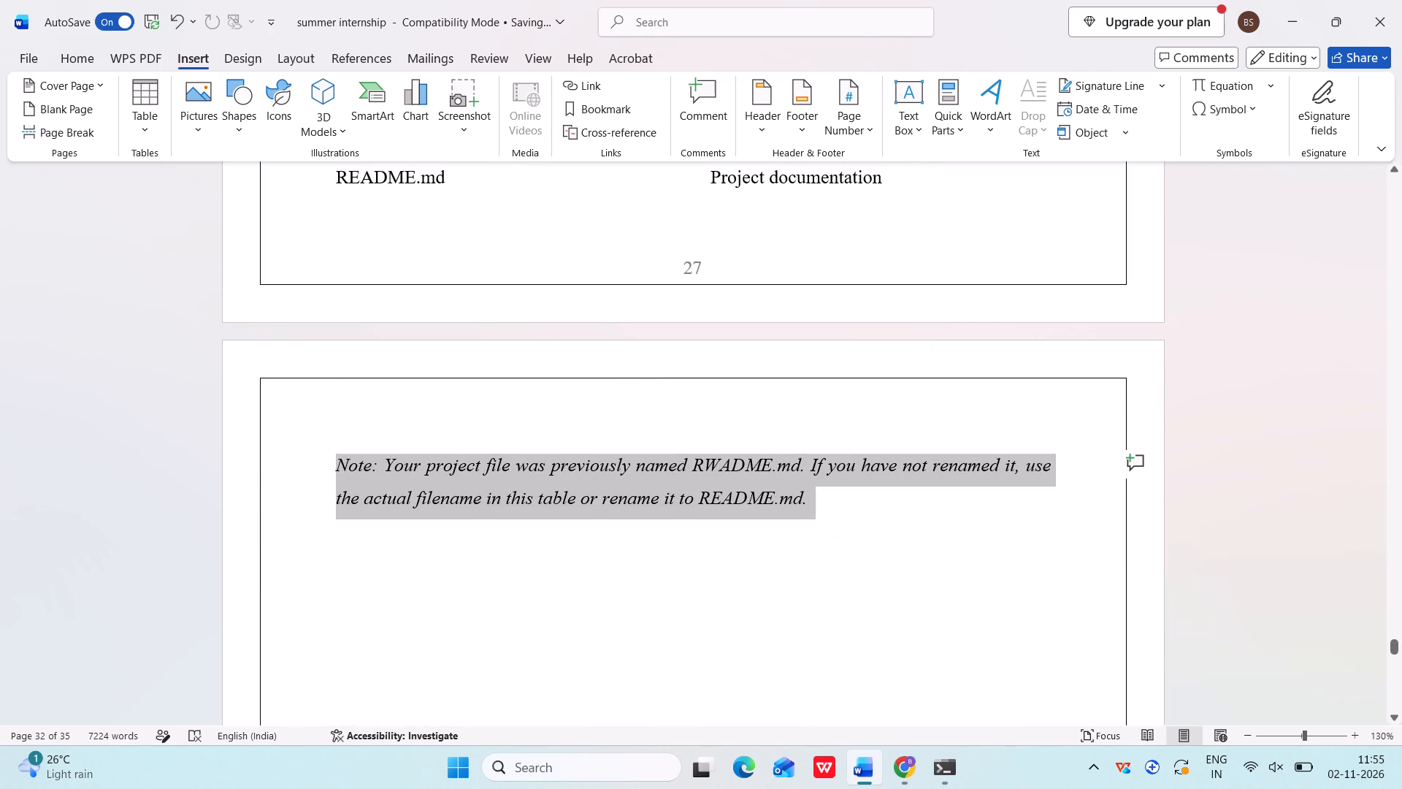
key("BackSpace")
Shift the APPENDIX heading to roughly the centre of its line by adding spaces in front of it.
scroll(342, 451, "up", 3)
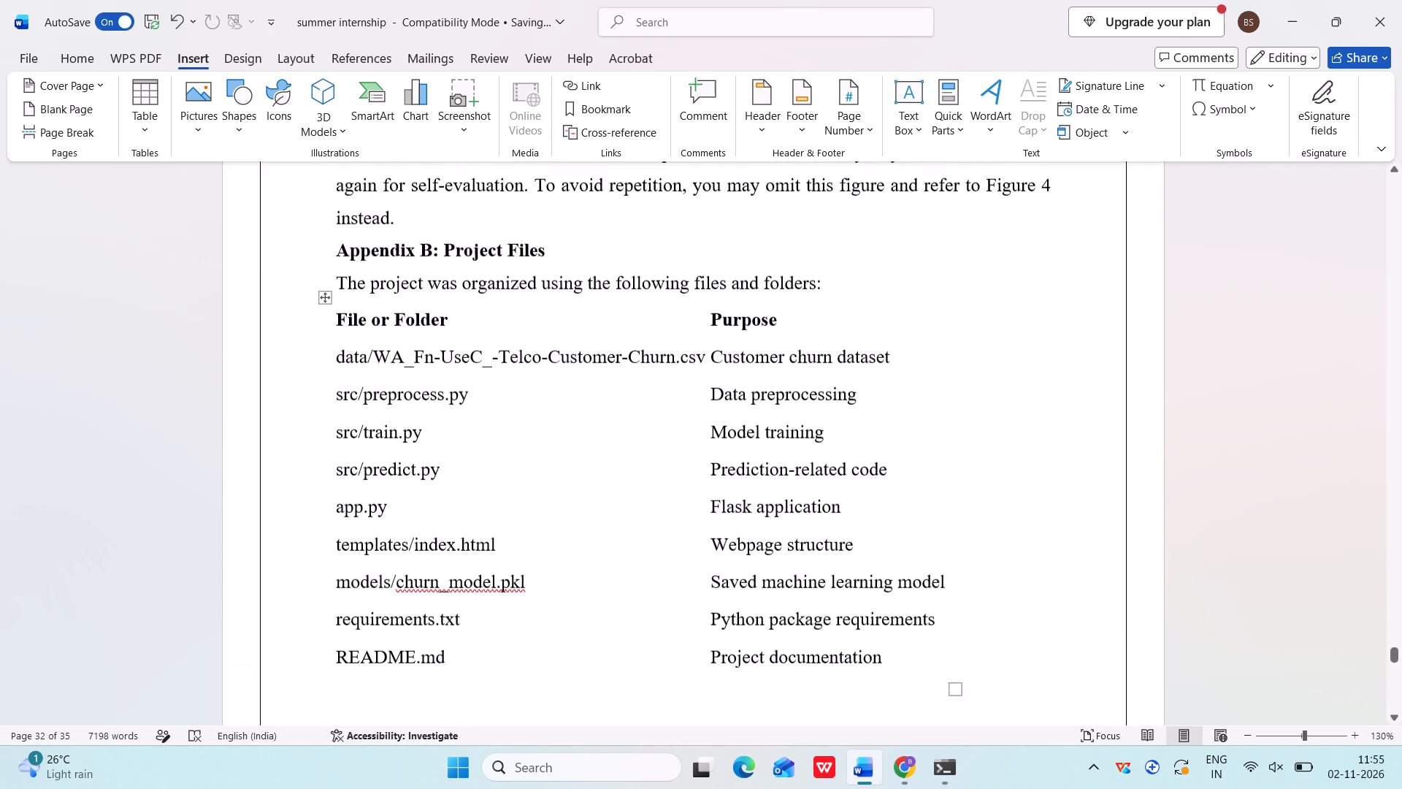
scroll(342, 451, "up", 3)
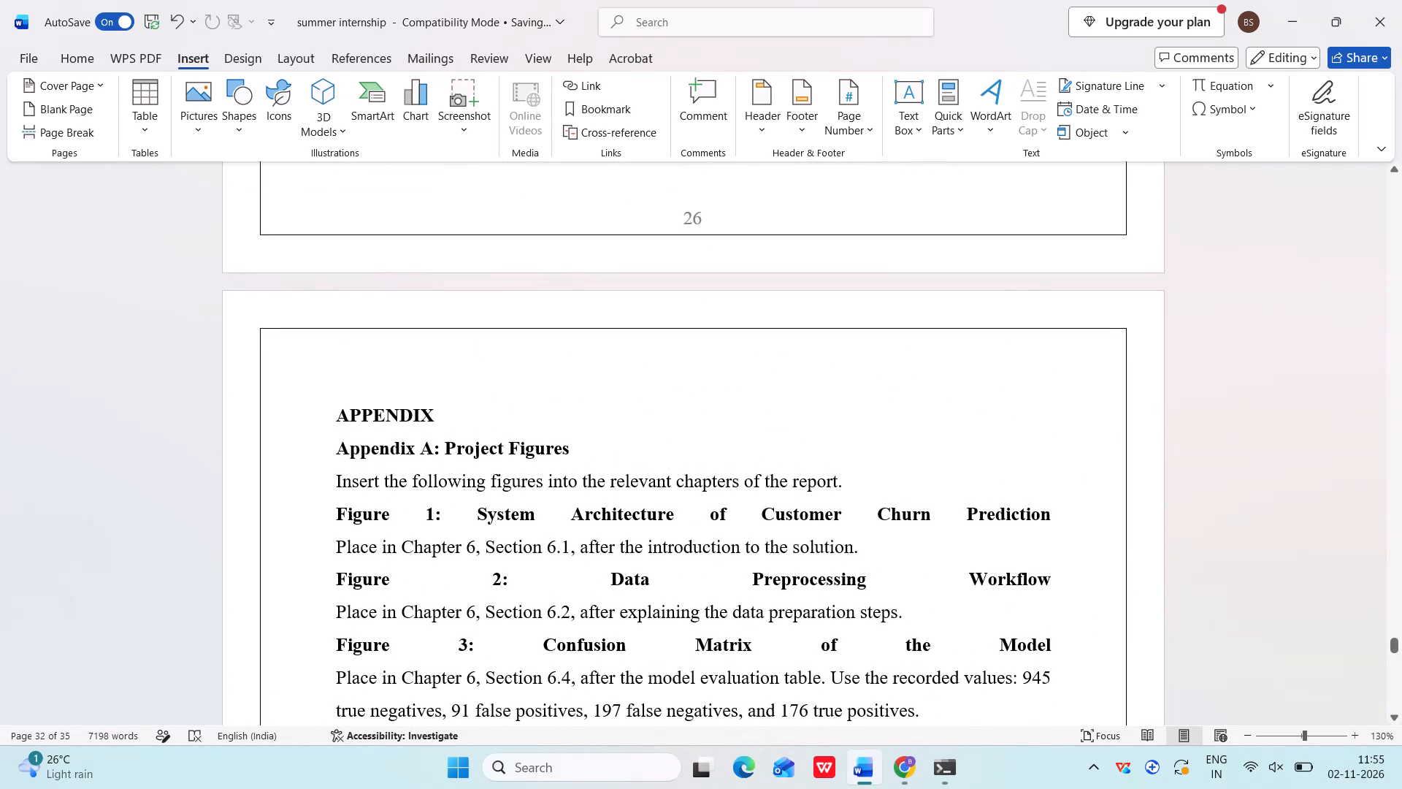
left_click(331, 415)
key("space")
key("space")
key("space")
key("space")
key("space")
key("space")
key("space")
key("space")
key("space")
key("space")
key("space")
key("space")
key("space")
key("space")
key("space")
key("space")
key("space")
key("space")
key("space")
key("space")
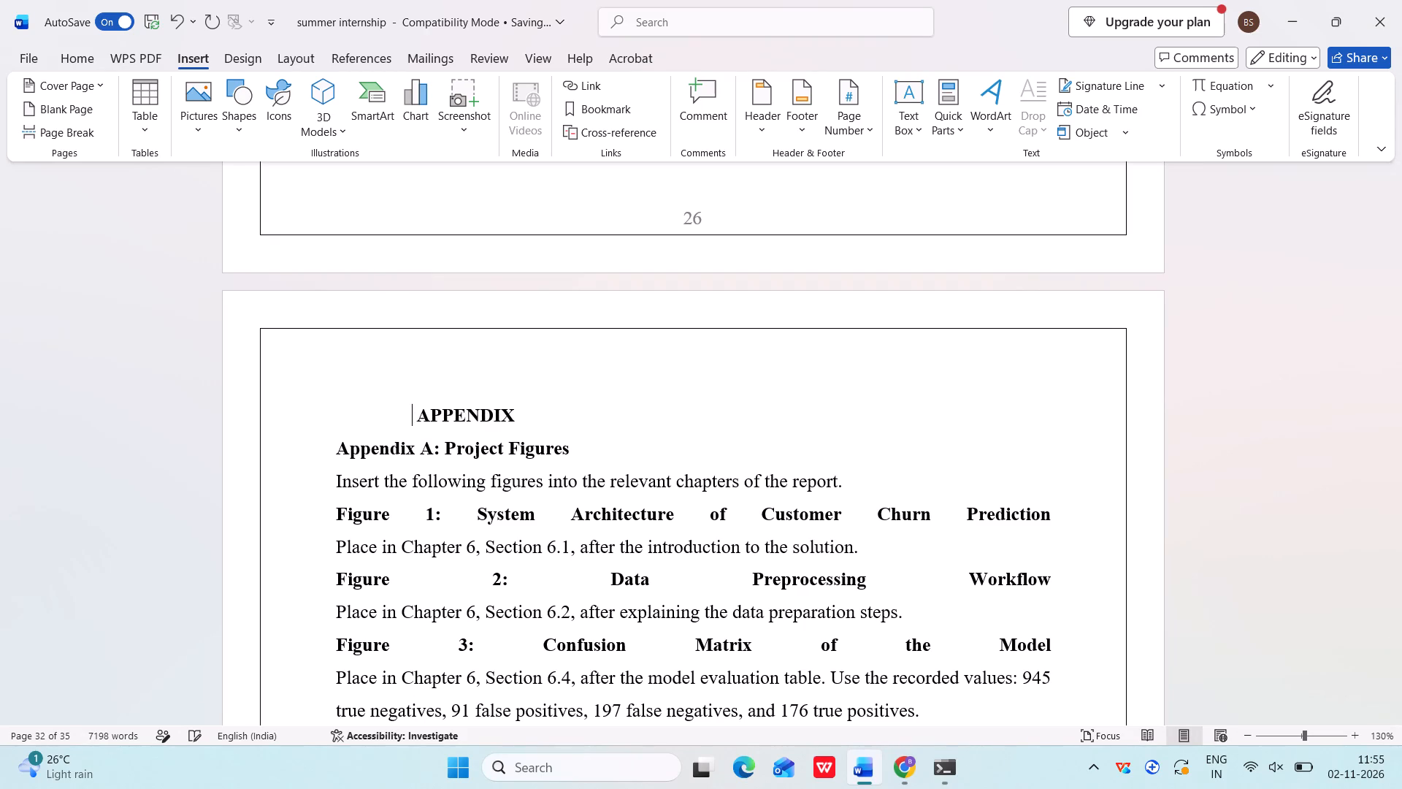
key("space")
key("space")
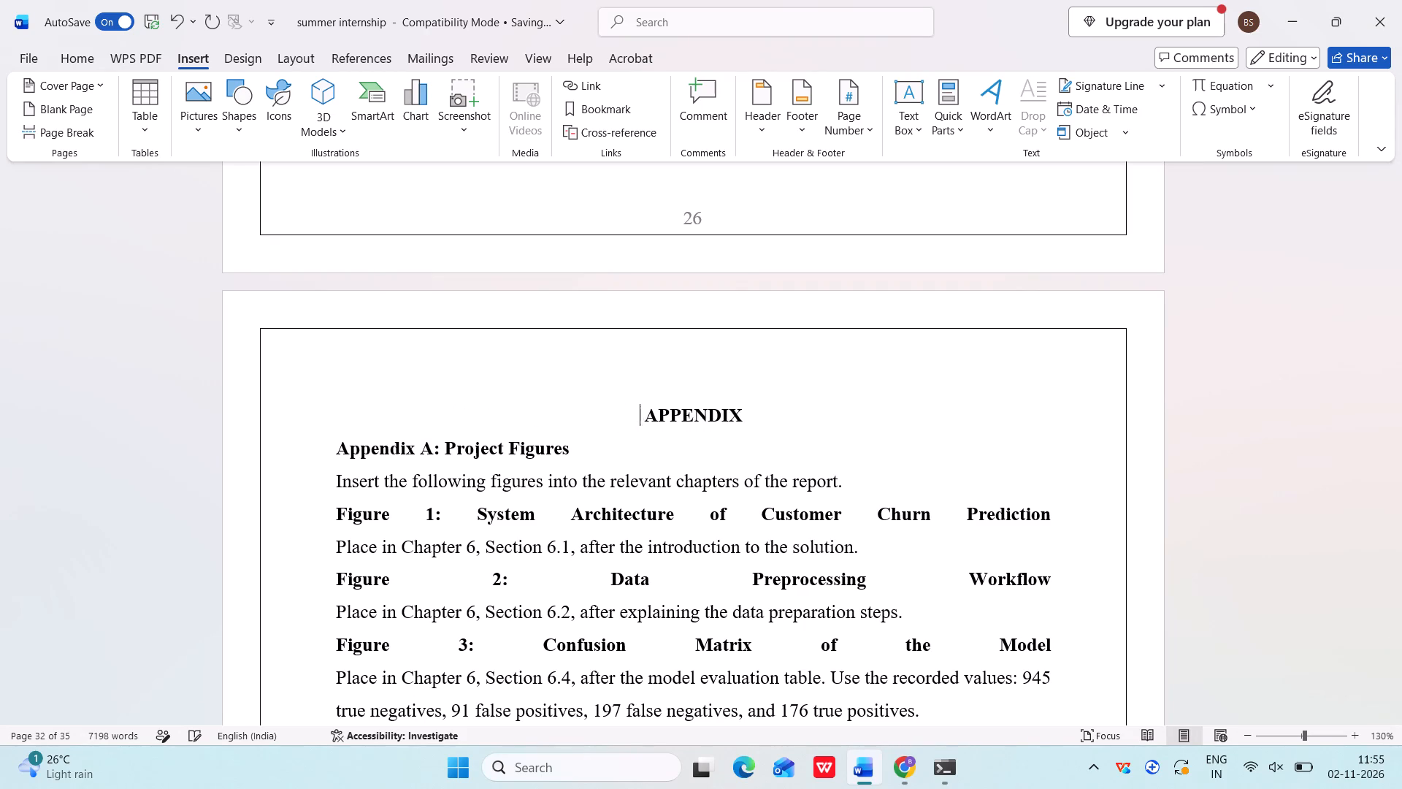
key("space")
key("space")
key("space")
key("space")
key("space")
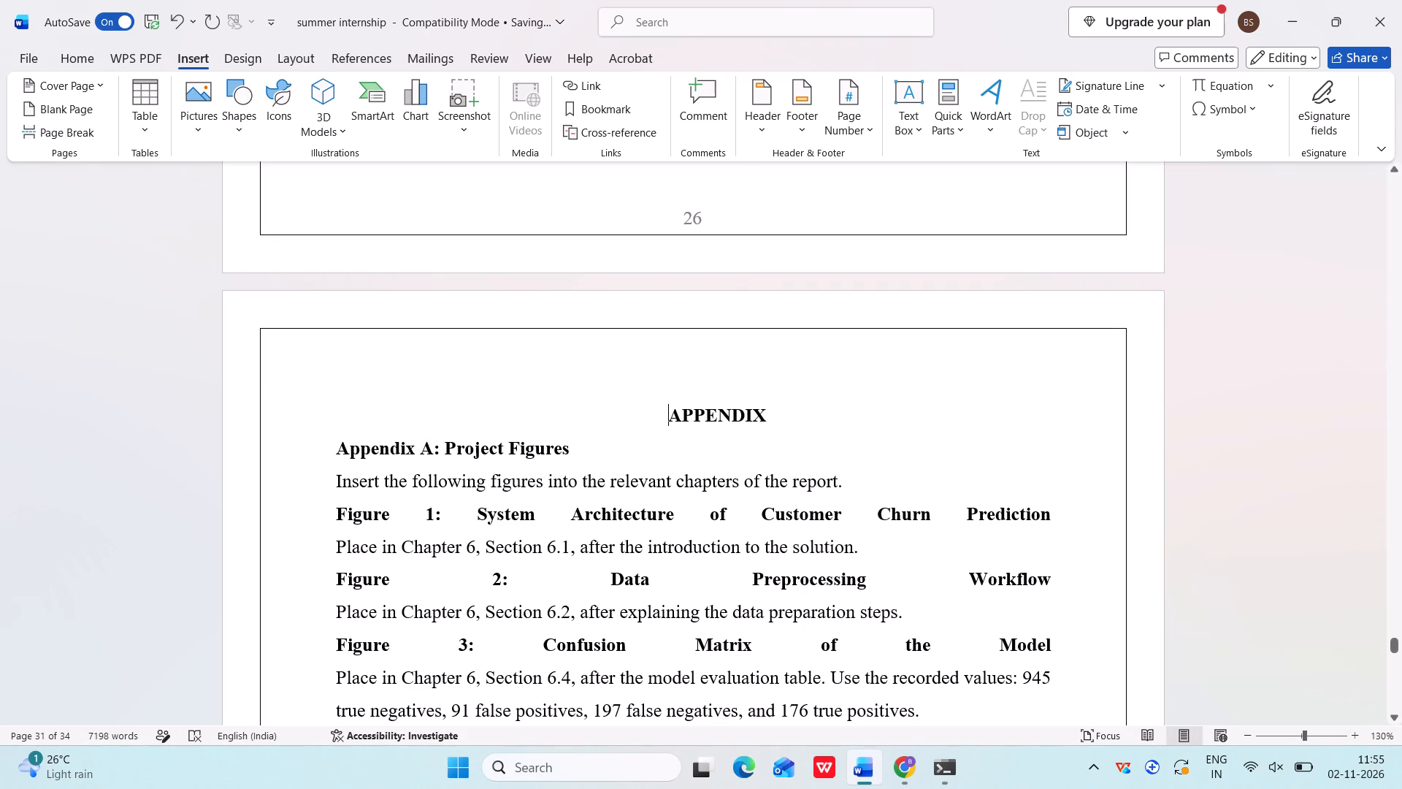
key("BackSpace")
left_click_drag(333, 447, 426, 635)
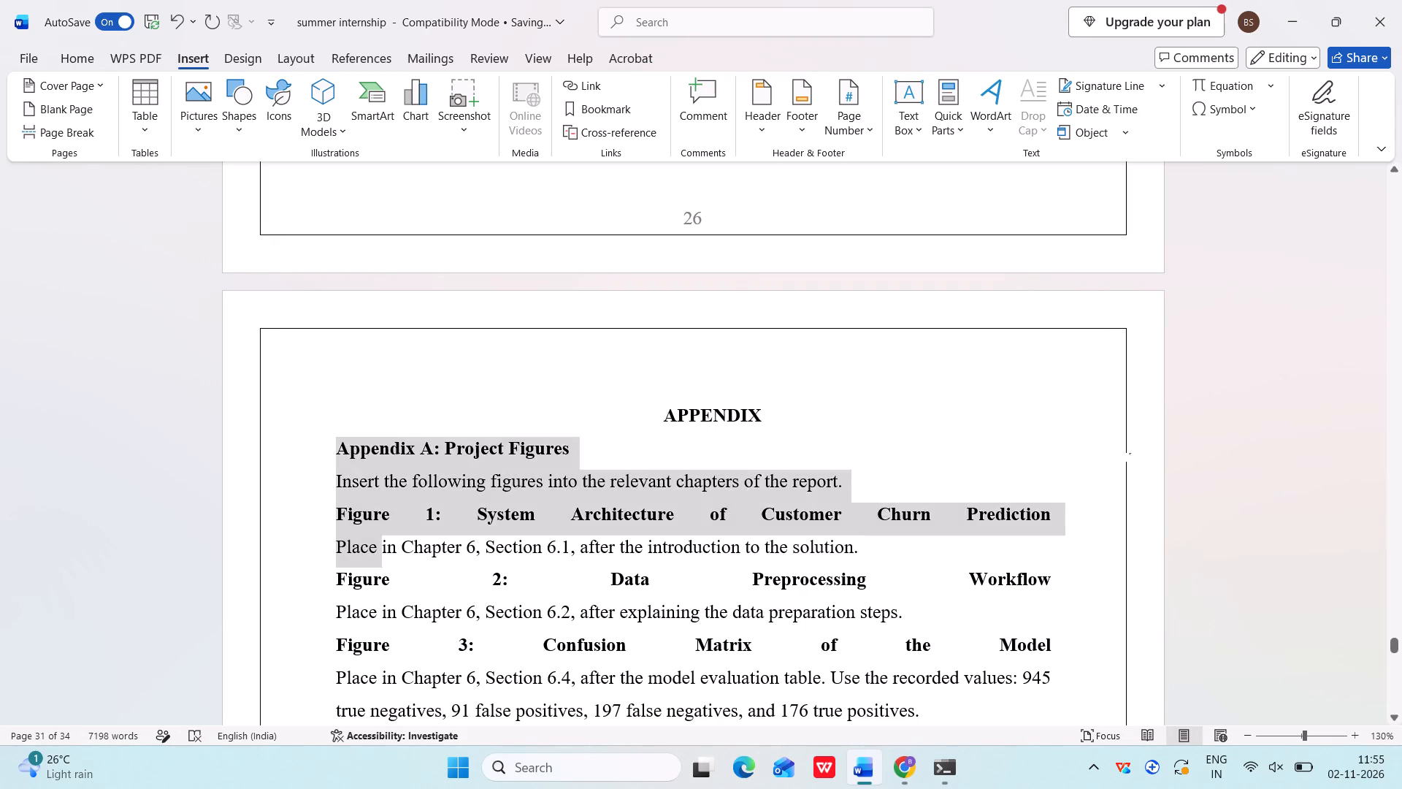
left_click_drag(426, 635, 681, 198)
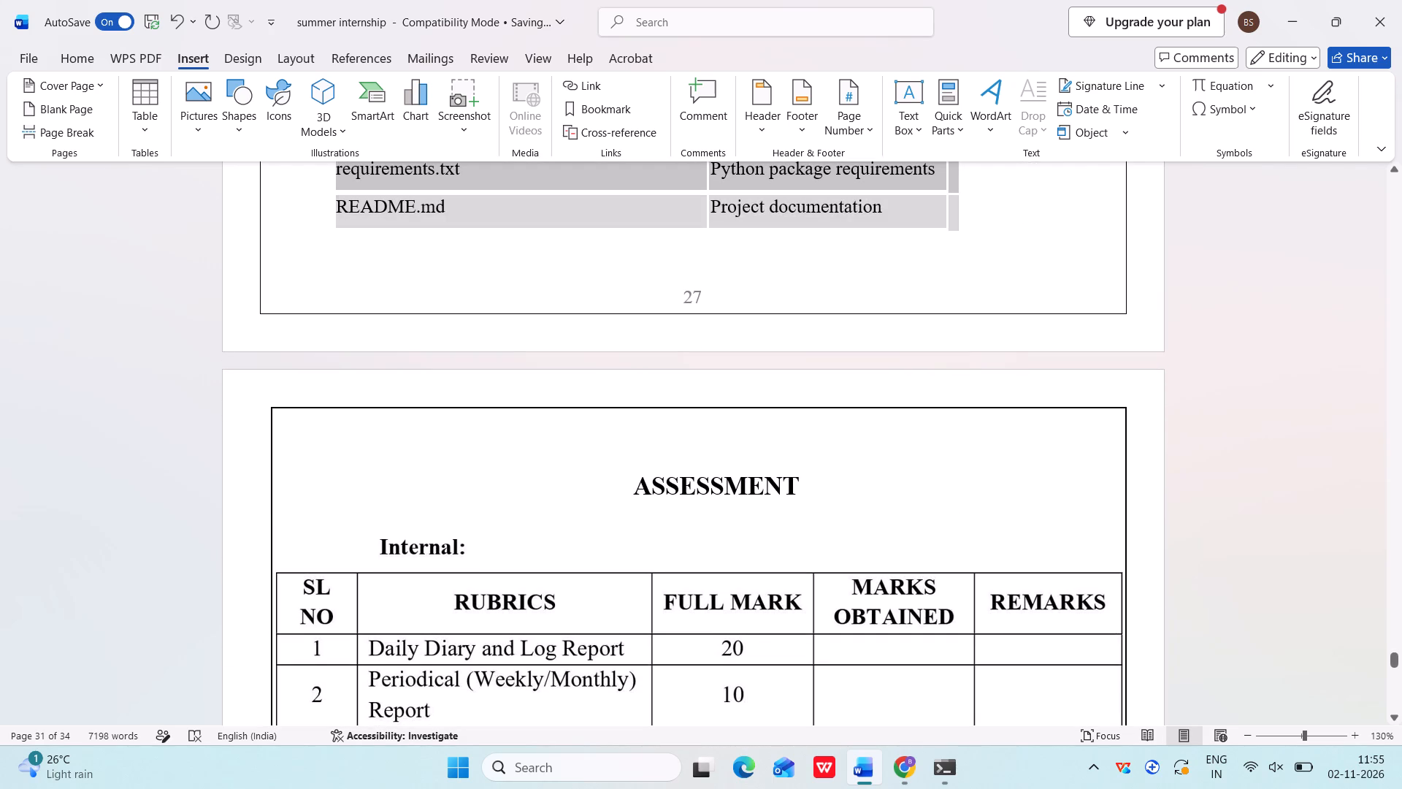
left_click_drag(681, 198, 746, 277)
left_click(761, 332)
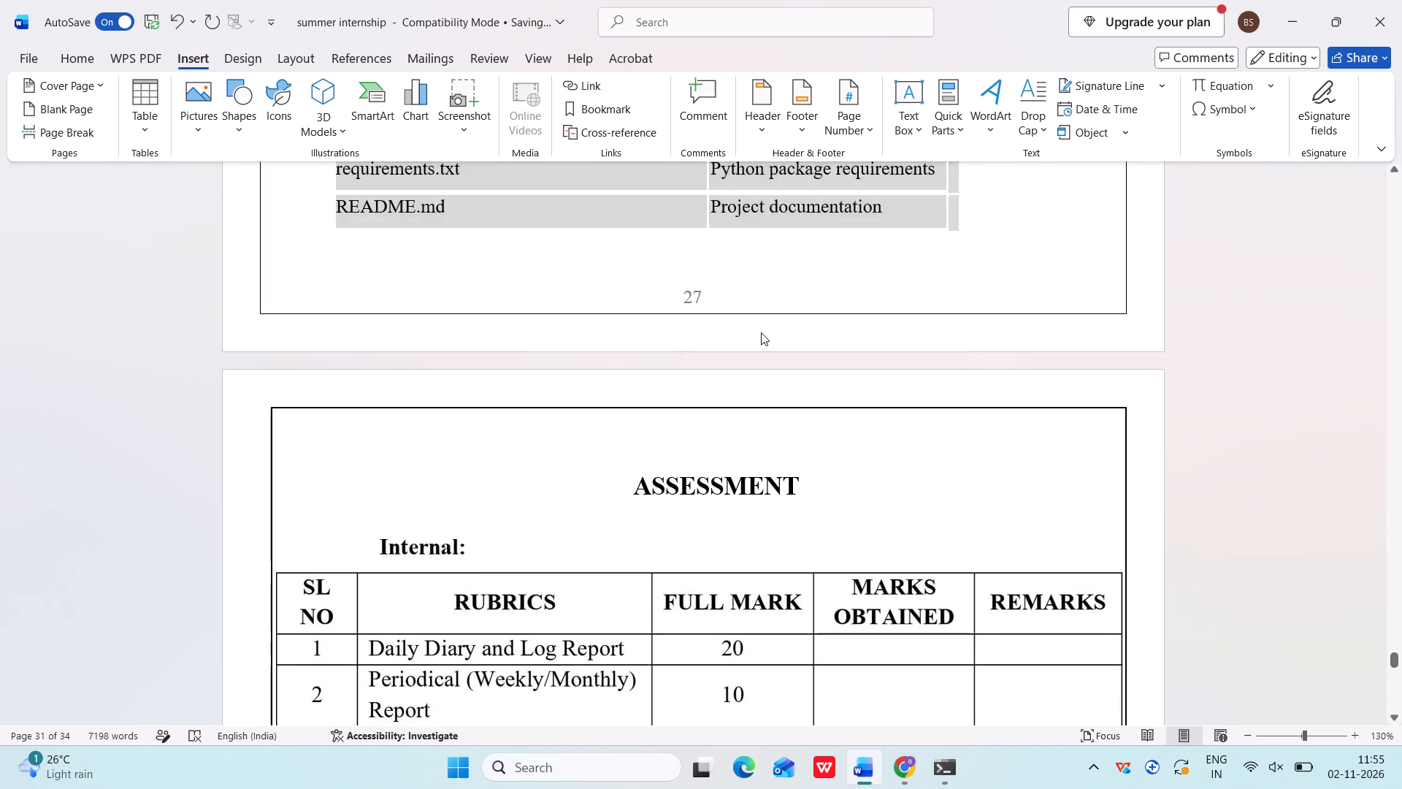
Set the font size of the APPENDIX heading to 18.
scroll(761, 332, "up", 5)
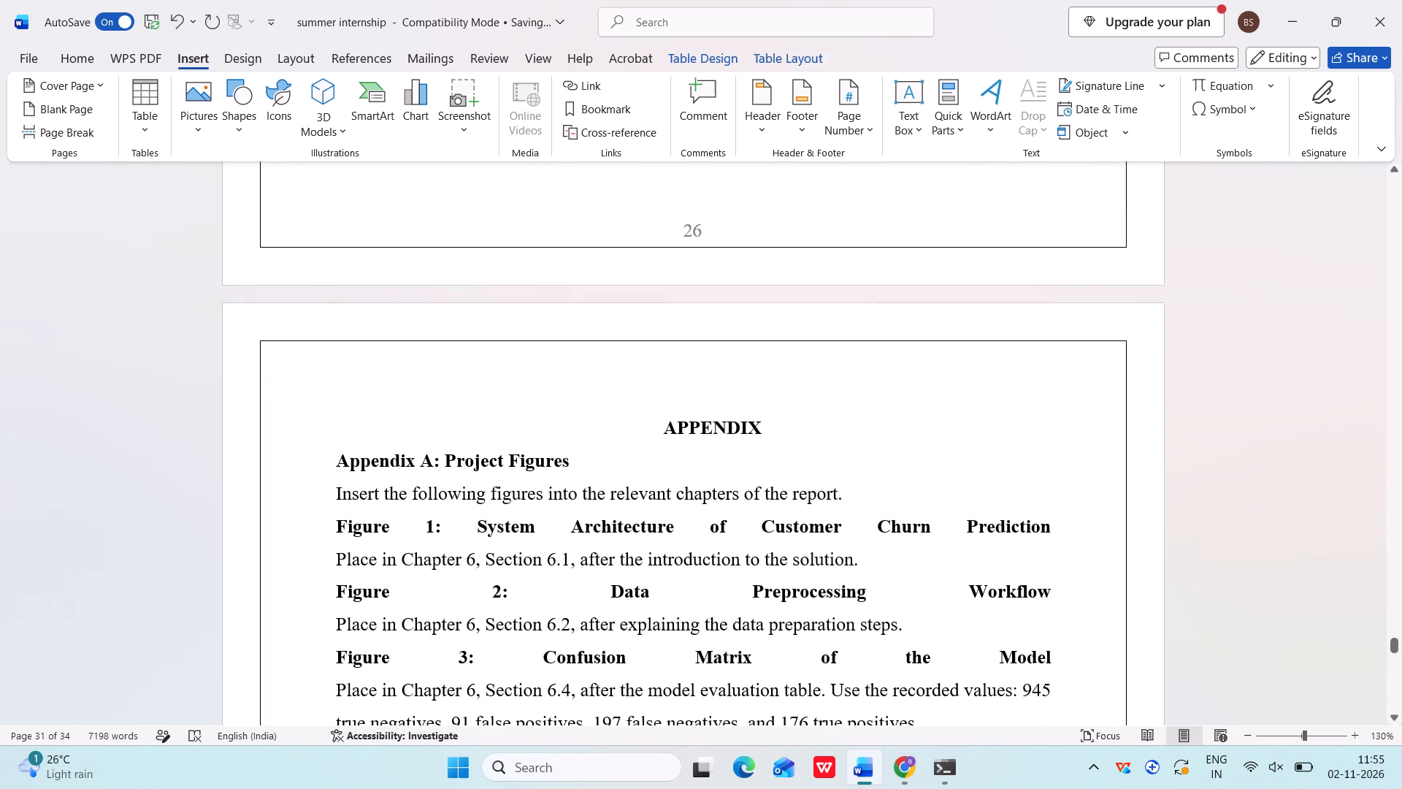
left_click_drag(761, 424, 663, 421)
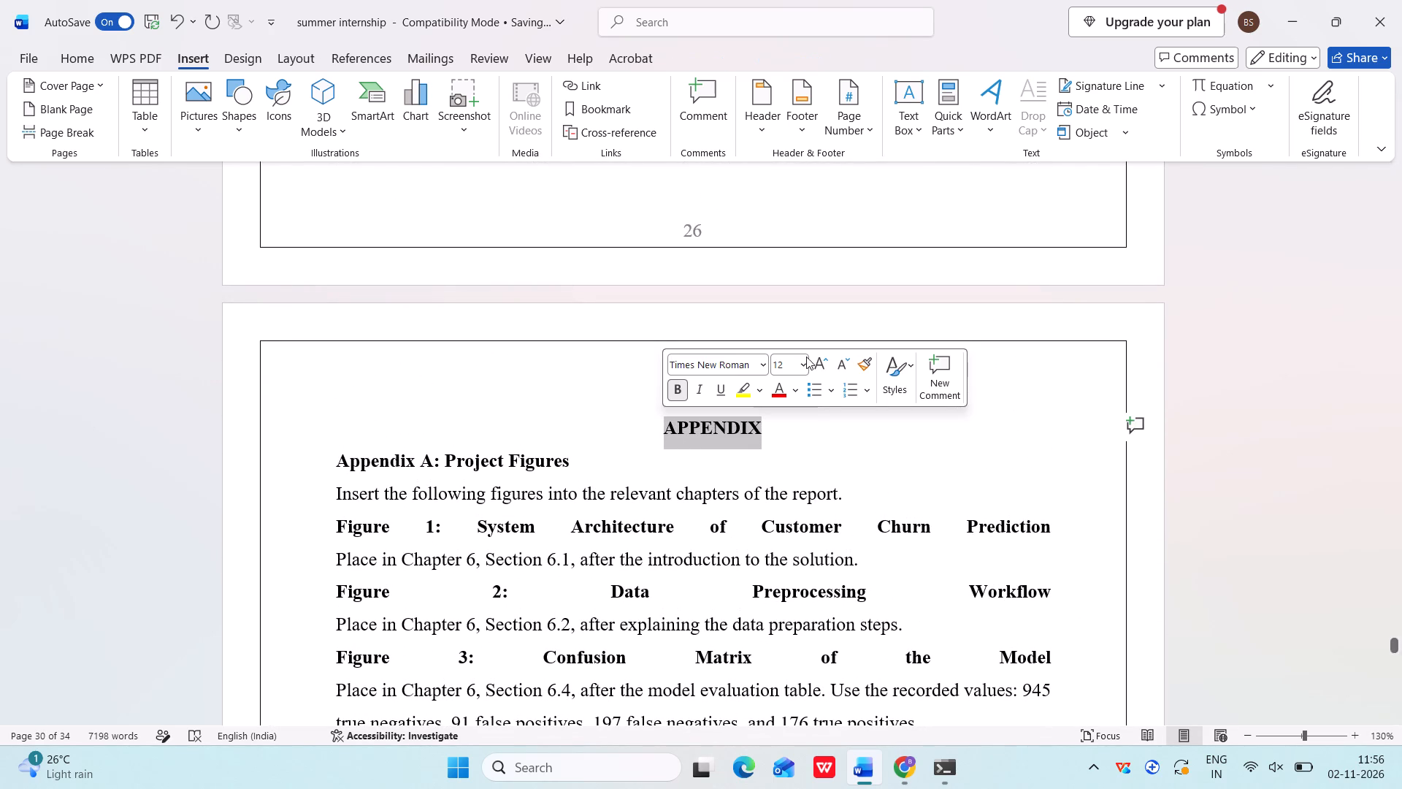
left_click(807, 362)
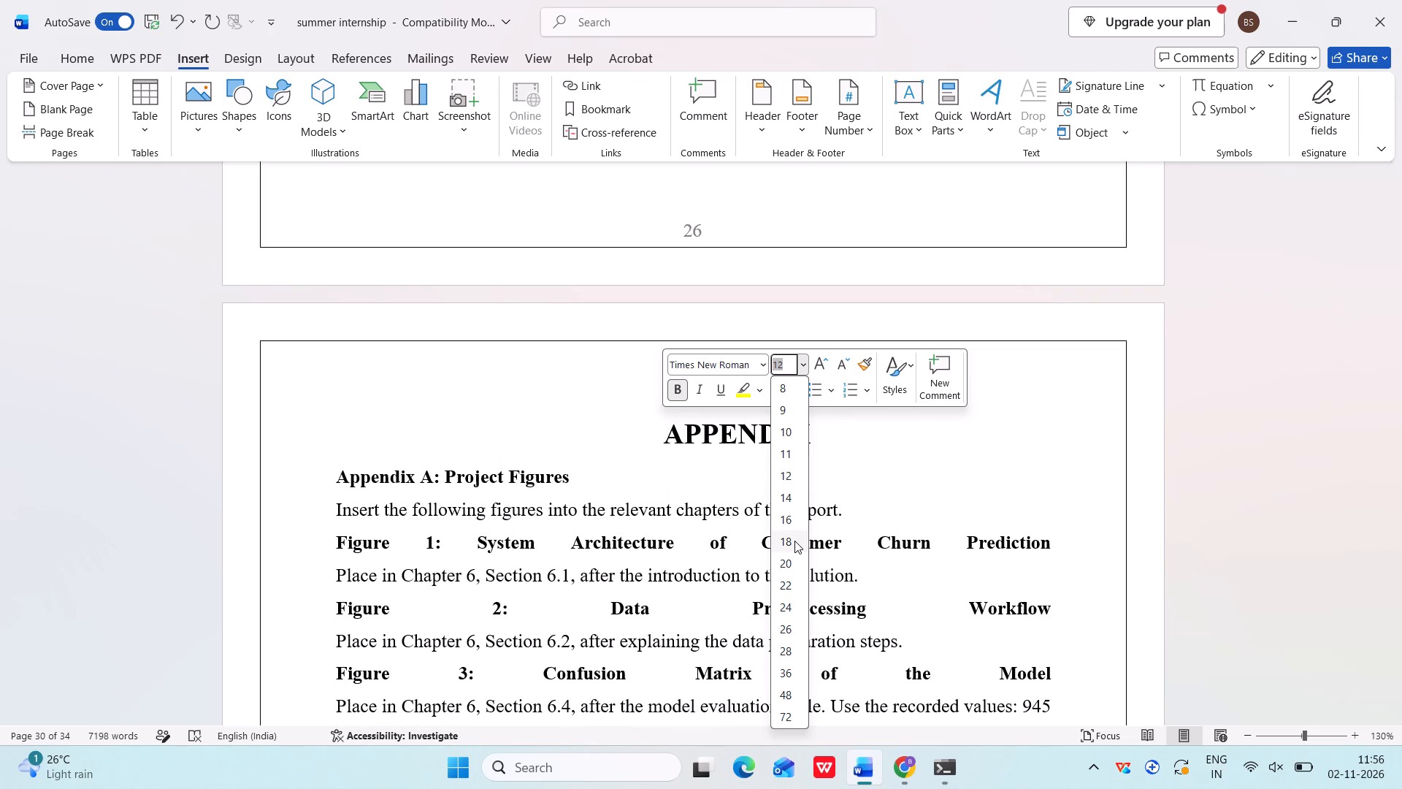
left_click(794, 541)
left_click(913, 446)
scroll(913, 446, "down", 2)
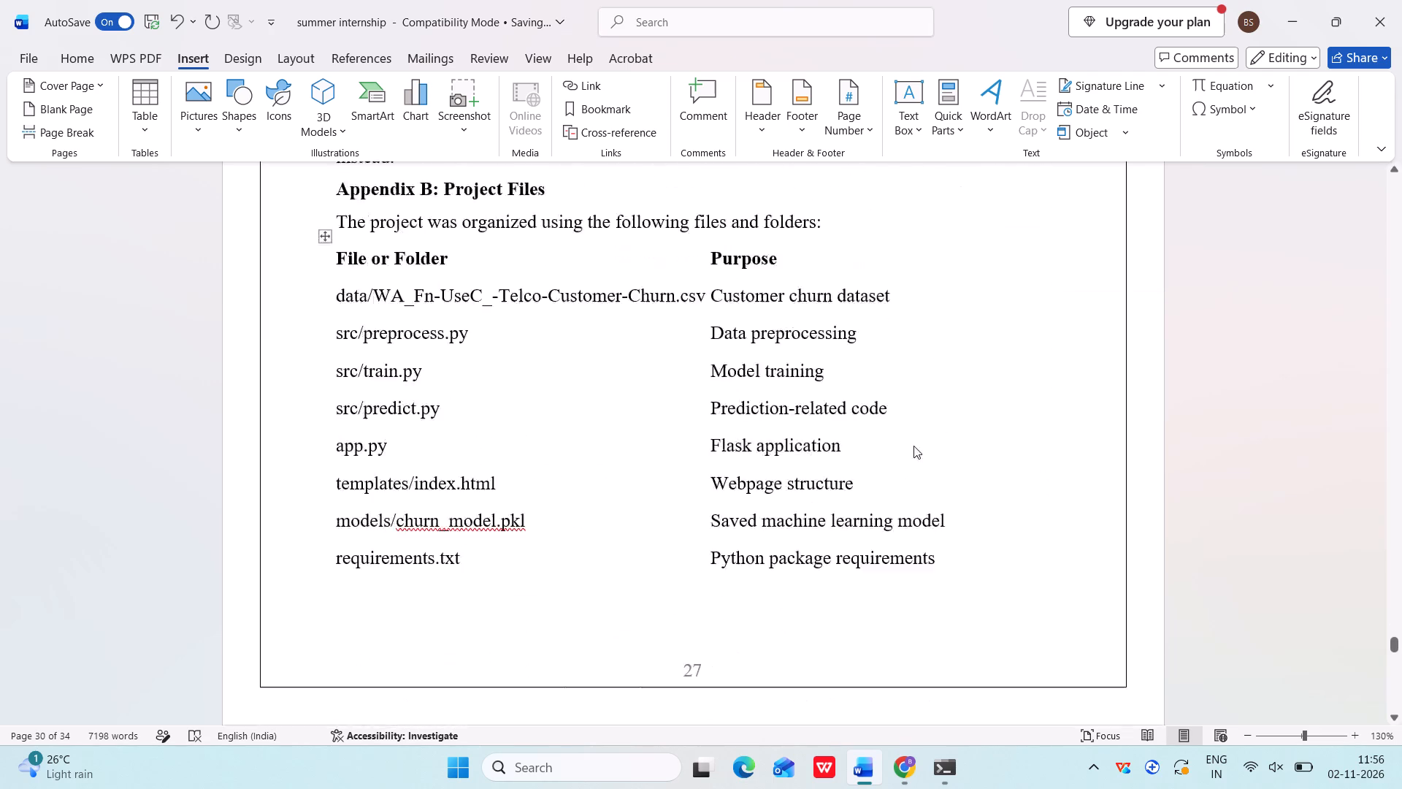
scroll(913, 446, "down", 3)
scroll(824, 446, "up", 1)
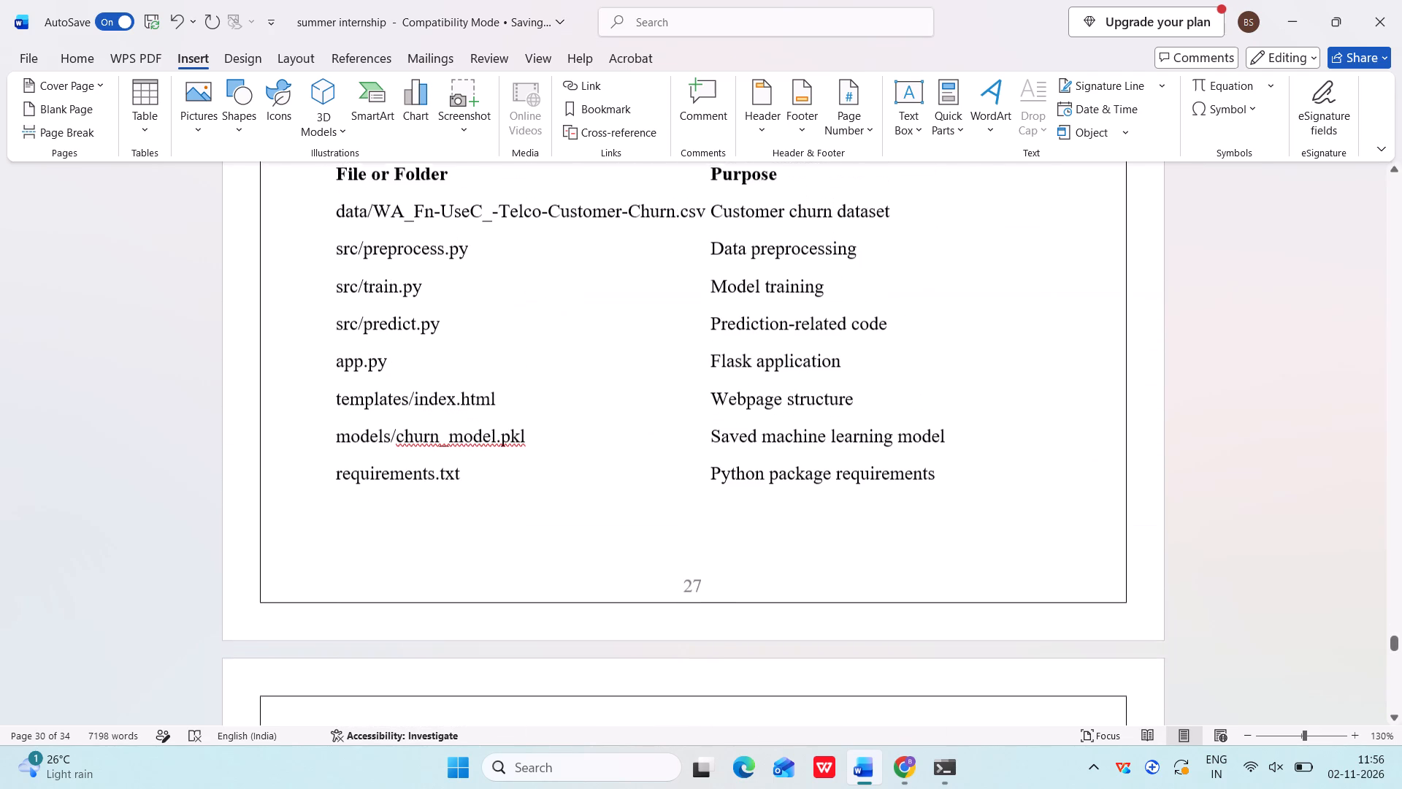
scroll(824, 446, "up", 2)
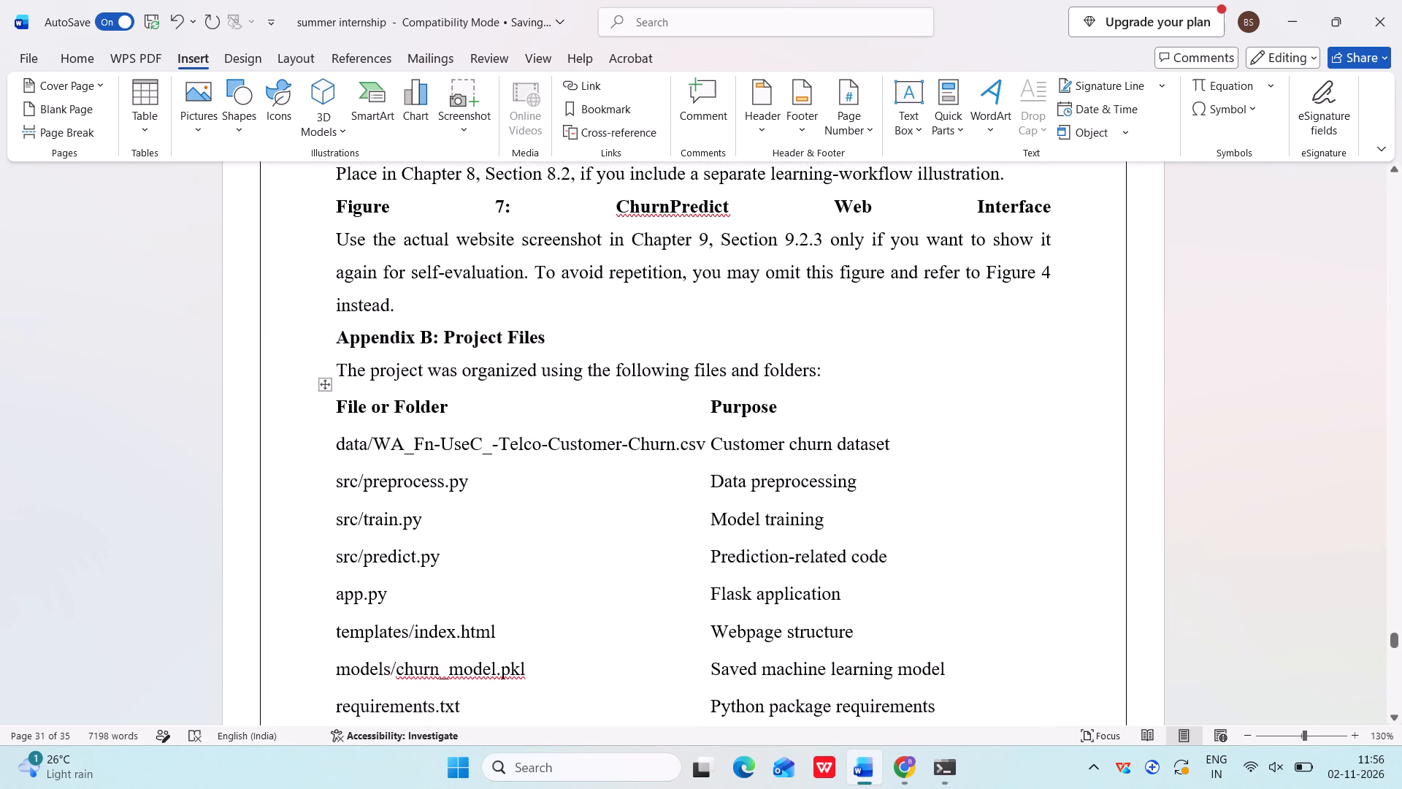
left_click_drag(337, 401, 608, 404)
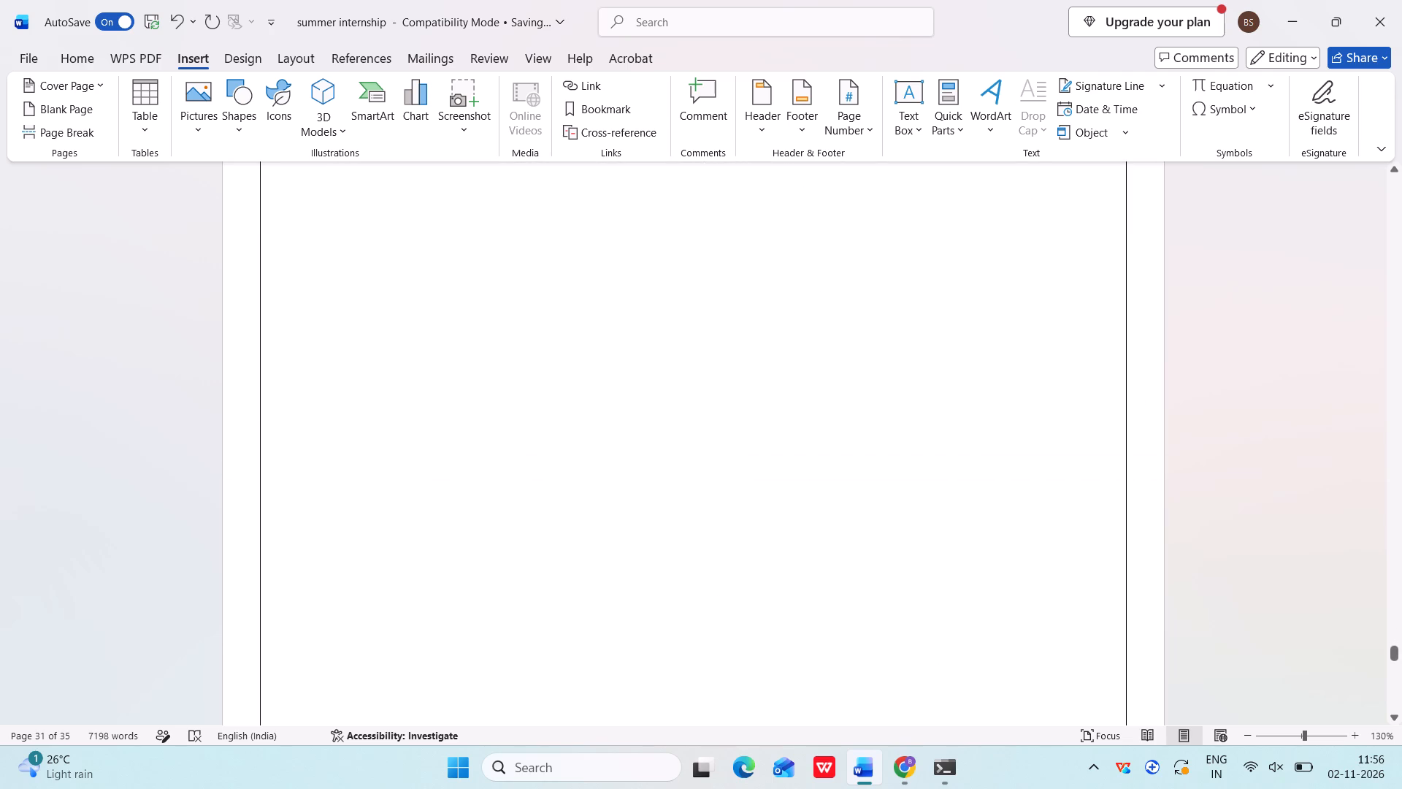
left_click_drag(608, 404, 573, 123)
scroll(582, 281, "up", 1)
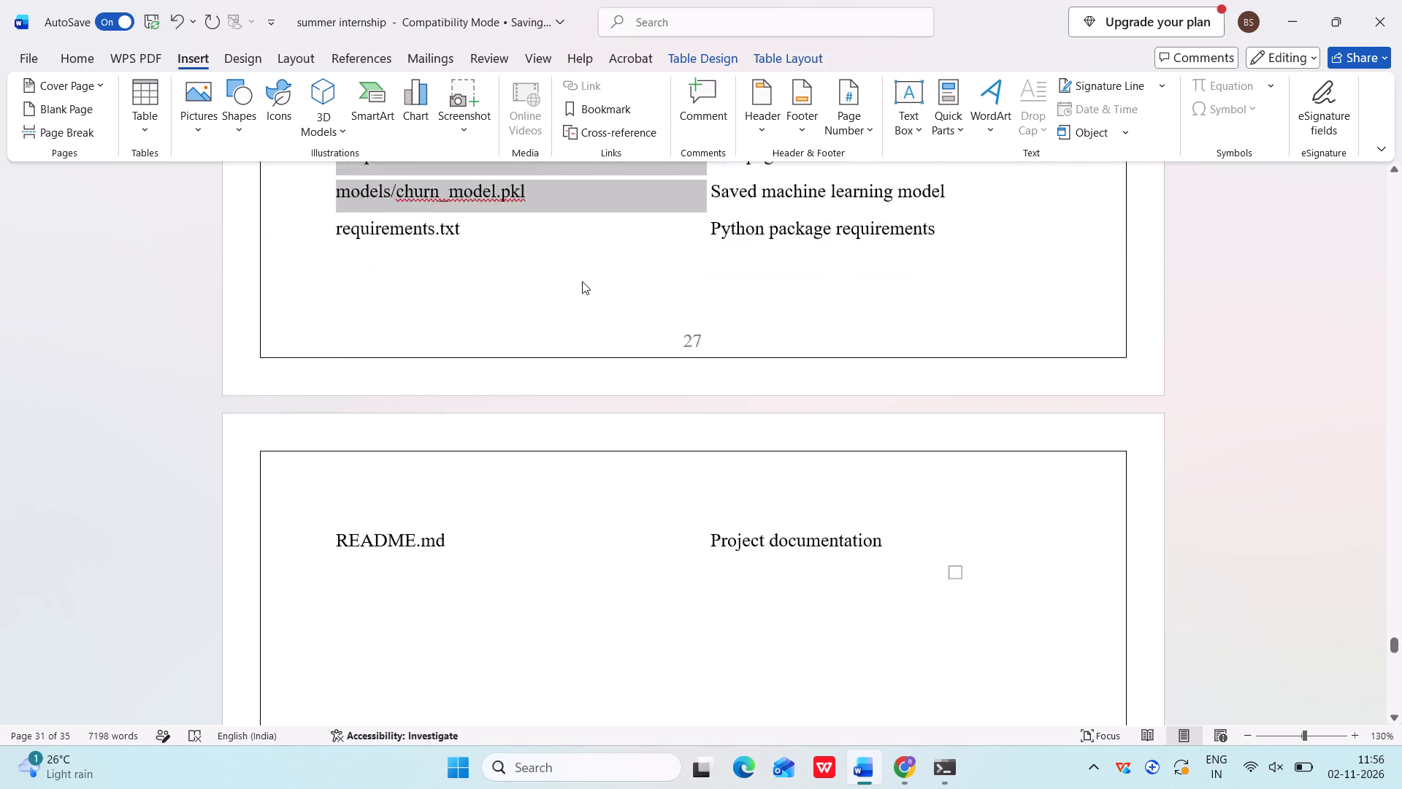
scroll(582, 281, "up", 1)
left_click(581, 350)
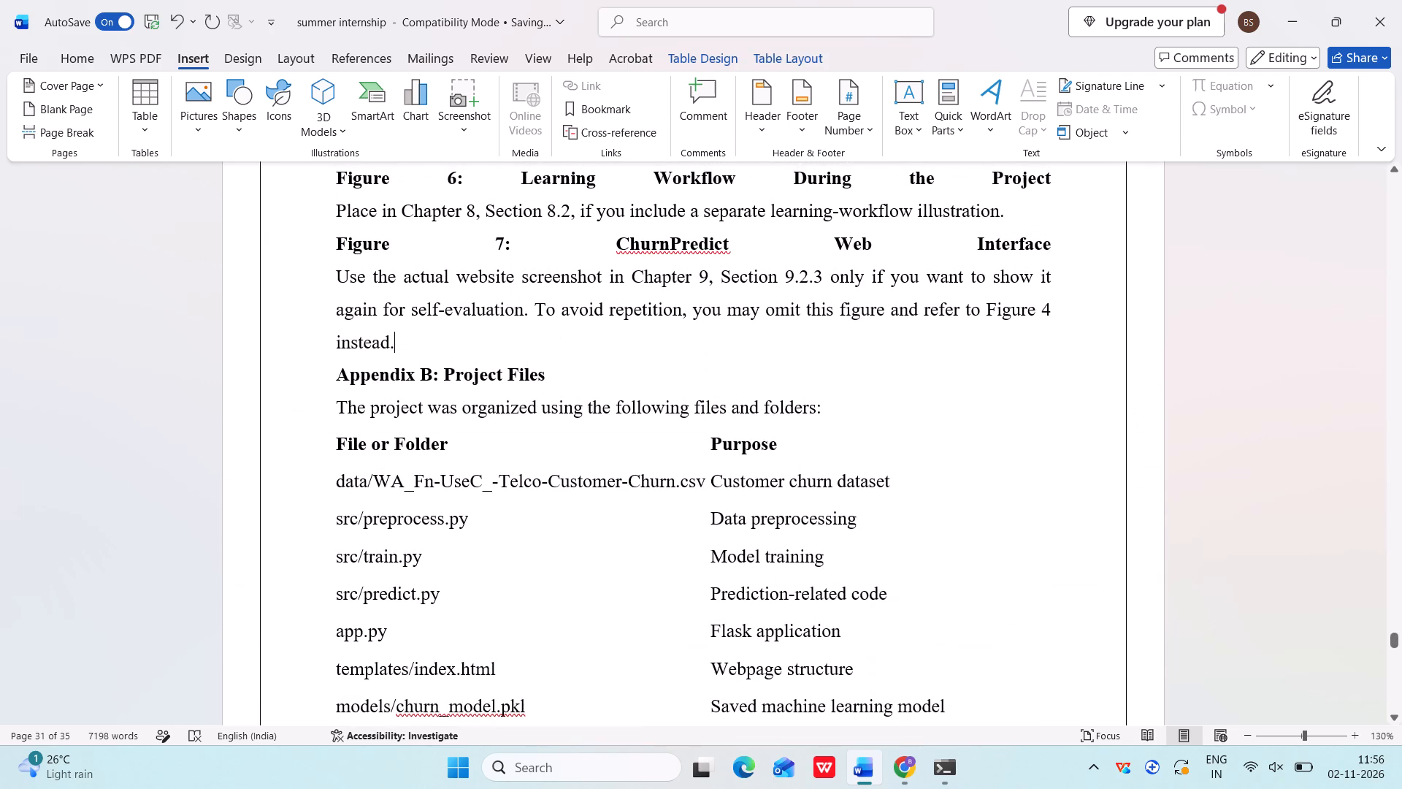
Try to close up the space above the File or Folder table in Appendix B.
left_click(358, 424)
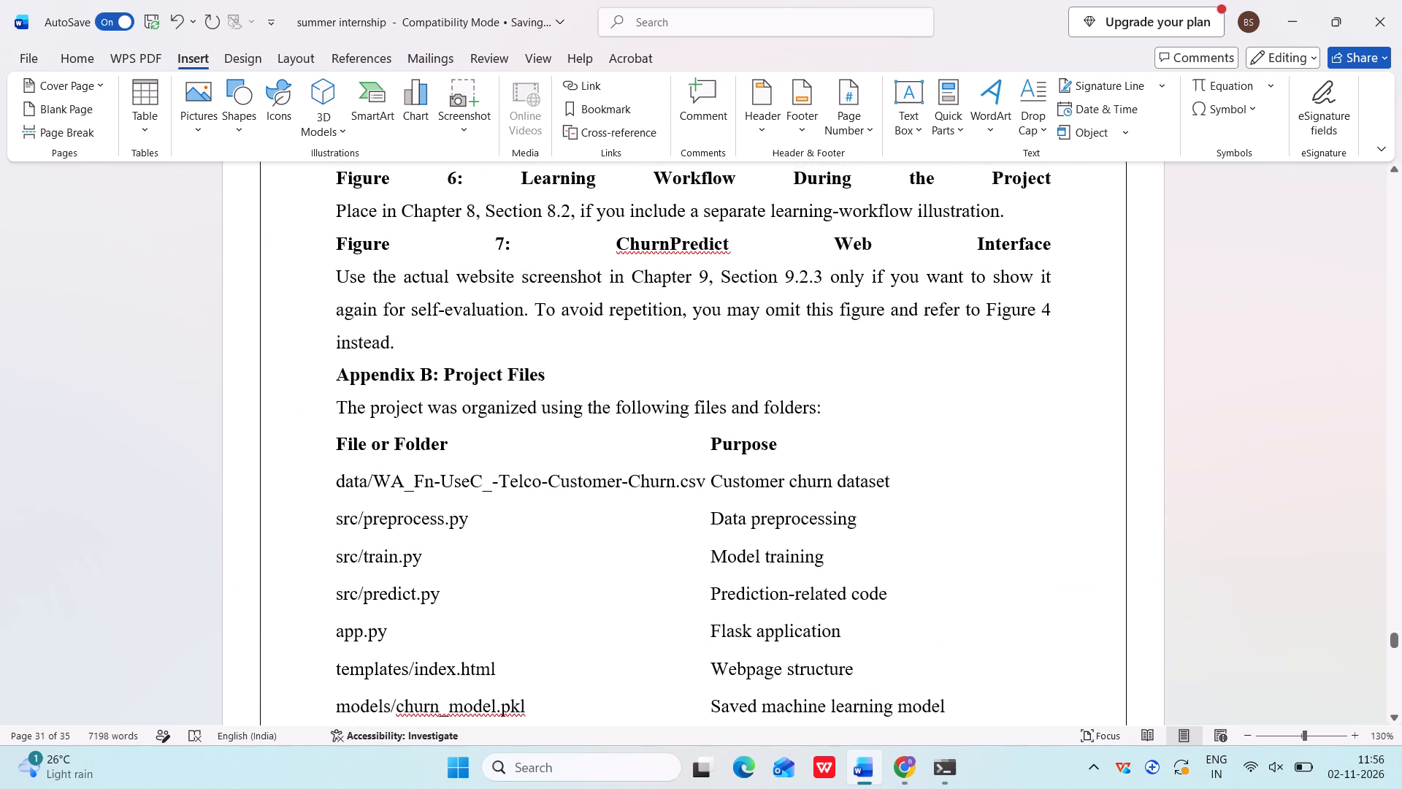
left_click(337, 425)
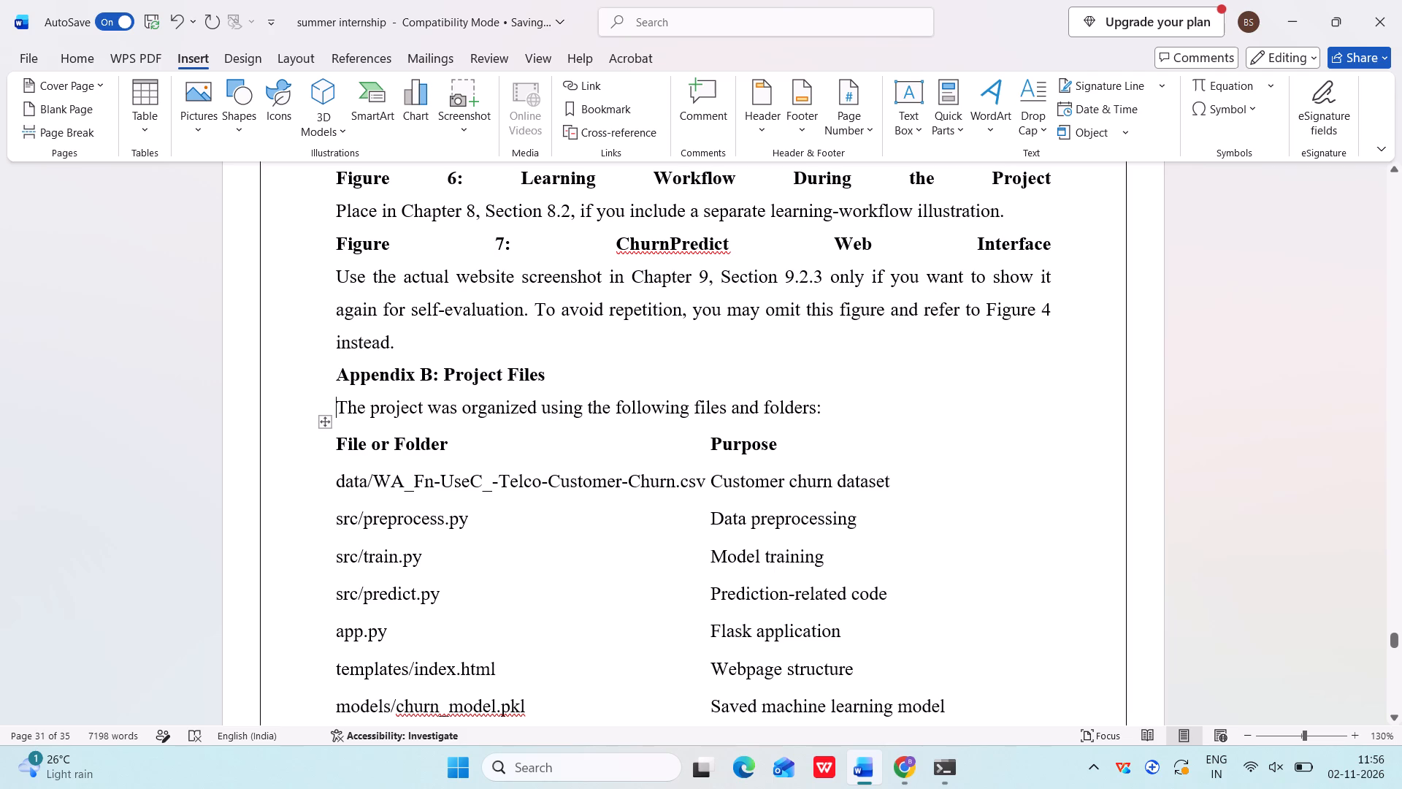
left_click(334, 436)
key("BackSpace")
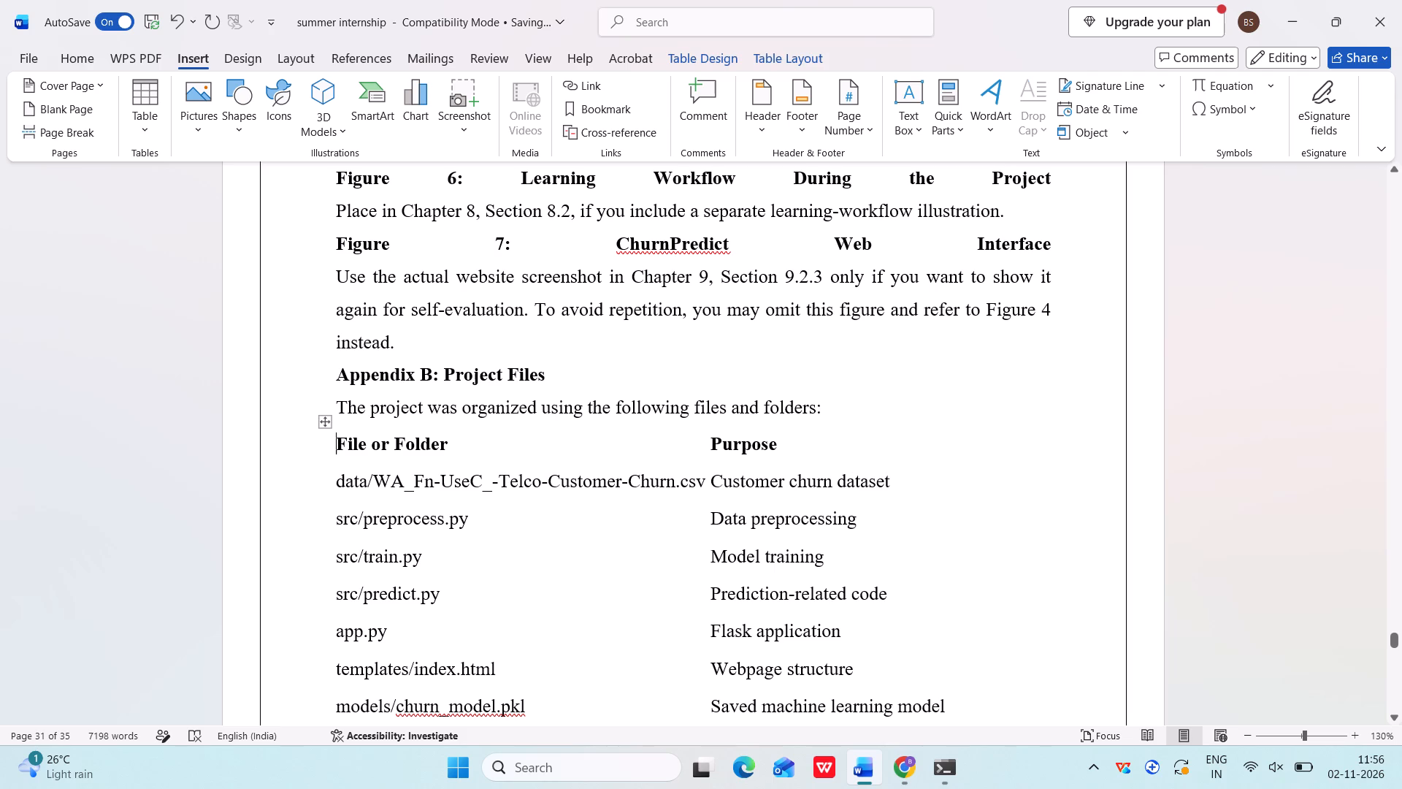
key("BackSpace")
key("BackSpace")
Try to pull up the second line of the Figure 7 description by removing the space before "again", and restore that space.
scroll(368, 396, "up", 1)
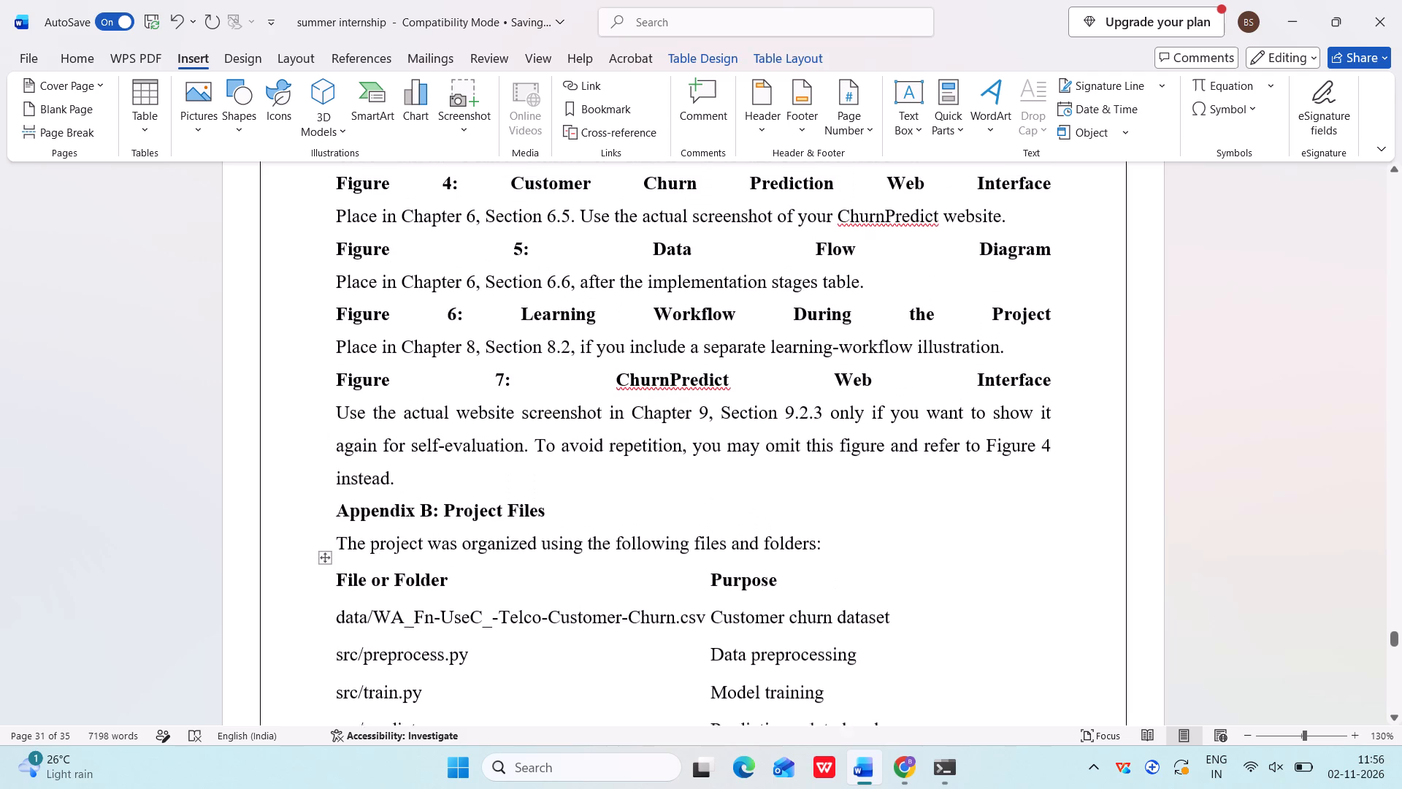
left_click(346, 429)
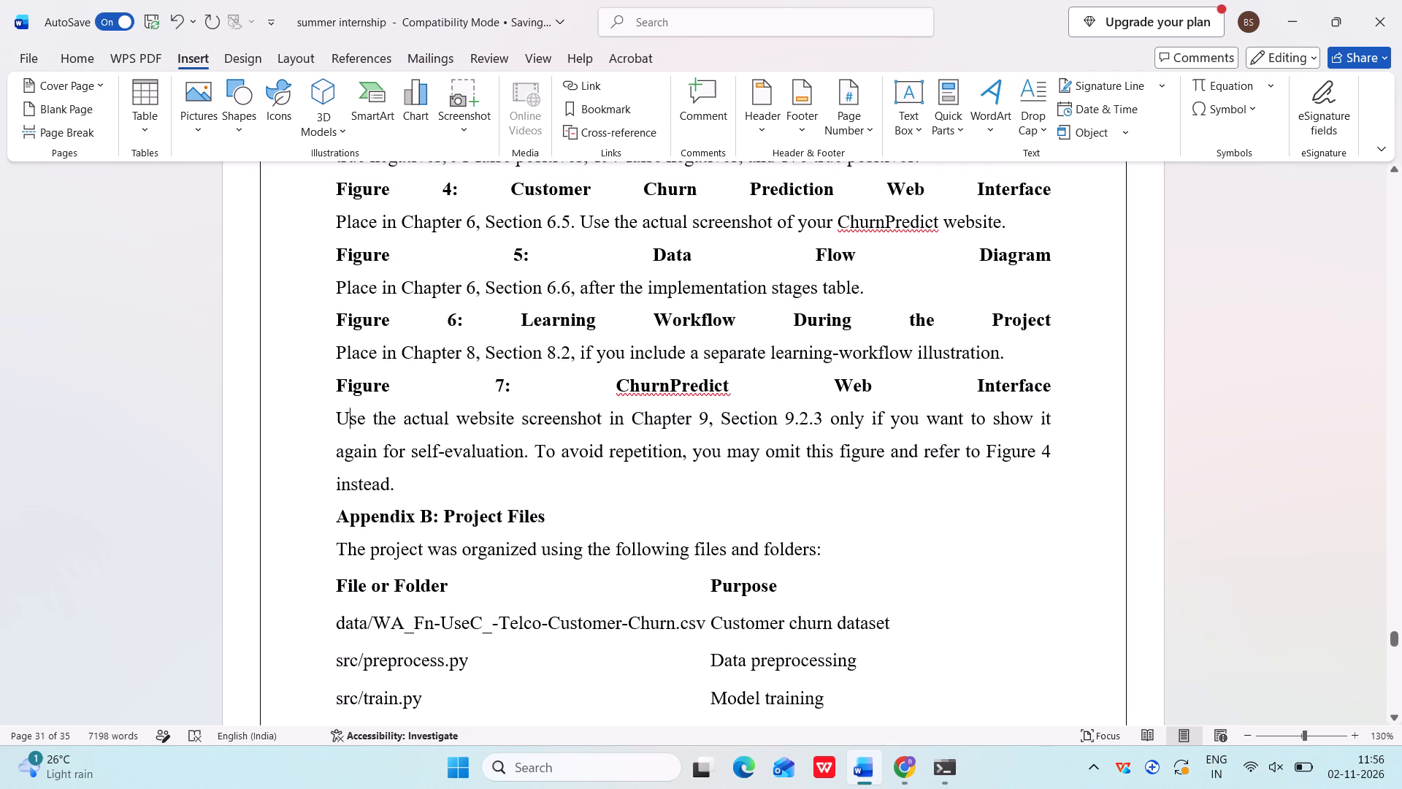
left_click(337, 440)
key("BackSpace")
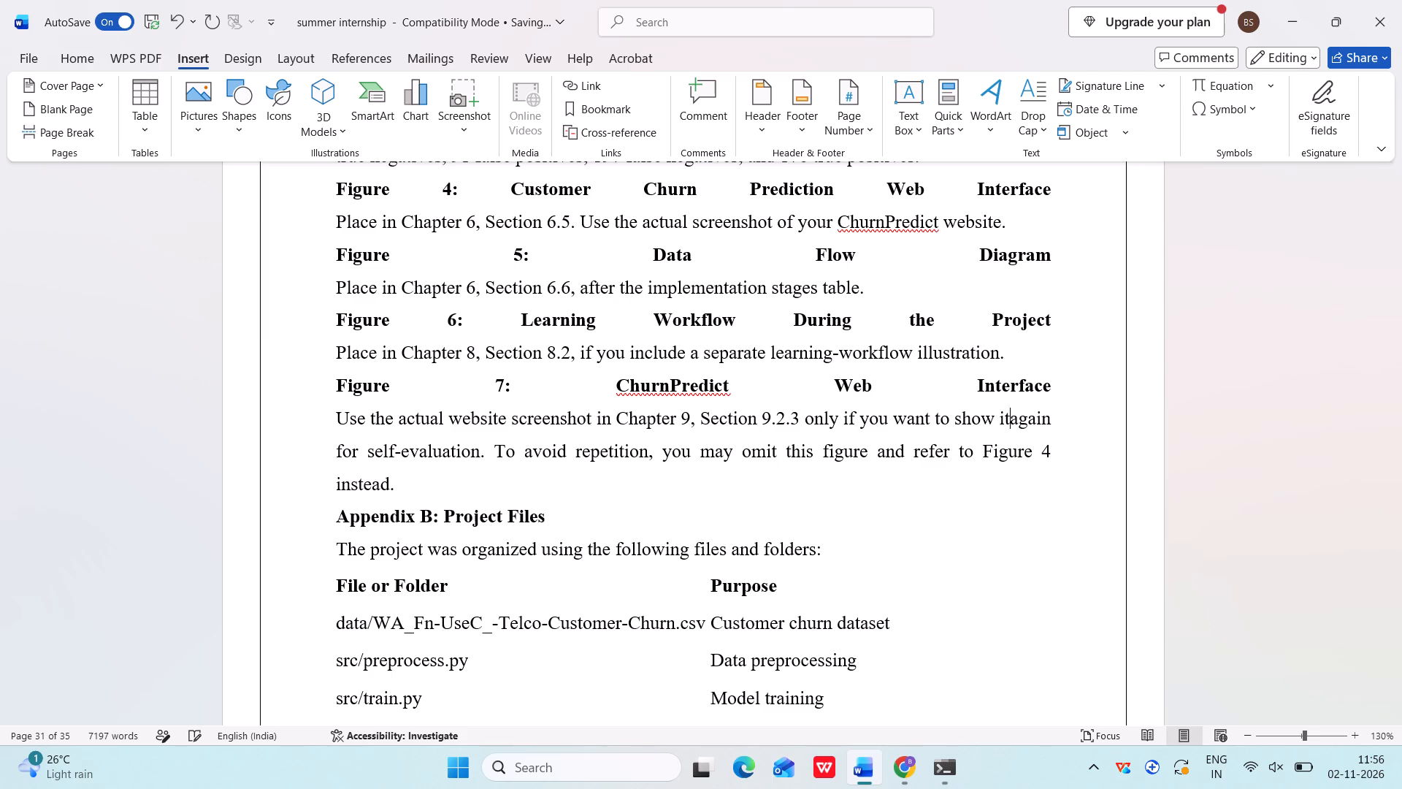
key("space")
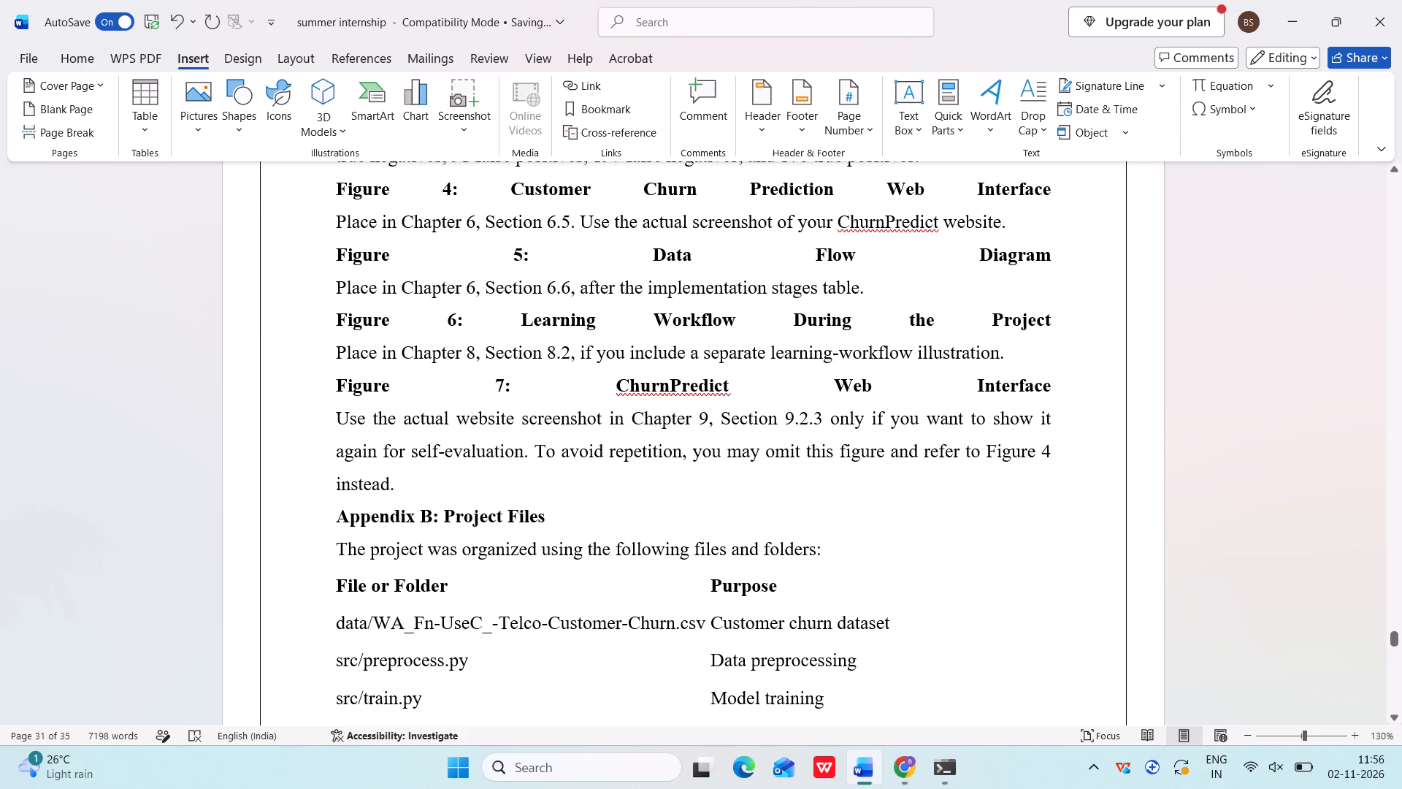
Reduce the left indent of the Figure 7 description paragraph to -0.2 cm.
left_click_drag(334, 408, 396, 506)
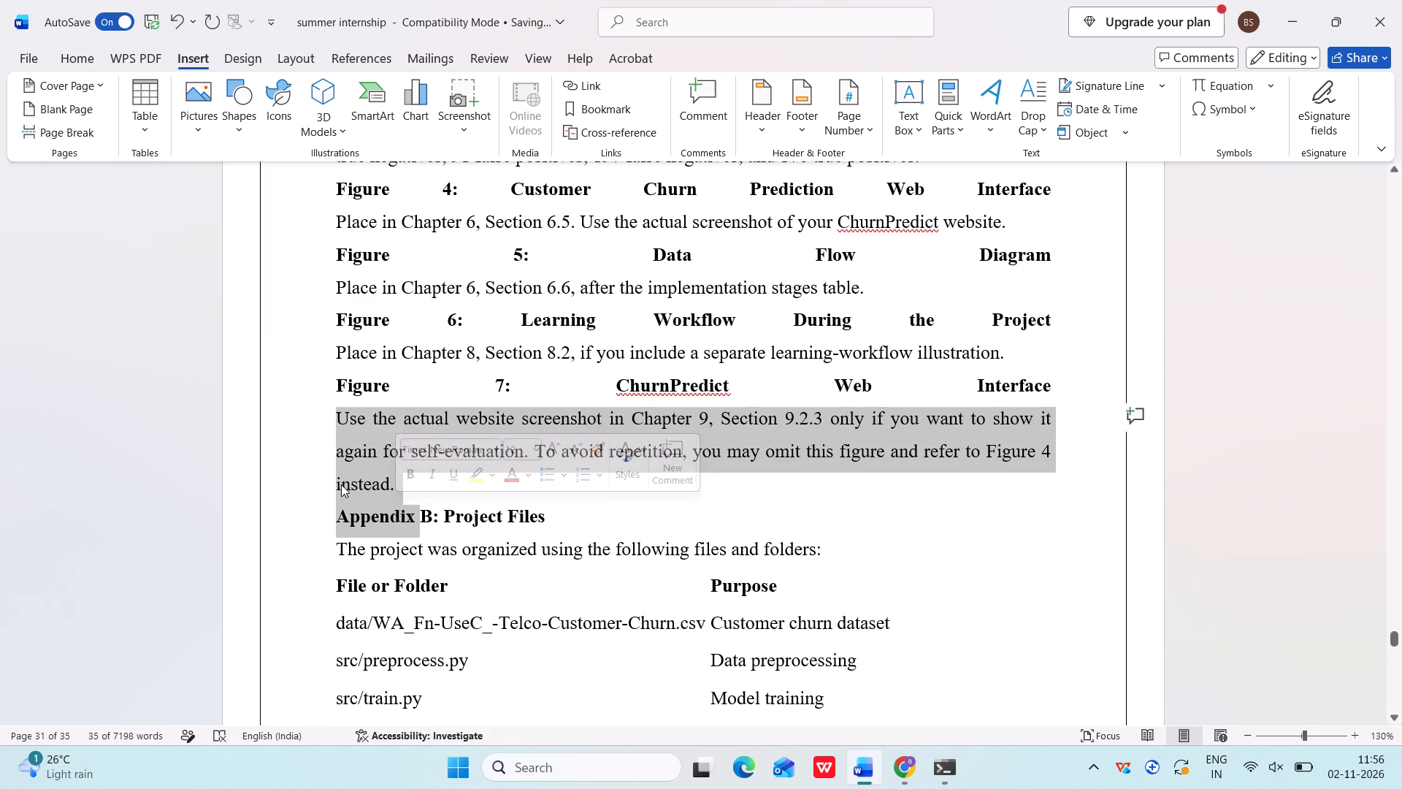
left_click(341, 484)
left_click_drag(396, 483, 346, 414)
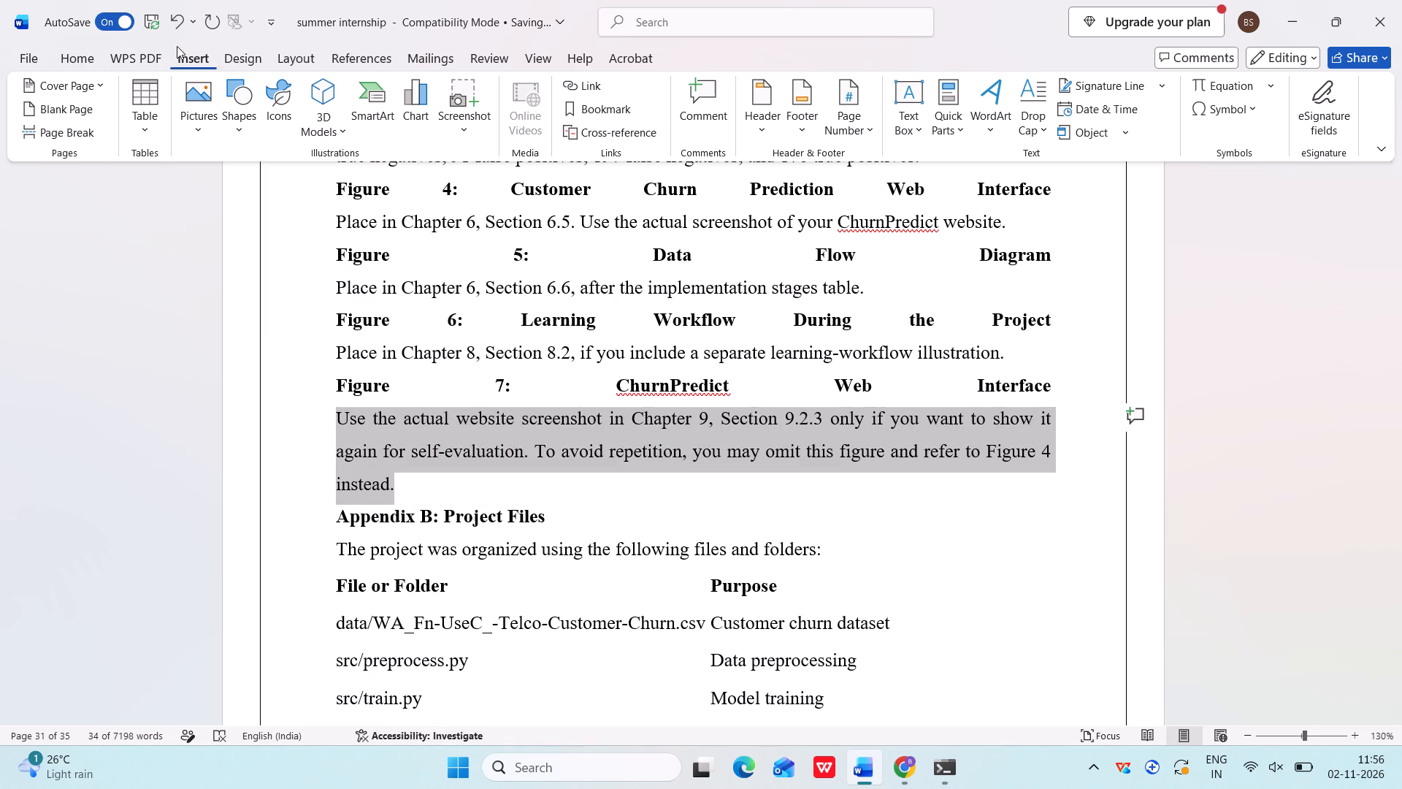
left_click(81, 53)
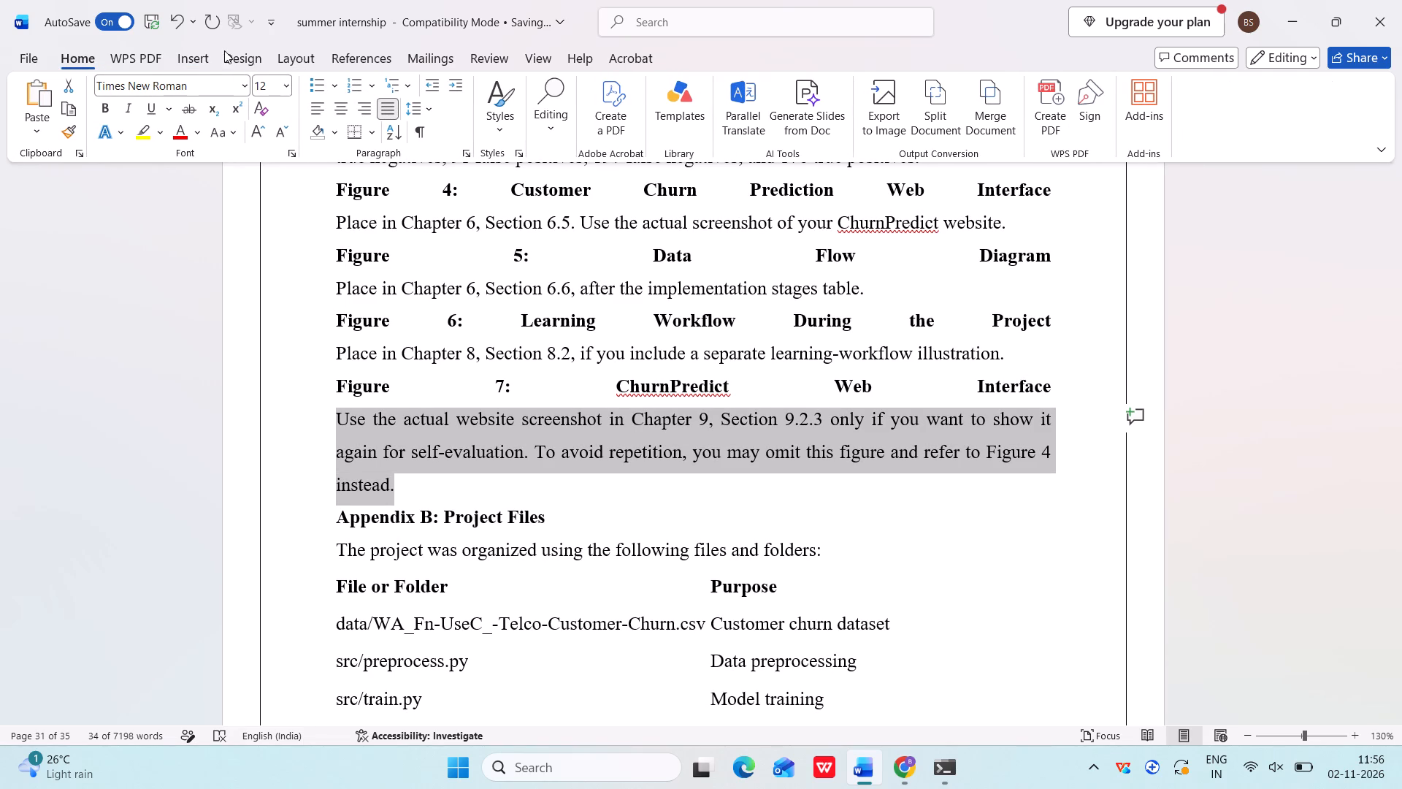
left_click(288, 56)
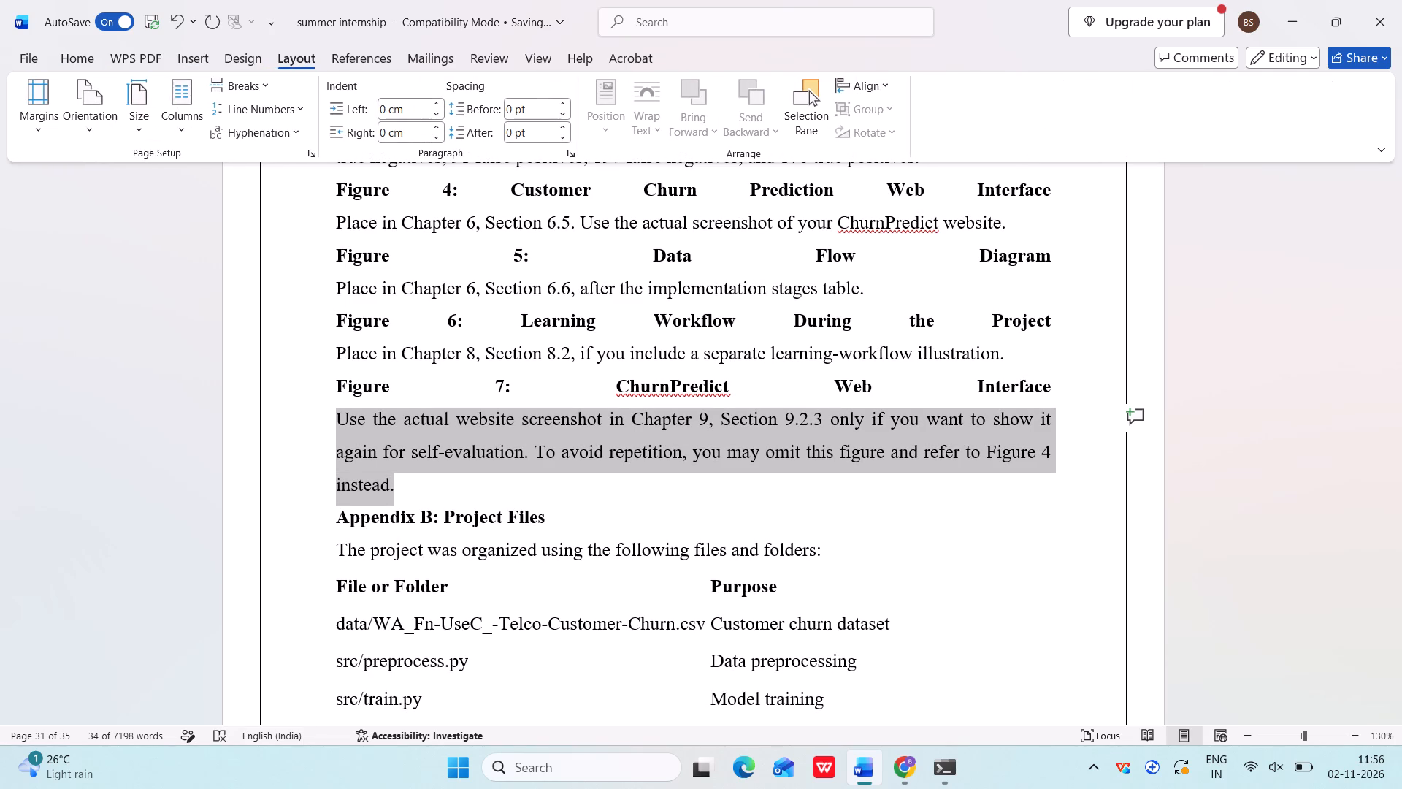
left_click(437, 113)
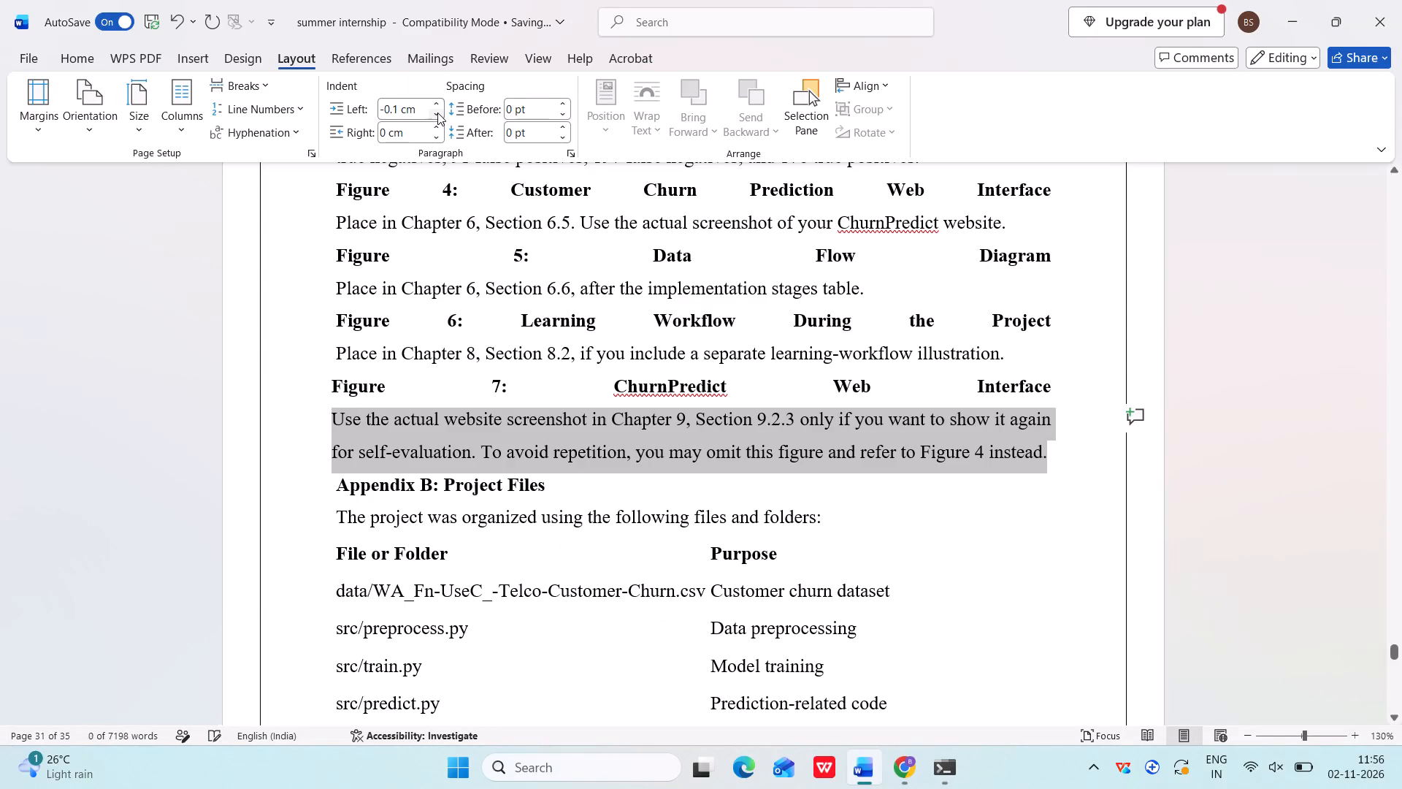
left_click(437, 113)
left_click(437, 113)
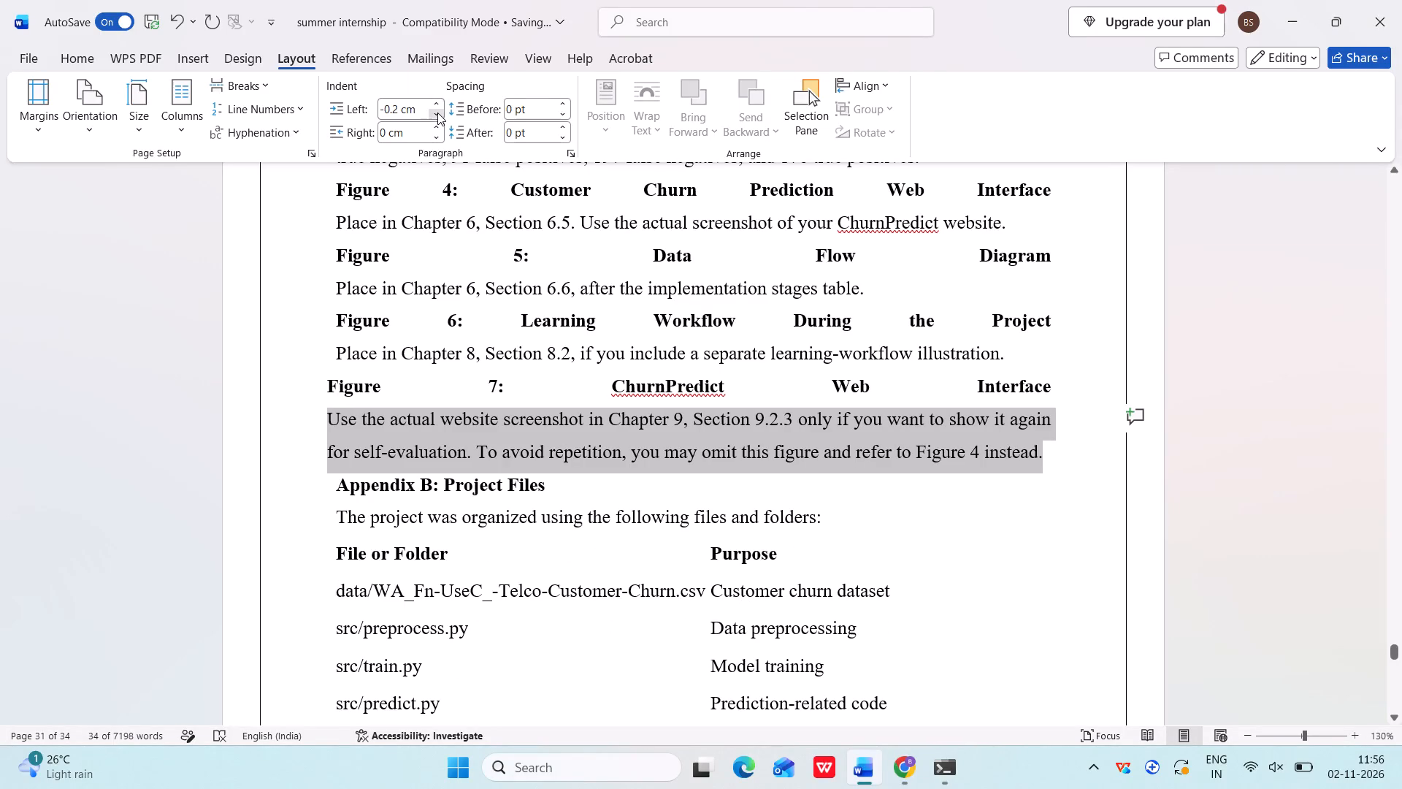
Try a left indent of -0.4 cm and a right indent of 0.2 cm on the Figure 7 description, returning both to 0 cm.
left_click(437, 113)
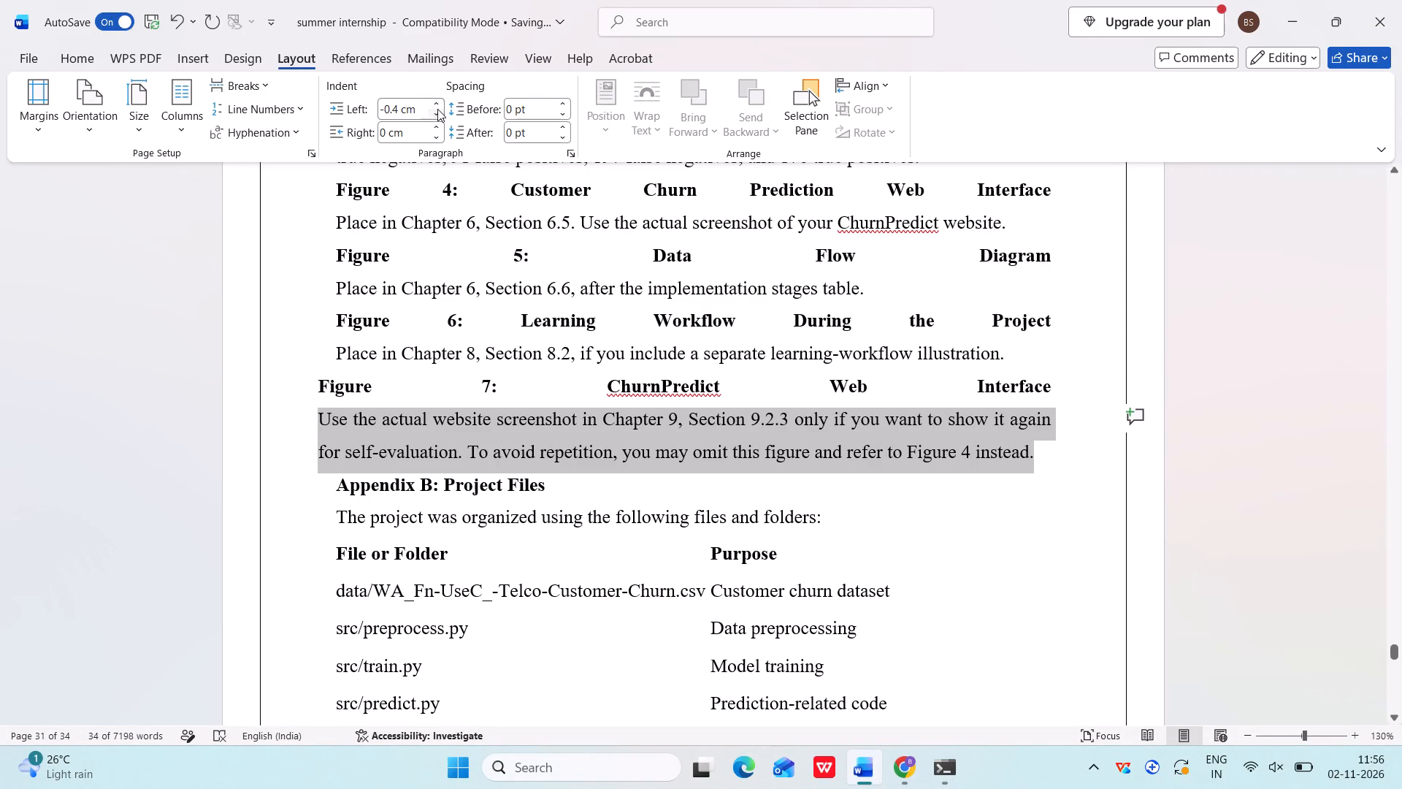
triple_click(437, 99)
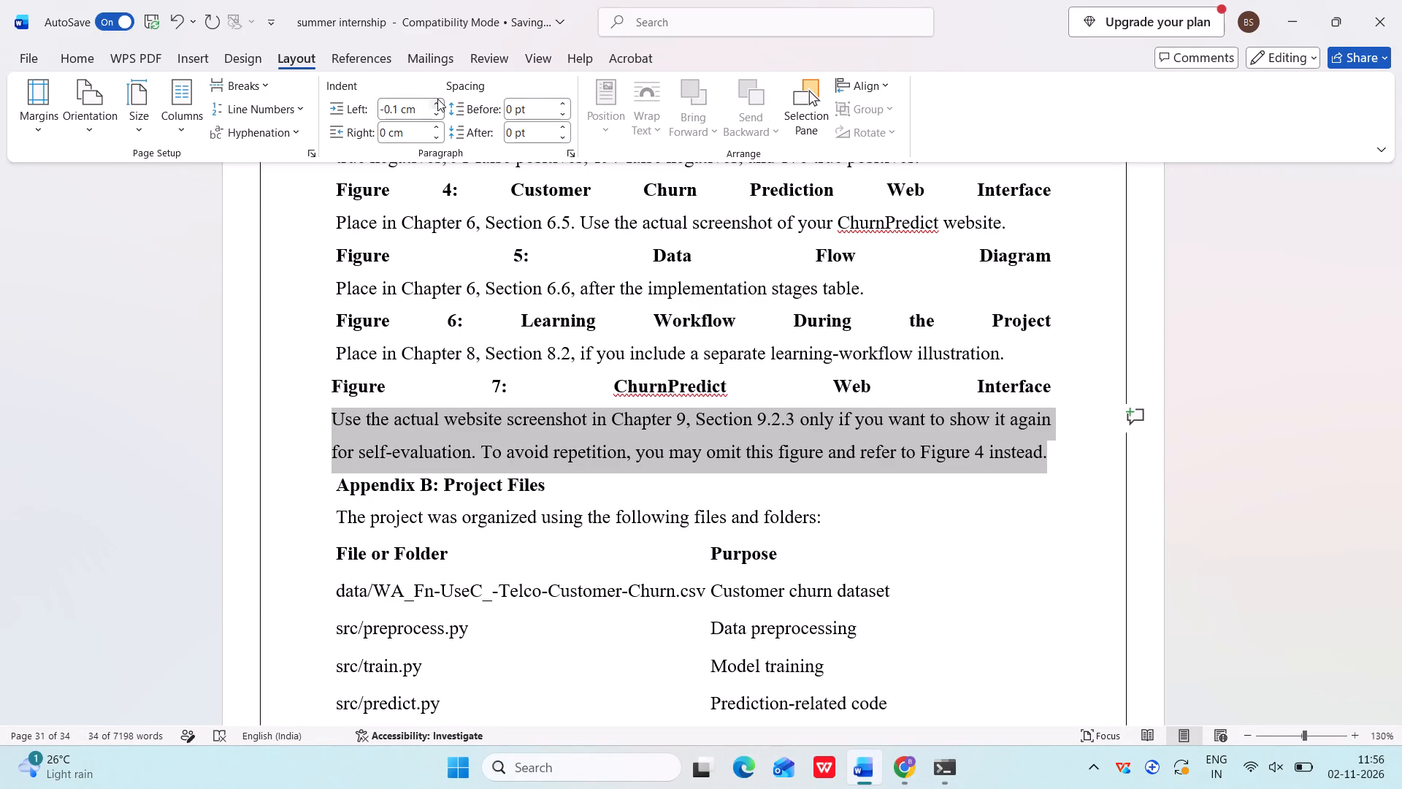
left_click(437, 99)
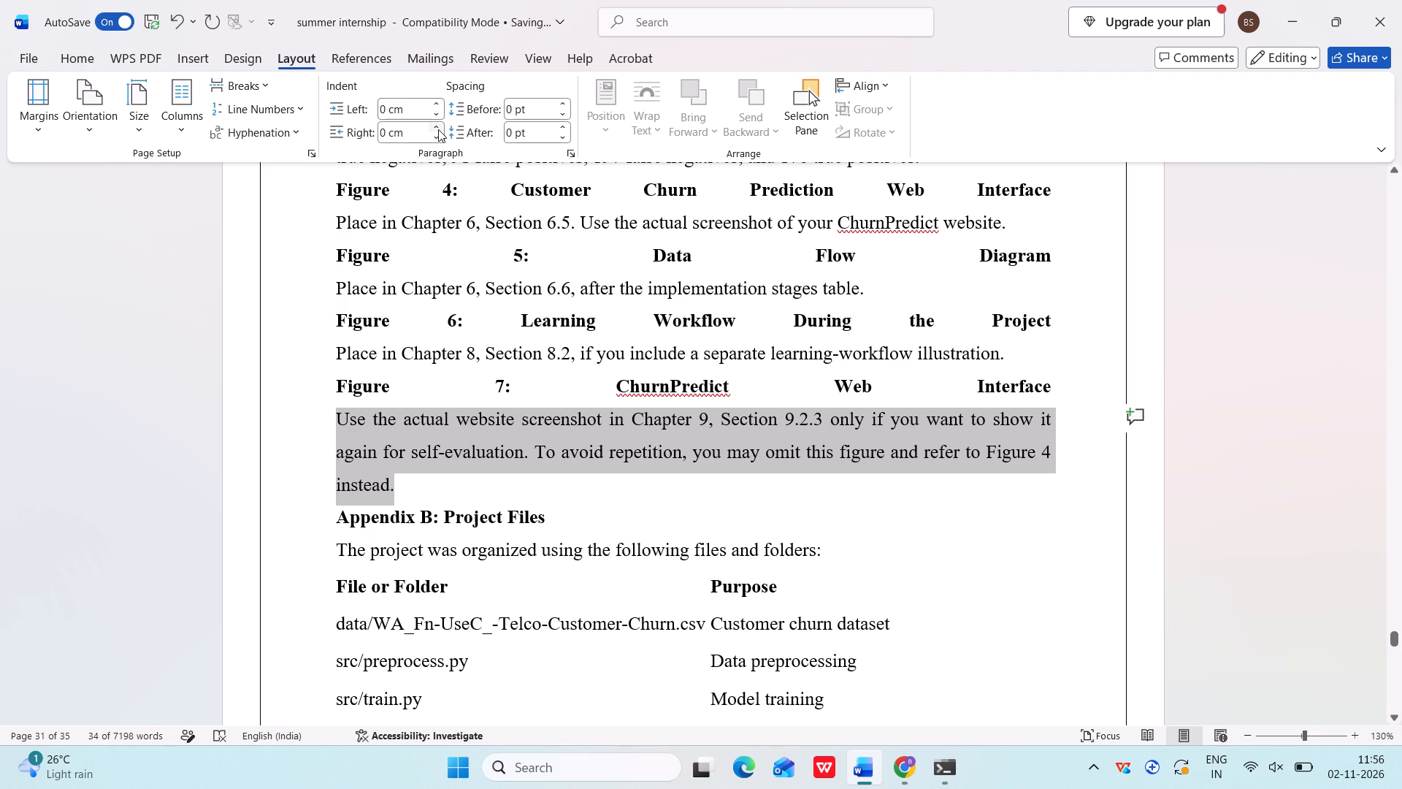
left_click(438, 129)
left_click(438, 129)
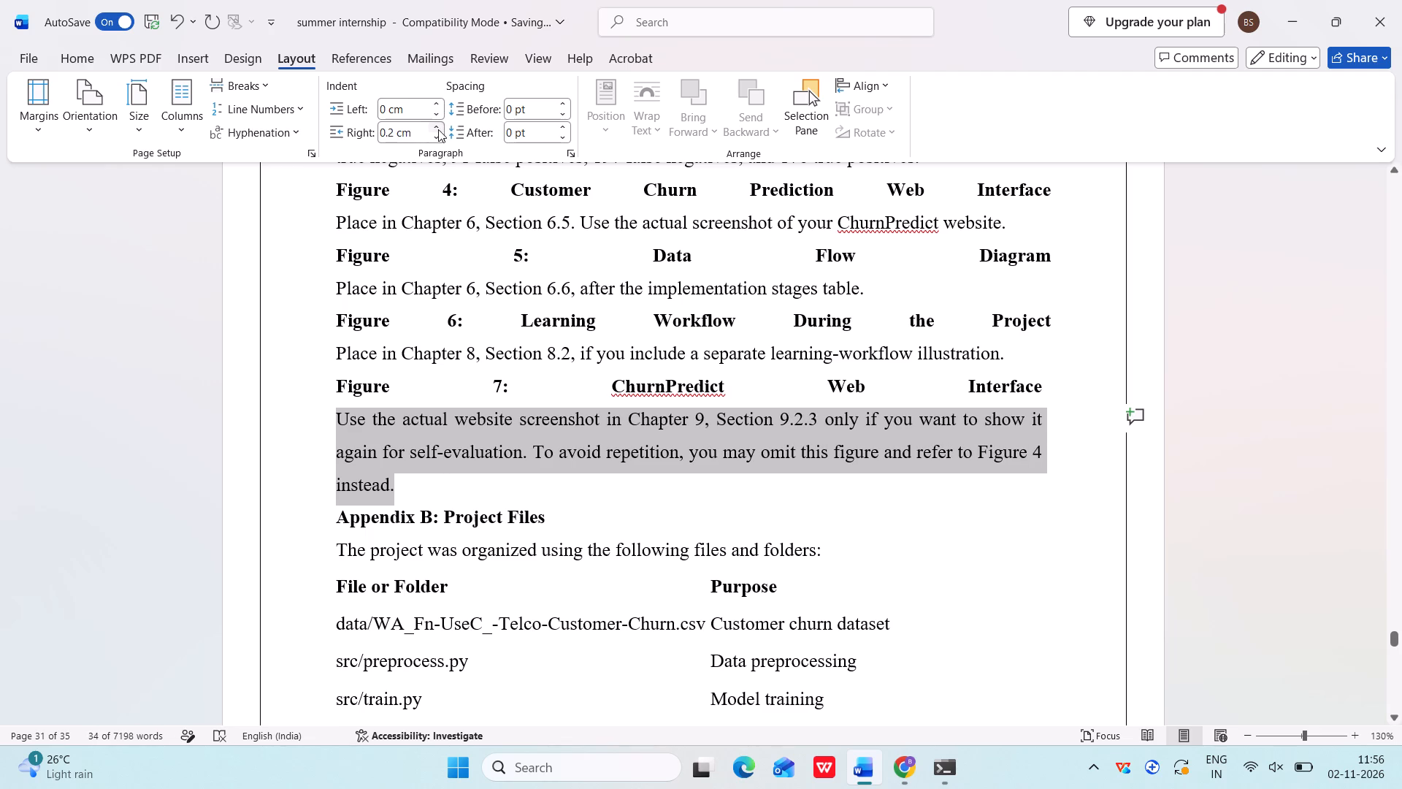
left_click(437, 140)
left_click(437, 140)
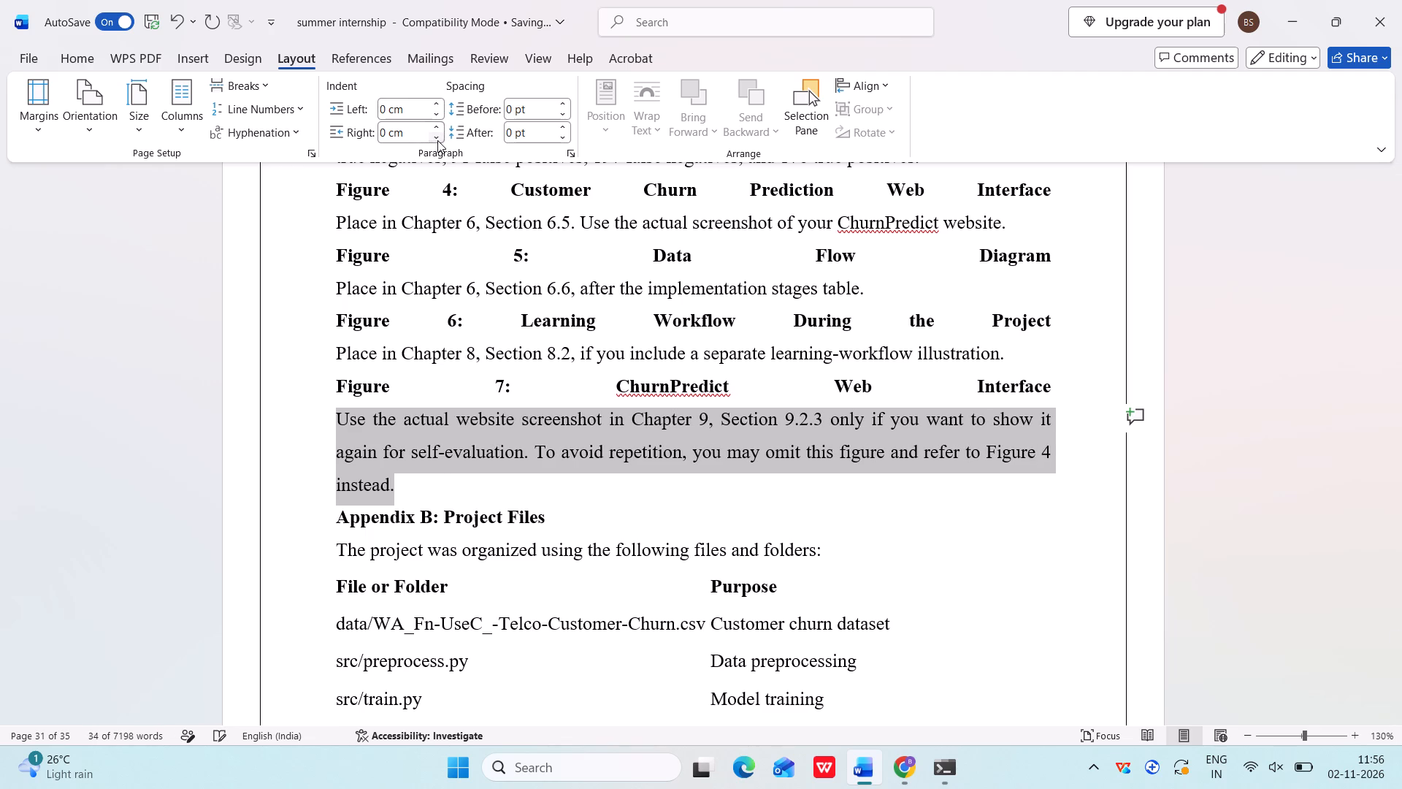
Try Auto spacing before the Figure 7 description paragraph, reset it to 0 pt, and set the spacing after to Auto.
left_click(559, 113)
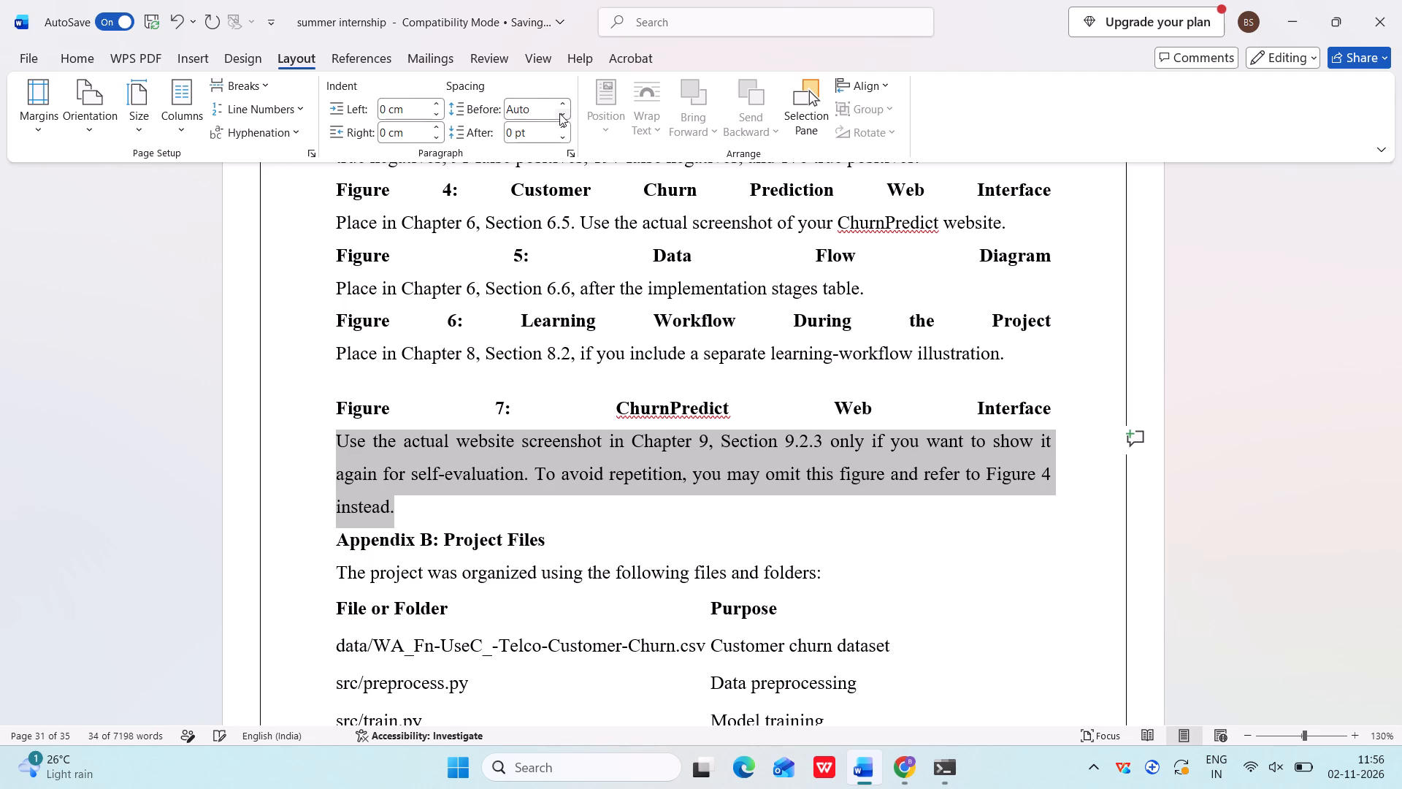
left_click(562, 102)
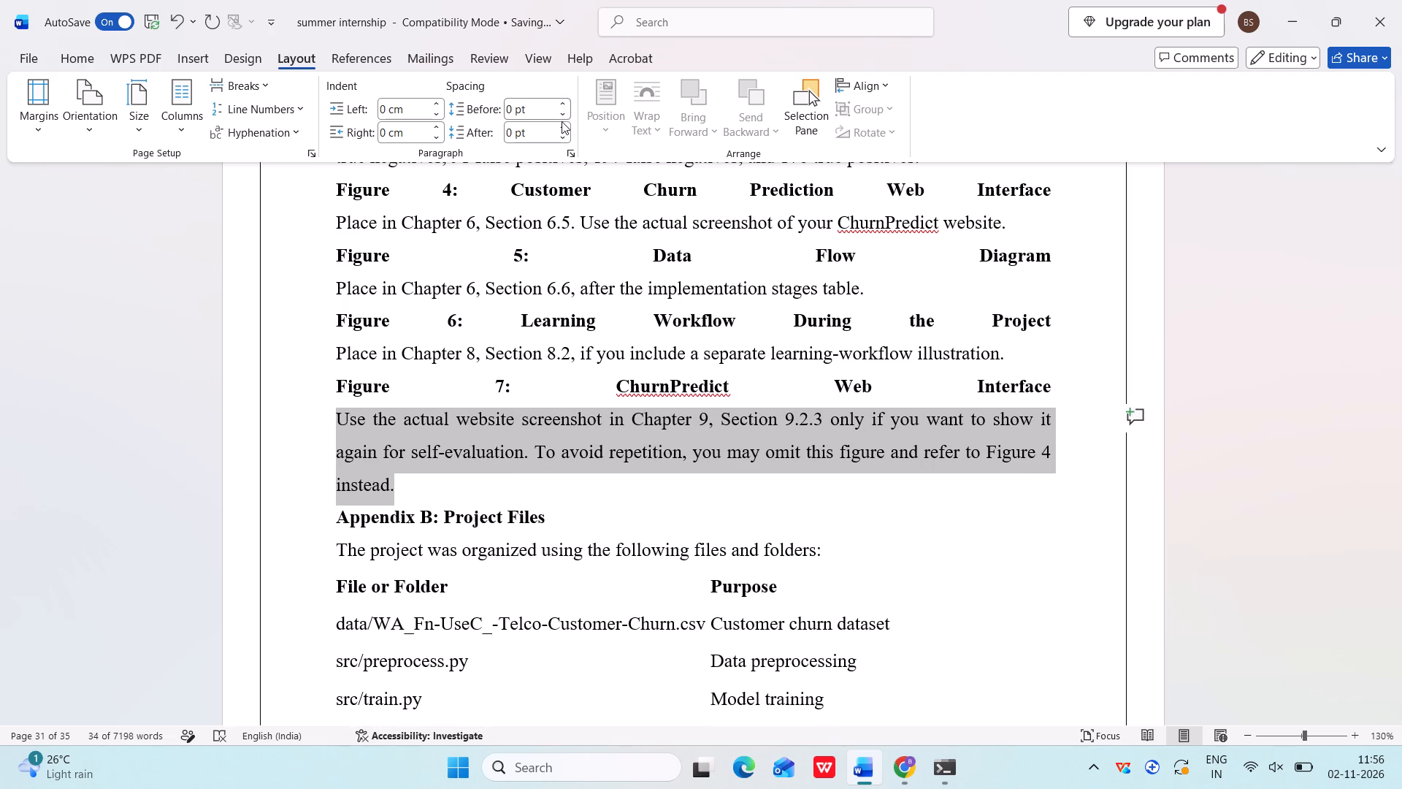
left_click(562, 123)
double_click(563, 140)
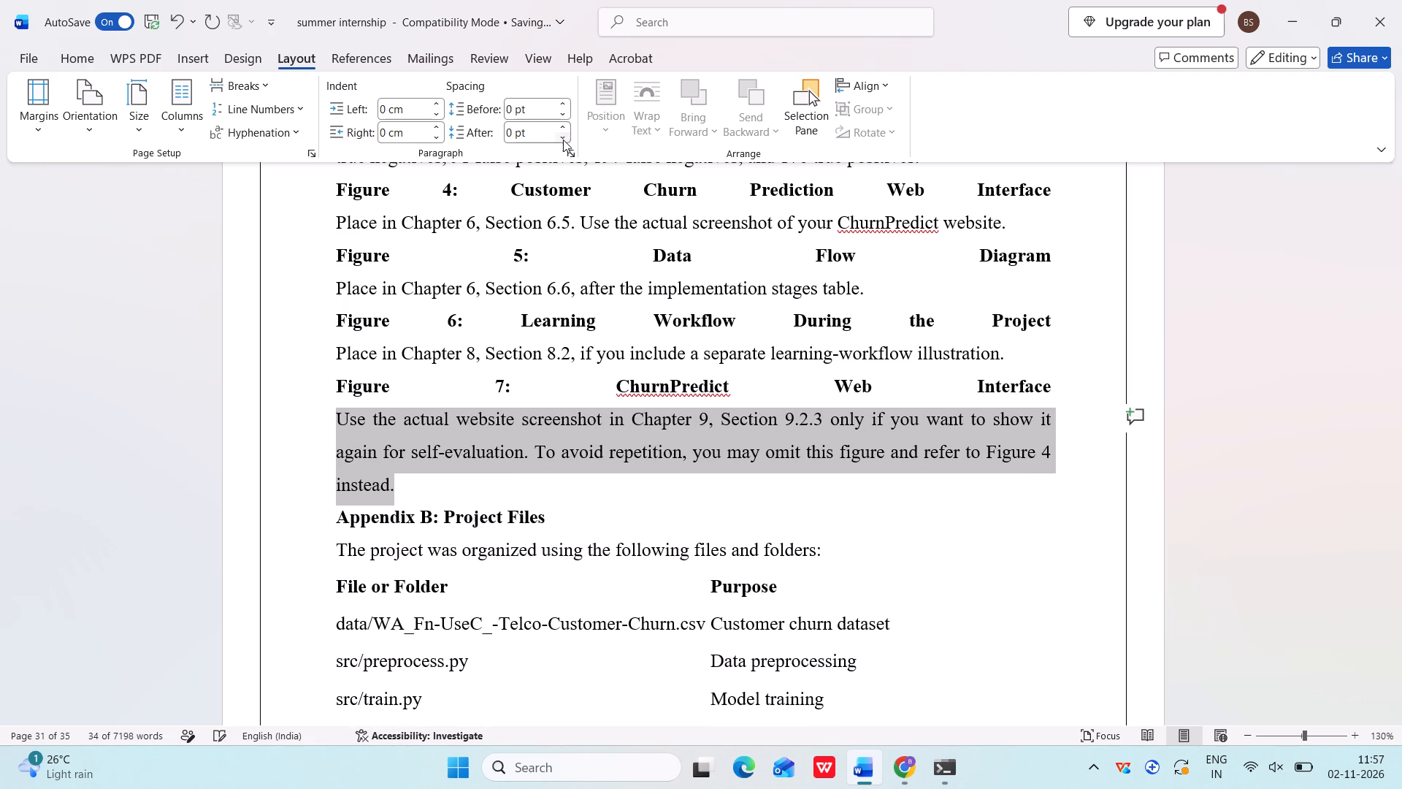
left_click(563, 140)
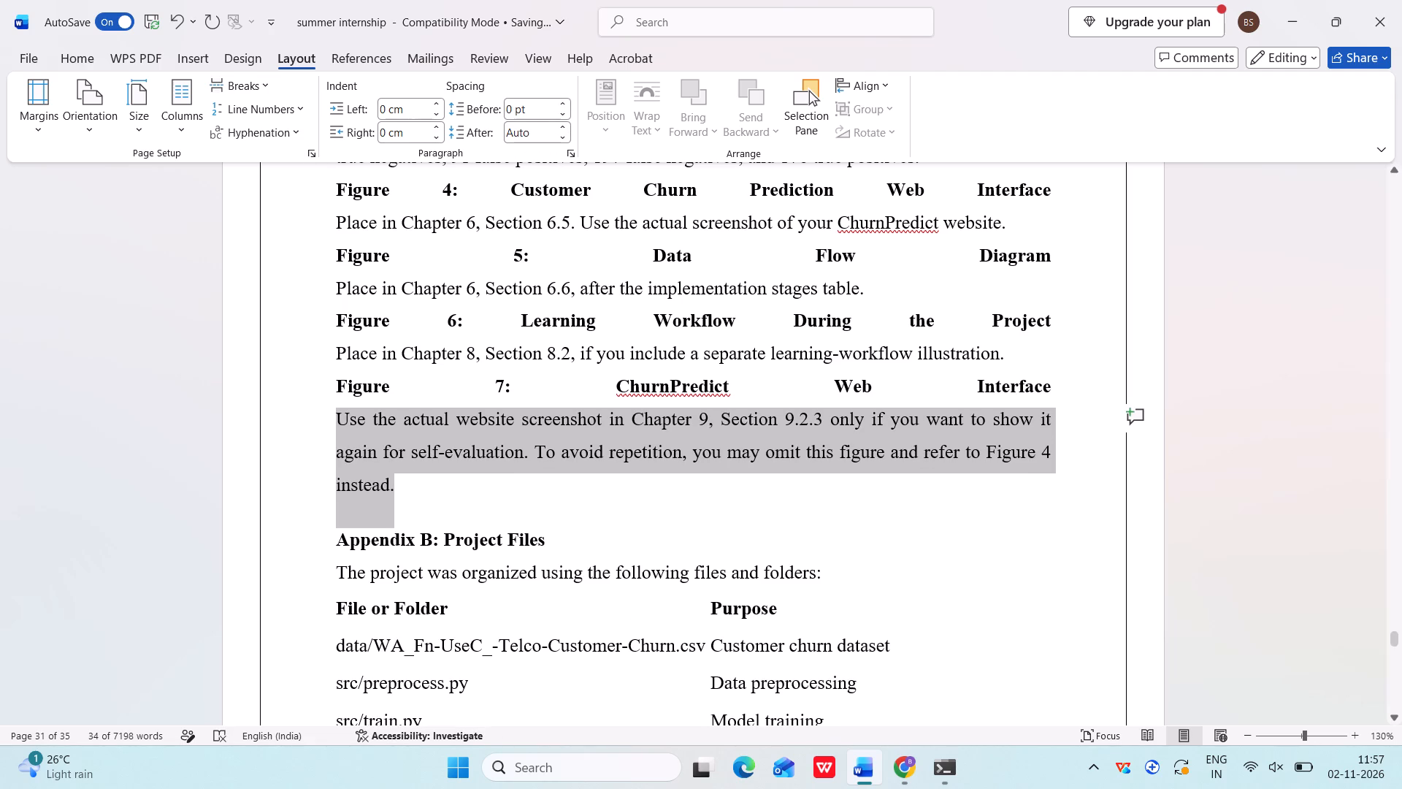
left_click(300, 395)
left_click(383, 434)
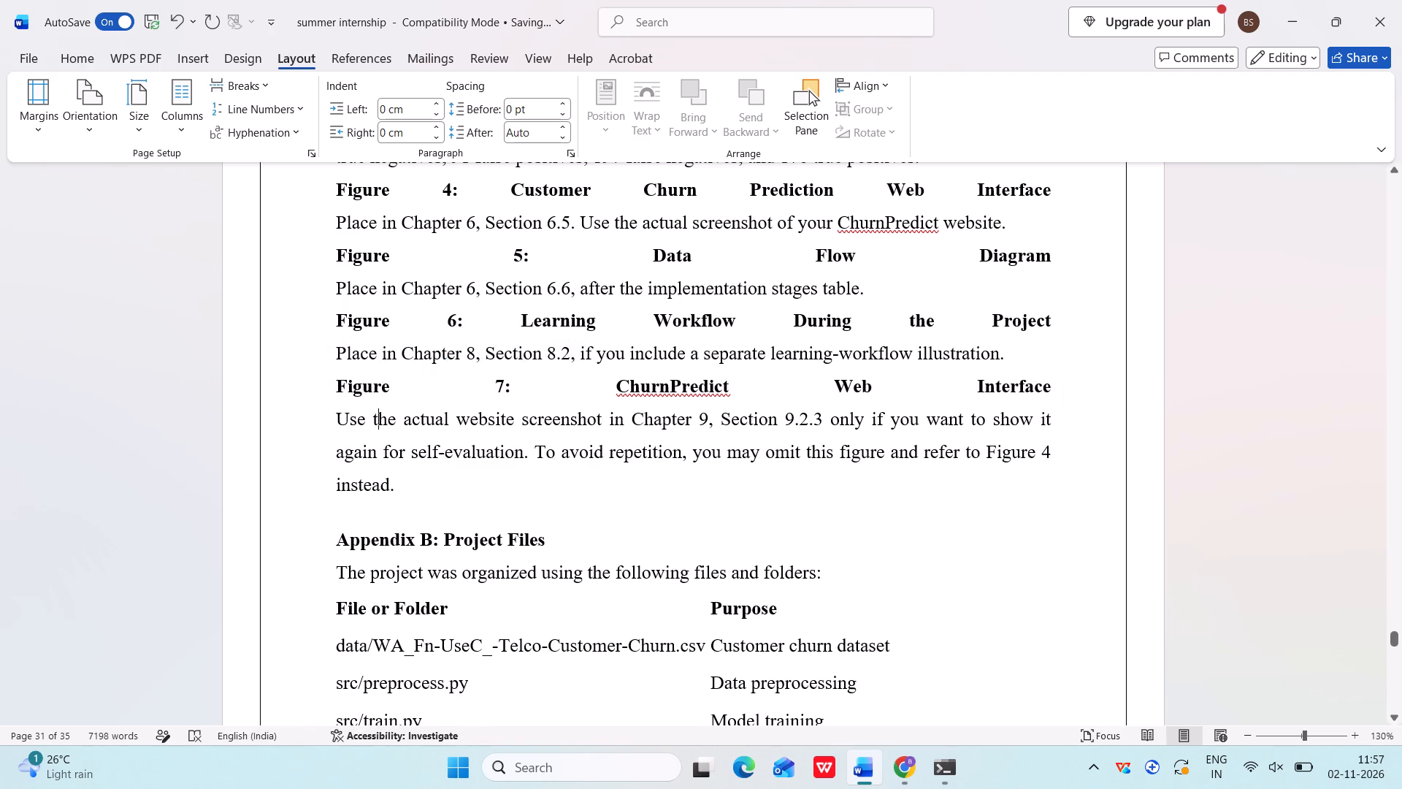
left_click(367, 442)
Delete the whole Appendix A: Project Figures section, from its heading through the Figure 7 description.
scroll(433, 503, "up", 1)
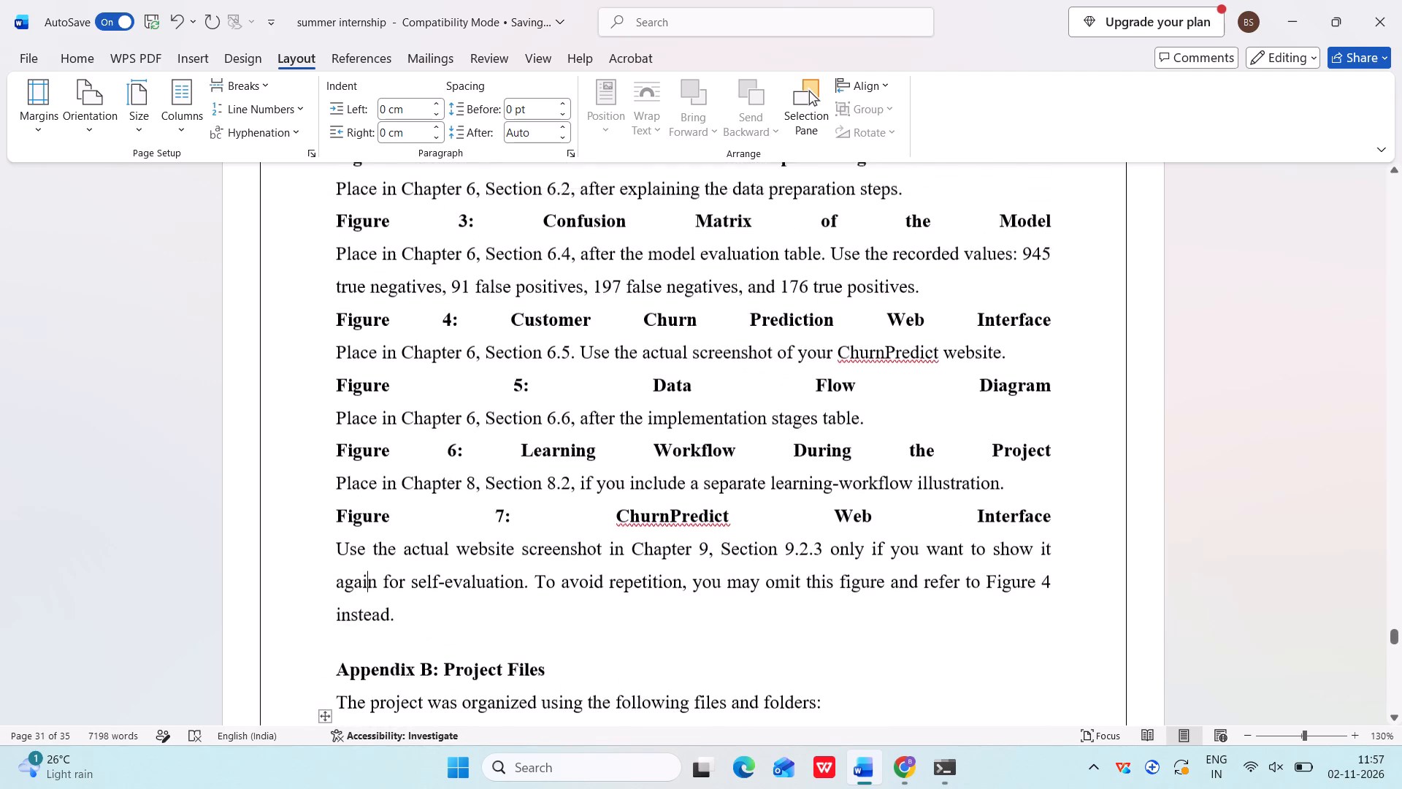
scroll(433, 503, "up", 3)
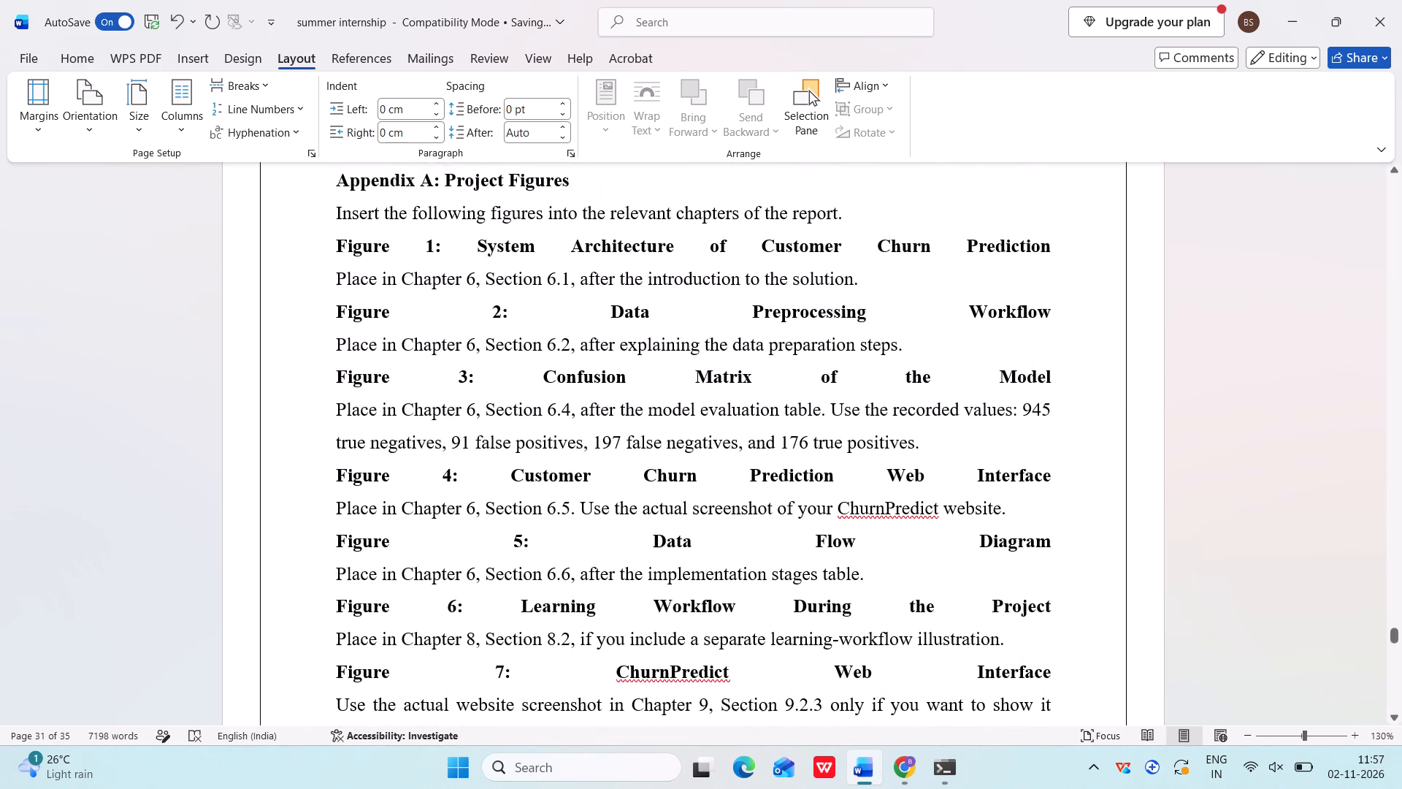
scroll(433, 503, "up", 1)
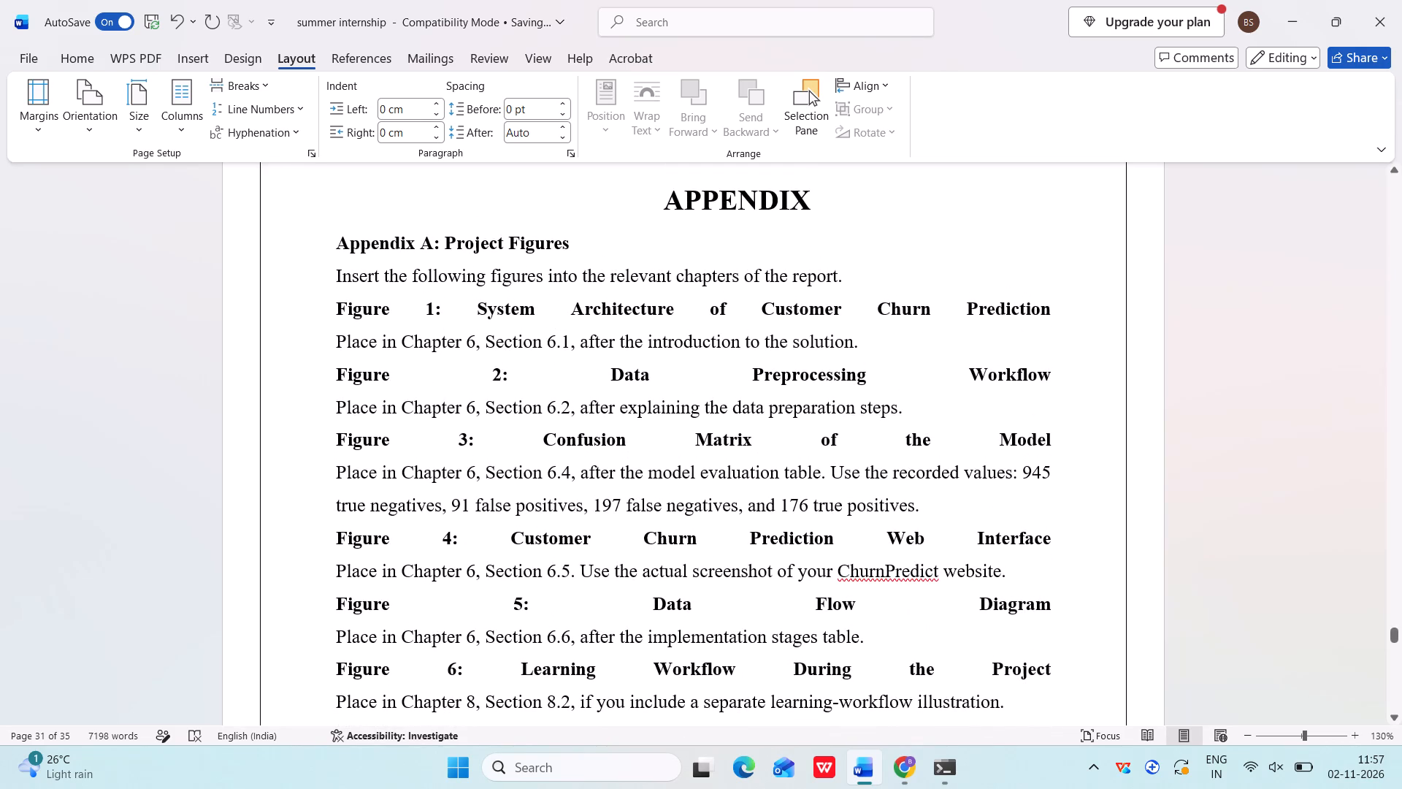
left_click_drag(342, 238, 470, 751)
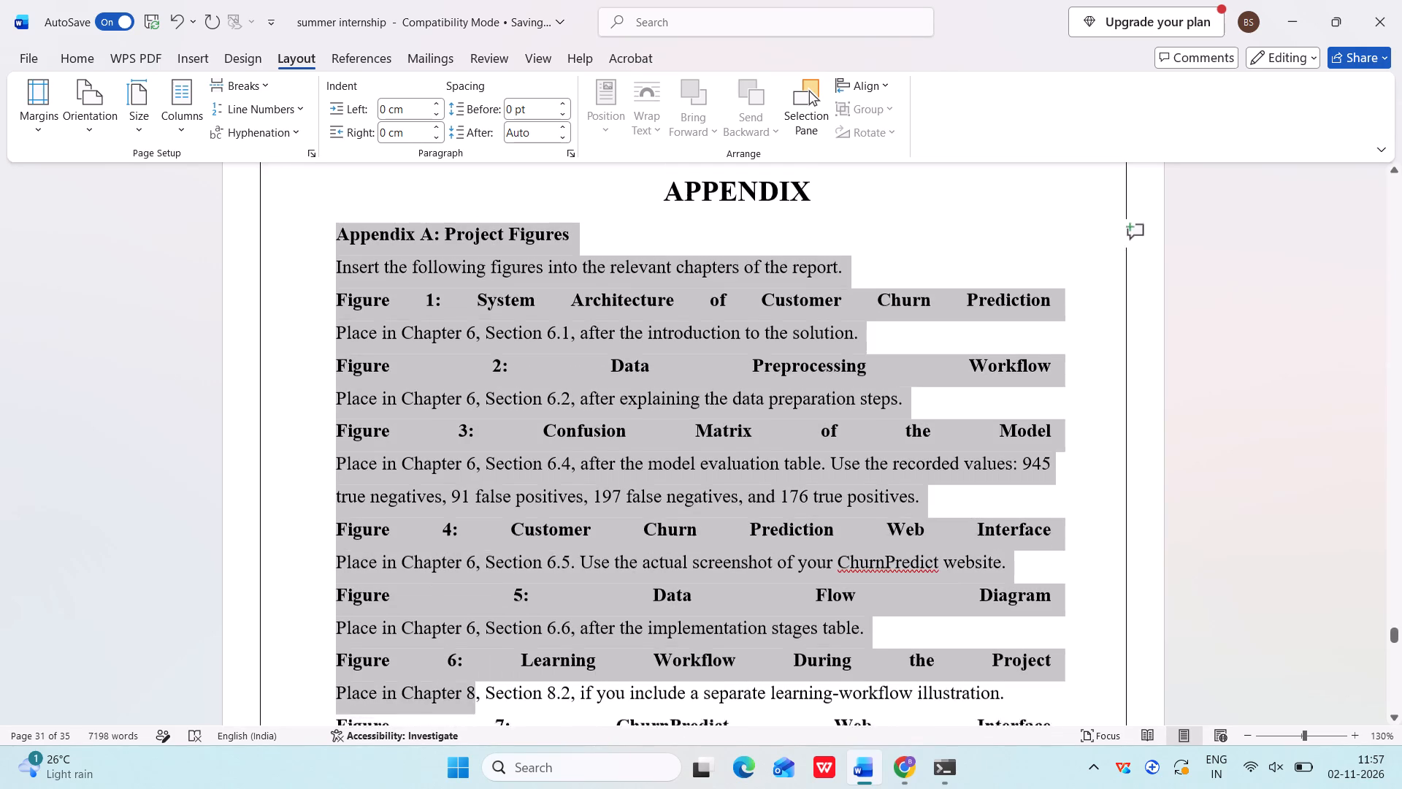
left_click_drag(470, 751, 419, 241)
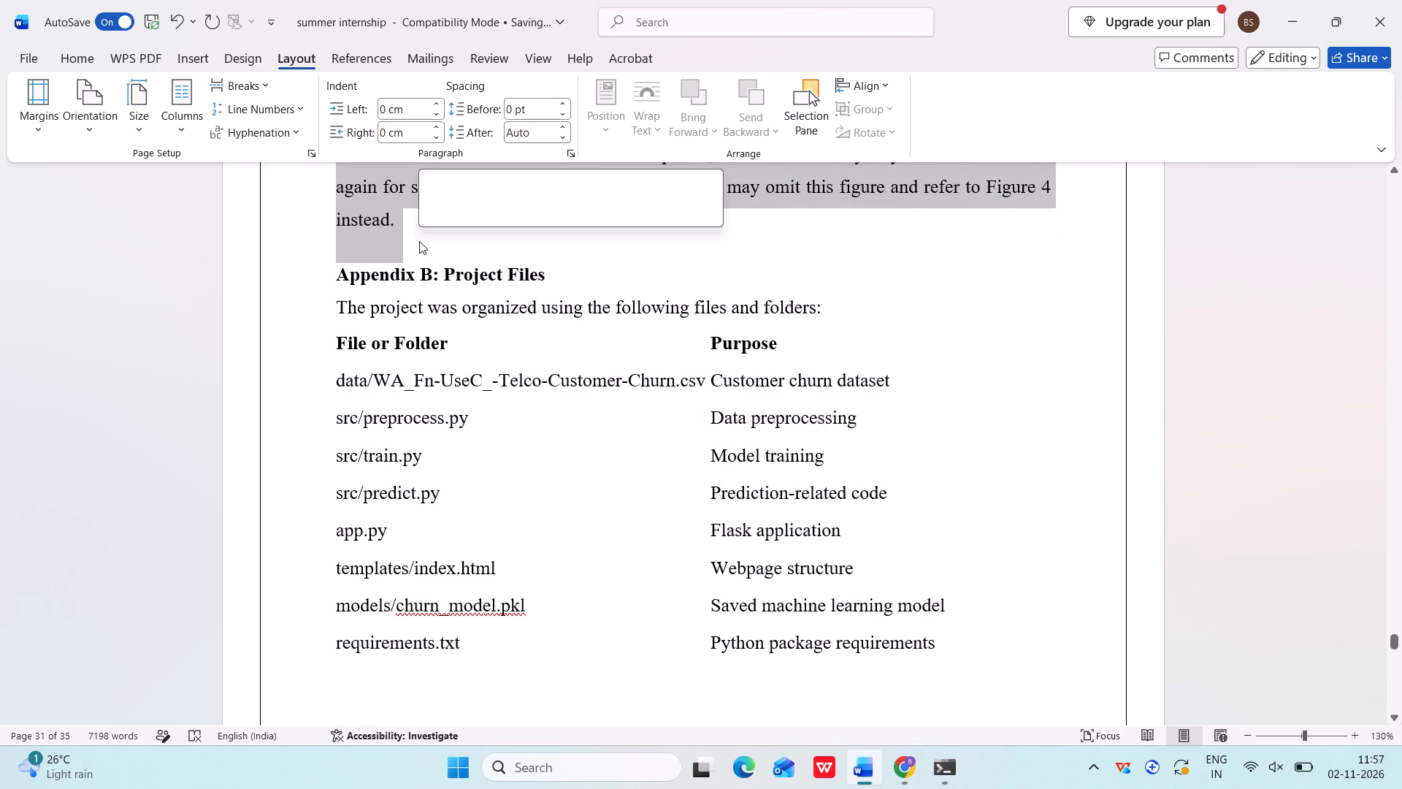
key("BackSpace")
Remove the "Appendix B:" label from the remaining appendix subheading so it reads only "Project Files".
scroll(419, 241, "up", 1)
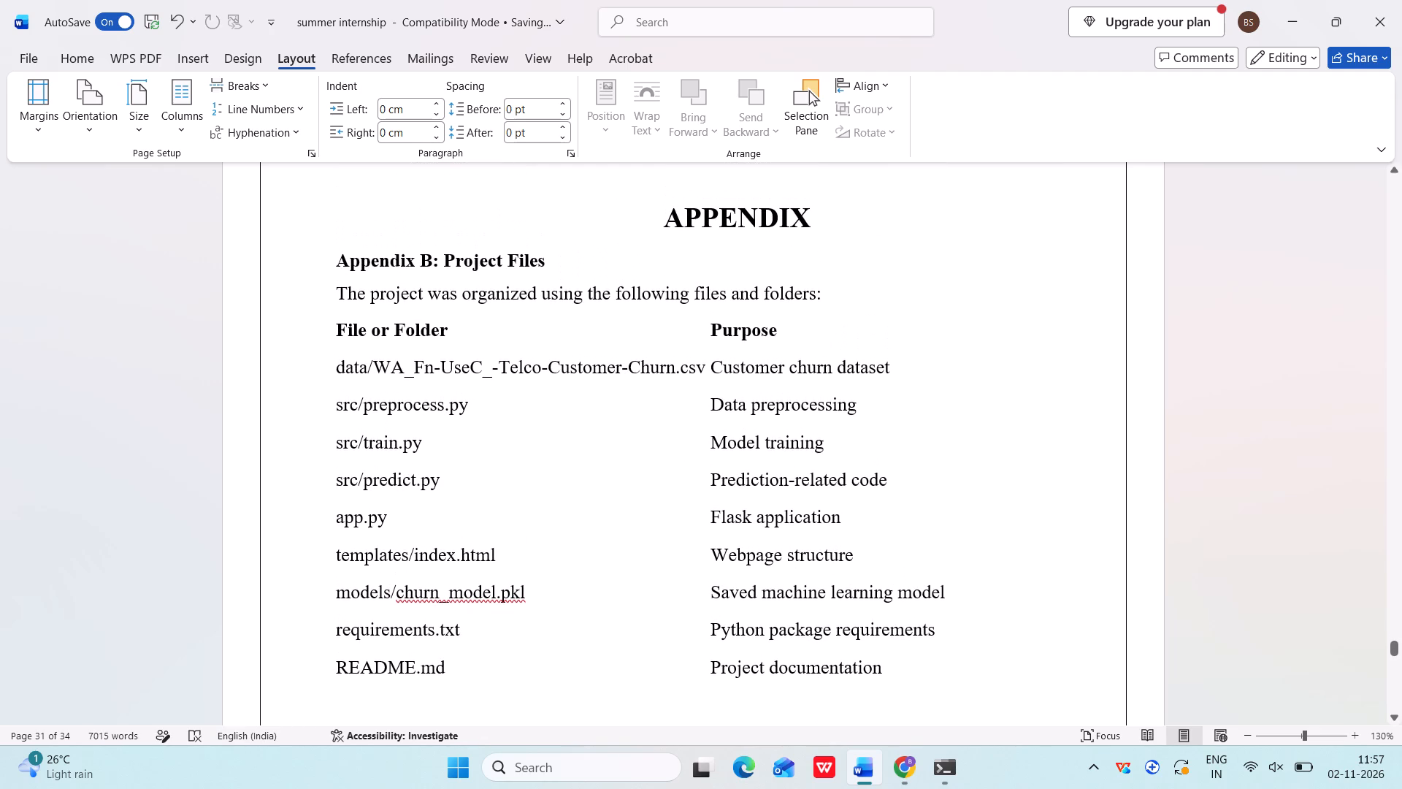
left_click(431, 262)
key("BackSpace")
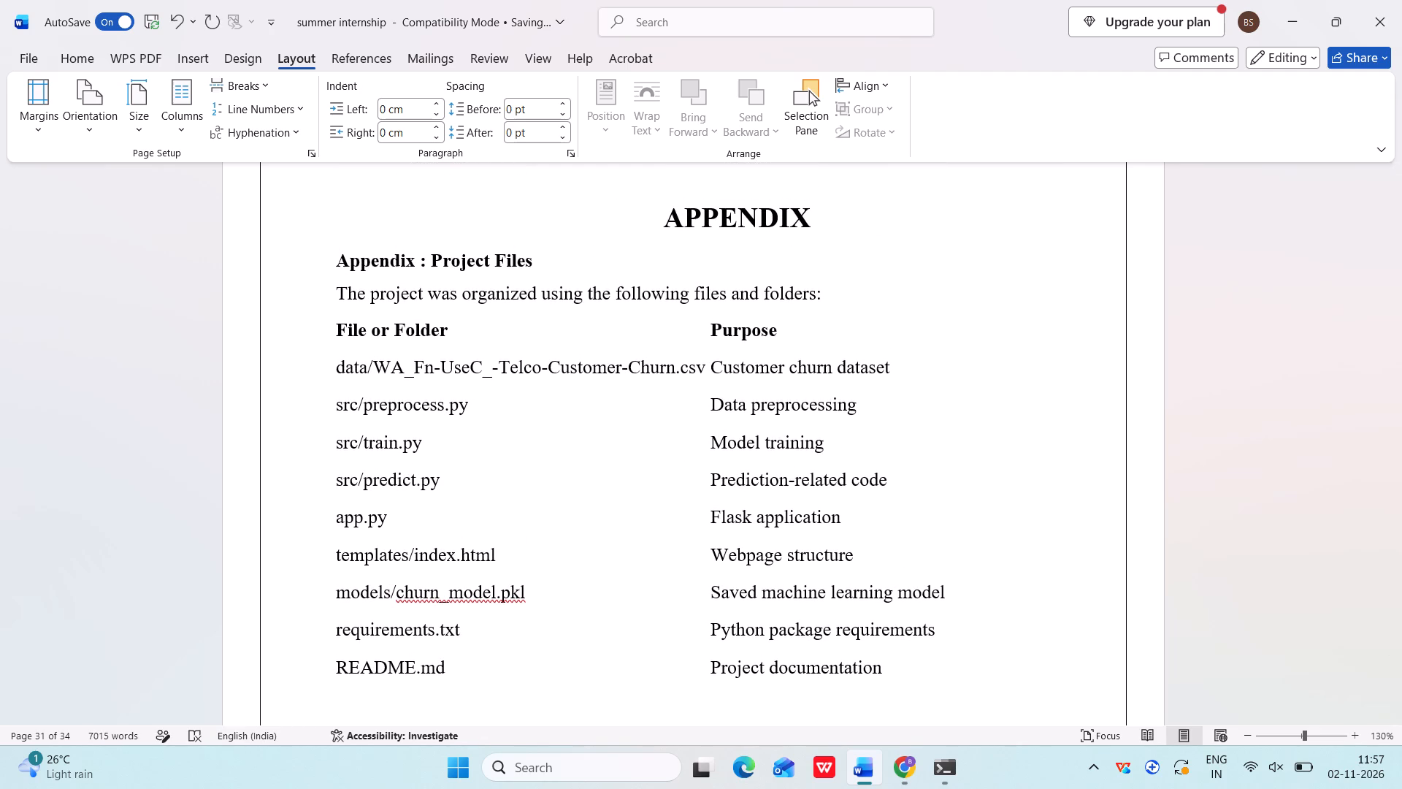
key("BackSpace")
key("BackSpace")
key("BackSpace")
key("BackSpace")
key("BackSpace")
key("BackSpace")
key("BackSpace")
key("BackSpace")
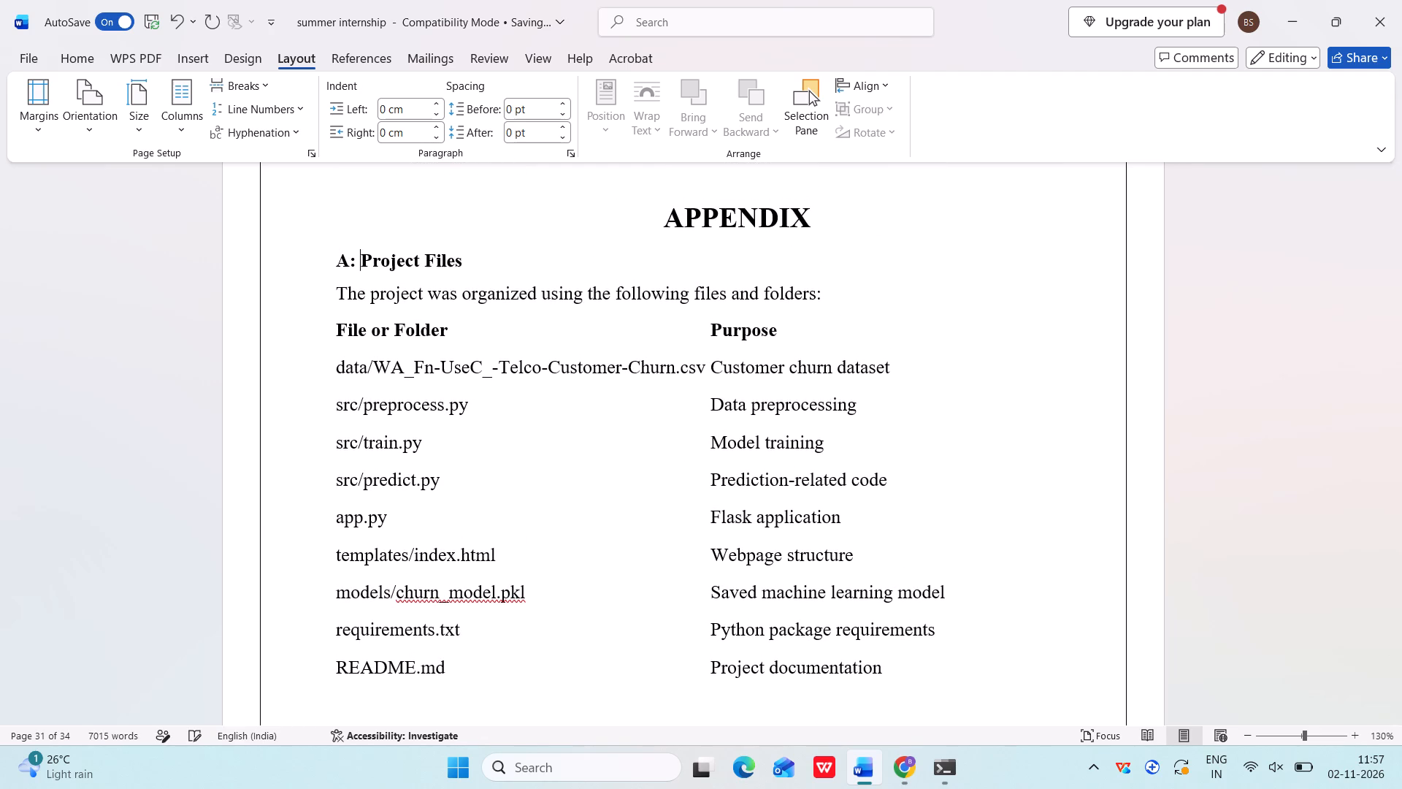
key("Right")
key("BackSpace")
key("BackSpace")
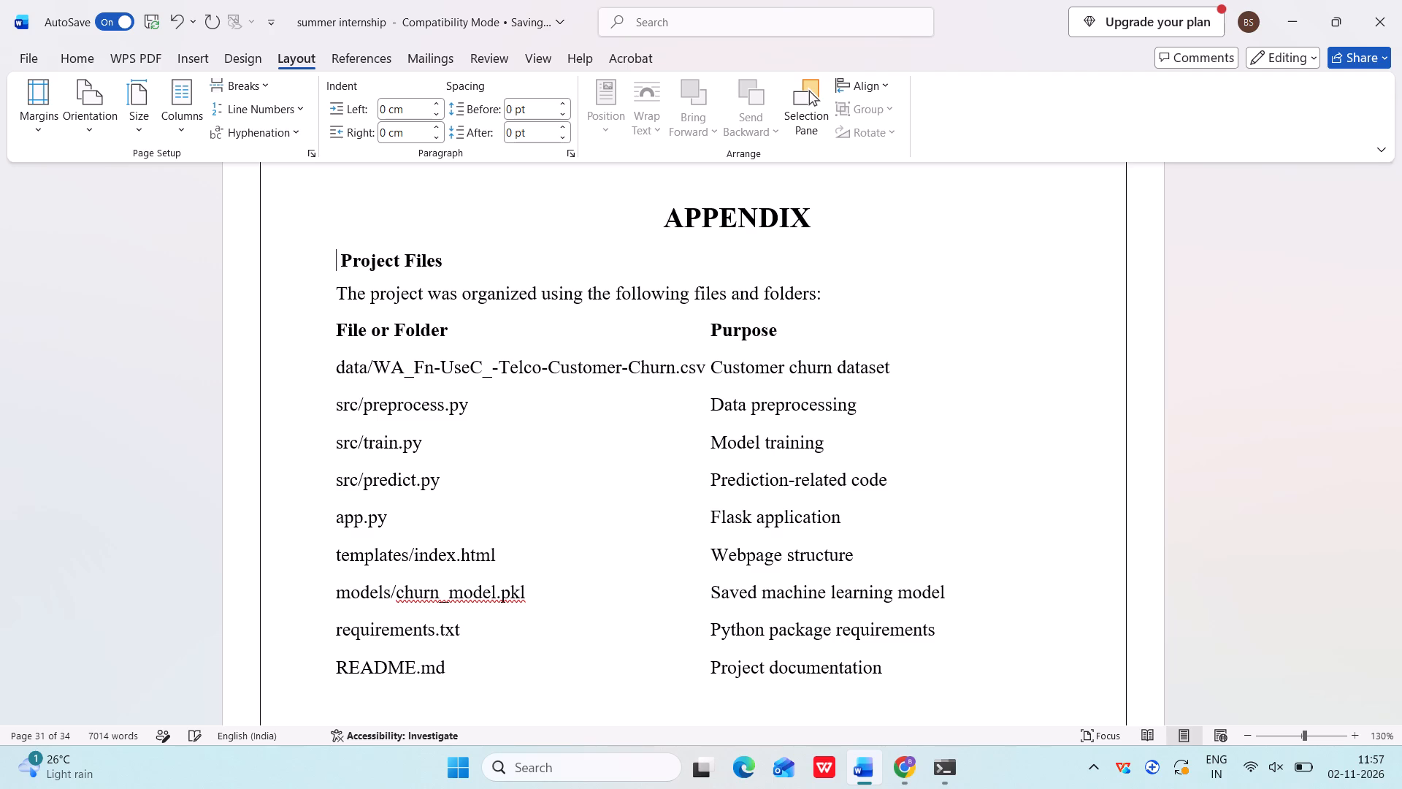
left_click(431, 262)
Enter the page numbers 25 for REFERENCES and 26 for APPENDIX in the contents table.
scroll(464, 510, "down", 6)
scroll(464, 510, "up", 12)
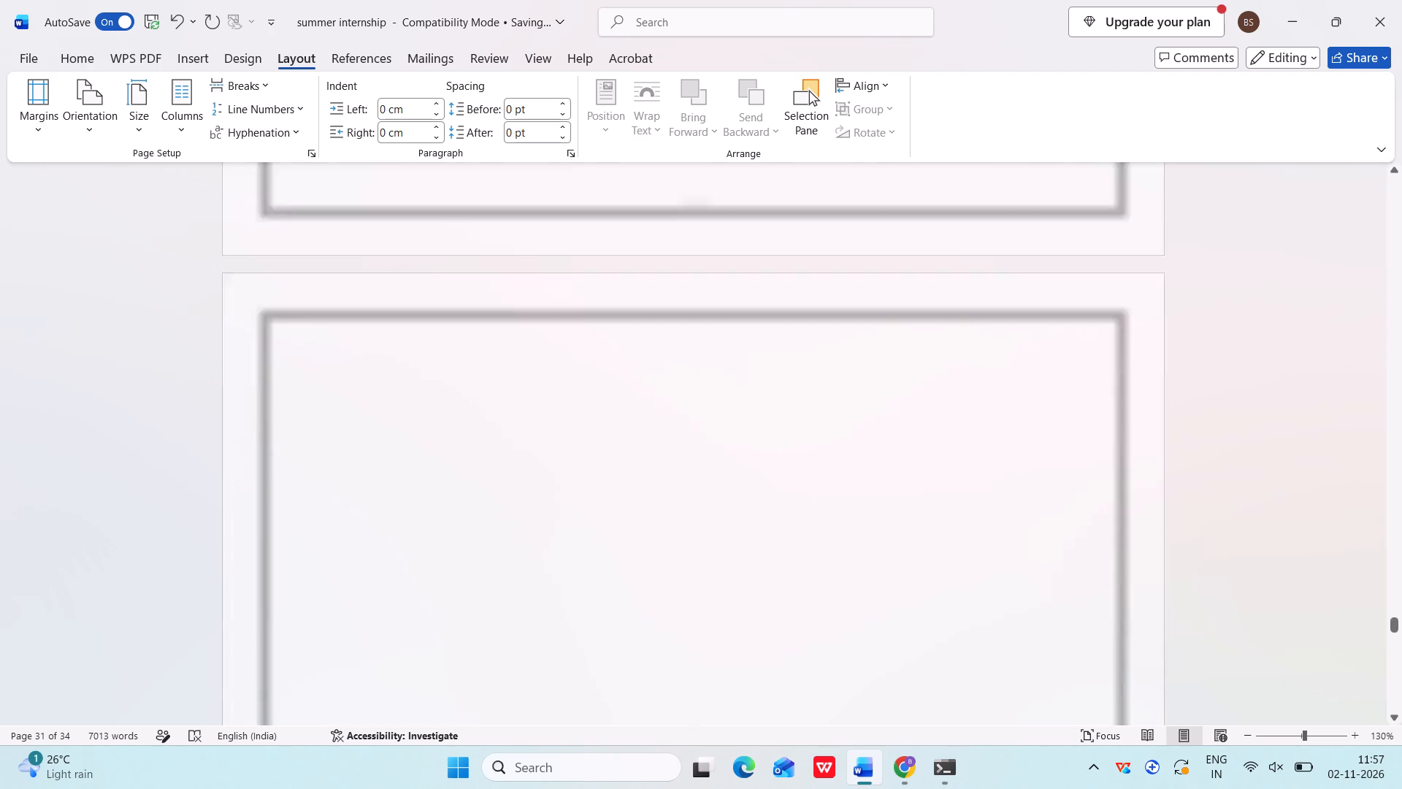
scroll(464, 510, "up", 14)
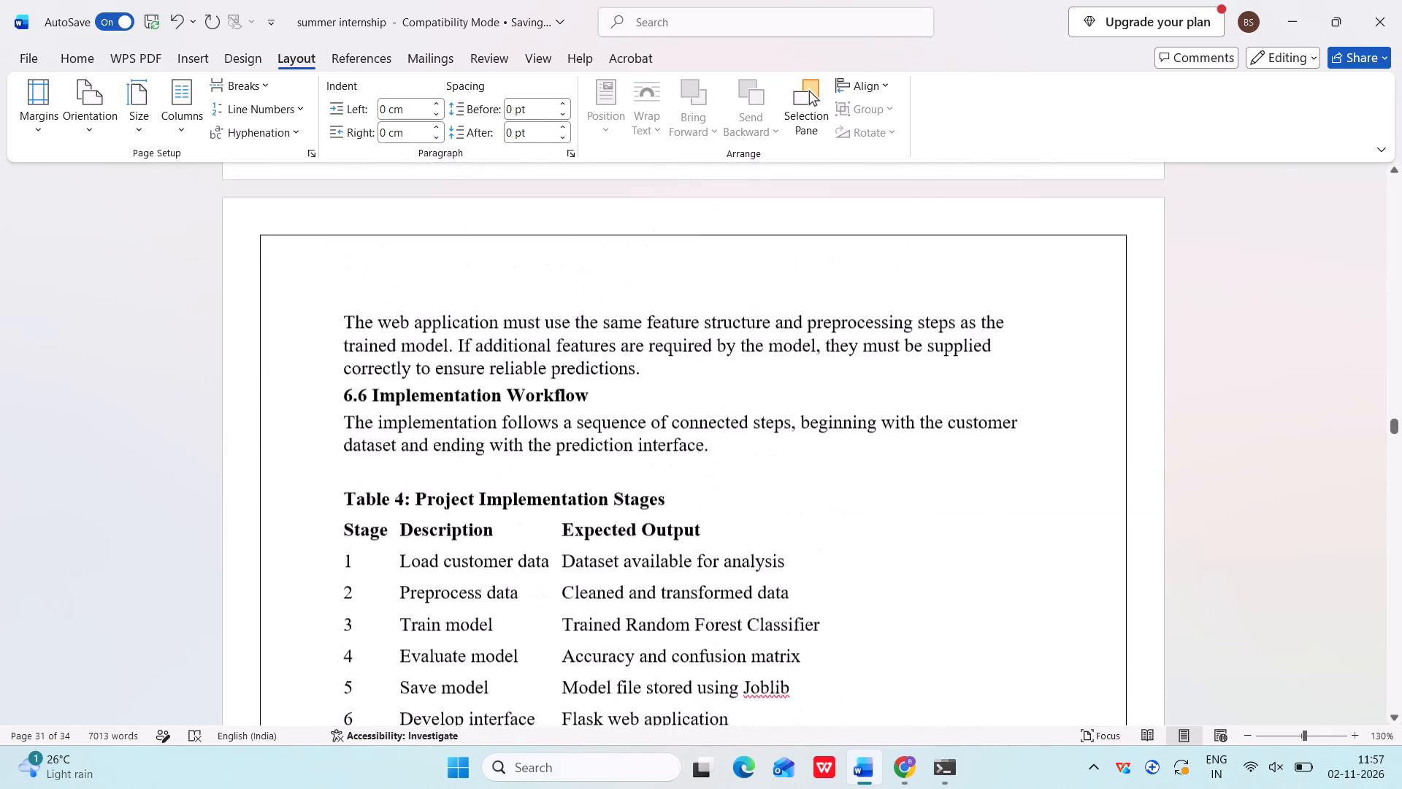
scroll(464, 510, "up", 8)
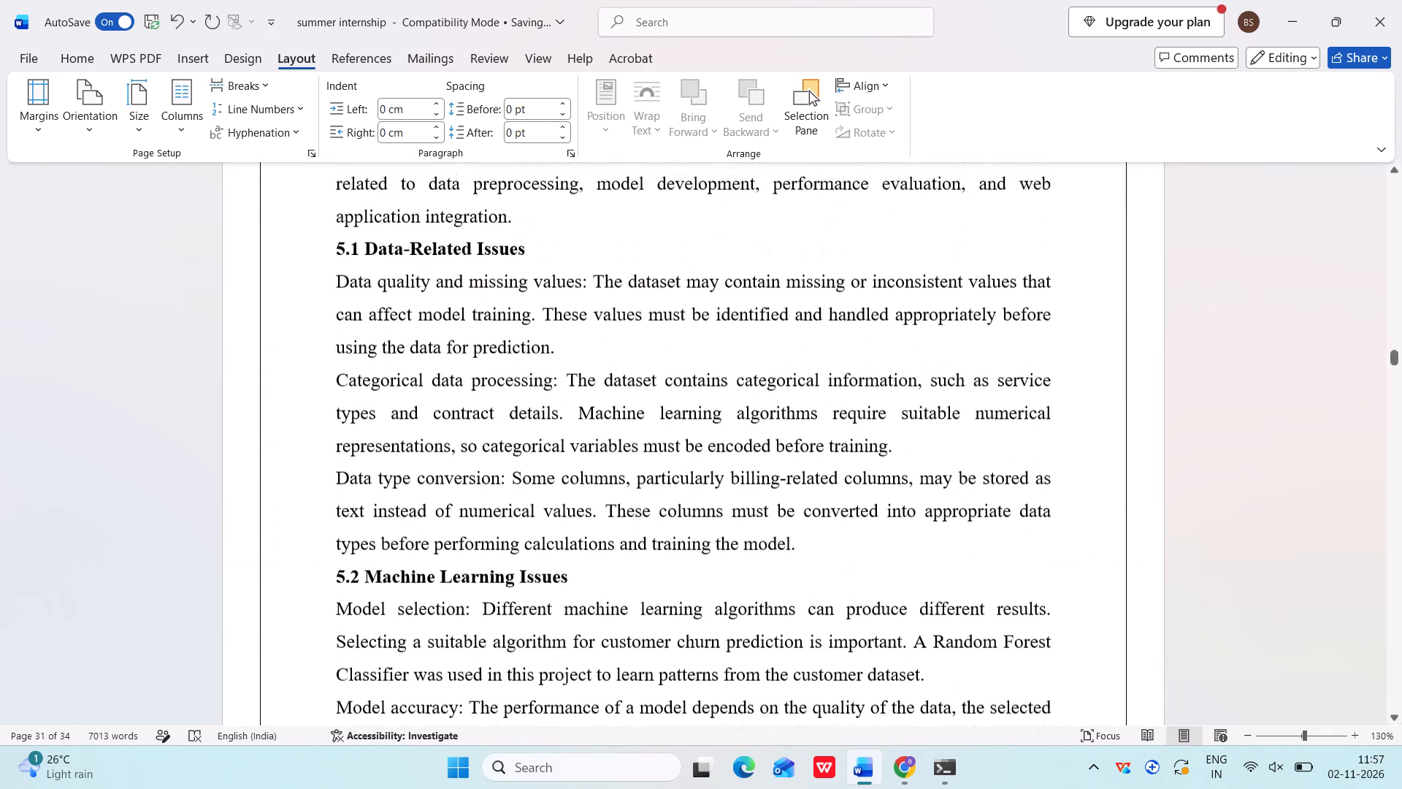
scroll(464, 510, "up", 5)
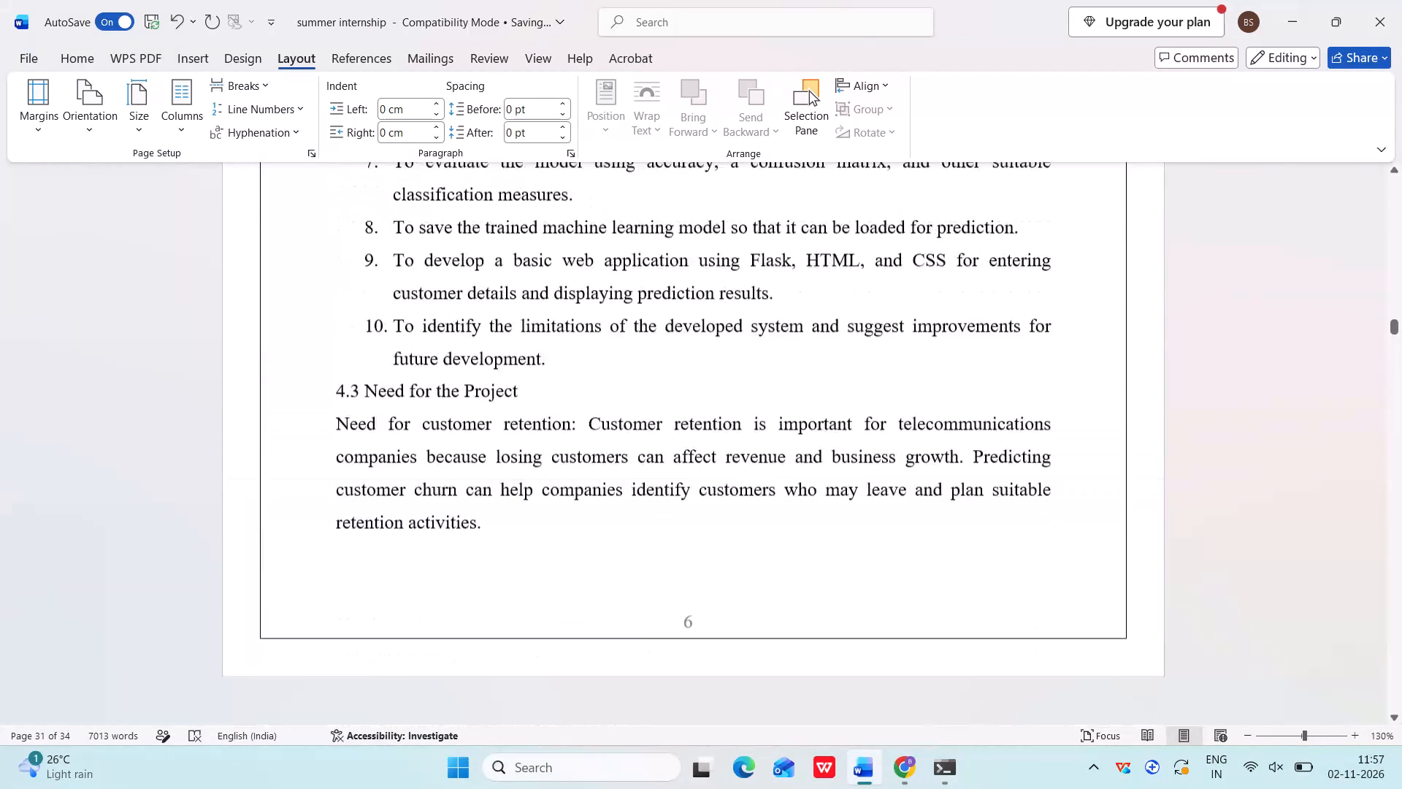
scroll(464, 510, "up", 12)
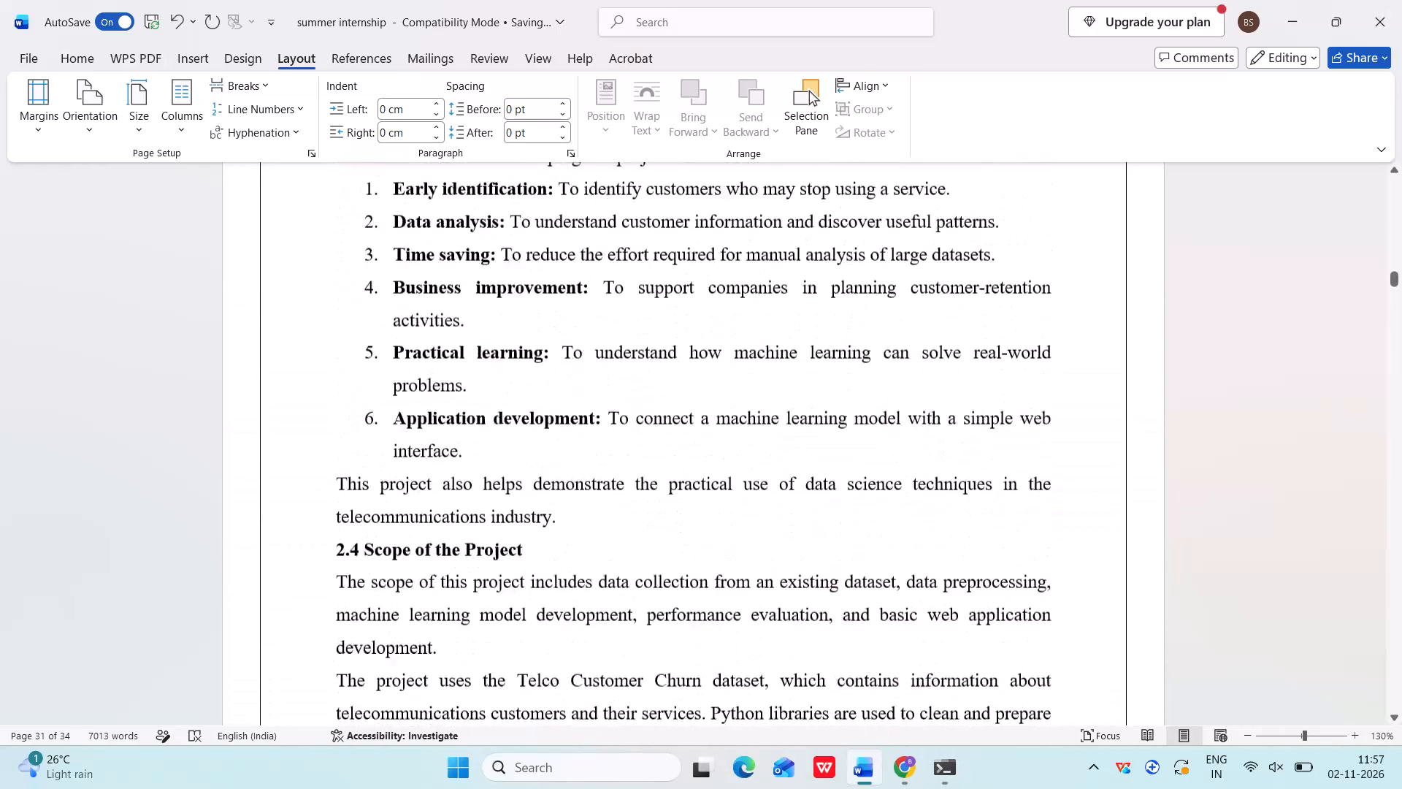
scroll(464, 510, "up", 6)
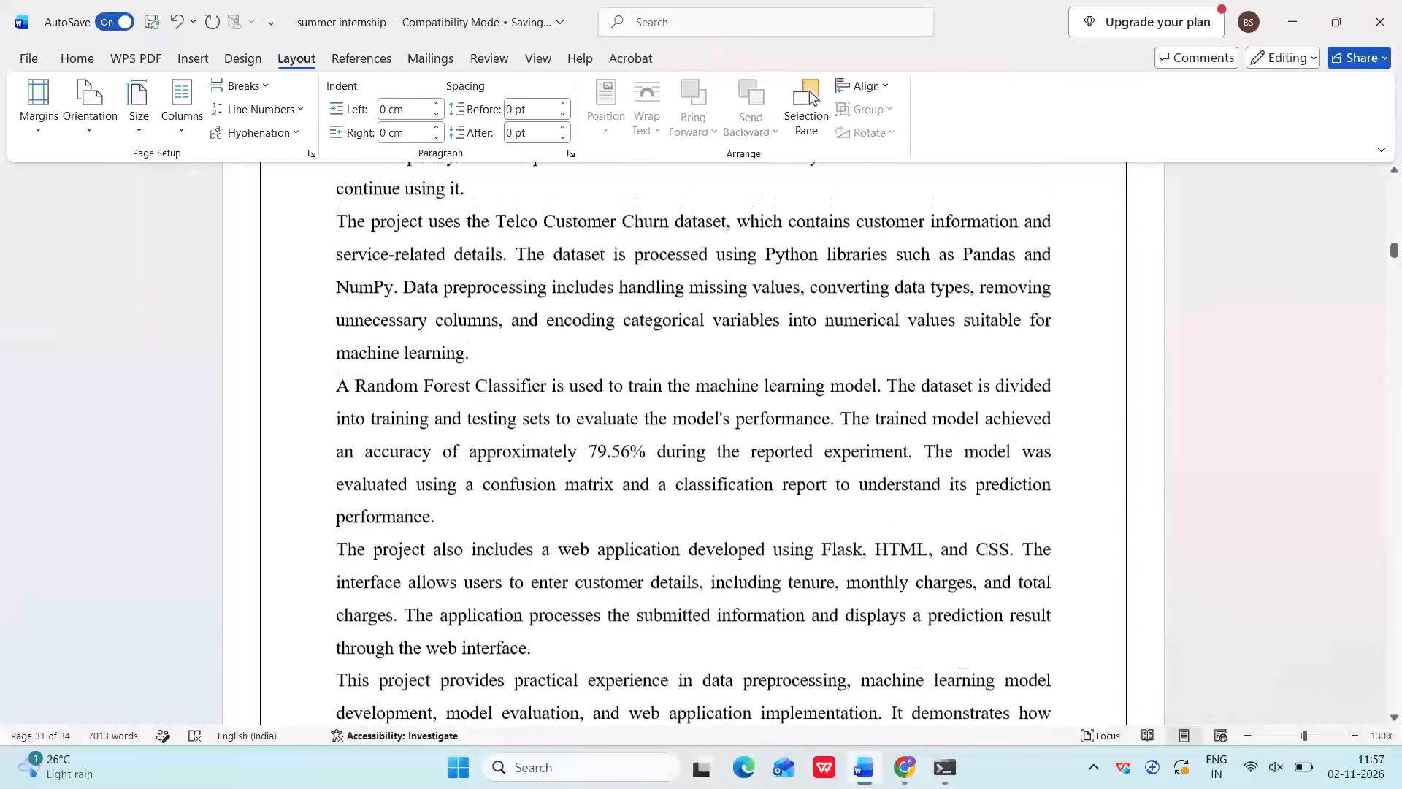
scroll(464, 510, "up", 4)
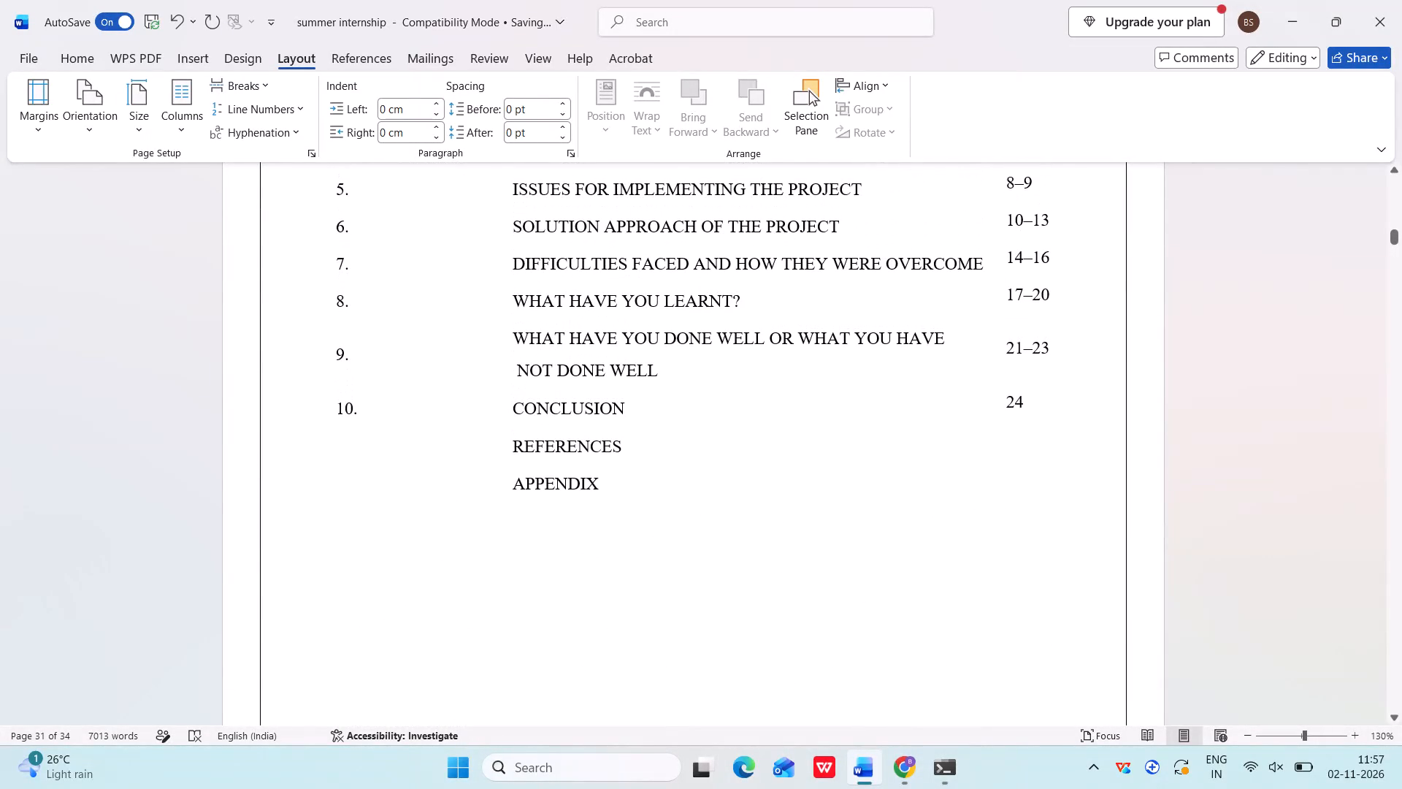
left_click(1009, 448)
type("25")
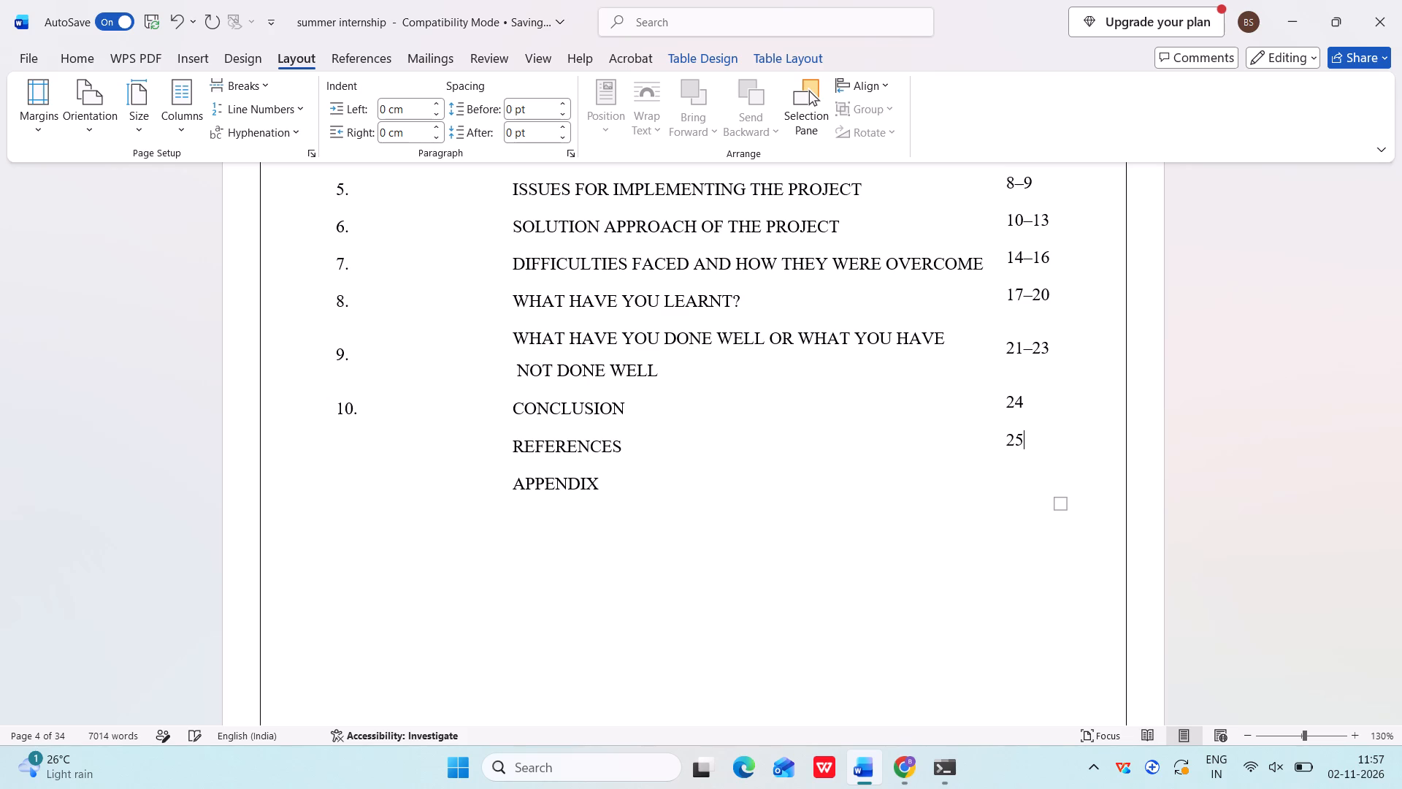
left_click(1007, 487)
type("26")
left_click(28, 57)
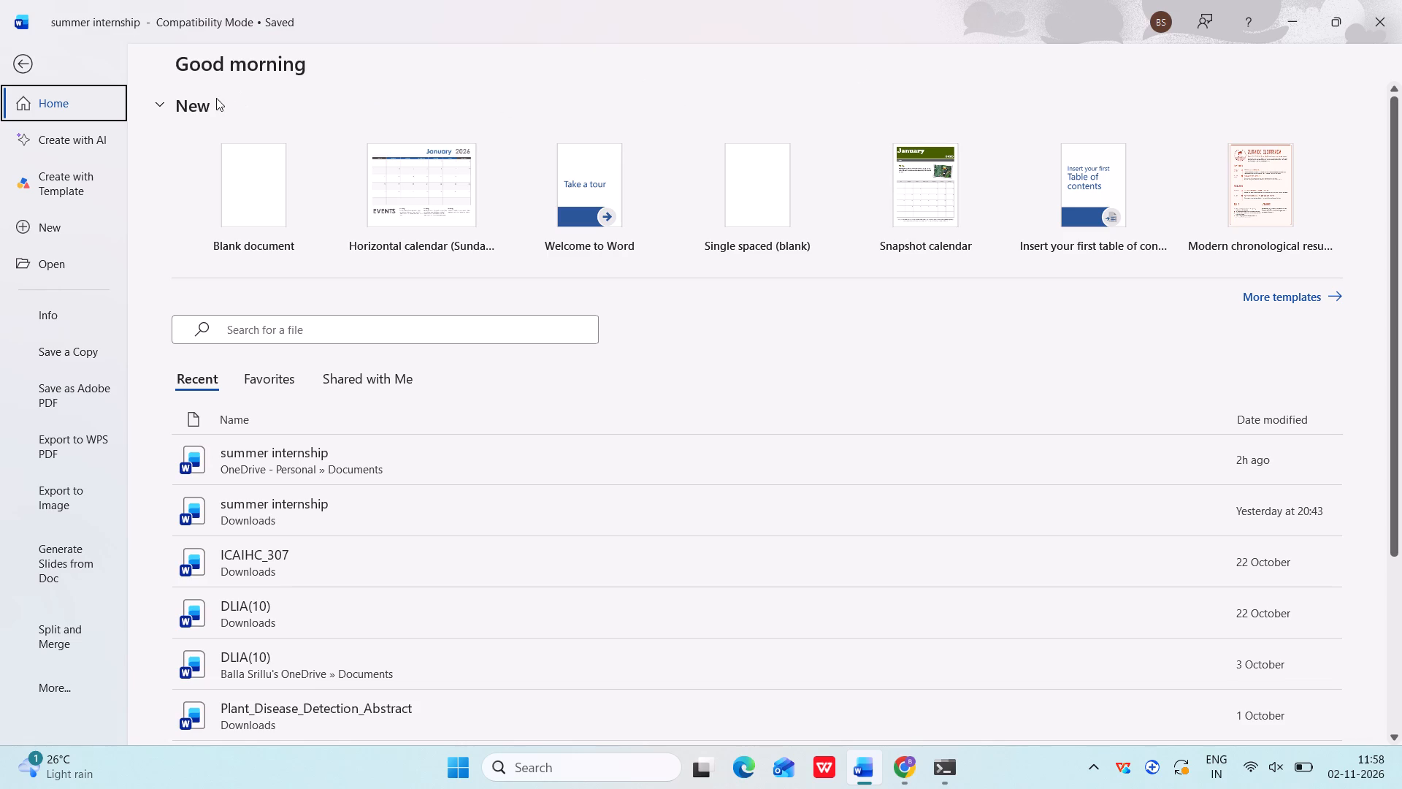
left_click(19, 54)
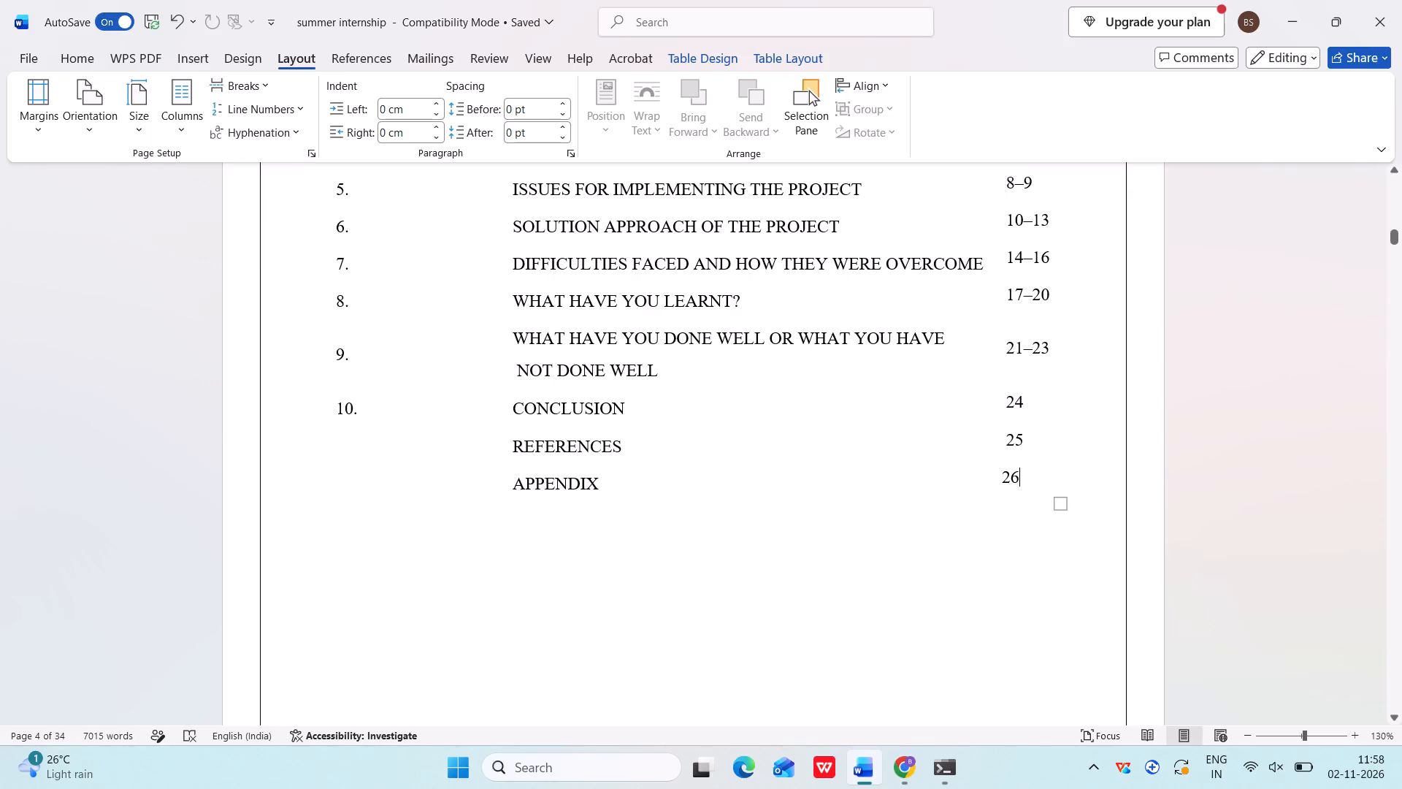
Save the report, and save a copy in the Documents folder as a Word Document named "summer internship report".
key("ctrl+s")
left_click(23, 53)
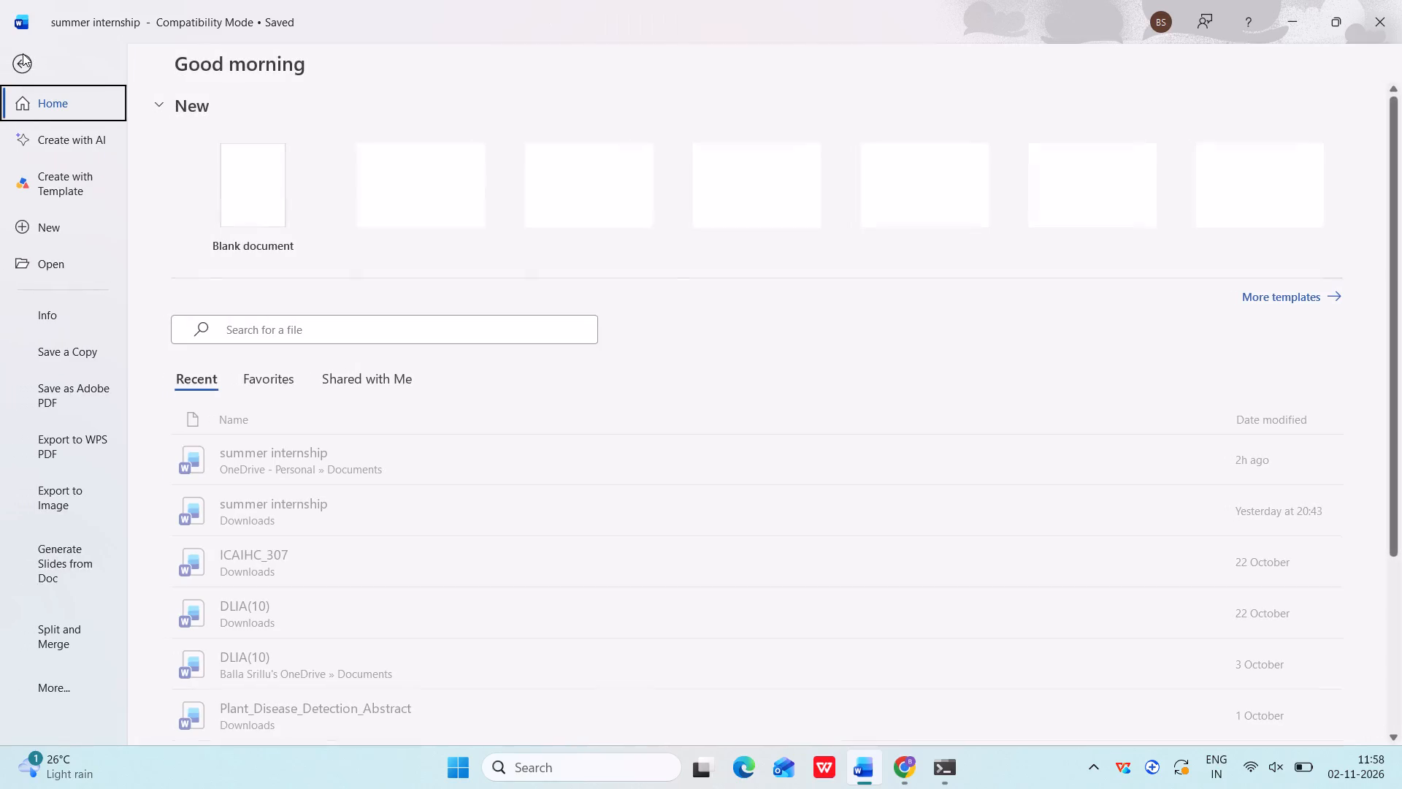
left_click(72, 348)
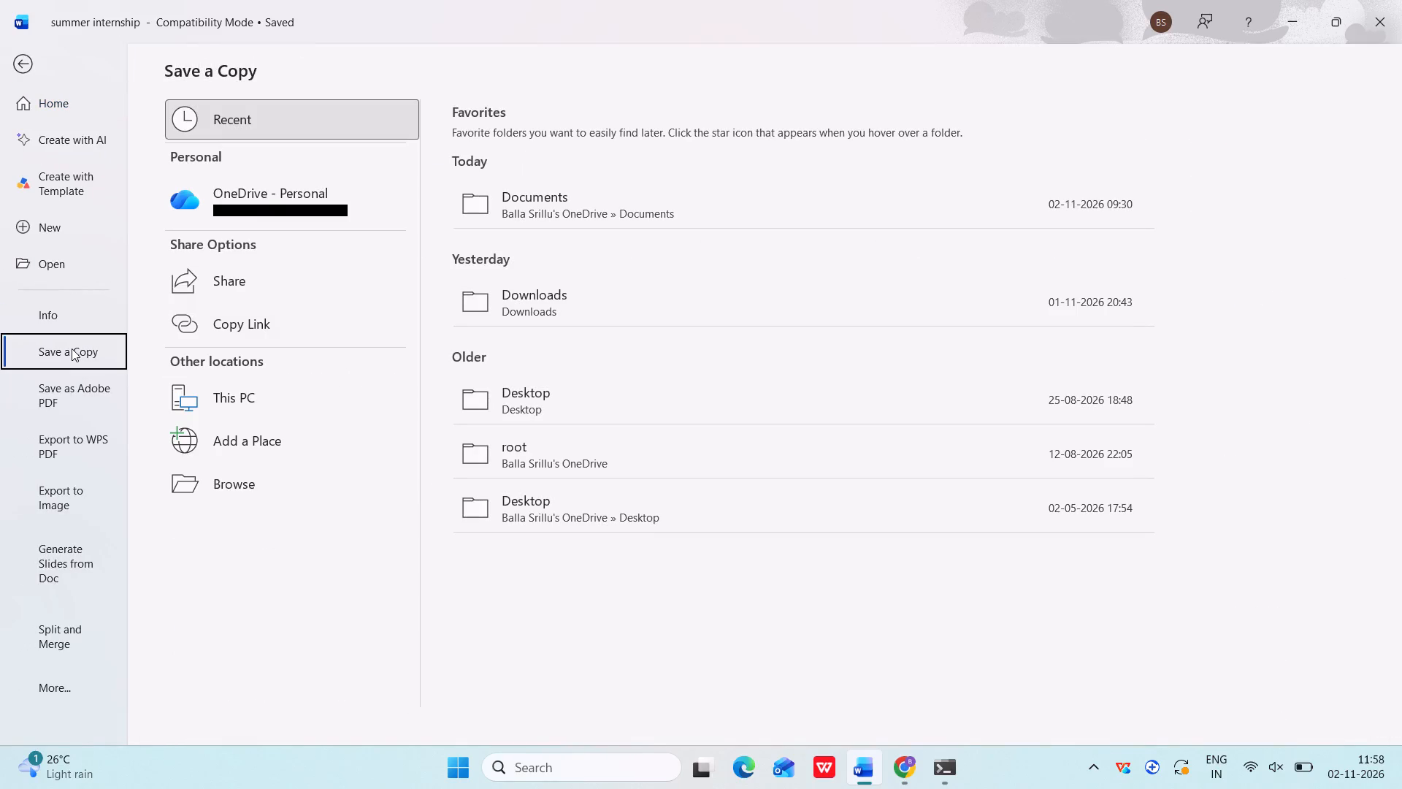
double_click(242, 405)
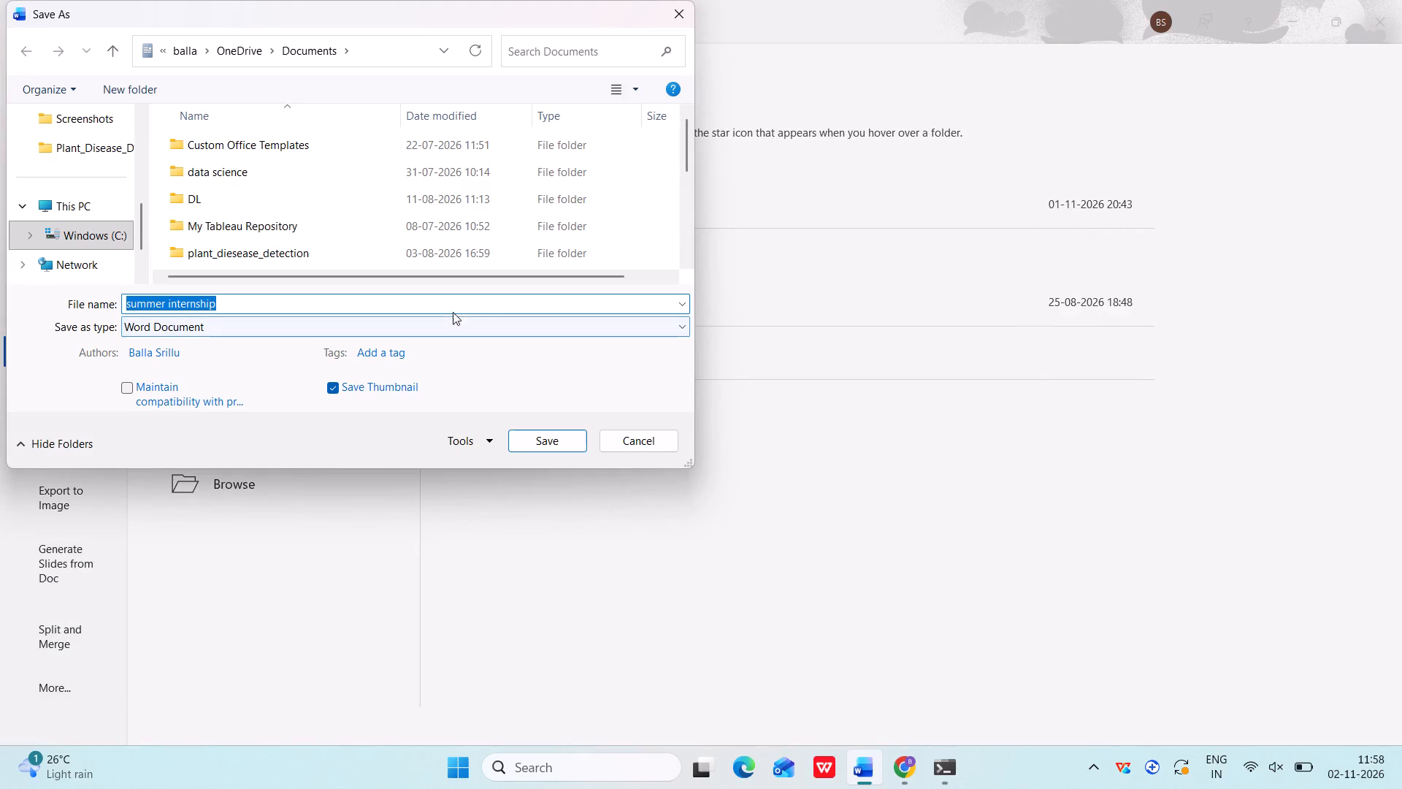
left_click(453, 313)
left_click(438, 303)
key("space")
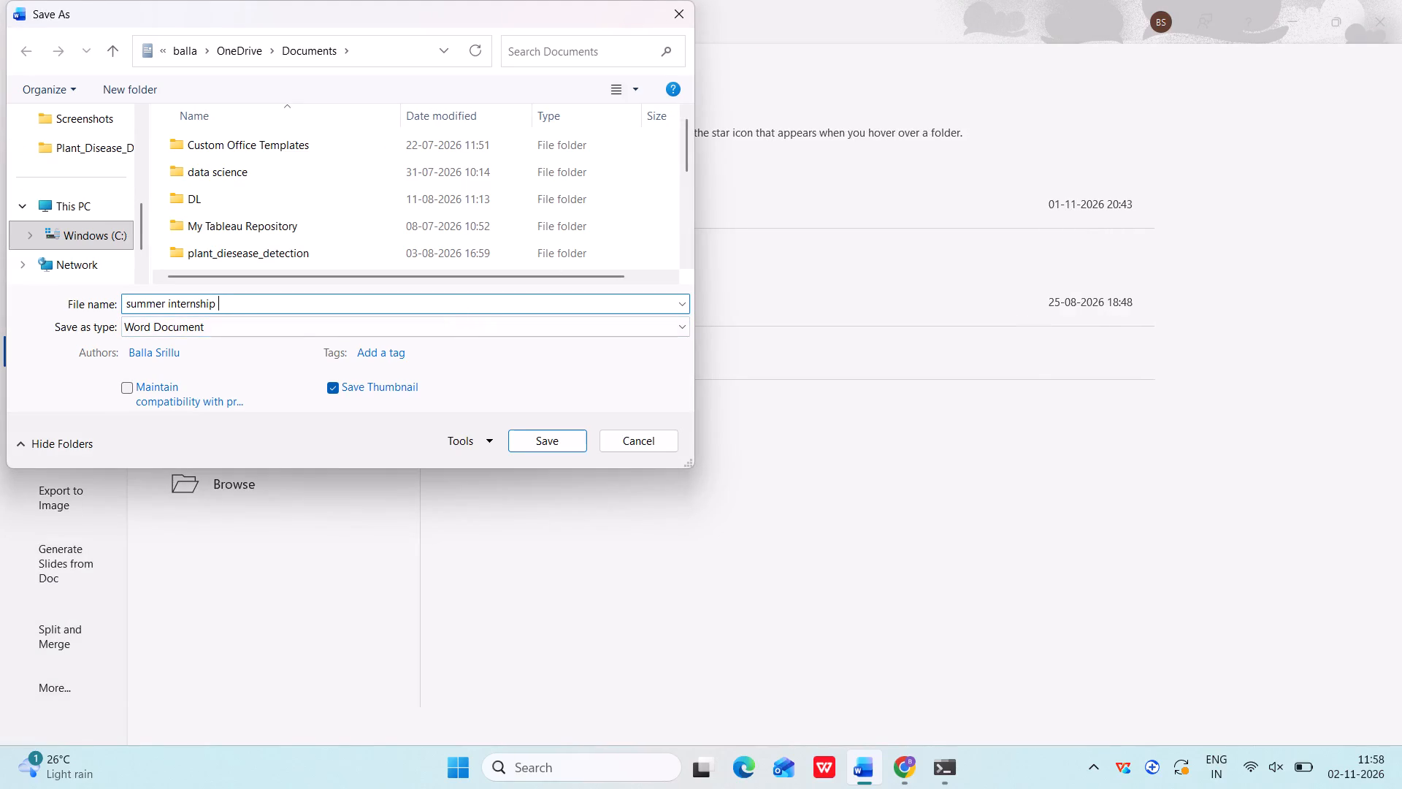
type("repo")
type("rt")
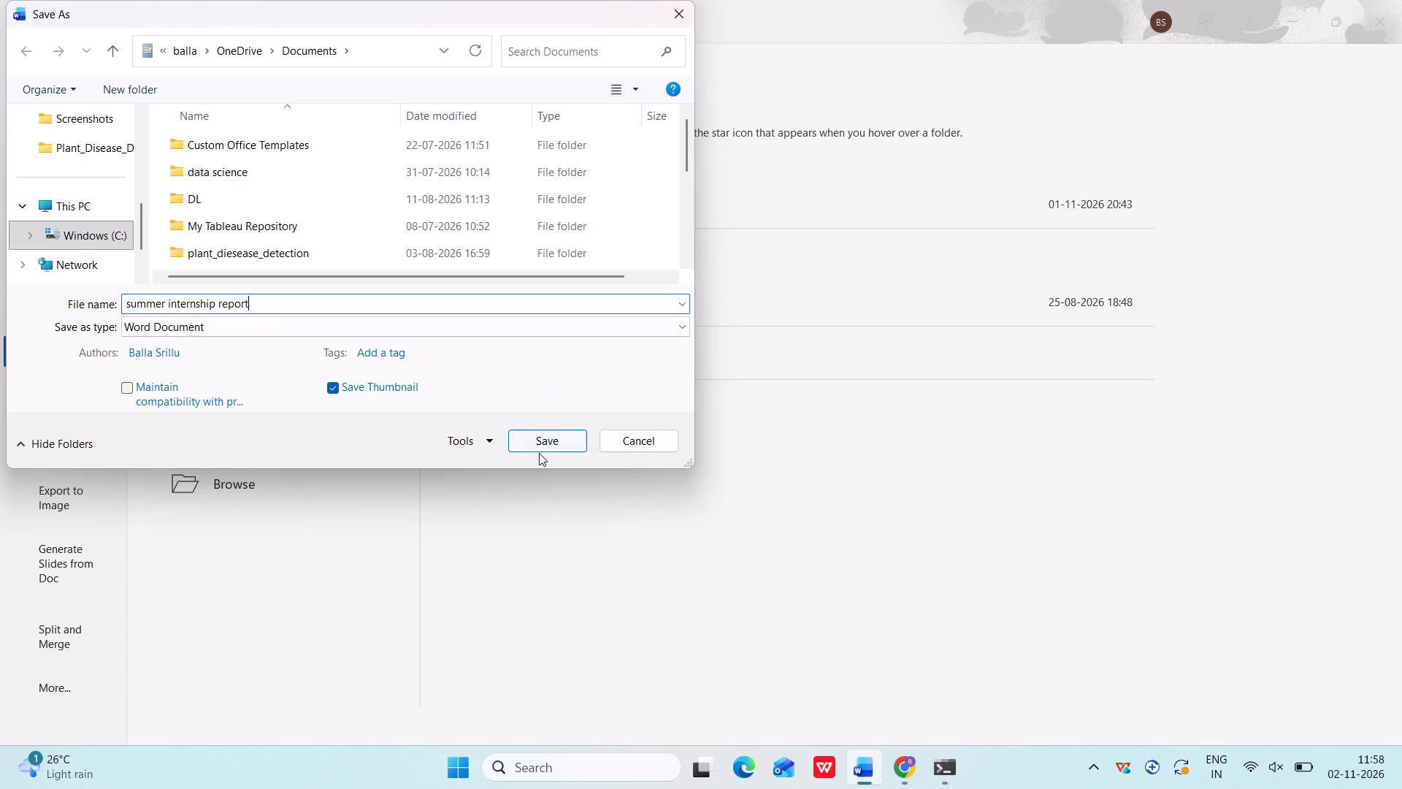
left_click(539, 453)
left_click(539, 447)
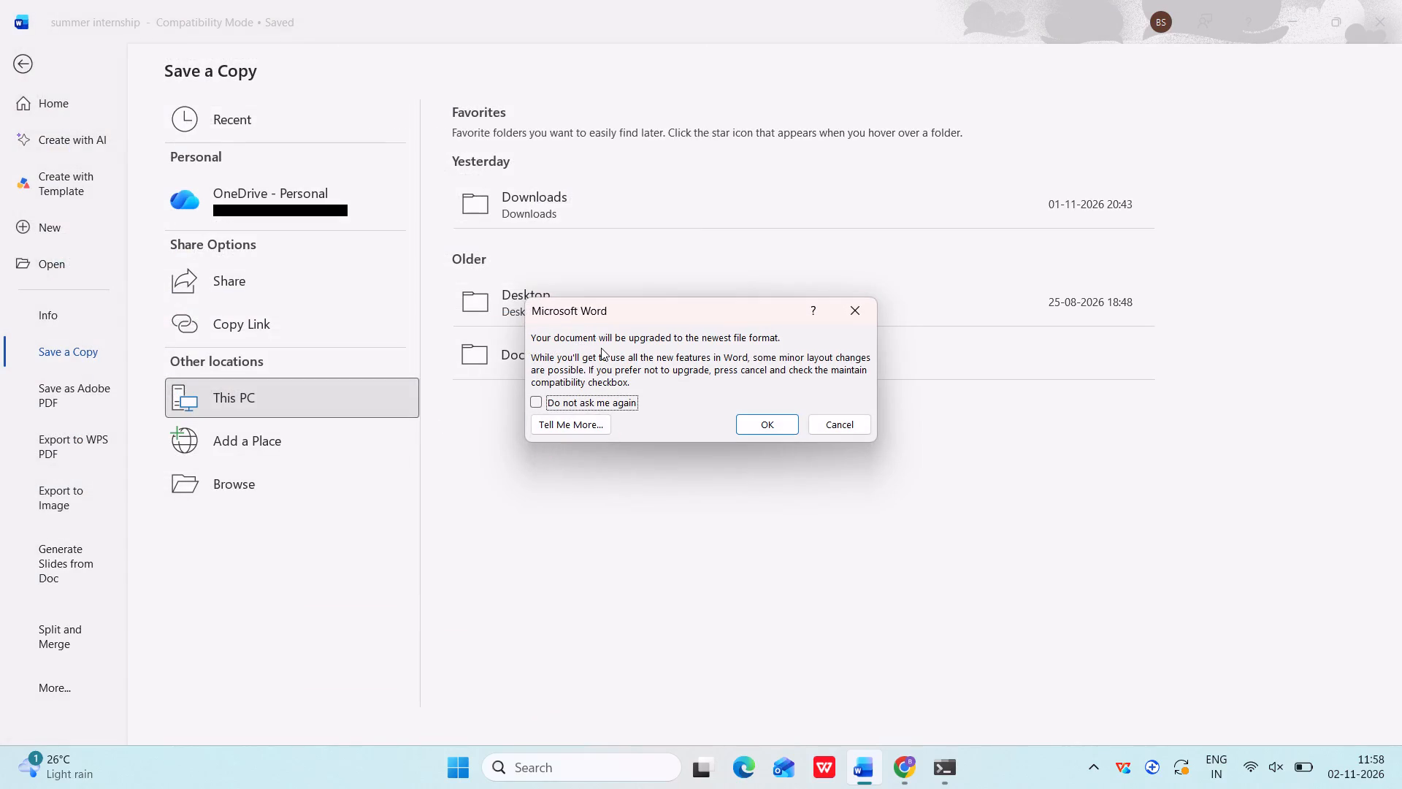
left_click(754, 424)
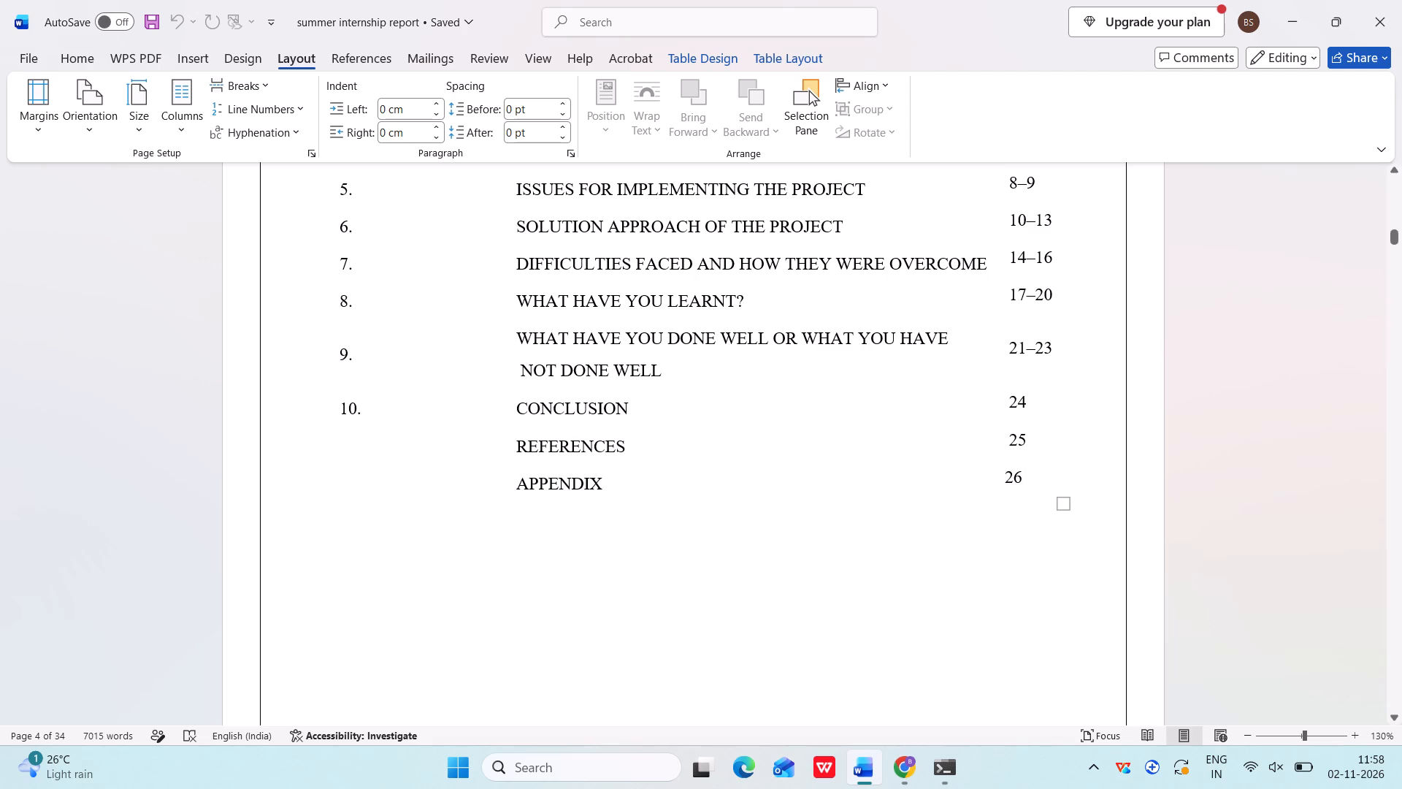
Insert a space before the APPENDIX page number in the contents table to align it with the numbers above.
left_click(1005, 488)
key("space")
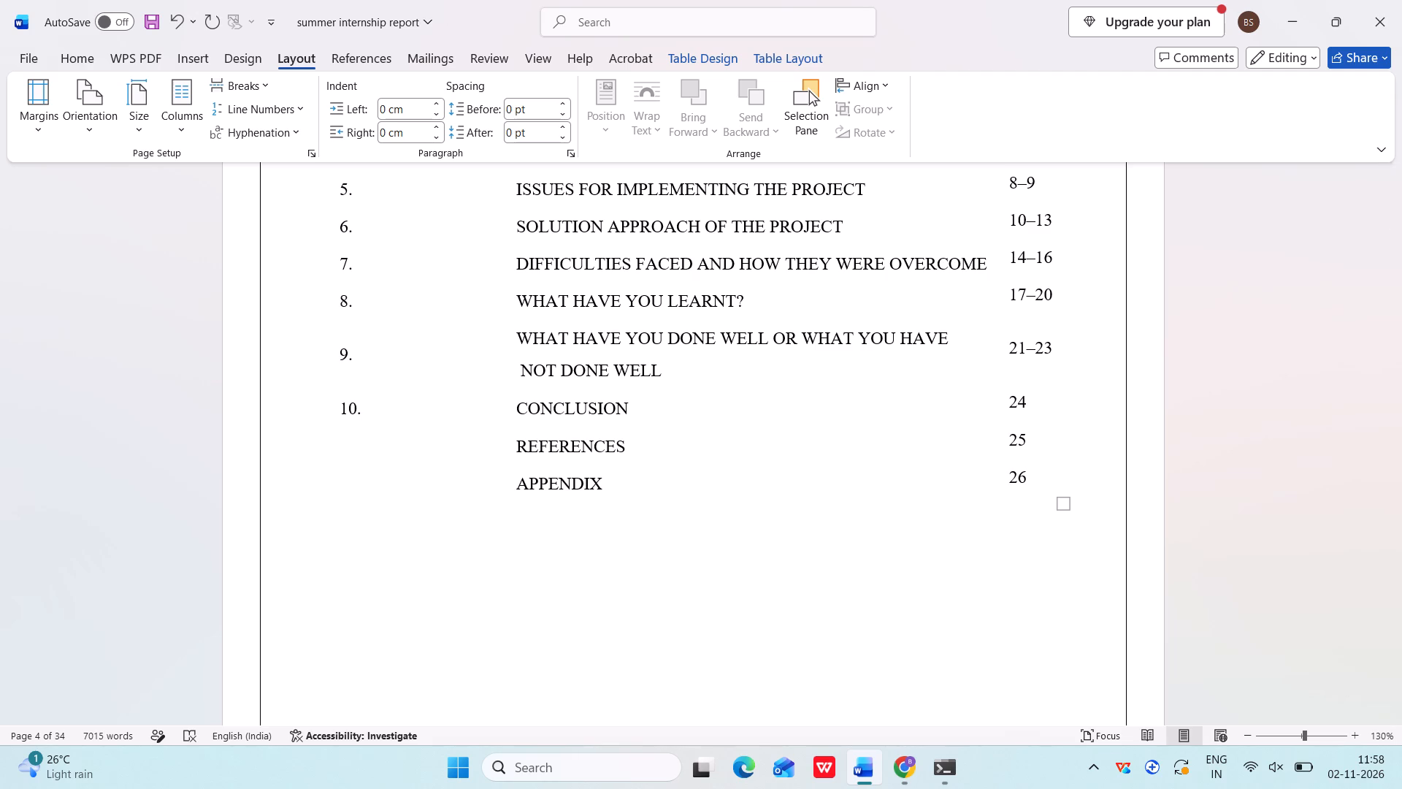
Save the updated document to the Documents folder under the same name, "summer internship report", as a Word Document.
left_click(27, 50)
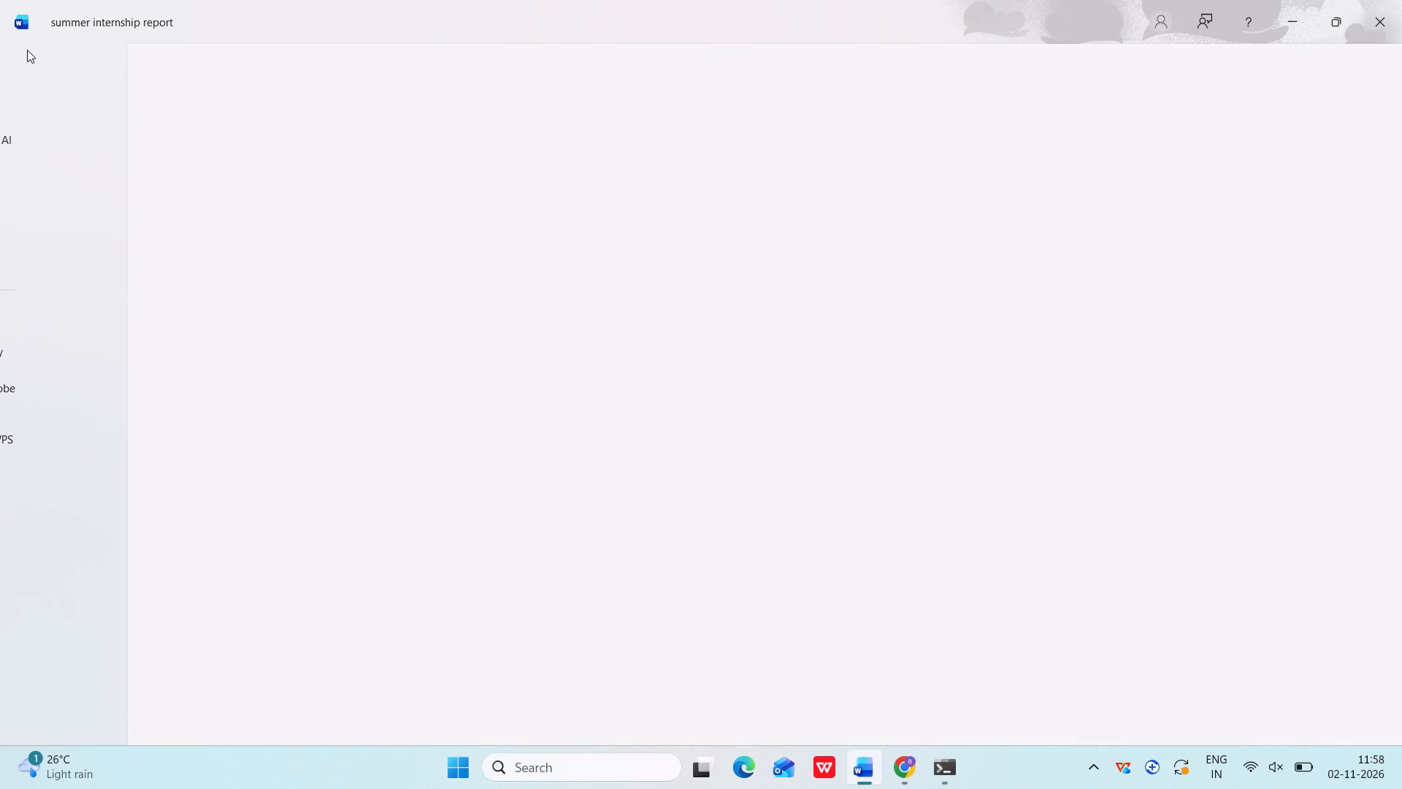
left_click(66, 383)
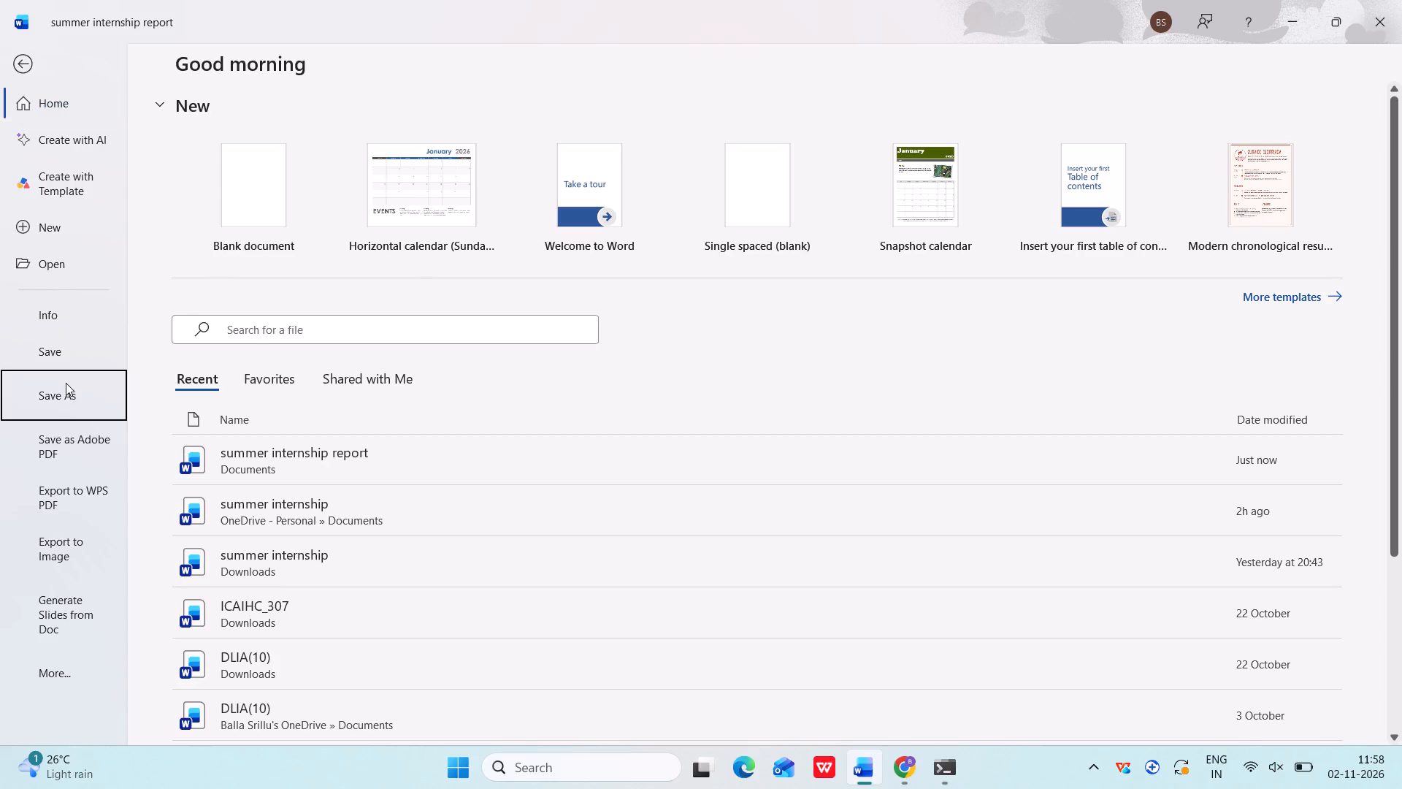
double_click(267, 392)
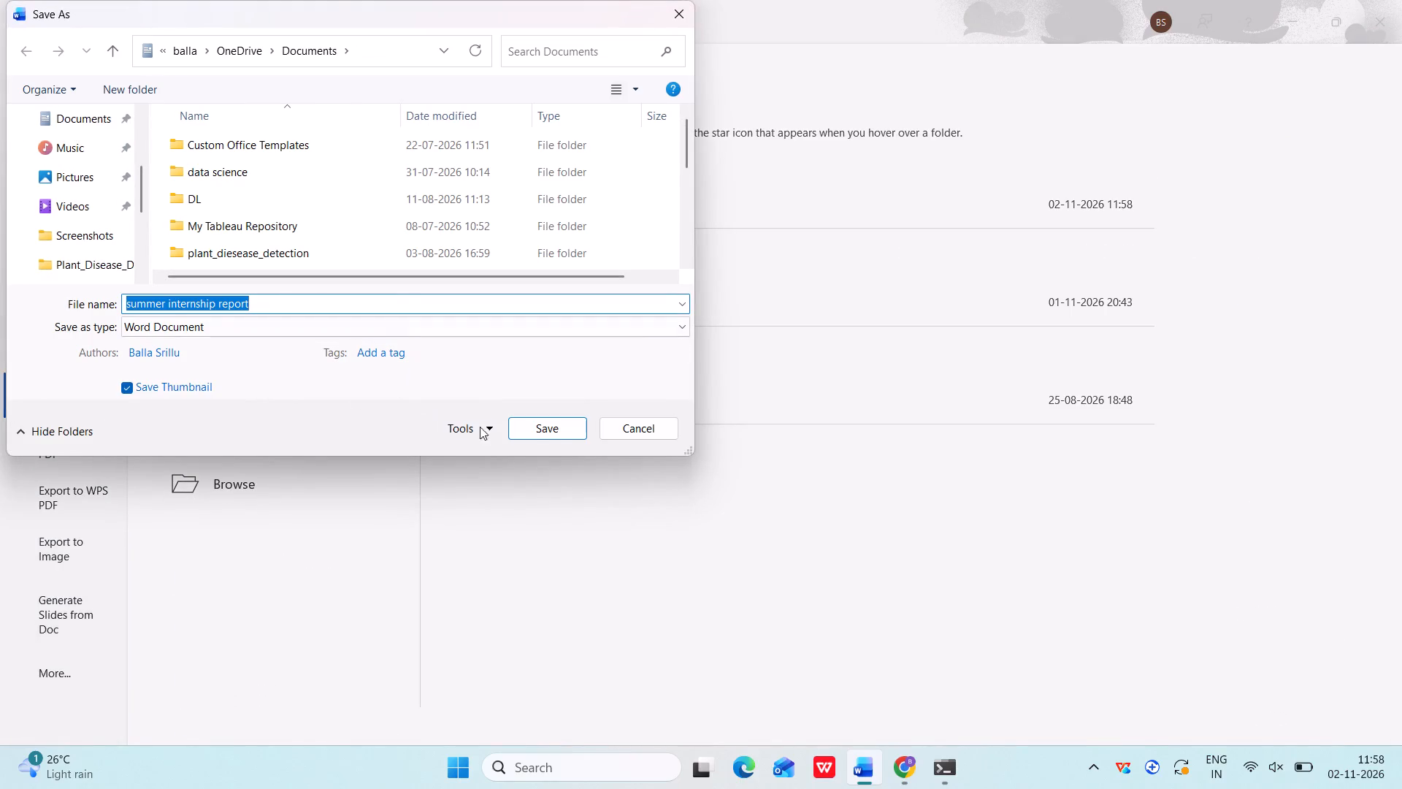
left_click(553, 427)
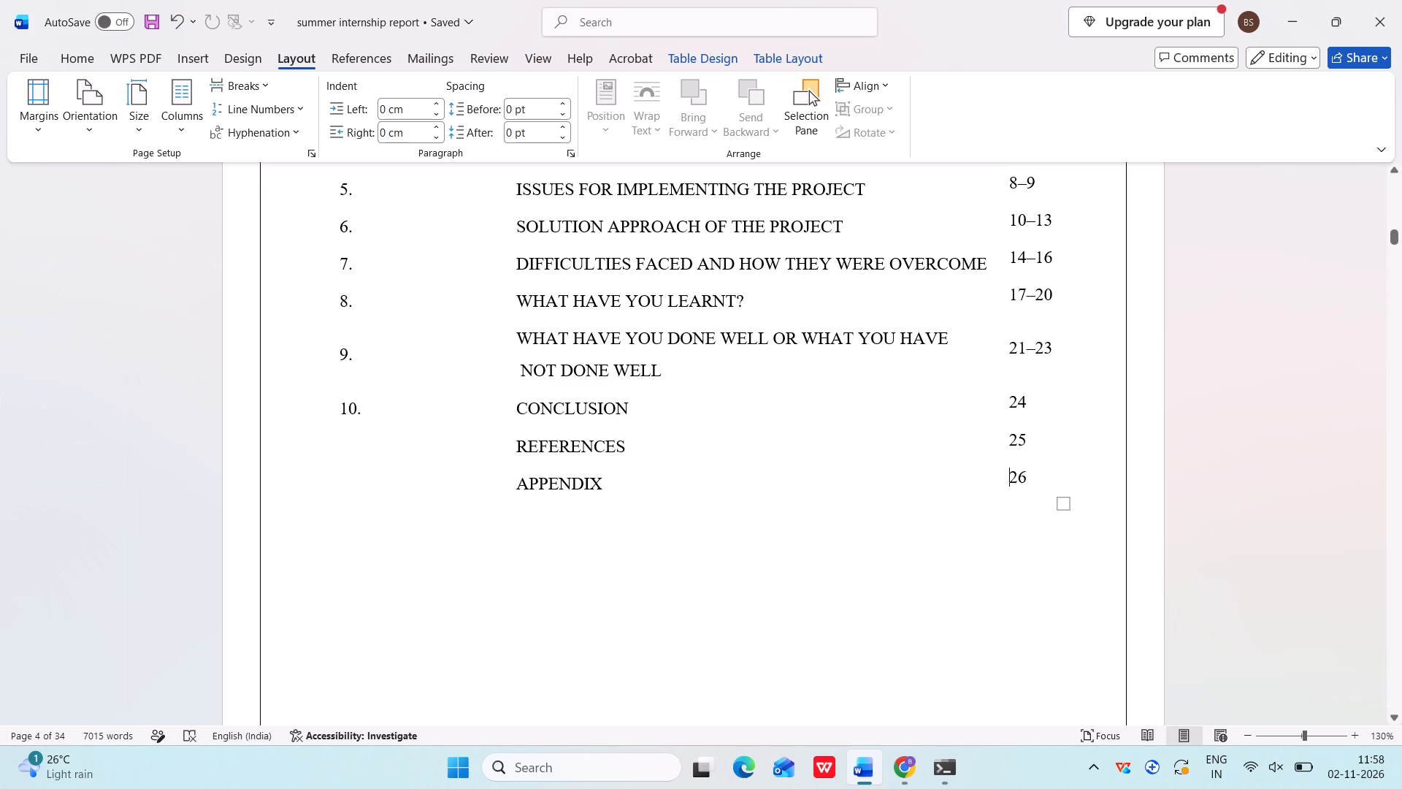
Open WhatsApp from the recent Windows searches.
left_click(605, 760)
left_click(564, 275)
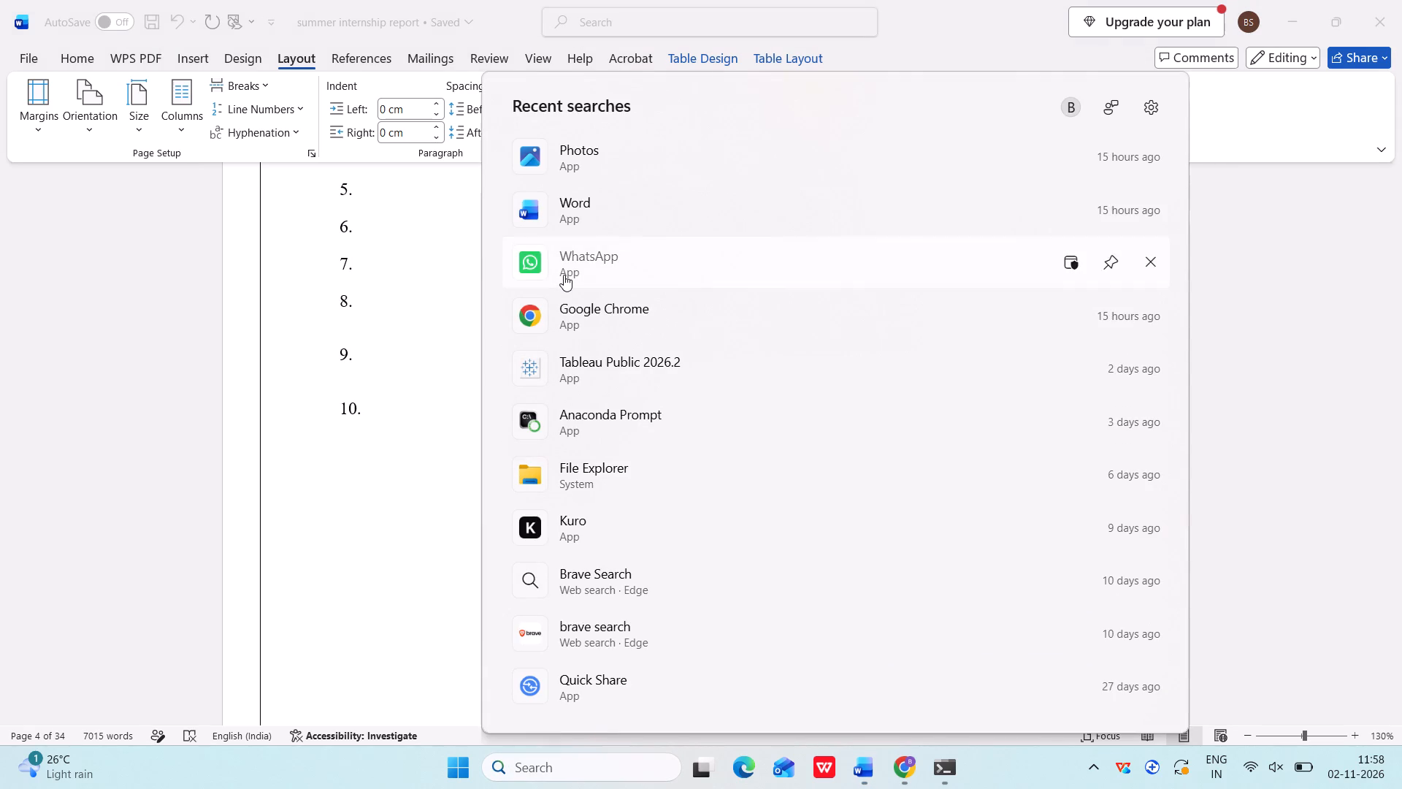
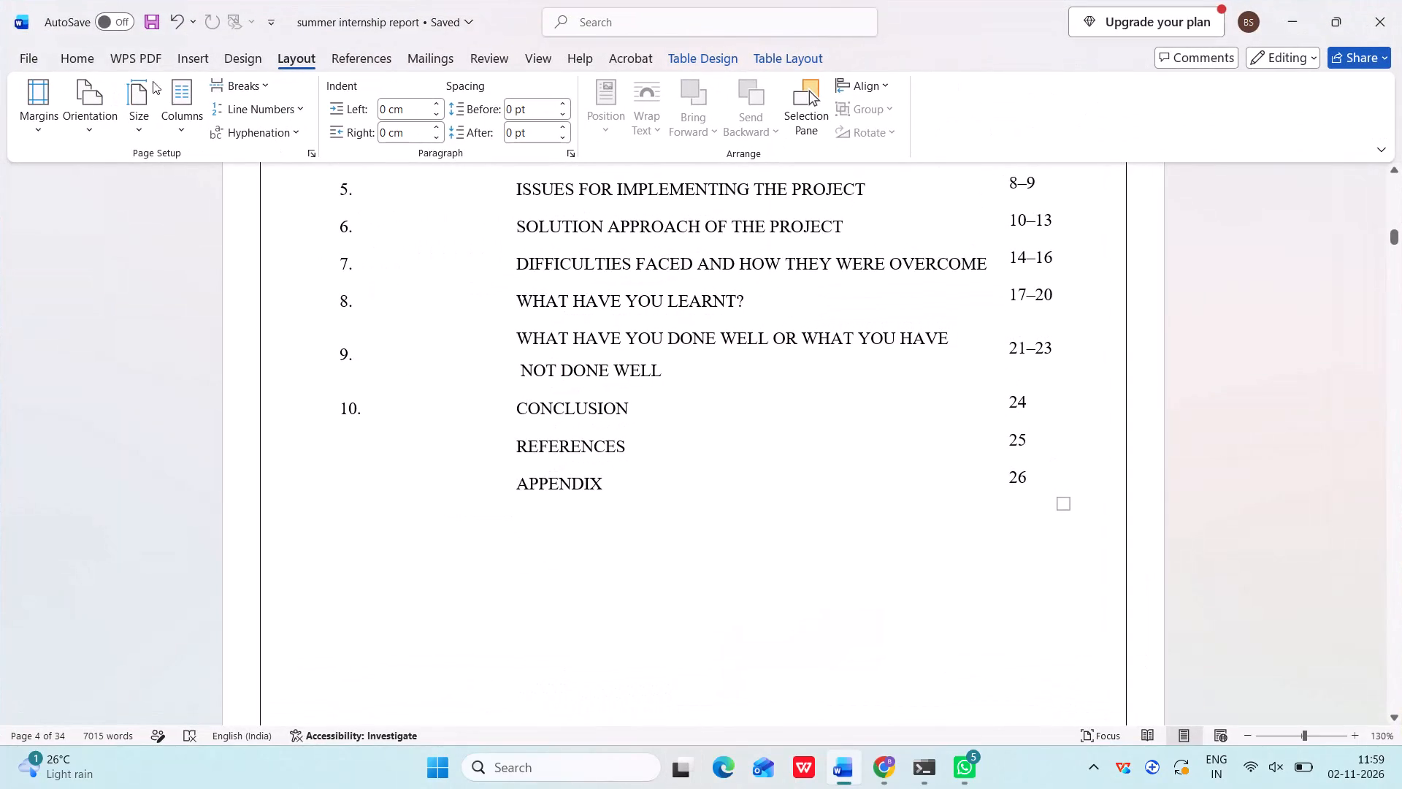
Save a copy of the summer internship report as a PDF in the Documents folder.
left_click(24, 53)
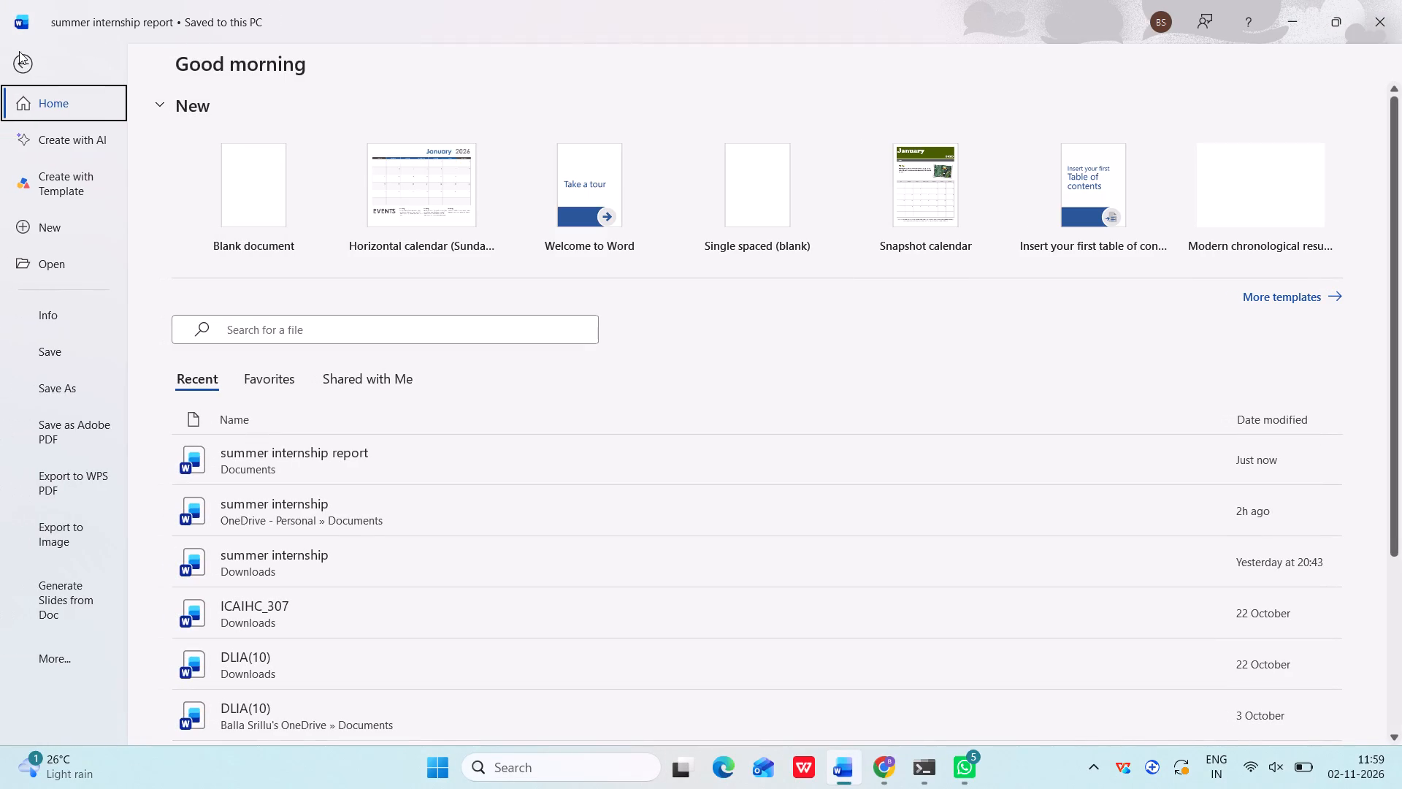
left_click(21, 69)
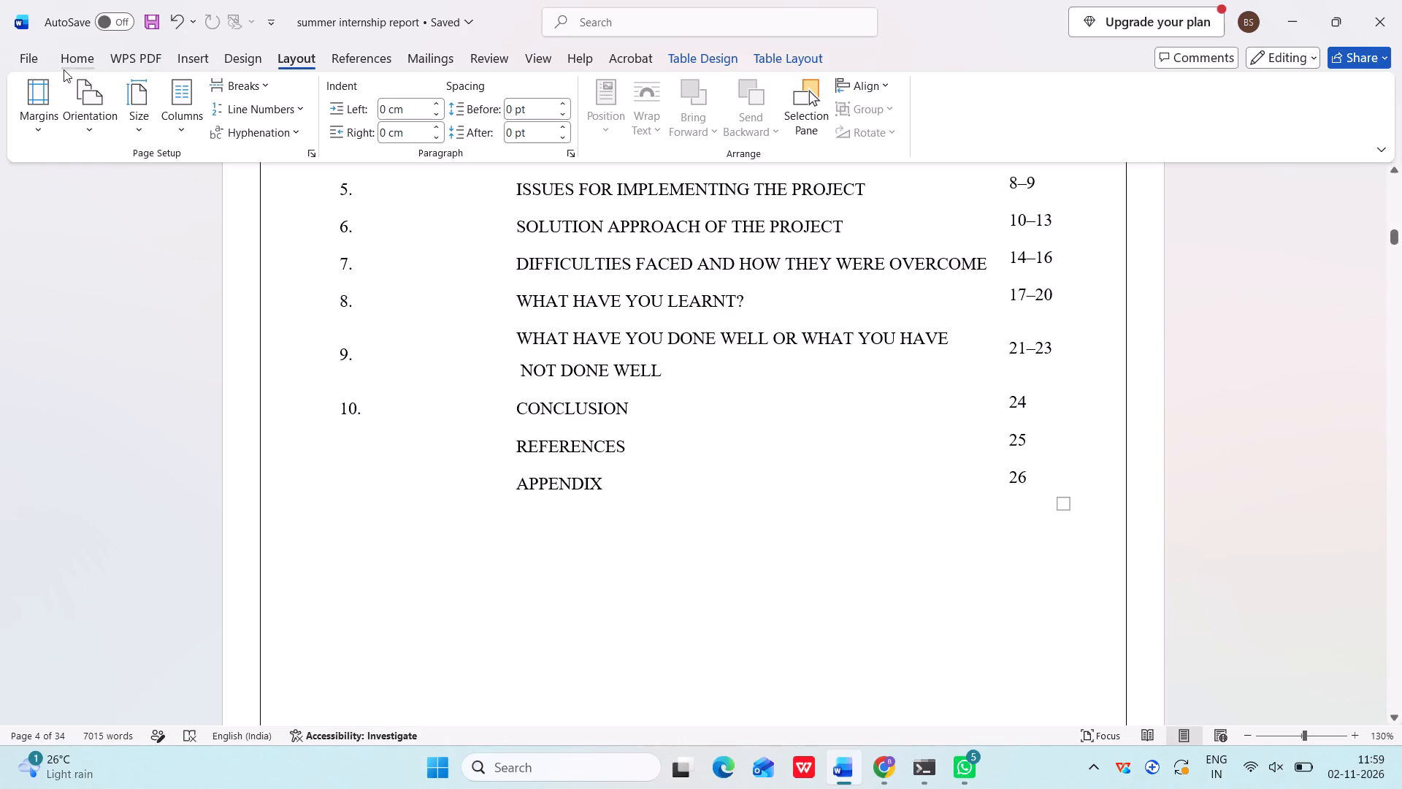
left_click(41, 59)
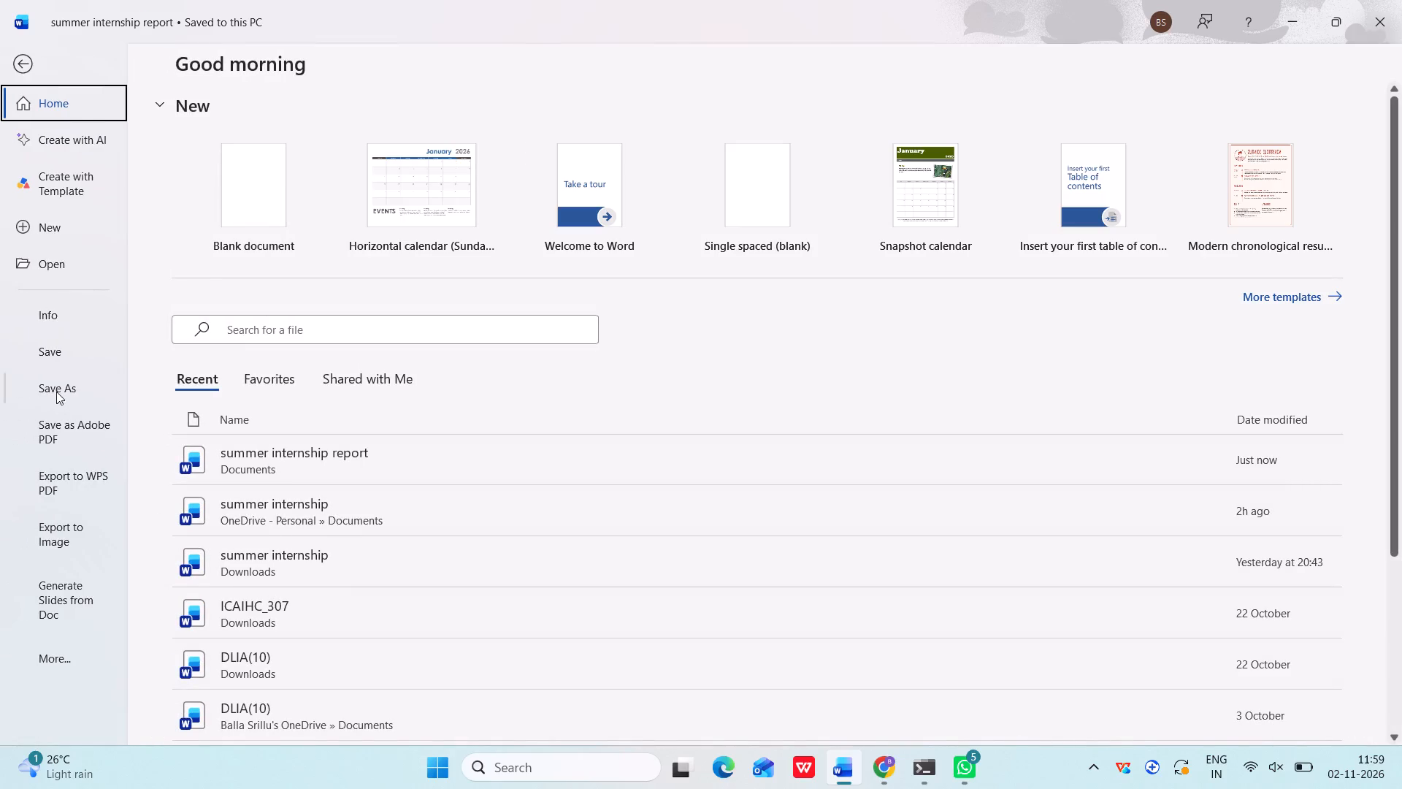
left_click(56, 392)
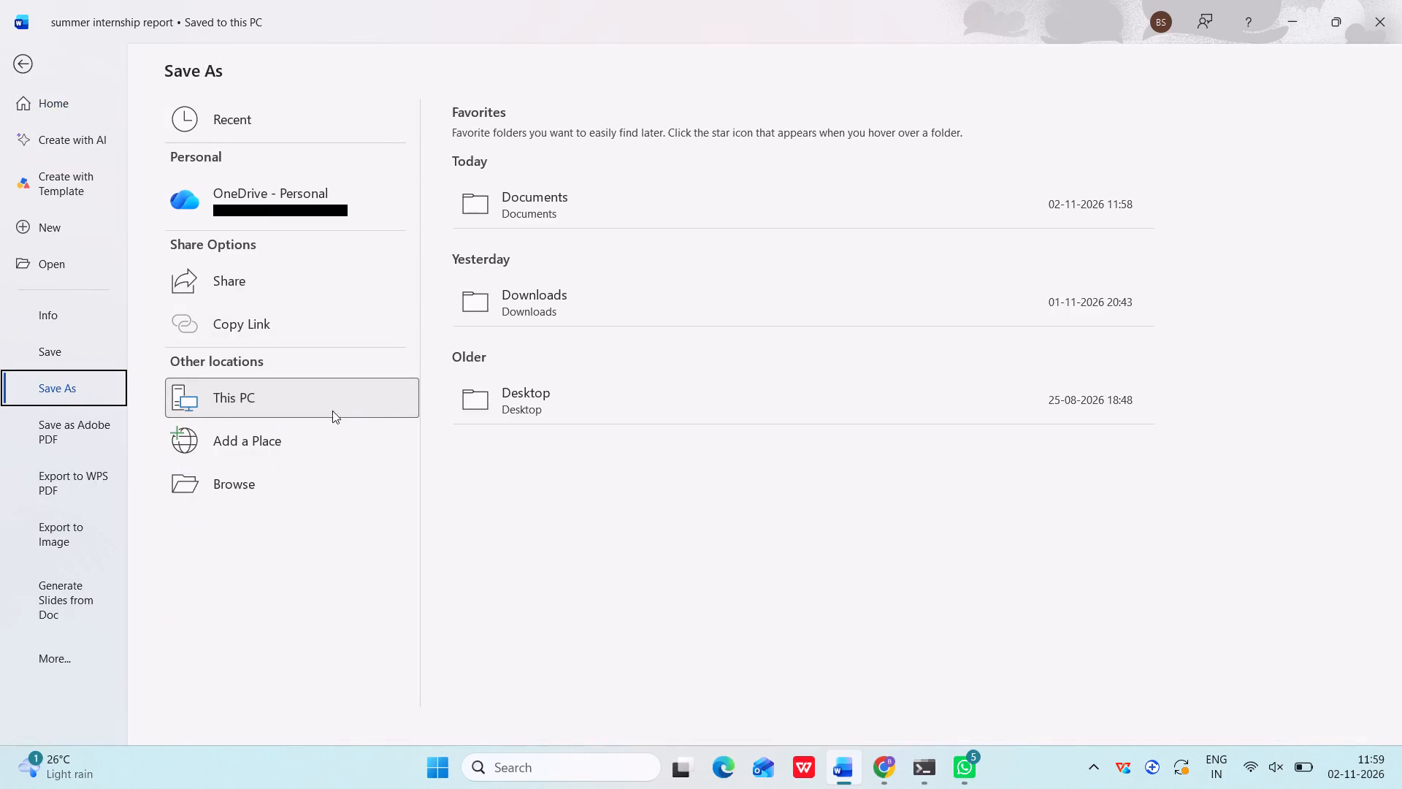
double_click(324, 411)
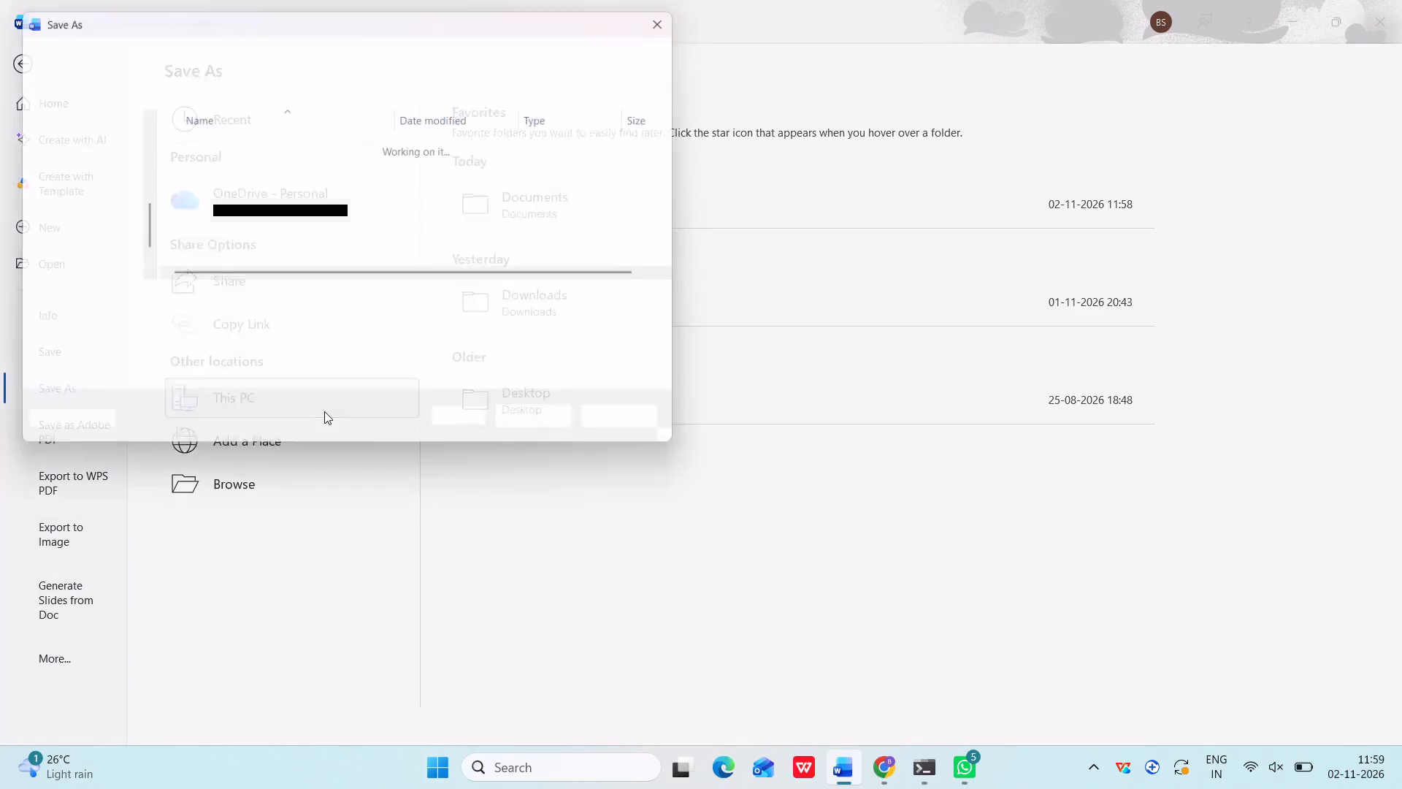
left_click(386, 324)
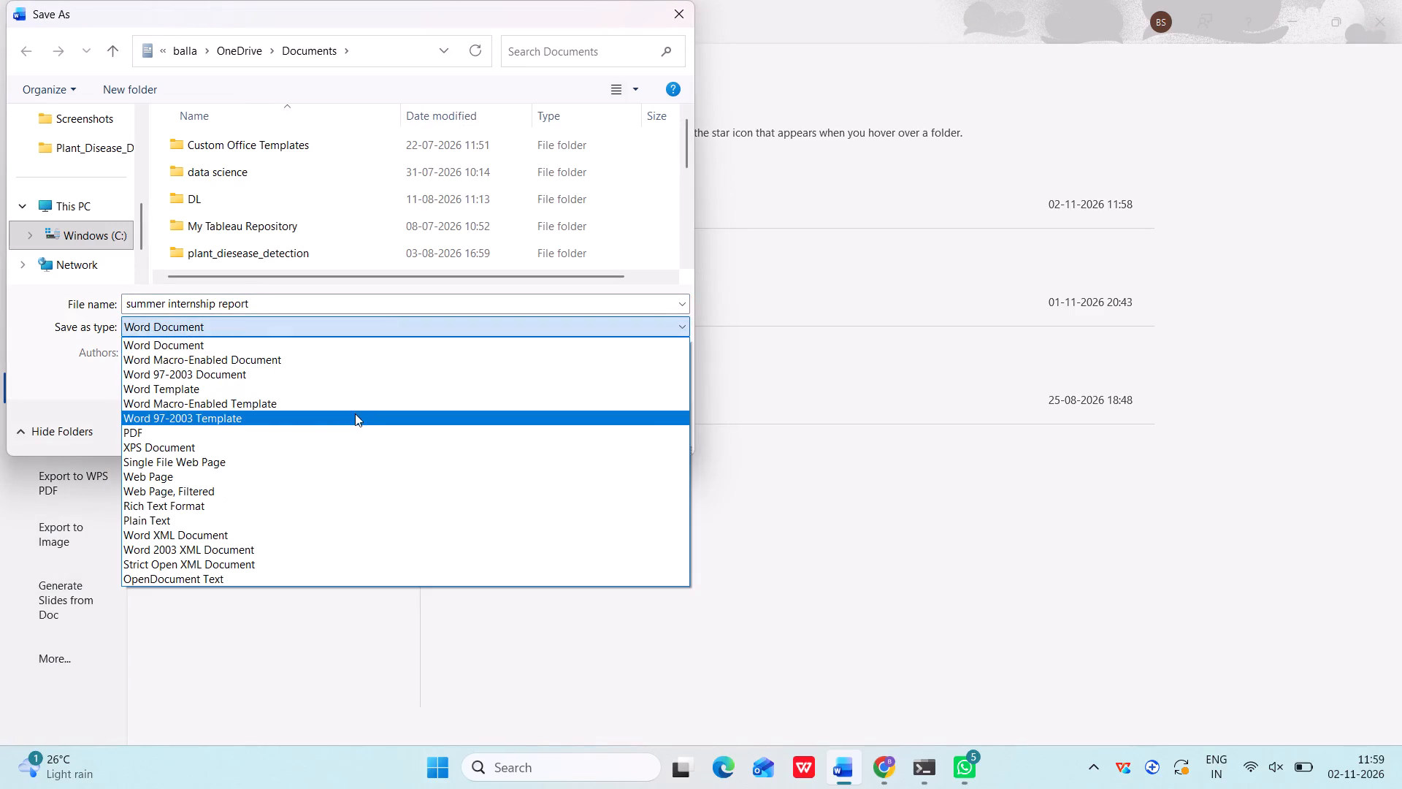
left_click(350, 426)
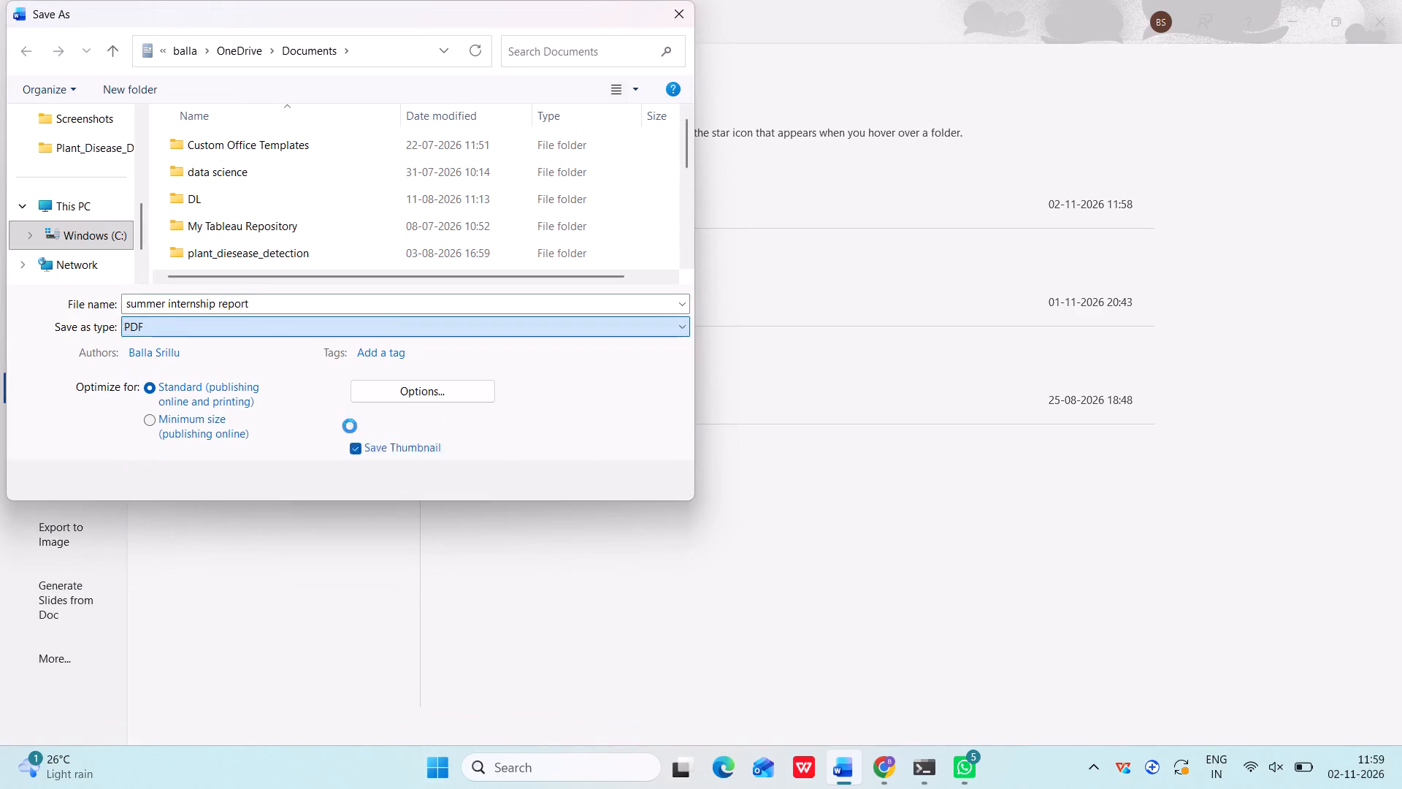
left_click(525, 469)
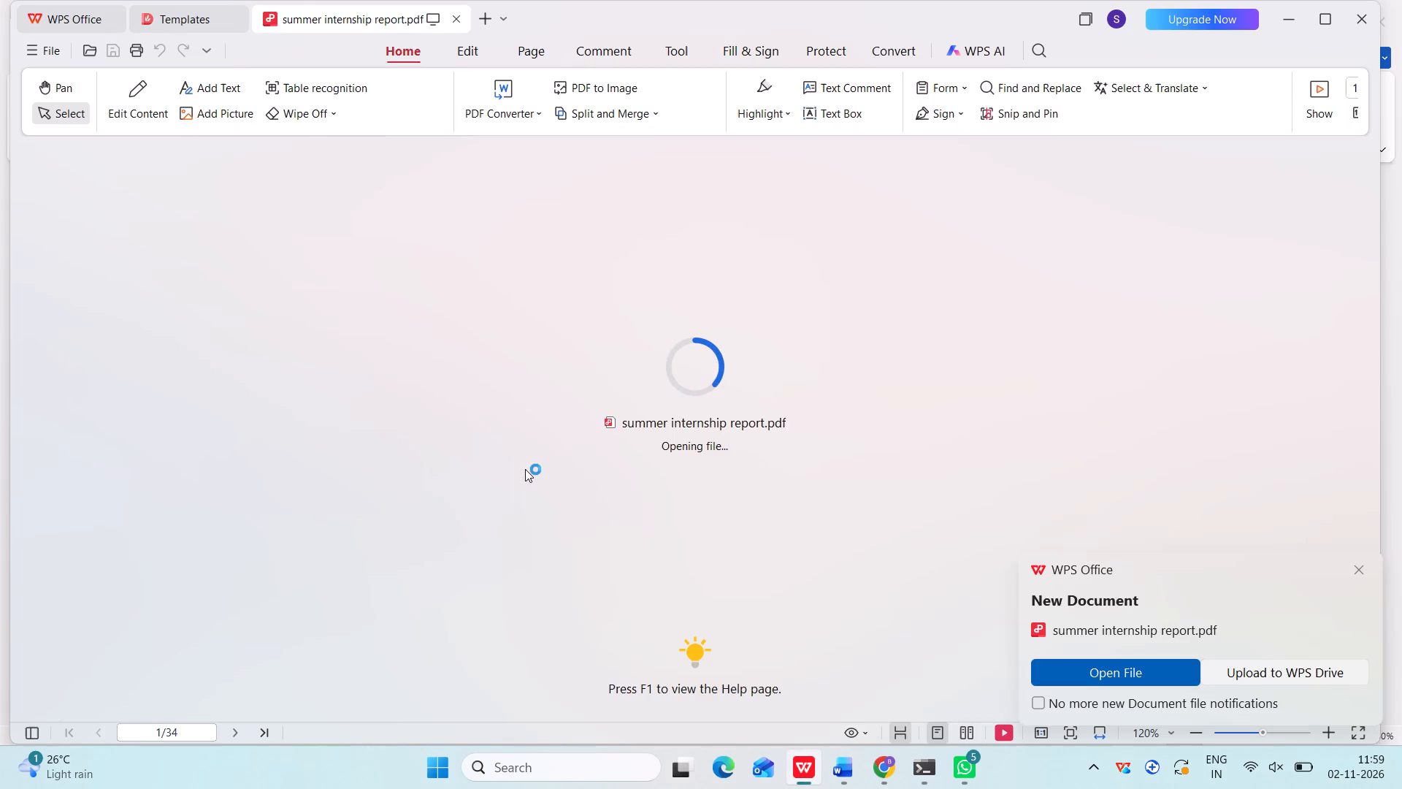
Review the exported PDF's front matter, from the cover page and certificate through the acknowledgement and table of contents.
scroll(719, 443, "down", 3)
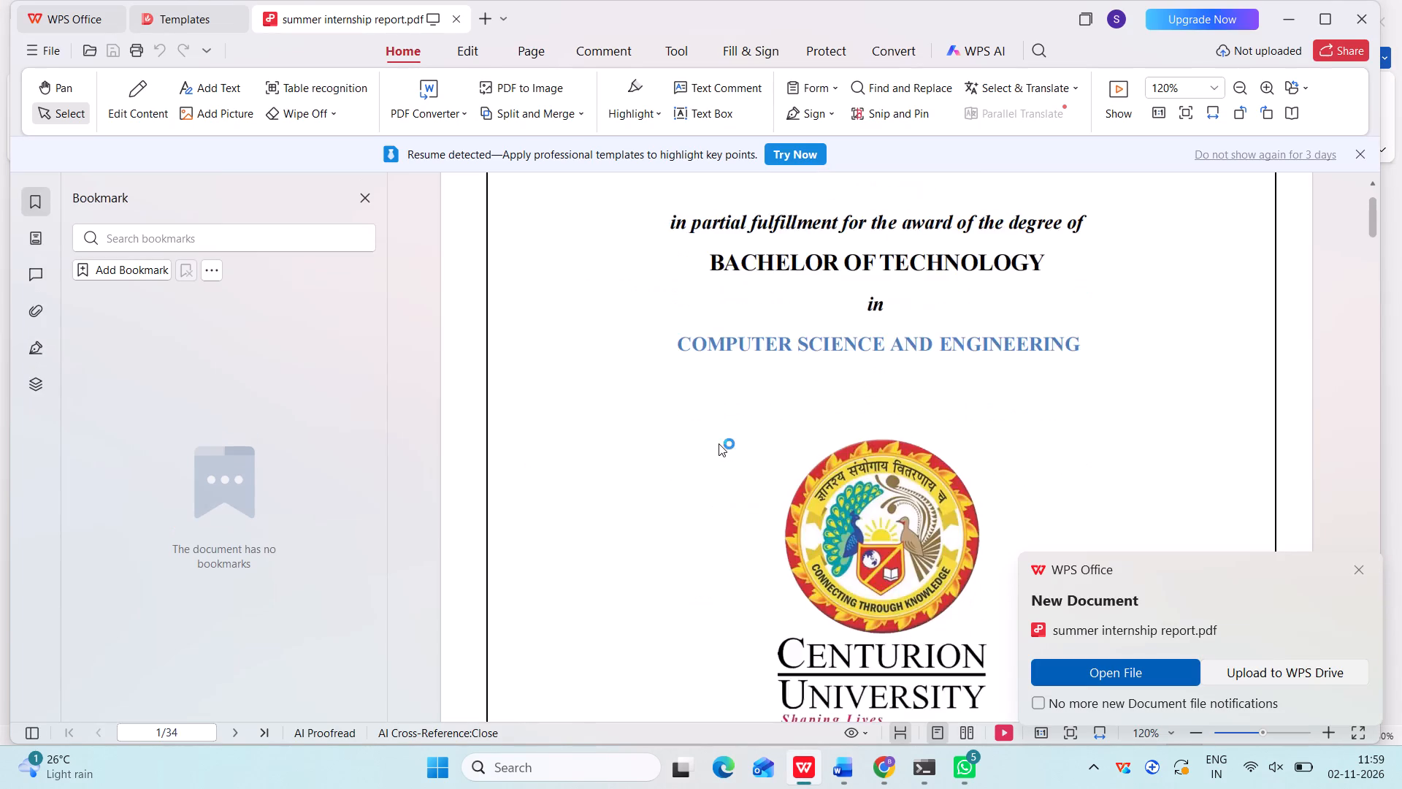
scroll(719, 443, "down", 1)
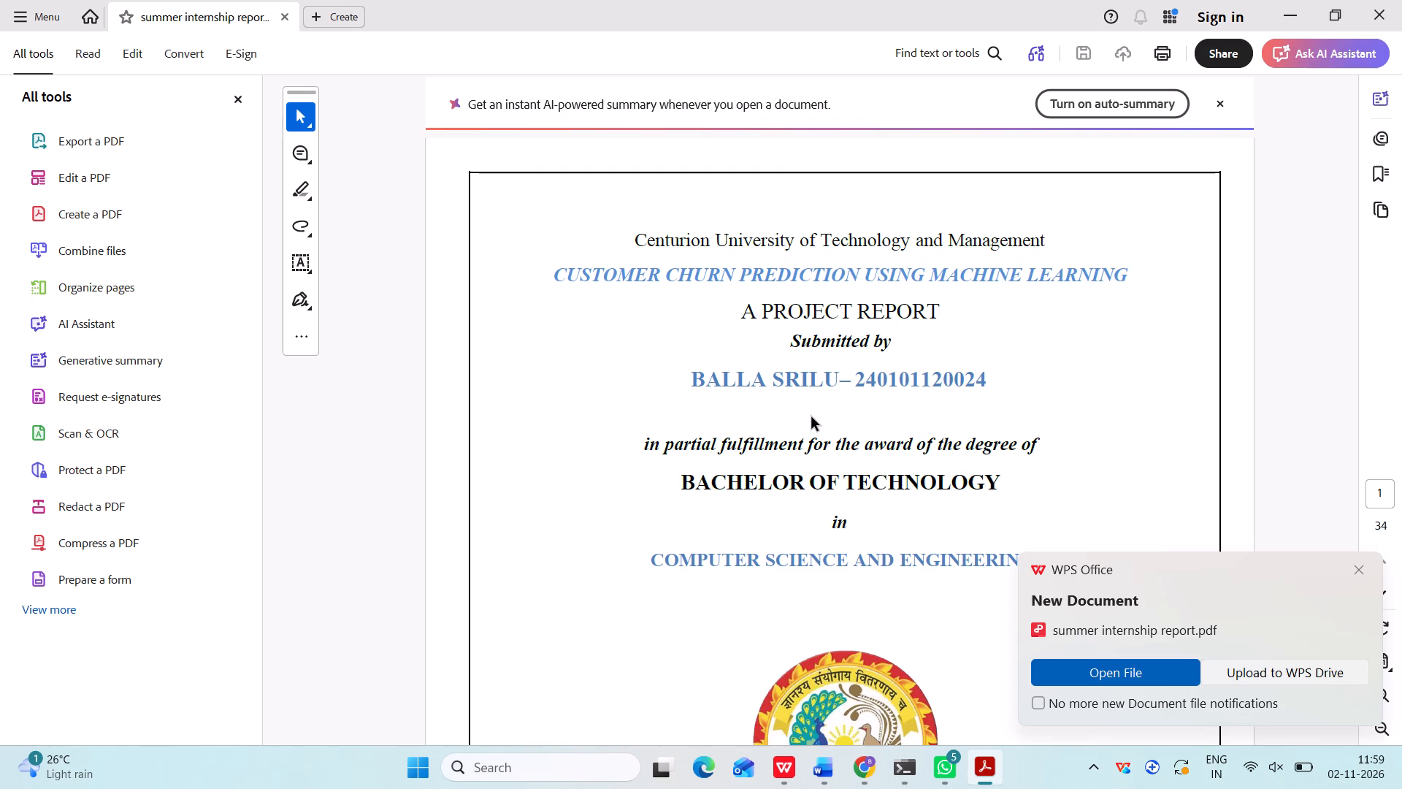
scroll(811, 417, "down", 2)
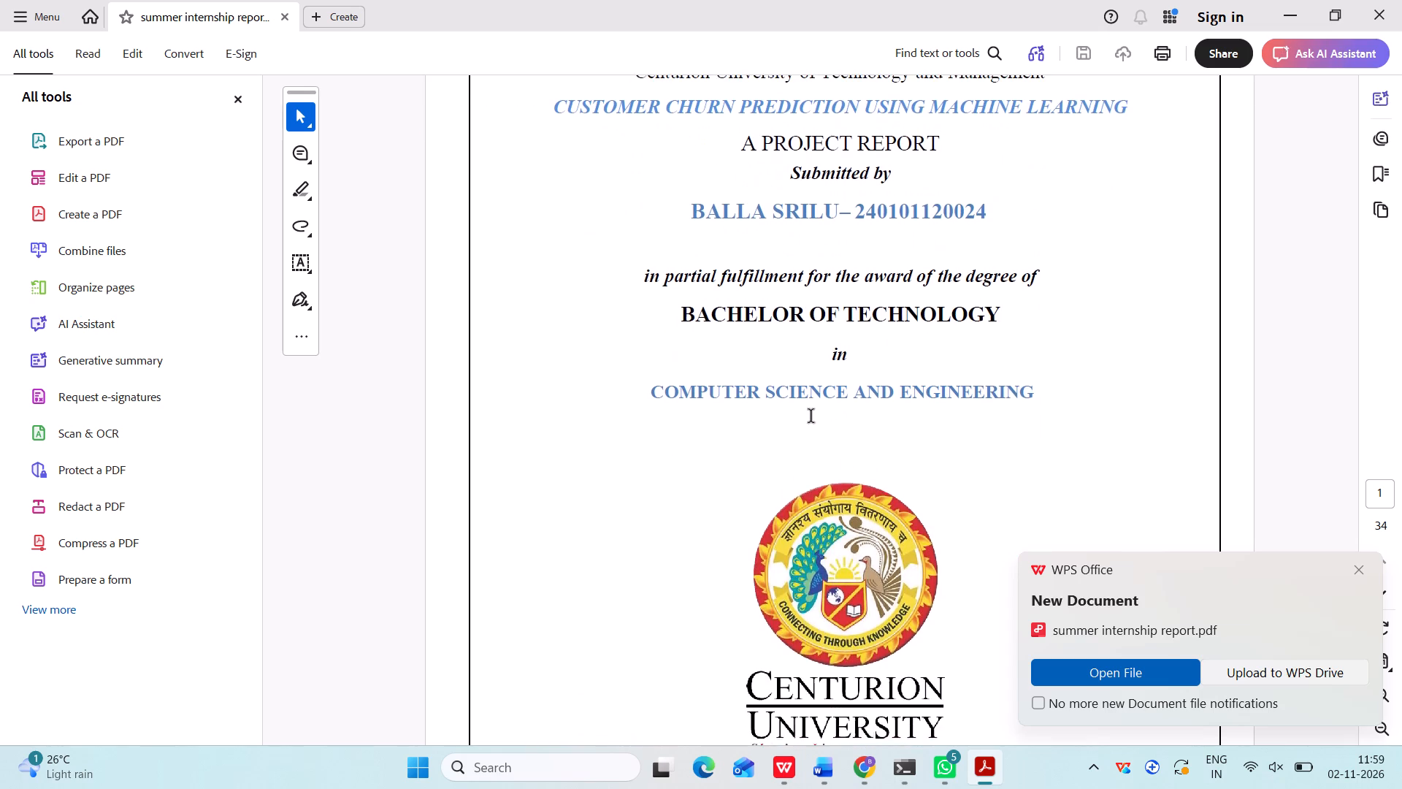
scroll(811, 417, "down", 4)
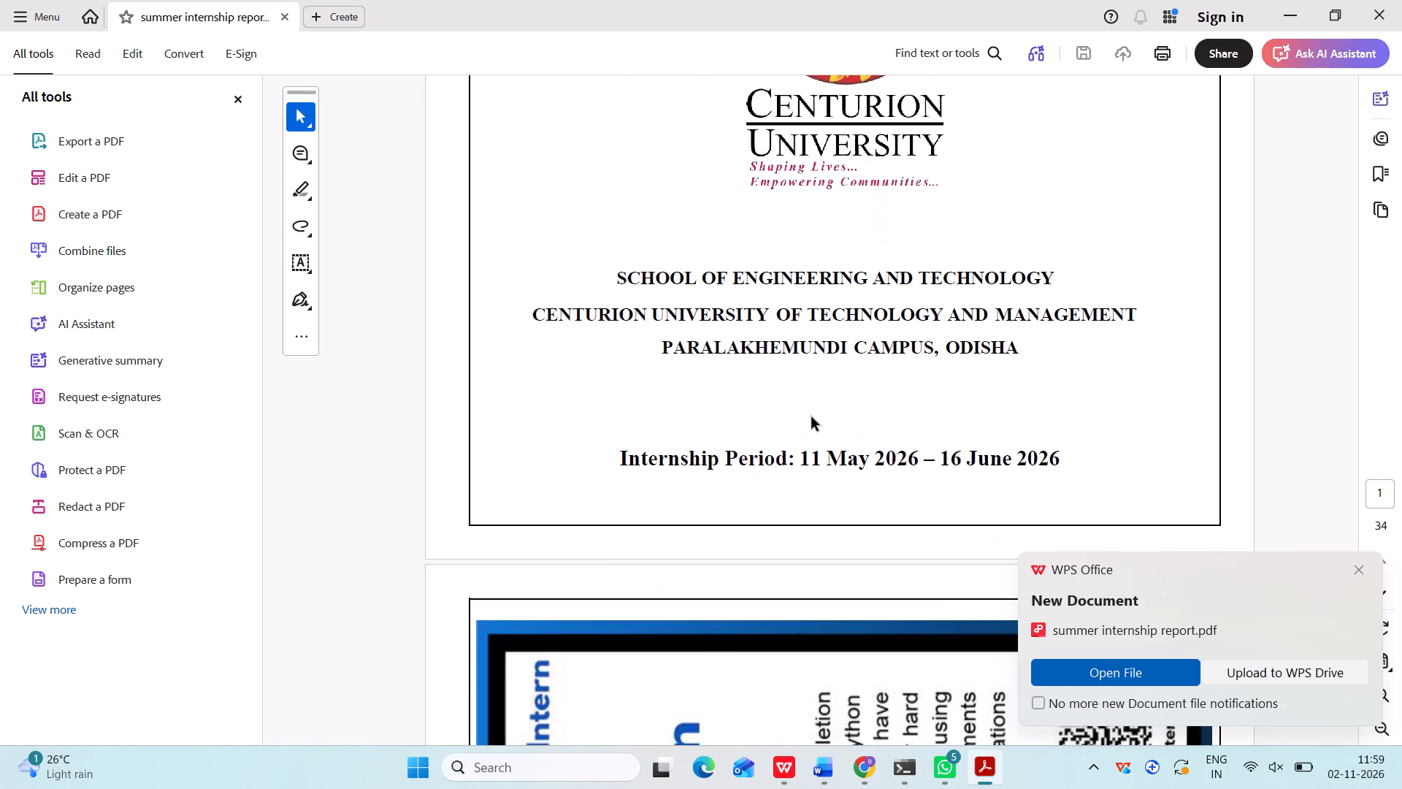
scroll(811, 417, "down", 1)
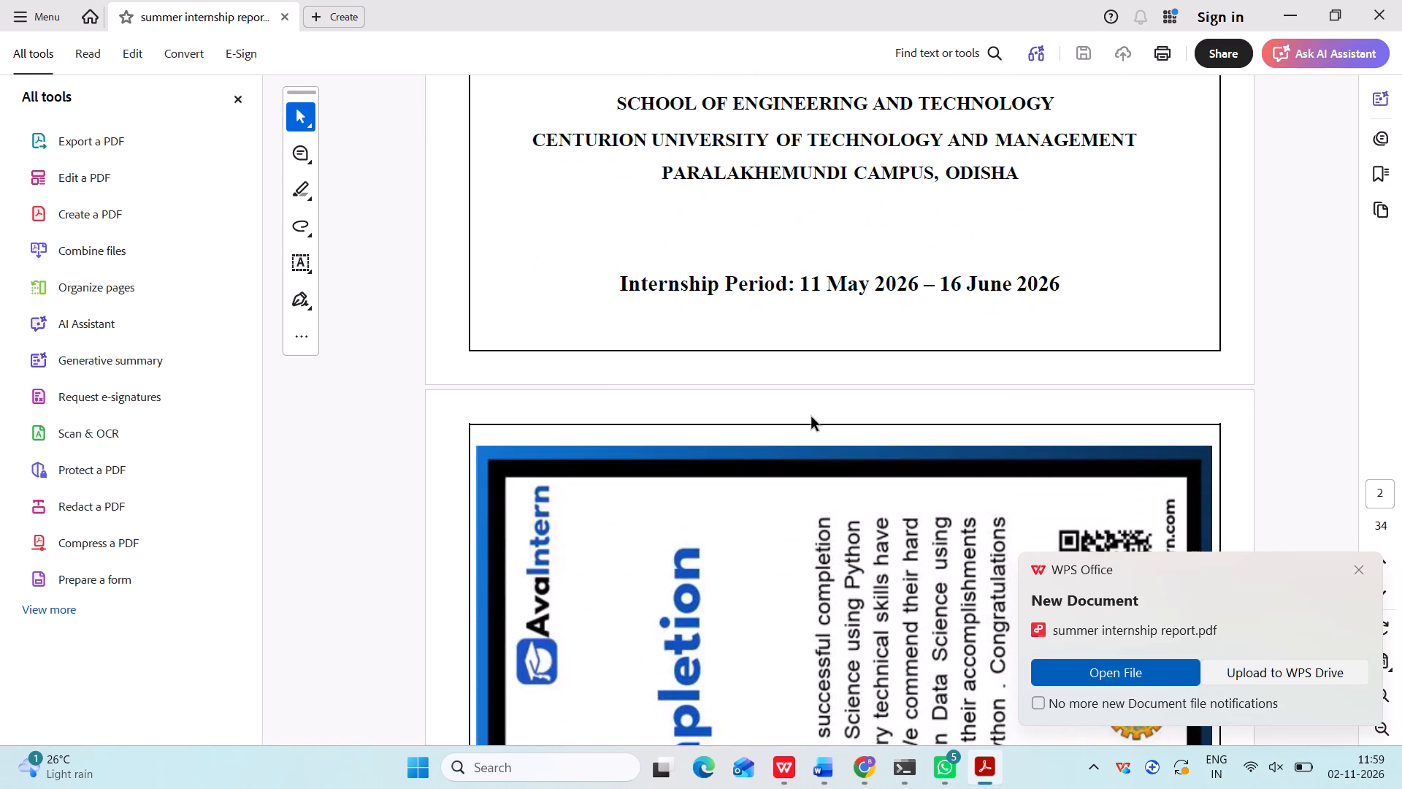
scroll(811, 417, "down", 2)
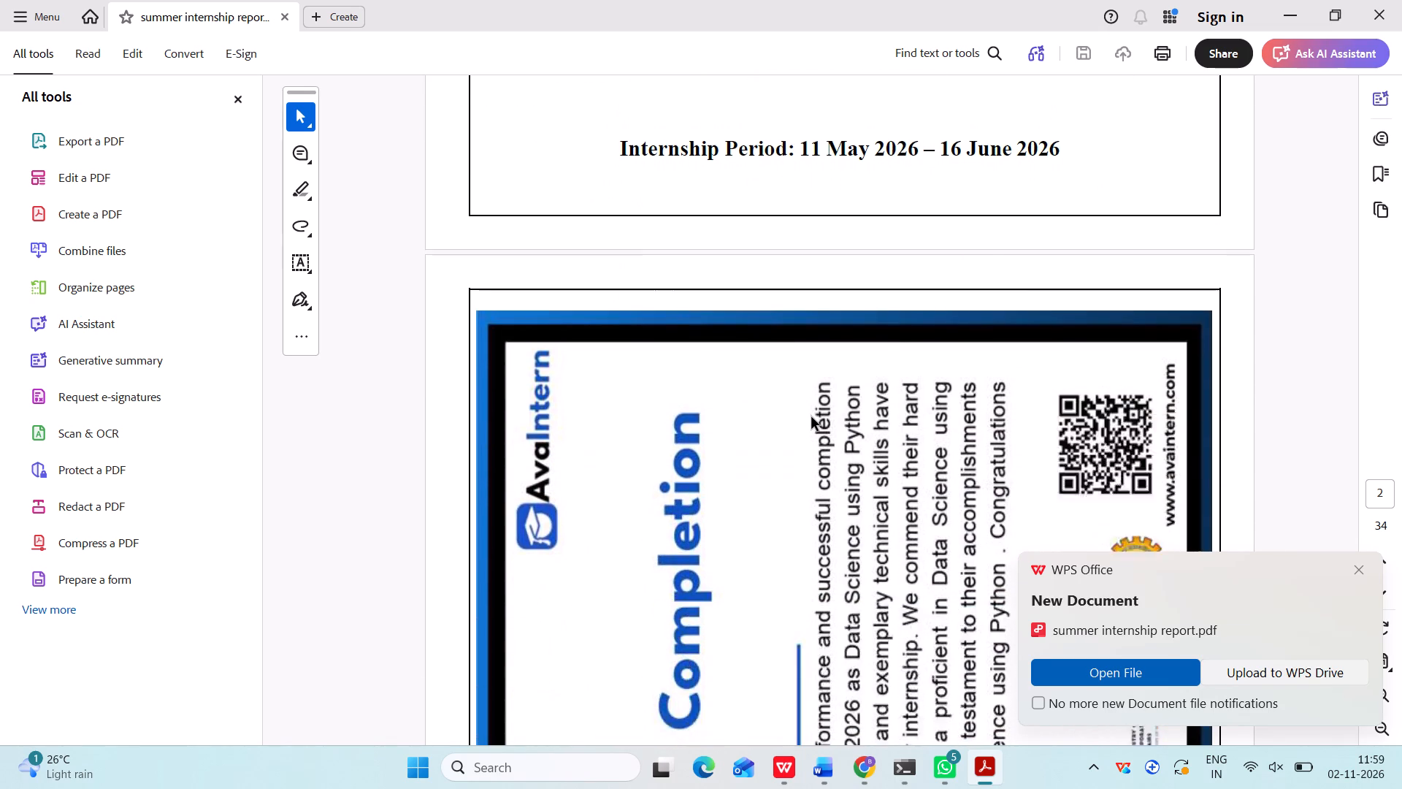
scroll(811, 417, "down", 11)
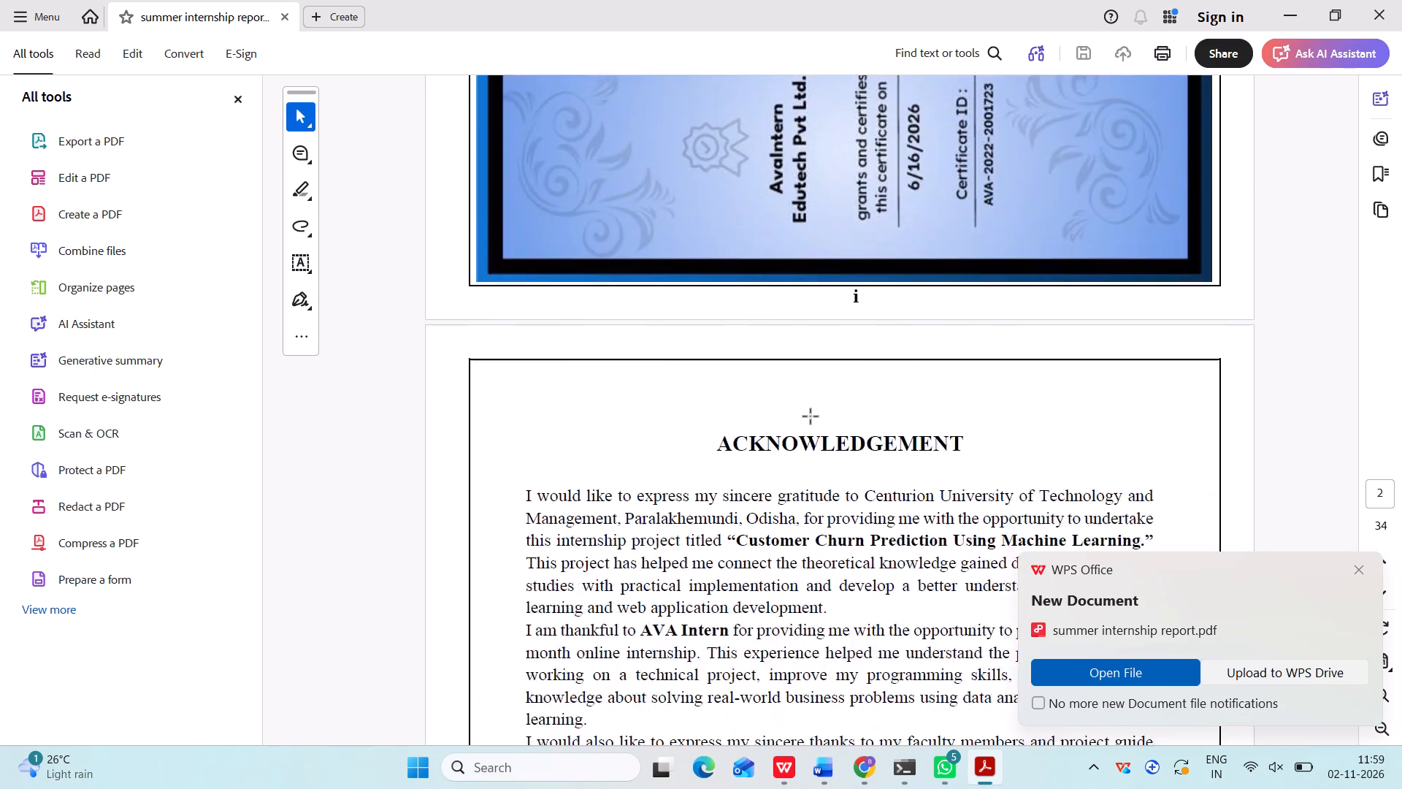
scroll(811, 417, "down", 5)
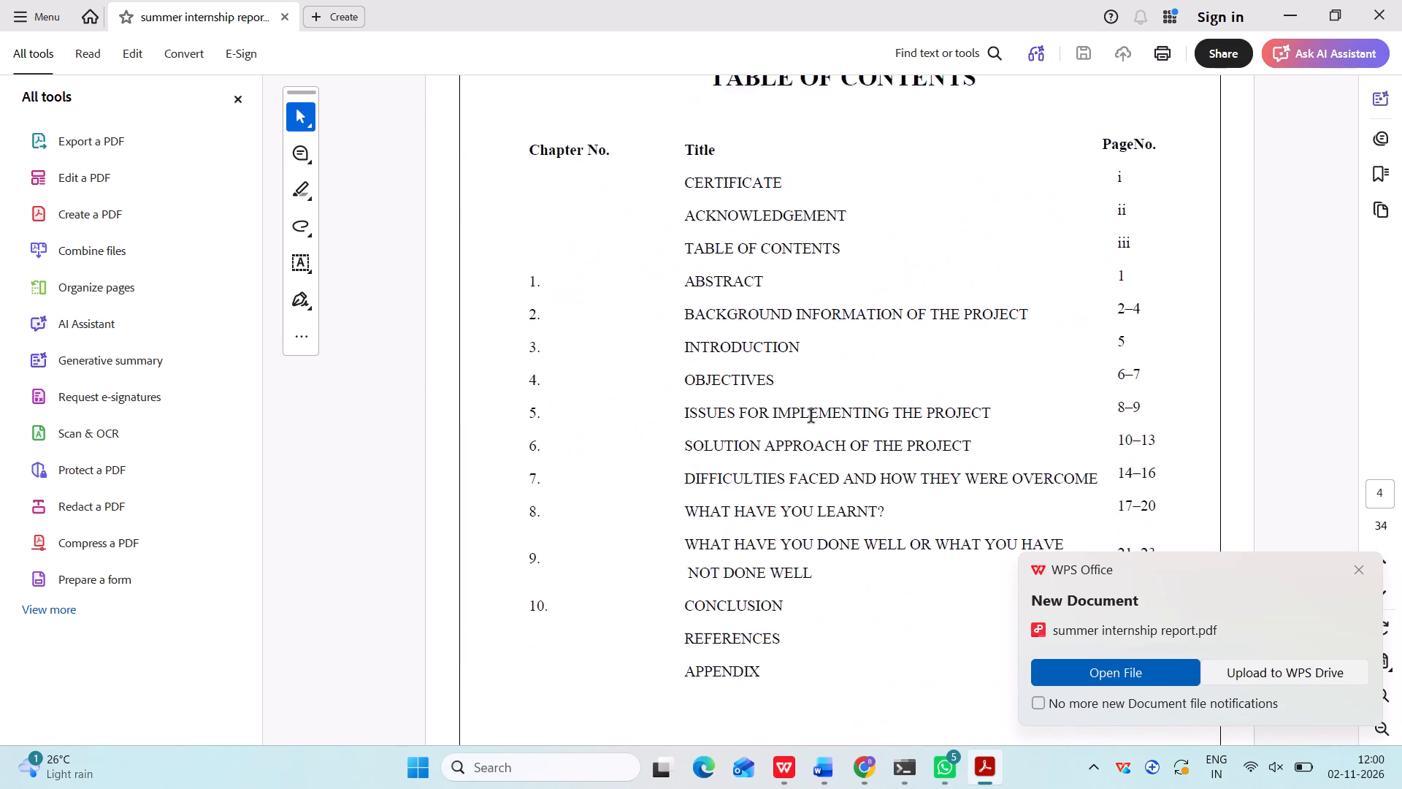
scroll(811, 417, "down", 7)
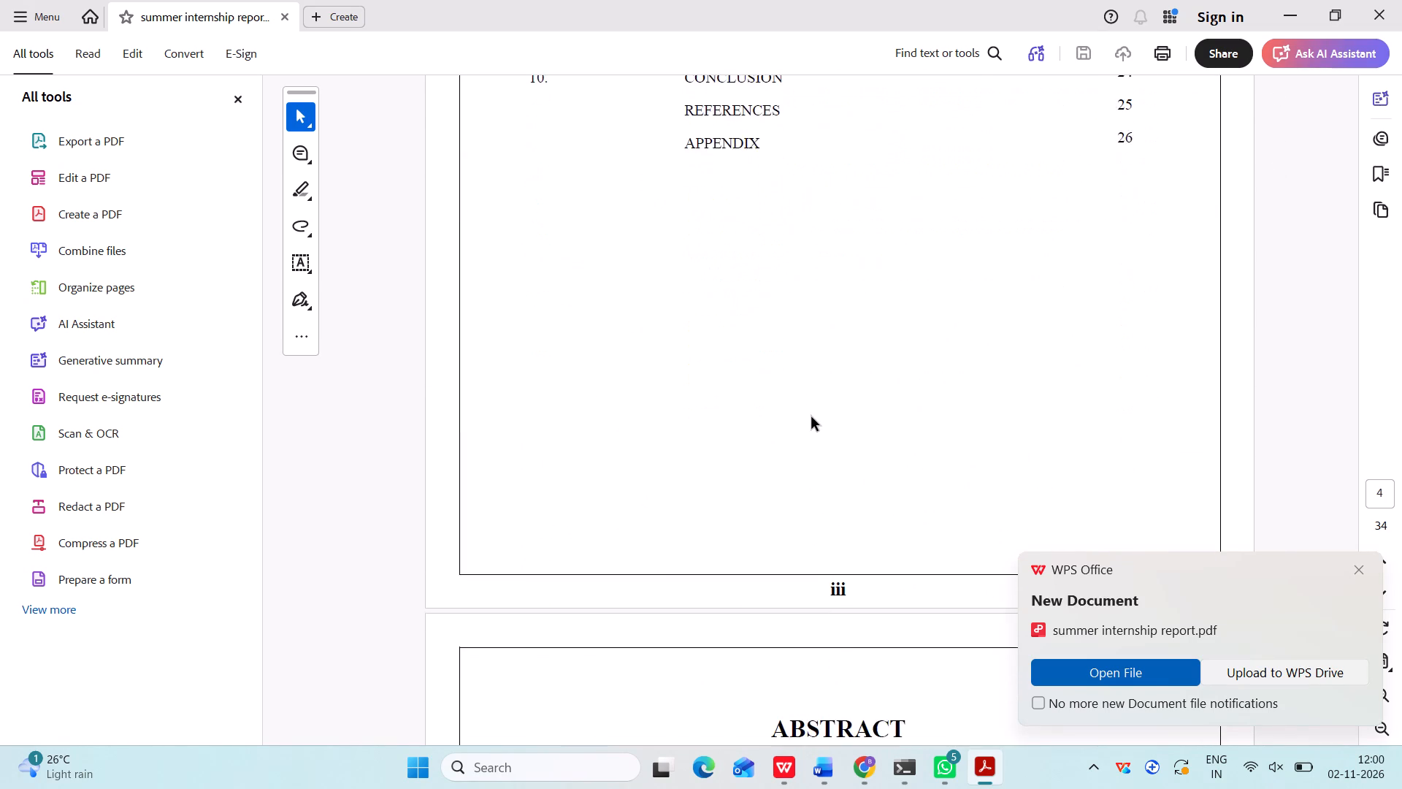
Check the layout and page numbering of the PDF's chapters, from the abstract to the conclusion.
scroll(811, 417, "down", 10)
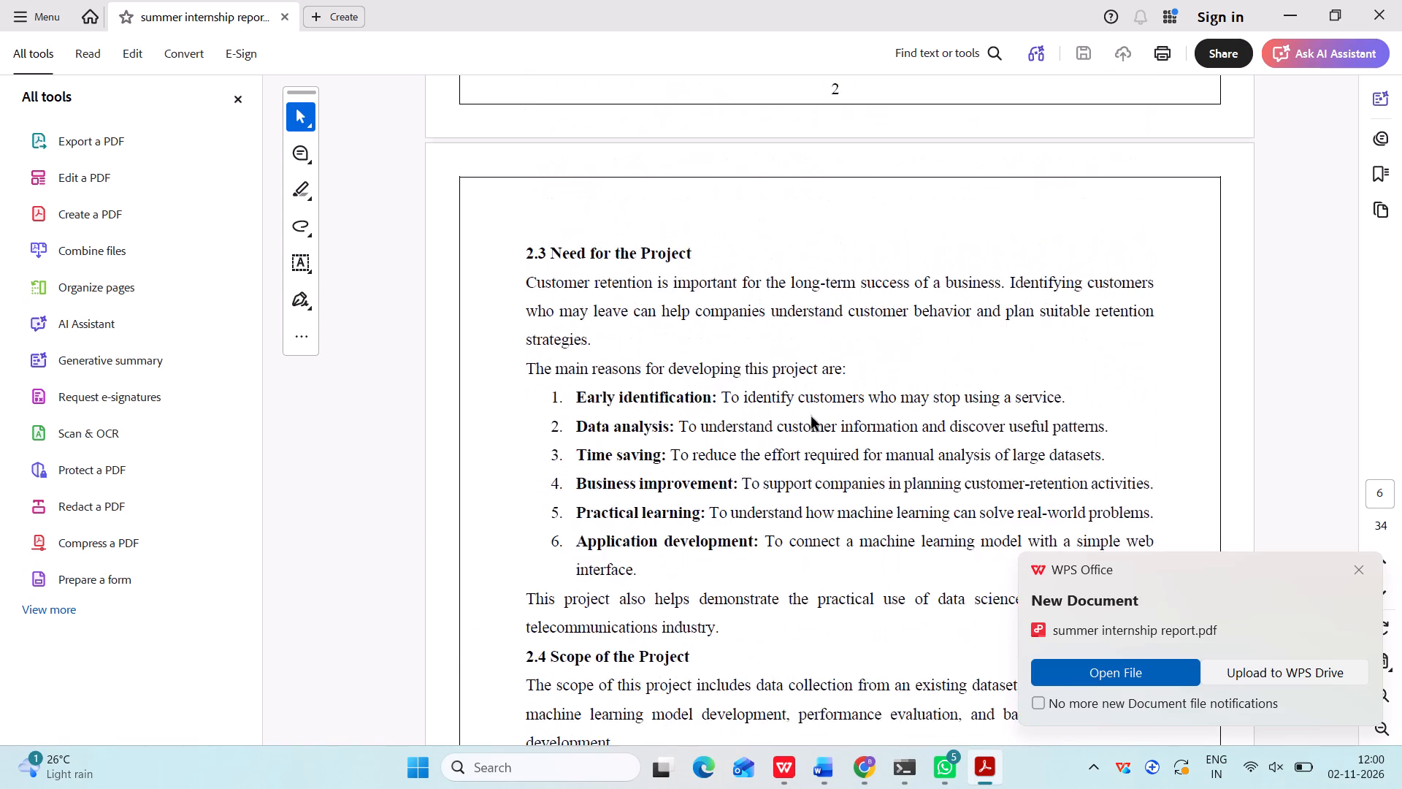
scroll(811, 417, "down", 9)
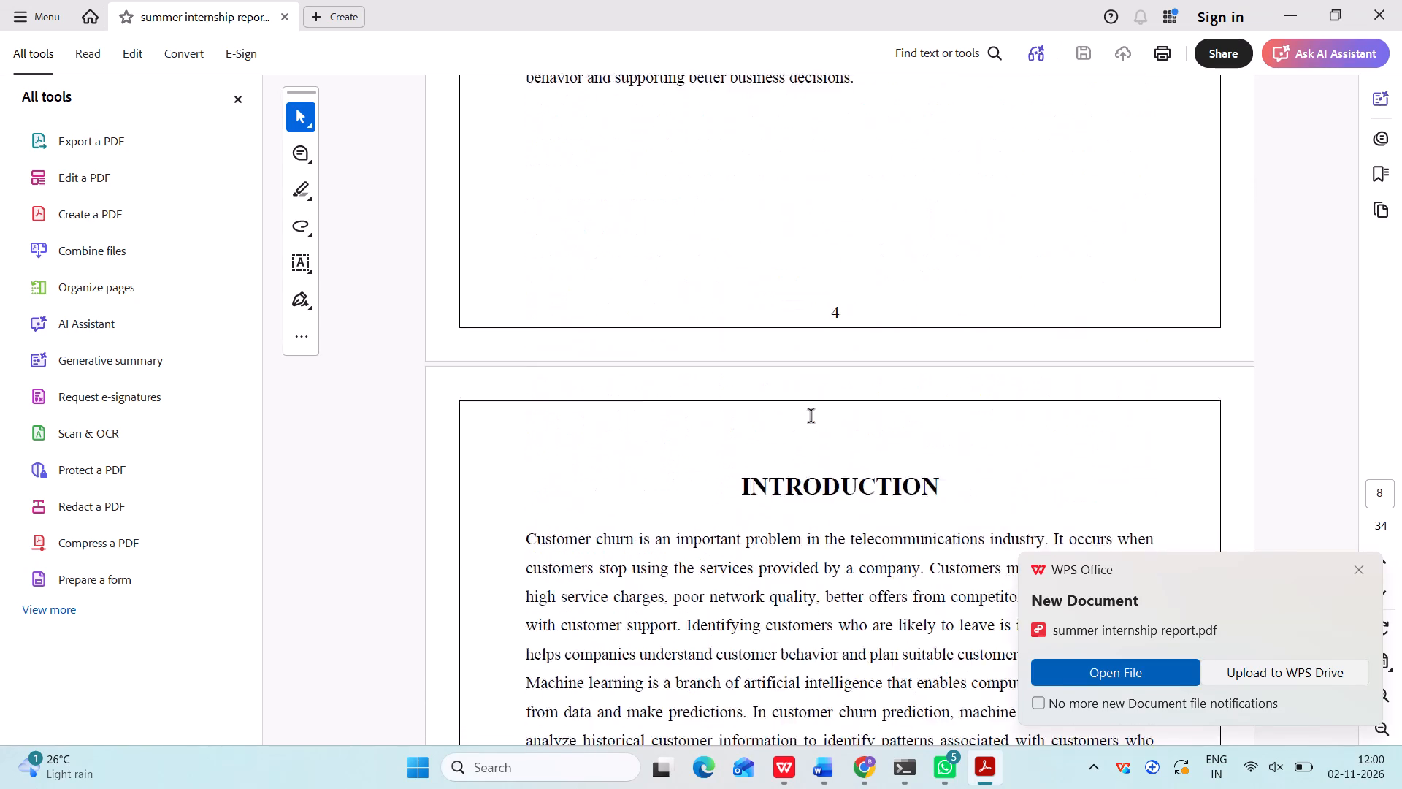
scroll(811, 417, "down", 3)
scroll(794, 487, "down", 12)
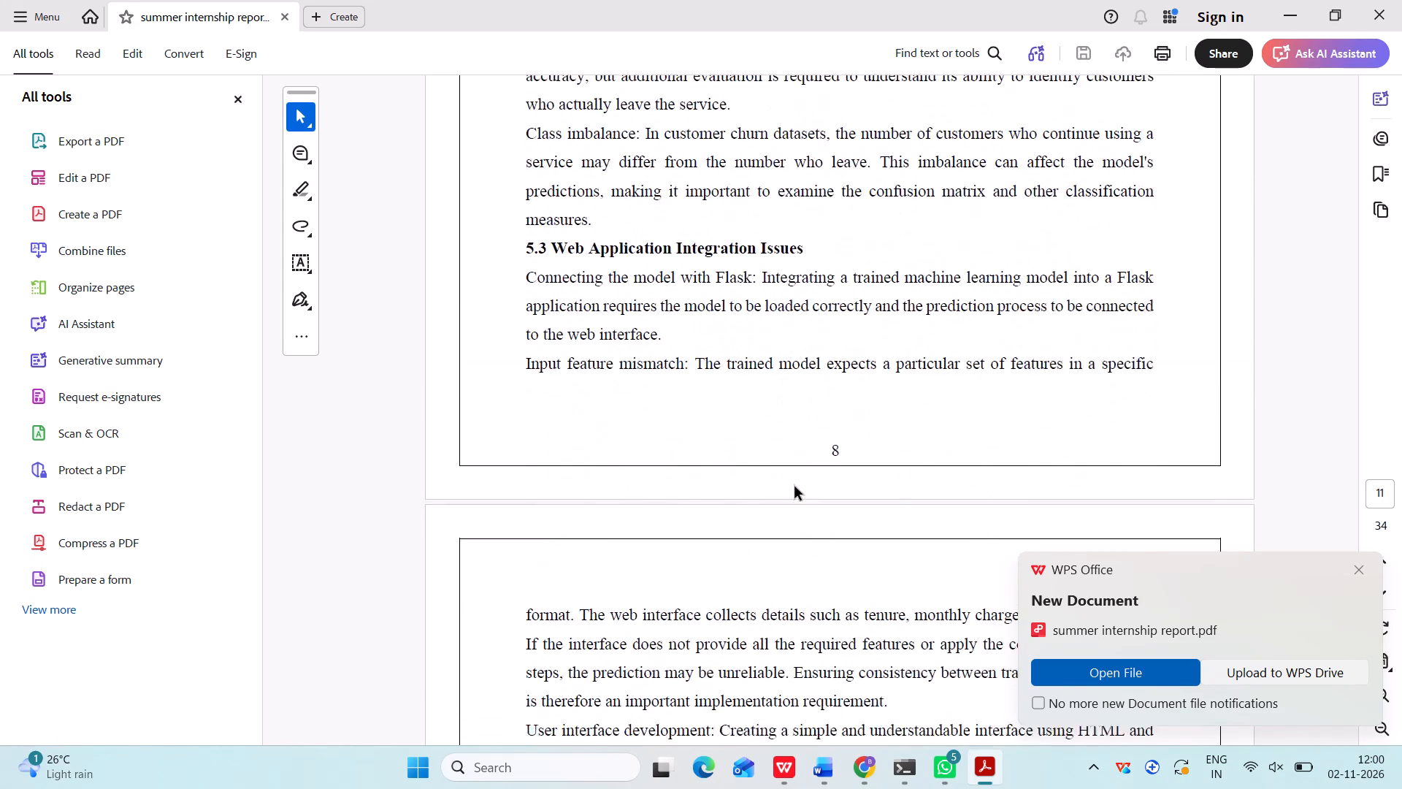
scroll(794, 487, "down", 15)
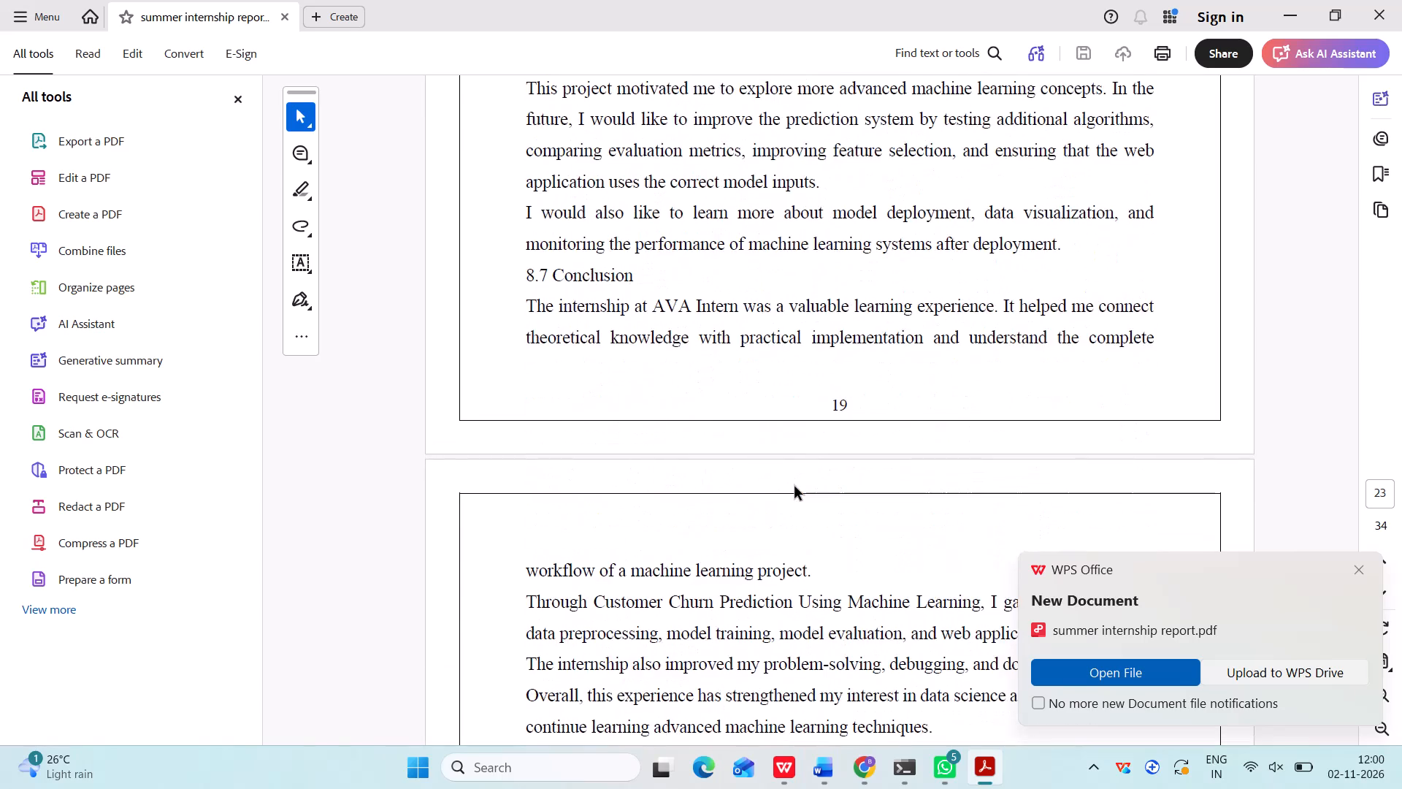
scroll(794, 487, "down", 12)
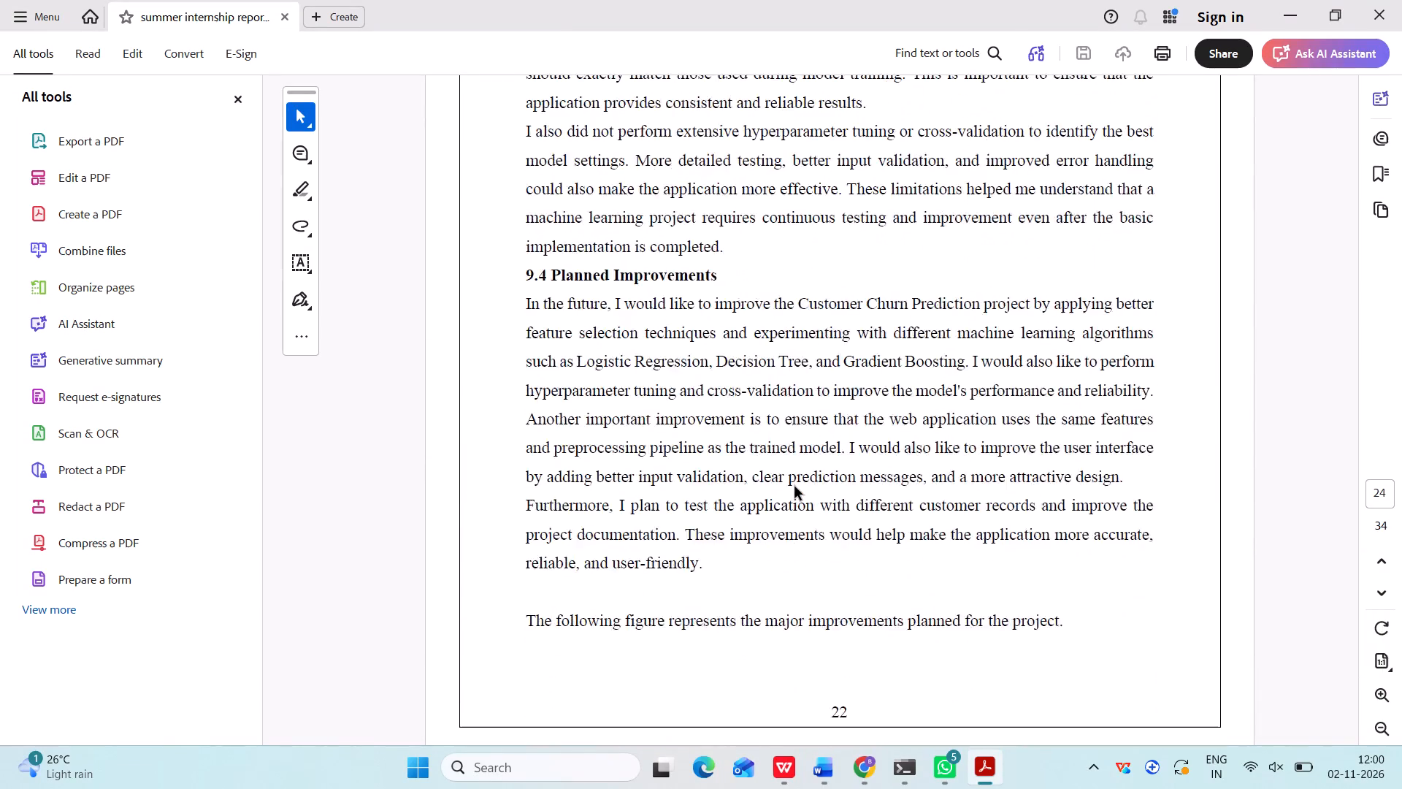
scroll(794, 487, "down", 13)
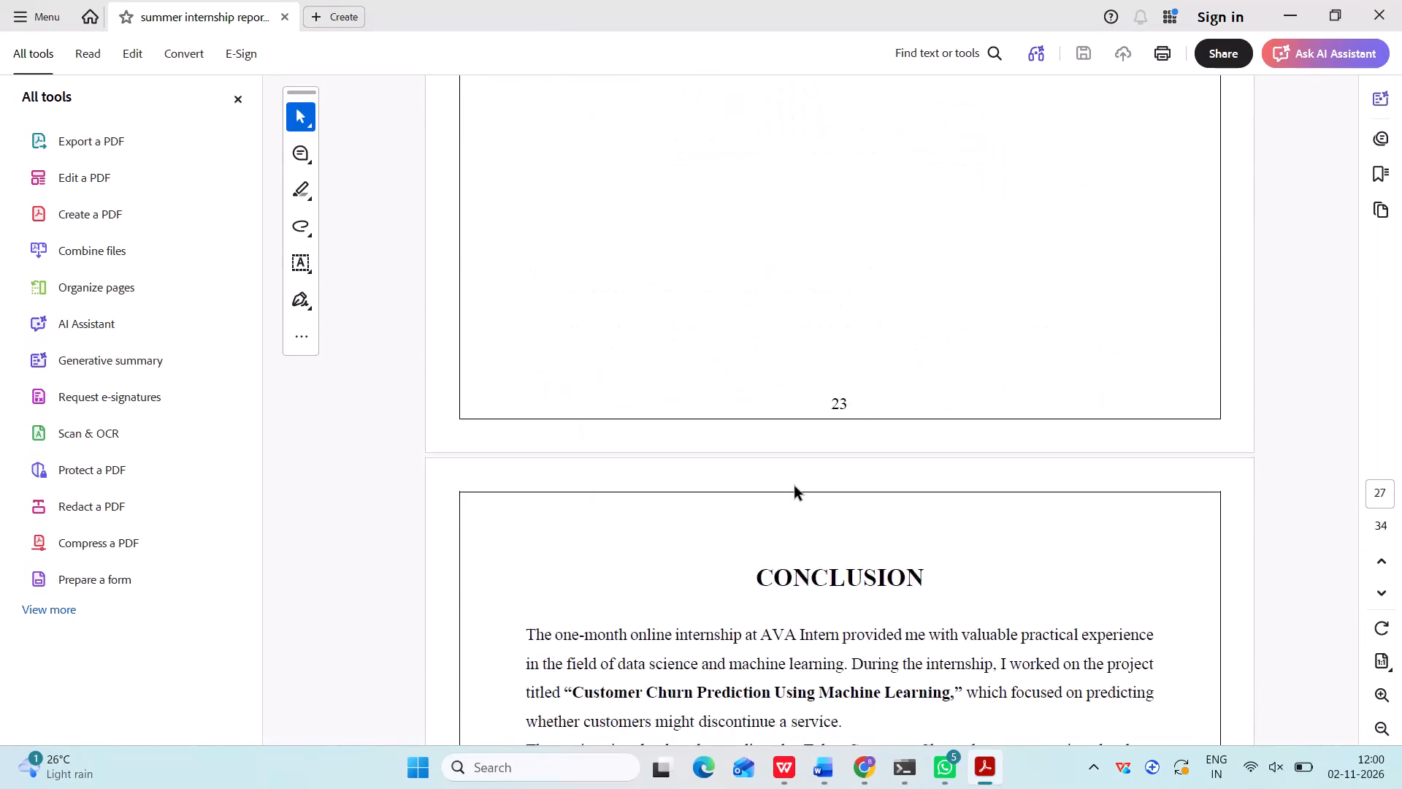
Examine the PDF pages between the references and the appendix for layout and page numbering.
scroll(794, 487, "down", 5)
scroll(794, 487, "up", 3)
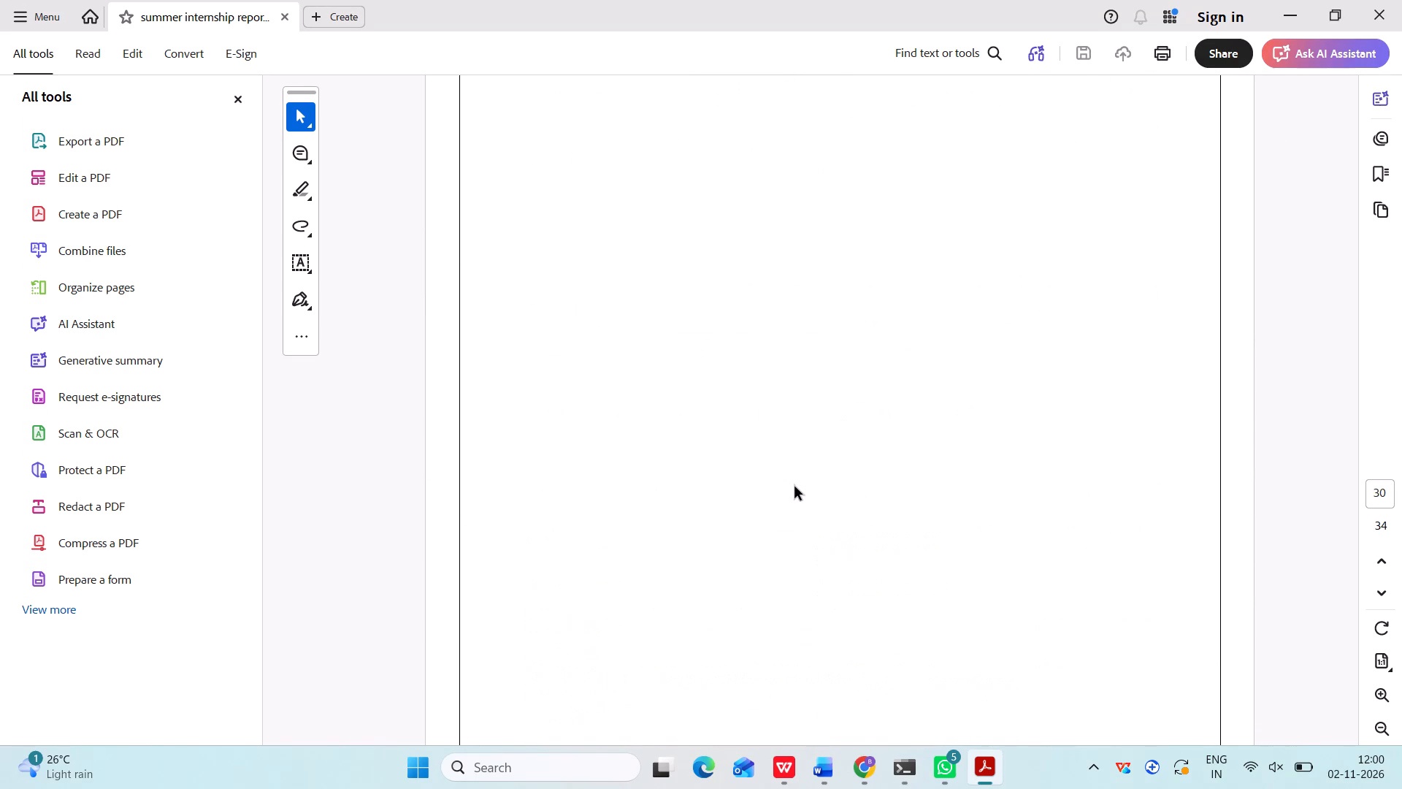
scroll(794, 487, "up", 6)
scroll(794, 487, "down", 1)
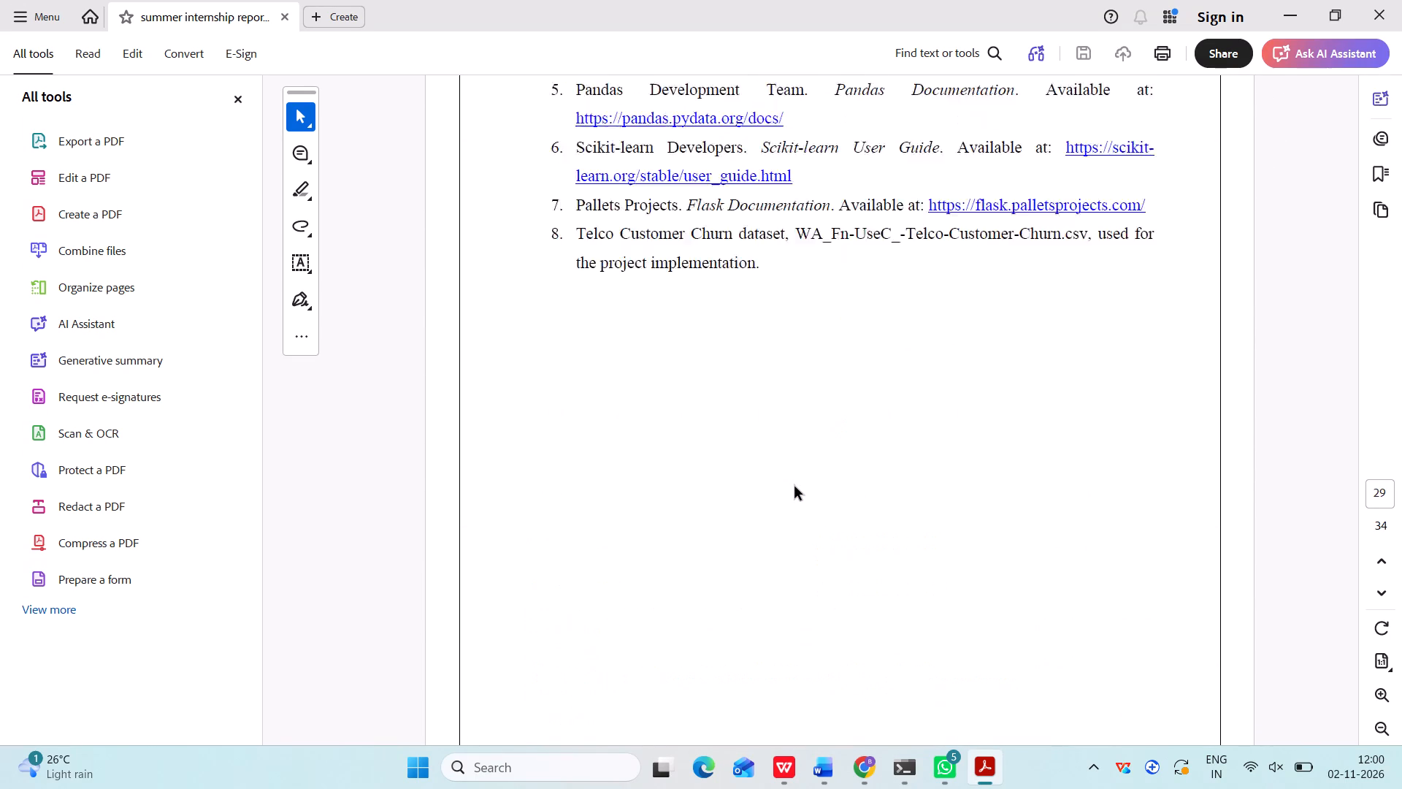
scroll(794, 487, "down", 6)
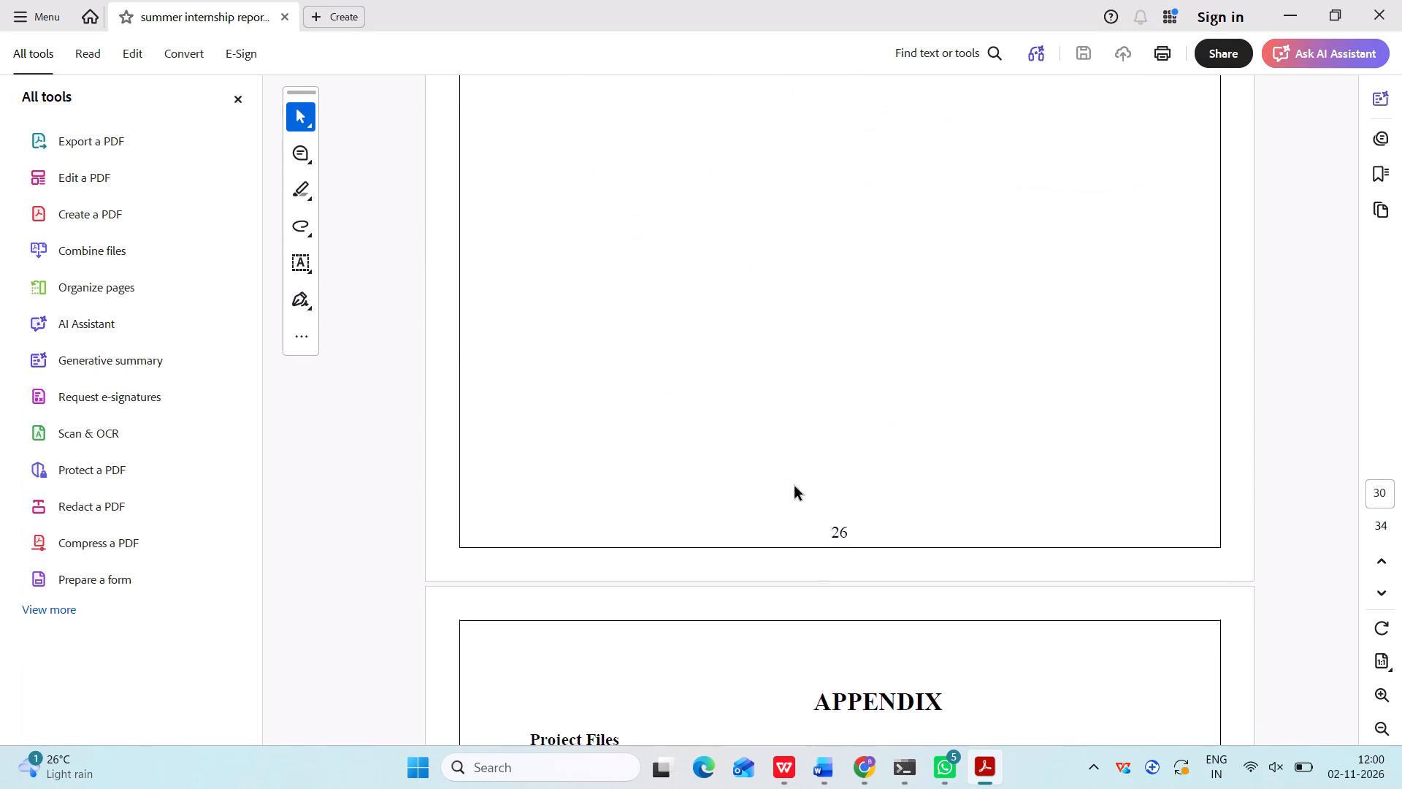
scroll(794, 487, "down", 2)
scroll(794, 487, "up", 2)
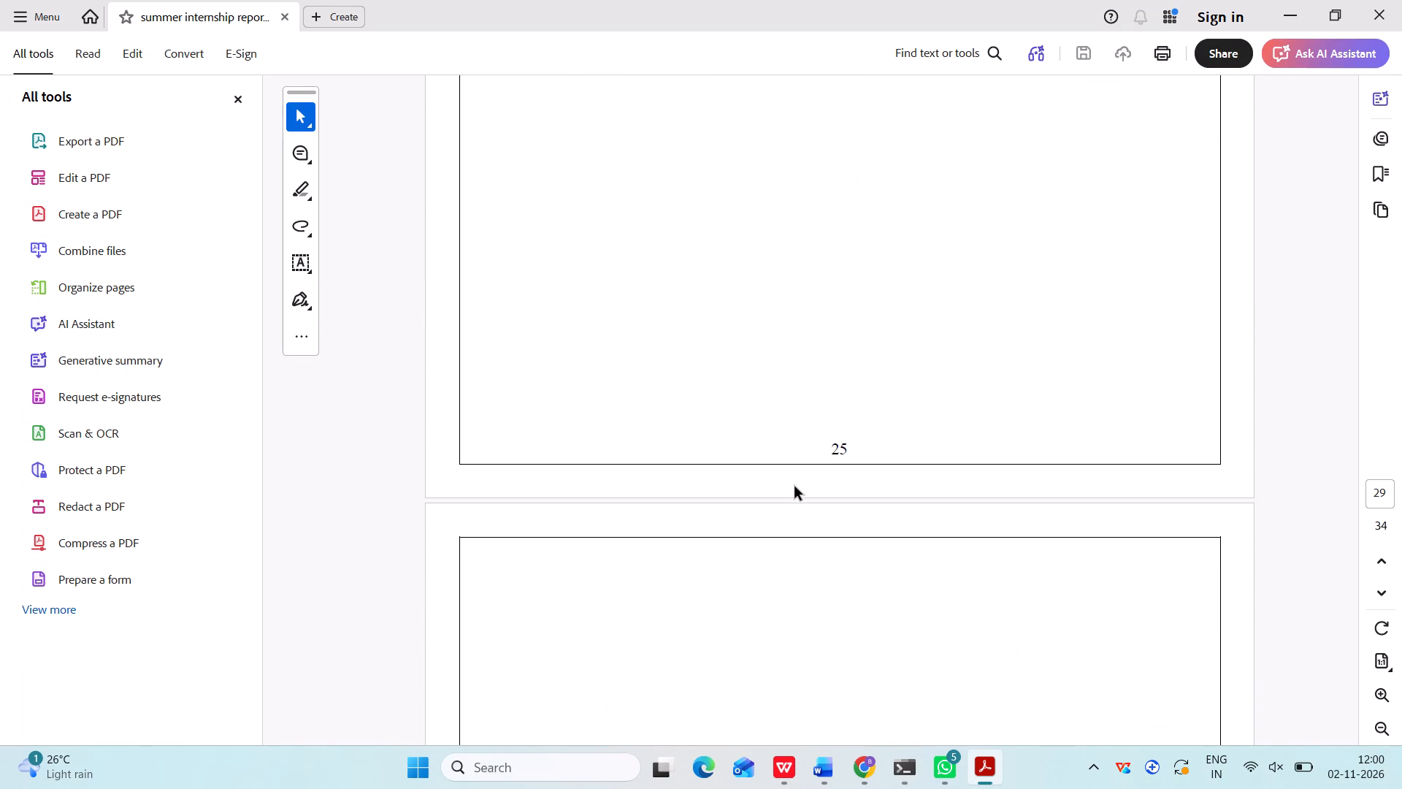
Close the PDF viewer and decline making Acrobat Reader the default PDF application.
left_click(1376, 0)
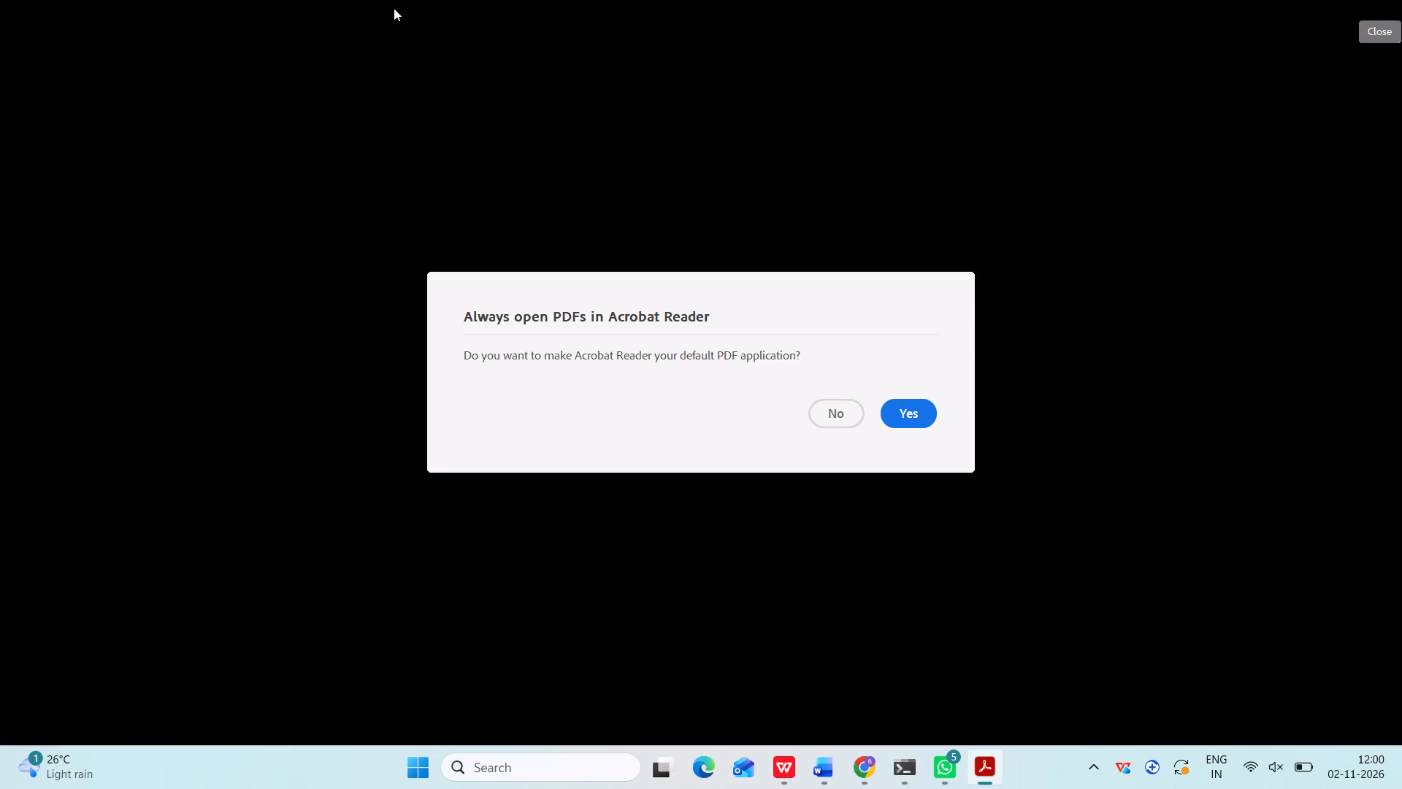
left_click(848, 412)
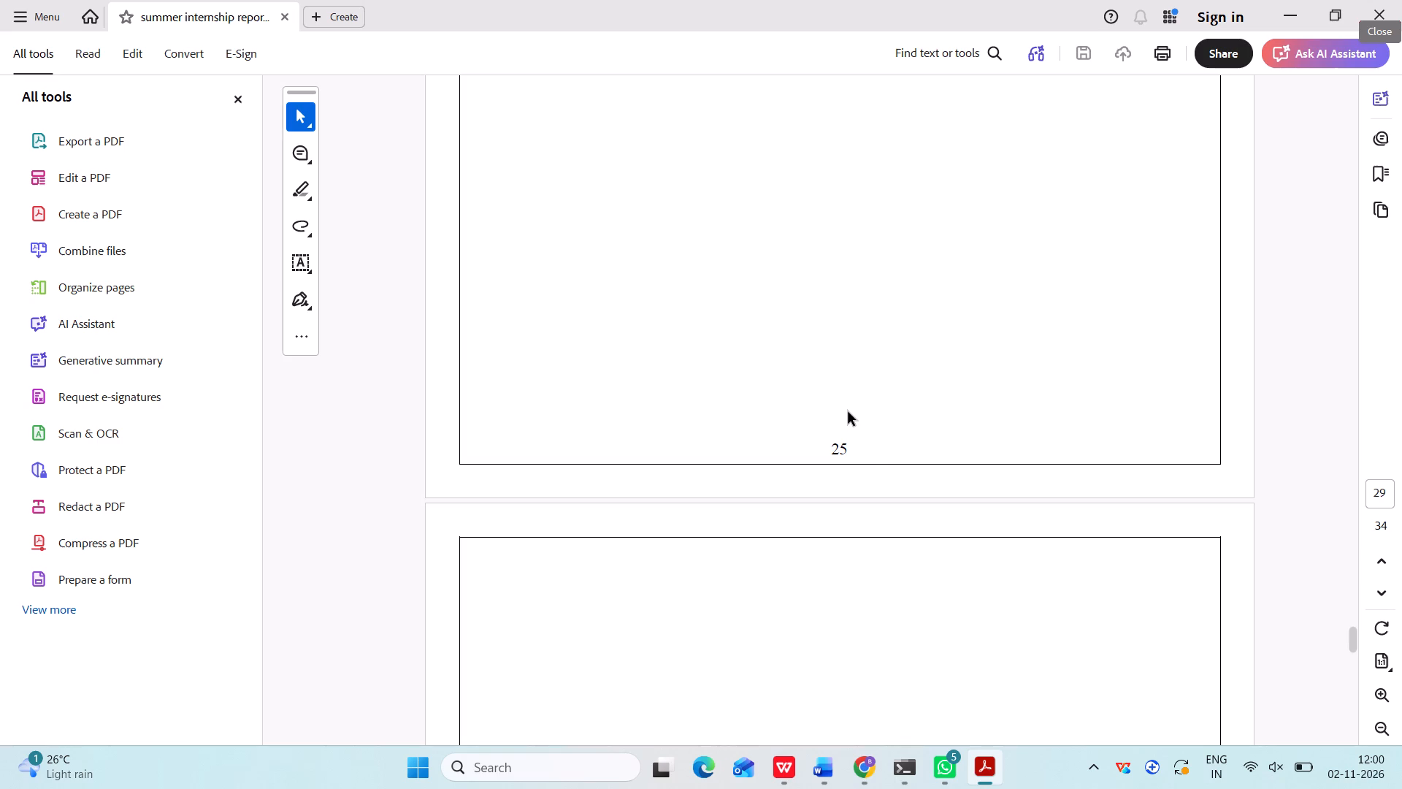
Switch to Word and examine the report up to the blank page after the references.
left_click(816, 766)
scroll(817, 609, "down", 12)
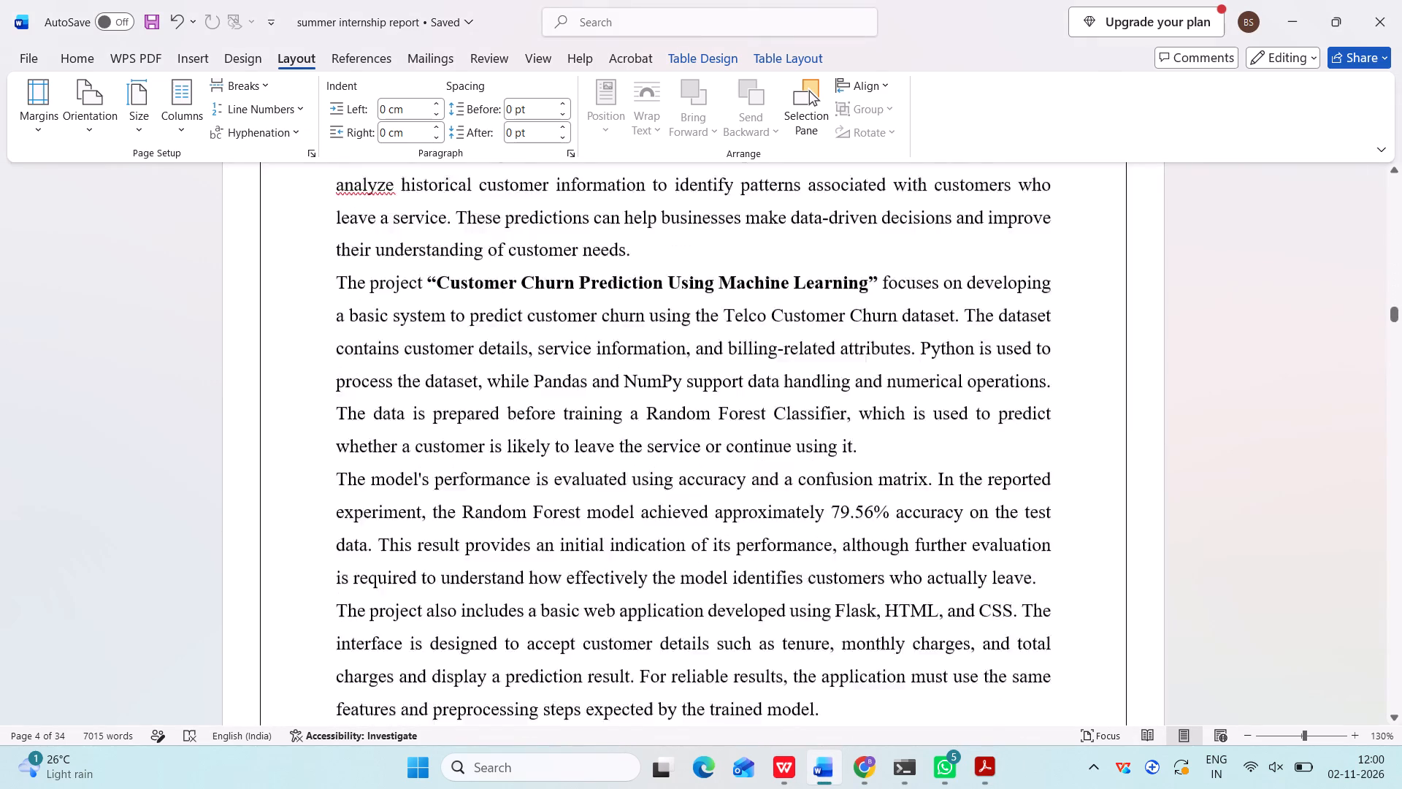
scroll(817, 609, "down", 20)
scroll(817, 609, "down", 20)
scroll(817, 609, "down", 10)
scroll(817, 609, "down", 20)
scroll(817, 609, "down", 20)
scroll(817, 609, "down", 7)
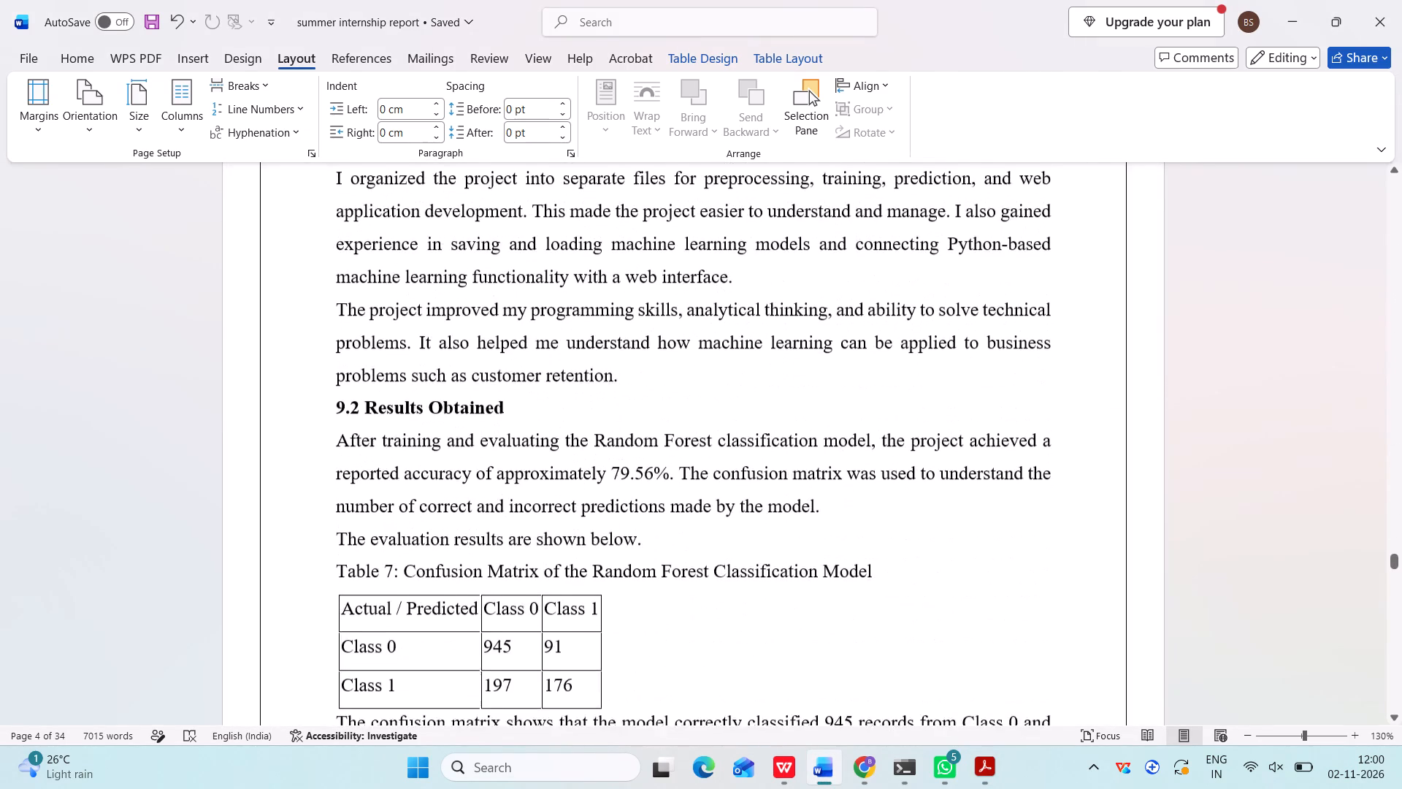
scroll(817, 609, "down", 20)
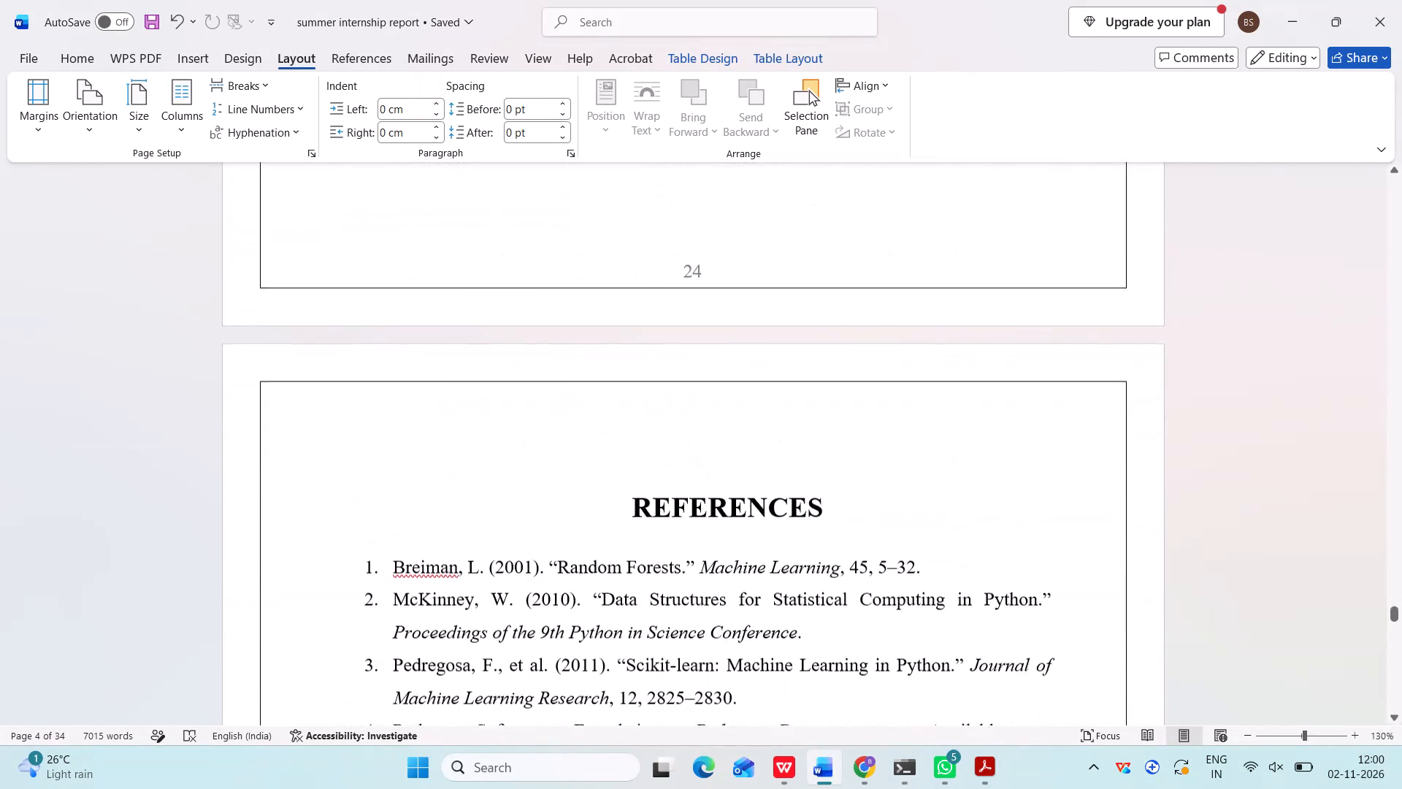
scroll(817, 609, "down", 1)
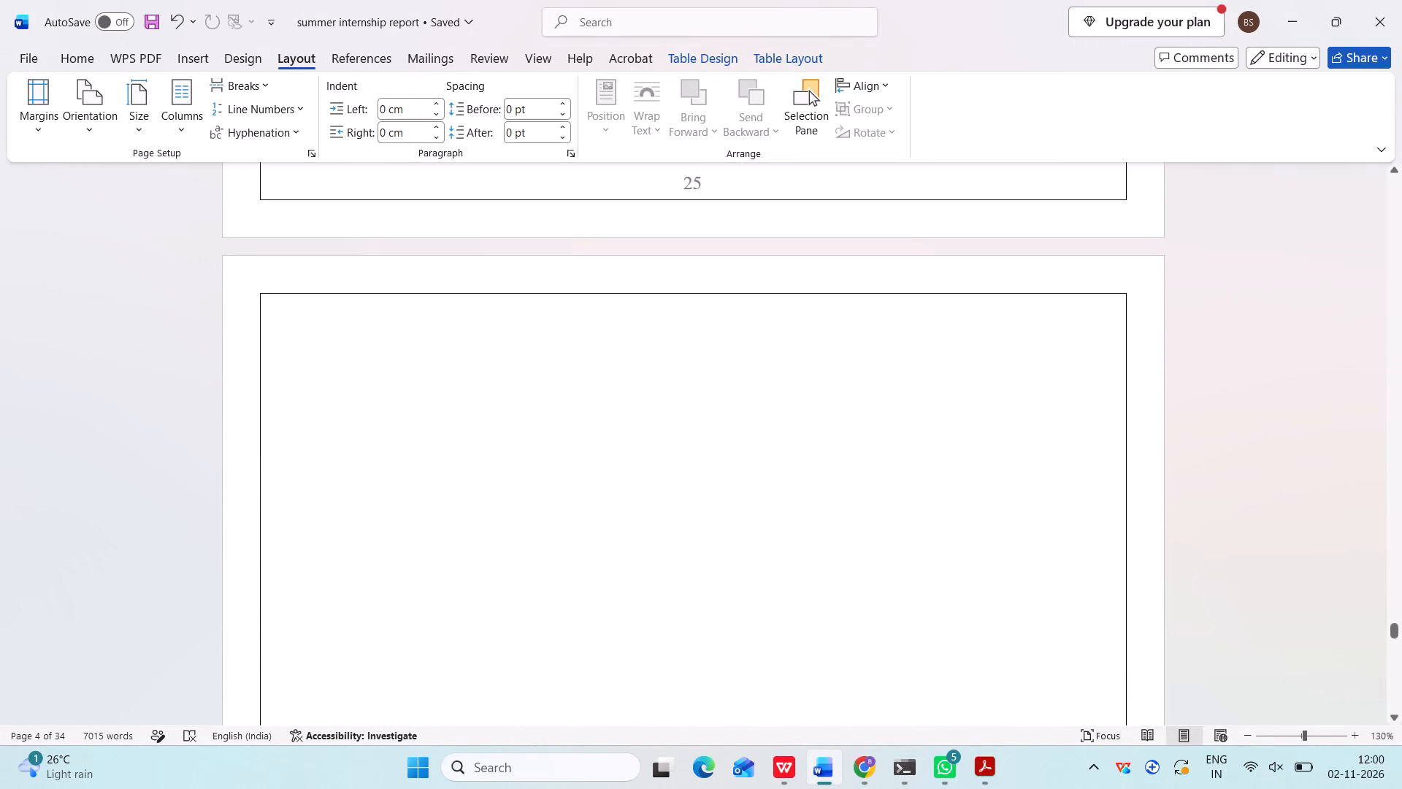
Undo the last two edits in the report.
left_click(784, 519)
key("ctrl+z")
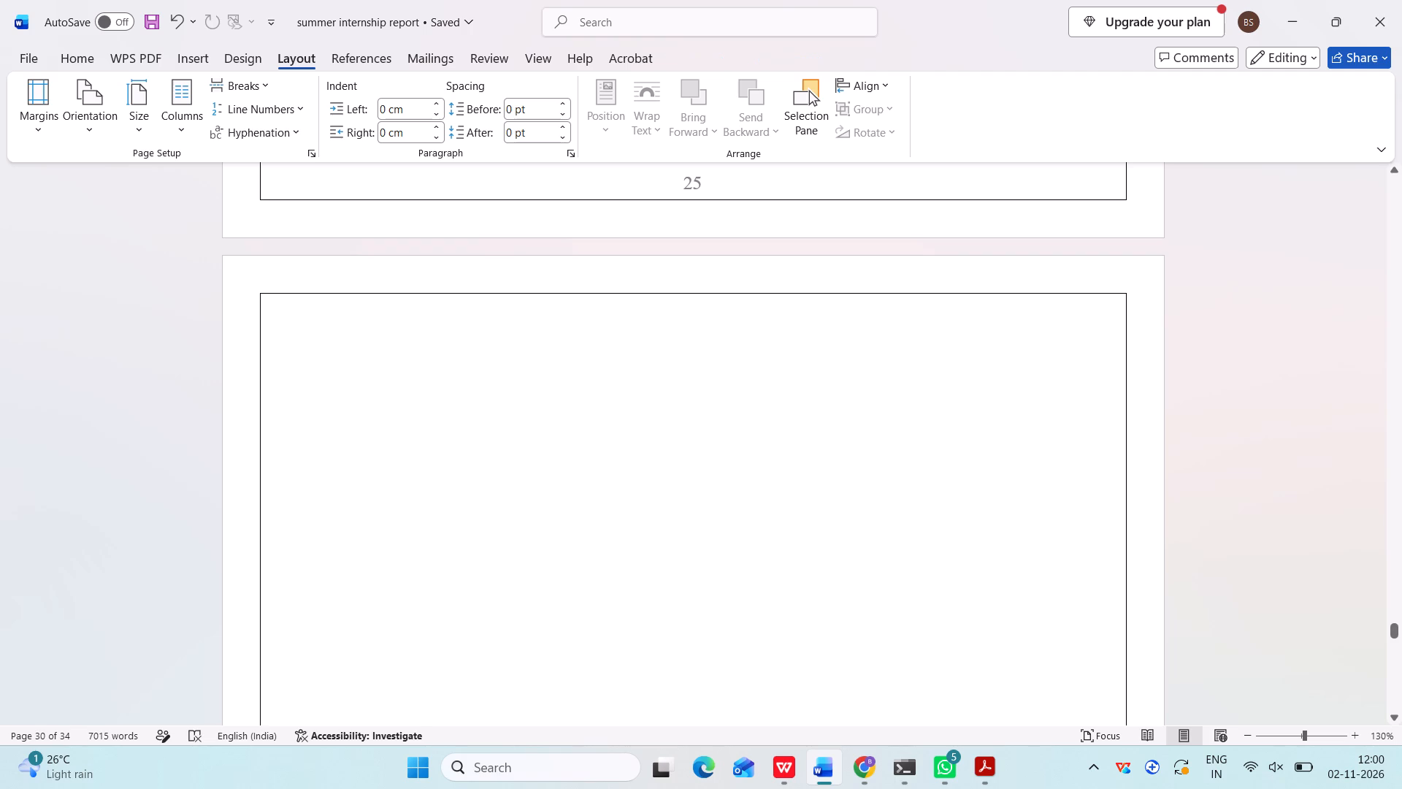
key("ctrl+z")
scroll(784, 519, "down", 4)
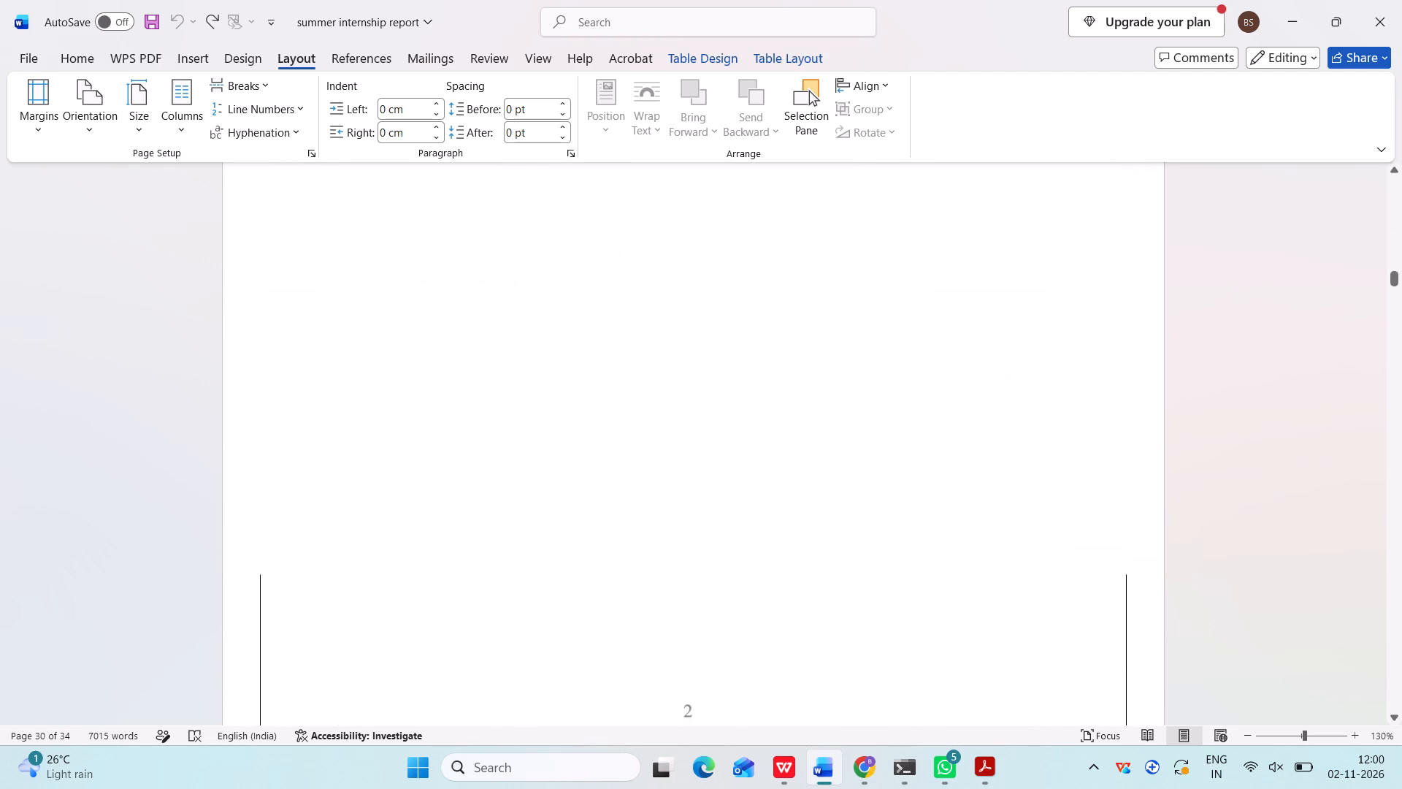
Examine the report from its opening chapters through to the appendix and the blank page before it.
scroll(784, 519, "down", 10)
key("ctrl+z")
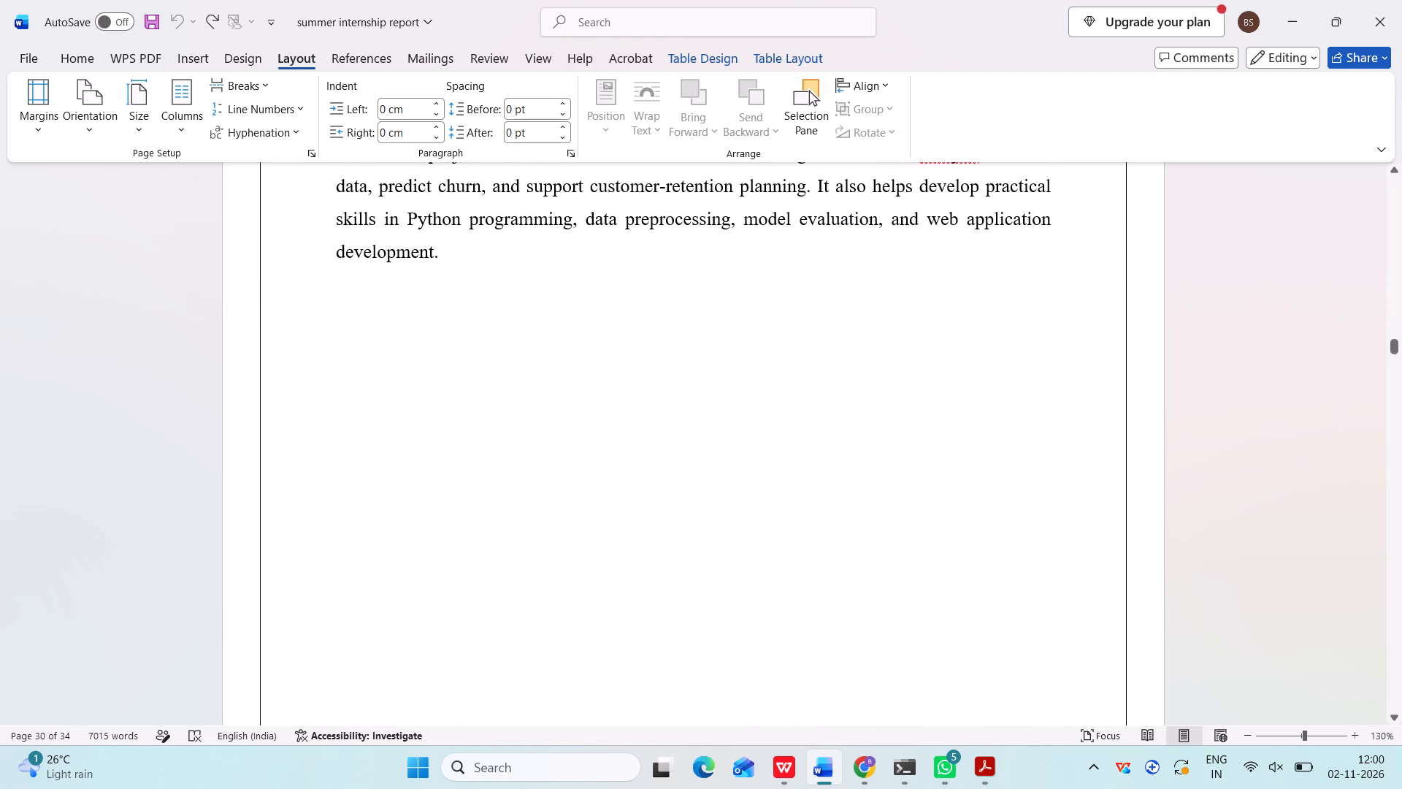
scroll(784, 519, "right", 1)
scroll(784, 519, "up", 2)
scroll(784, 519, "down", 12)
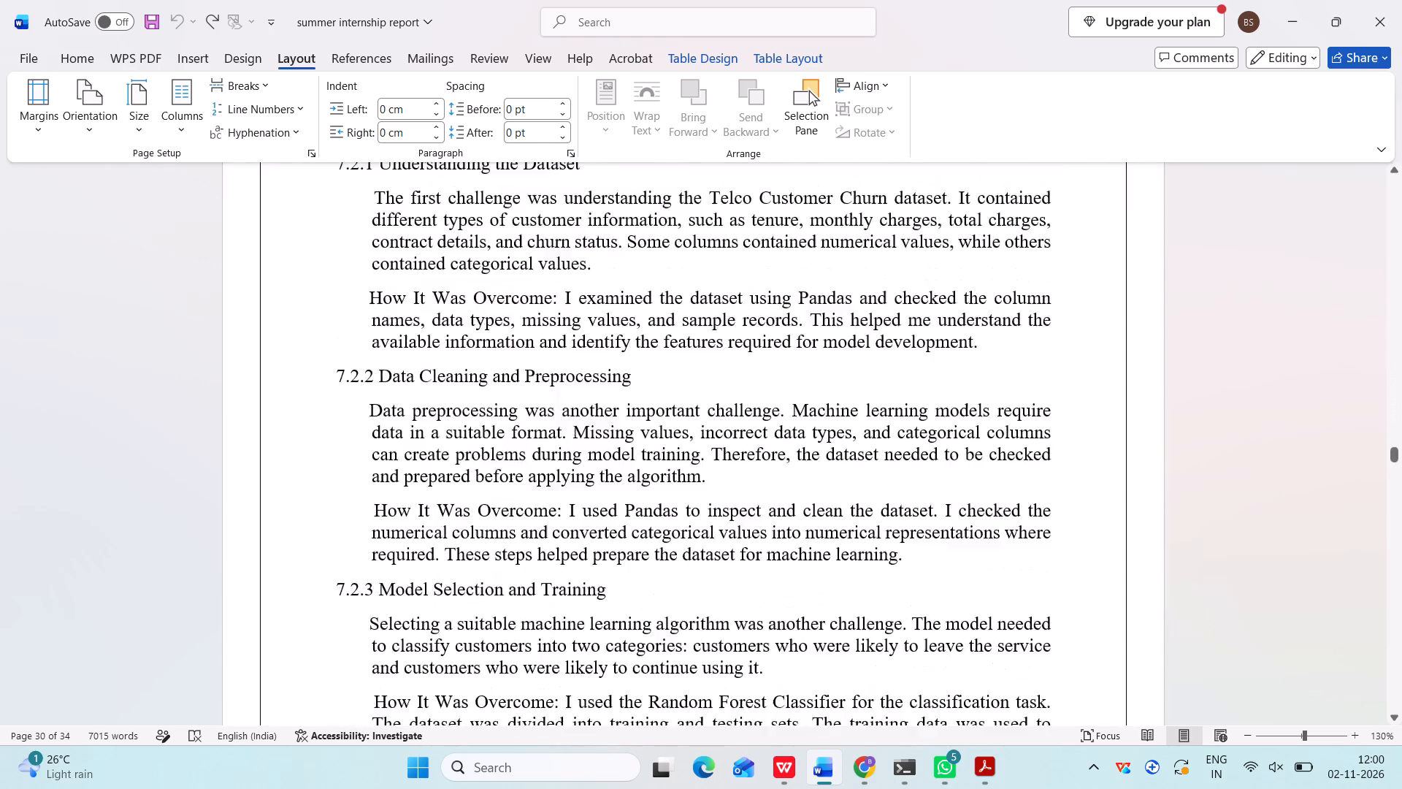
scroll(784, 519, "down", 10)
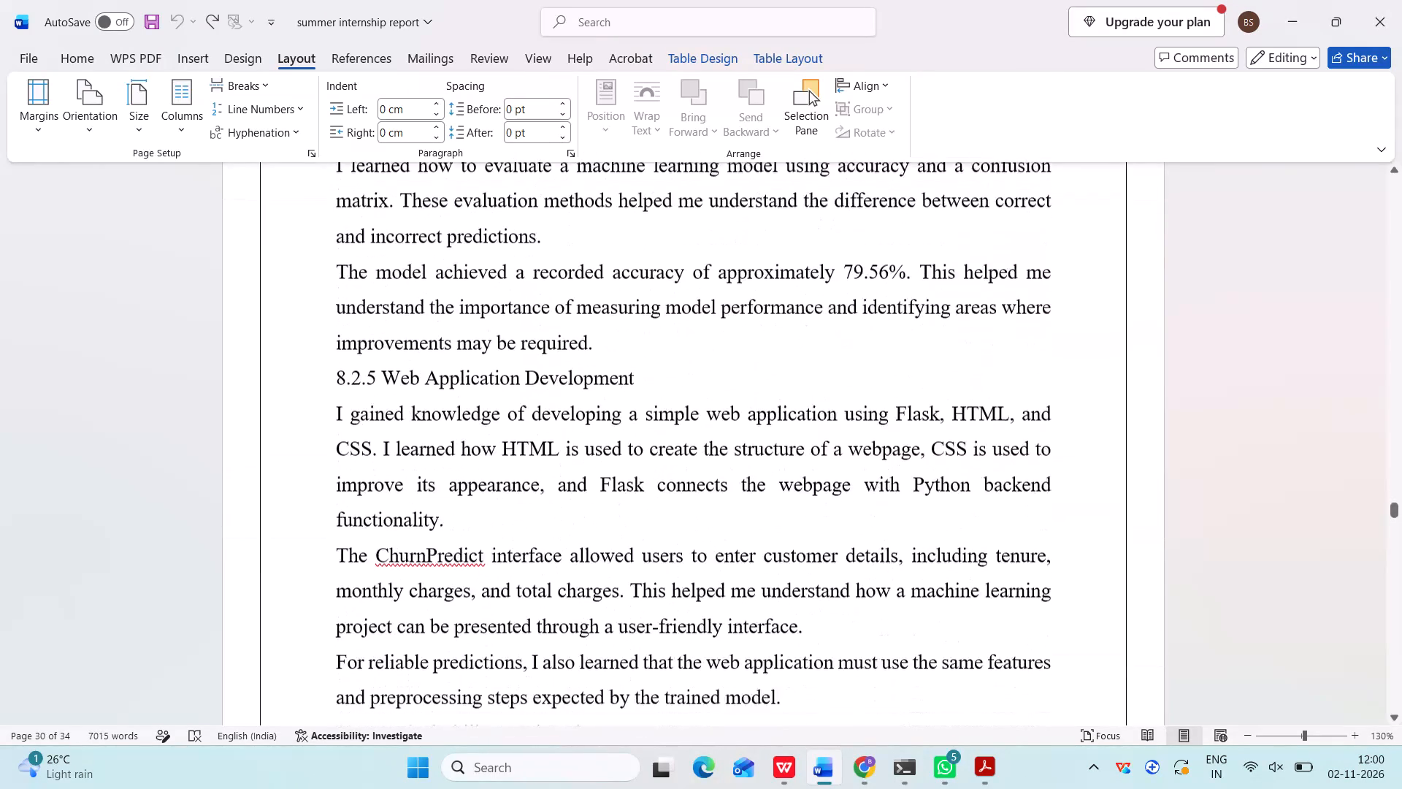
scroll(784, 519, "down", 12)
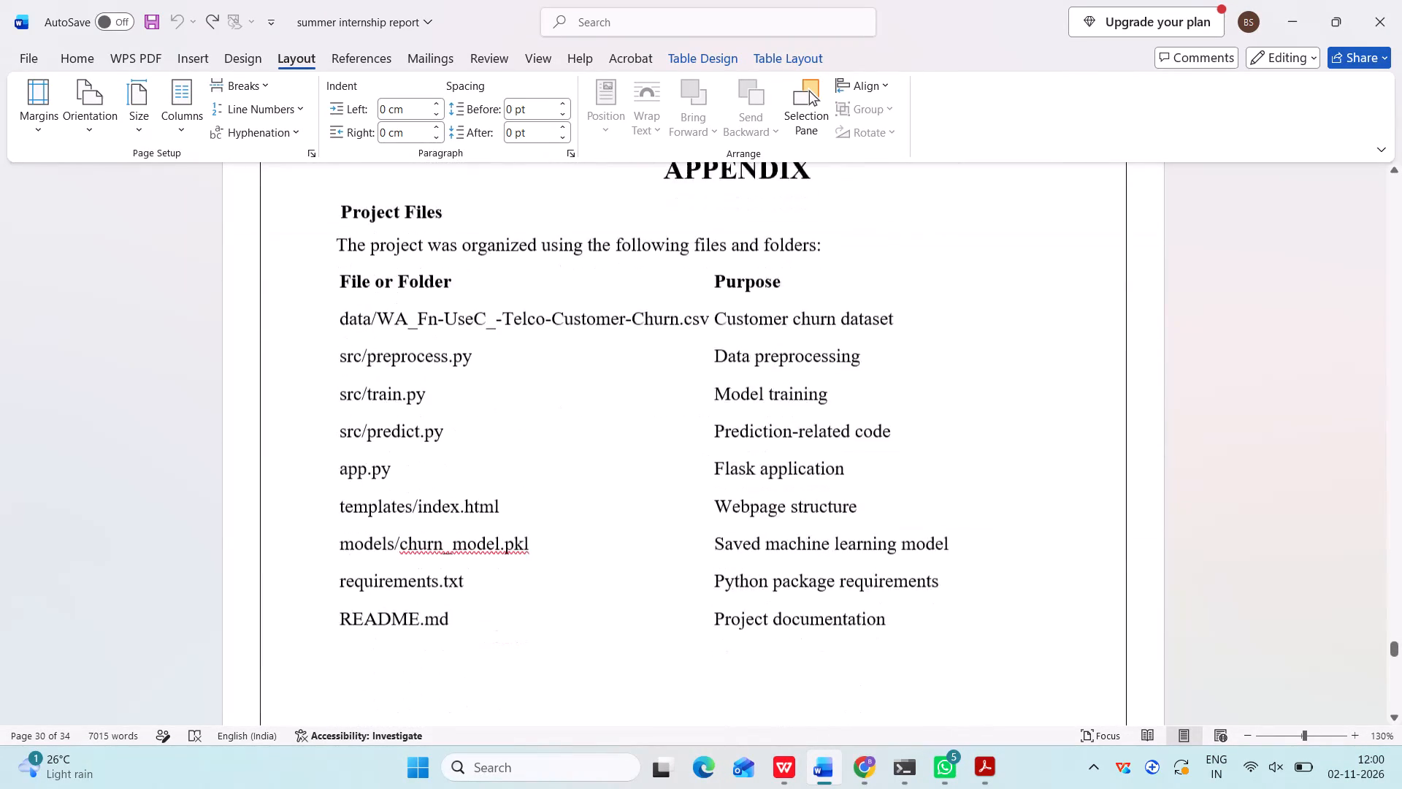
scroll(784, 519, "down", 1)
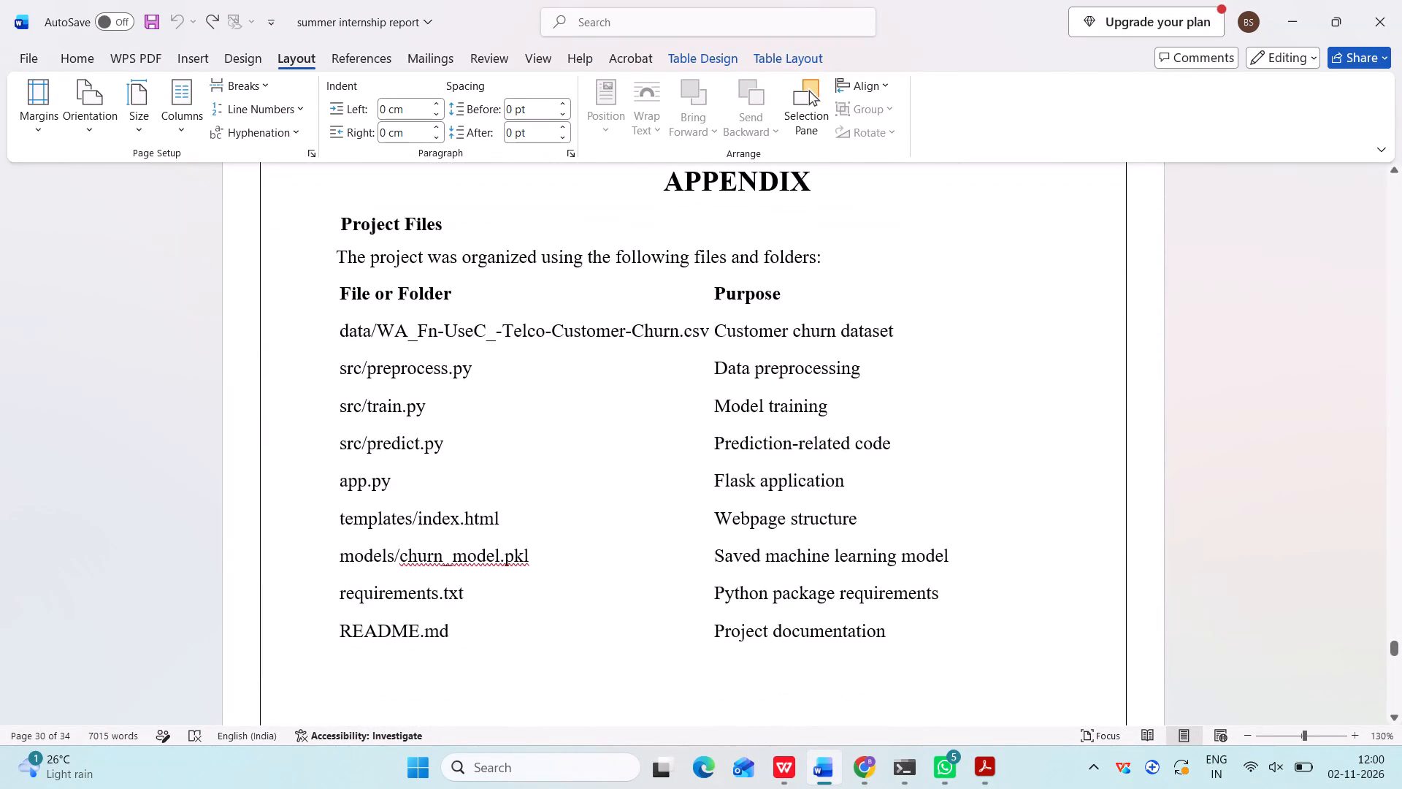
scroll(784, 519, "up", 2)
scroll(784, 519, "down", 1)
scroll(784, 519, "up", 1)
scroll(784, 519, "down", 1)
scroll(784, 519, "up", 1)
scroll(784, 519, "down", 1)
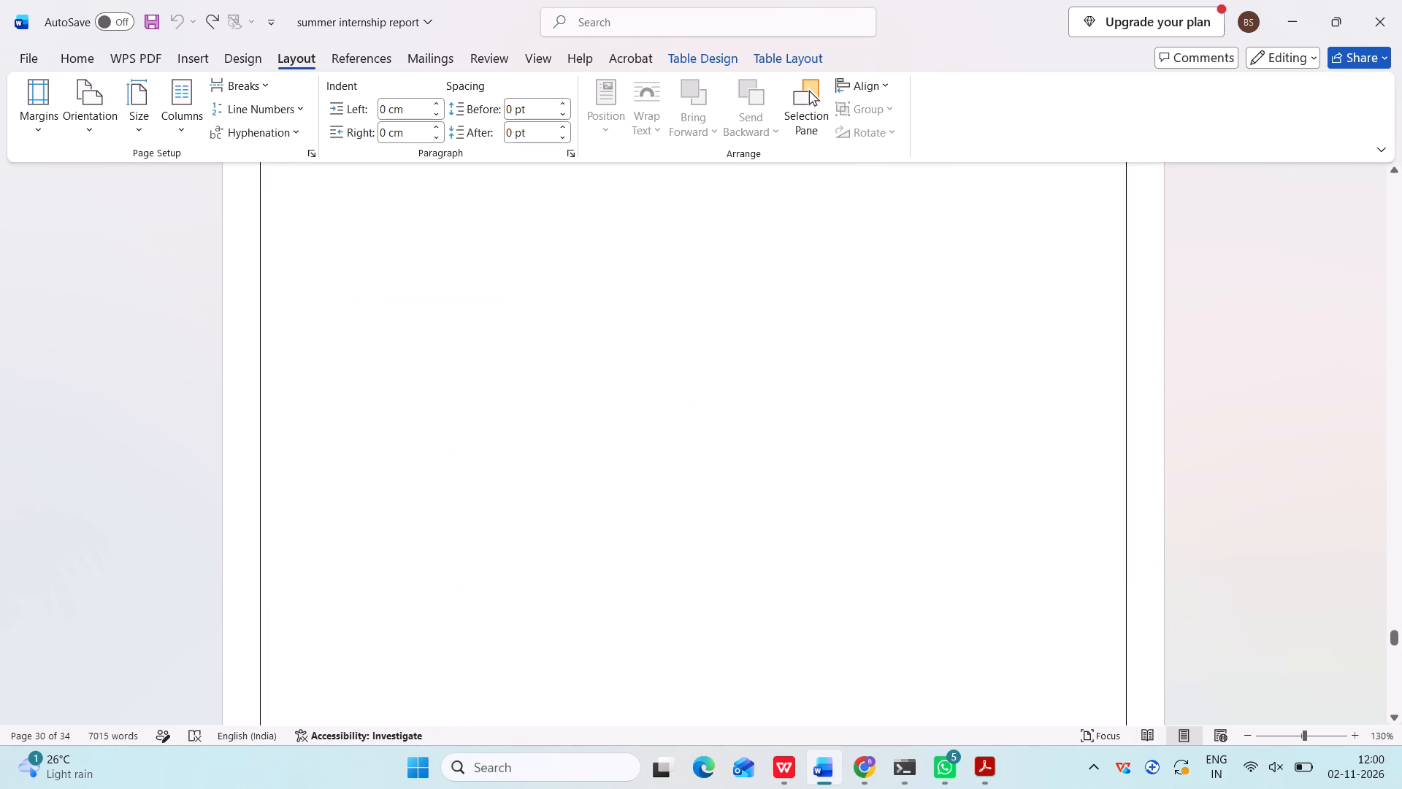
scroll(784, 519, "down", 1)
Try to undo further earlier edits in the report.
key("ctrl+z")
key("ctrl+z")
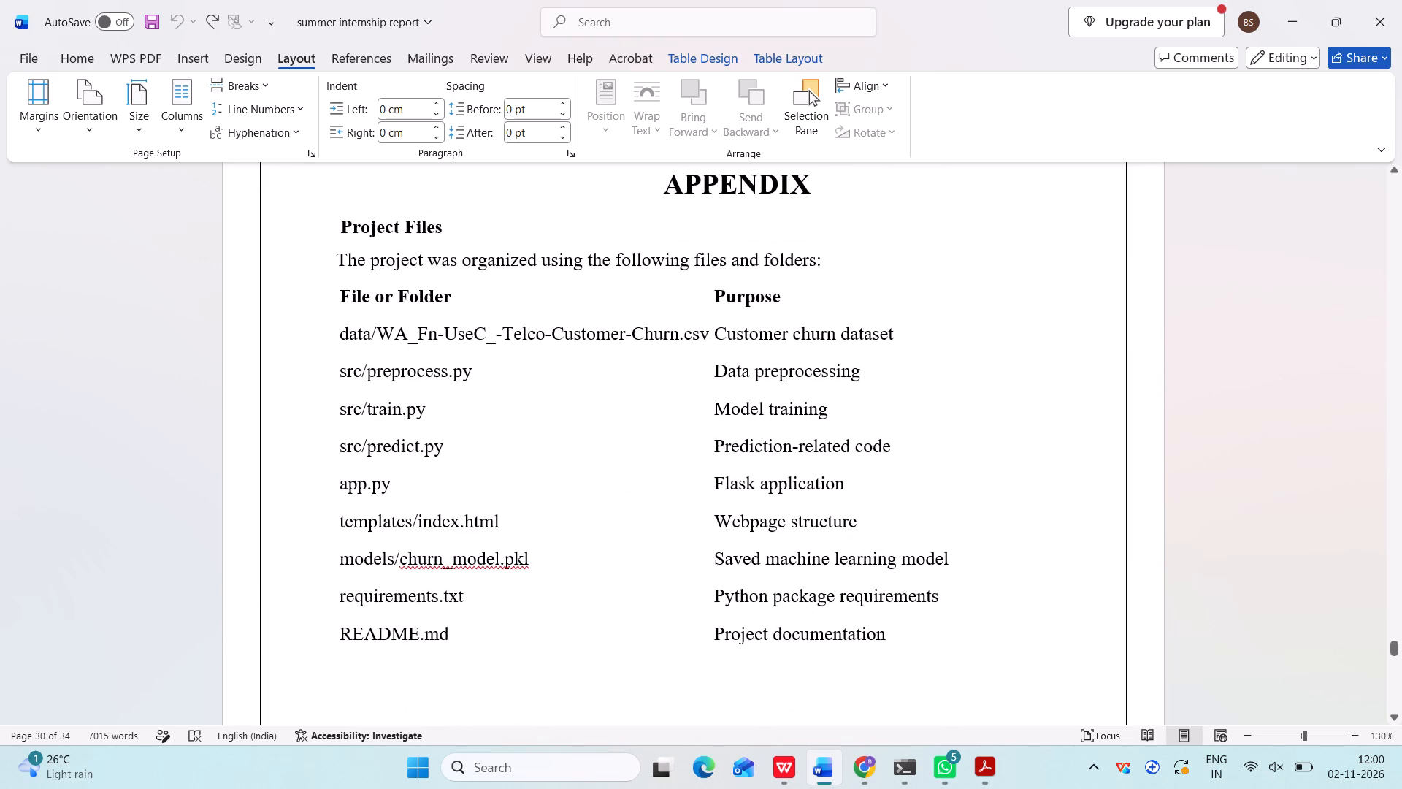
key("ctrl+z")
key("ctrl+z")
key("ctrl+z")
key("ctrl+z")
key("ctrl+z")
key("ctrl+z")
Delete the leading spaces before the APPENDIX heading and the blank page between it and the references.
scroll(784, 519, "up", 7)
scroll(784, 519, "down", 3)
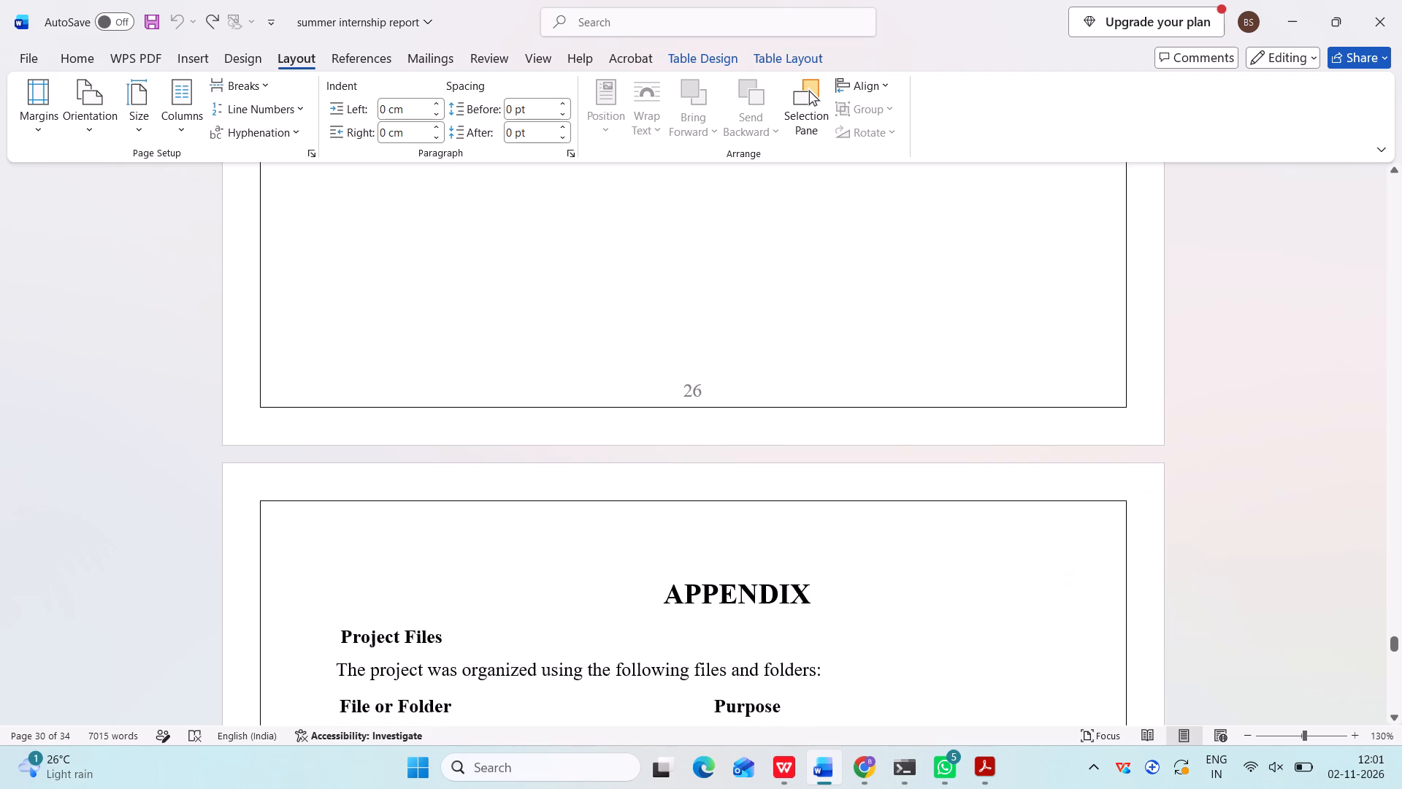
left_click(665, 583)
key("BackSpace")
key("BackSpace")
key("BackSpace")
key("BackSpace")
key("BackSpace")
key("BackSpace")
key("BackSpace")
key("BackSpace")
key("BackSpace")
key("BackSpace")
key("BackSpace")
key("BackSpace")
key("BackSpace")
key("BackSpace")
key("BackSpace")
key("BackSpace")
key("BackSpace")
key("BackSpace")
key("BackSpace")
key("BackSpace")
key("BackSpace")
key("BackSpace")
key("BackSpace")
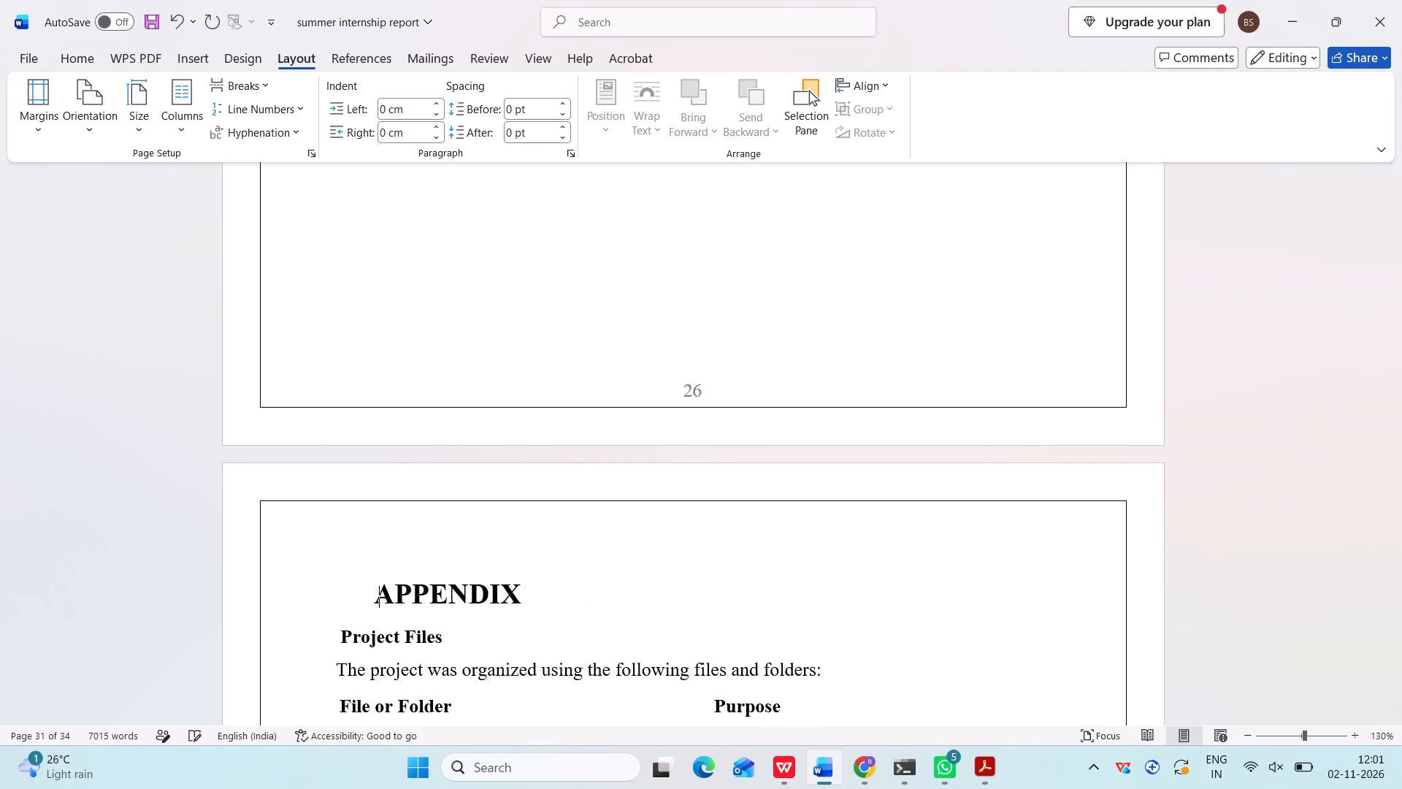
Undo the excess deletions so the last reference's text is restored and APPENDIX starts its own page directly after the references.
scroll(665, 583, "up", 1)
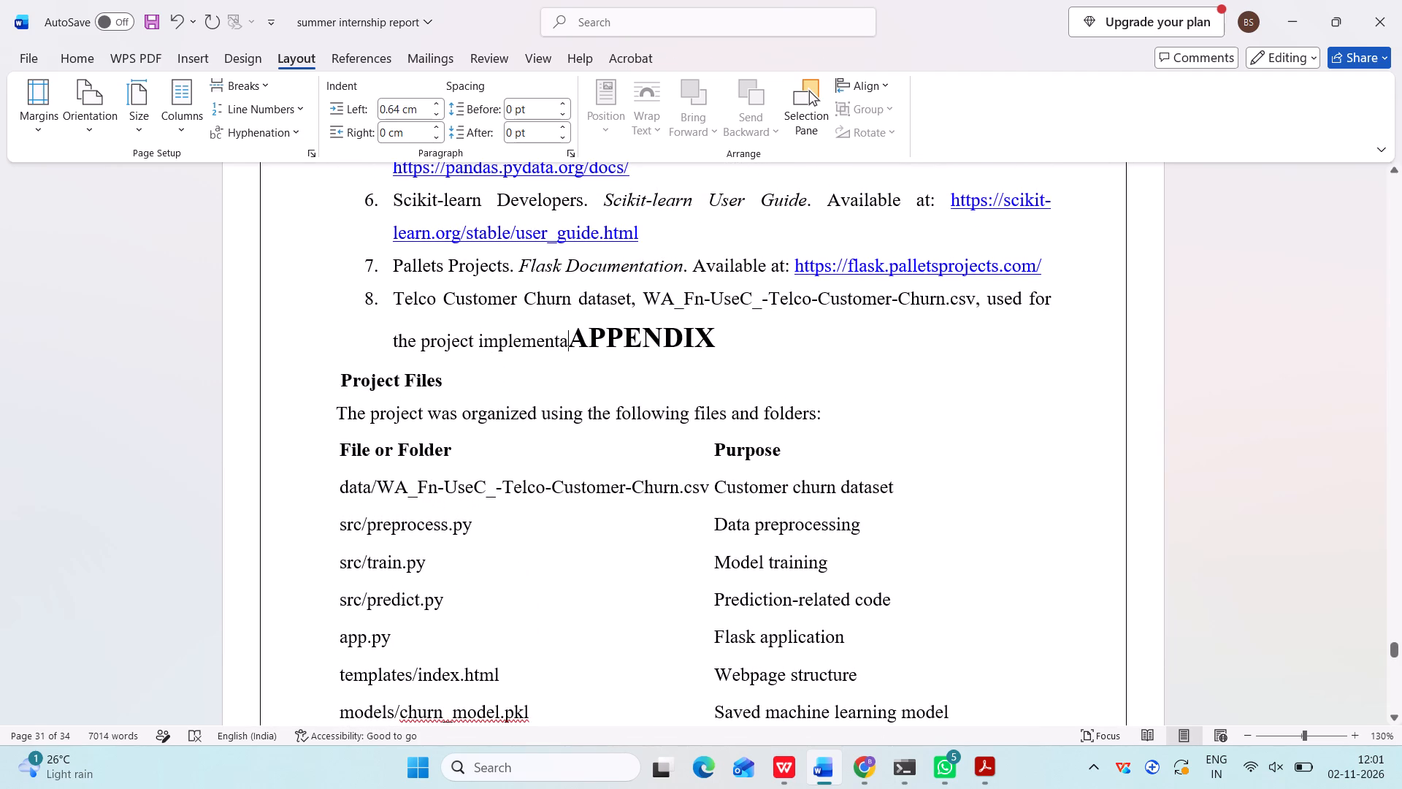
scroll(665, 583, "up", 1)
key("ctrl+z")
key("ctrl+z")
key("ctrl+z")
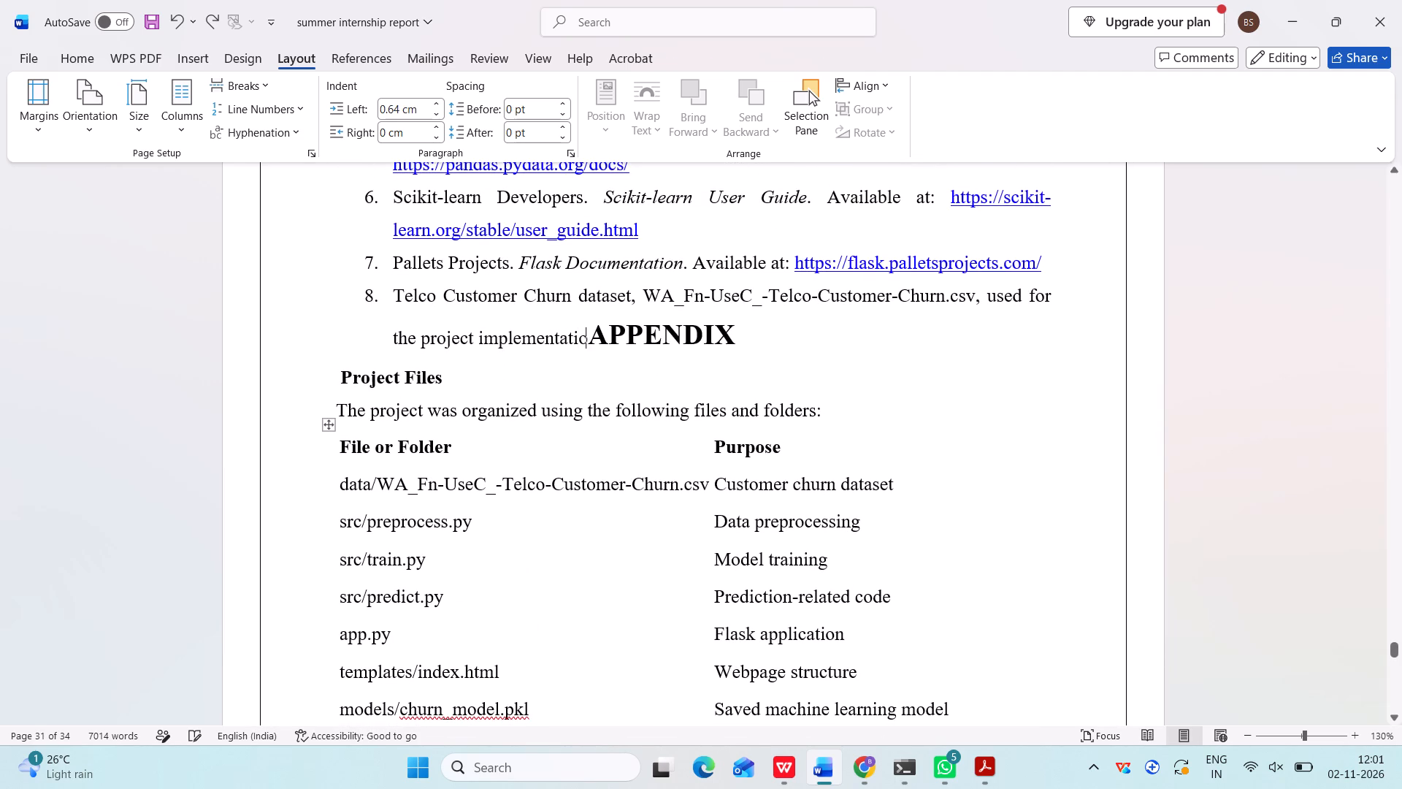
key("ctrl+z")
key("ctrl+z")
key("ctrl+z")
key("ctrl+z")
key("ctrl+z")
key("ctrl+z")
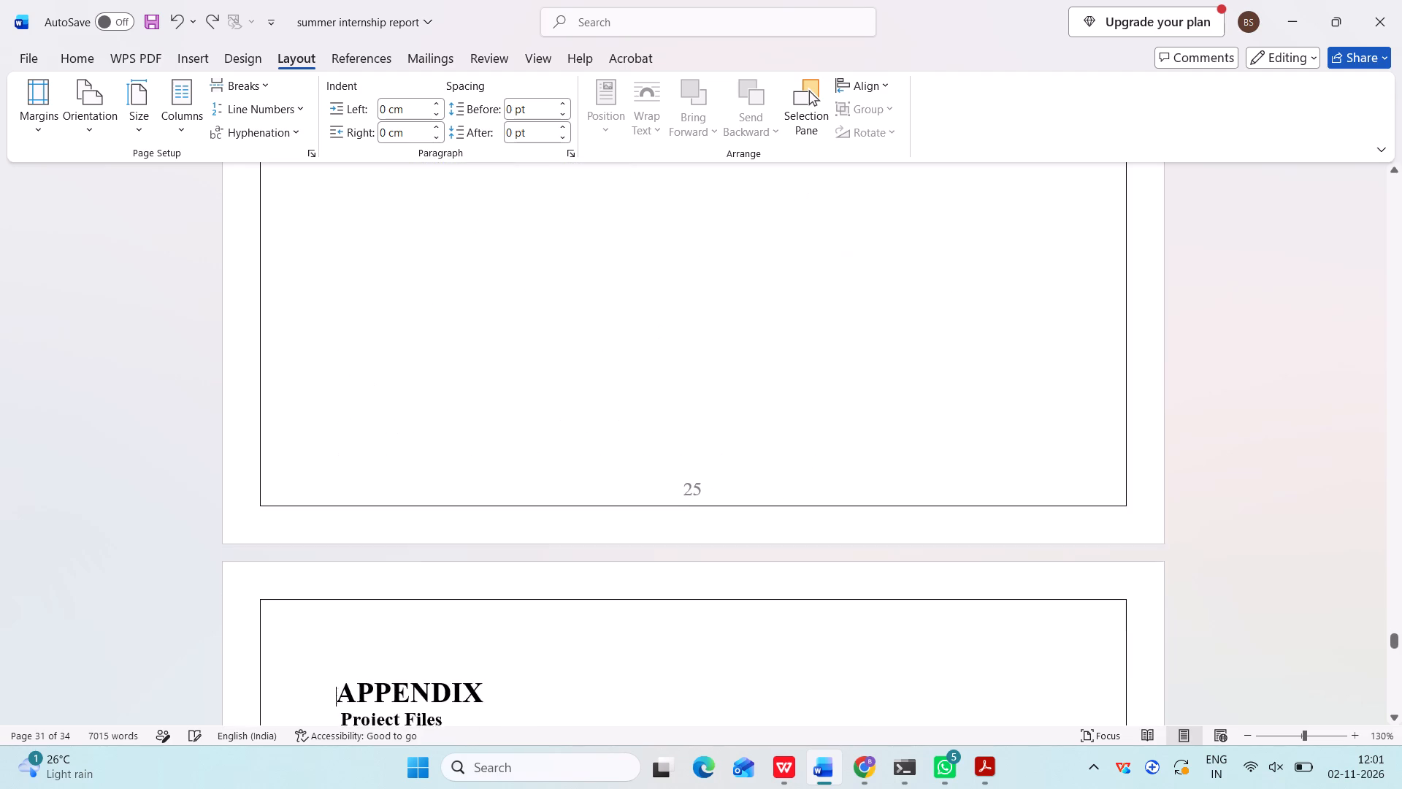
Insert leading spaces before the APPENDIX heading to centre it on the page.
scroll(665, 583, "down", 1)
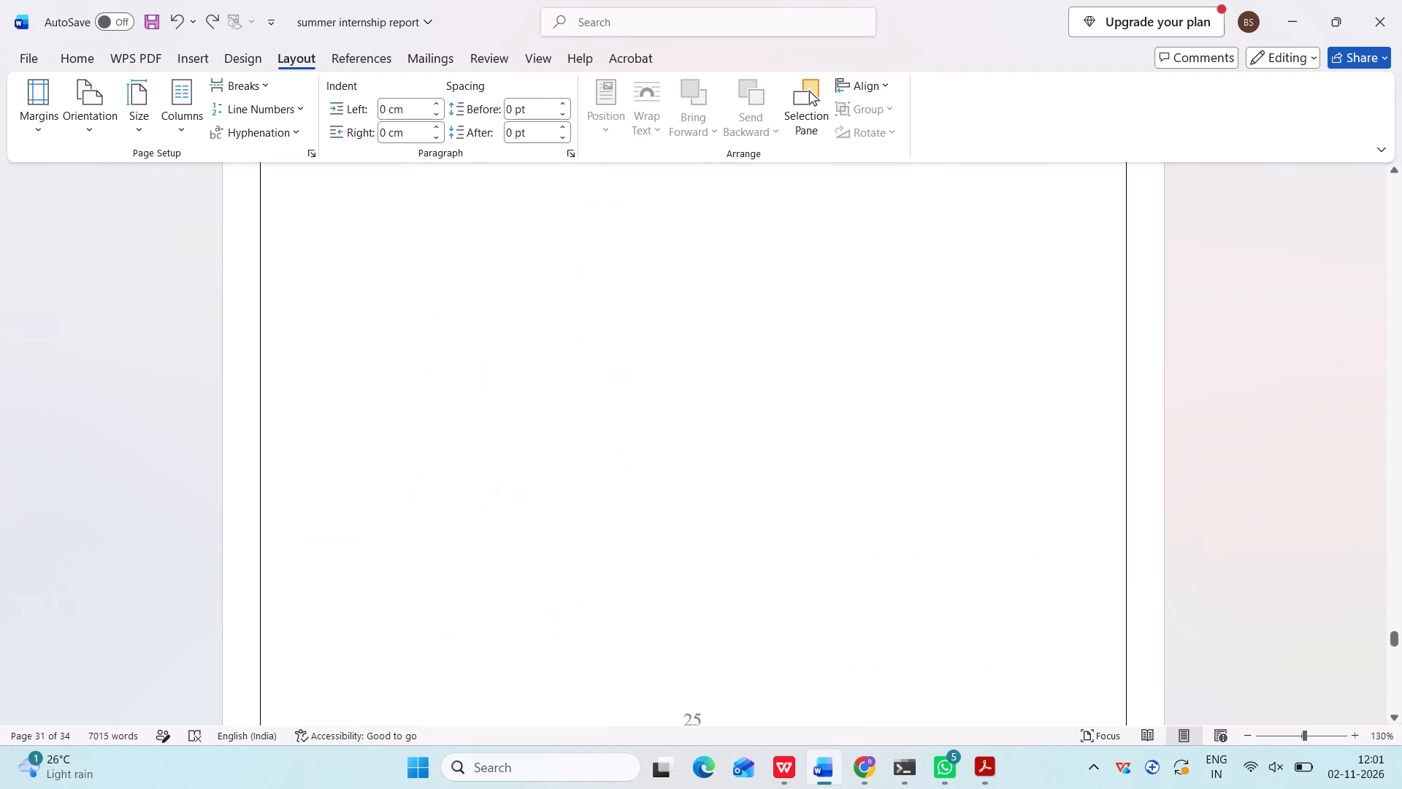
scroll(665, 583, "down", 1)
scroll(523, 595, "down", 1)
key("space")
key("space")
key("space")
key("space")
key("space")
key("space")
key("space")
key("space")
key("space")
key("space")
key("space")
key("space")
key("space")
key("space")
key("space")
key("space")
key("space")
key("space")
key("space")
key("space")
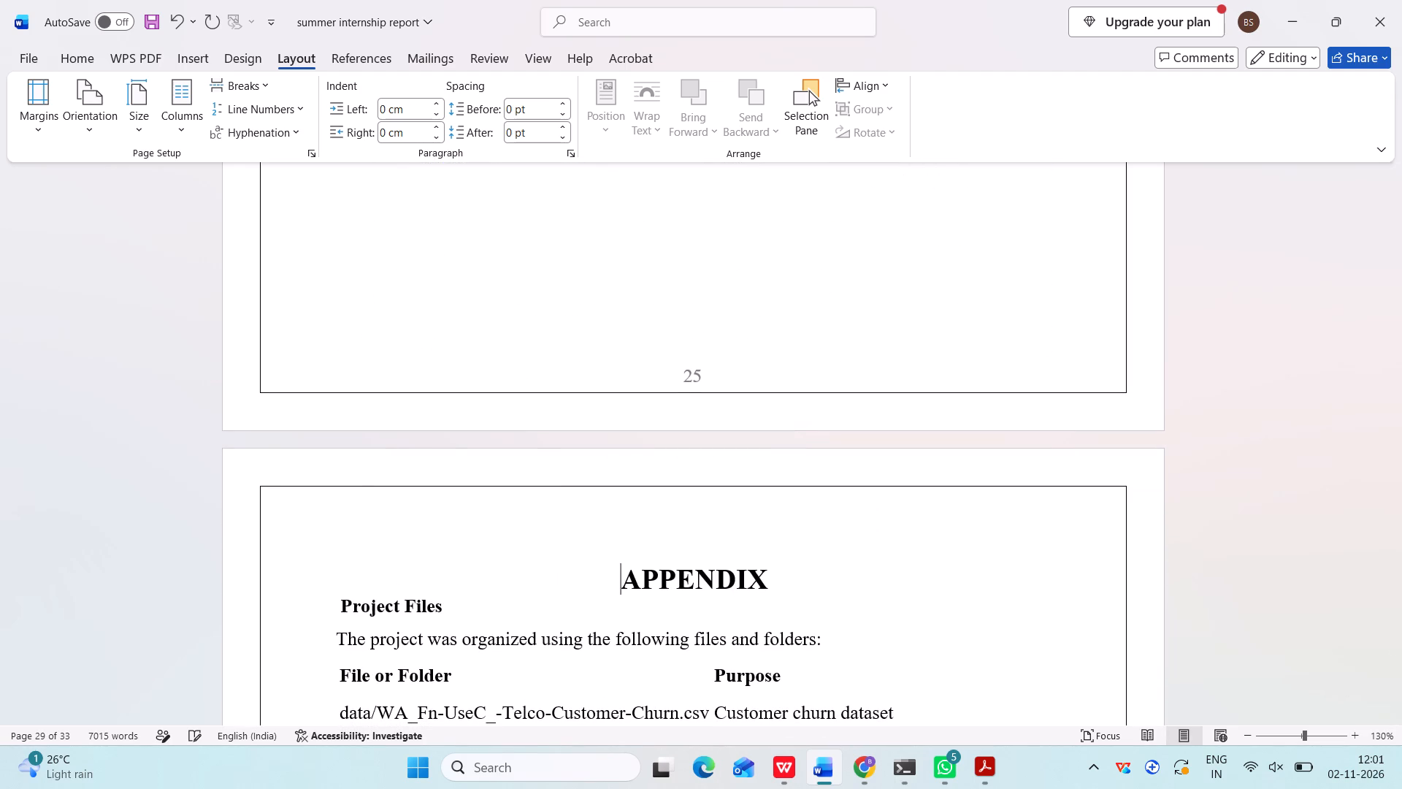
Examine the report from the cover and table of contents through the closing pages for layout and page numbering.
scroll(387, 546, "up", 9)
scroll(387, 546, "up", 20)
scroll(387, 546, "up", 20)
scroll(387, 546, "up", 20)
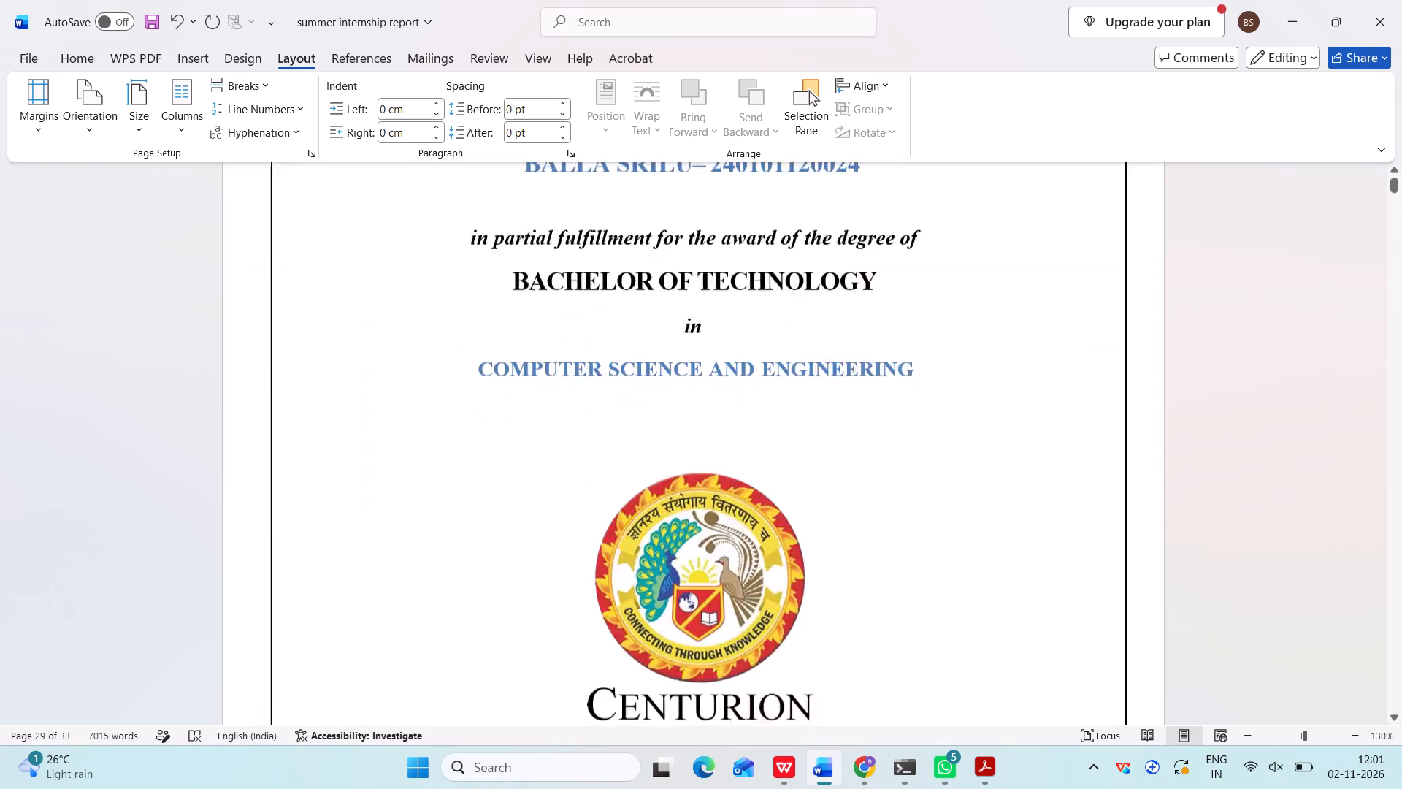
scroll(387, 546, "down", 17)
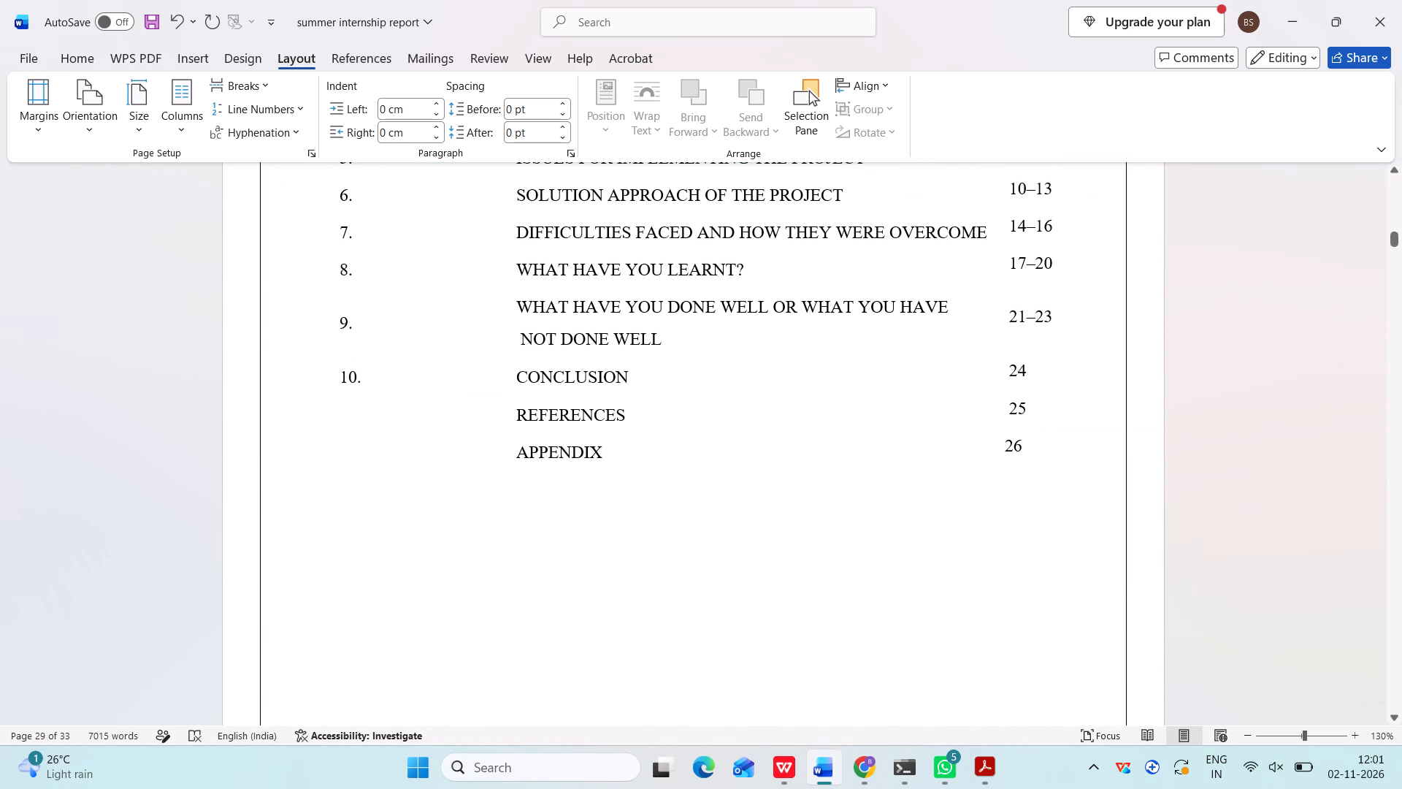
scroll(923, 374, "down", 20)
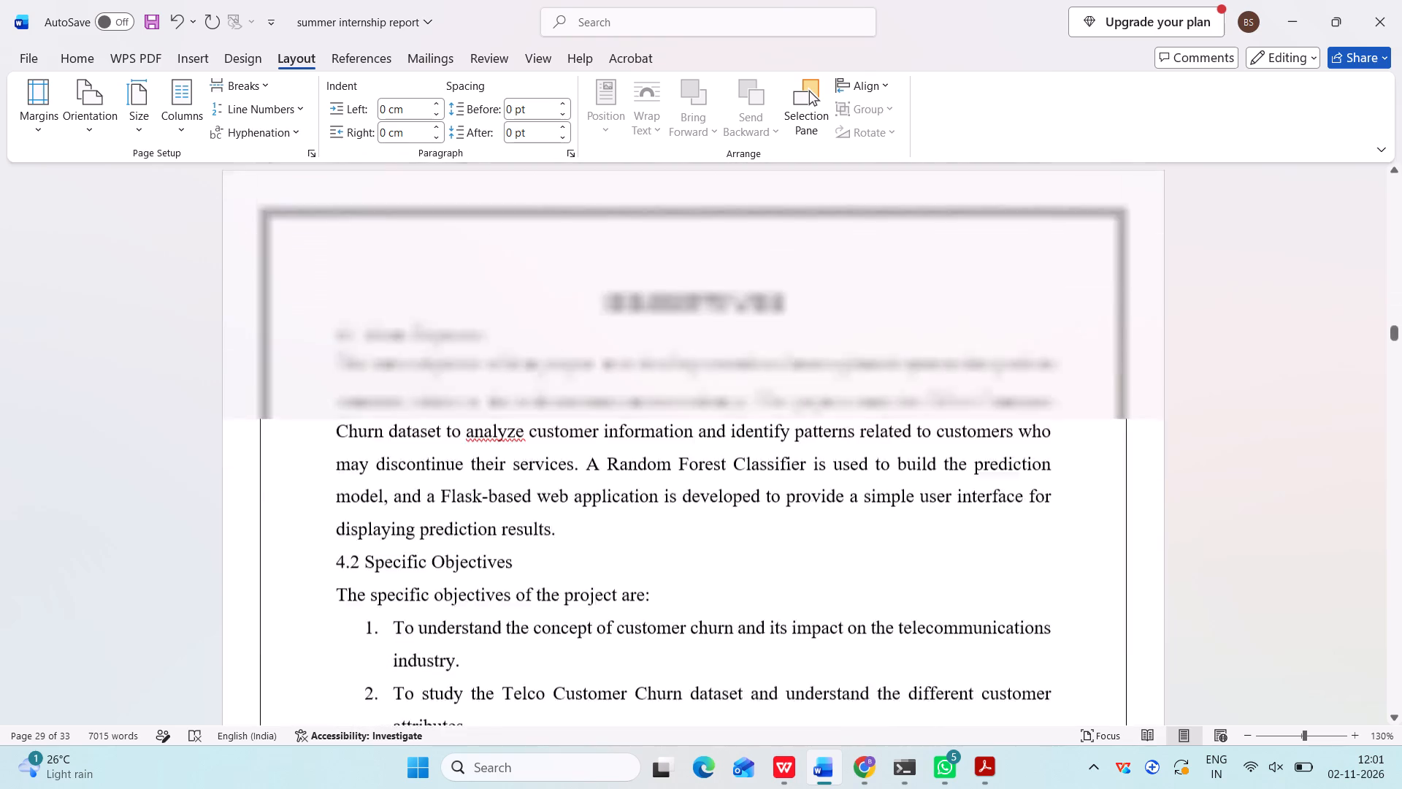
scroll(923, 374, "down", 20)
scroll(923, 374, "down", 20)
scroll(923, 374, "down", 14)
scroll(923, 374, "up", 9)
scroll(923, 374, "down", 20)
scroll(923, 374, "down", 20)
scroll(923, 374, "down", 20)
scroll(923, 374, "up", 6)
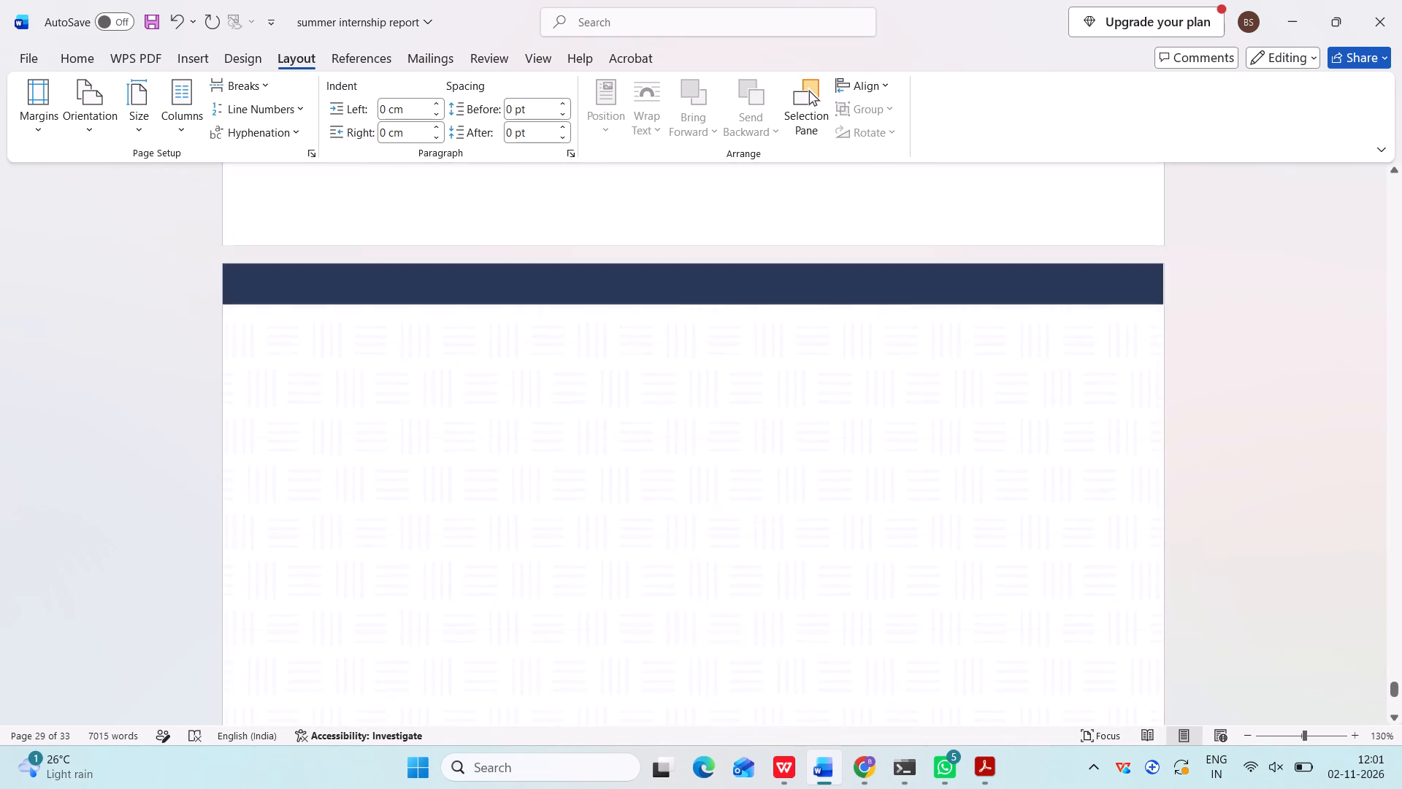
scroll(923, 374, "up", 14)
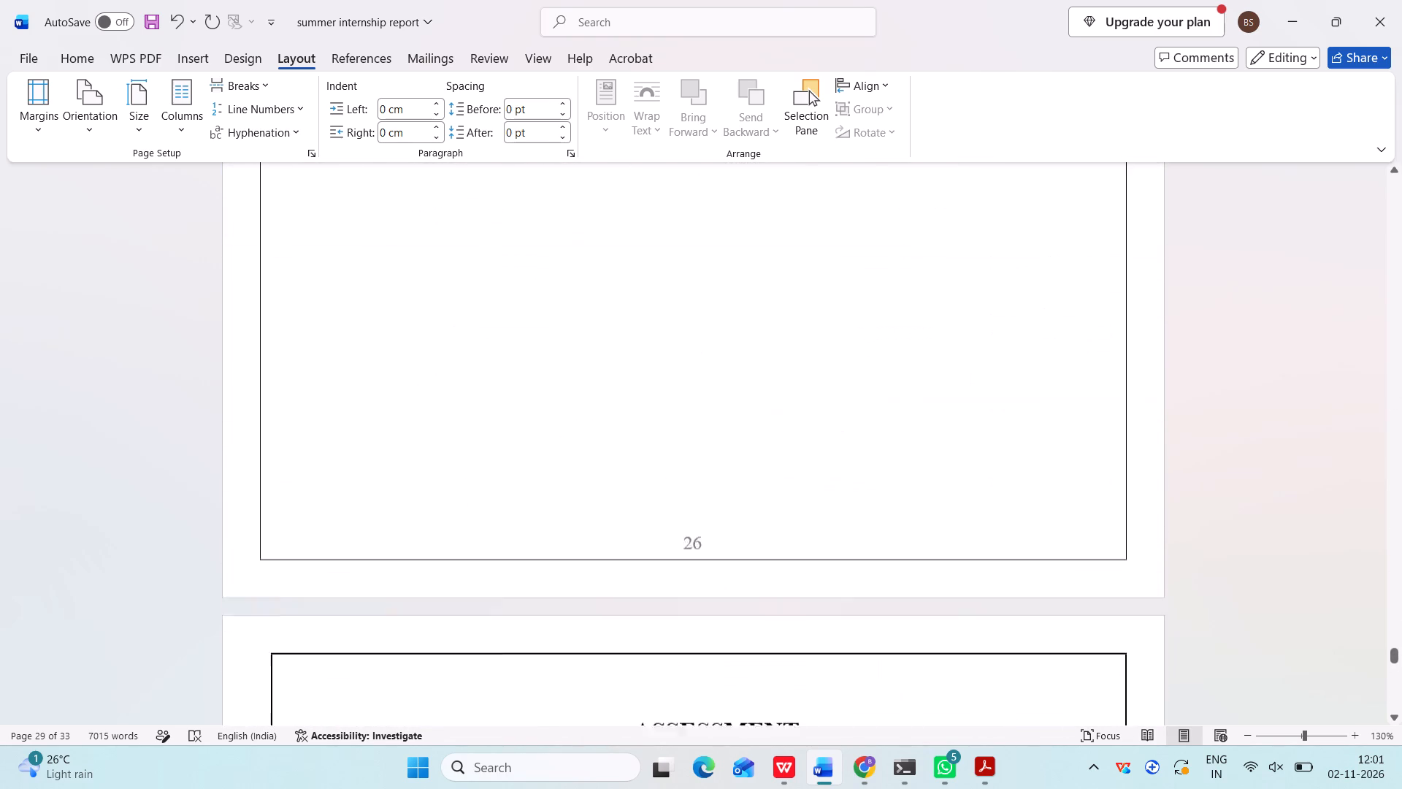
scroll(923, 374, "down", 2)
scroll(923, 374, "up", 1)
scroll(923, 374, "down", 1)
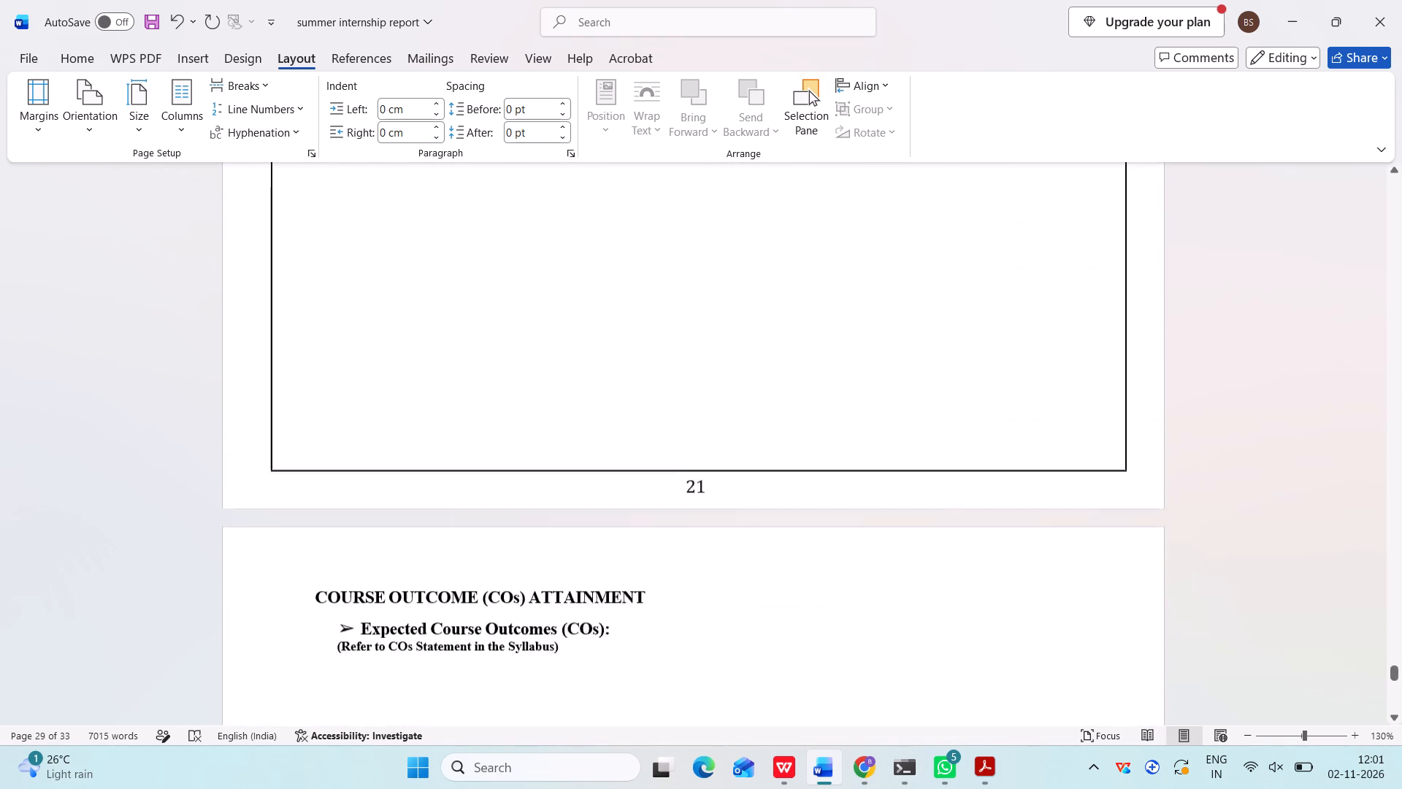
Change the page number at the bottom of the Assessment page to 27.
scroll(923, 374, "down", 1)
left_click(704, 512)
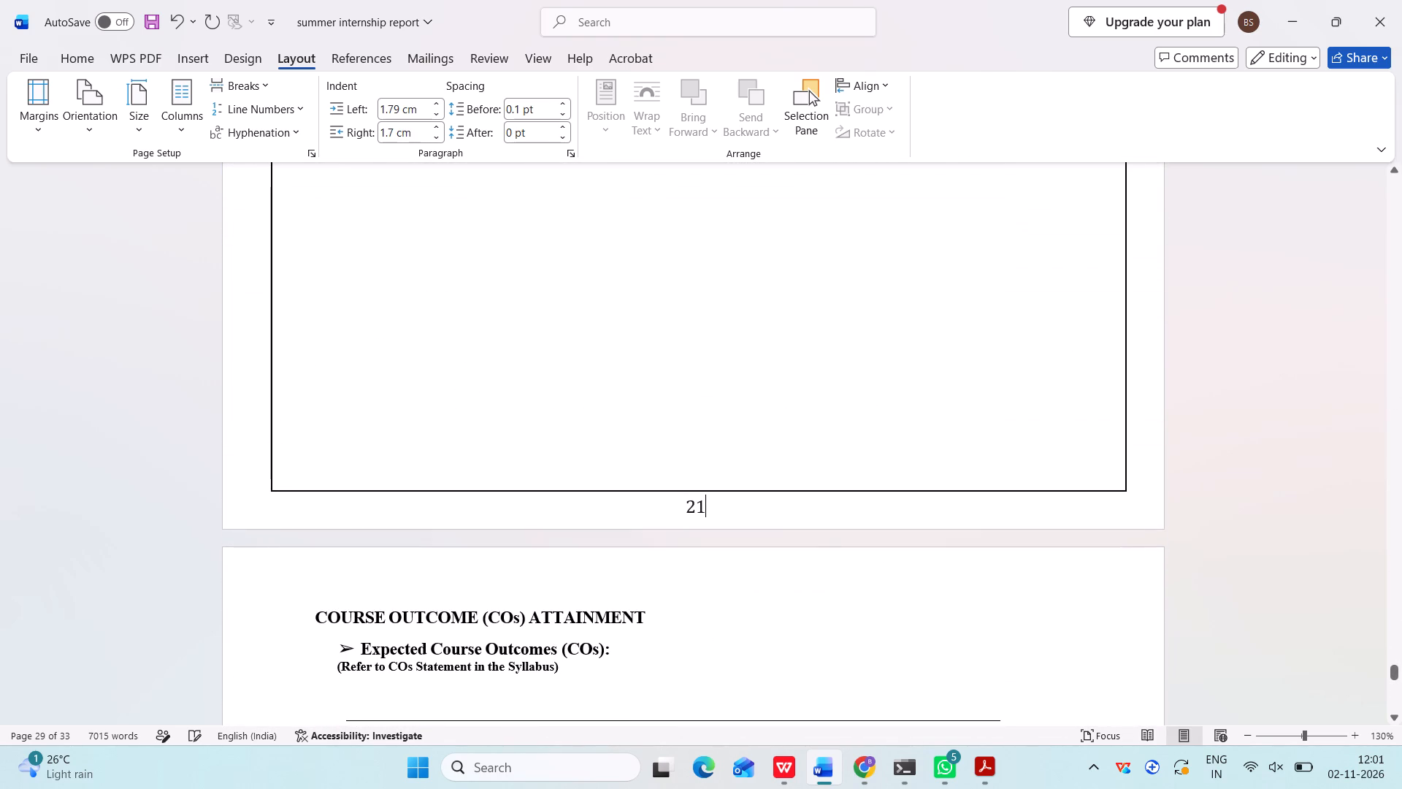
left_click_drag(704, 512, 693, 515)
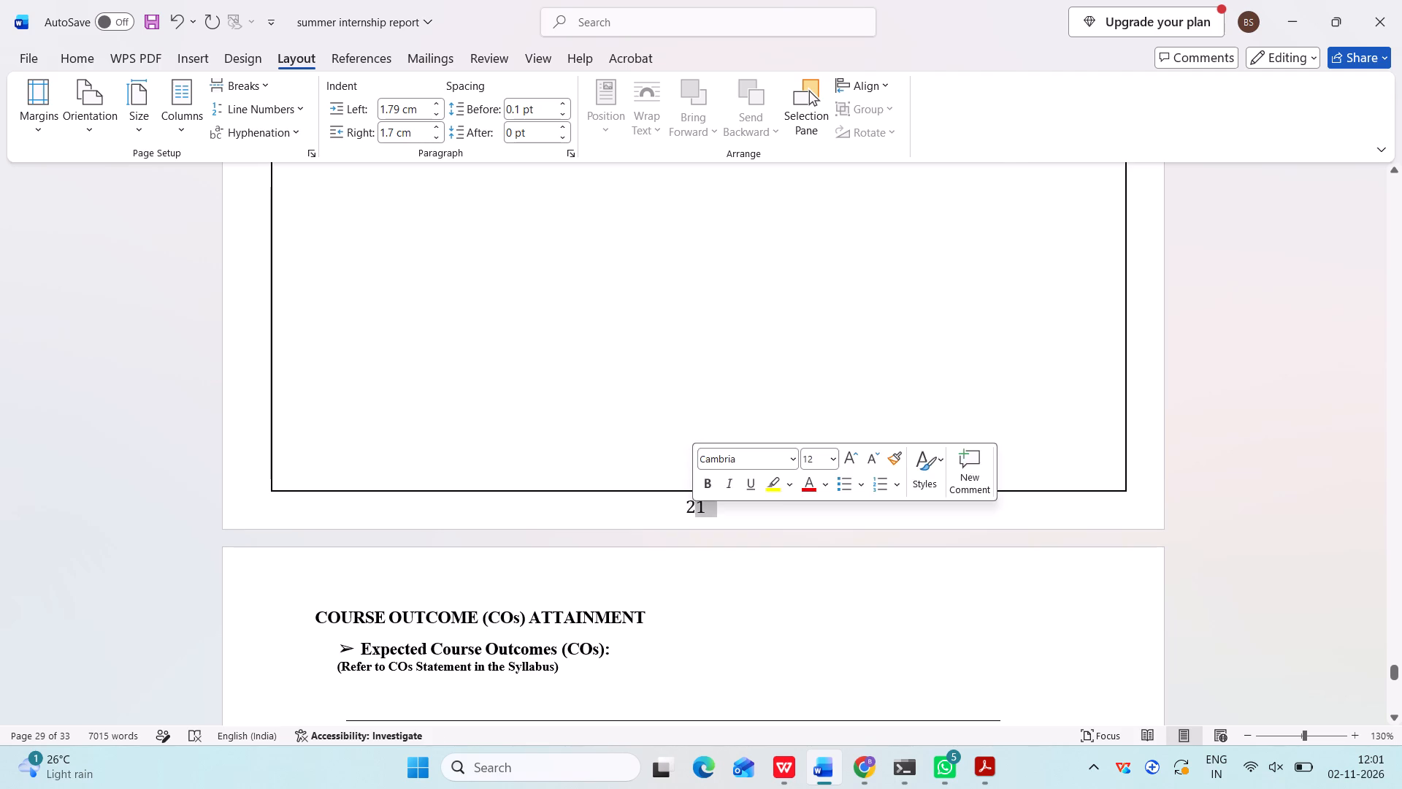
key("BackSpace")
scroll(693, 515, "up", 1)
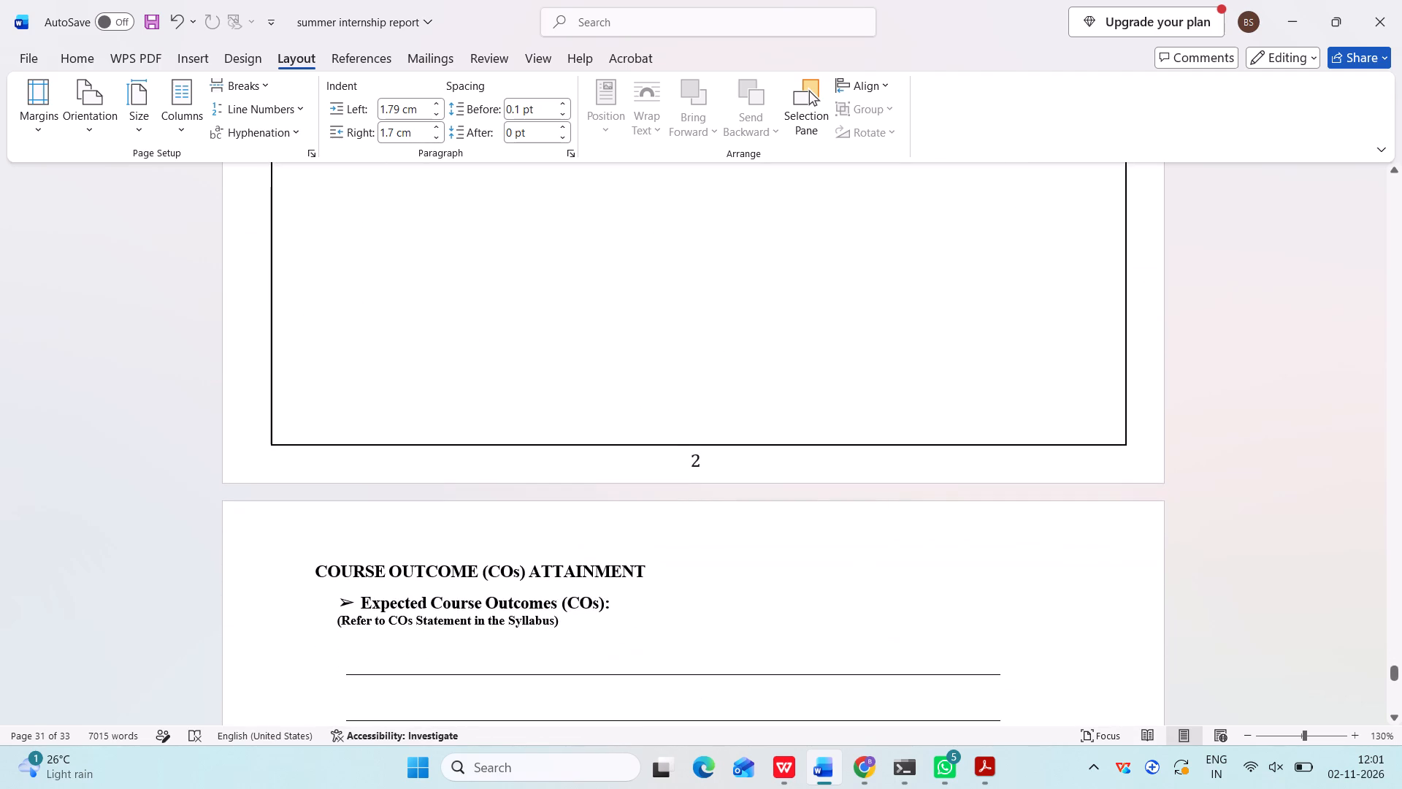
key("7")
Check the layout and page numbering from the Course Outcome pages back to the references.
scroll(693, 515, "down", 3)
scroll(693, 515, "up", 1)
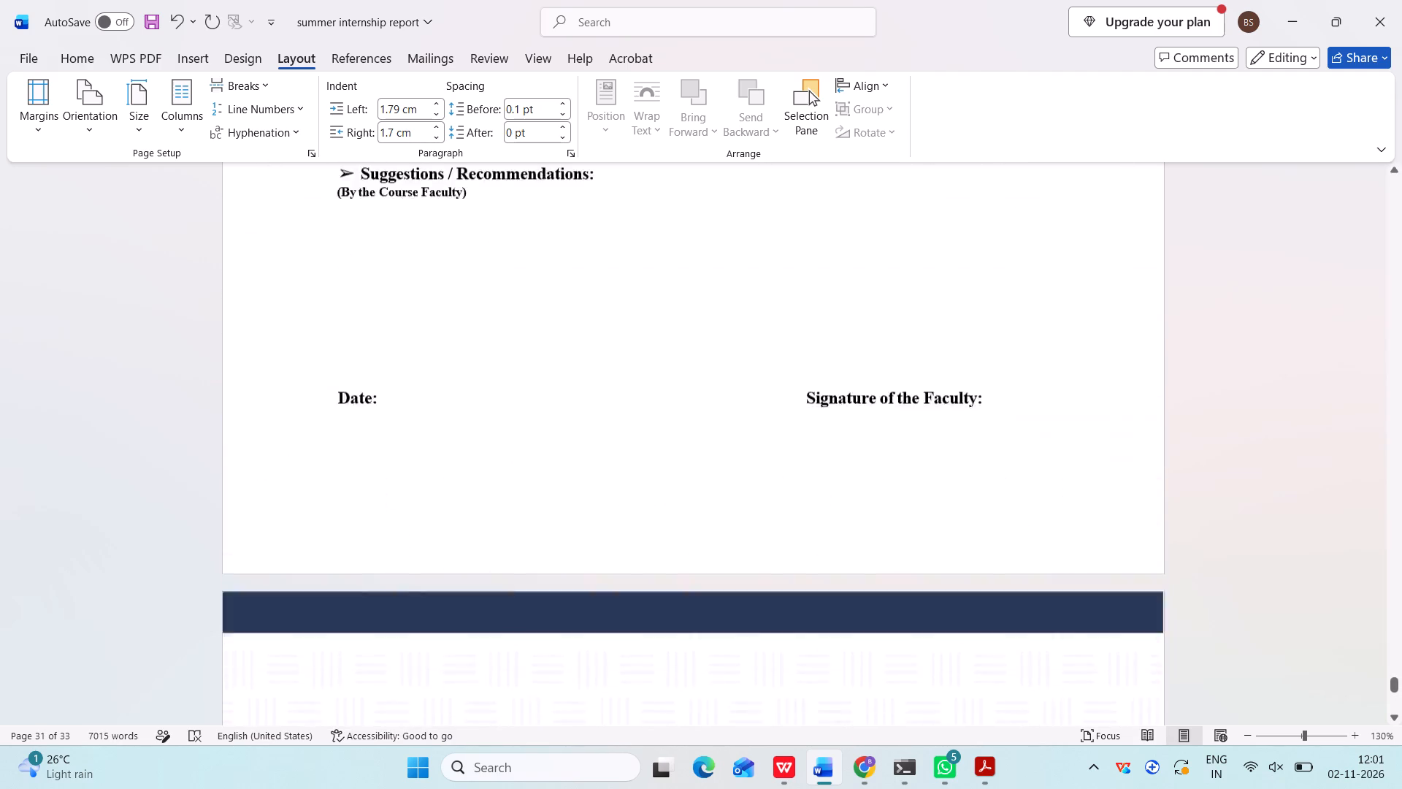
scroll(693, 515, "up", 2)
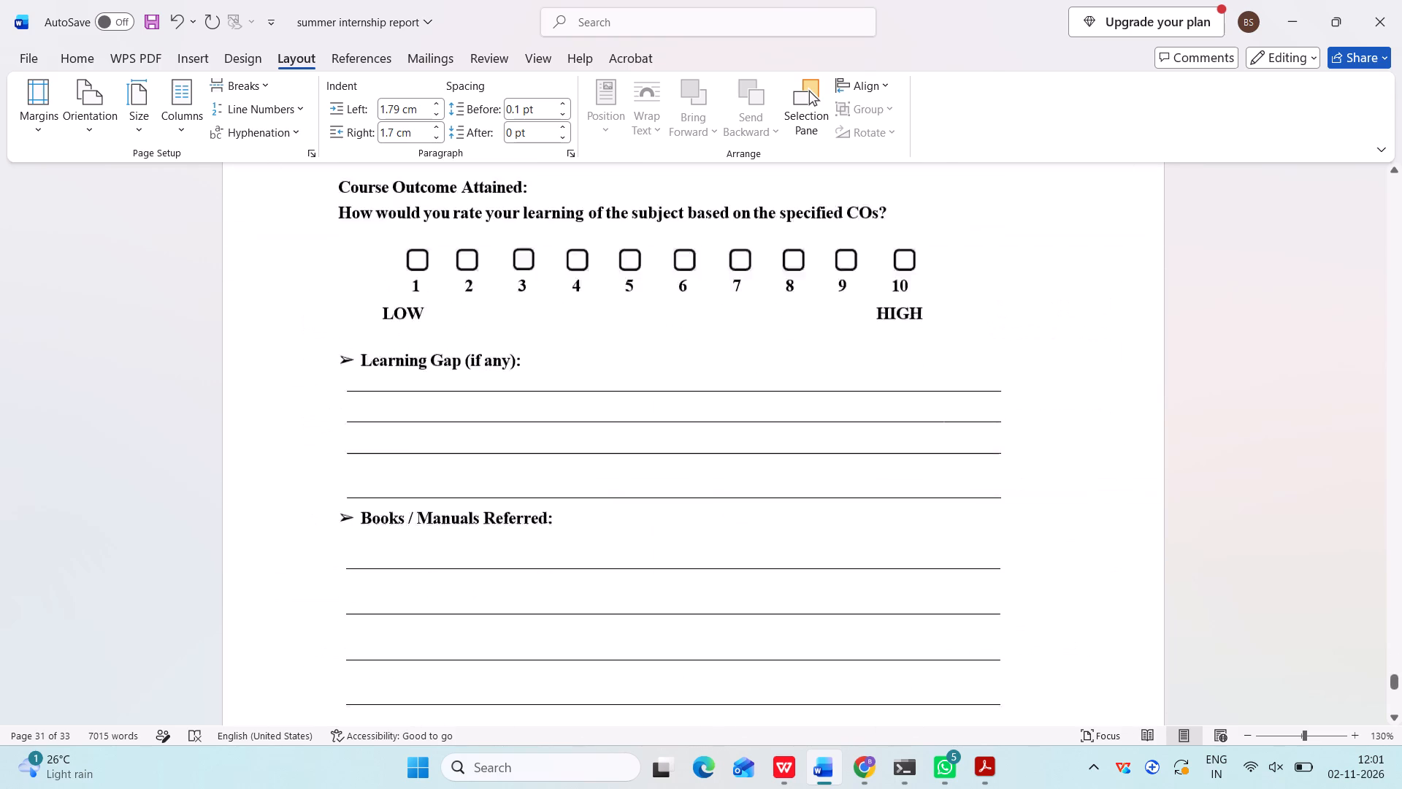
scroll(693, 515, "up", 3)
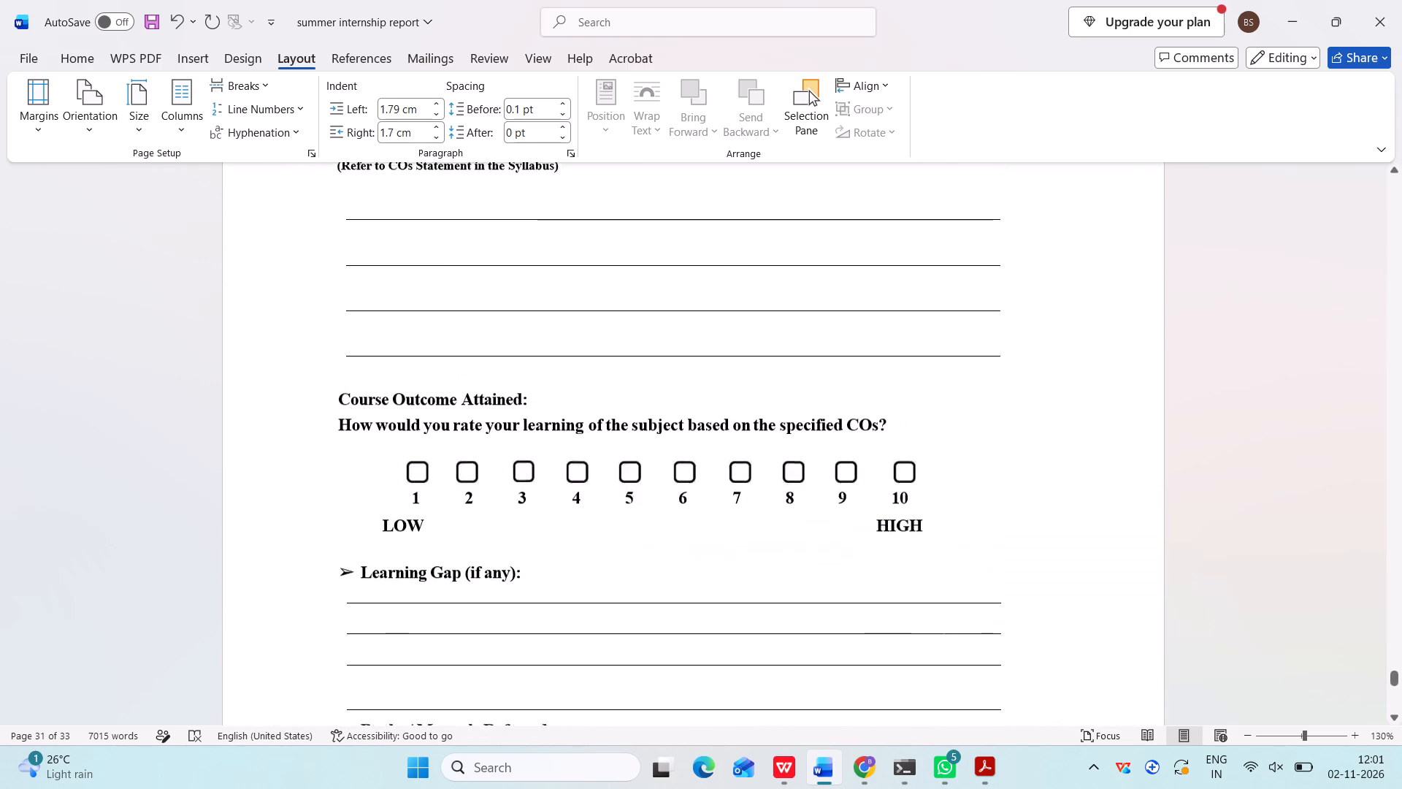
scroll(693, 515, "up", 1)
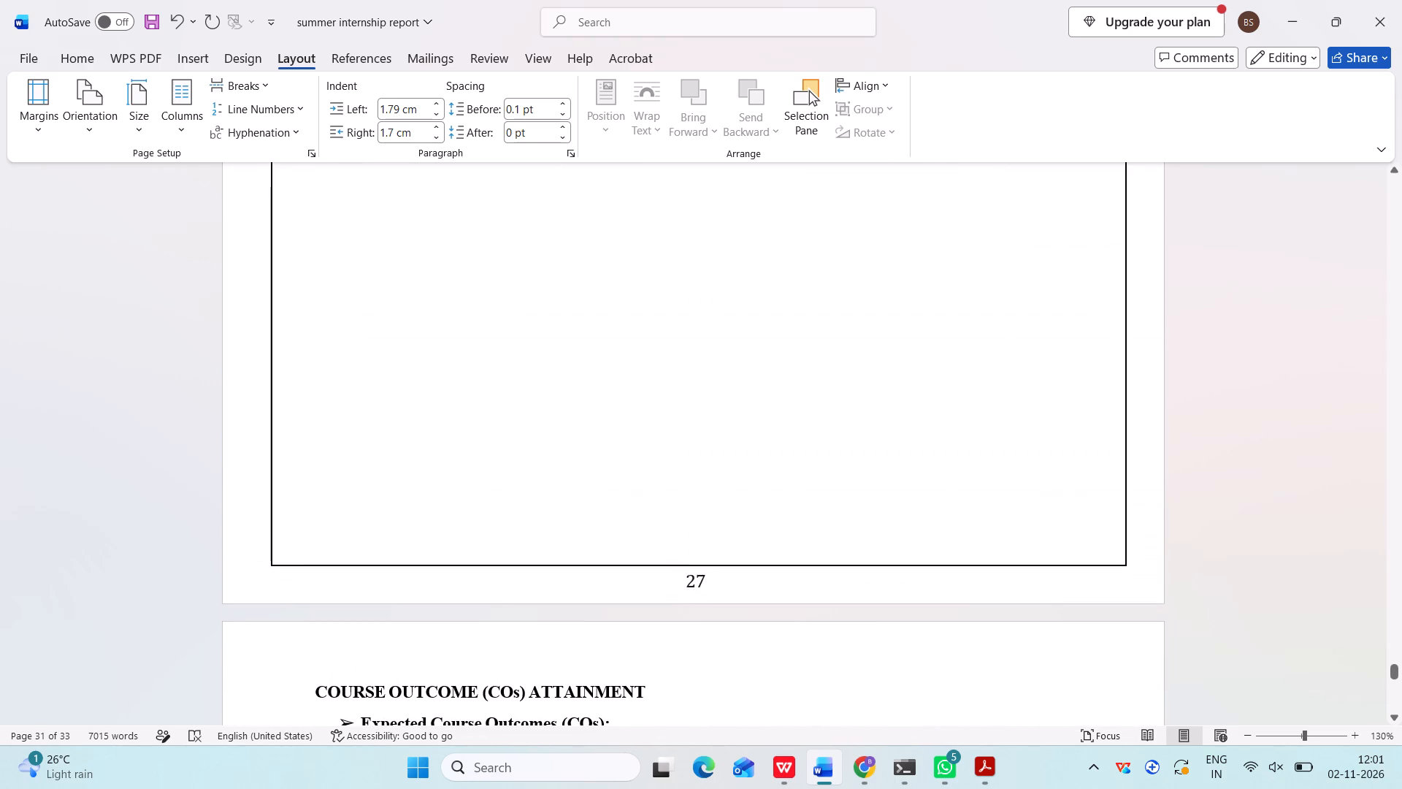
scroll(693, 515, "up", 8)
scroll(693, 515, "down", 1)
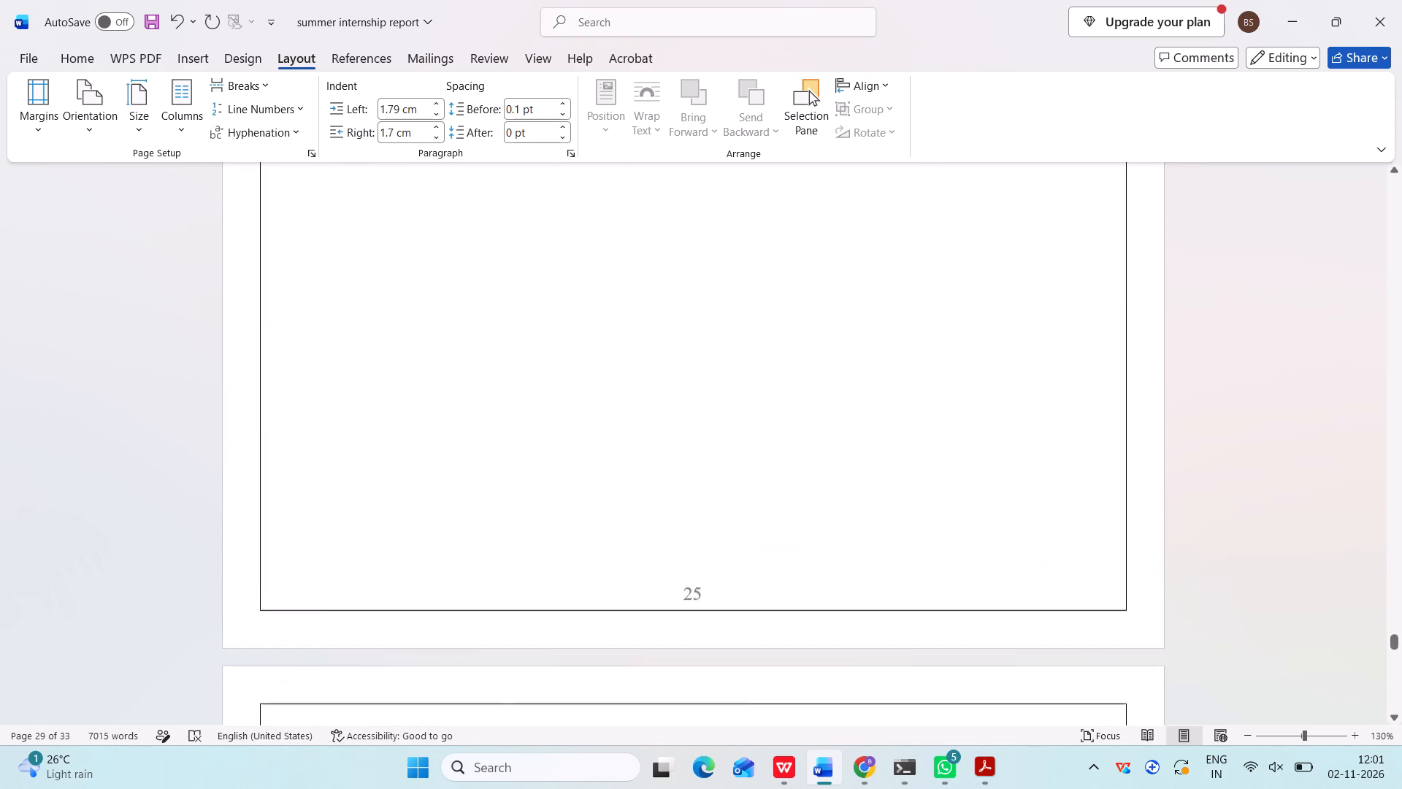
scroll(693, 515, "down", 1)
scroll(693, 515, "up", 10)
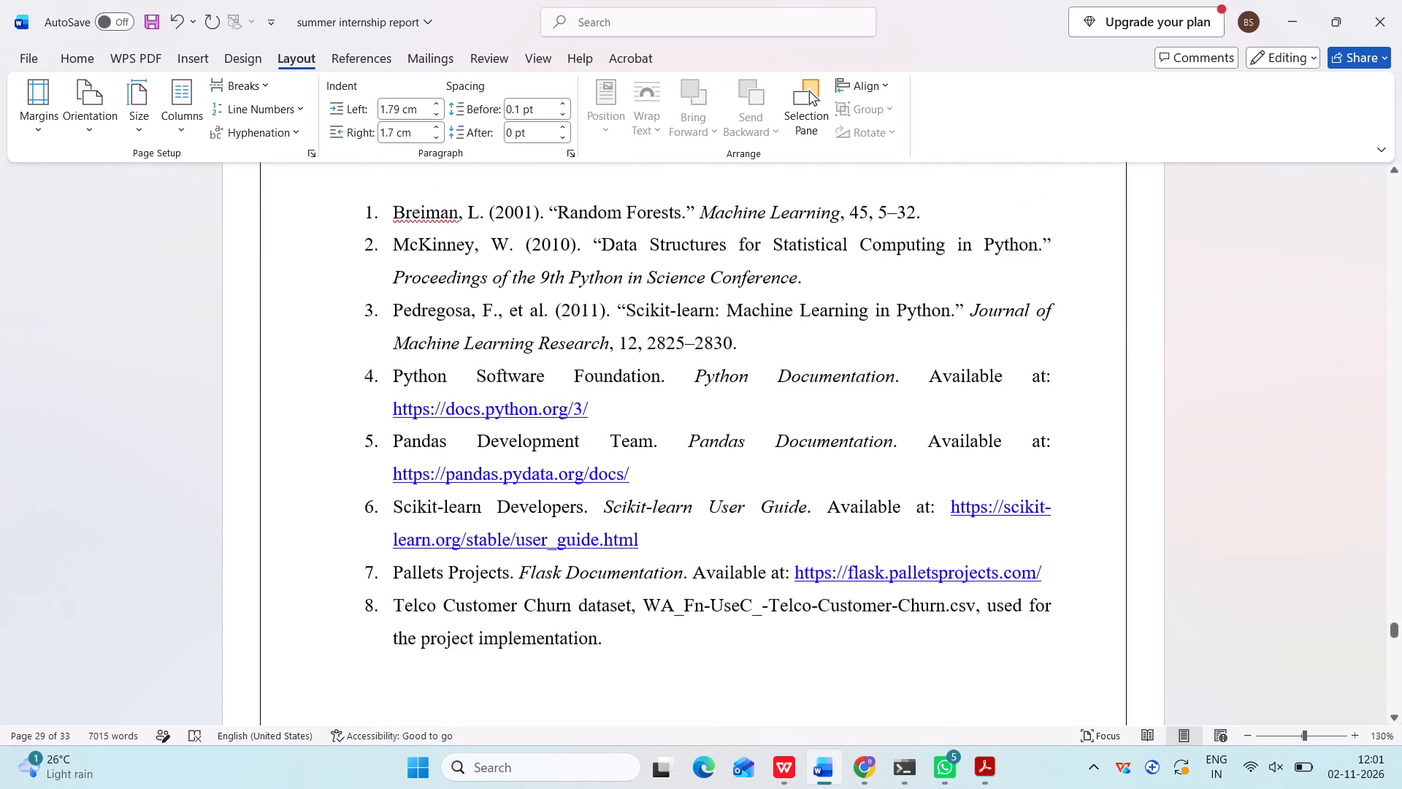
Check the layout and page numbering from the references back through the conclusion and Chapter 5 to Chapter 2.
scroll(693, 515, "up", 8)
scroll(693, 515, "down", 2)
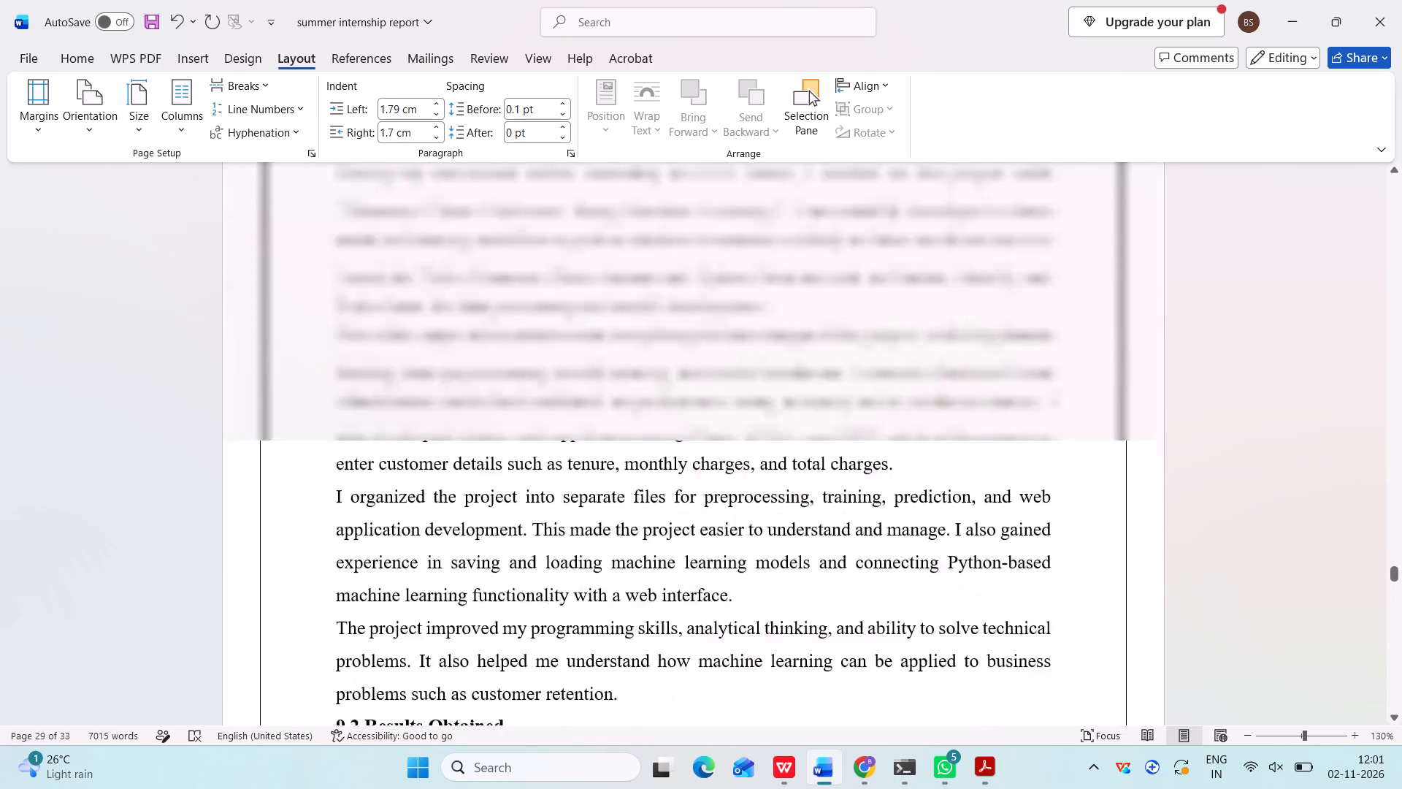
scroll(693, 515, "down", 3)
scroll(693, 515, "up", 2)
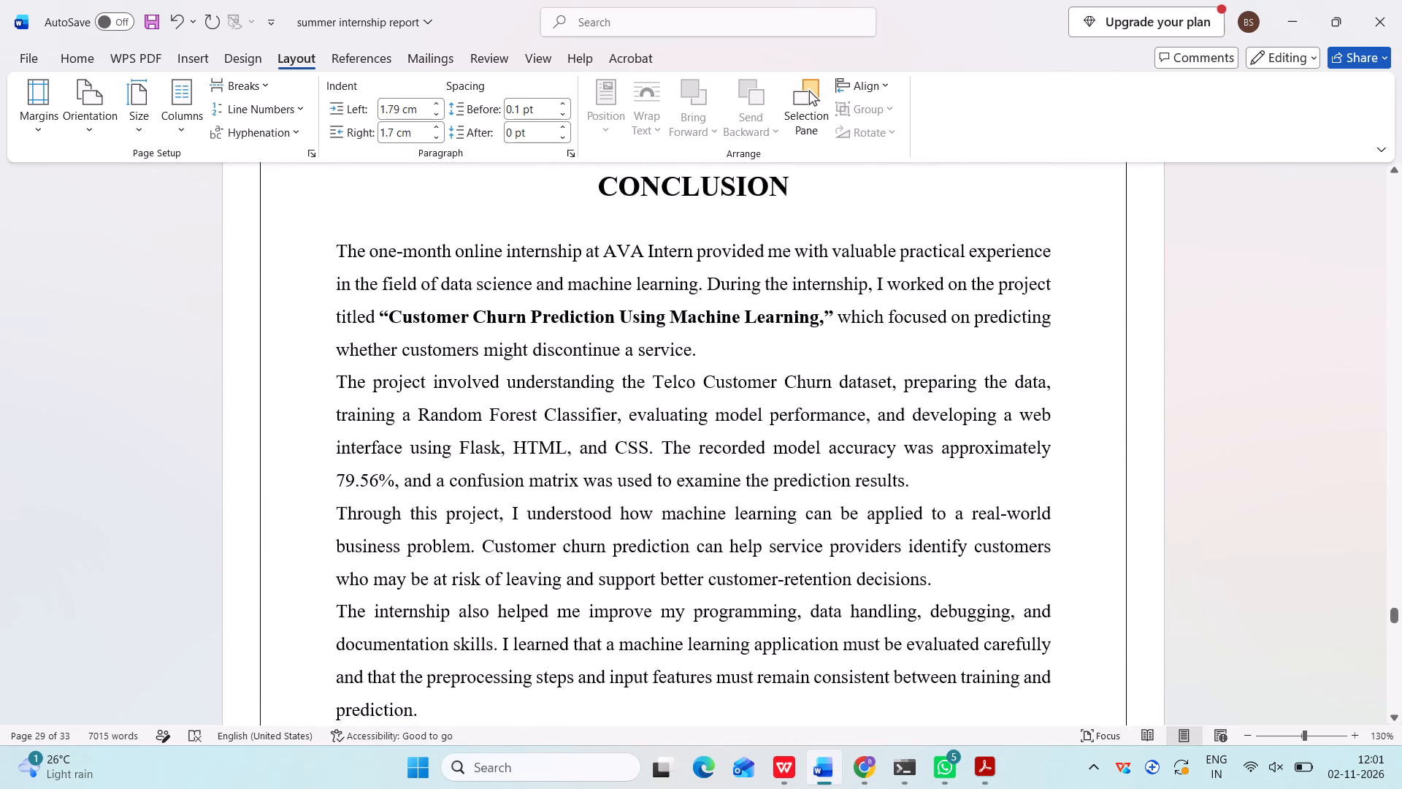
scroll(693, 515, "up", 14)
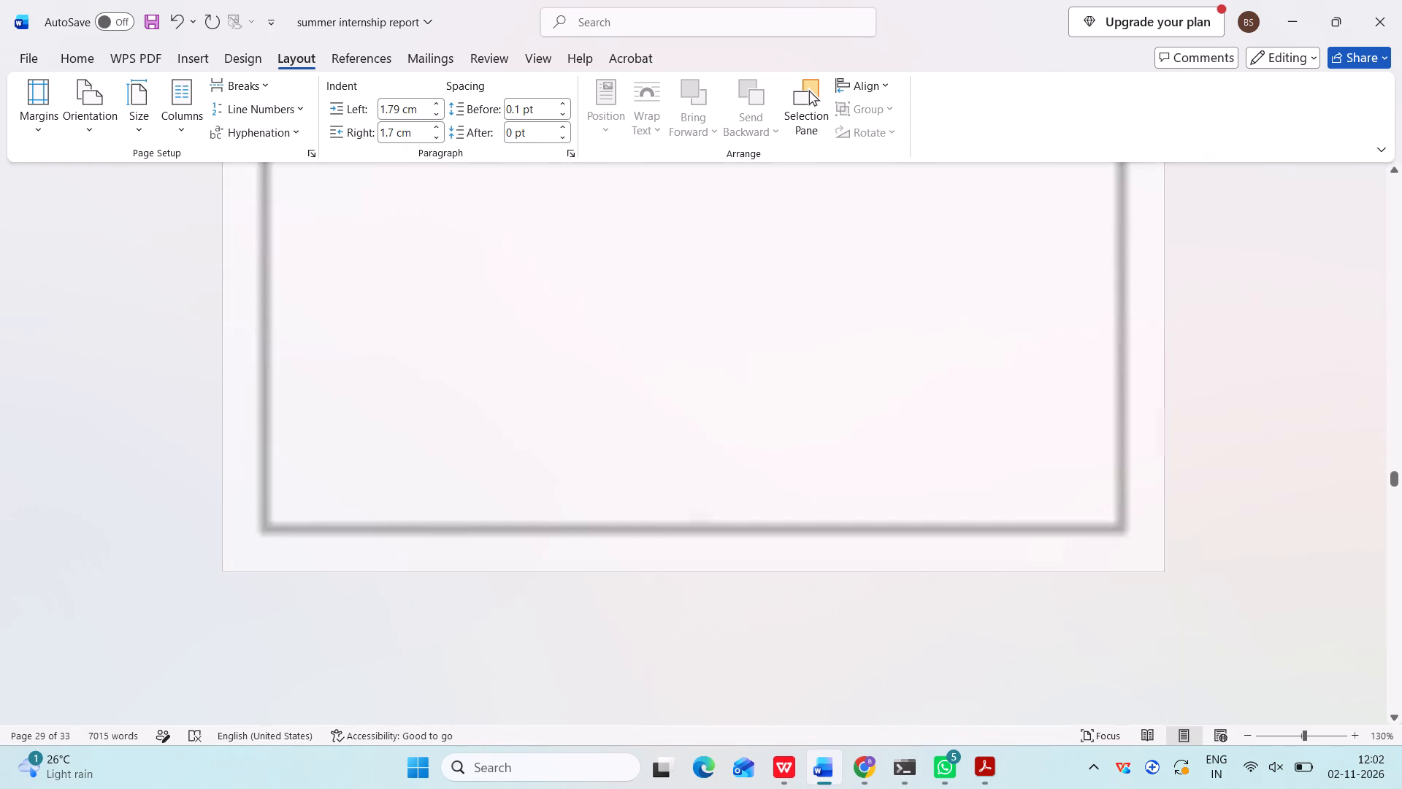
scroll(693, 515, "up", 10)
scroll(693, 515, "down", 1)
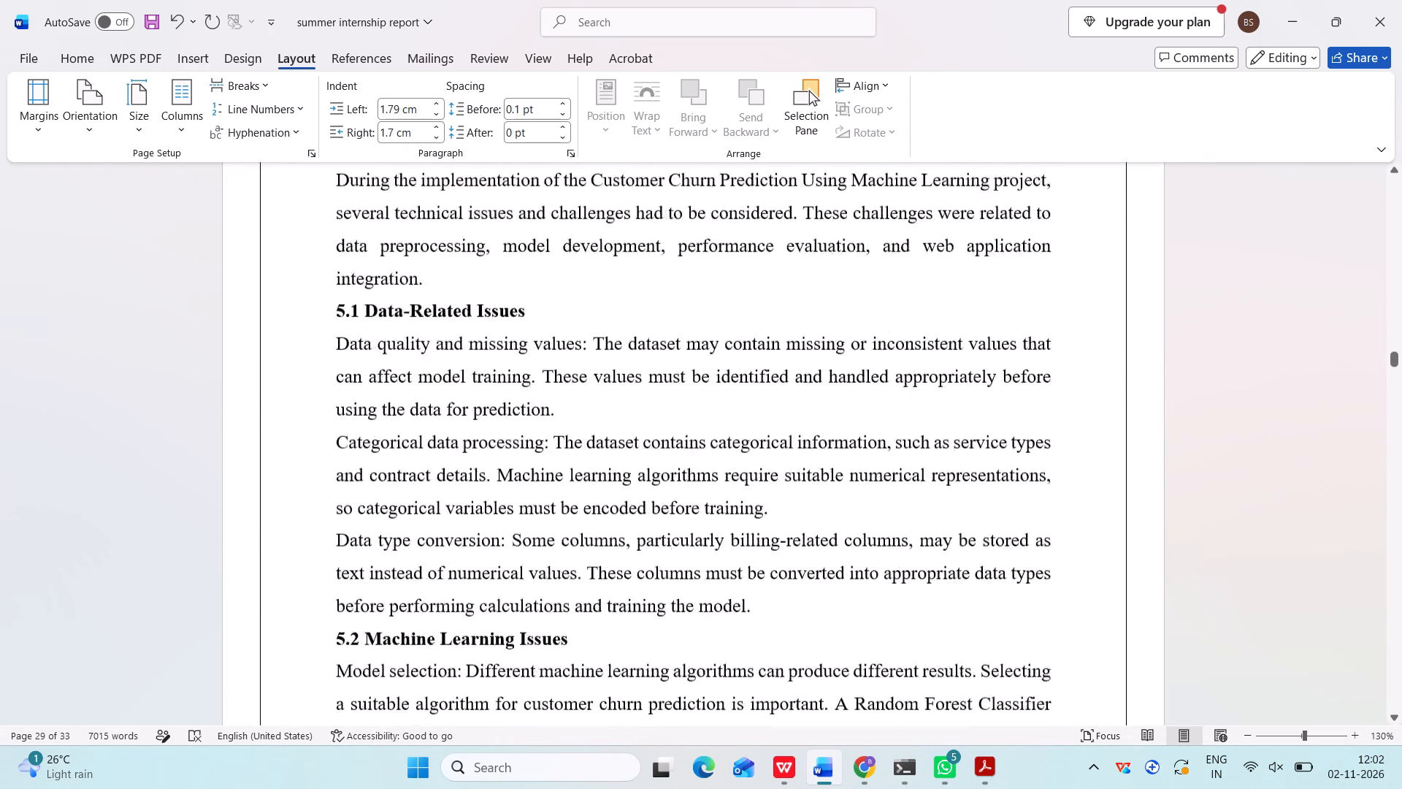
scroll(693, 515, "down", 1)
scroll(693, 515, "up", 6)
scroll(693, 515, "down", 1)
scroll(693, 515, "up", 18)
scroll(693, 515, "up", 12)
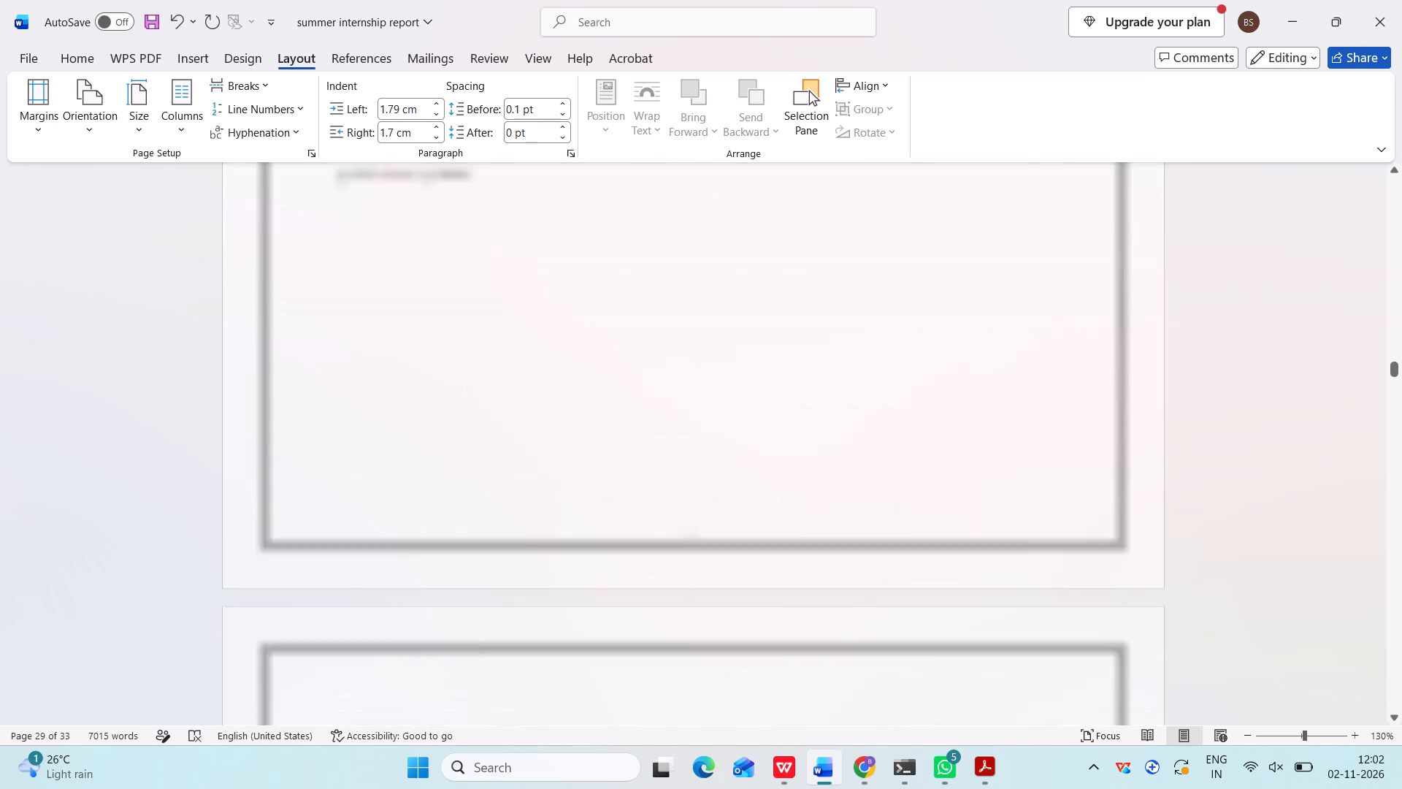
scroll(693, 515, "up", 5)
Examine the pages side by side, from the references and appendix back to the certificate and table of contents.
scroll(693, 515, "down", 3, "ctrl")
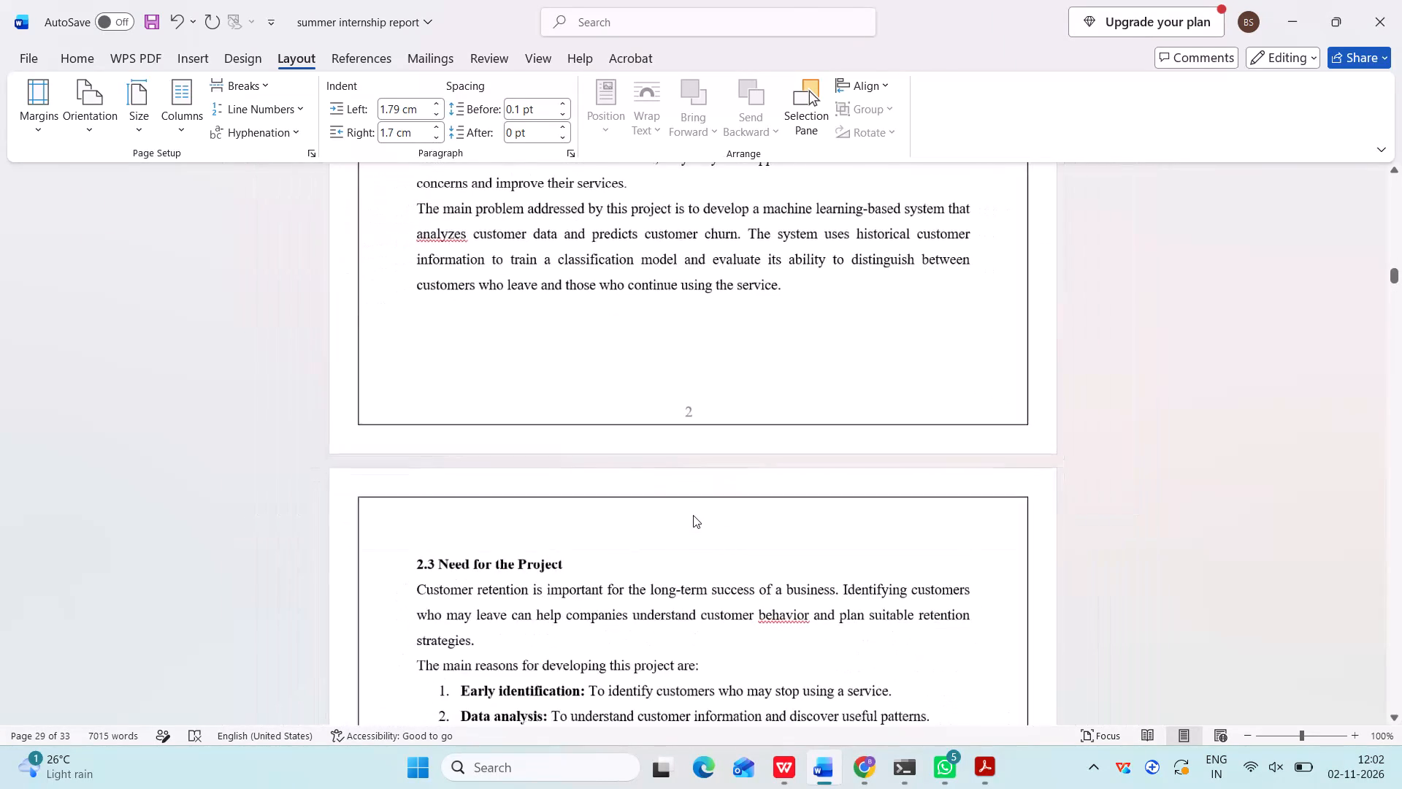
scroll(693, 515, "down", 10, "ctrl")
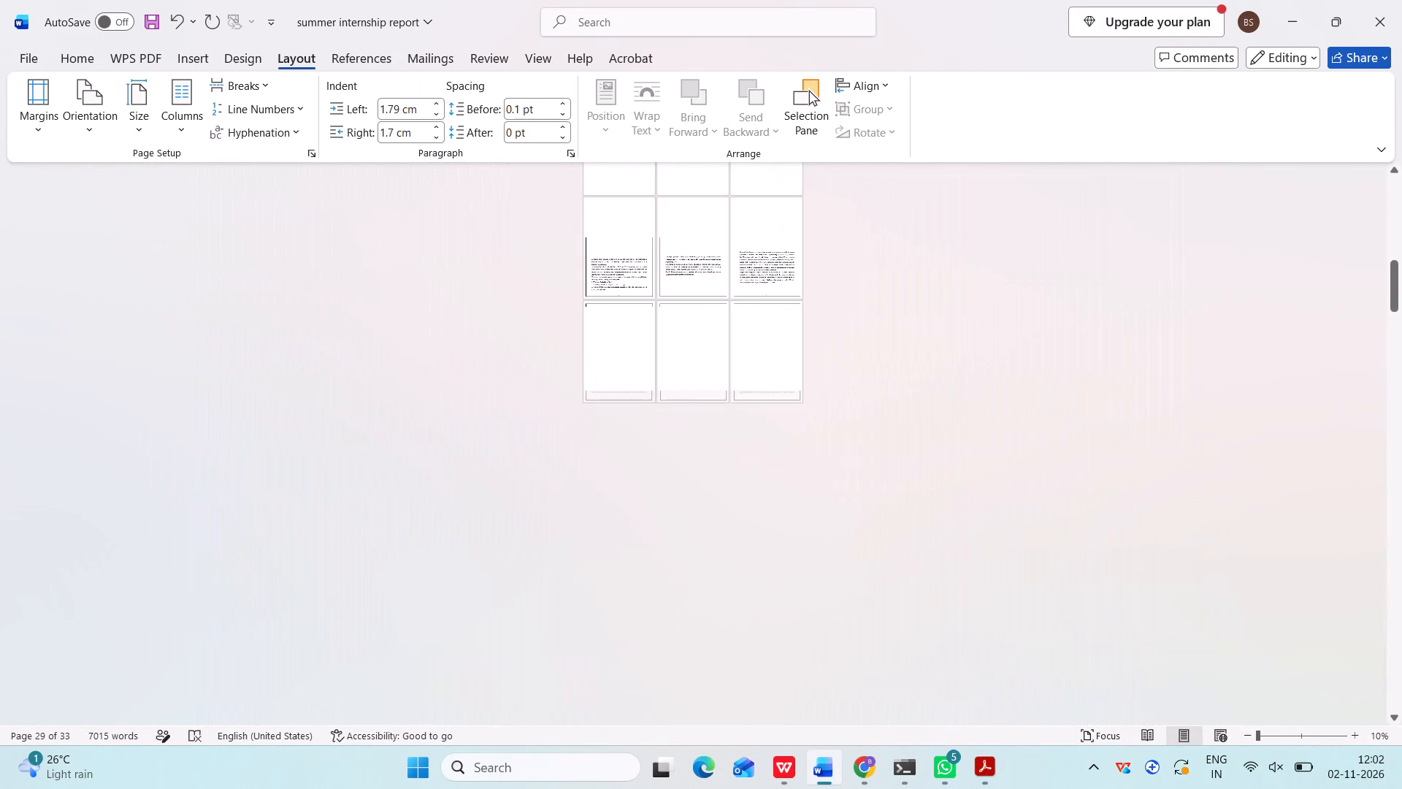
scroll(693, 515, "up", 6, "ctrl")
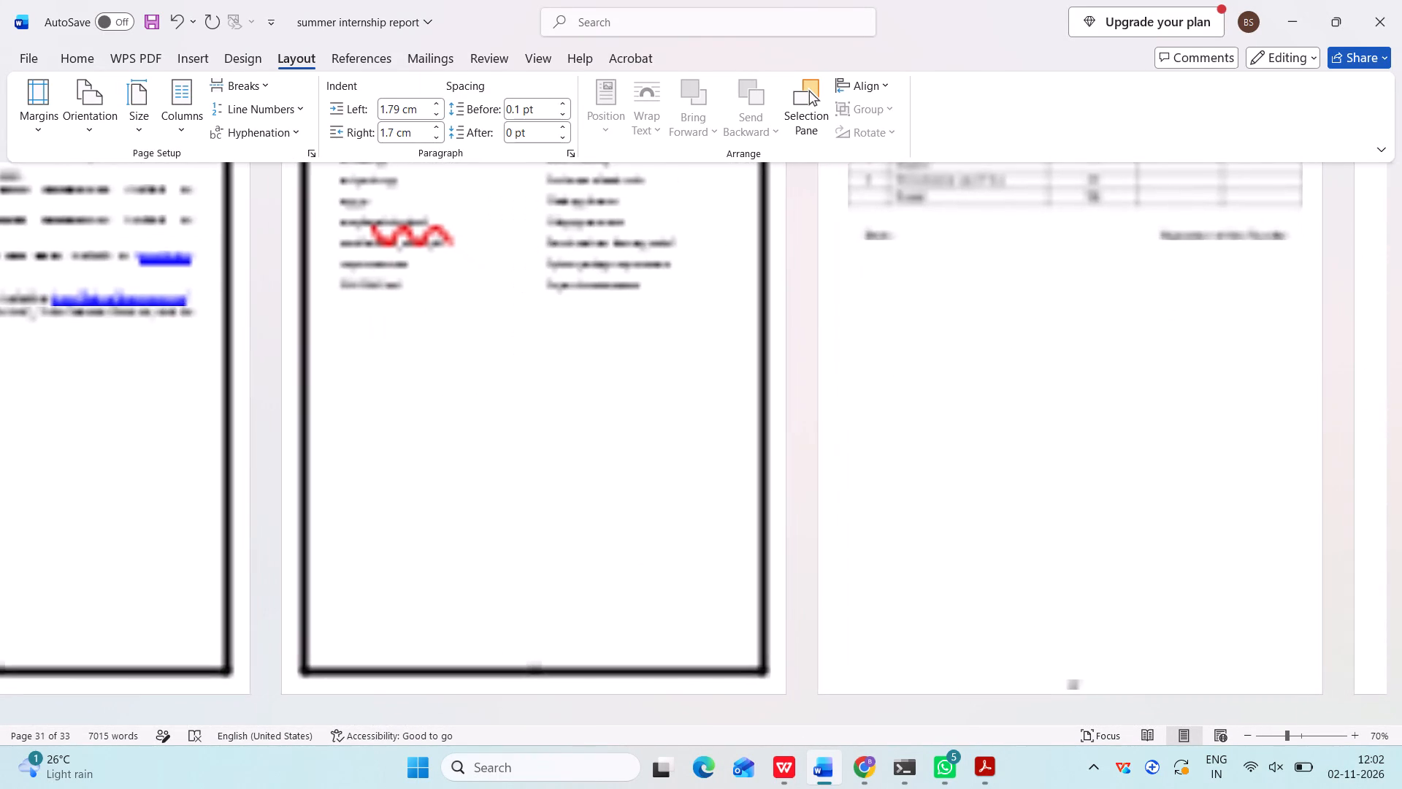
scroll(693, 515, "up", 7)
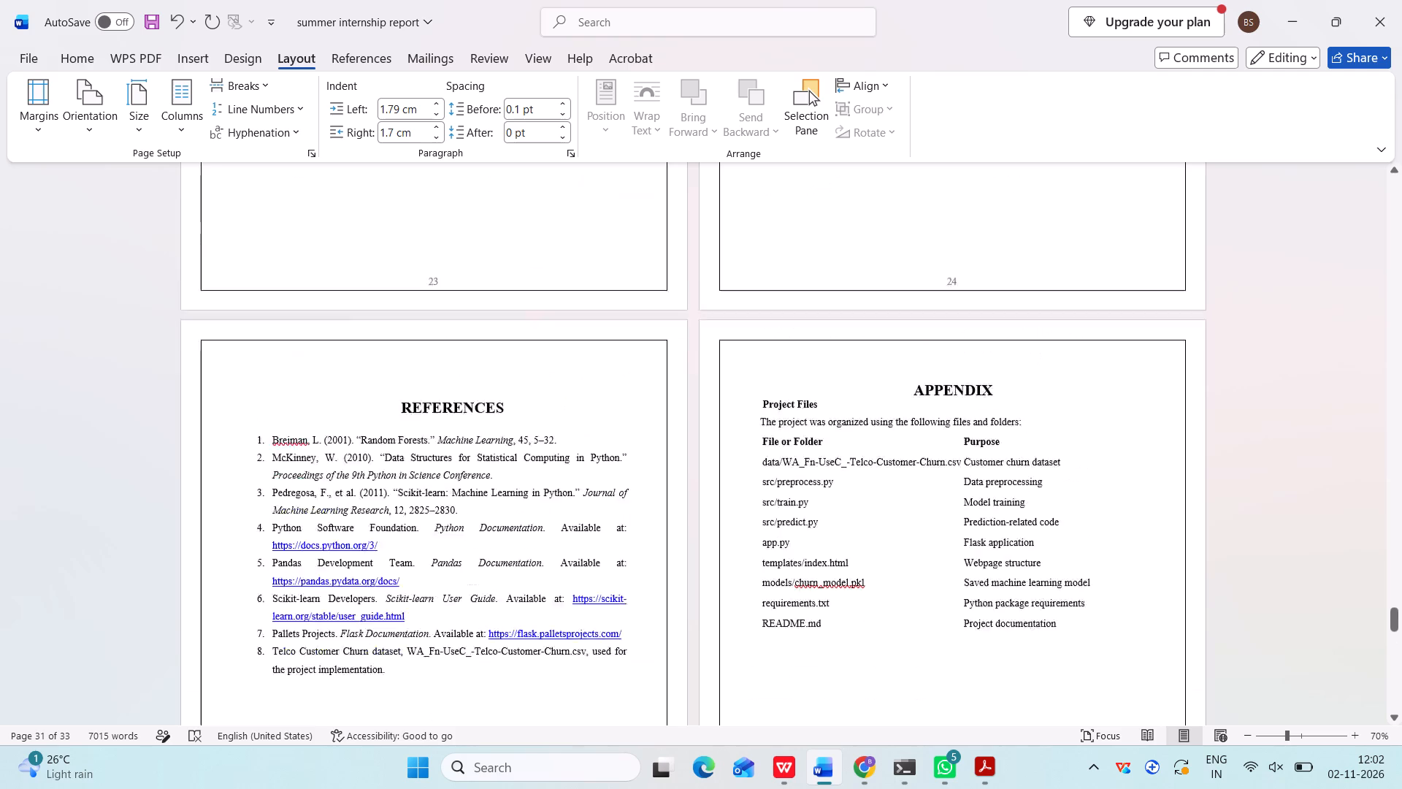
scroll(693, 515, "up", 5)
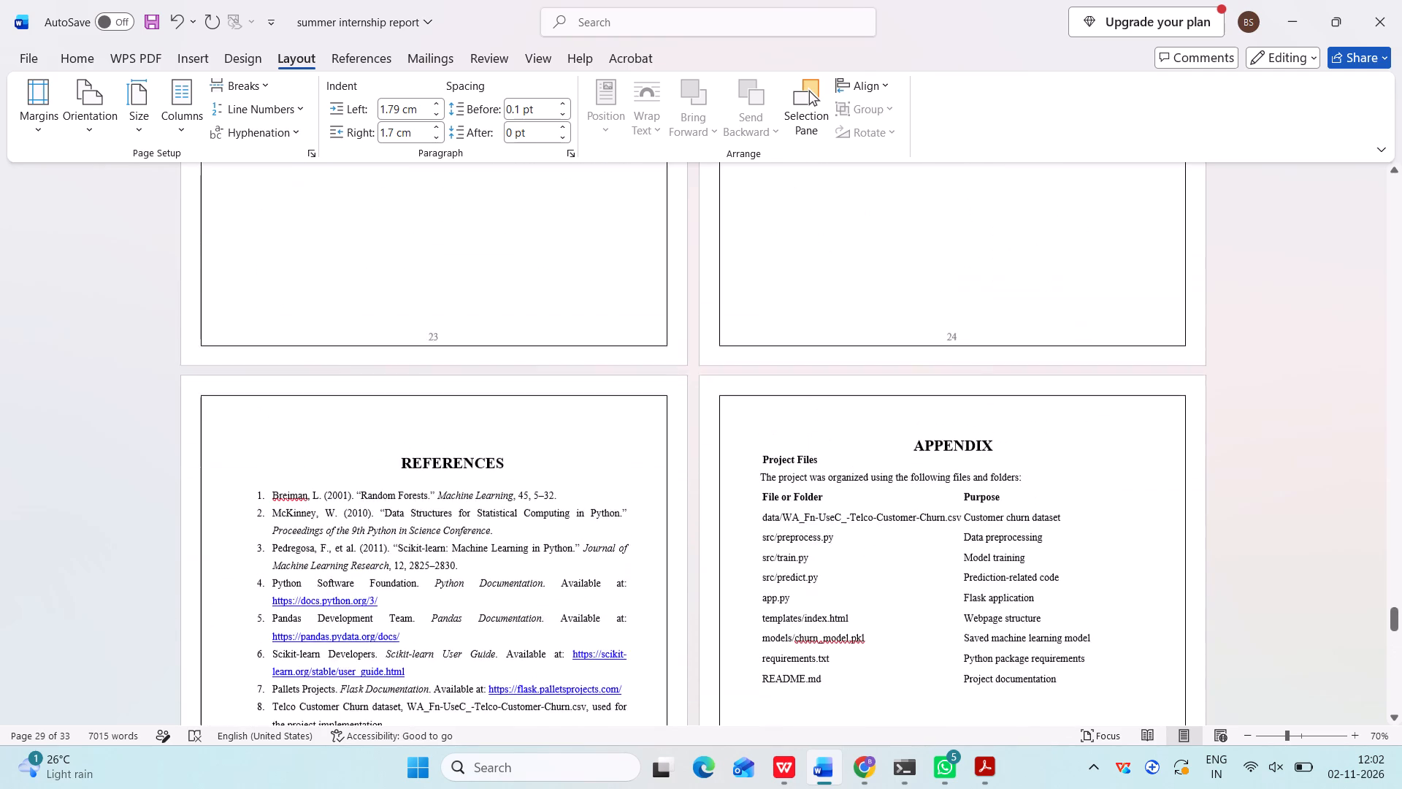
scroll(693, 515, "up", 6)
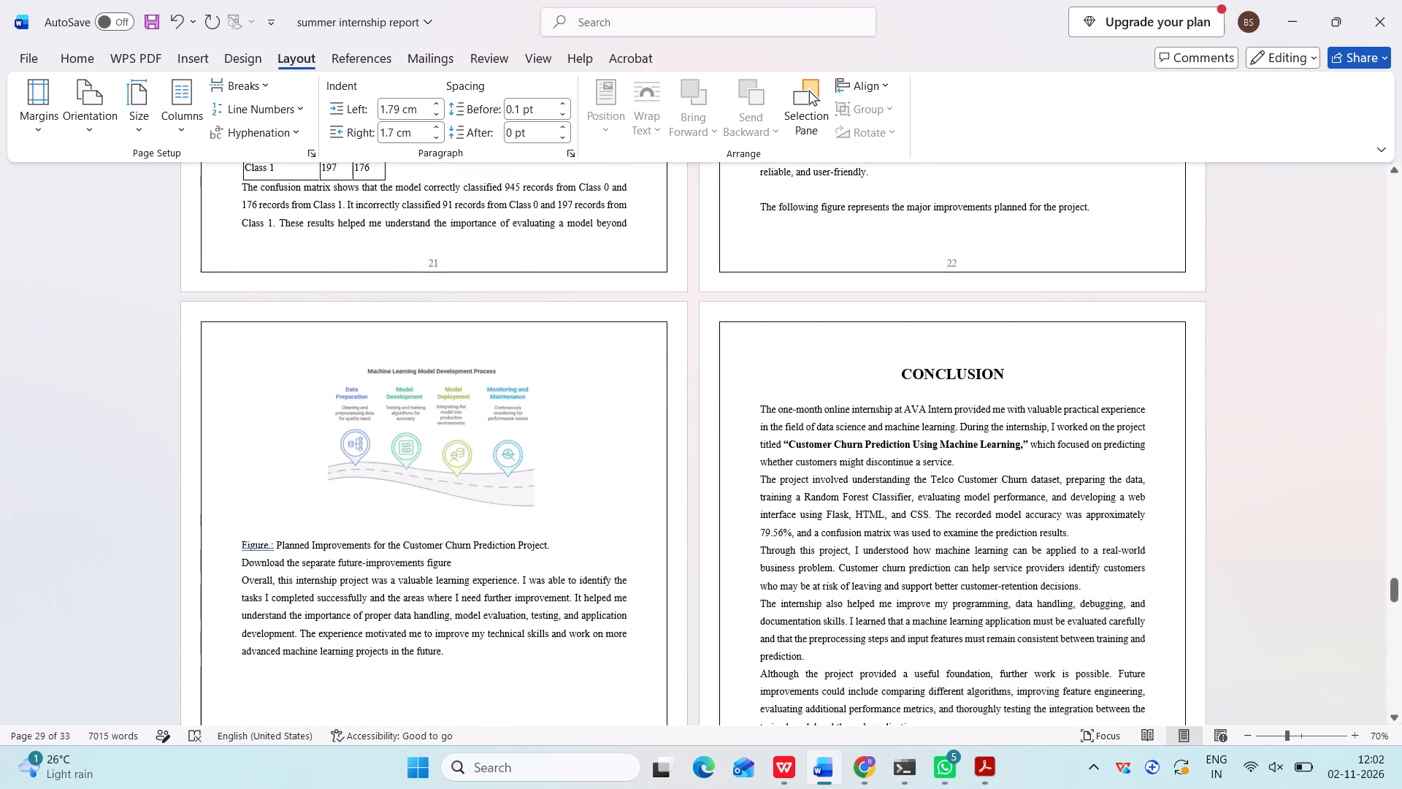
scroll(693, 515, "up", 7)
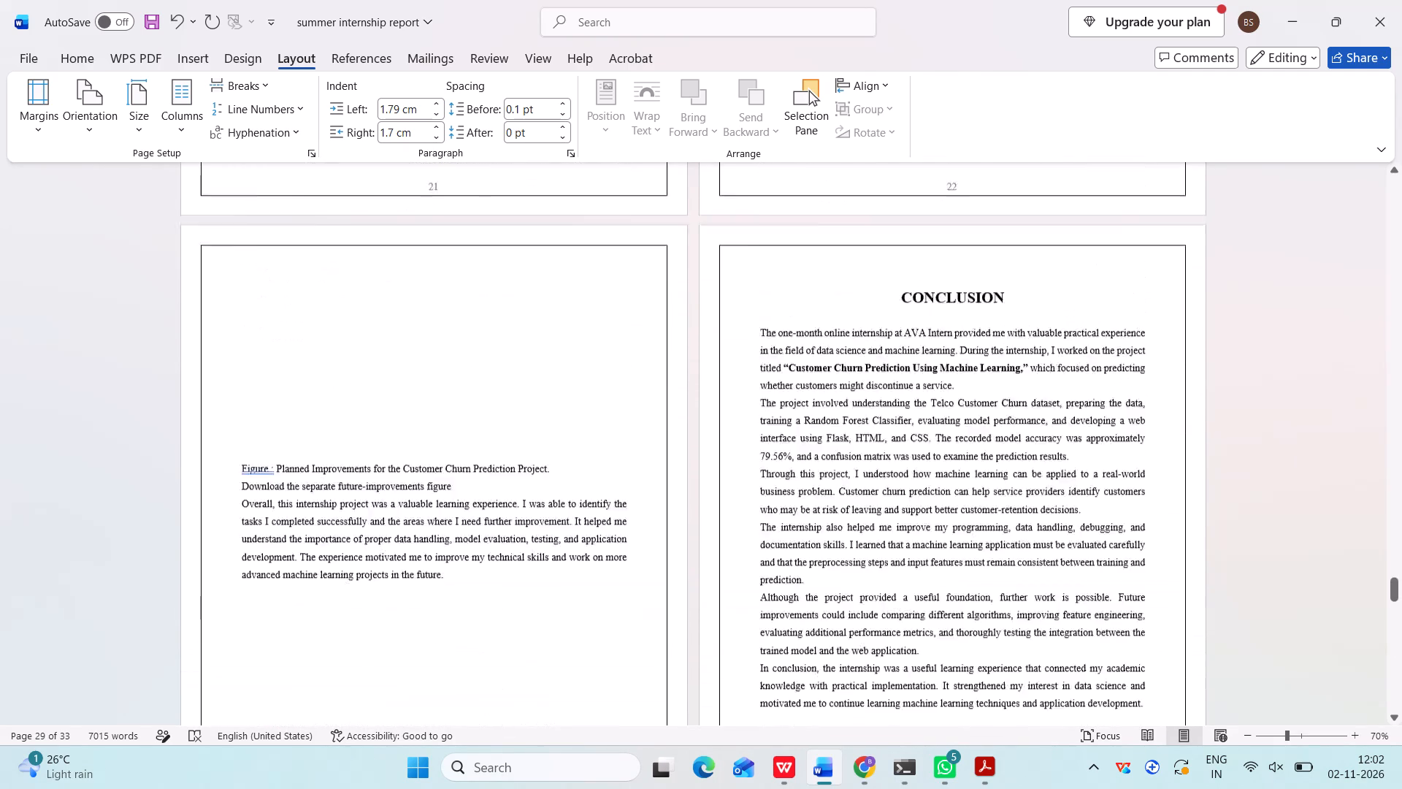
scroll(693, 515, "up", 20)
scroll(693, 515, "up", 20)
scroll(693, 515, "up", 20)
scroll(693, 515, "up", 5)
scroll(693, 515, "down", 9)
scroll(693, 515, "up", 2)
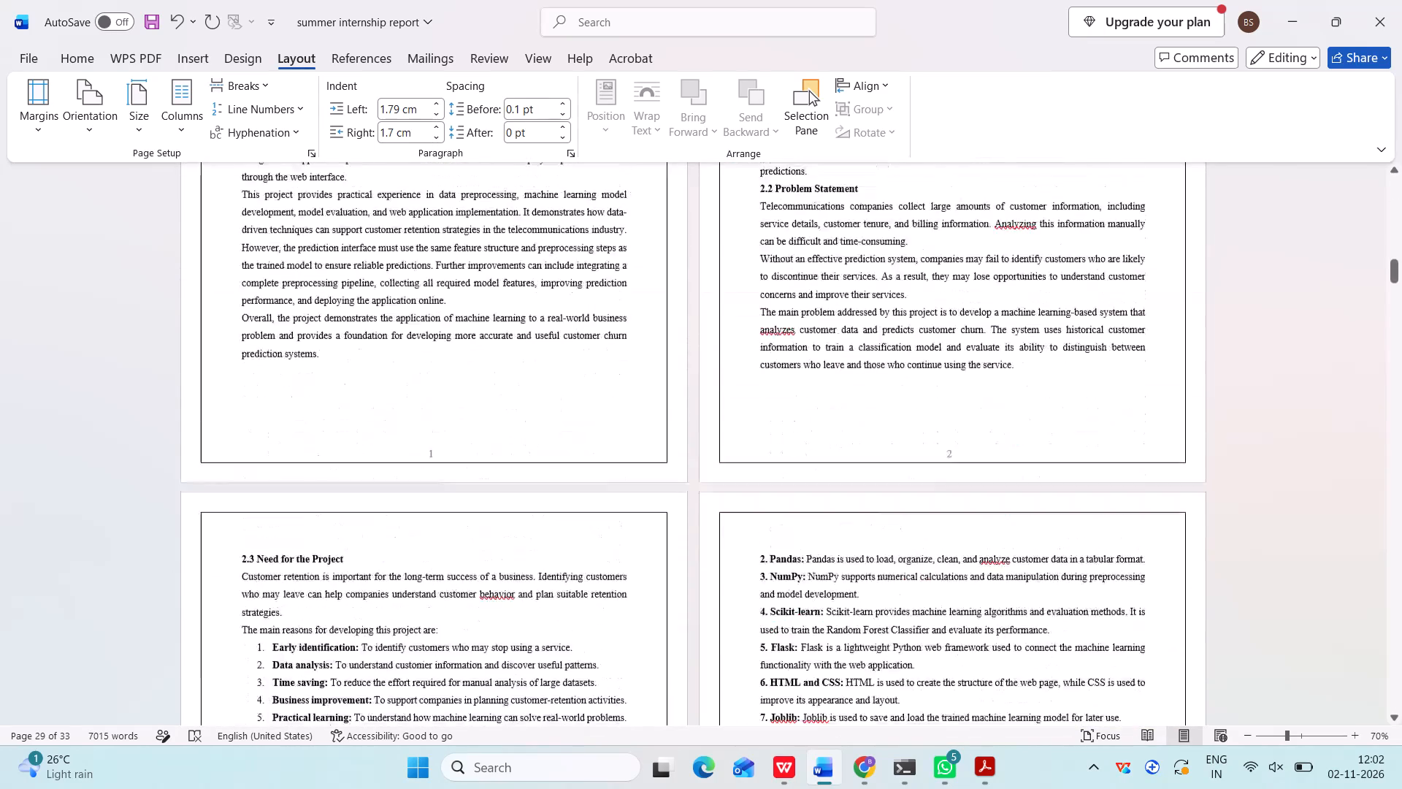
scroll(693, 515, "up", 4)
scroll(693, 515, "down", 3)
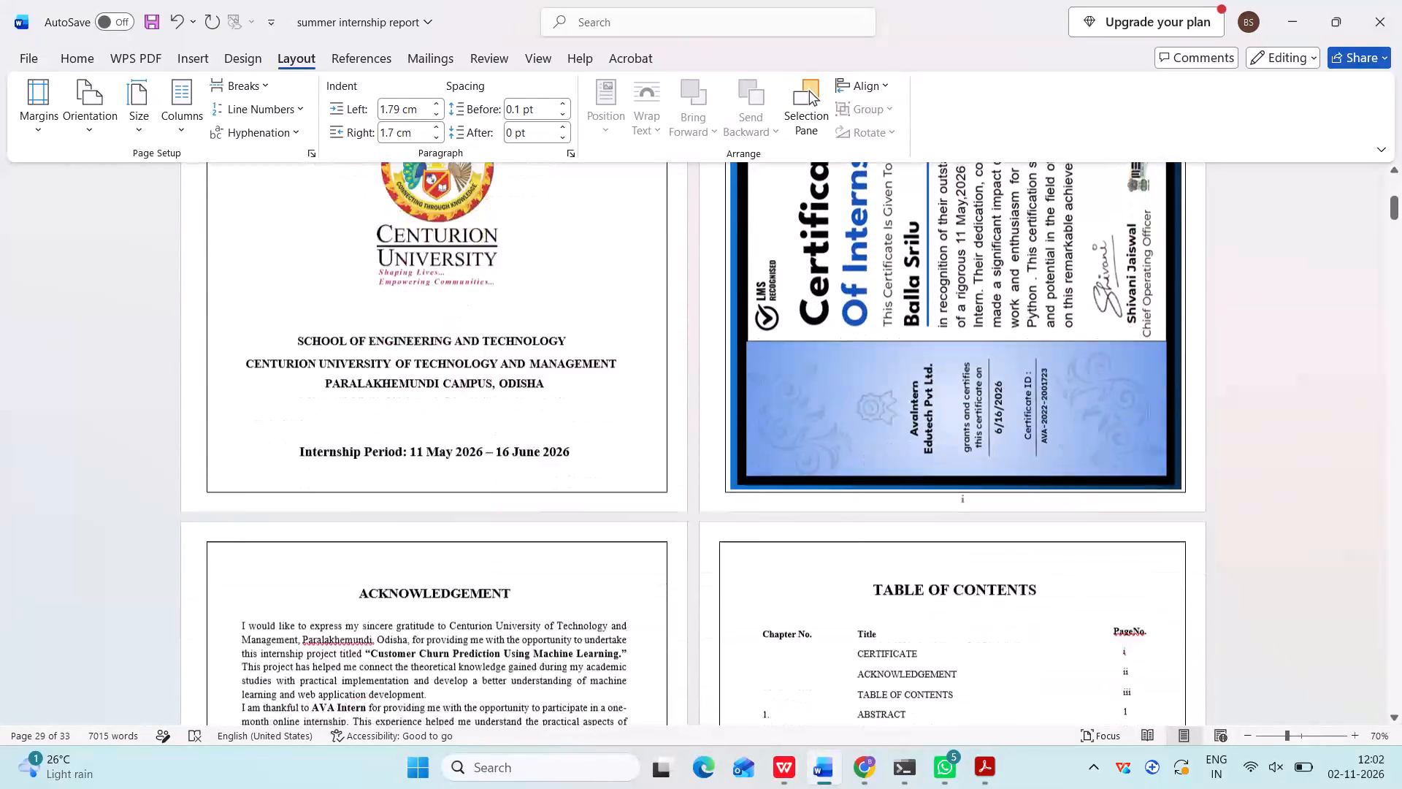
scroll(693, 515, "down", 1)
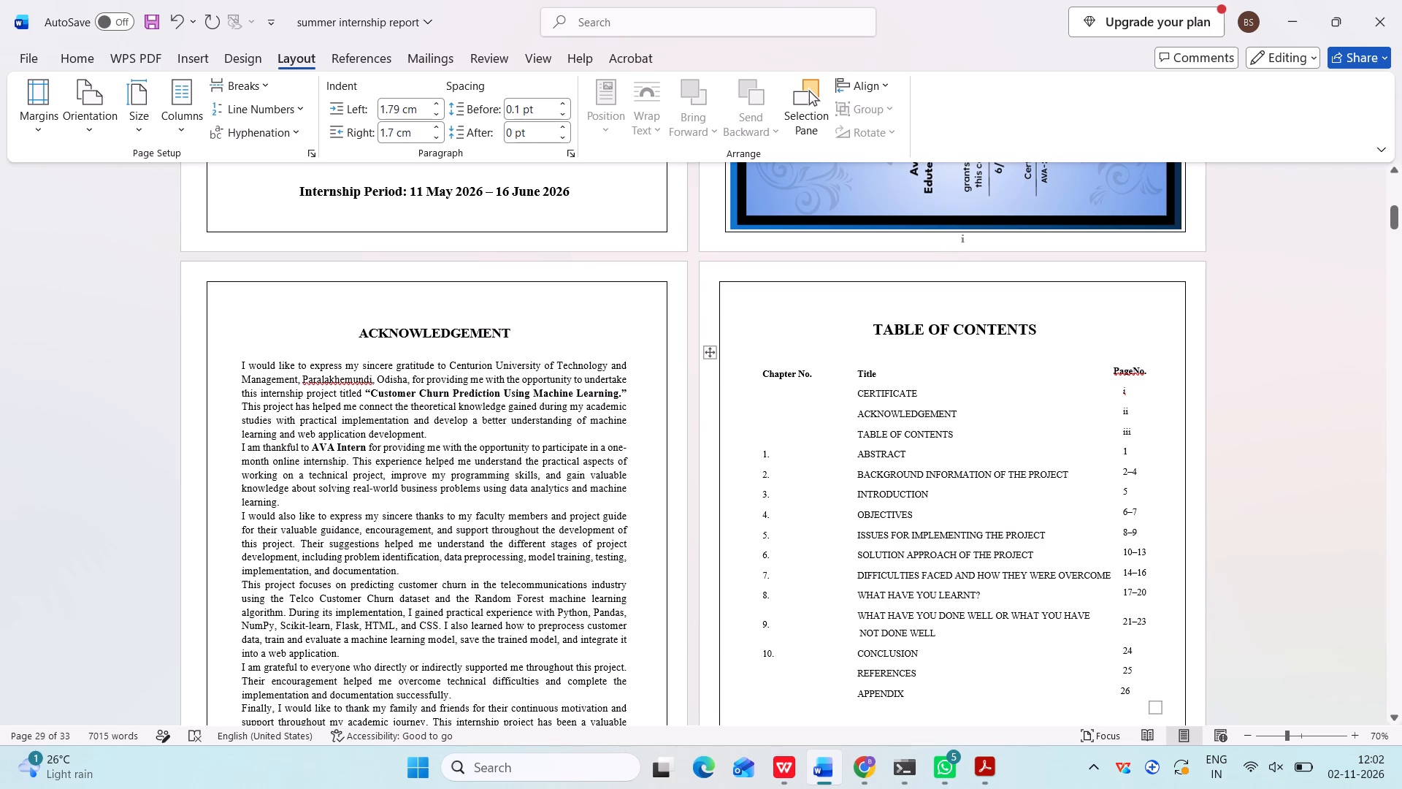
Compare the chapter page numbers with the table of contents, from the first chapters through to the appendix.
scroll(1131, 696, "down", 20)
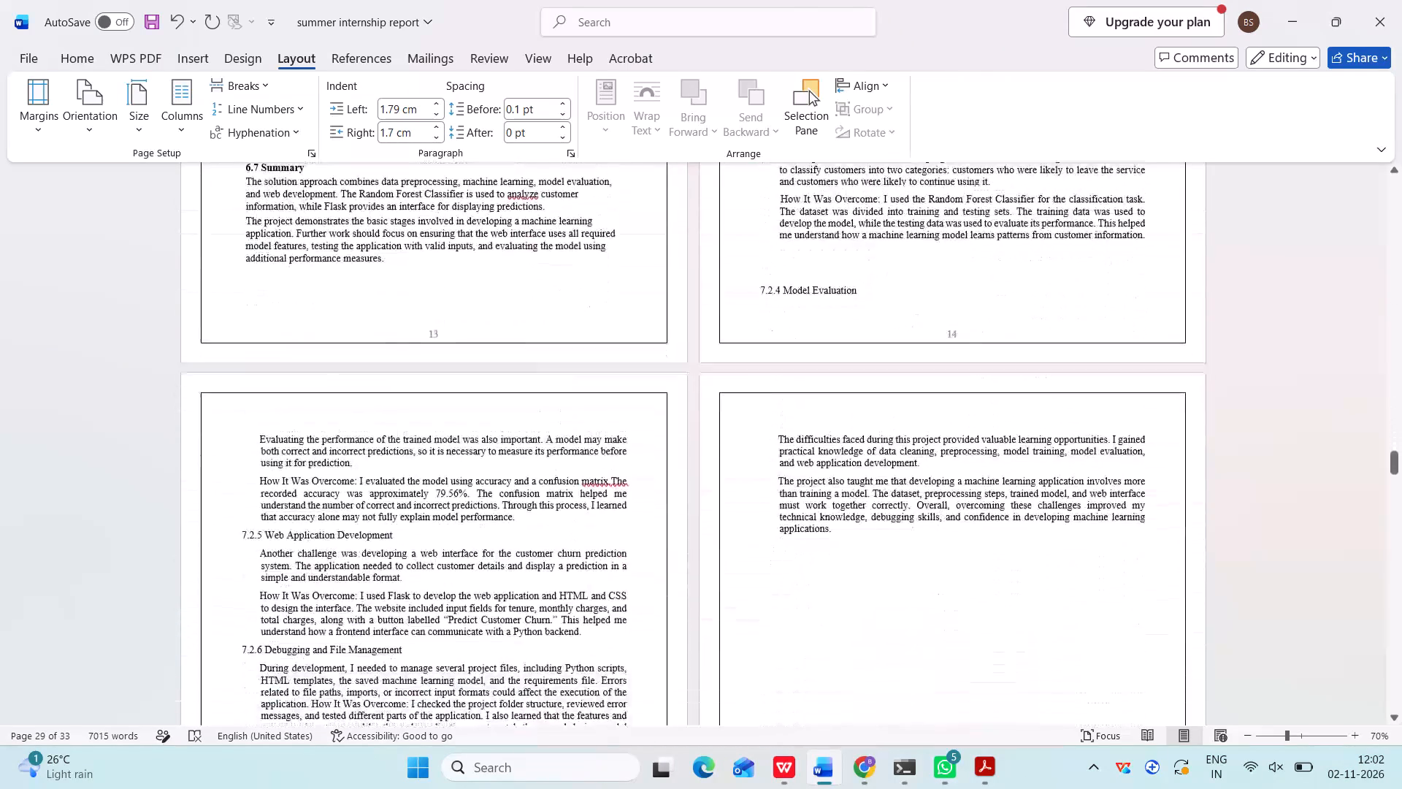
scroll(1131, 696, "down", 7)
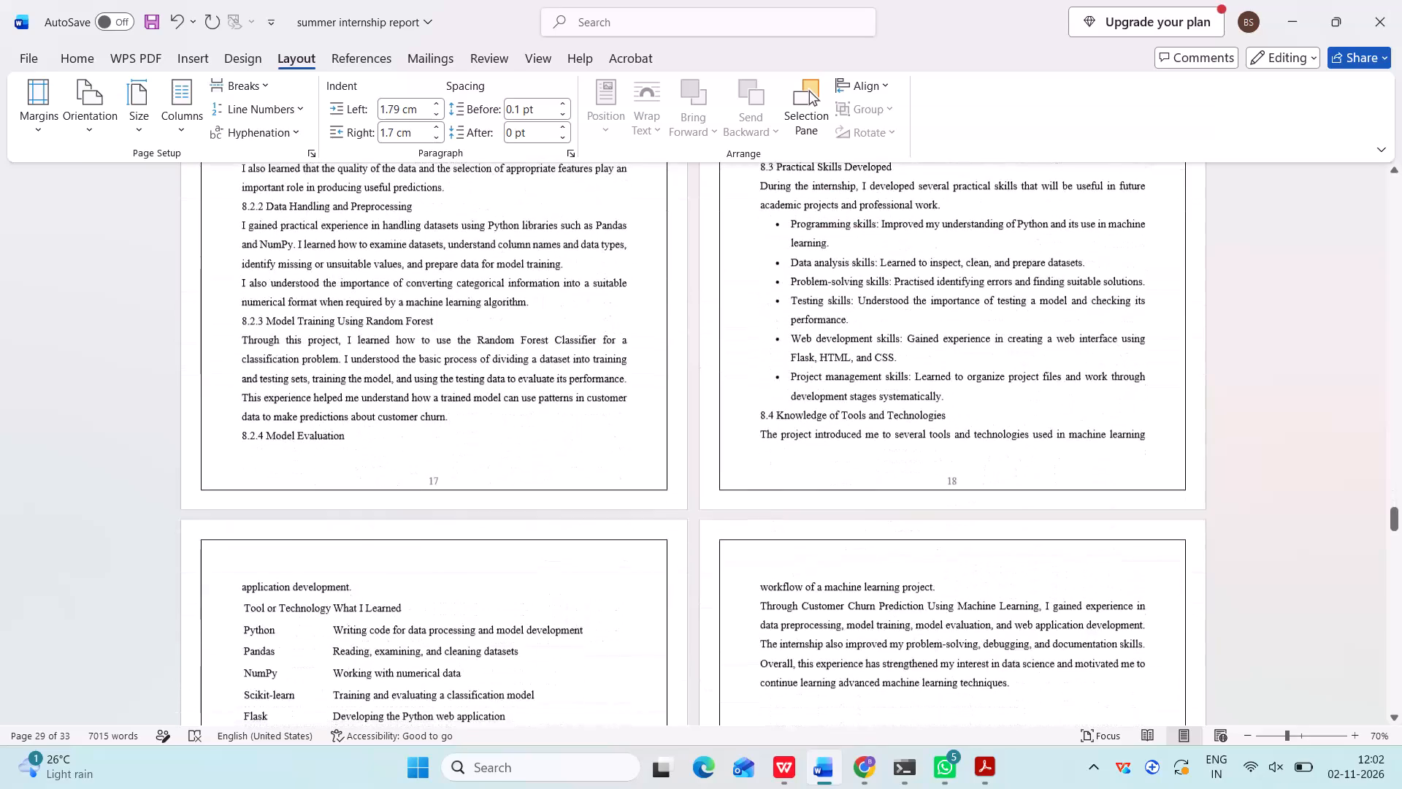
scroll(1131, 696, "down", 10)
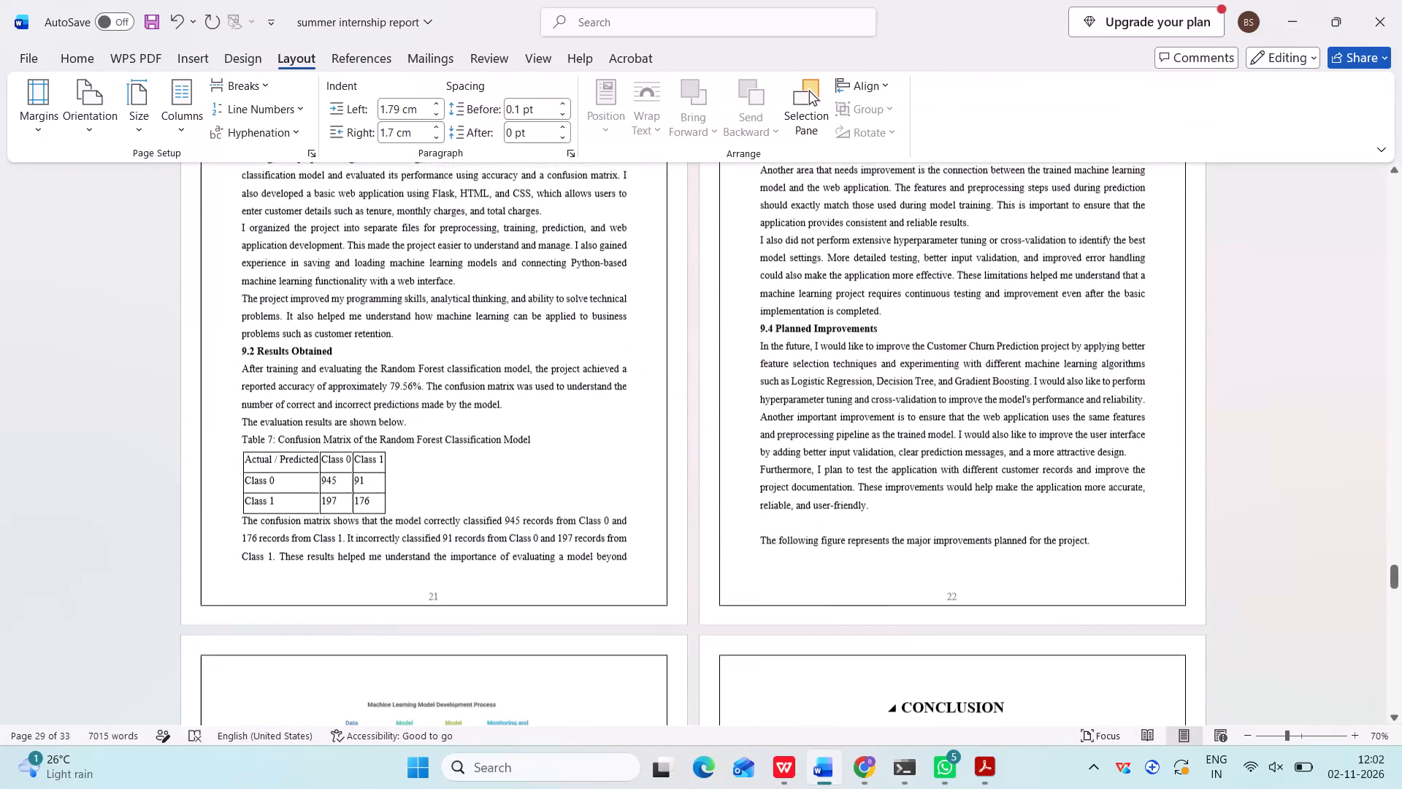
scroll(1131, 696, "down", 8)
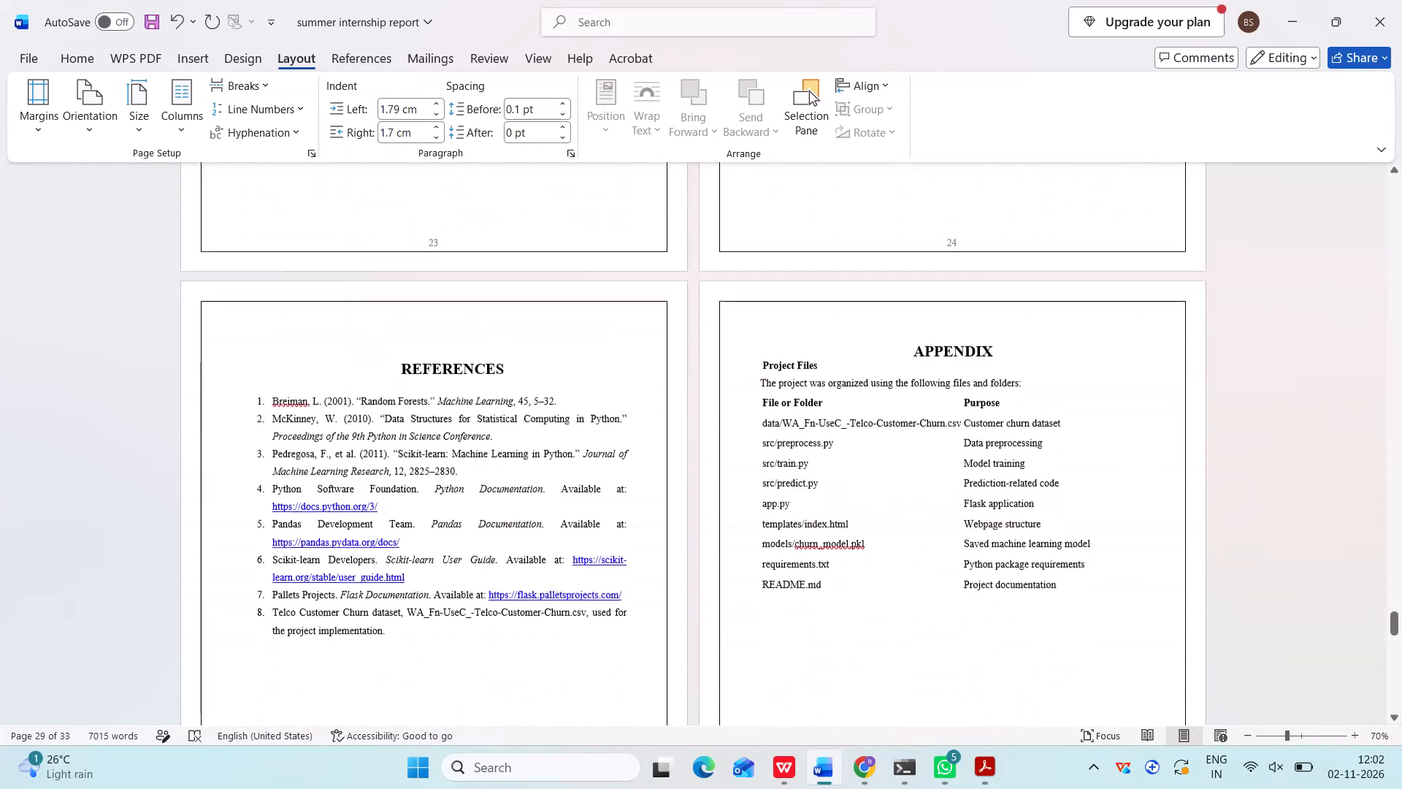
scroll(1131, 696, "down", 3)
scroll(1131, 696, "up", 5)
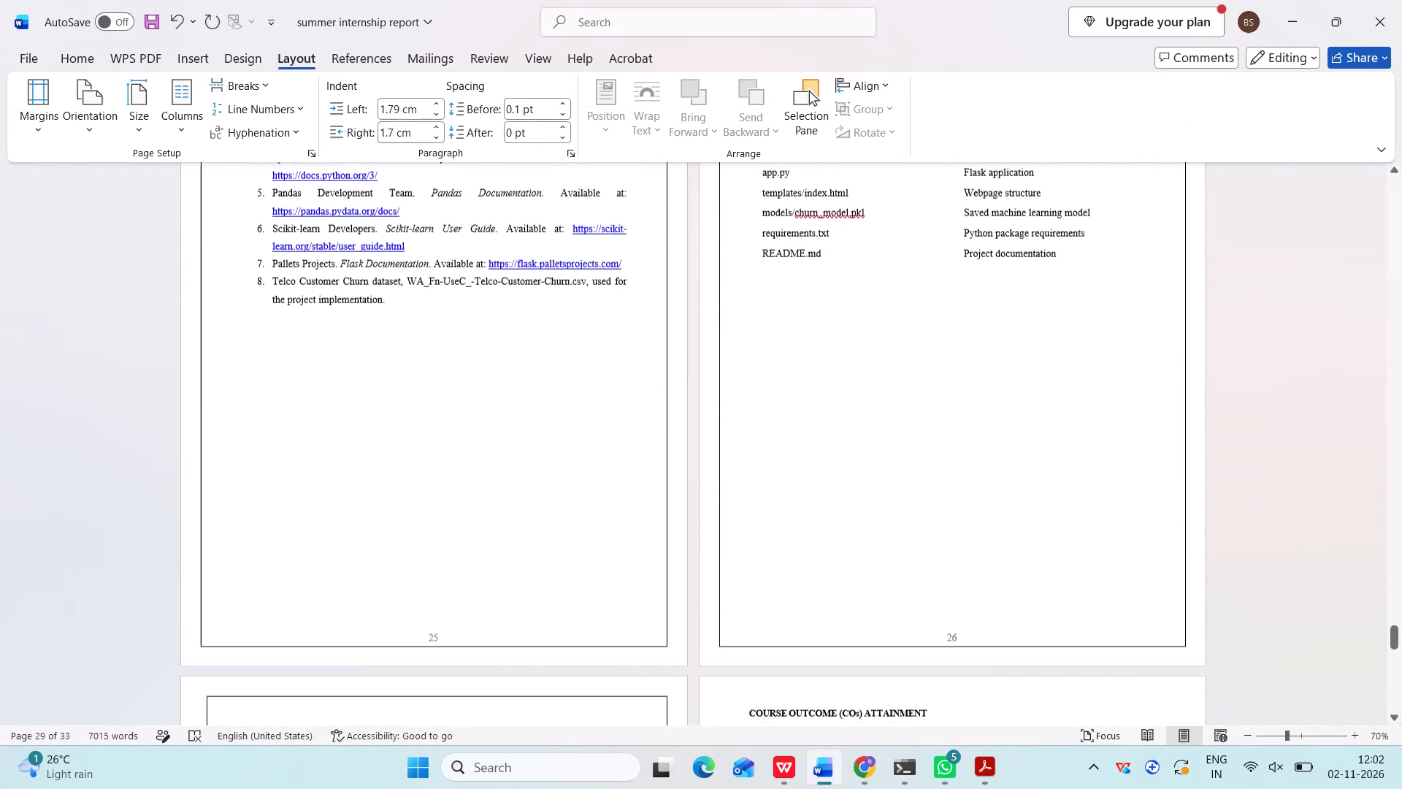
Review the side-by-side pages from the appendix back to the acknowledgement and table of contents.
scroll(1131, 696, "up", 13)
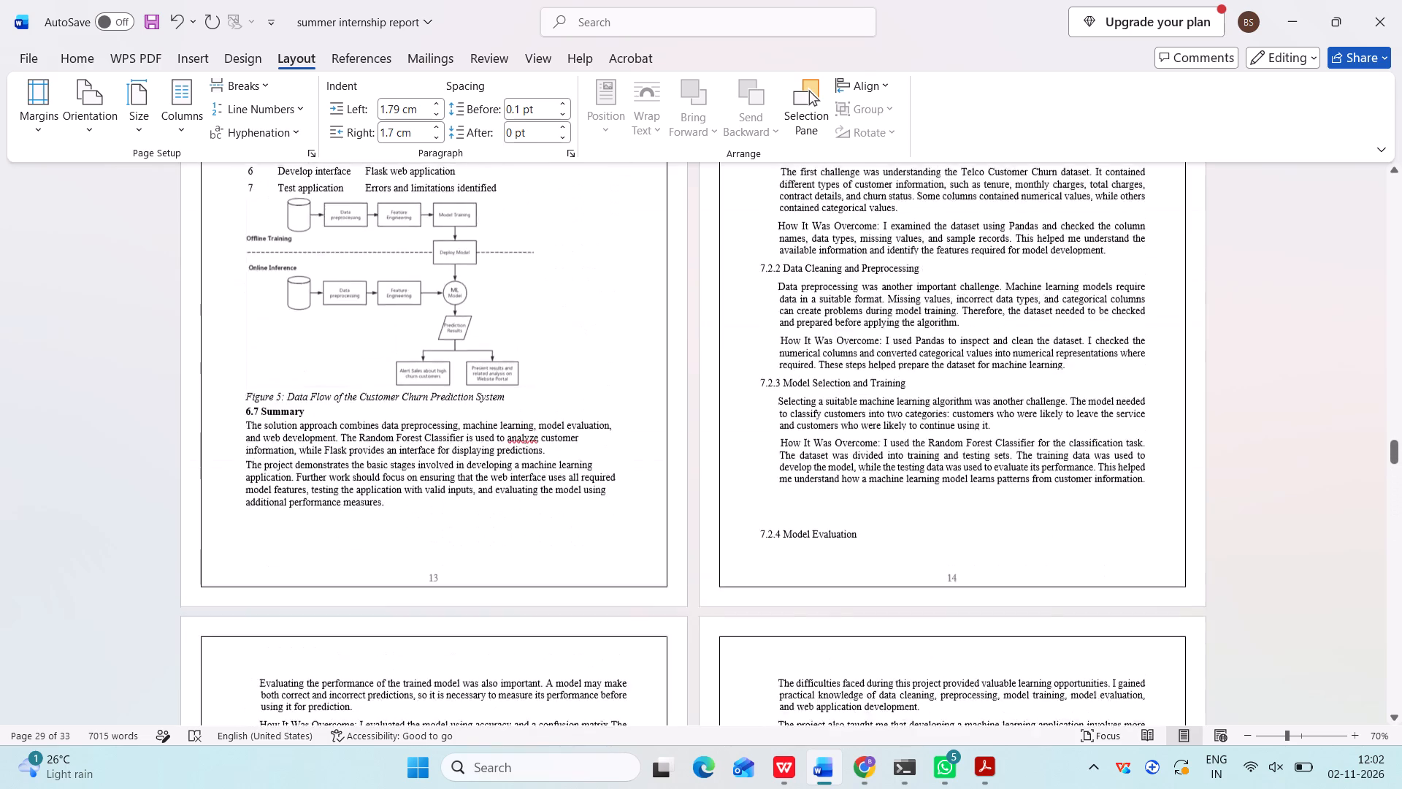
scroll(1131, 696, "up", 12)
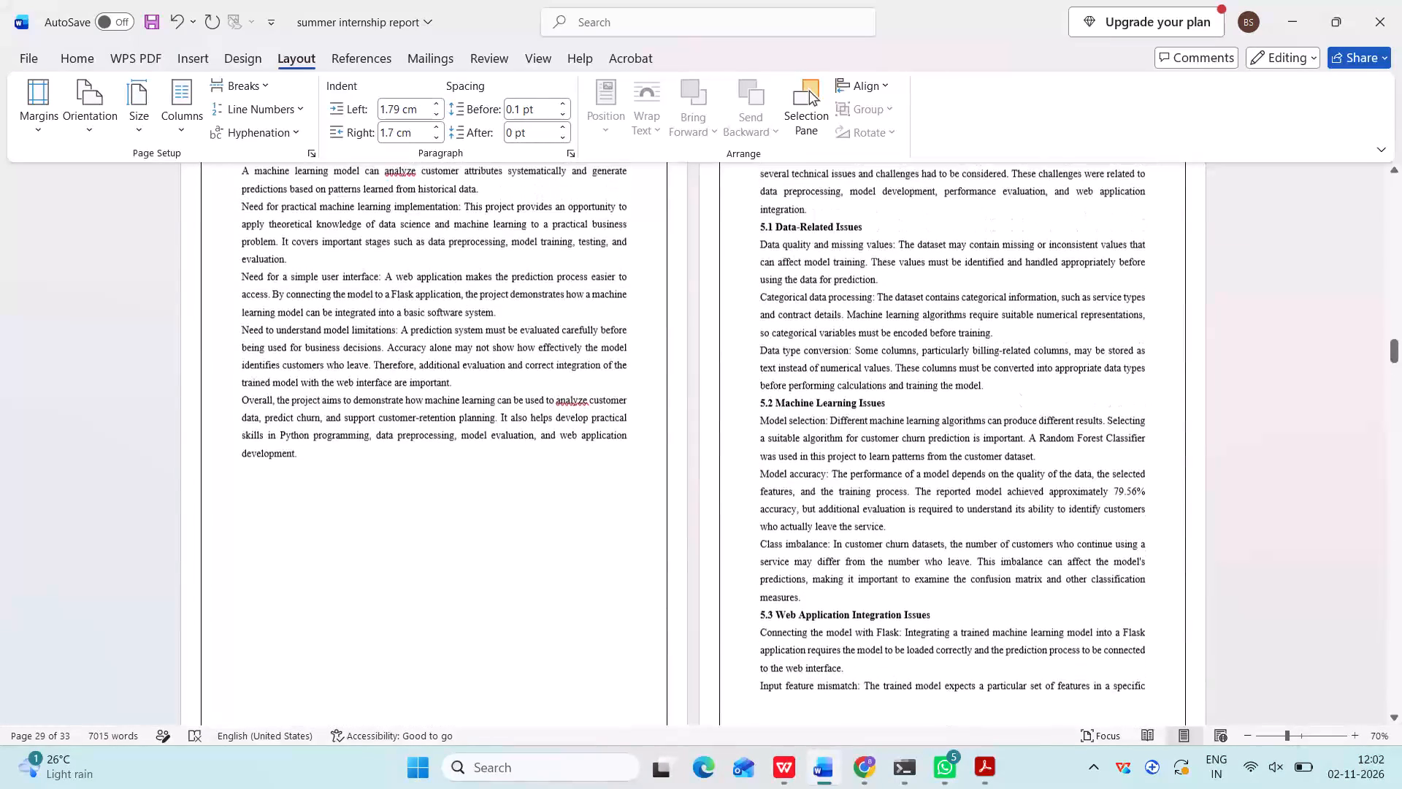
scroll(1131, 696, "up", 9)
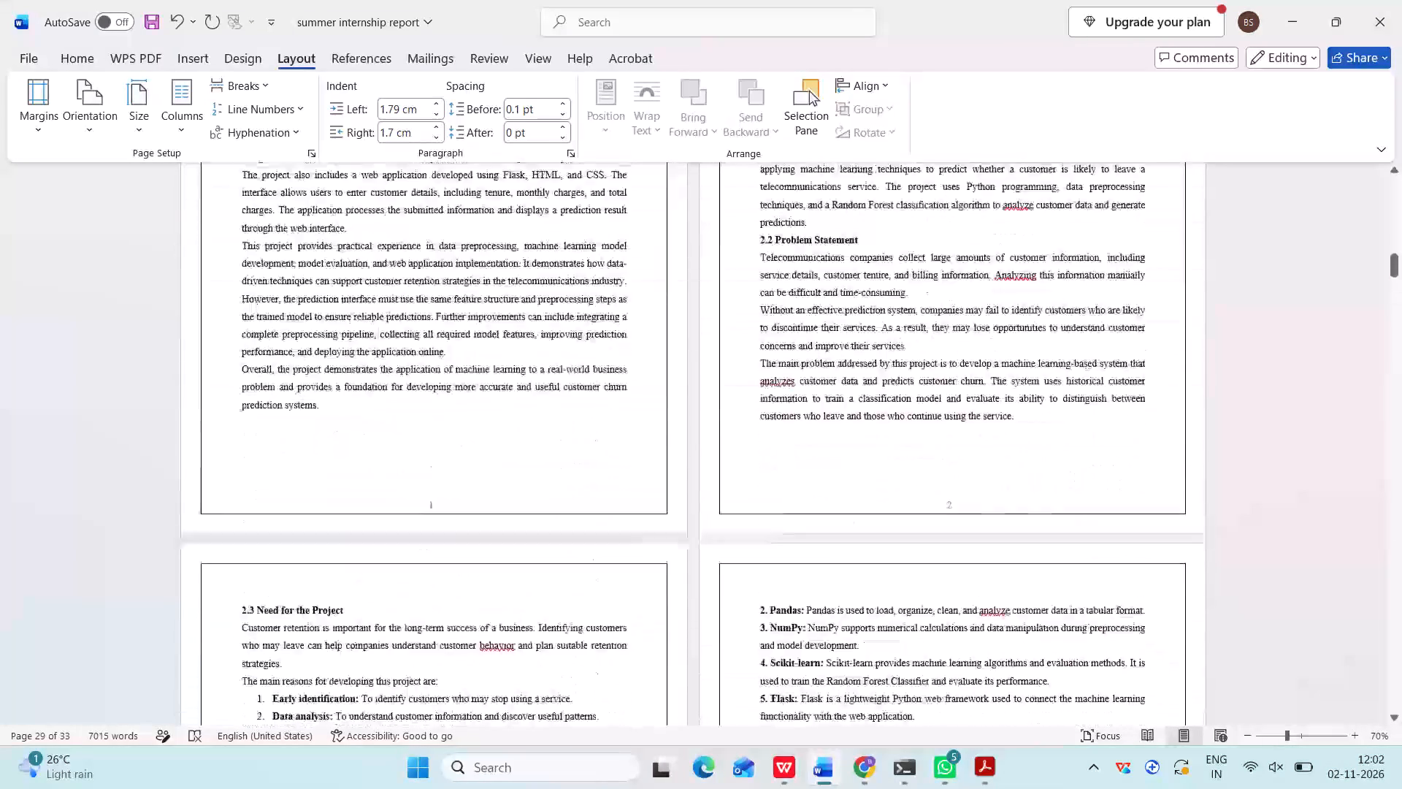
scroll(1131, 696, "up", 8)
scroll(1131, 696, "down", 1)
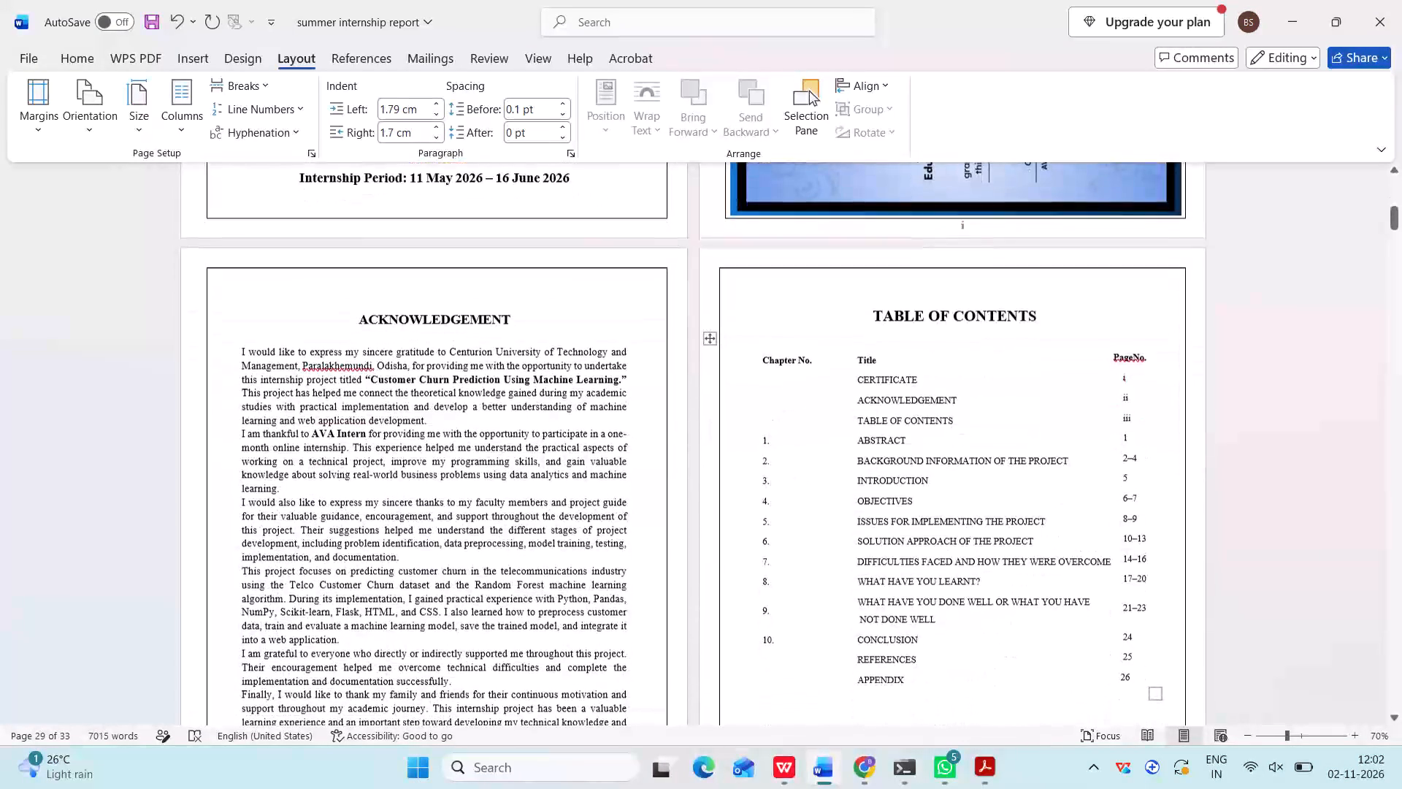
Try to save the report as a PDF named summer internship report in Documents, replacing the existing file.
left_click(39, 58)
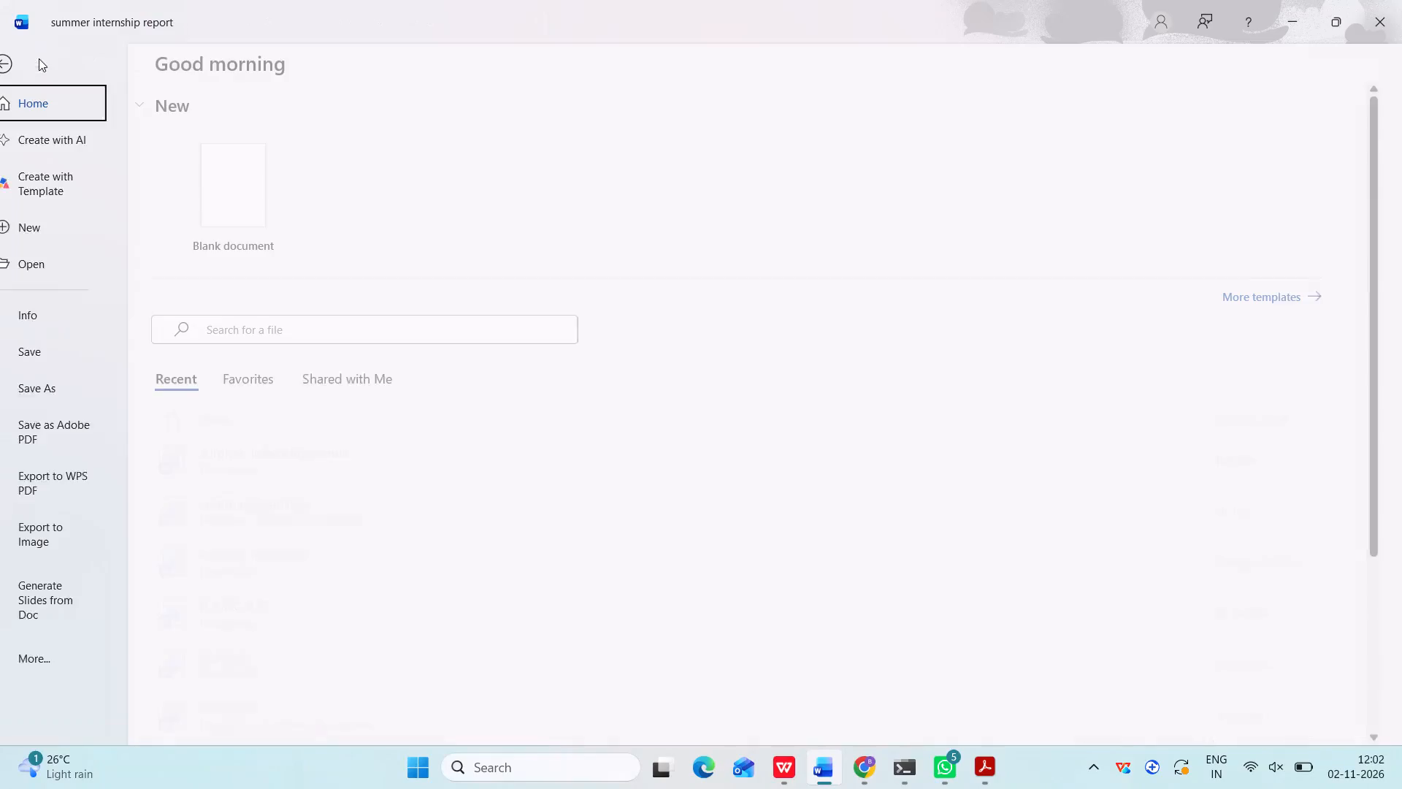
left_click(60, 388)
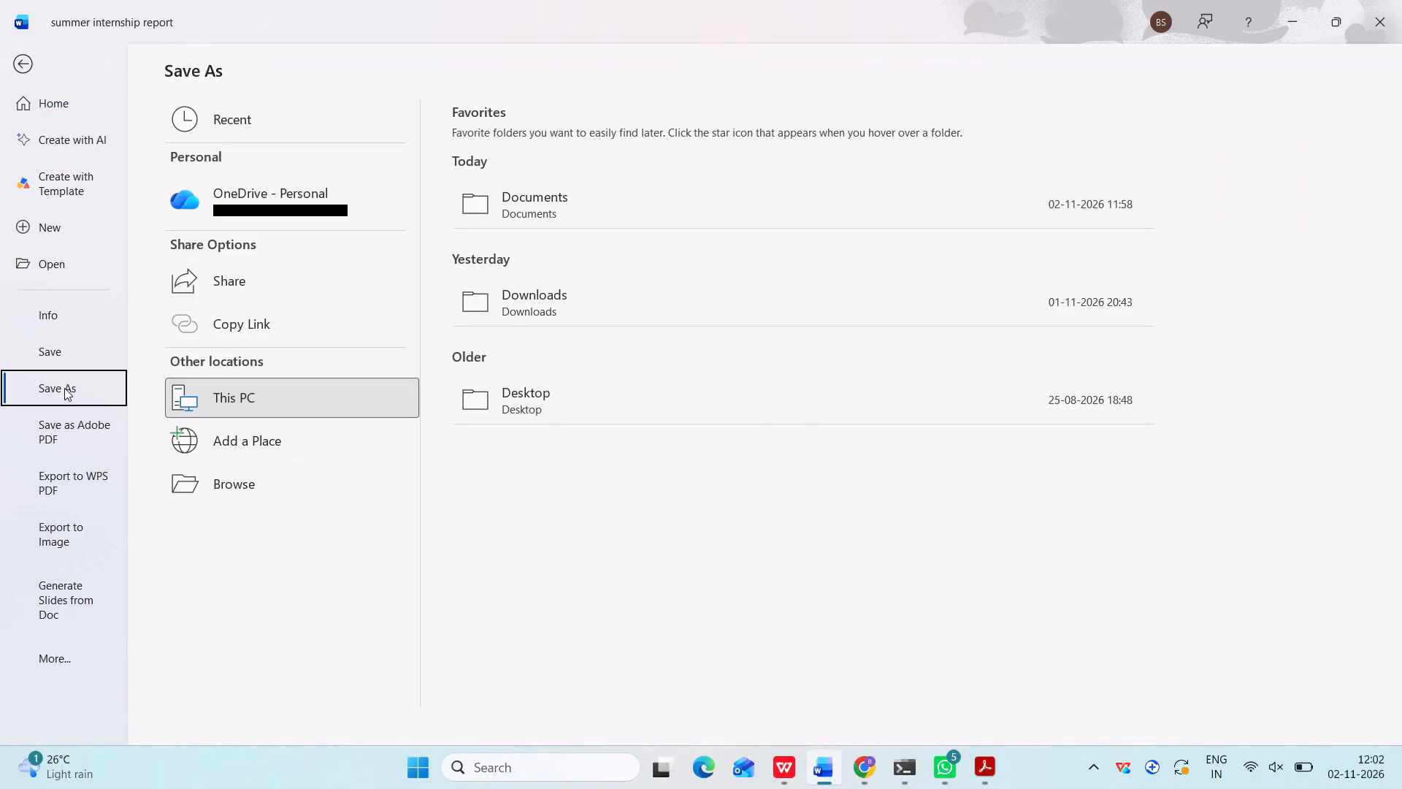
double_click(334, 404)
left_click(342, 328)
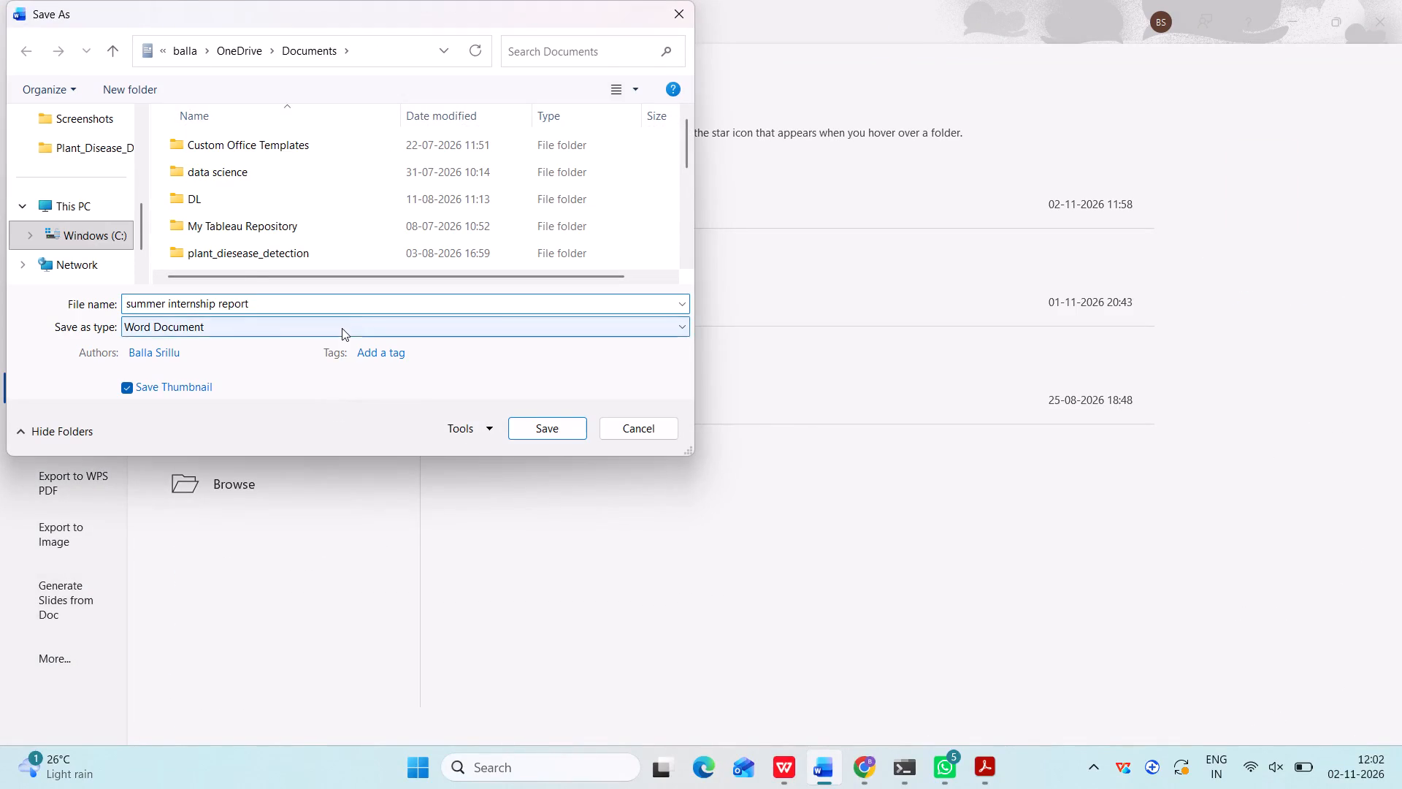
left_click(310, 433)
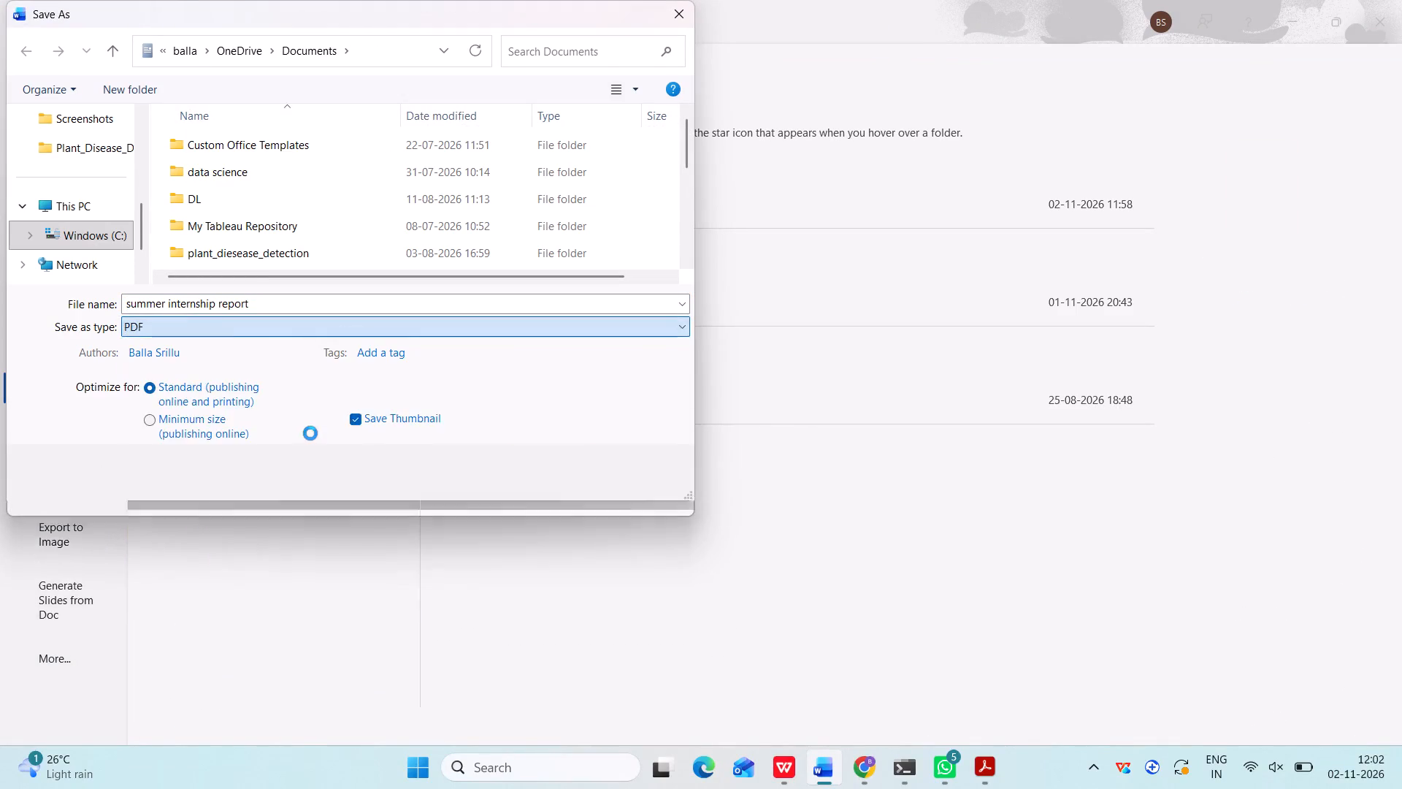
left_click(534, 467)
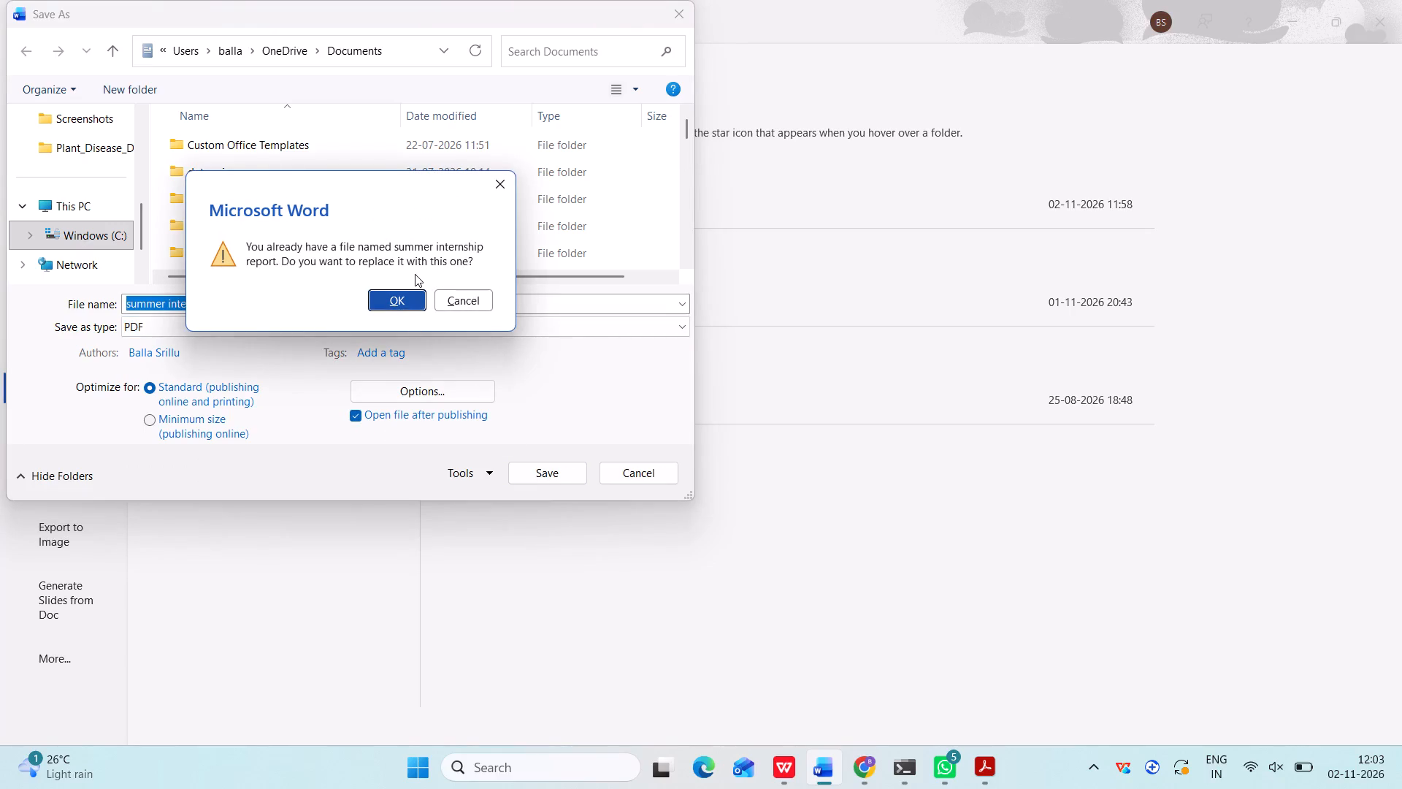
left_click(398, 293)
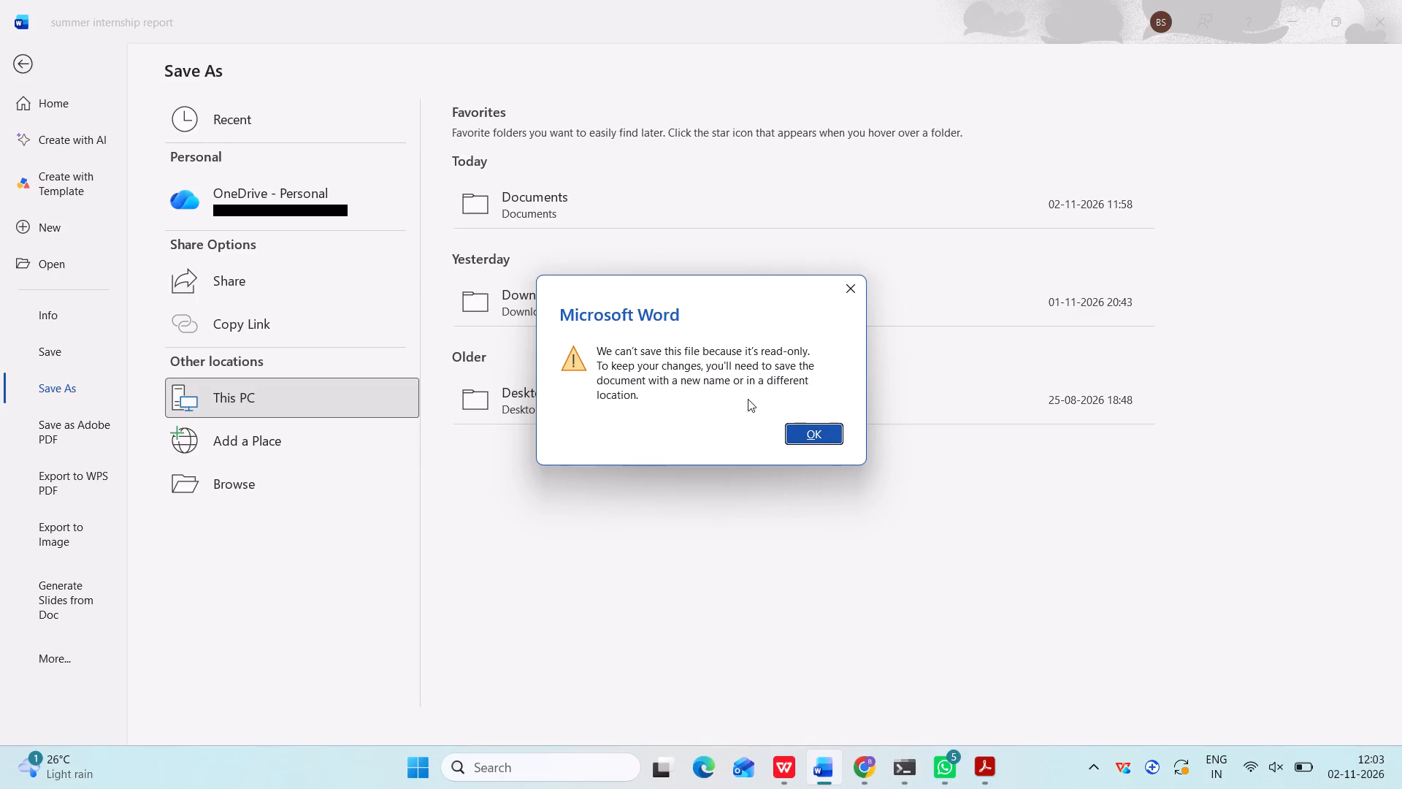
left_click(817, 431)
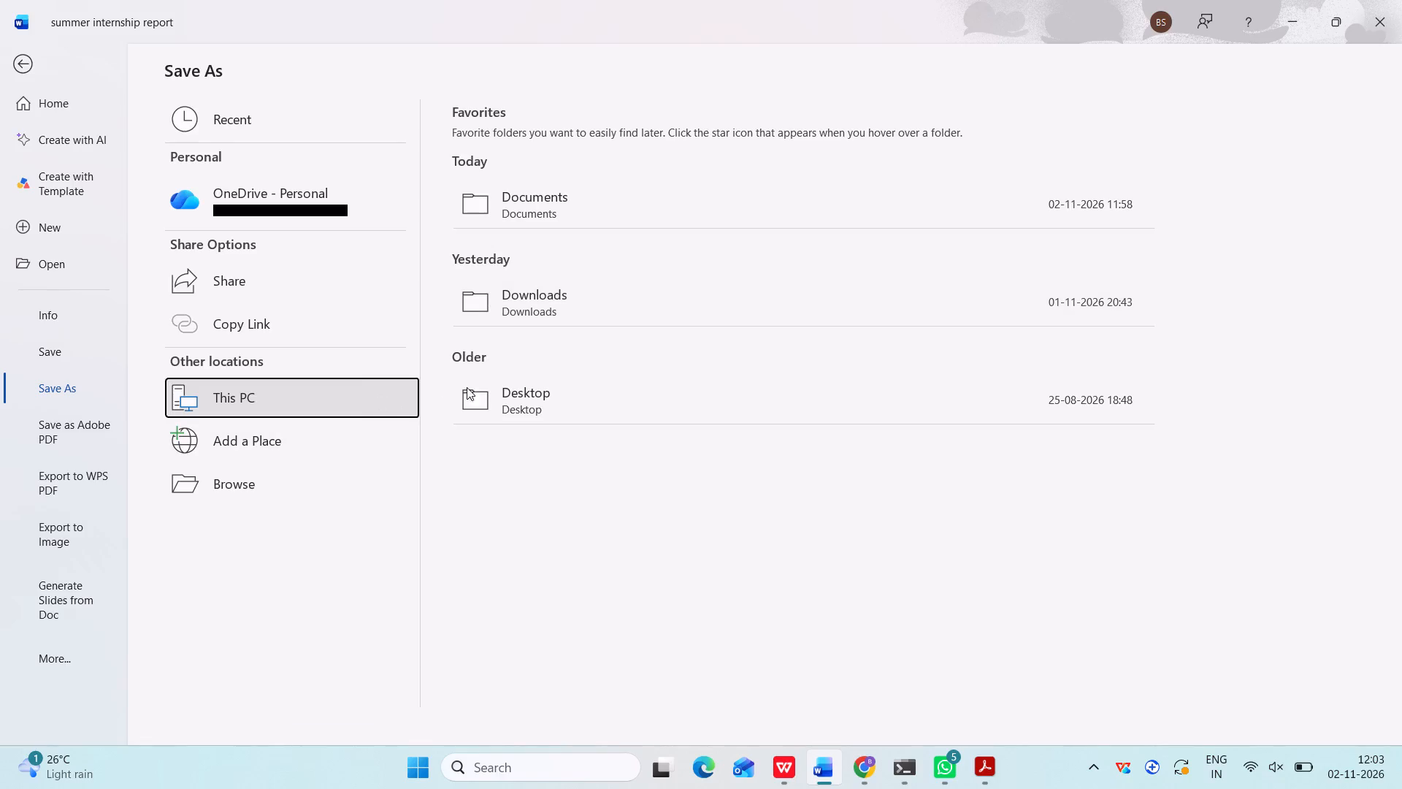
Save the report as a PDF named summer internship report in the Downloads folder.
left_click(508, 288)
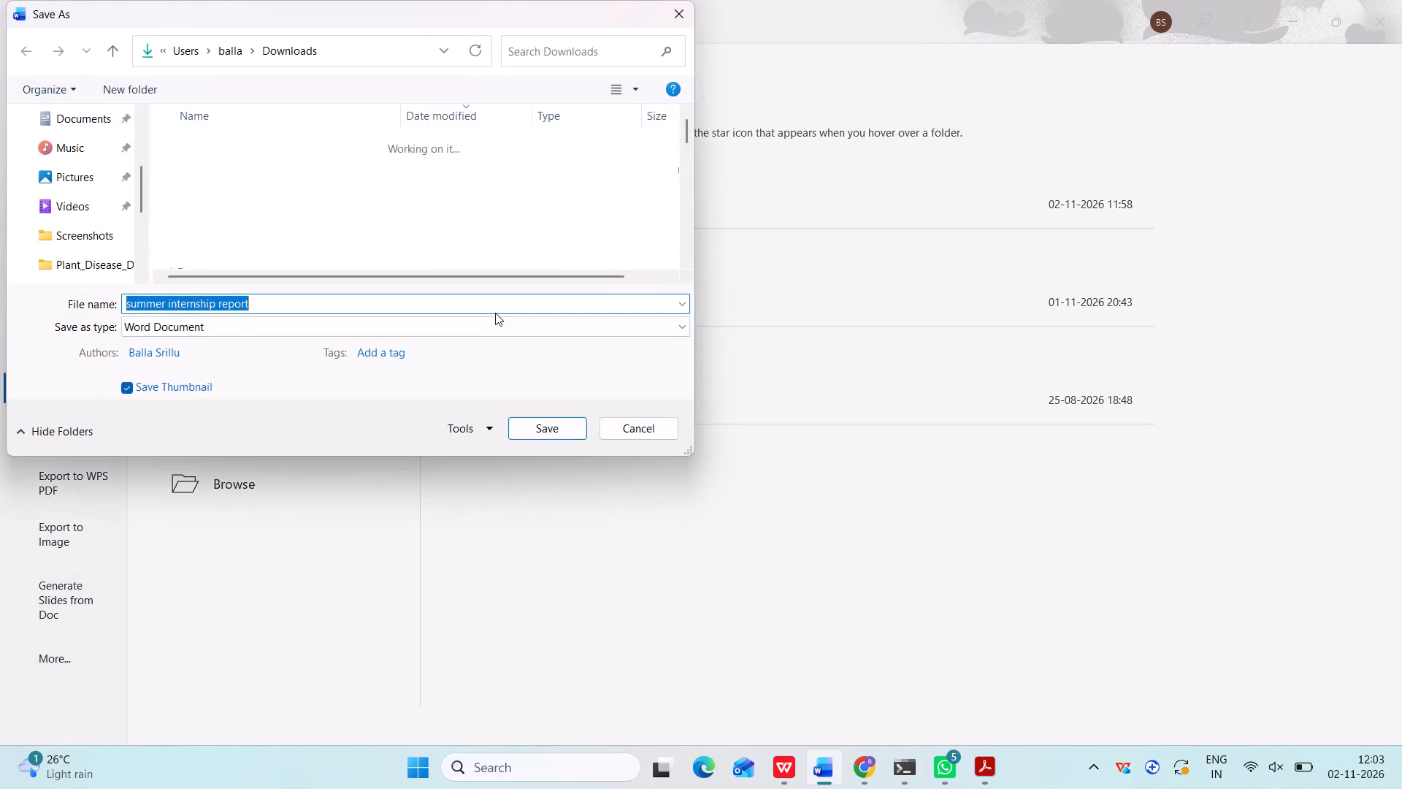
left_click(554, 334)
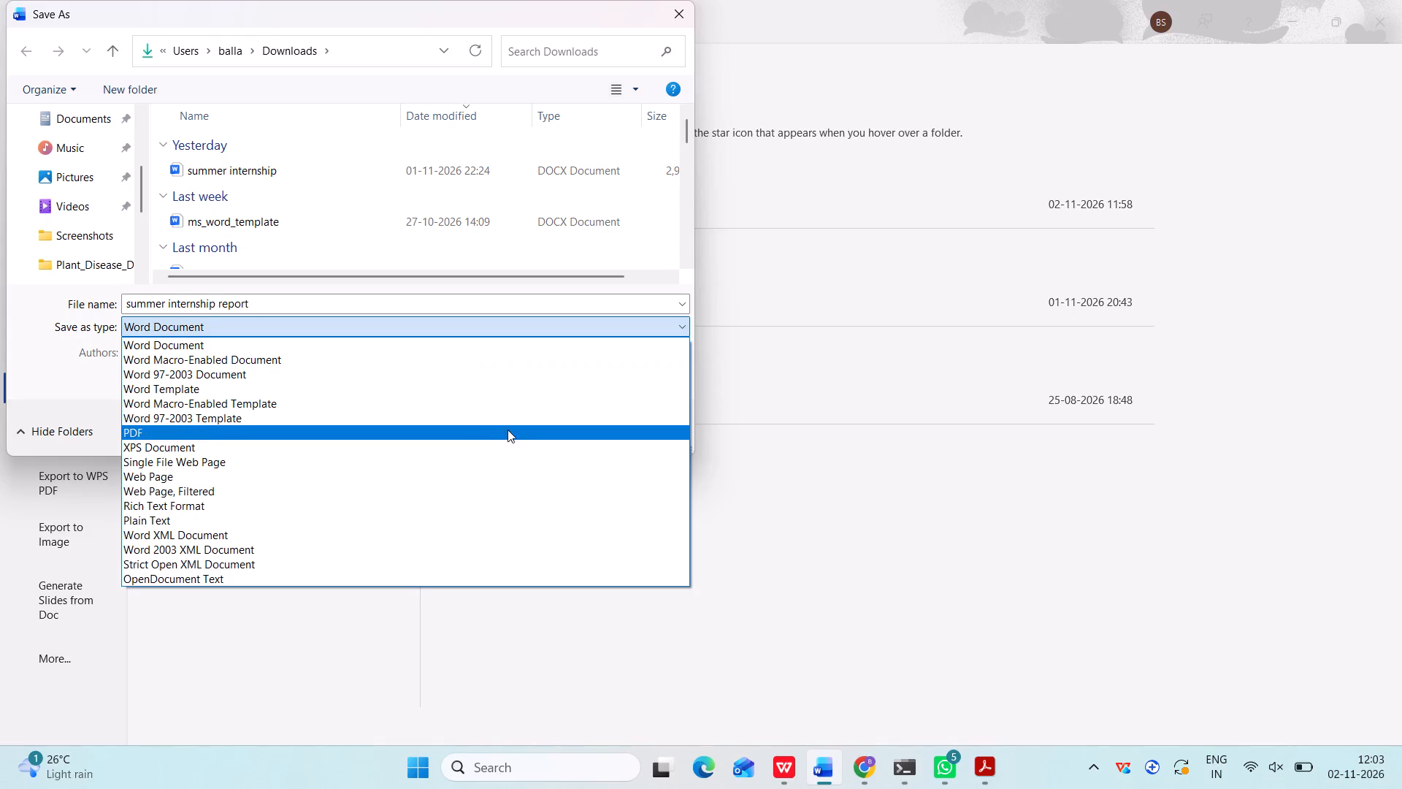
left_click(507, 437)
left_click(530, 468)
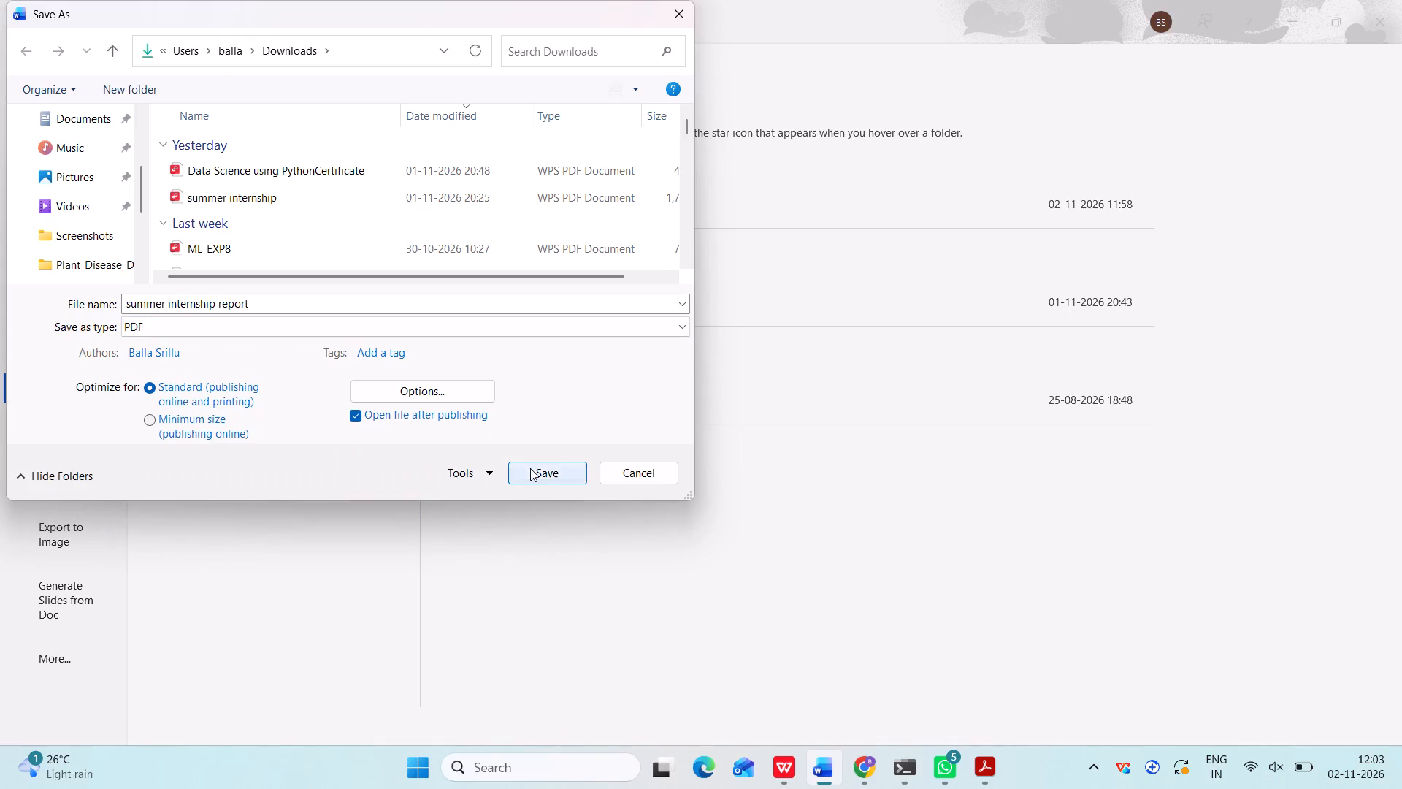
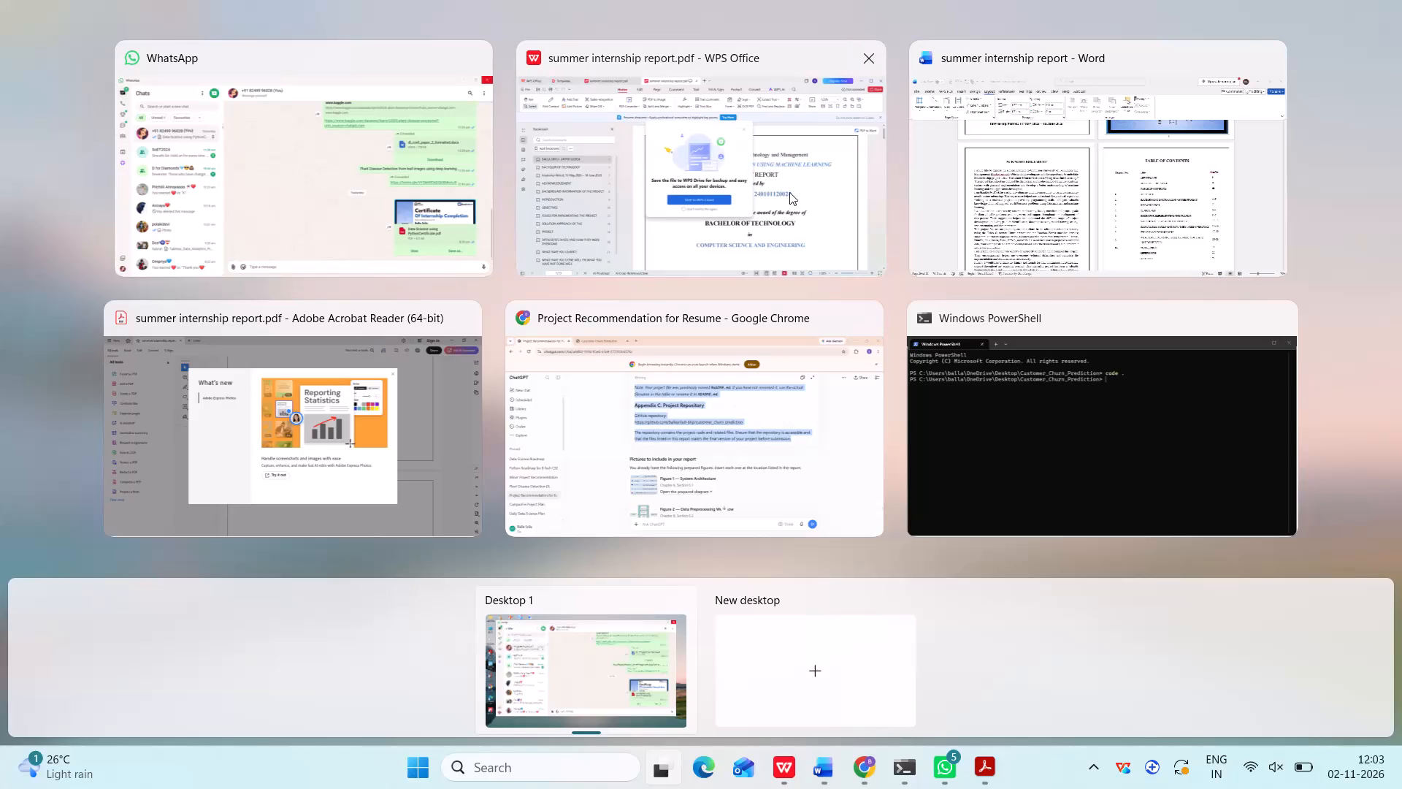
Switch to the summer internship report PDF in WPS Office and dismiss the offer to save it to WPS Drive.
left_click(694, 207)
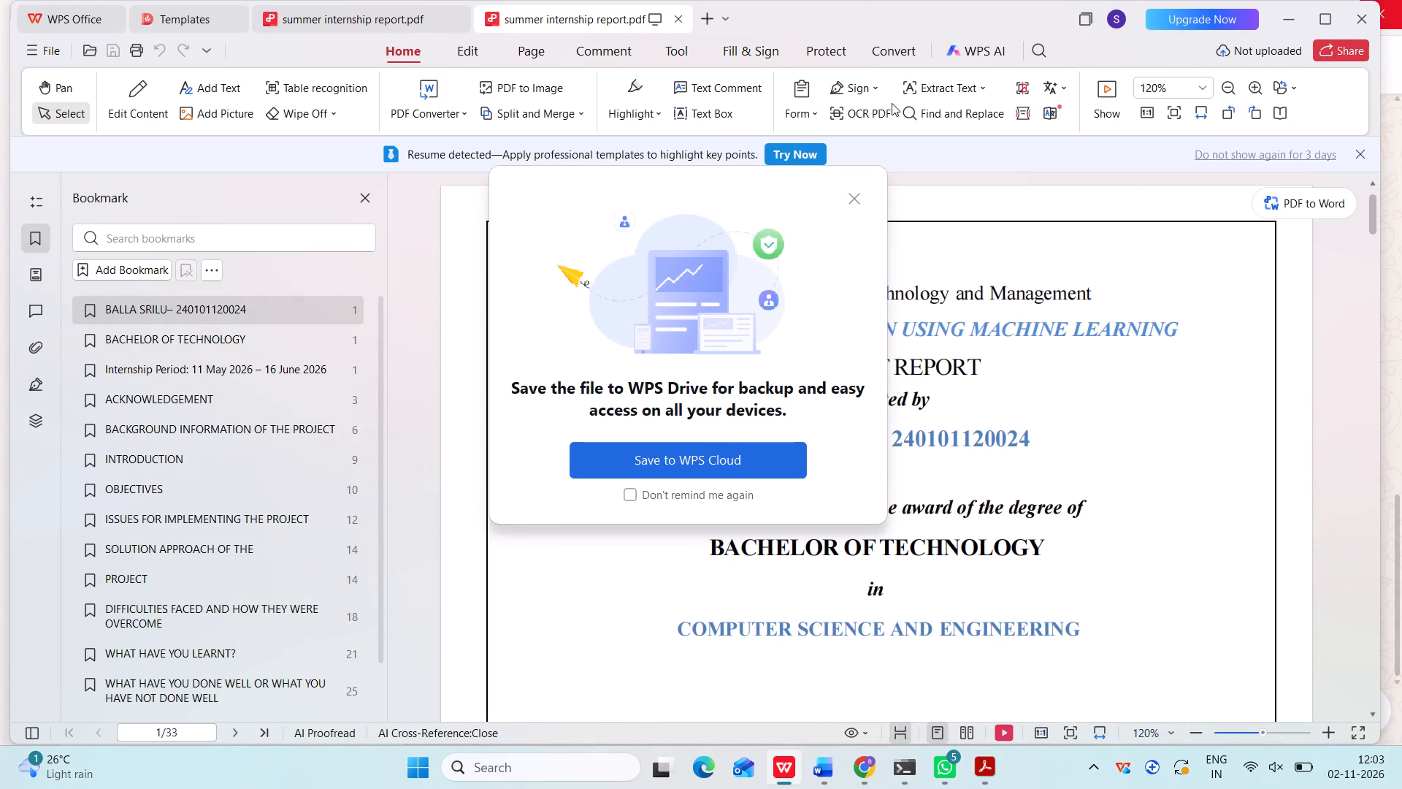
left_click(846, 203)
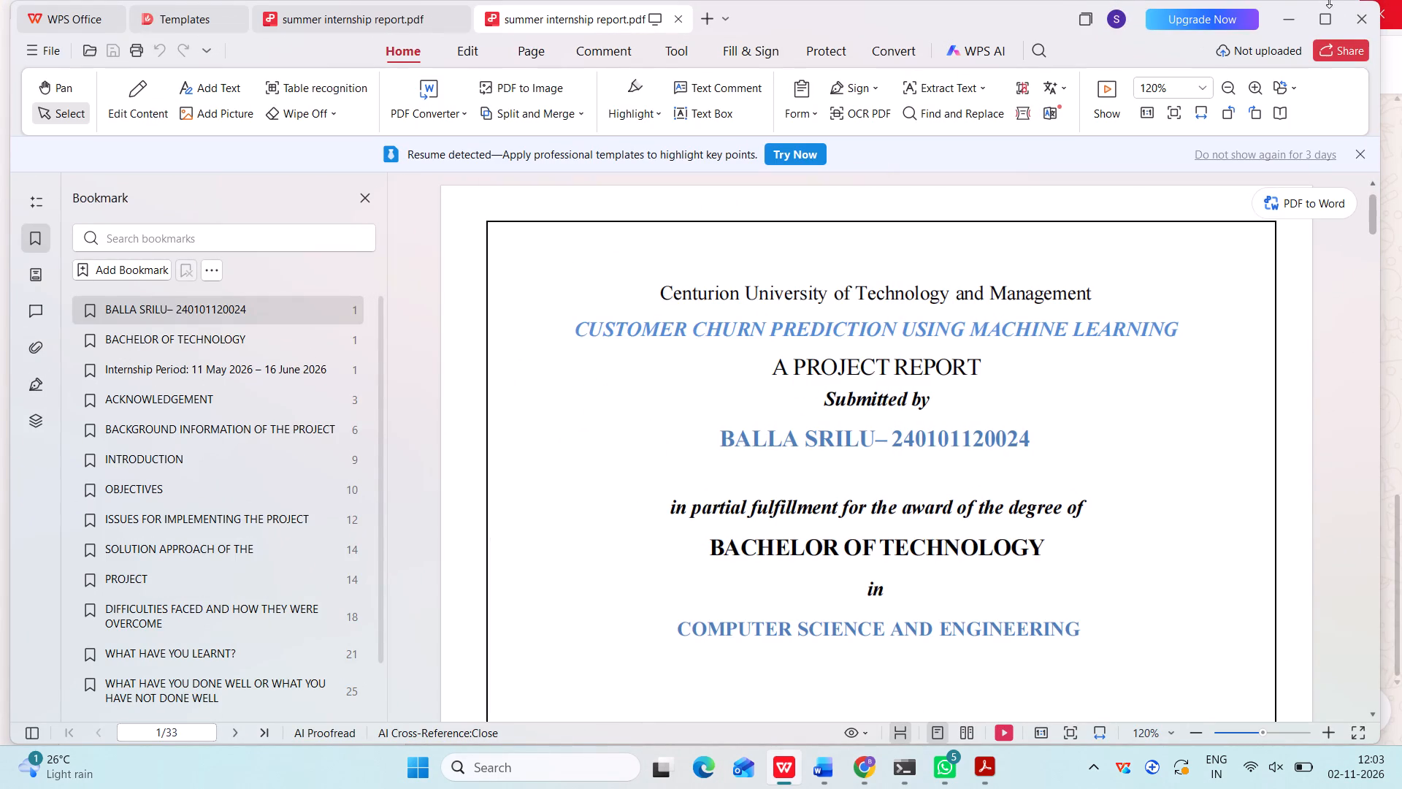
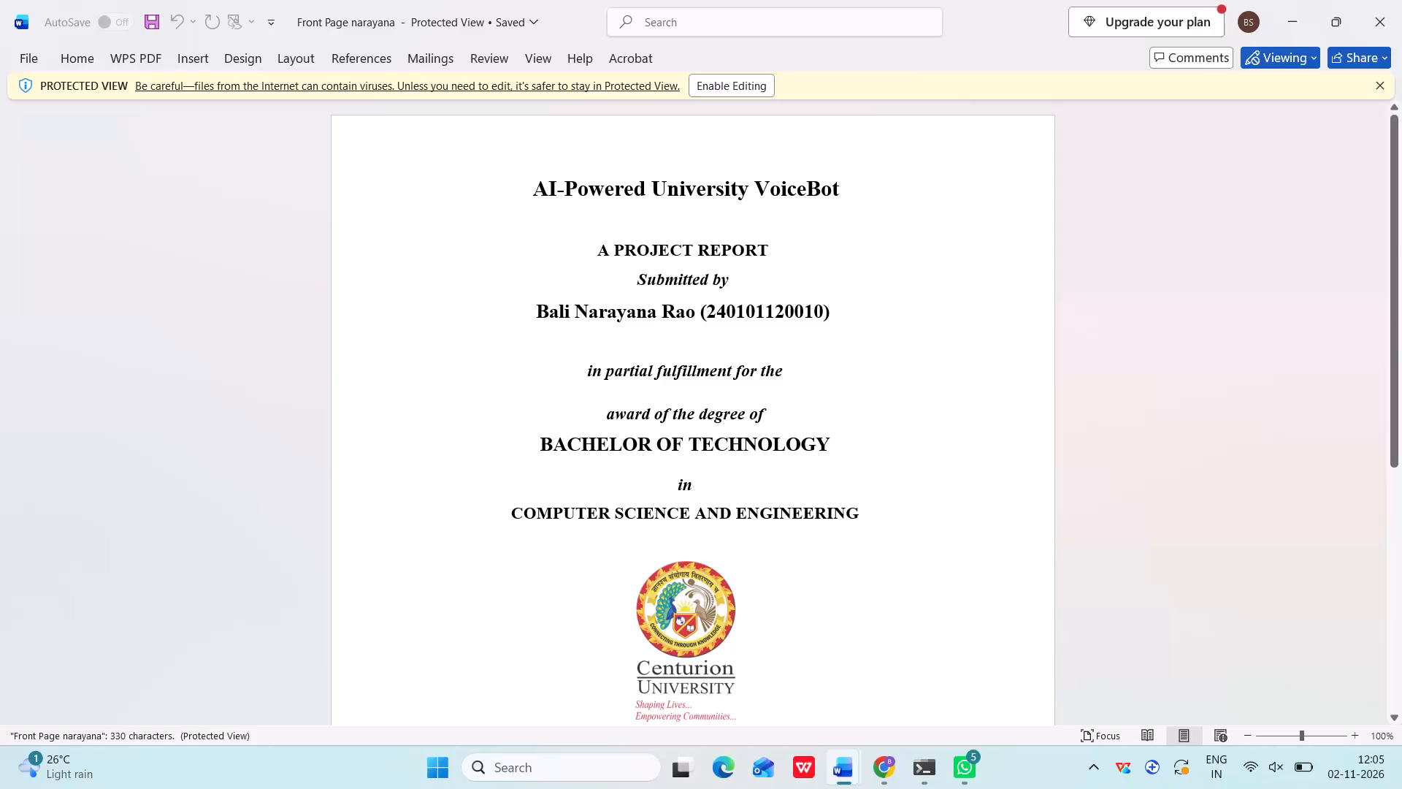
Check the AI-Powered University VoiceBot front page down to its date, and close that document.
scroll(700, 397, "down", 9)
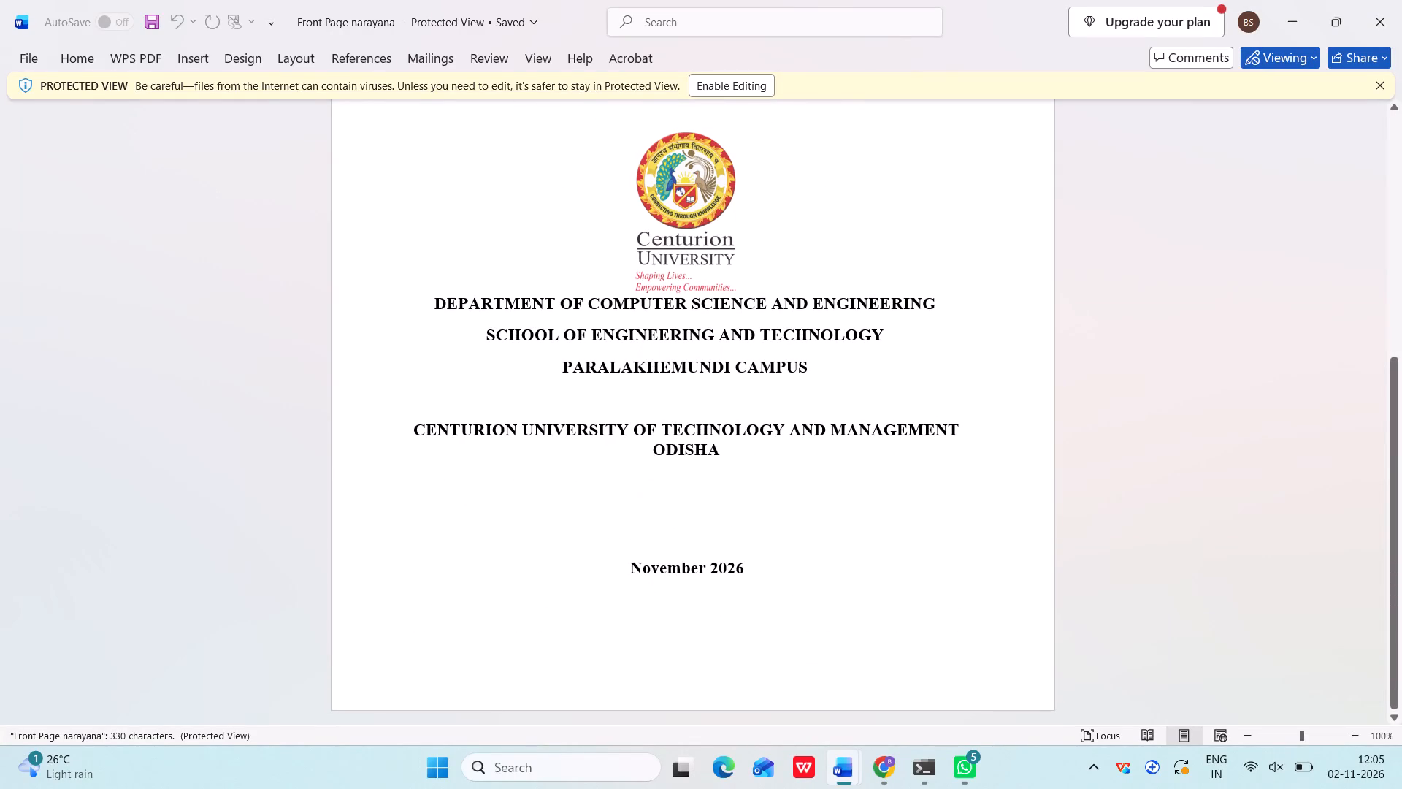
left_click(1371, 26)
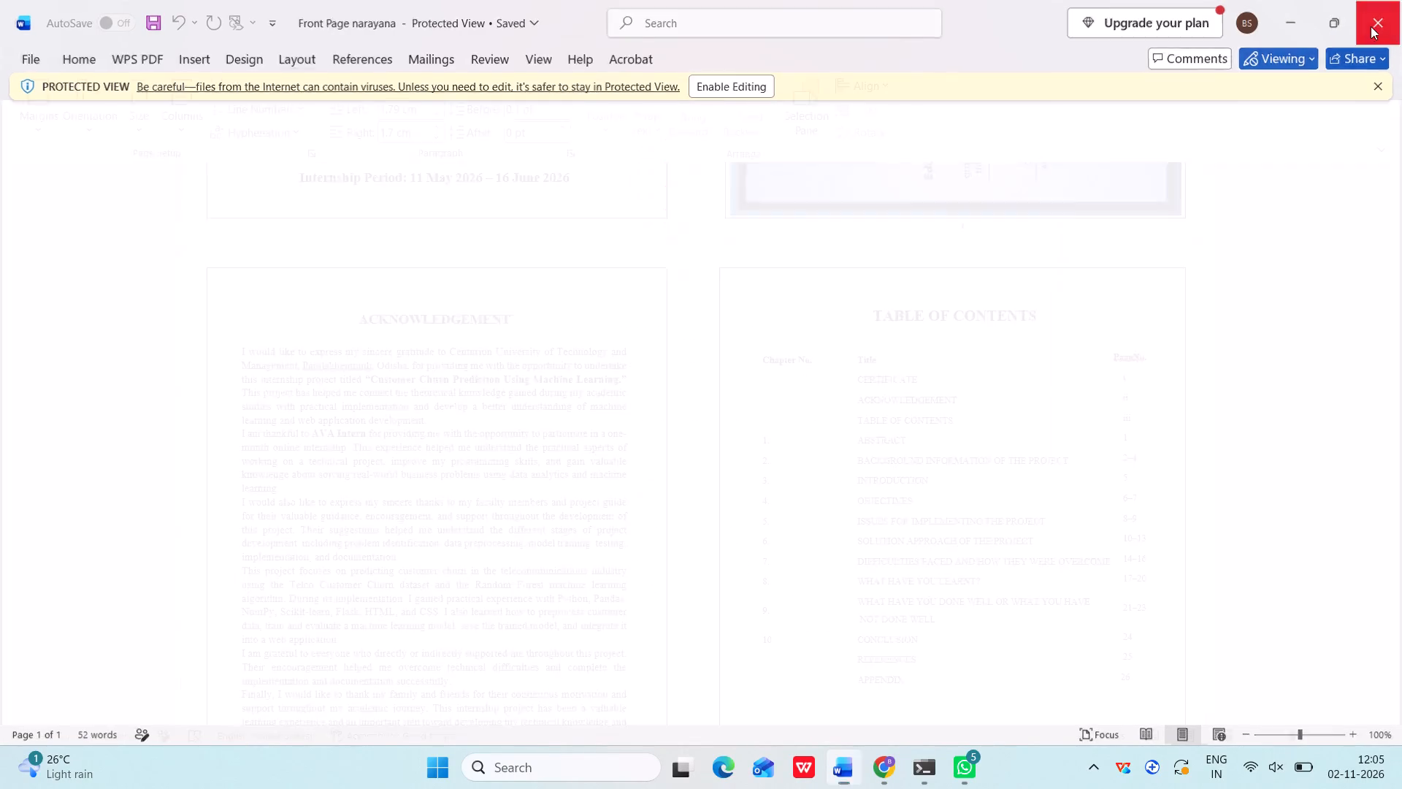
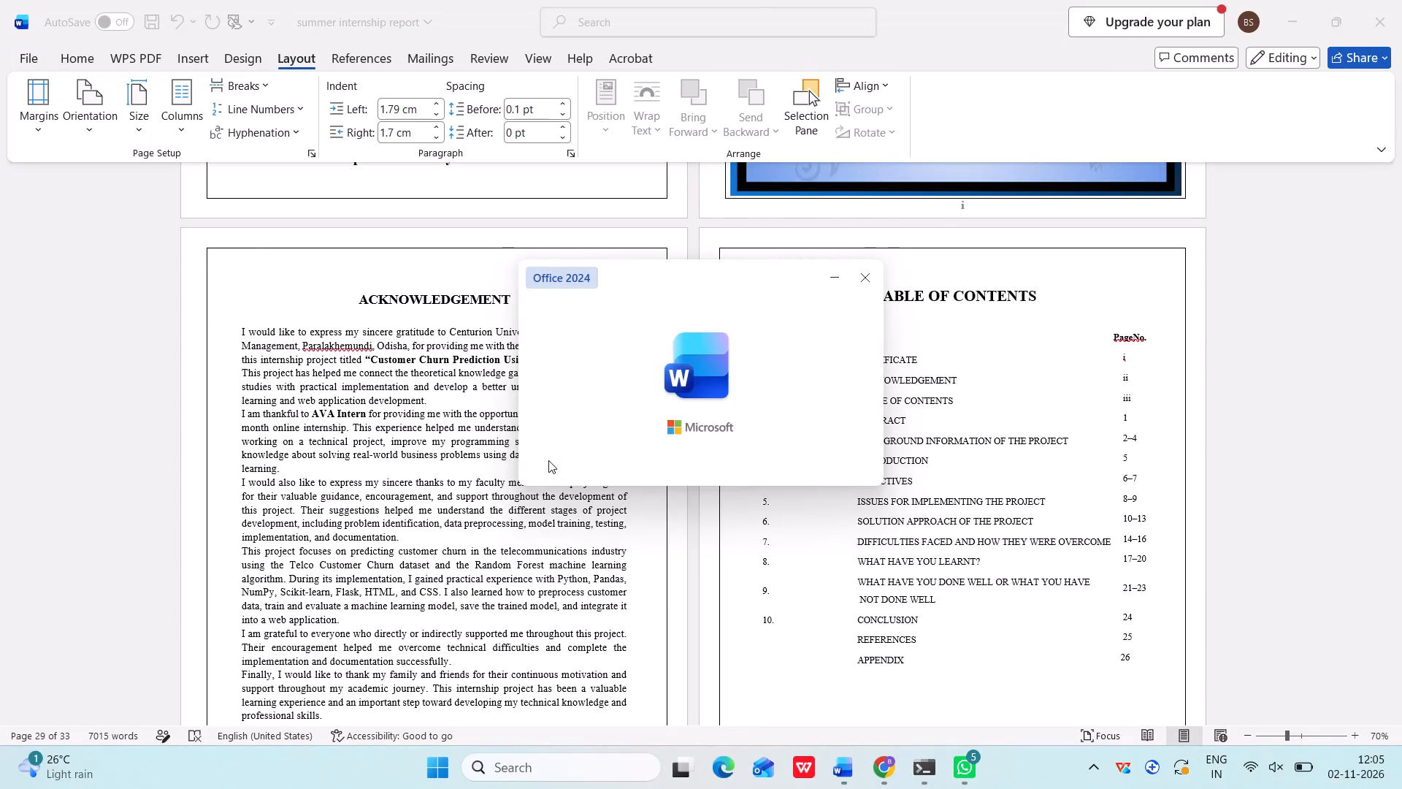
Review the bonafide certificate and declaration pages of the "INTERNSHIP with full" document, including their signature fields and page numbers.
scroll(551, 500, "down", 1)
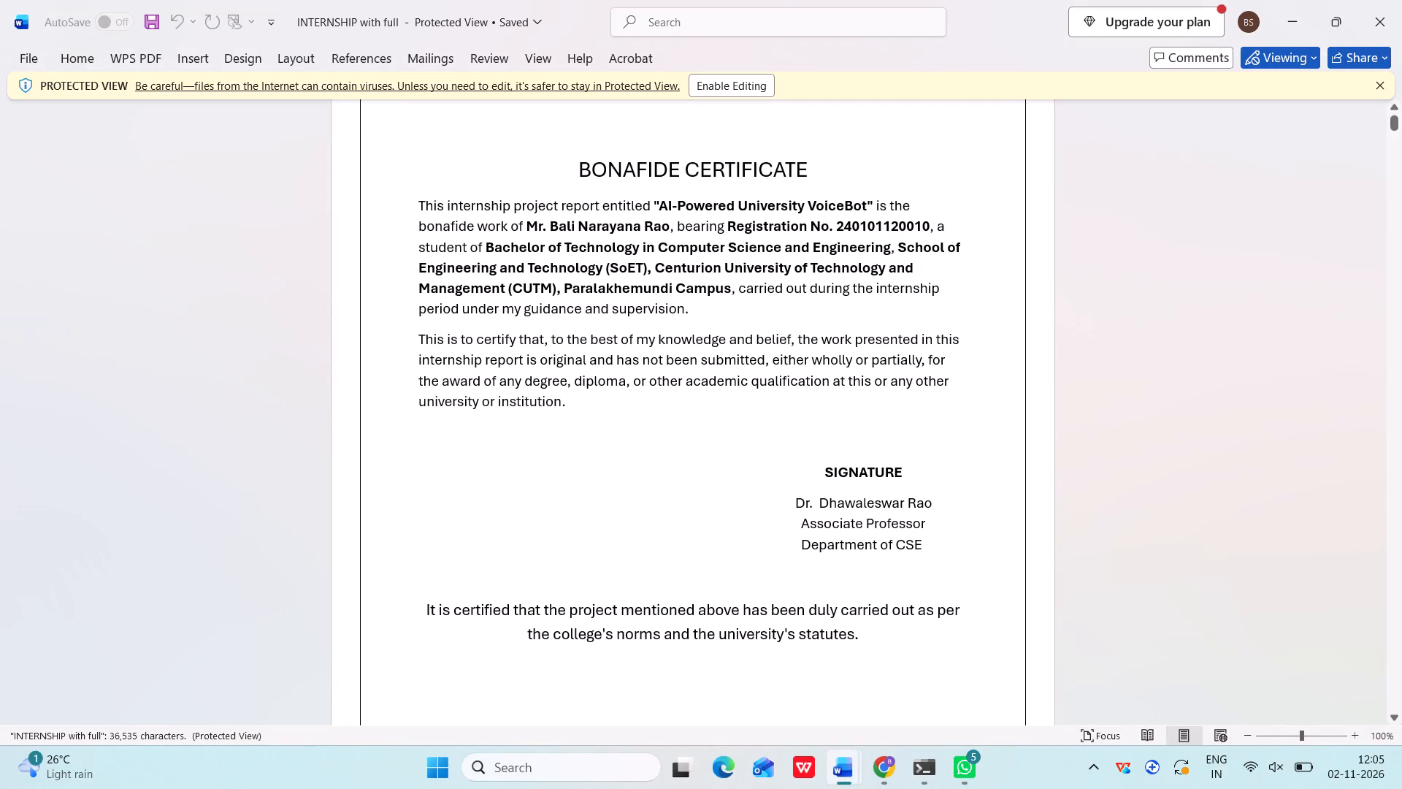
scroll(551, 500, "down", 1)
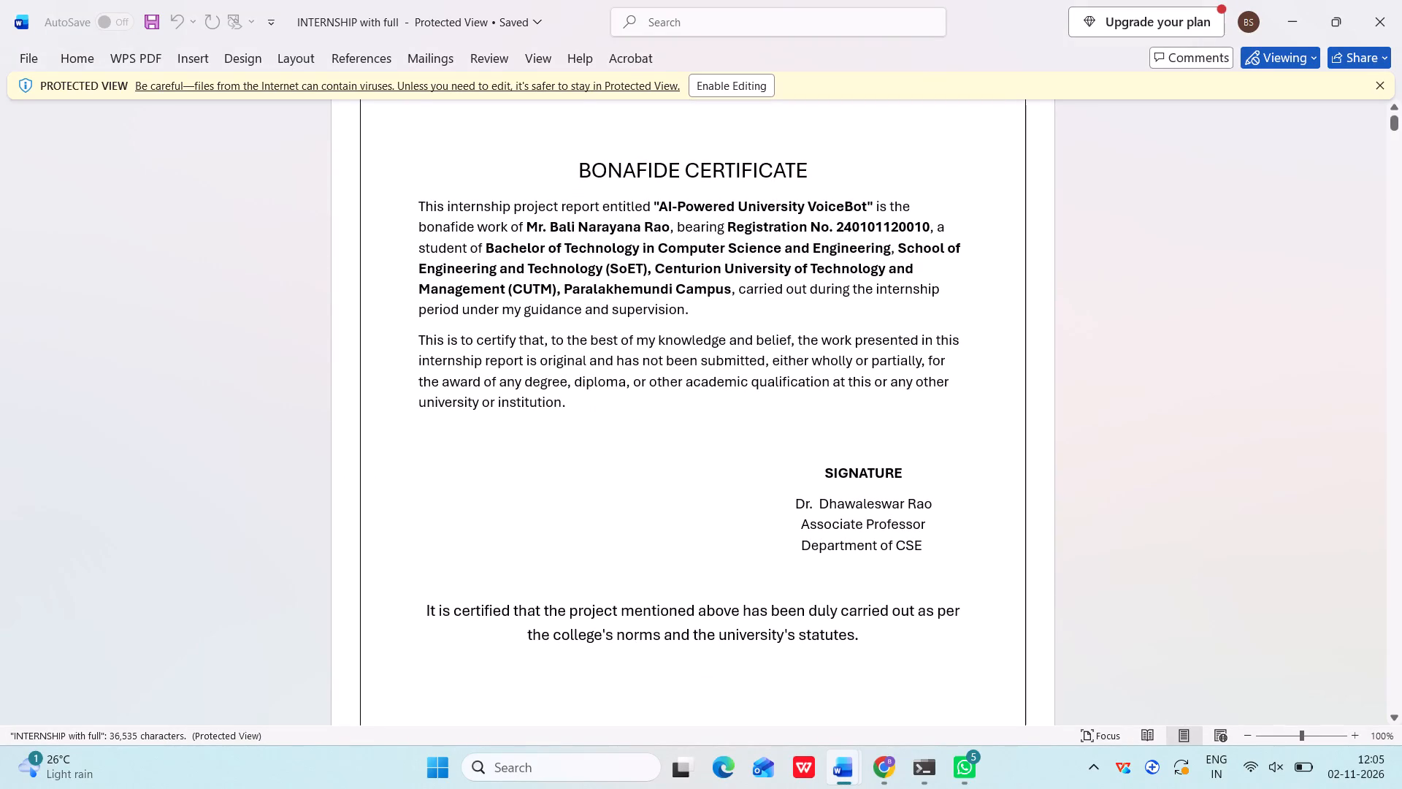
scroll(551, 500, "down", 1)
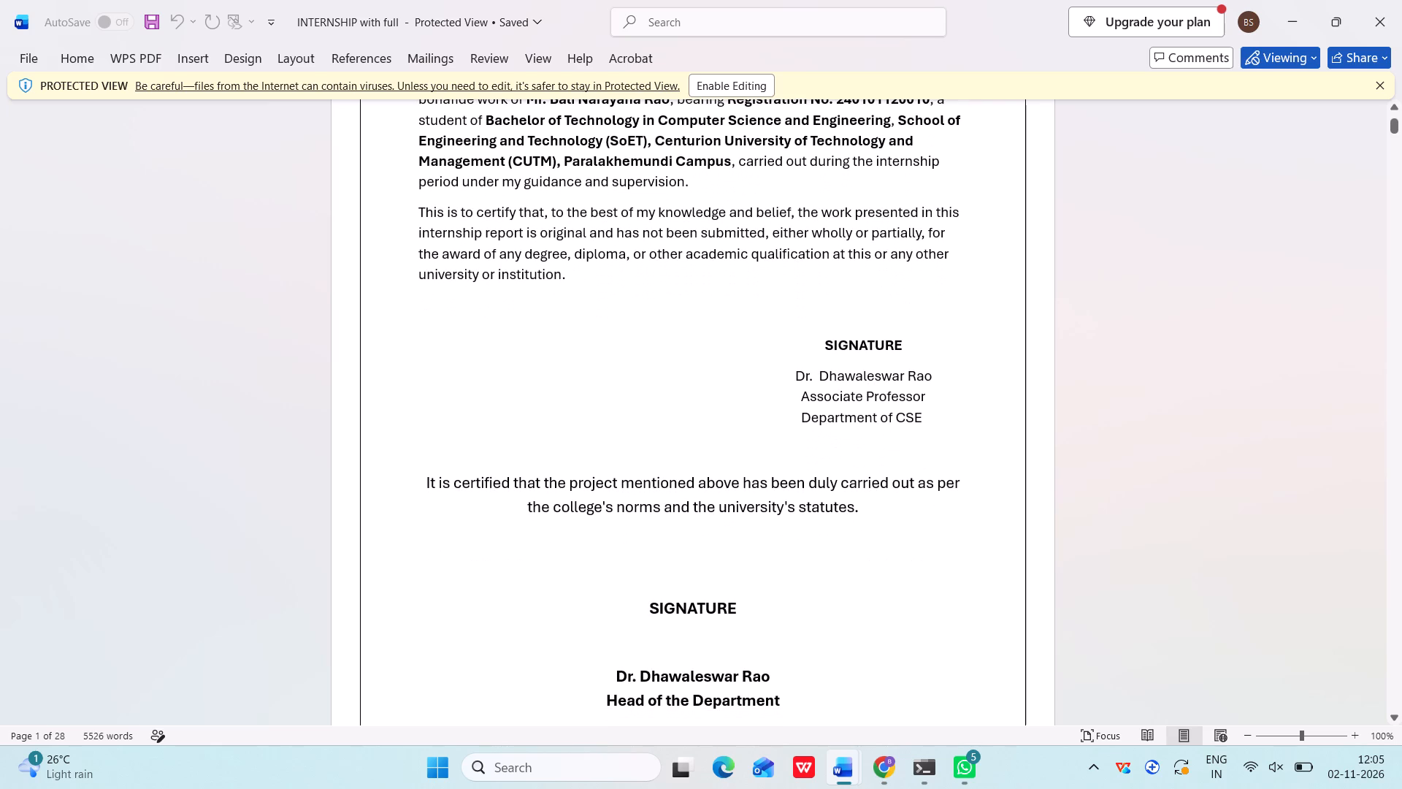
scroll(551, 500, "down", 1)
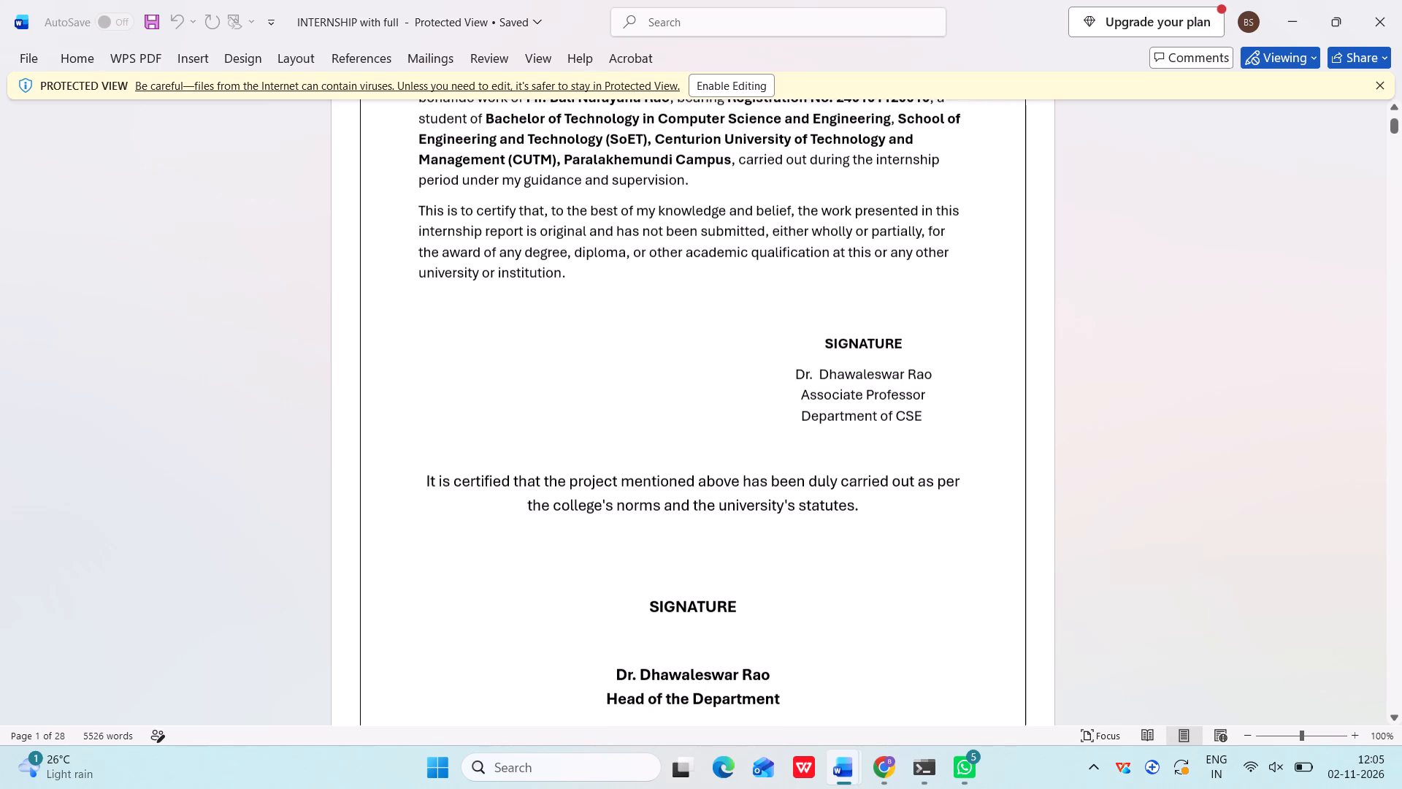
scroll(551, 500, "down", 6)
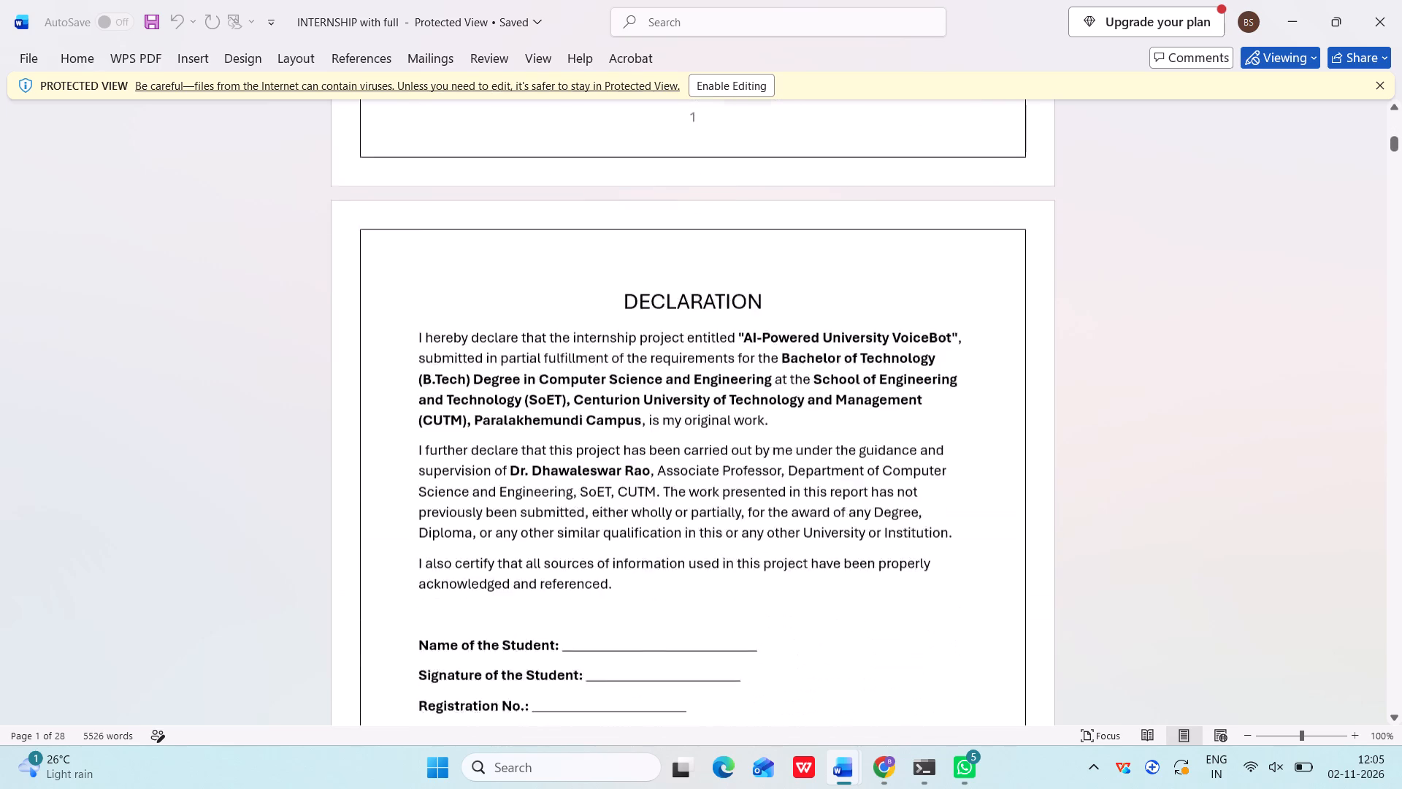
scroll(551, 500, "down", 4)
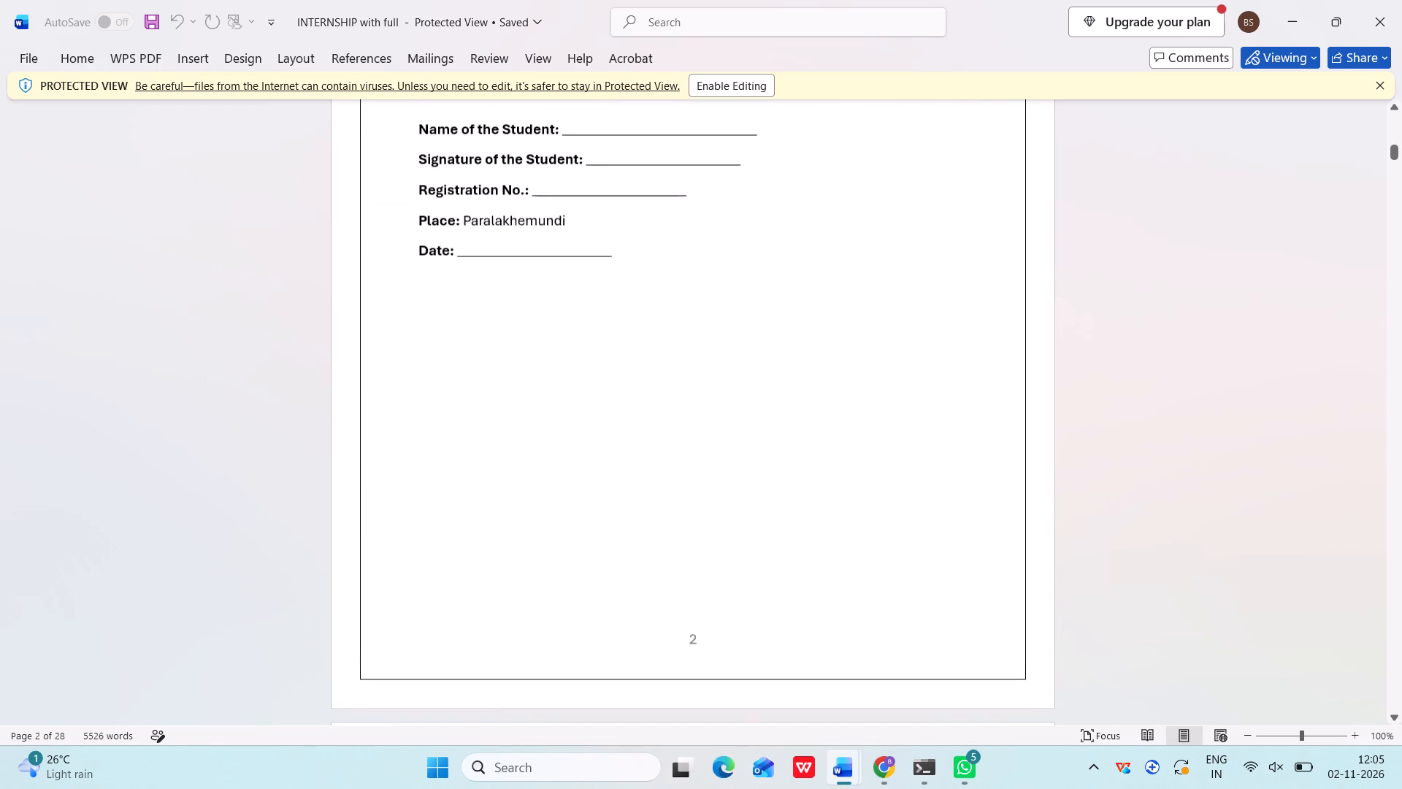
Review the acknowledgement through abstract pages of "INTERNSHIP with full", recheck the bonafide certificate page, and close that document.
scroll(551, 500, "down", 3)
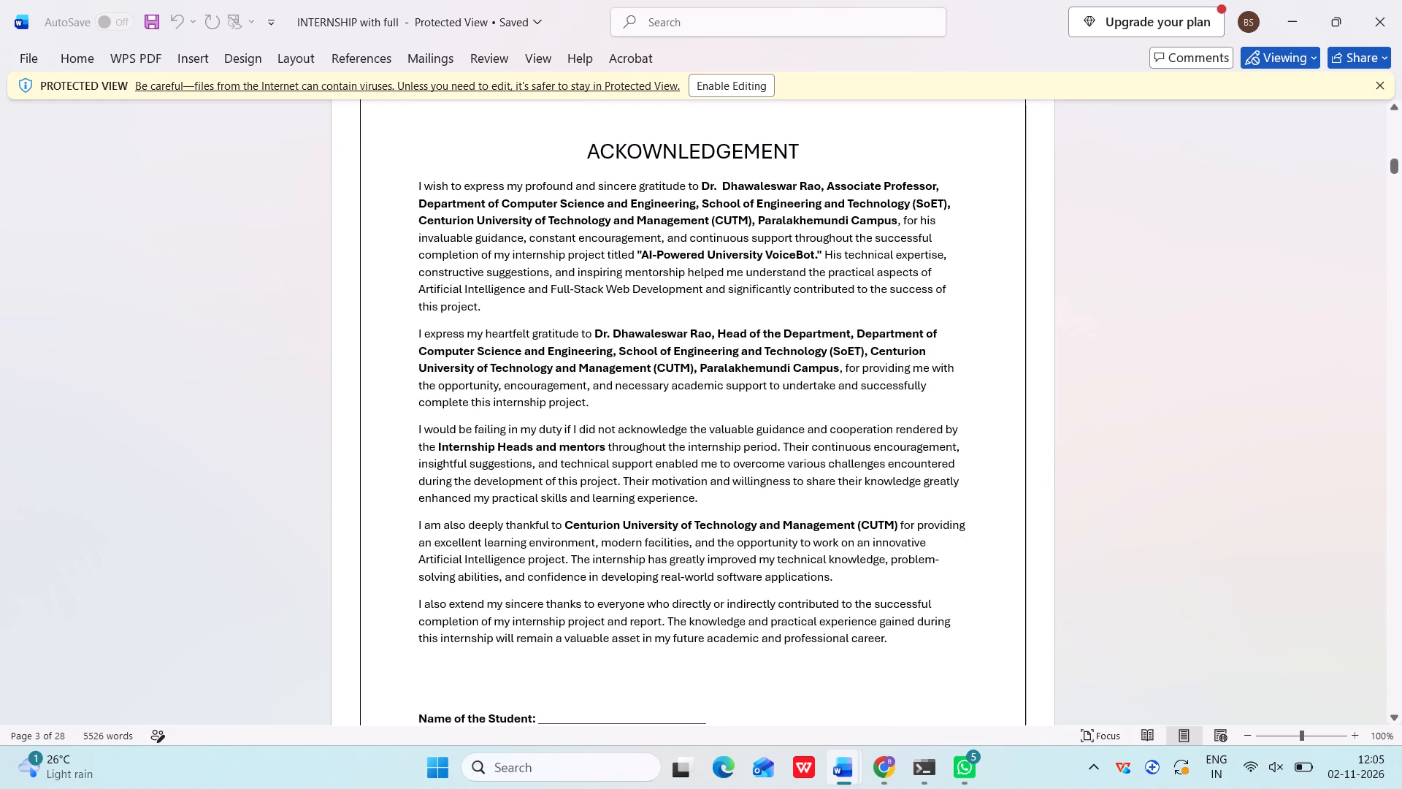
scroll(551, 500, "down", 1)
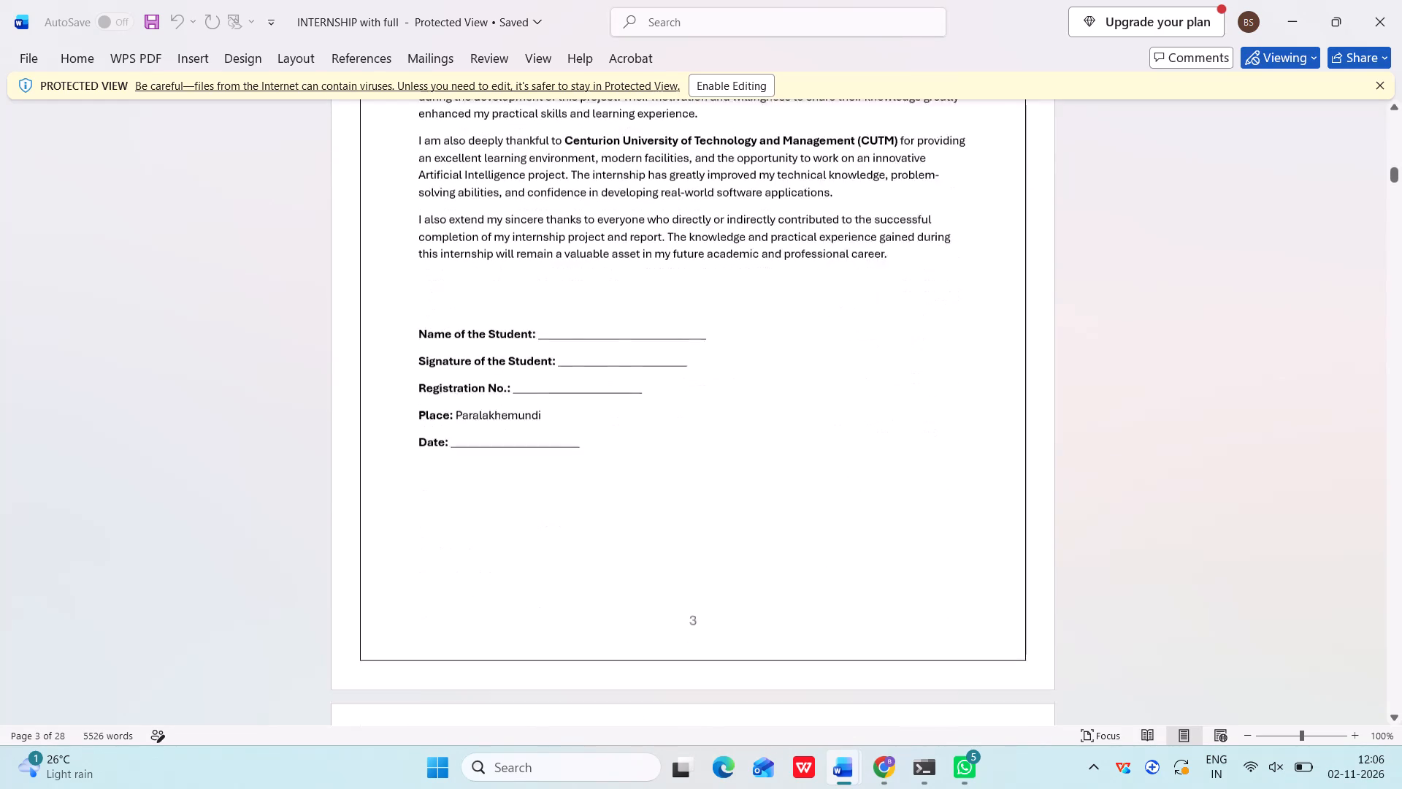
scroll(551, 500, "down", 7)
scroll(551, 500, "up", 1)
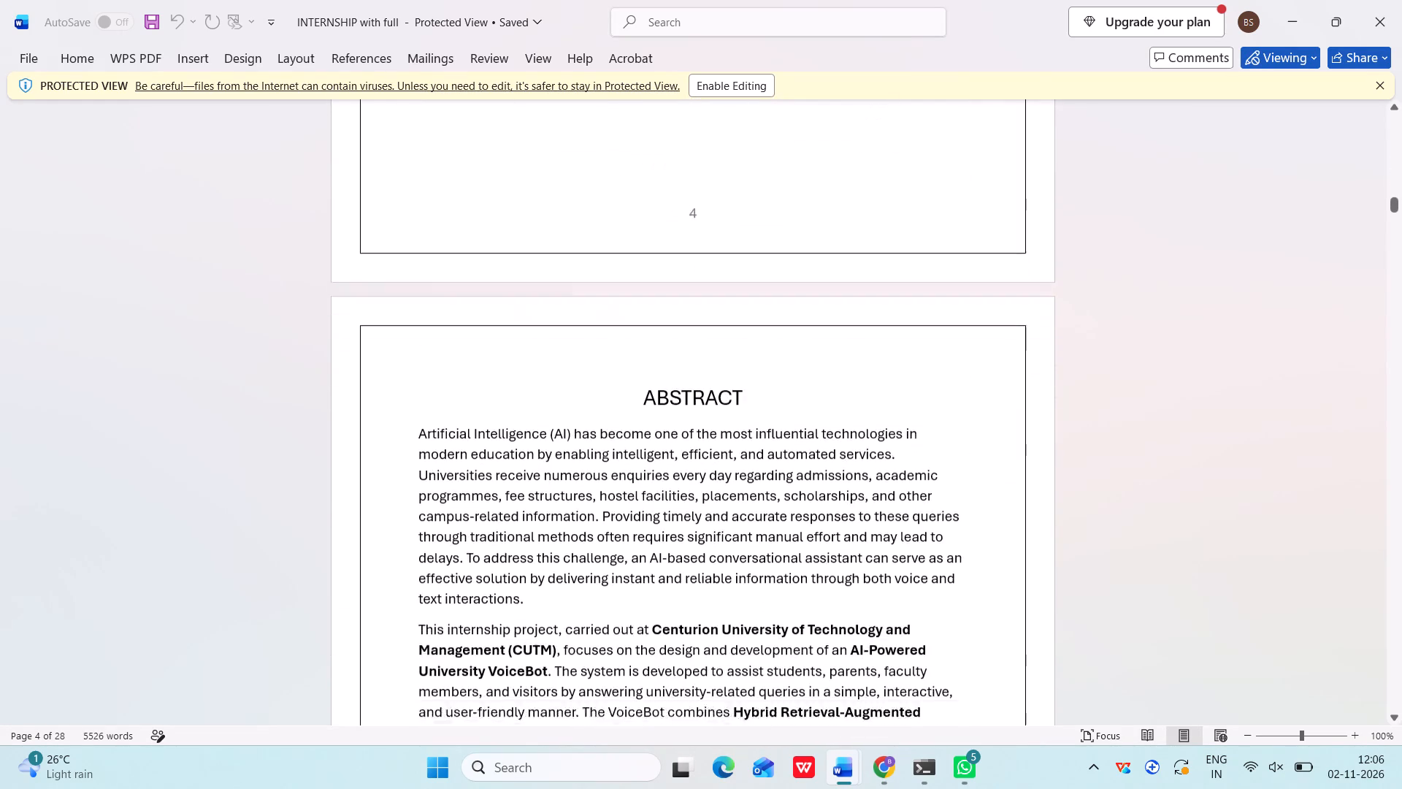
scroll(551, 500, "up", 9)
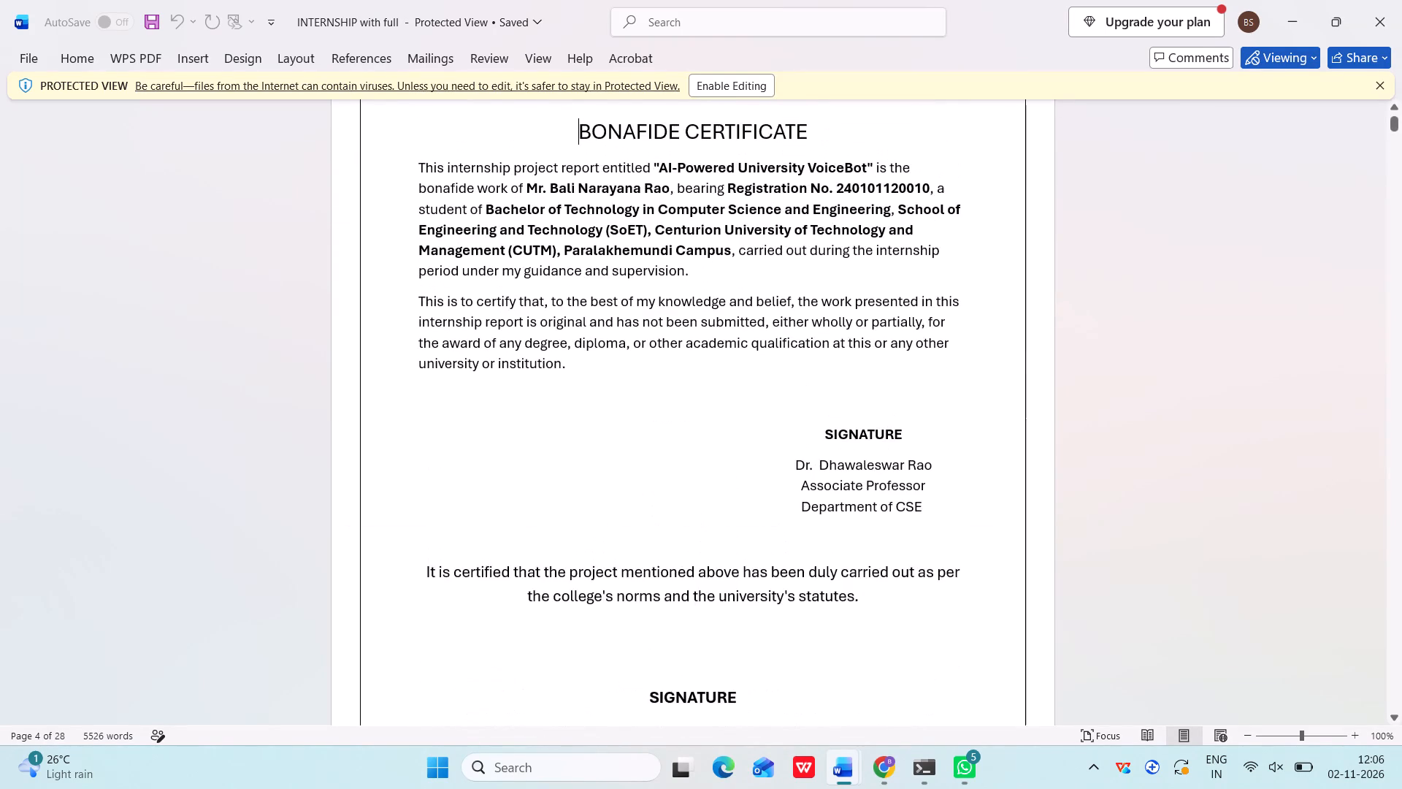
scroll(551, 500, "up", 3)
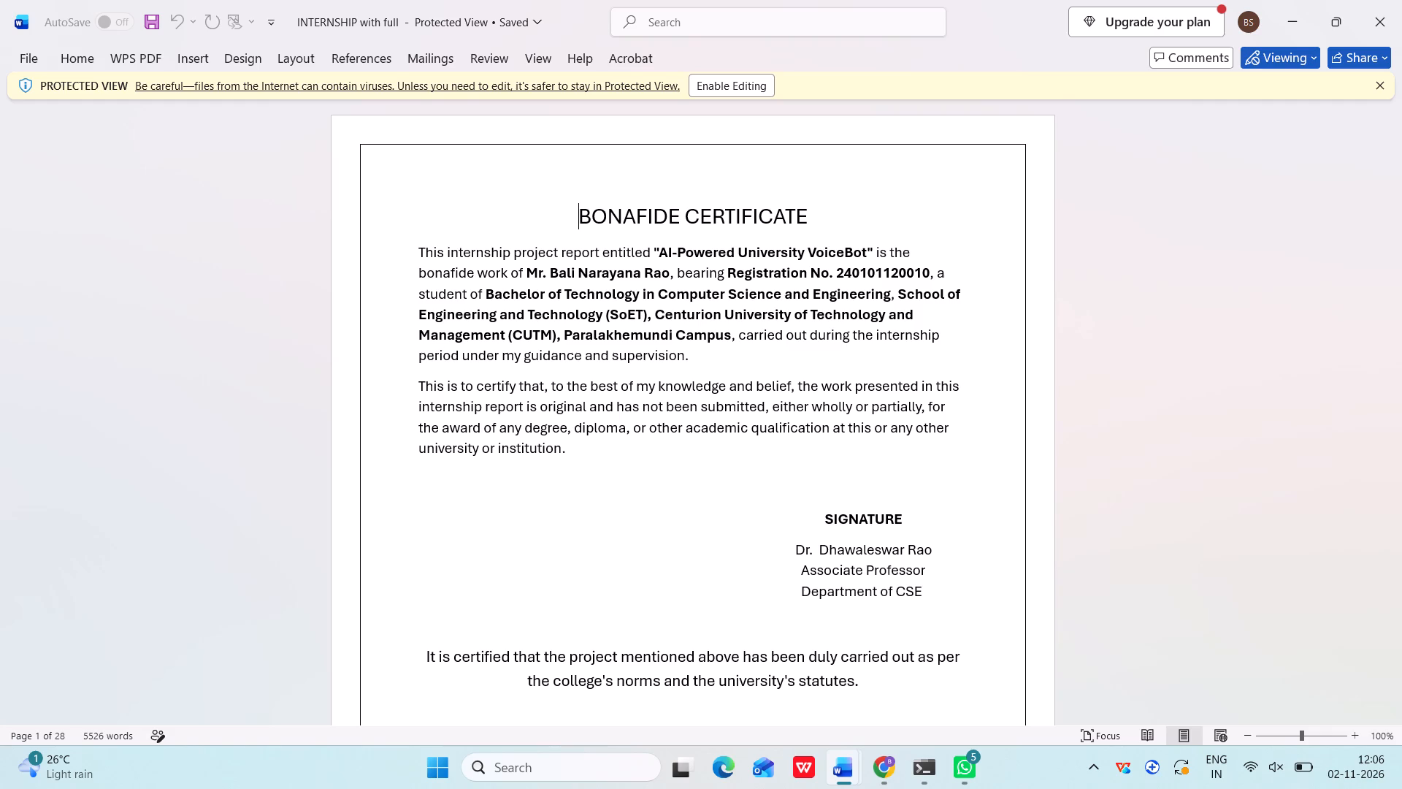
scroll(551, 500, "up", 1)
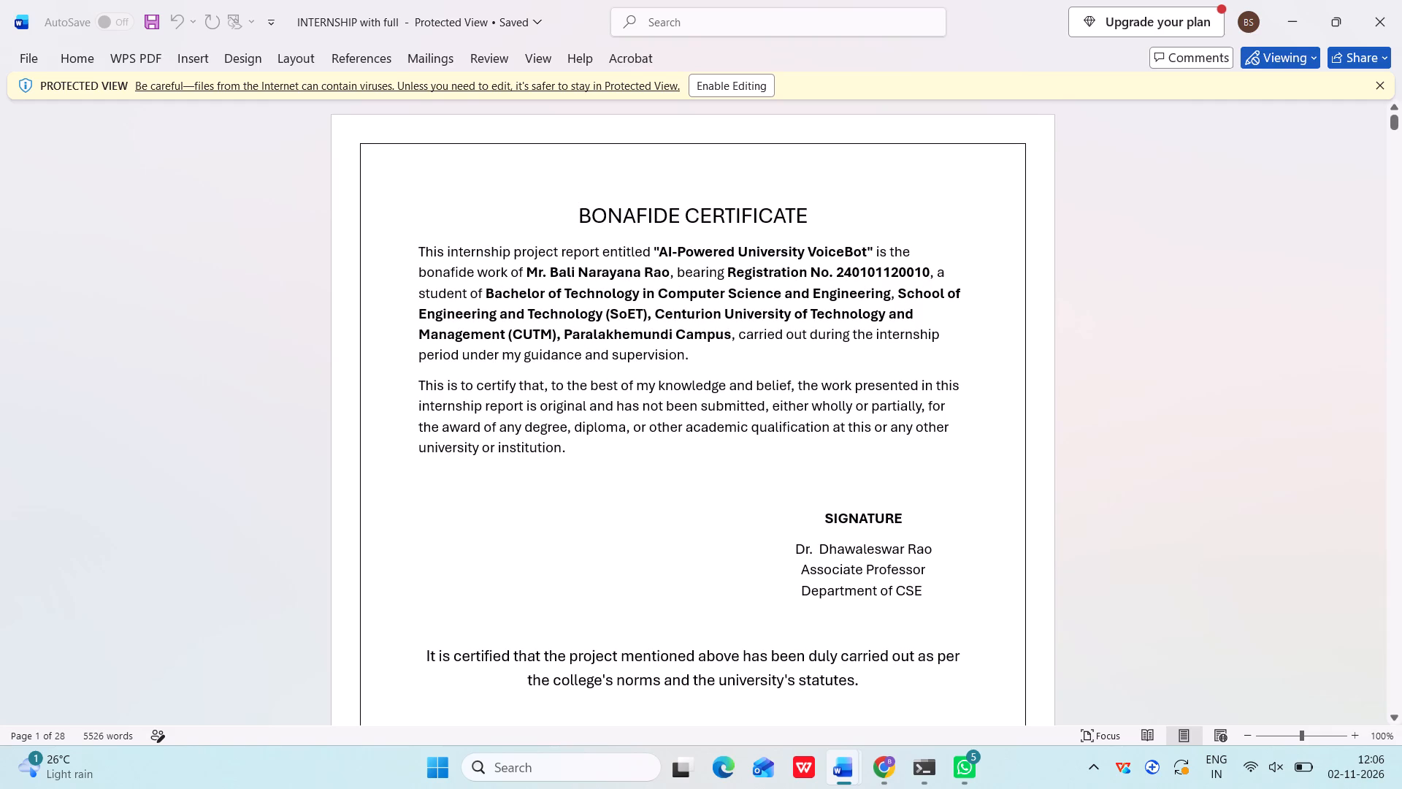
scroll(551, 500, "down", 2)
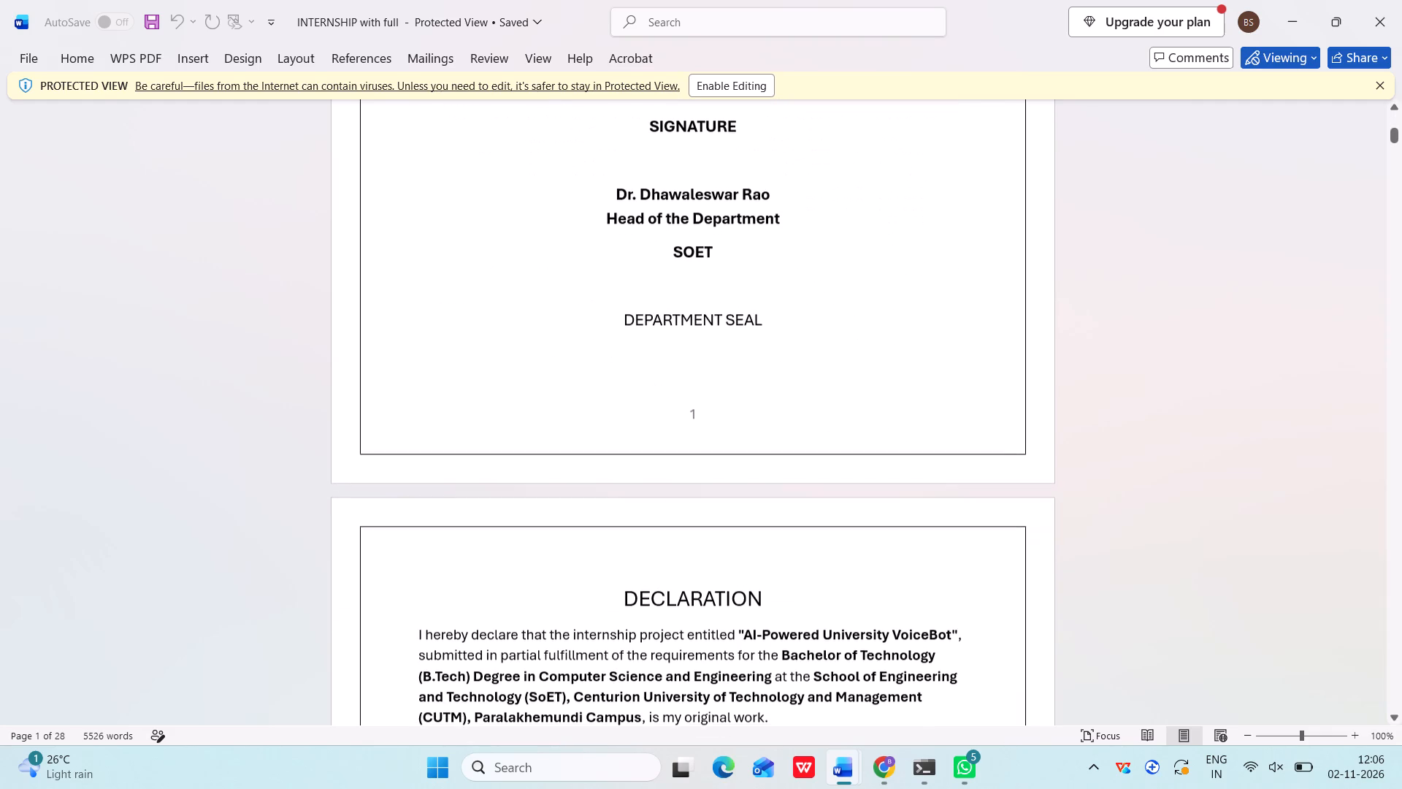
left_click(1368, 3)
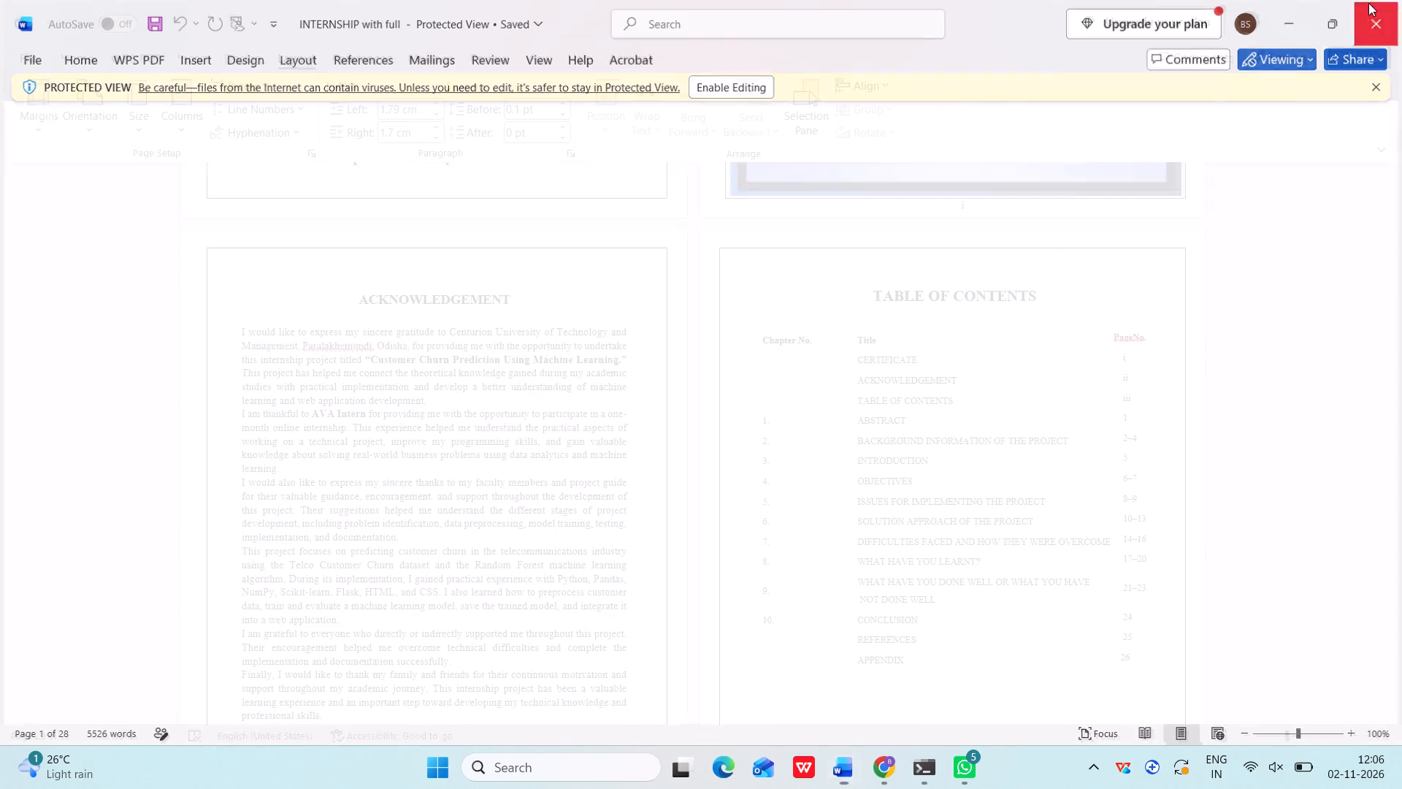
Close the summer internship report document.
left_click(1353, 21)
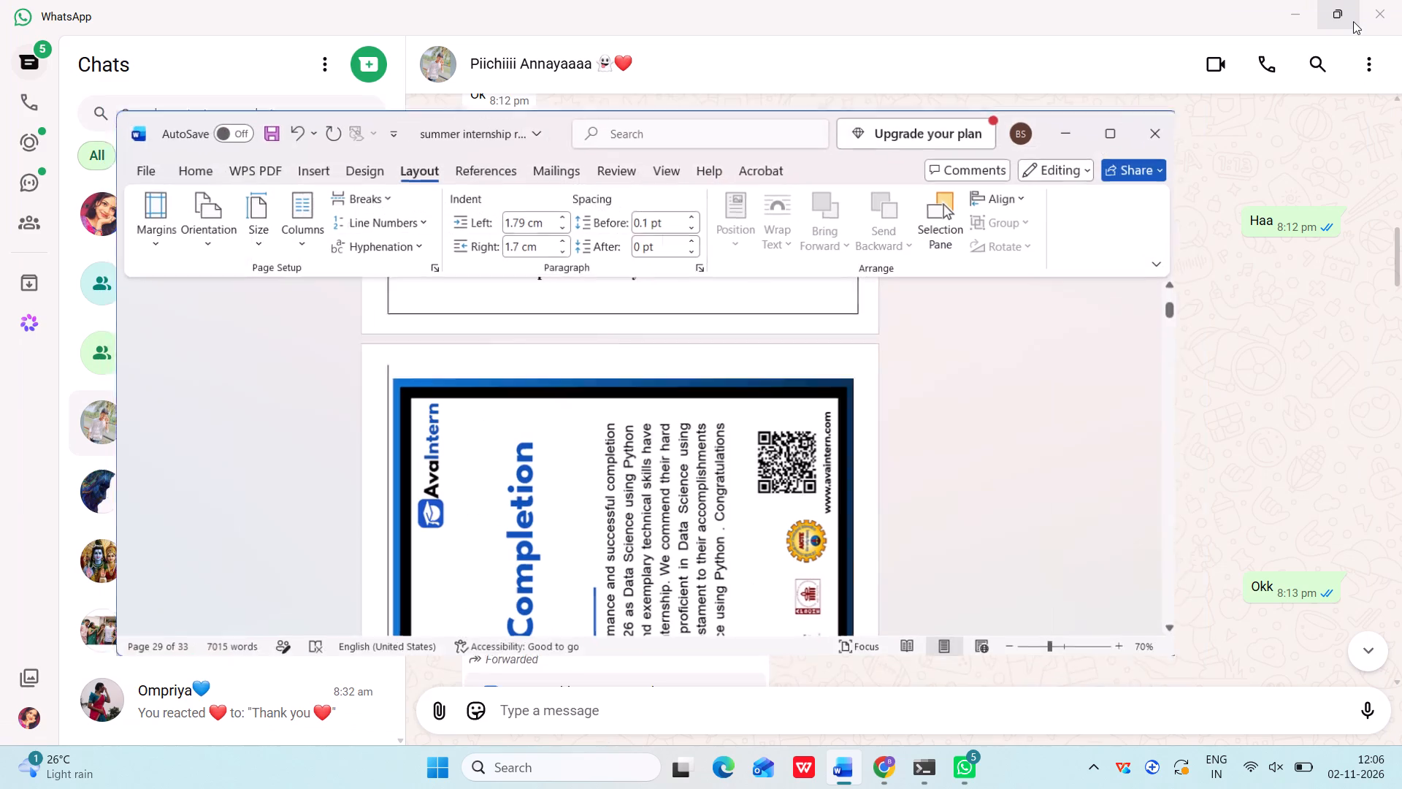
left_click(1133, 144)
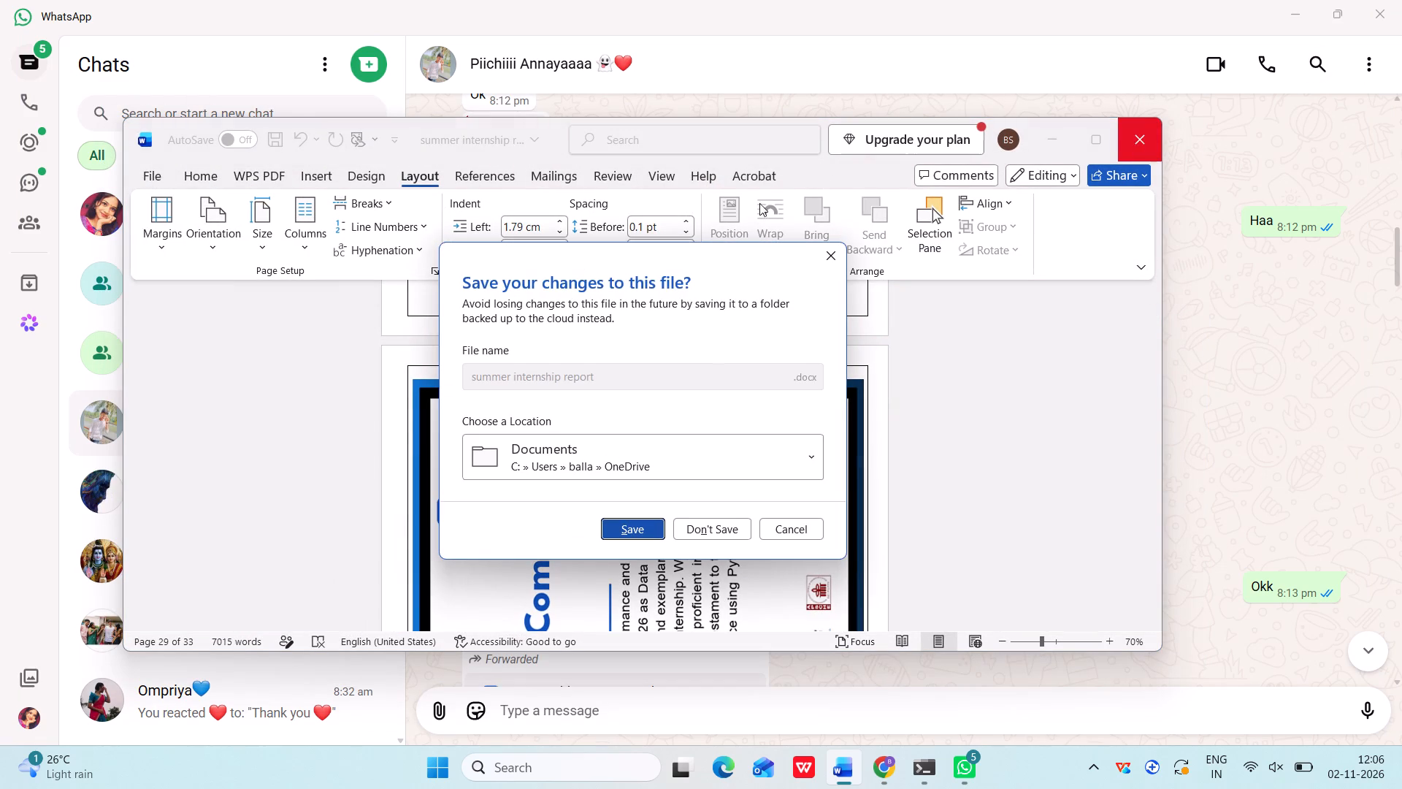